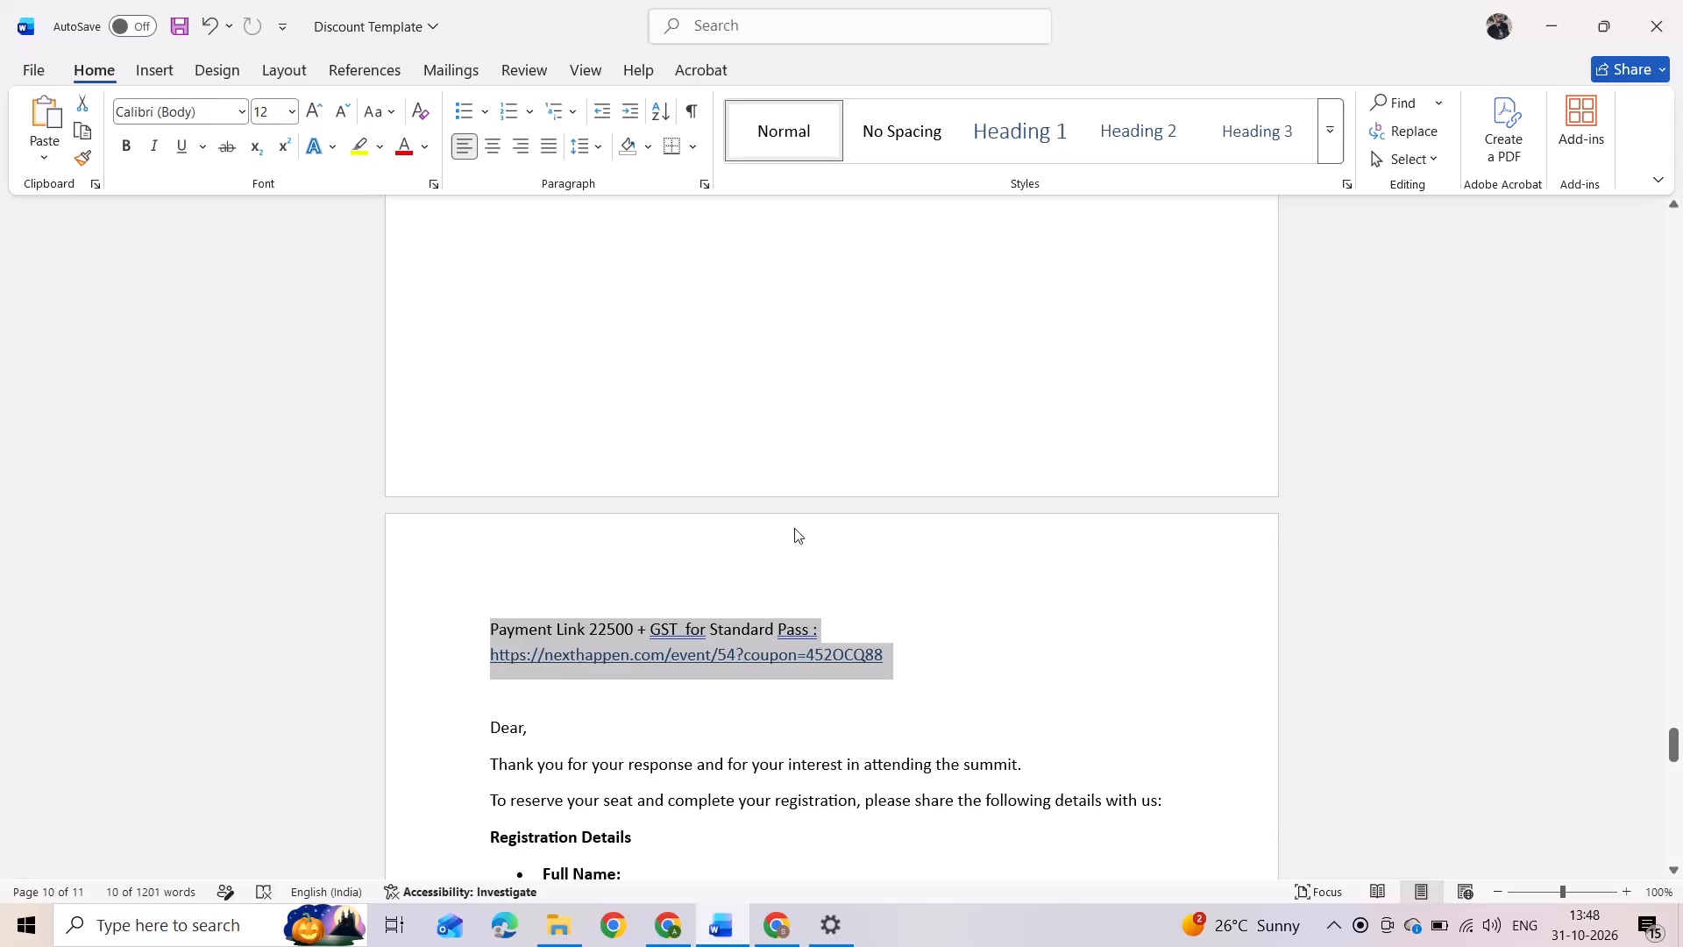
Look through the registration reply templates in the document to locate the one offering the 20% discount.
click(717, 532)
scroll(700, 560, down, 2)
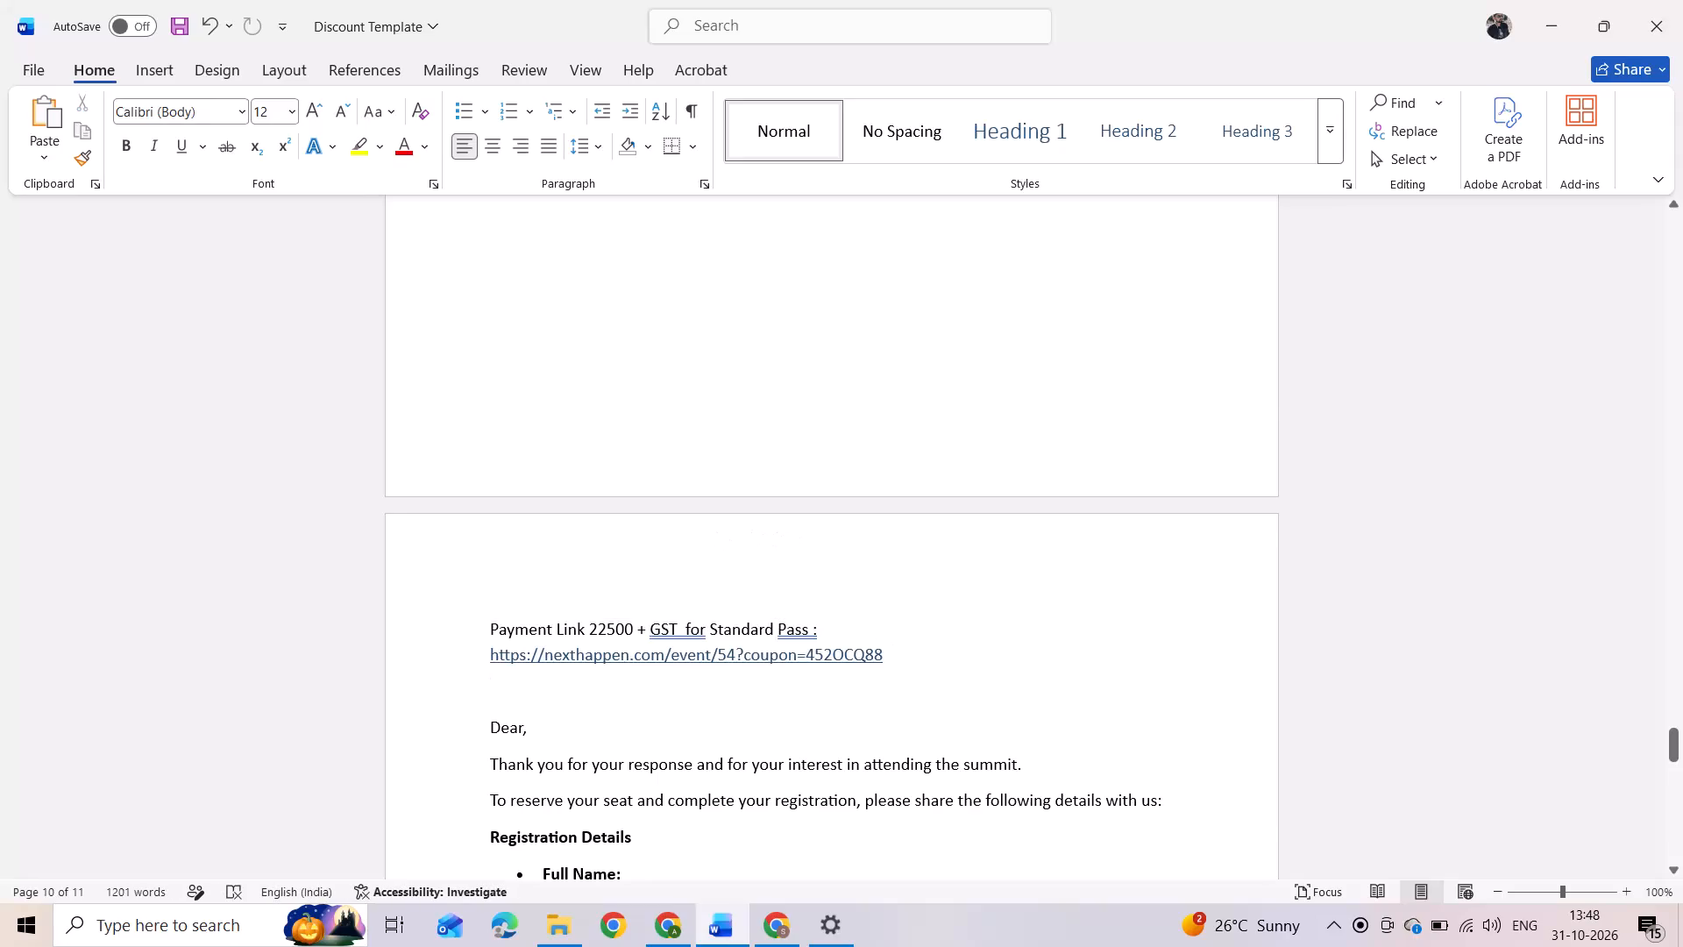
scroll(697, 567, down, 6)
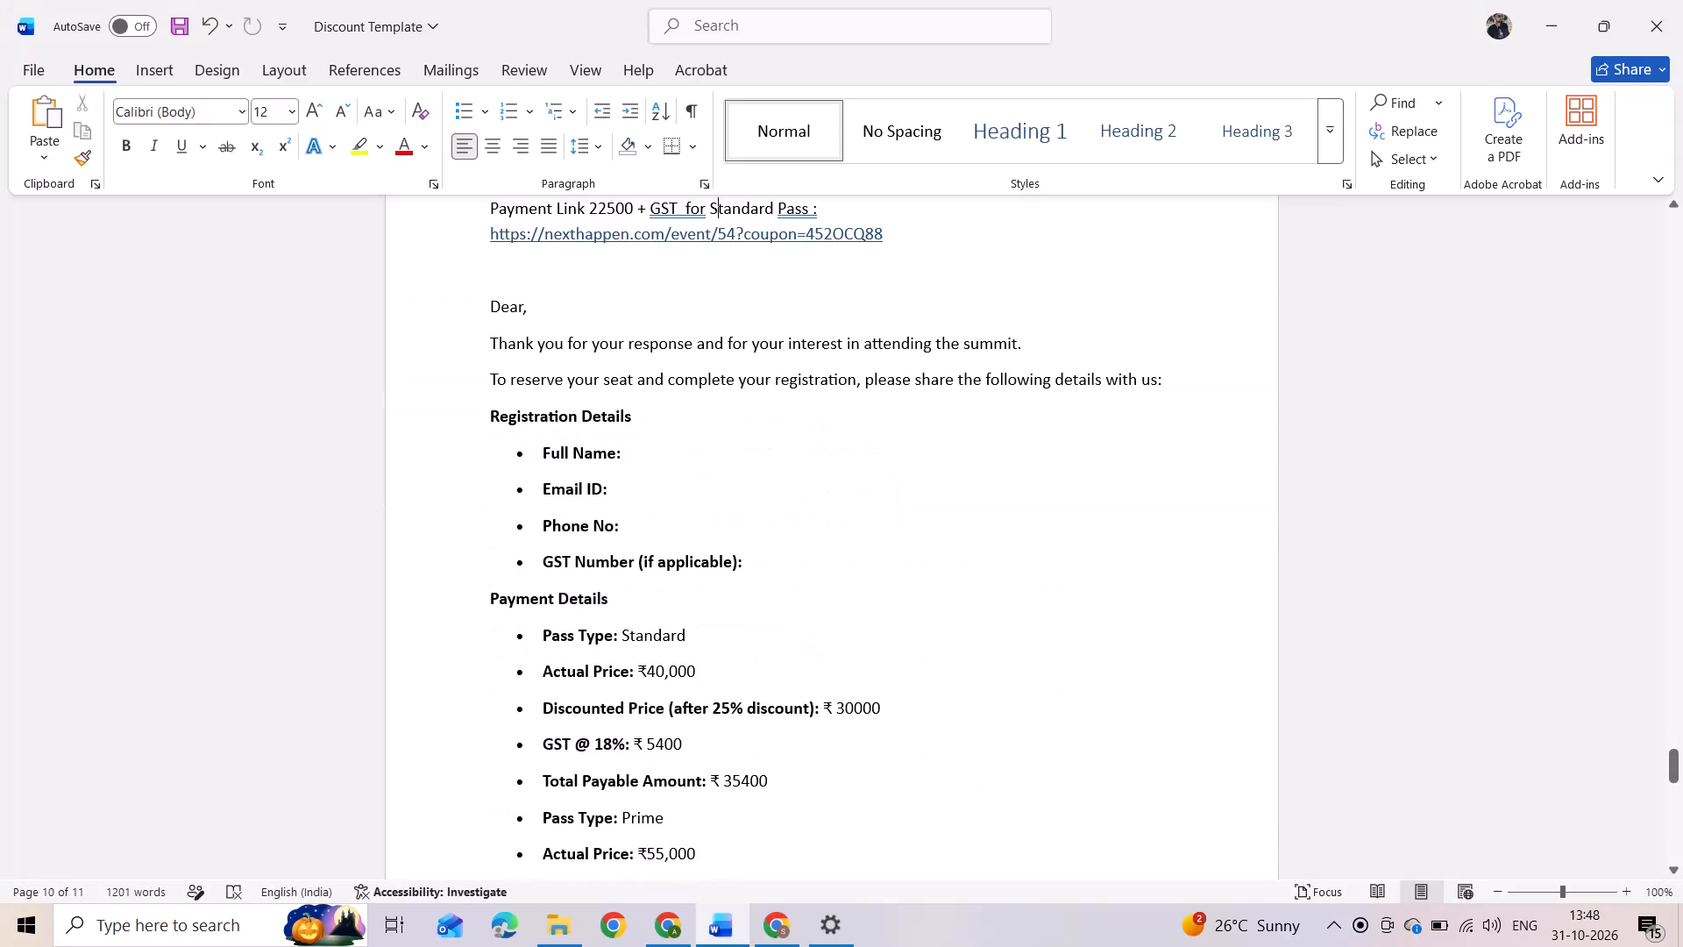
scroll(697, 567, down, 5)
scroll(697, 568, up, 7)
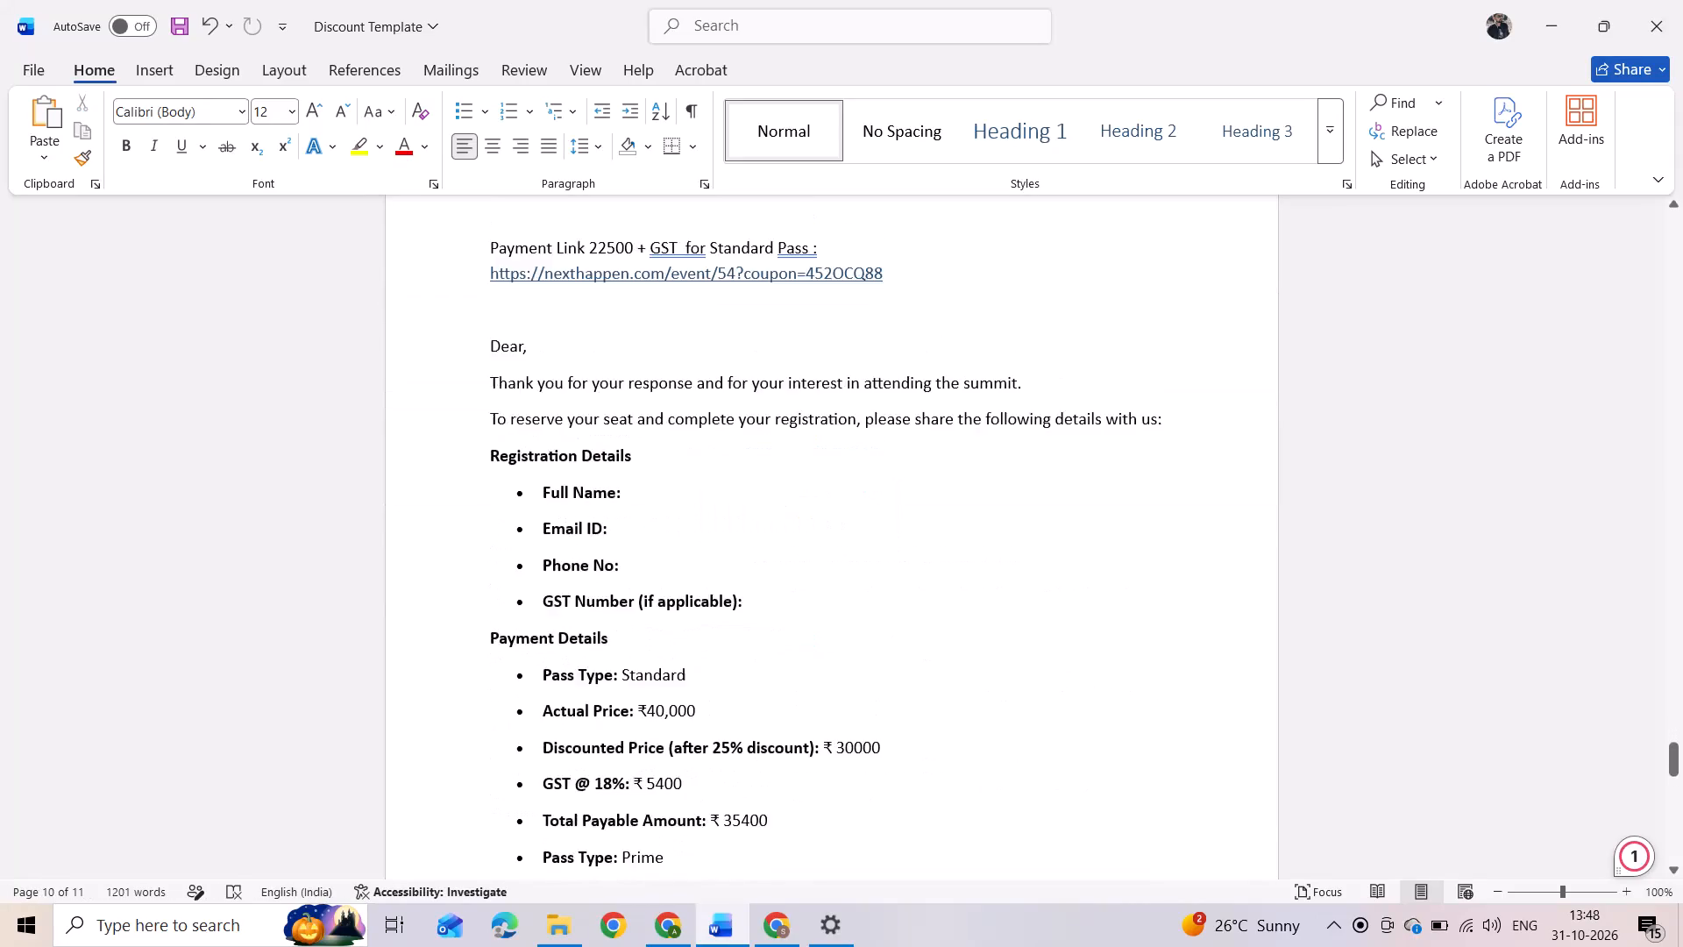
scroll(697, 568, up, 20)
scroll(697, 568, up, 19)
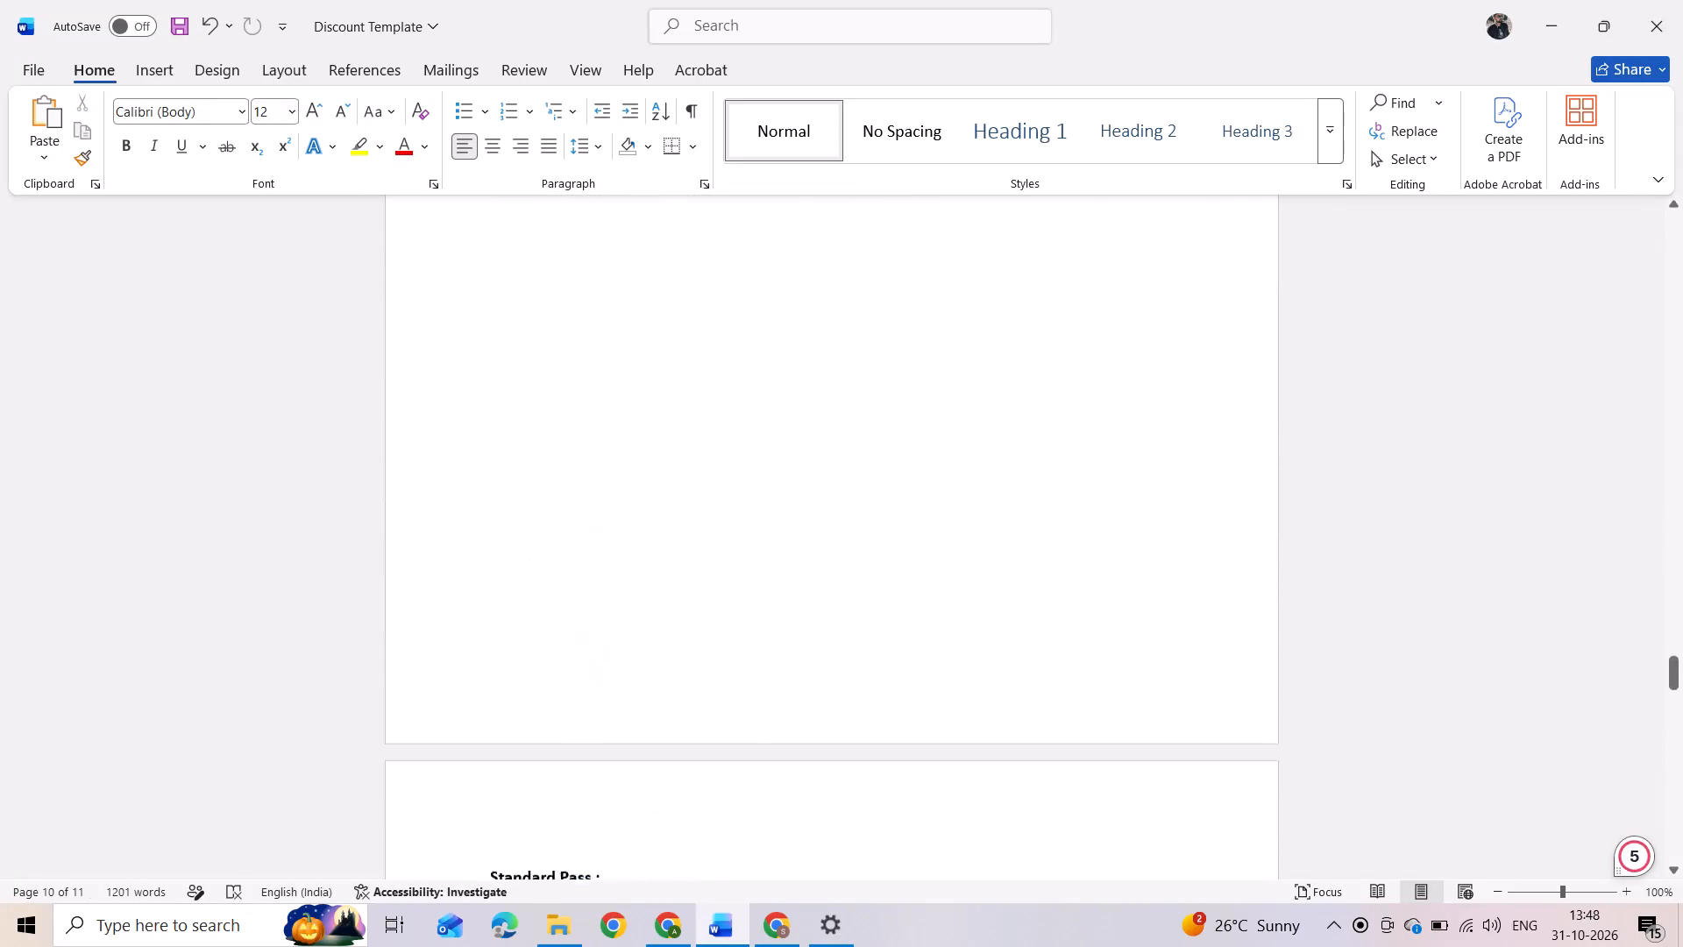
scroll(701, 563, up, 16)
scroll(705, 555, up, 5)
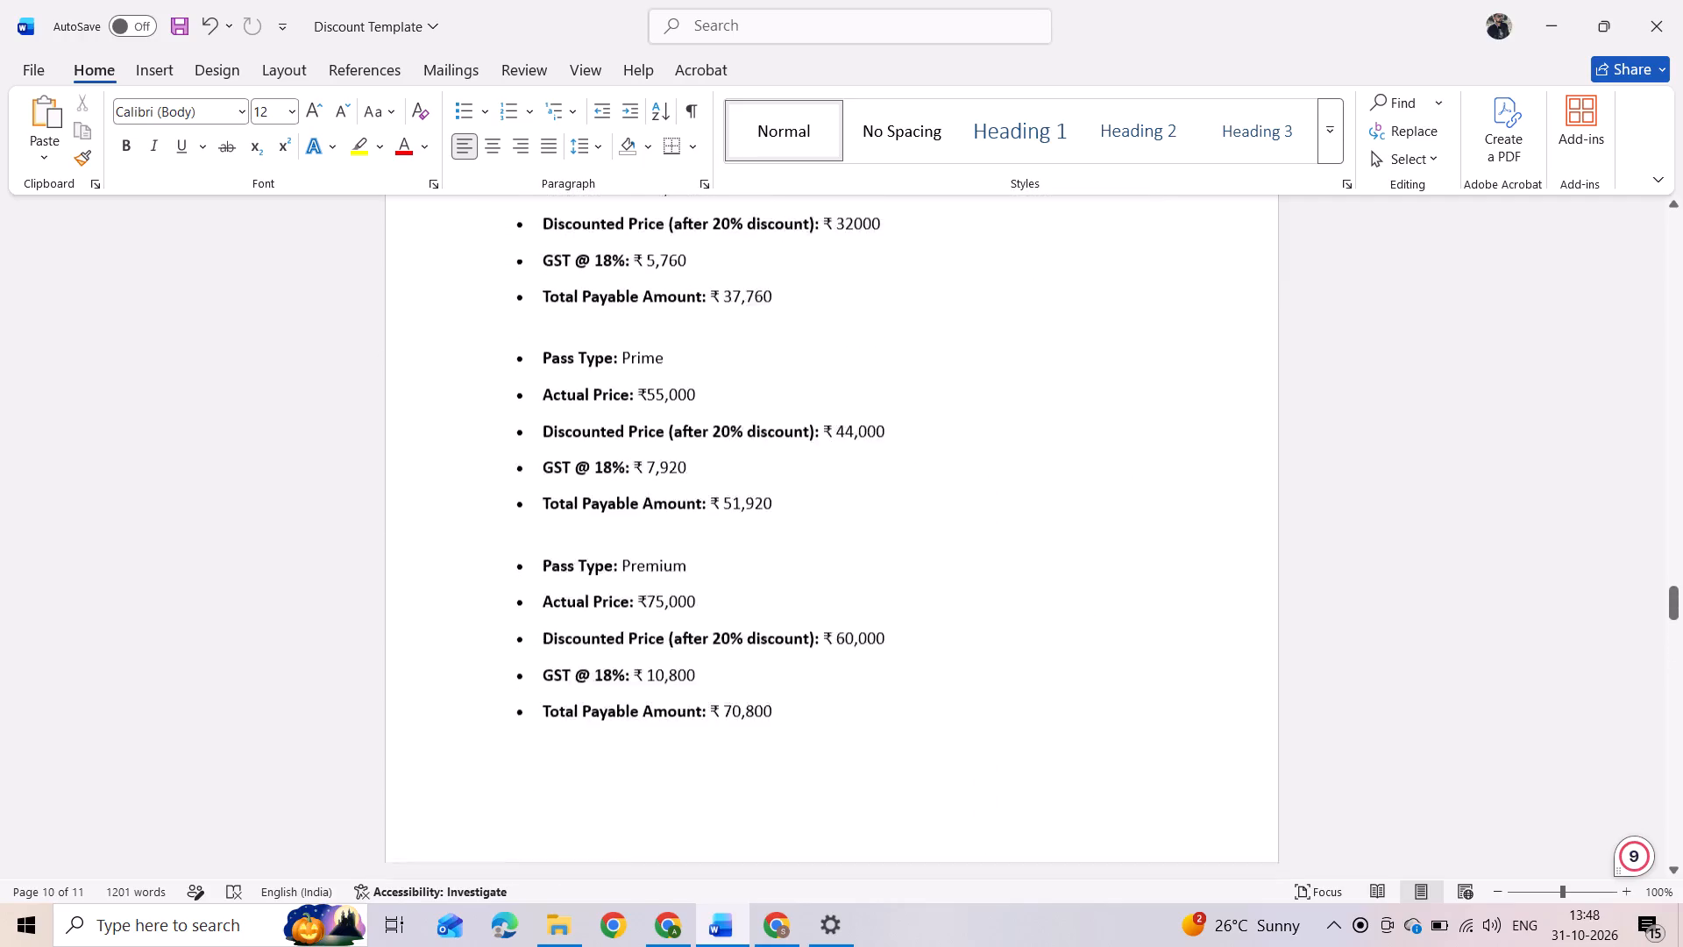
scroll(670, 538, up, 11)
scroll(585, 543, down, 2)
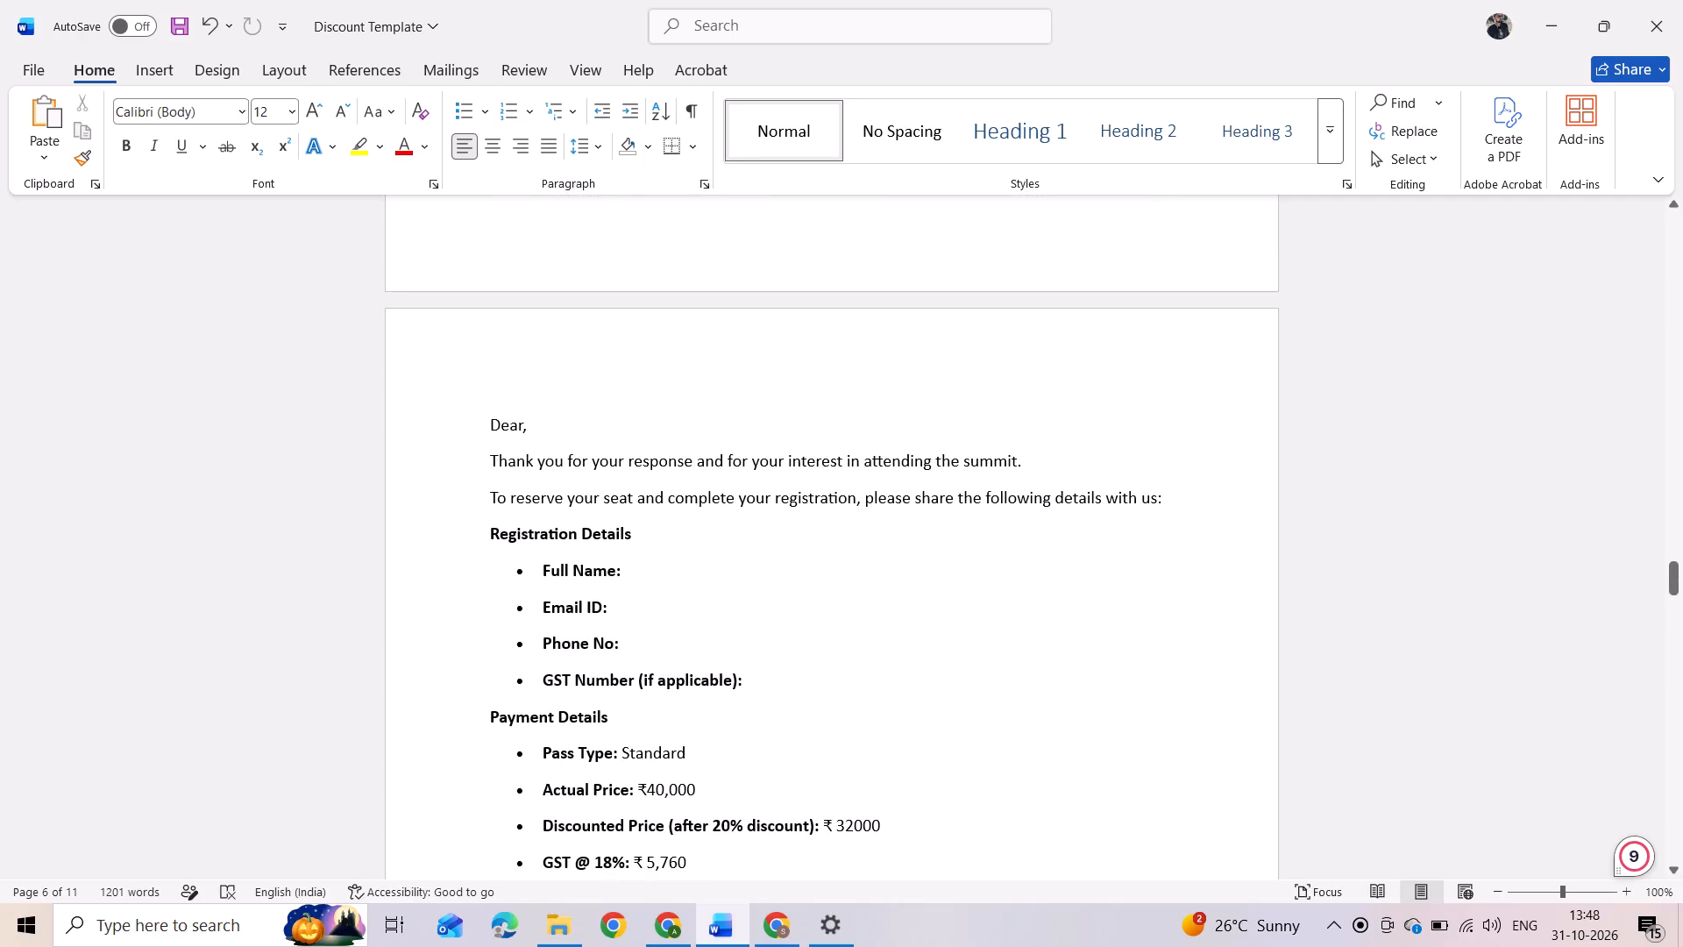
Copy the entire 20% discount reply template, from "Dear," through "We look forward to having you join us at the event.".
drag(482, 417, 565, 667)
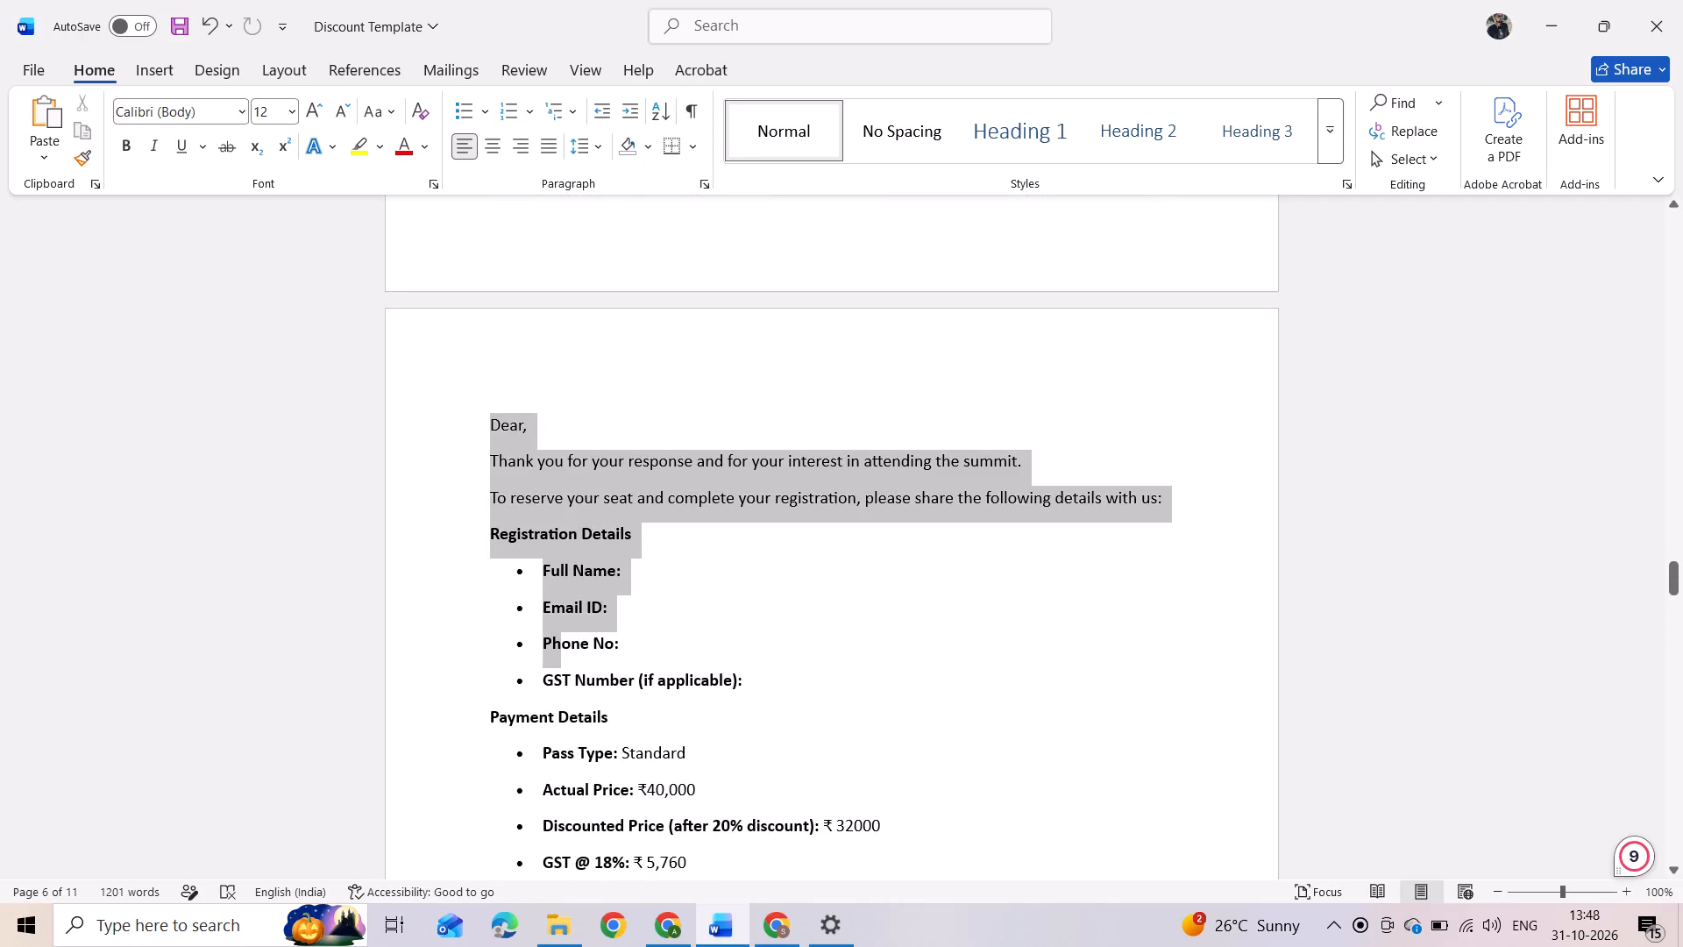
drag(565, 667, 650, 666)
scroll(565, 667, down, 5)
scroll(647, 666, down, 3)
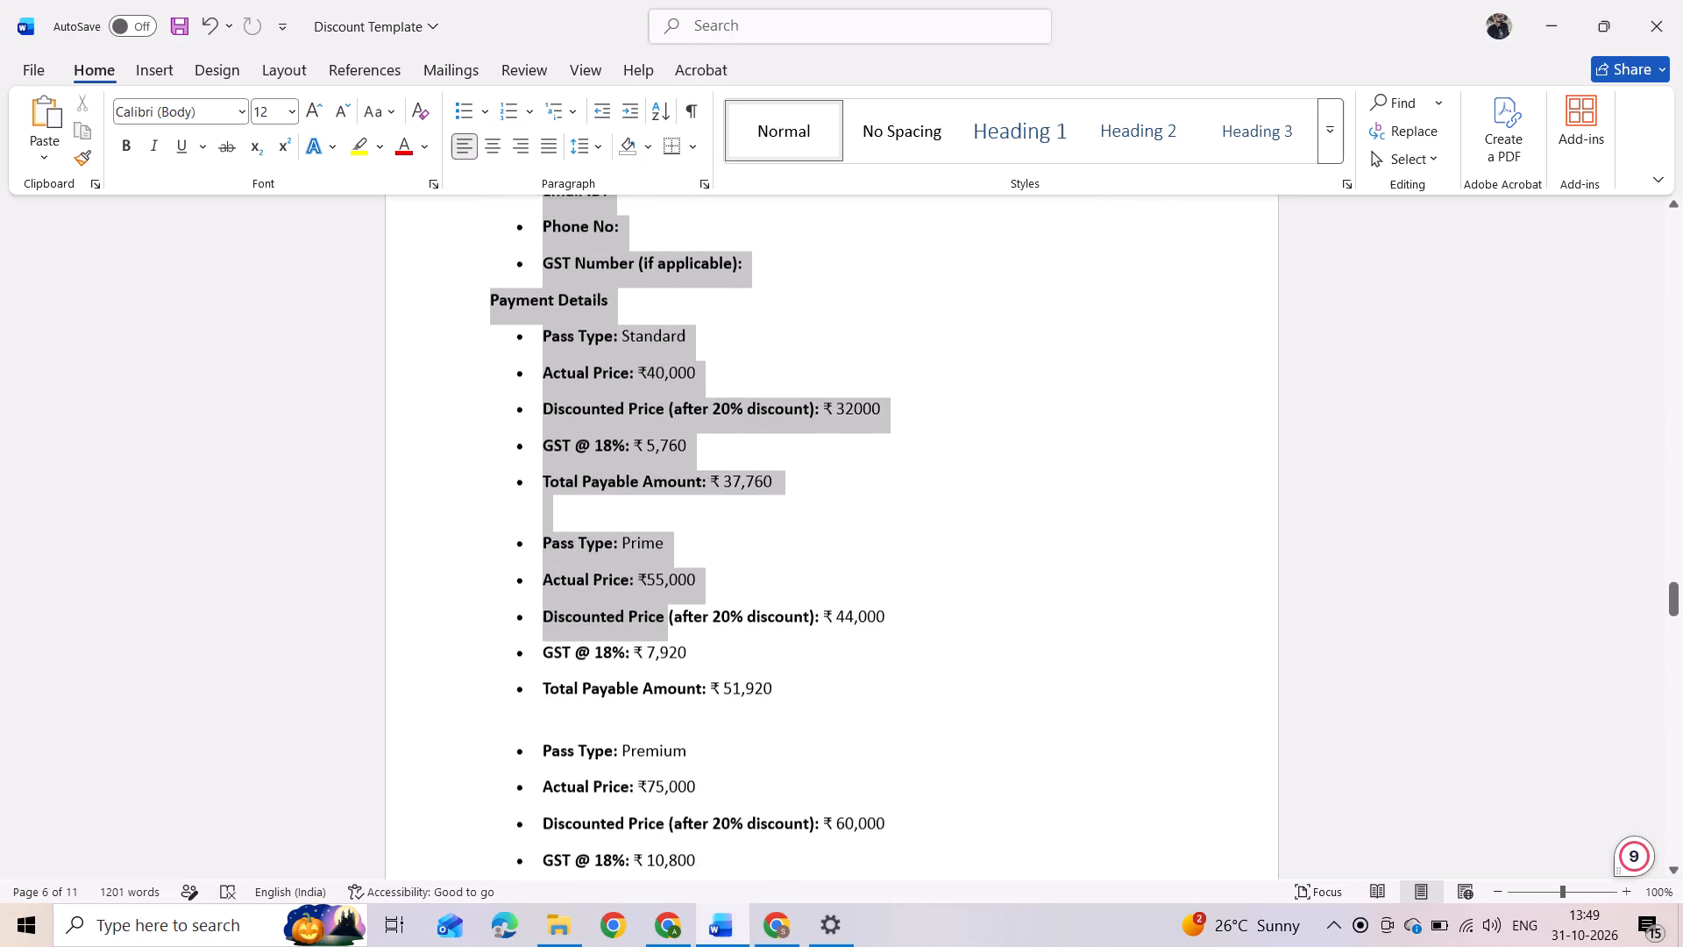
drag(650, 666, 683, 702)
scroll(643, 666, down, 6)
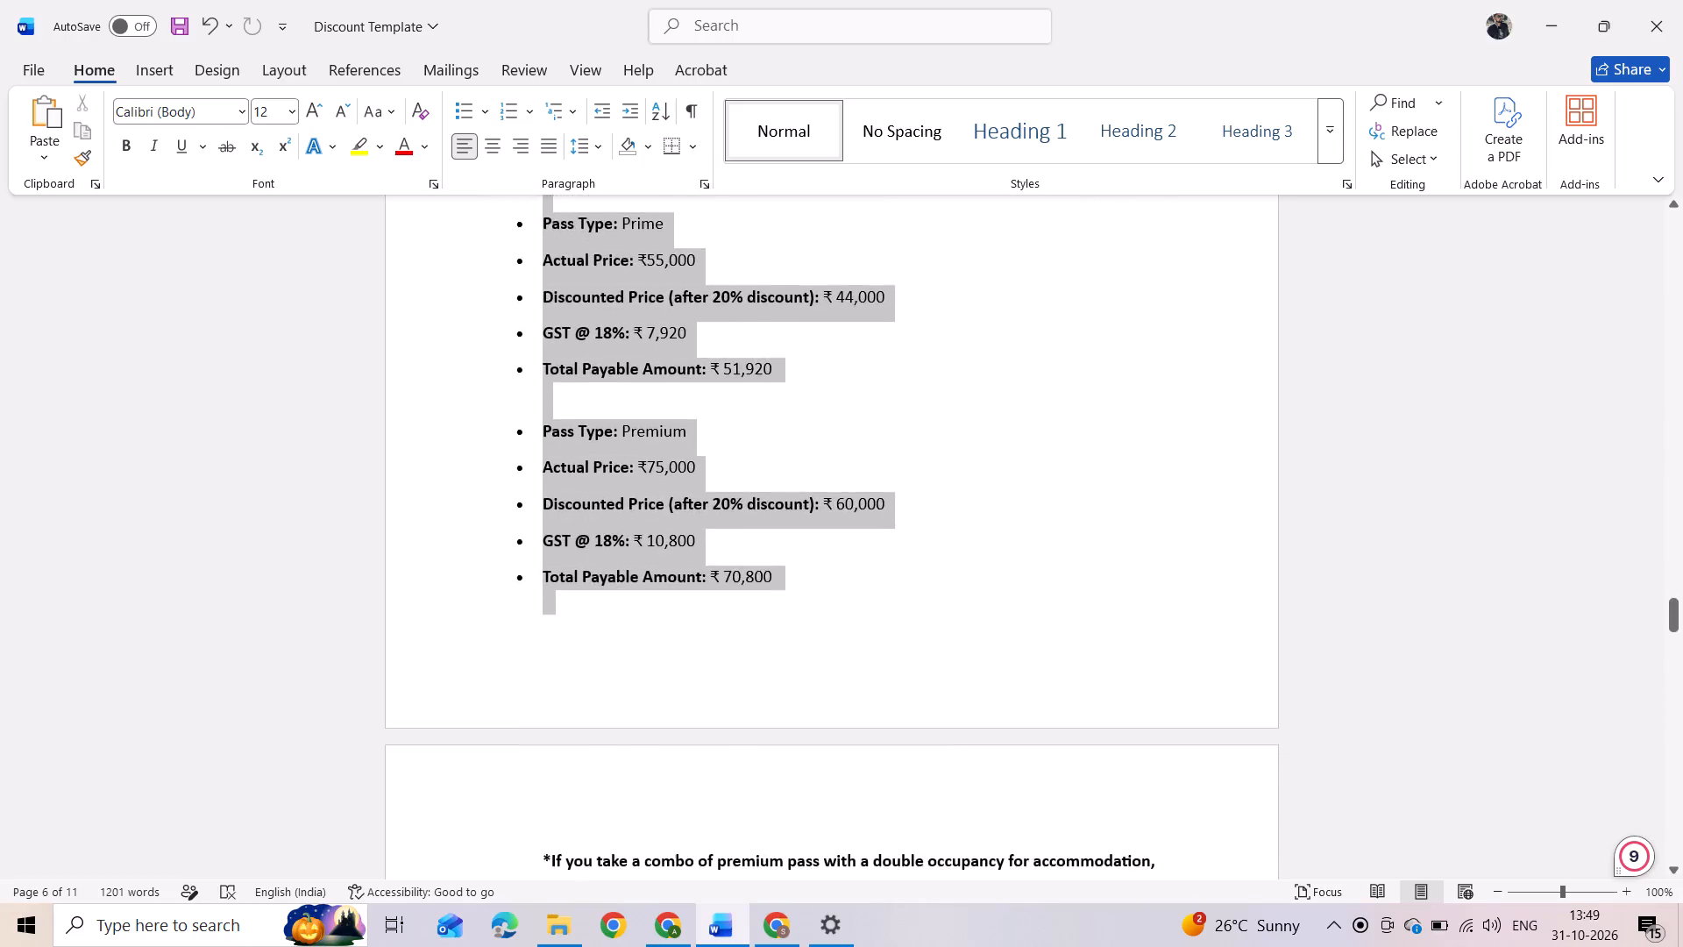
scroll(683, 702, down, 4)
drag(683, 702, 861, 730)
scroll(688, 701, down, 4)
key(ctrl+c)
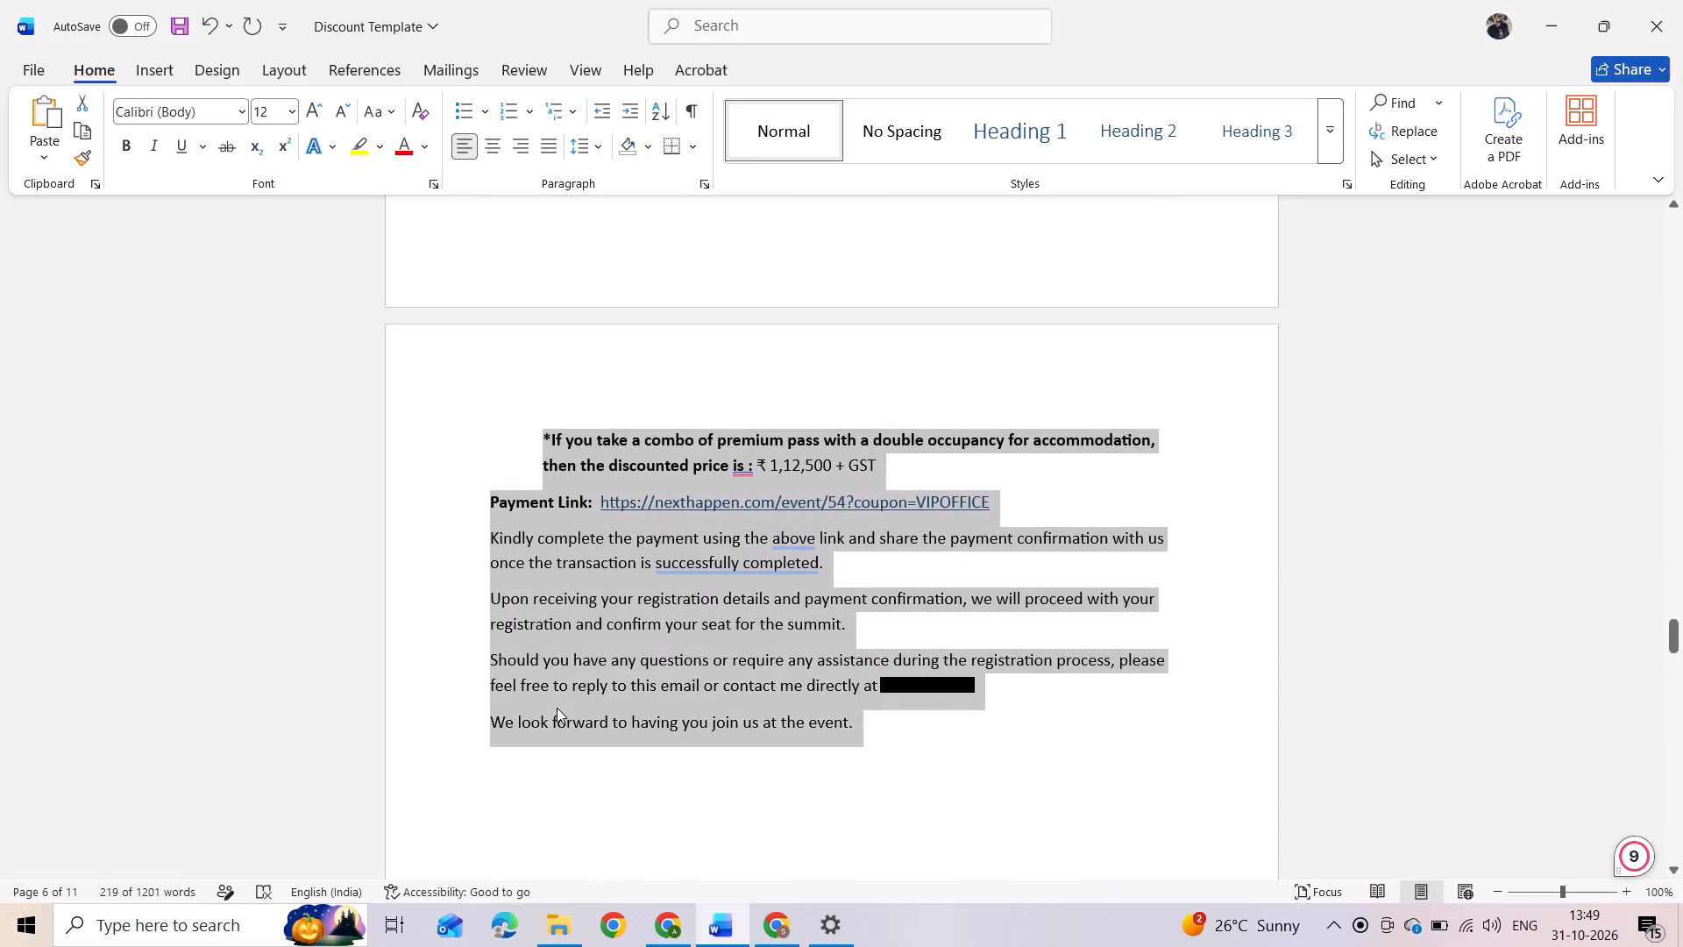
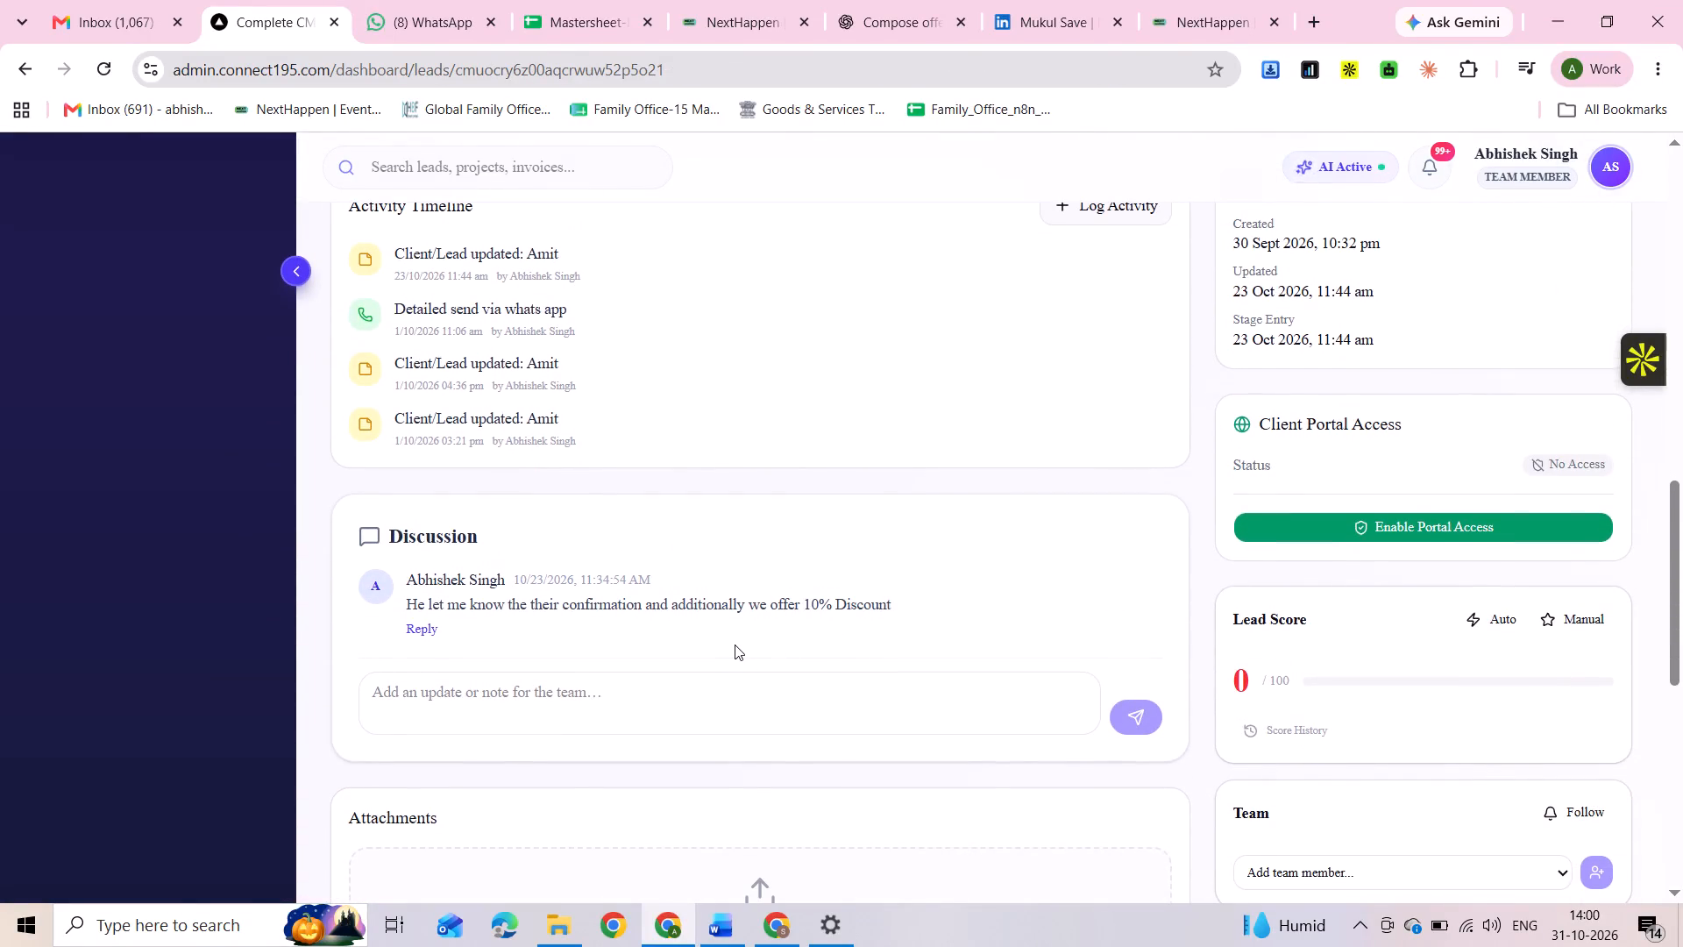
Select the lead's email address in the Contact Information section of the open CRM lead record.
scroll(735, 644, up, 14)
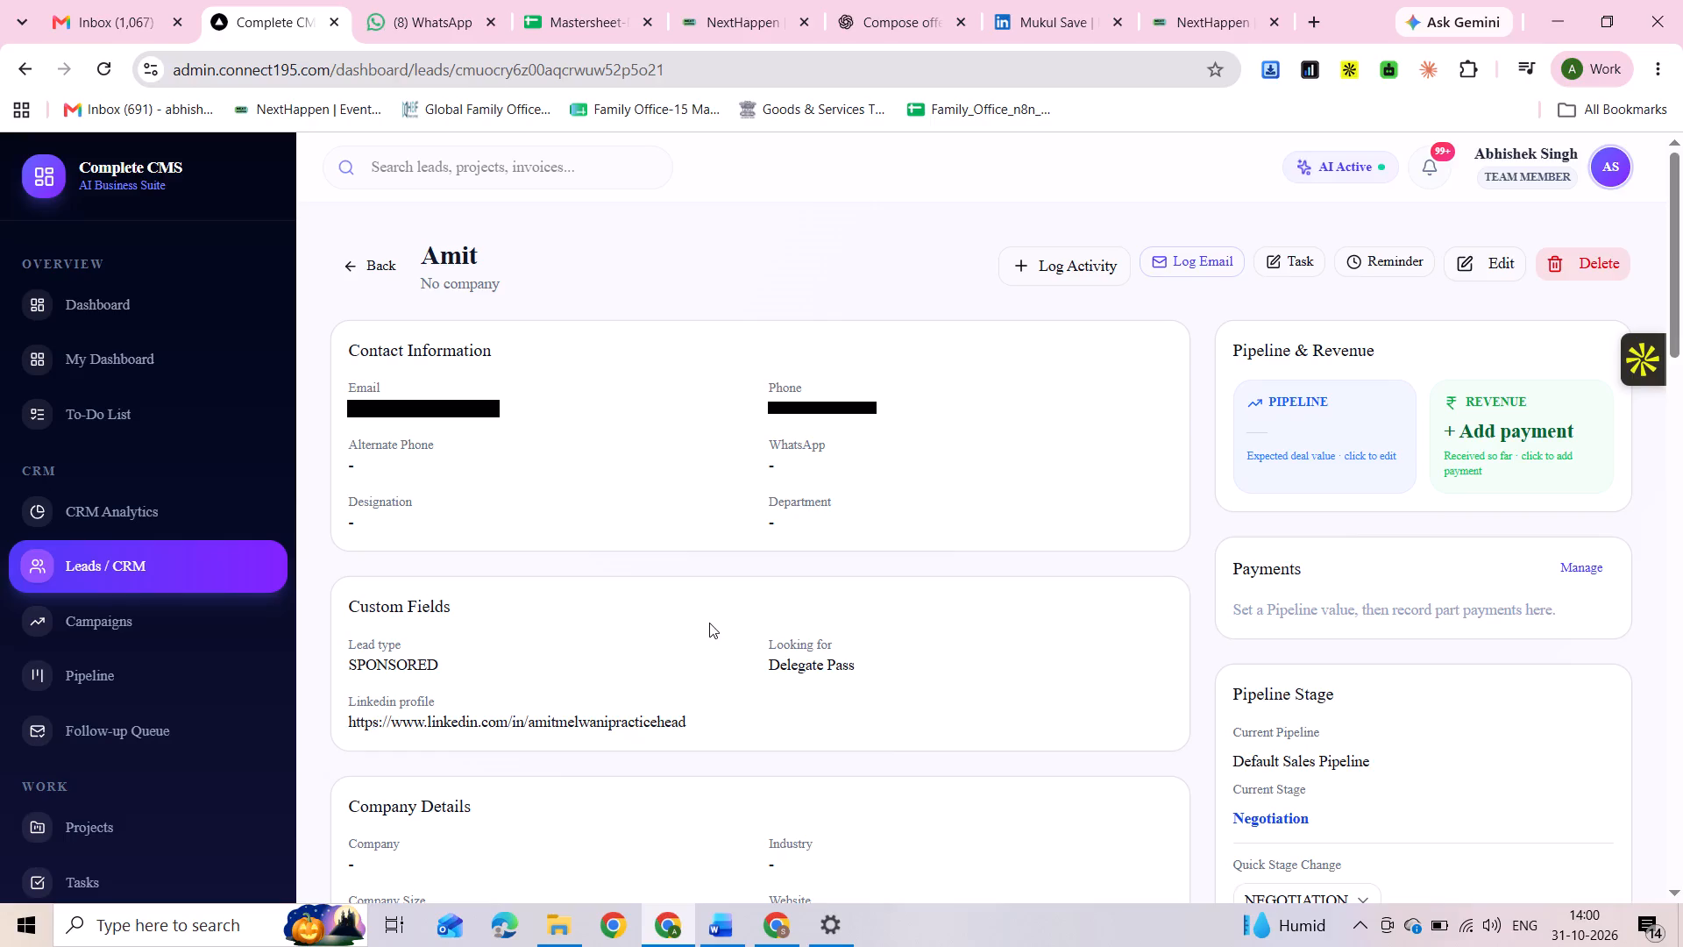
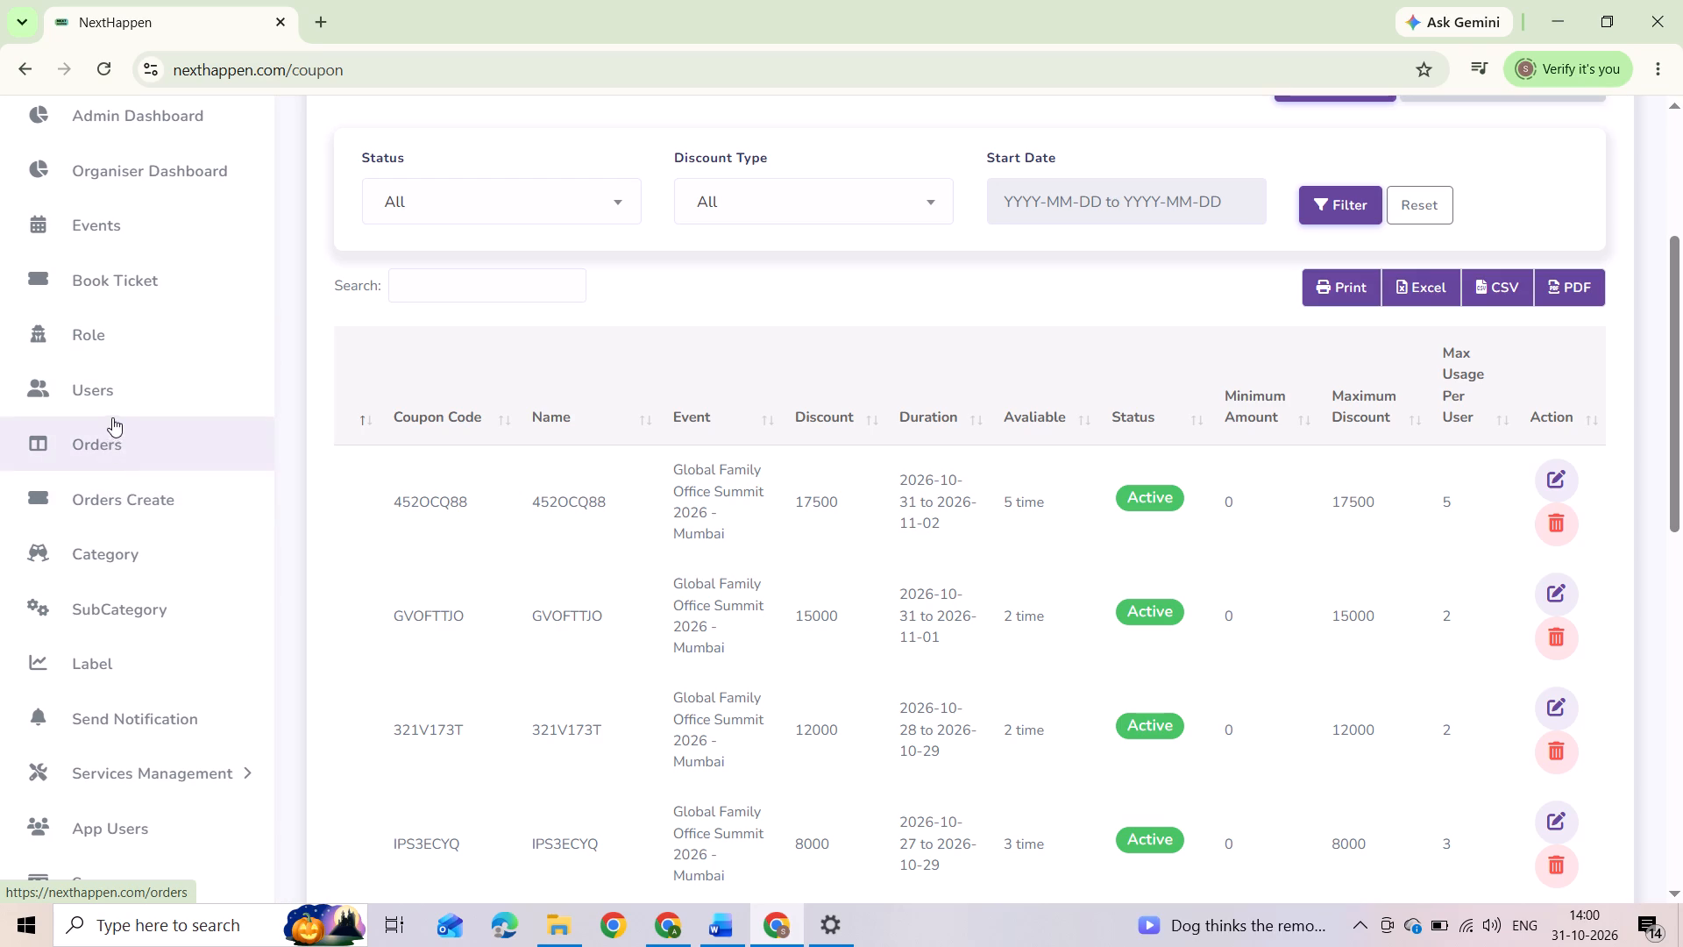
Open the Orders page of the NextHappen event administration site.
click(125, 445)
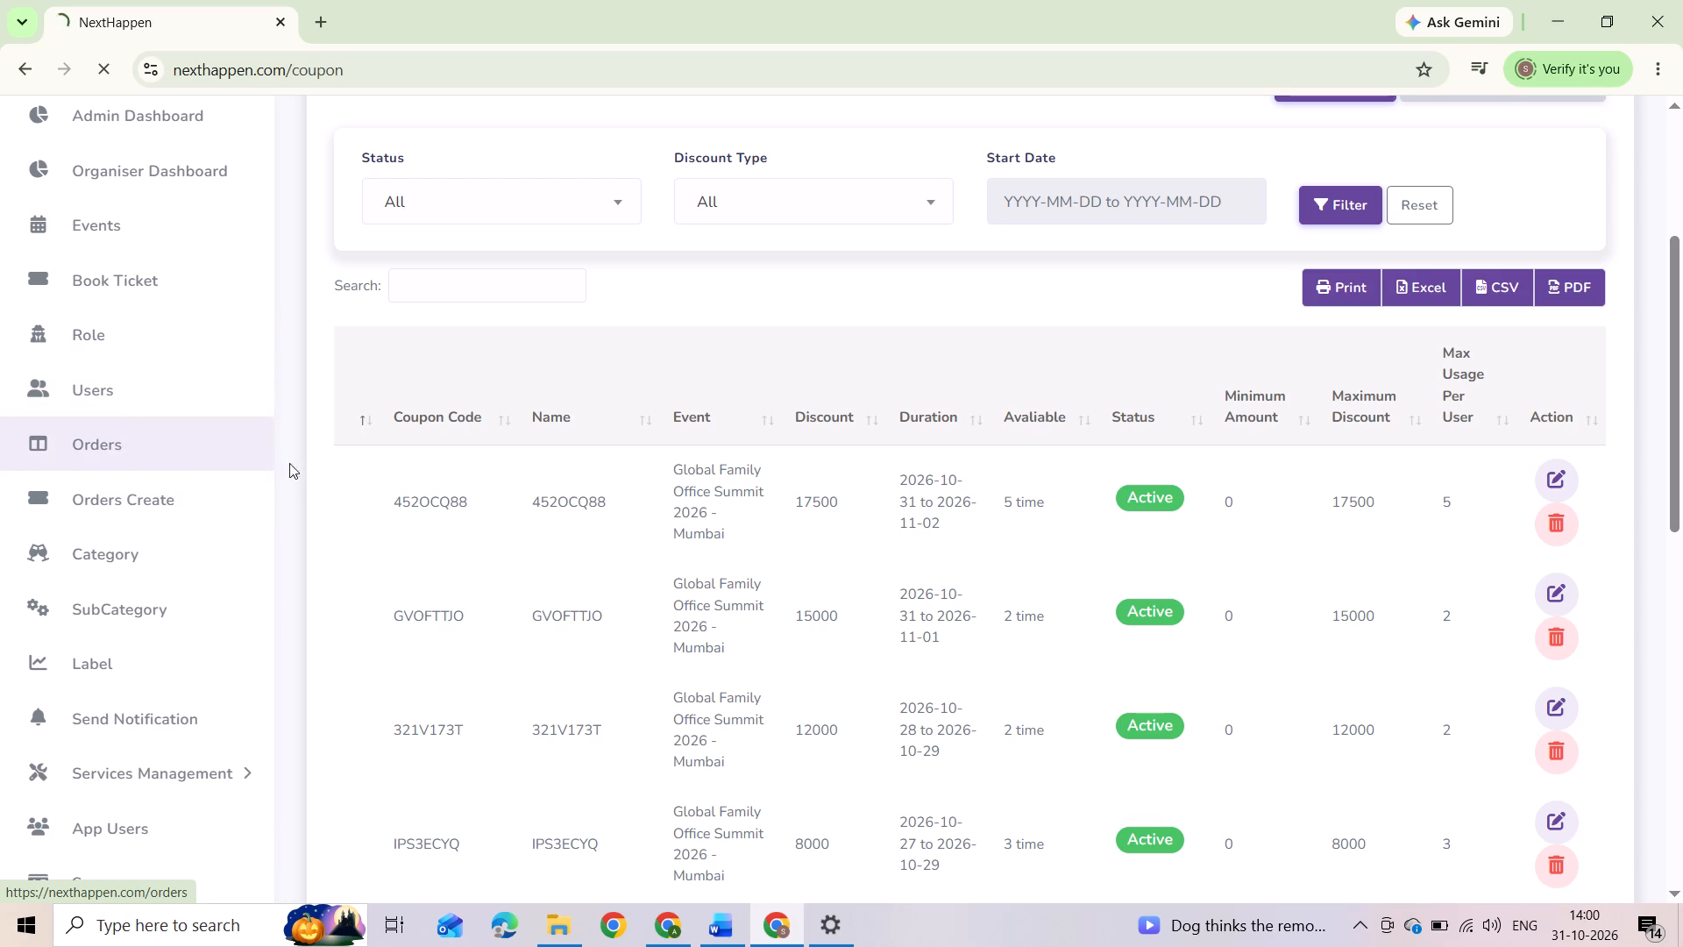
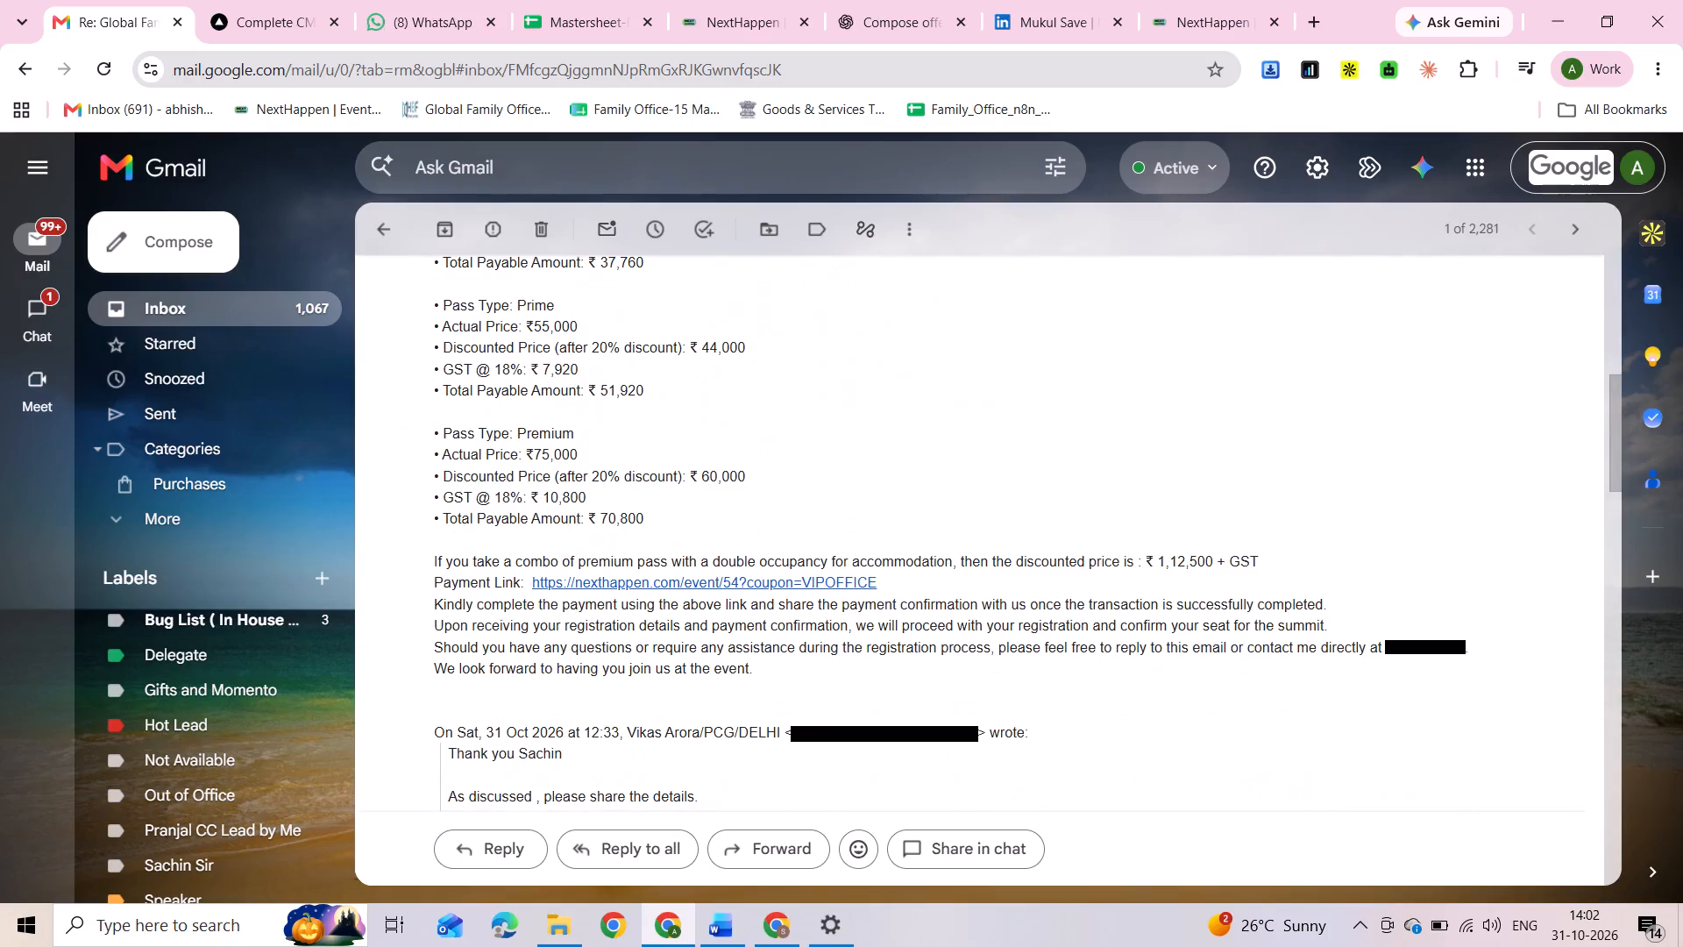
click(737, 565)
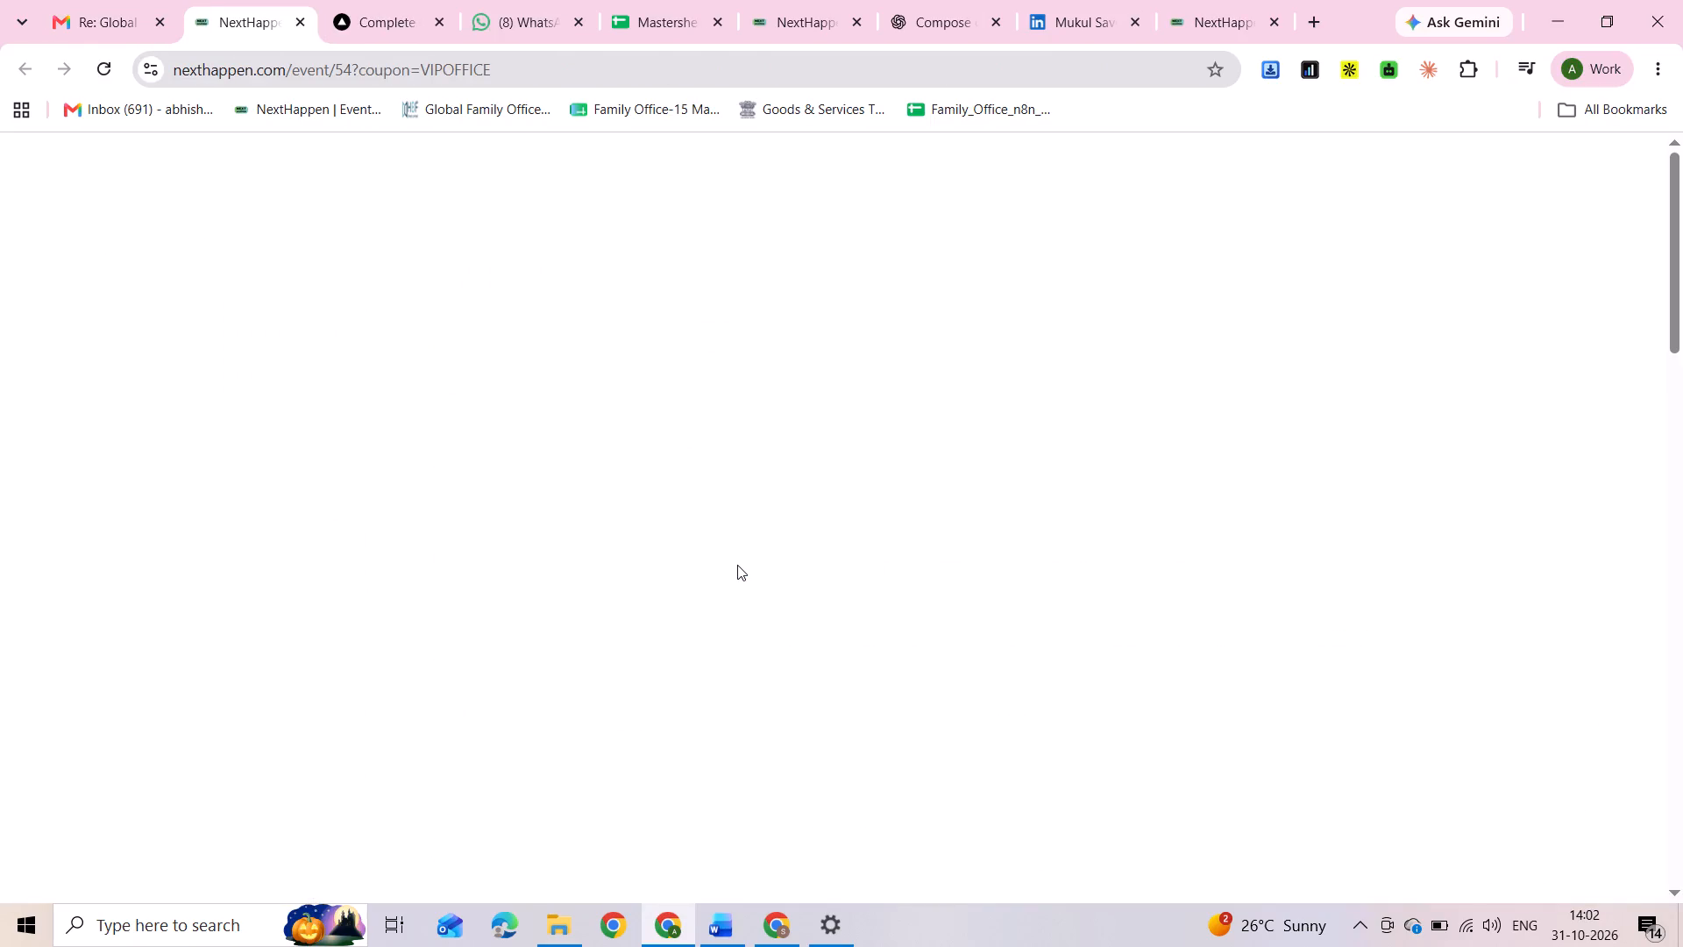
scroll(735, 566, down, 2)
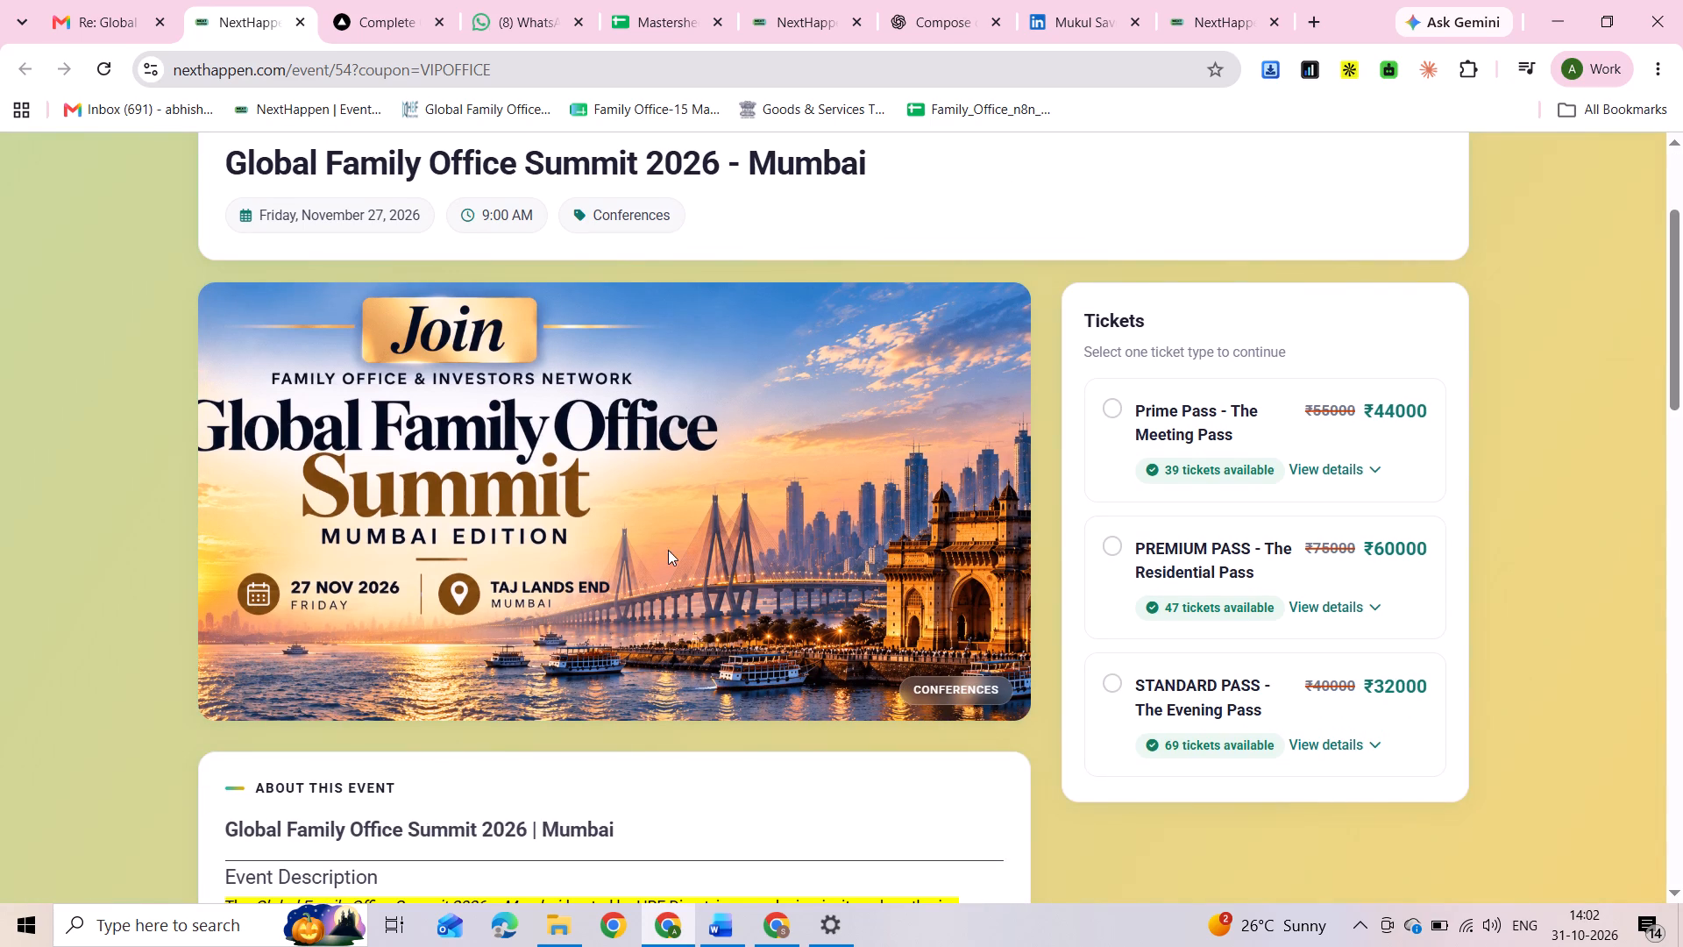
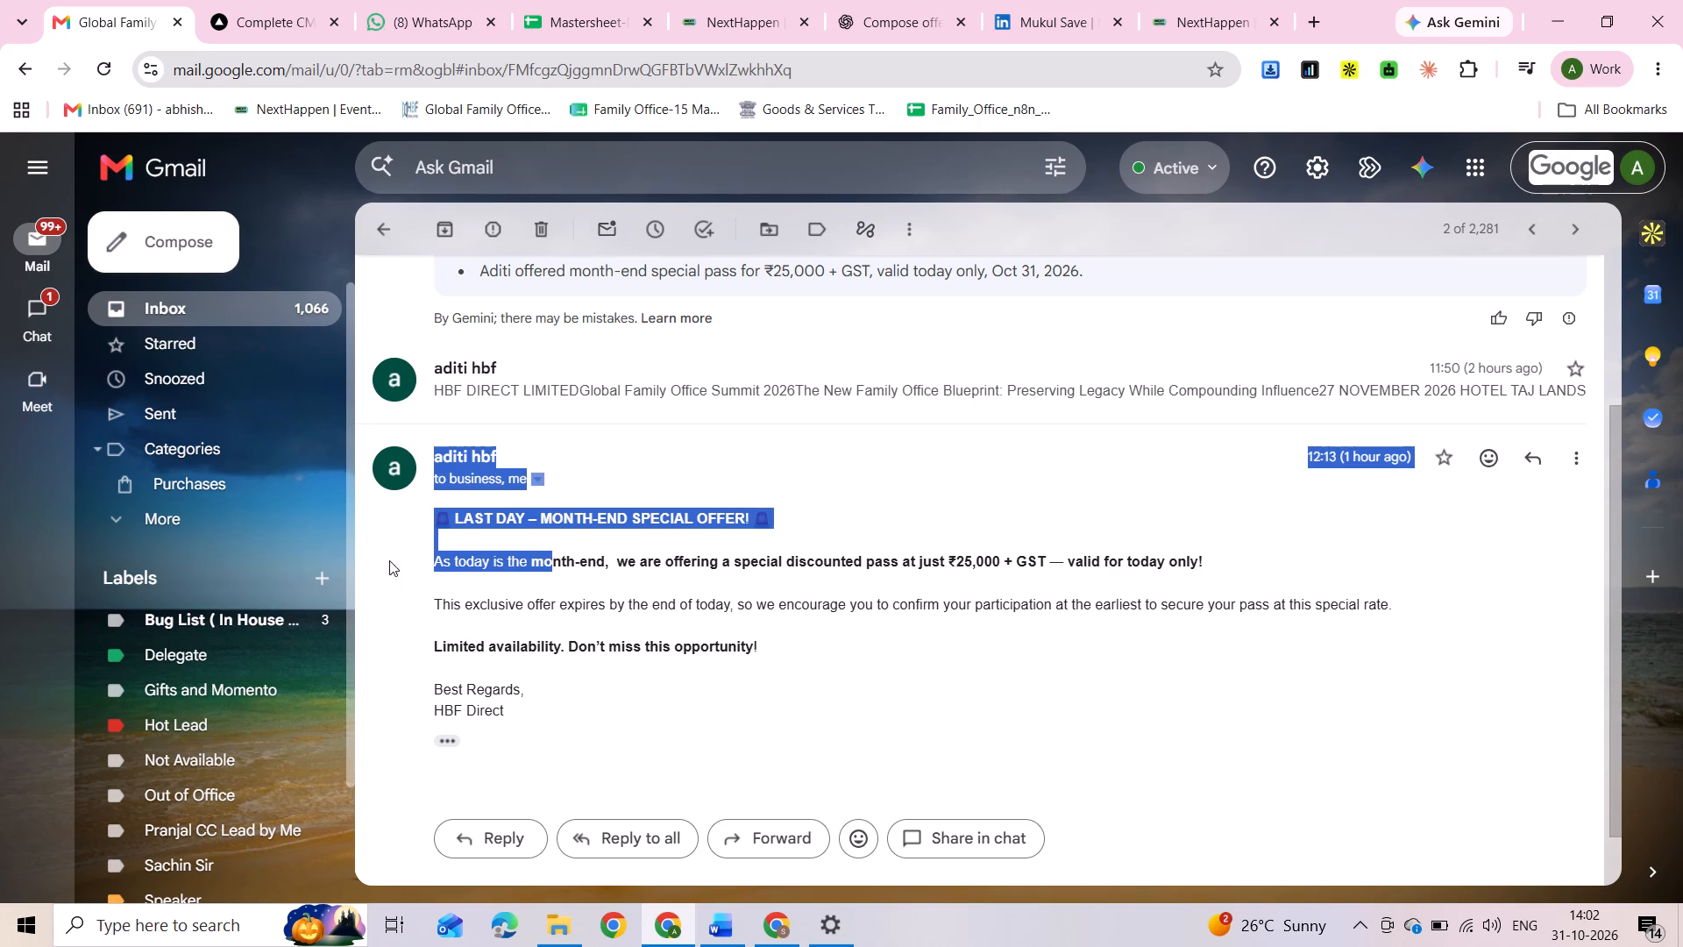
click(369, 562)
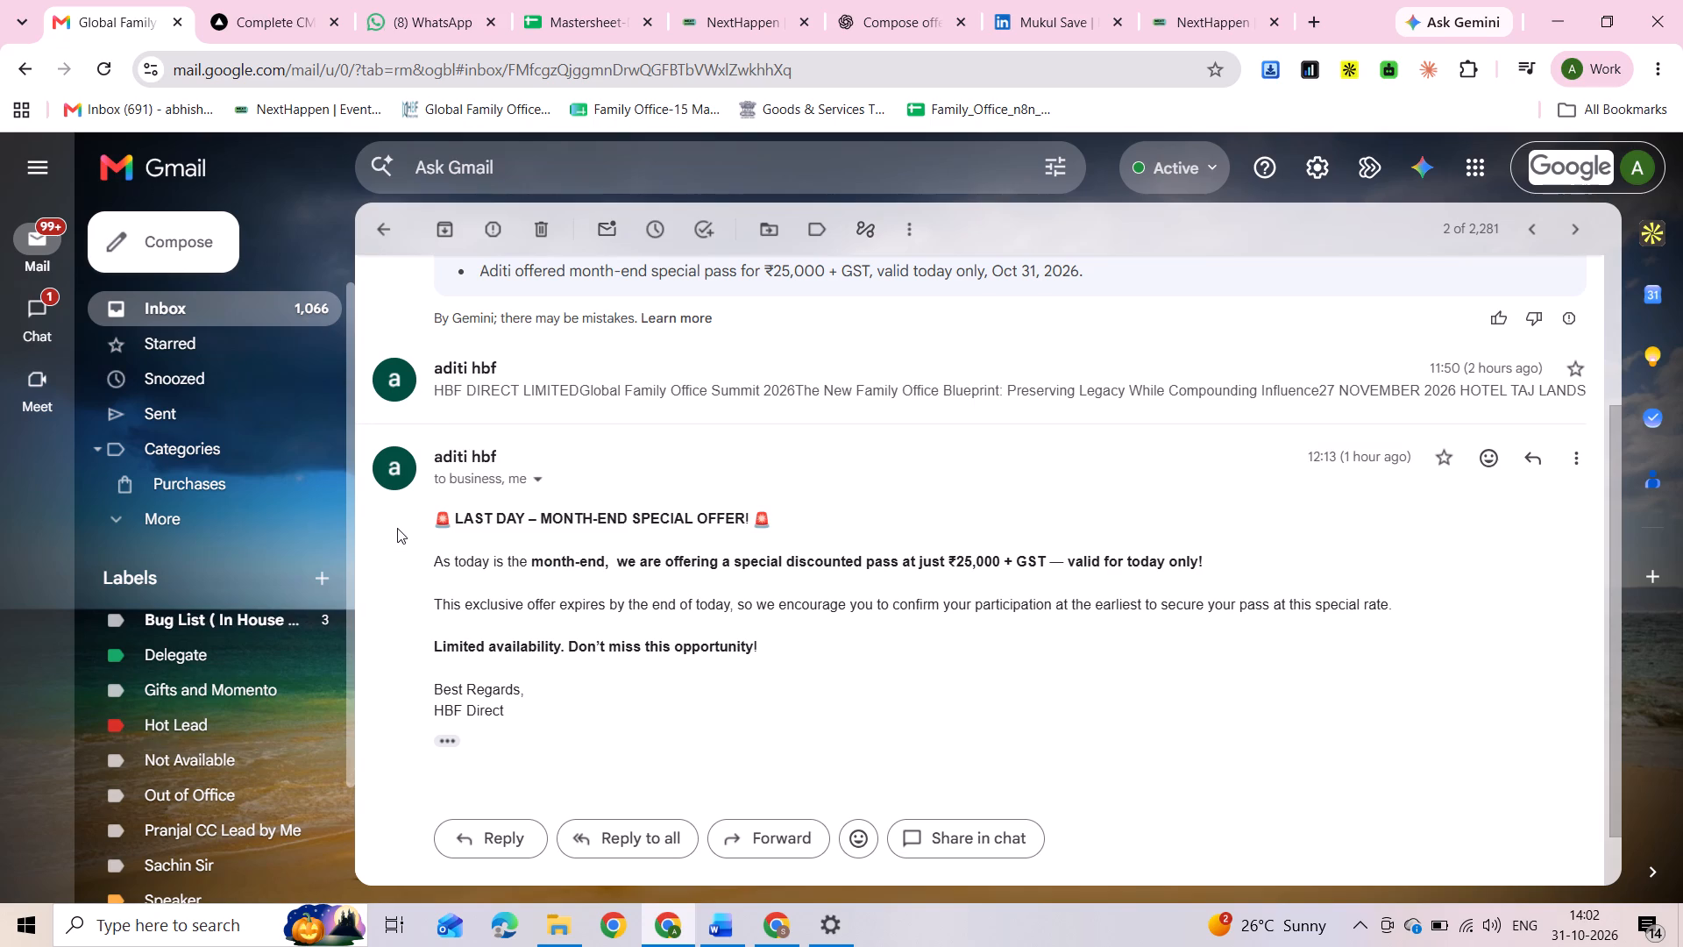
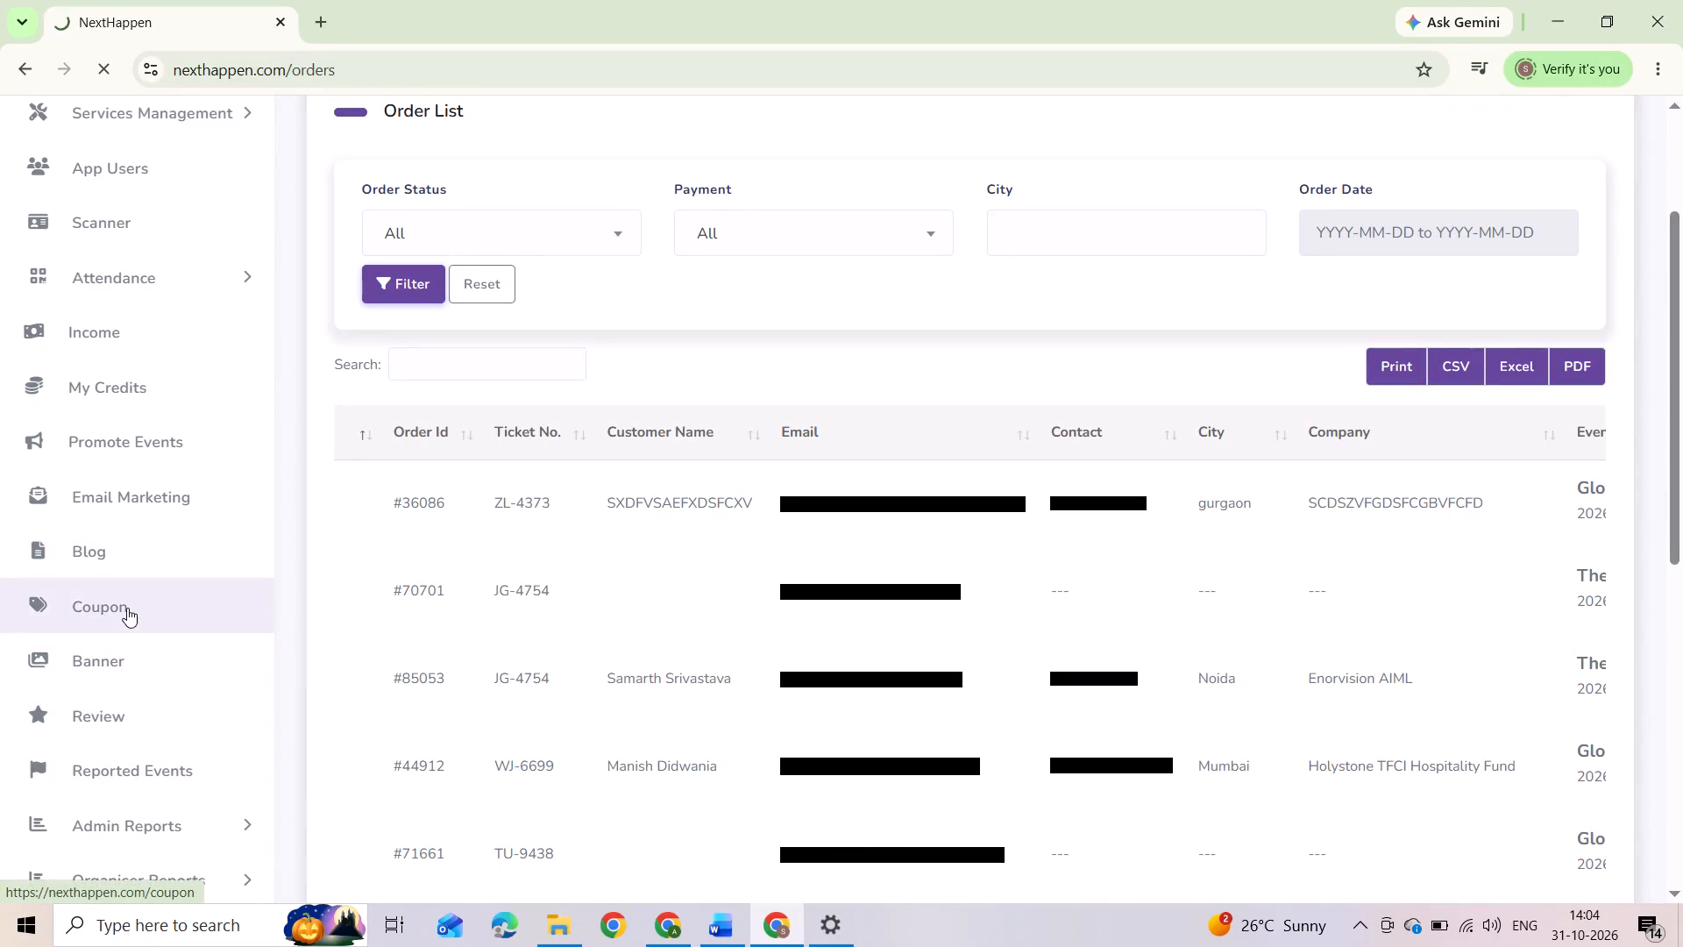
Open the Coupon page and view the list of Global Family Office Summit 2026 - Mumbai coupons.
click(99, 611)
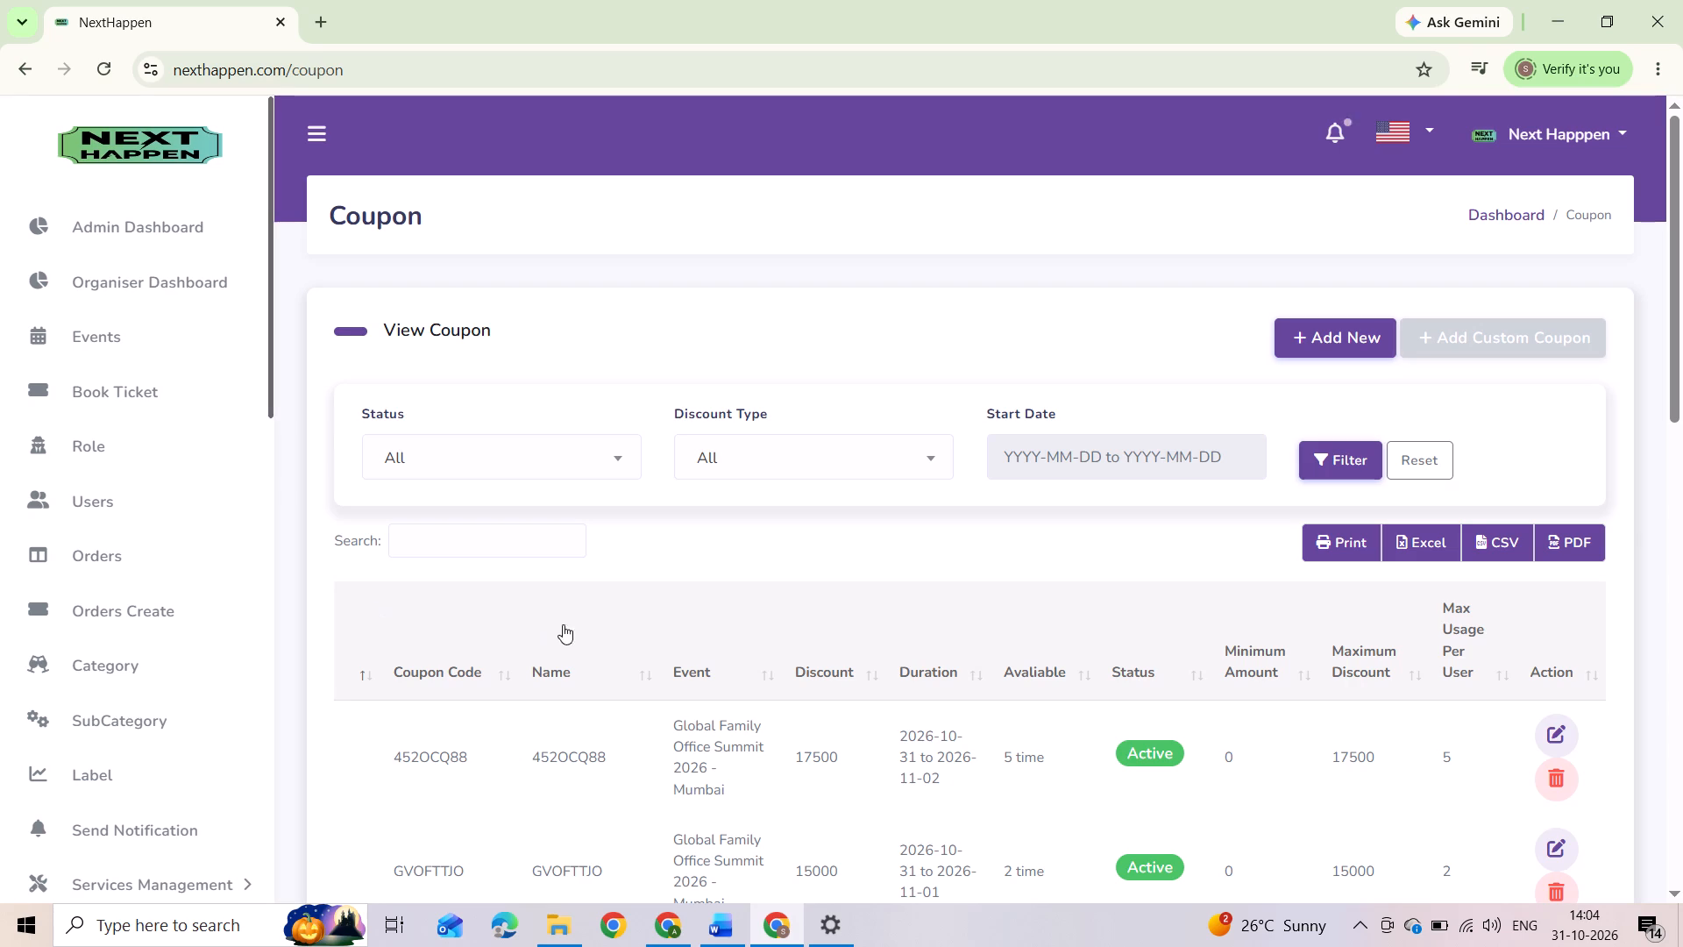
scroll(653, 733, down, 2)
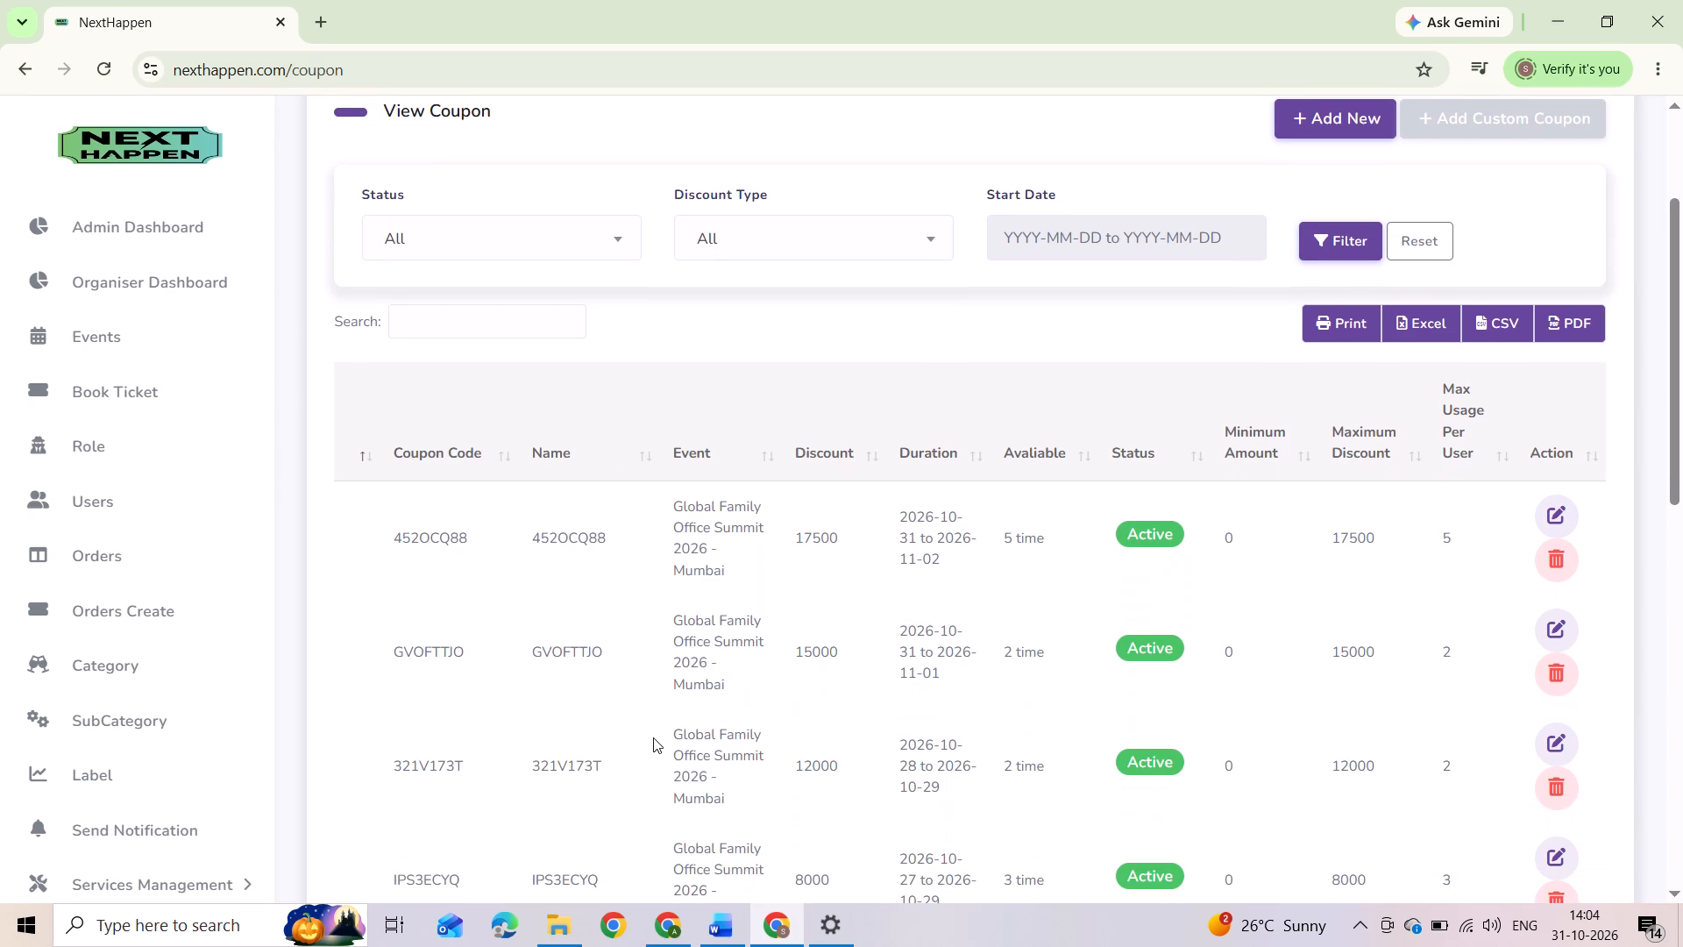
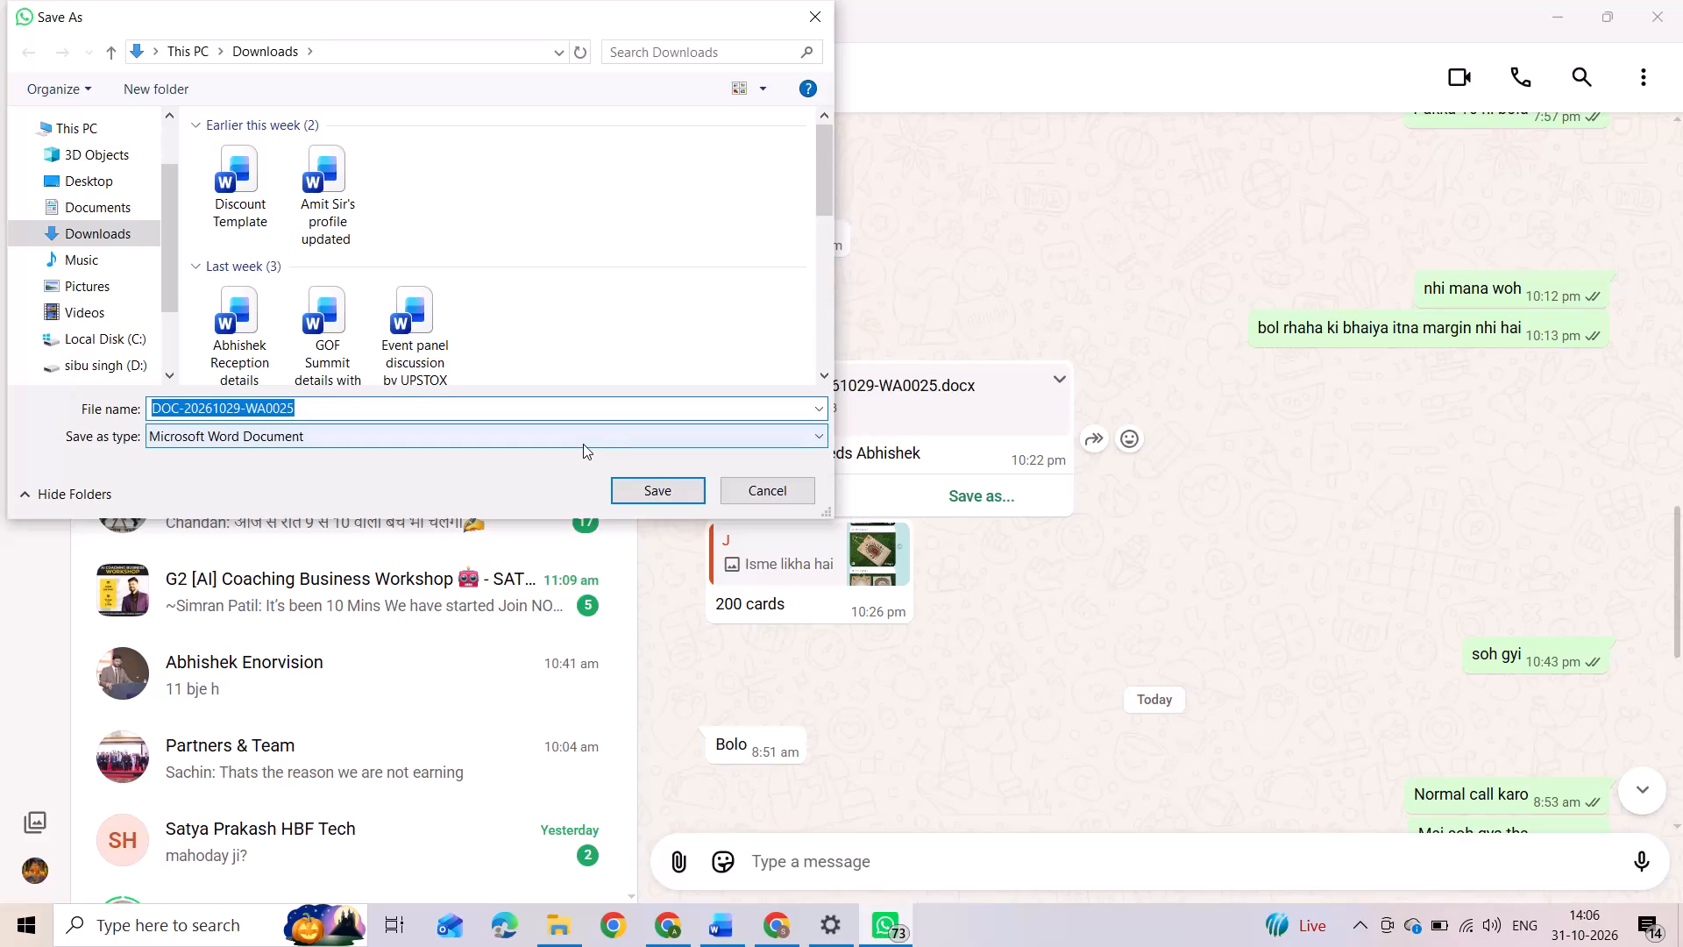
Name the Word document being saved from the chat to Downloads "Juhi weeds Abhishek".
key(BackSpace)
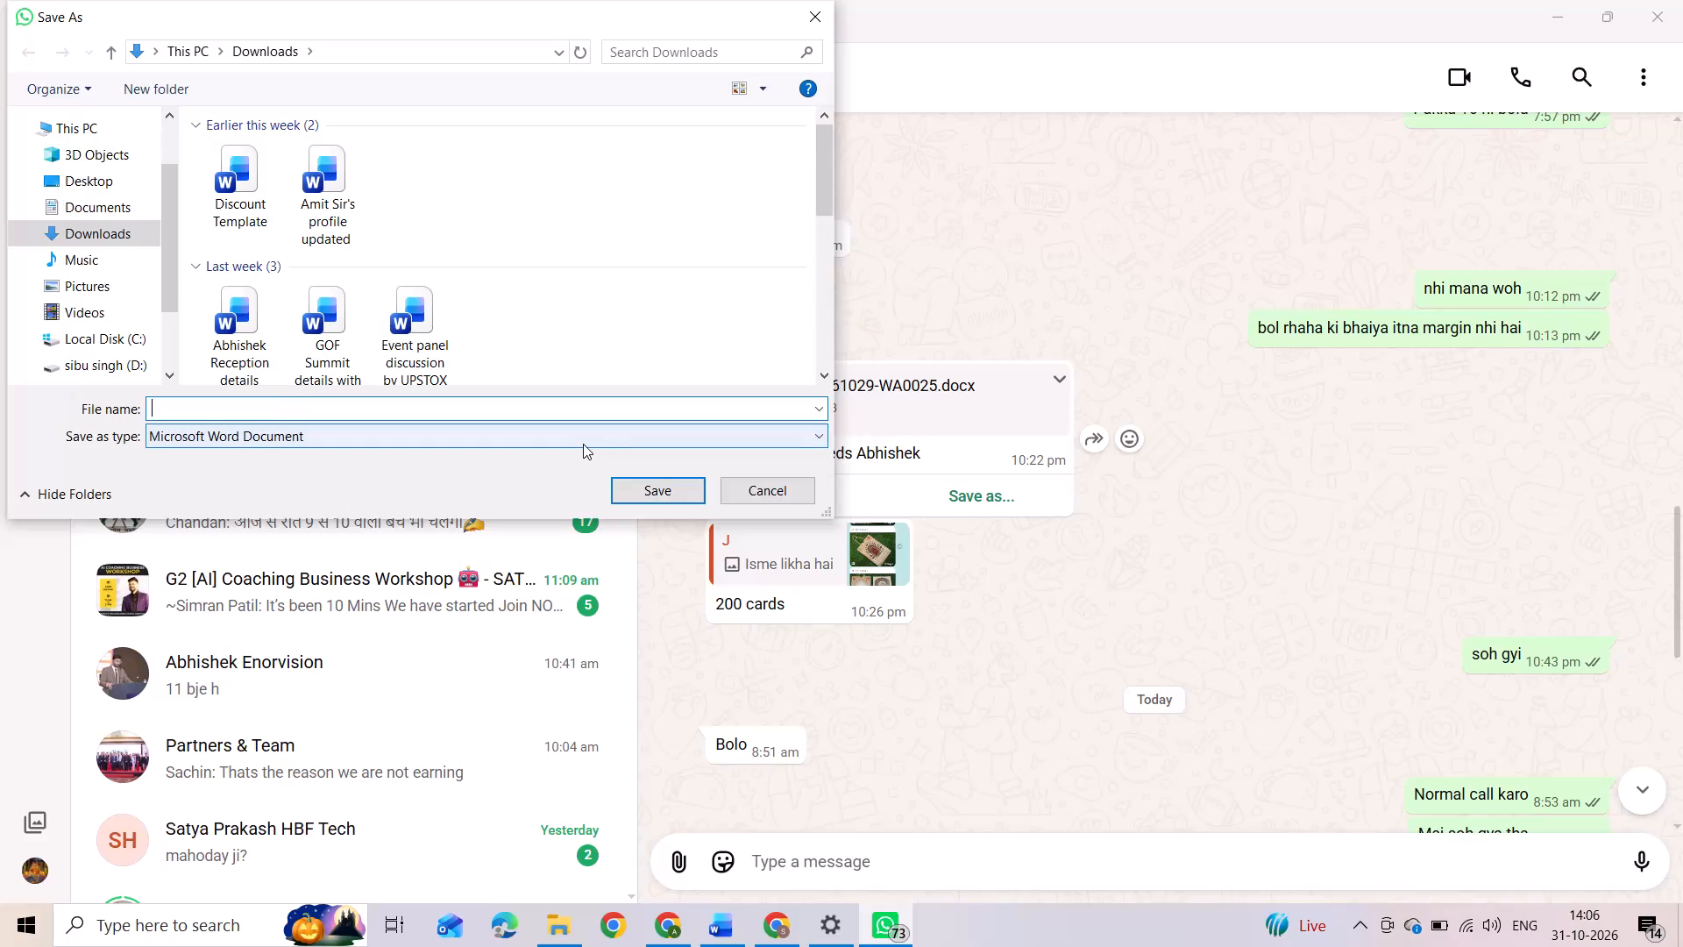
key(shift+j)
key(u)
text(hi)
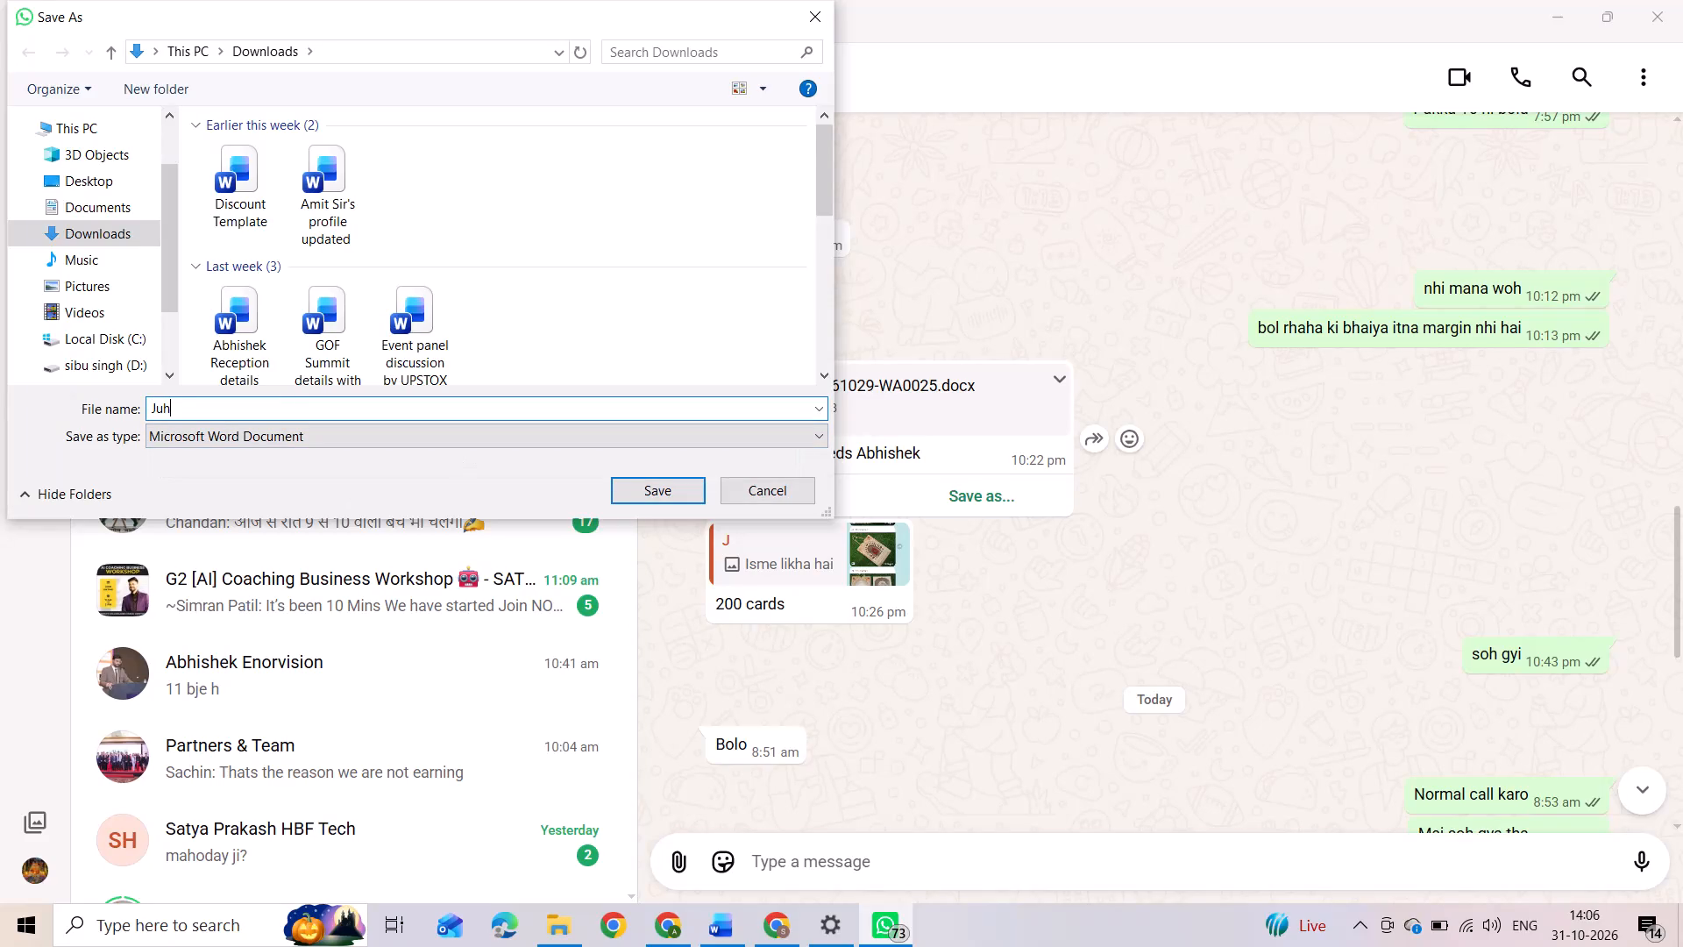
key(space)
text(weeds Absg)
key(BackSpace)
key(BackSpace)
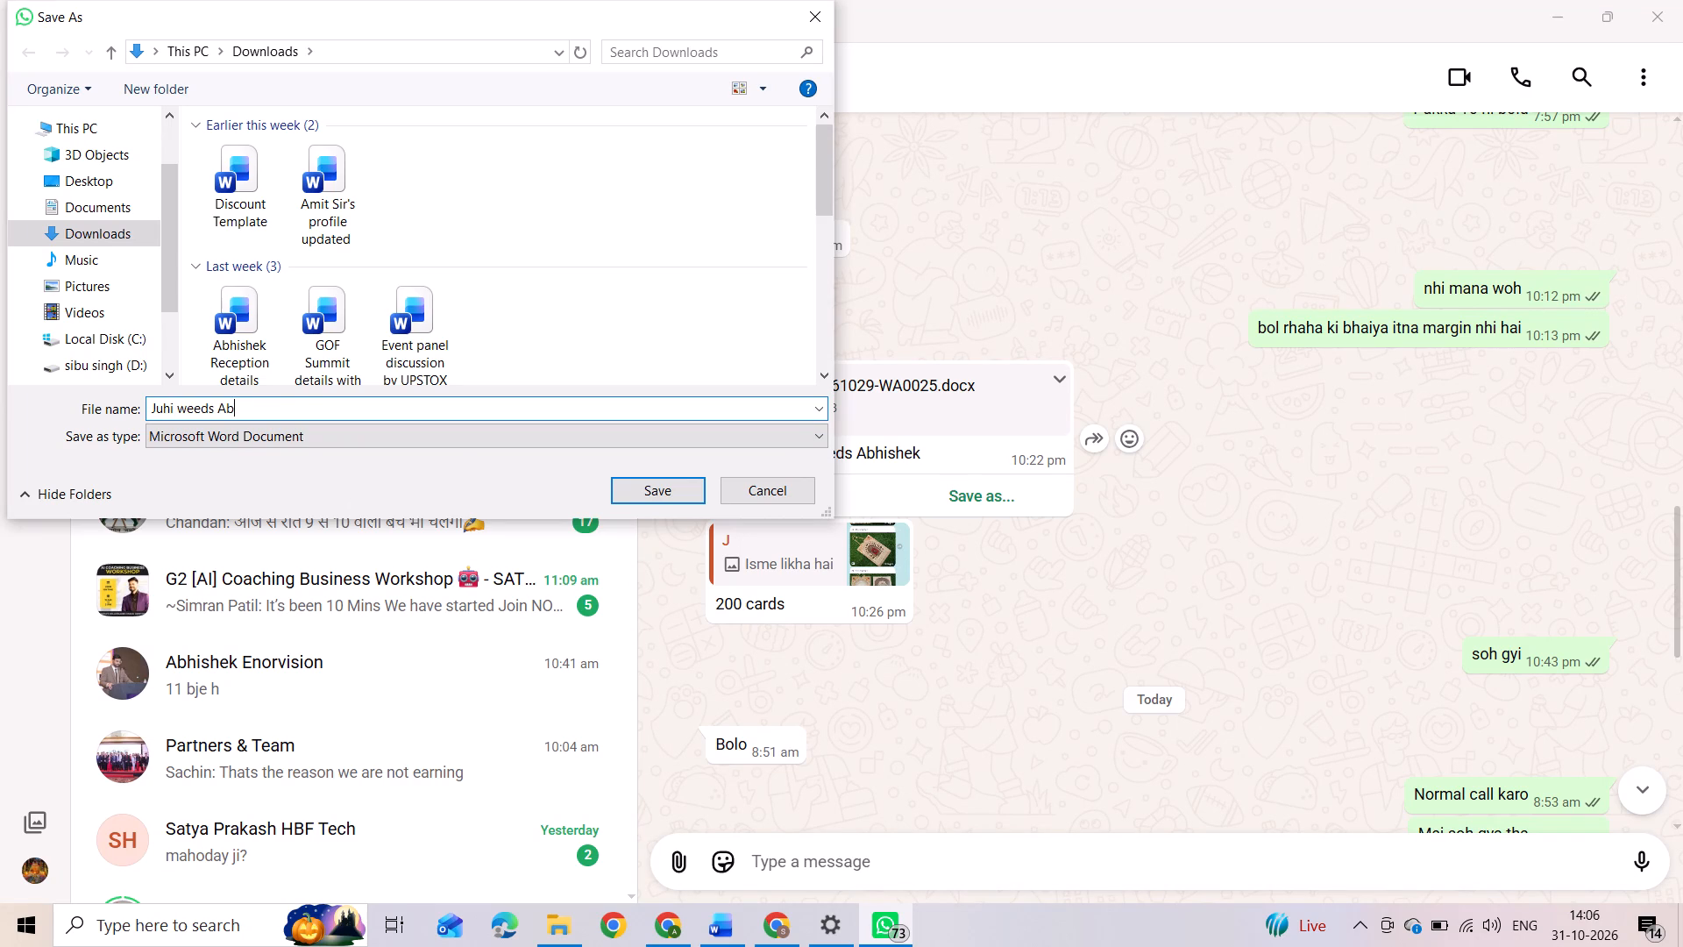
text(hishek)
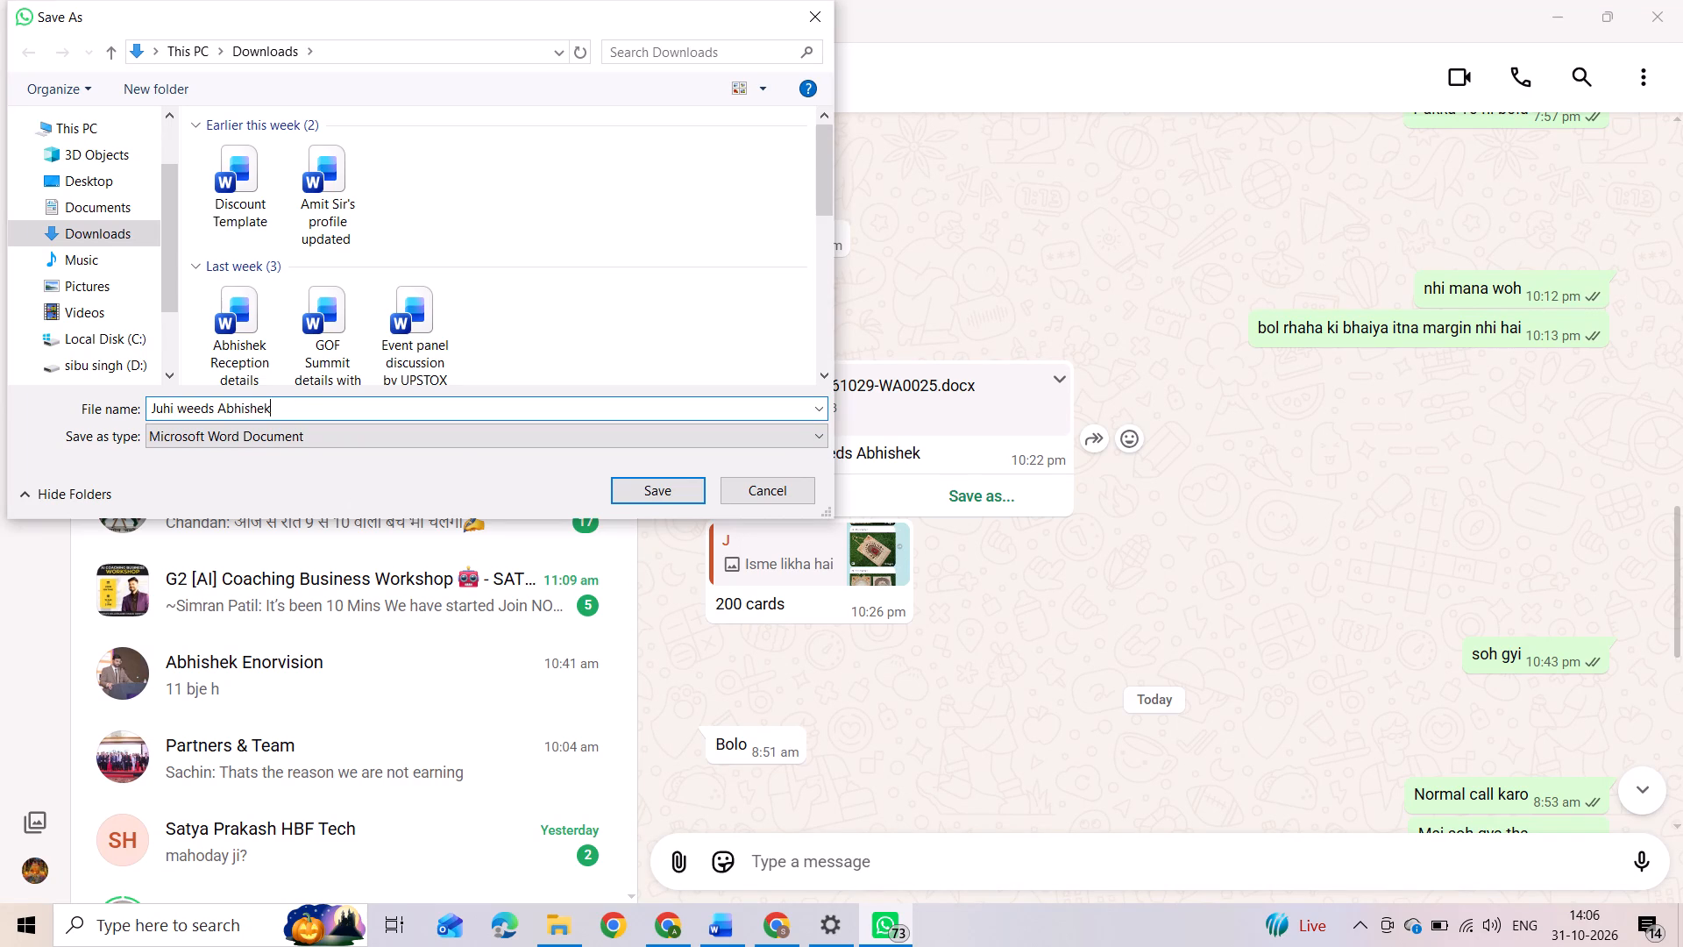
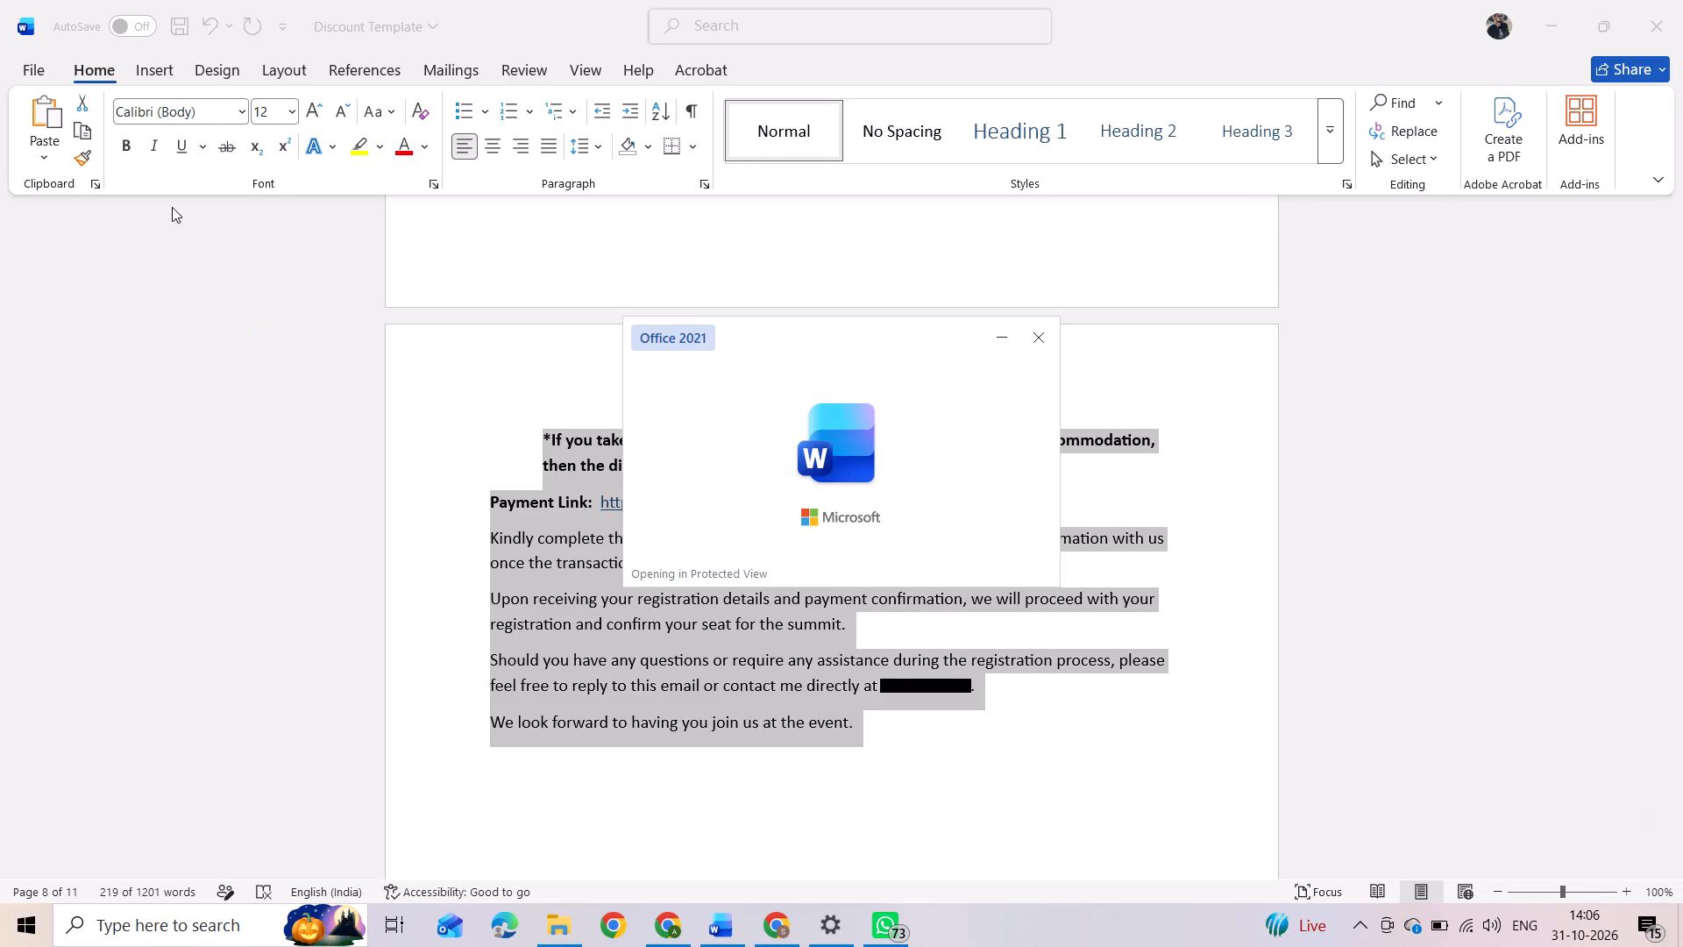
Cancel the document opening in Protected View and dismiss the Word alerts blocking the Discount Template document.
click(1038, 346)
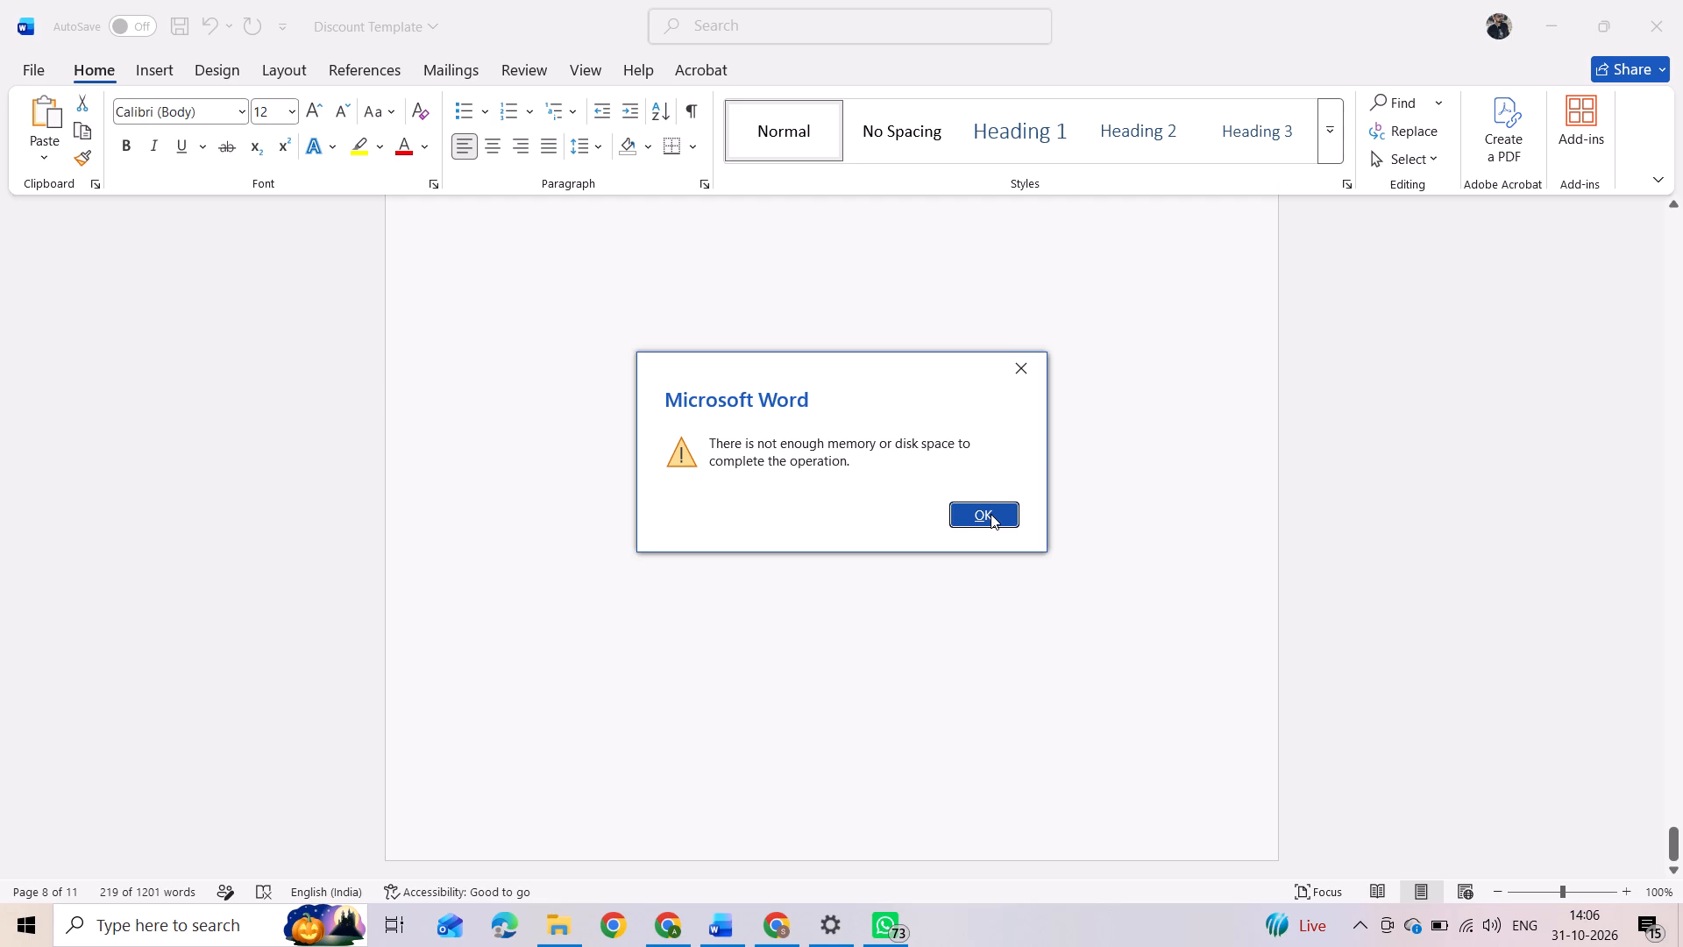
click(991, 514)
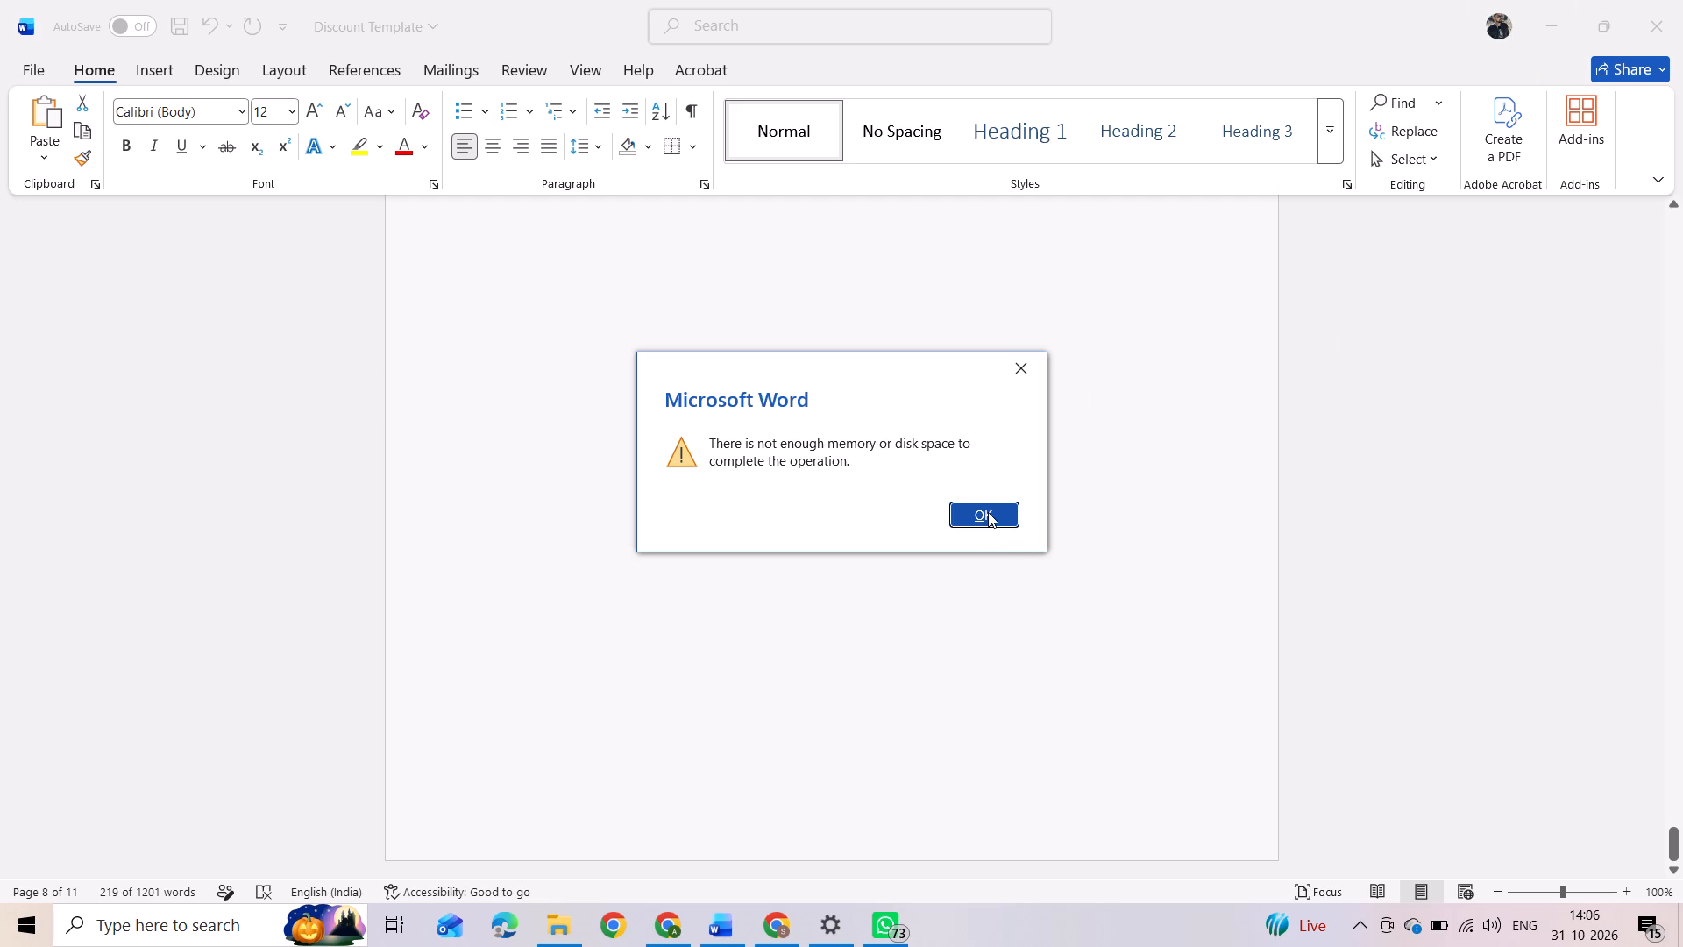
click(988, 512)
click(721, 924)
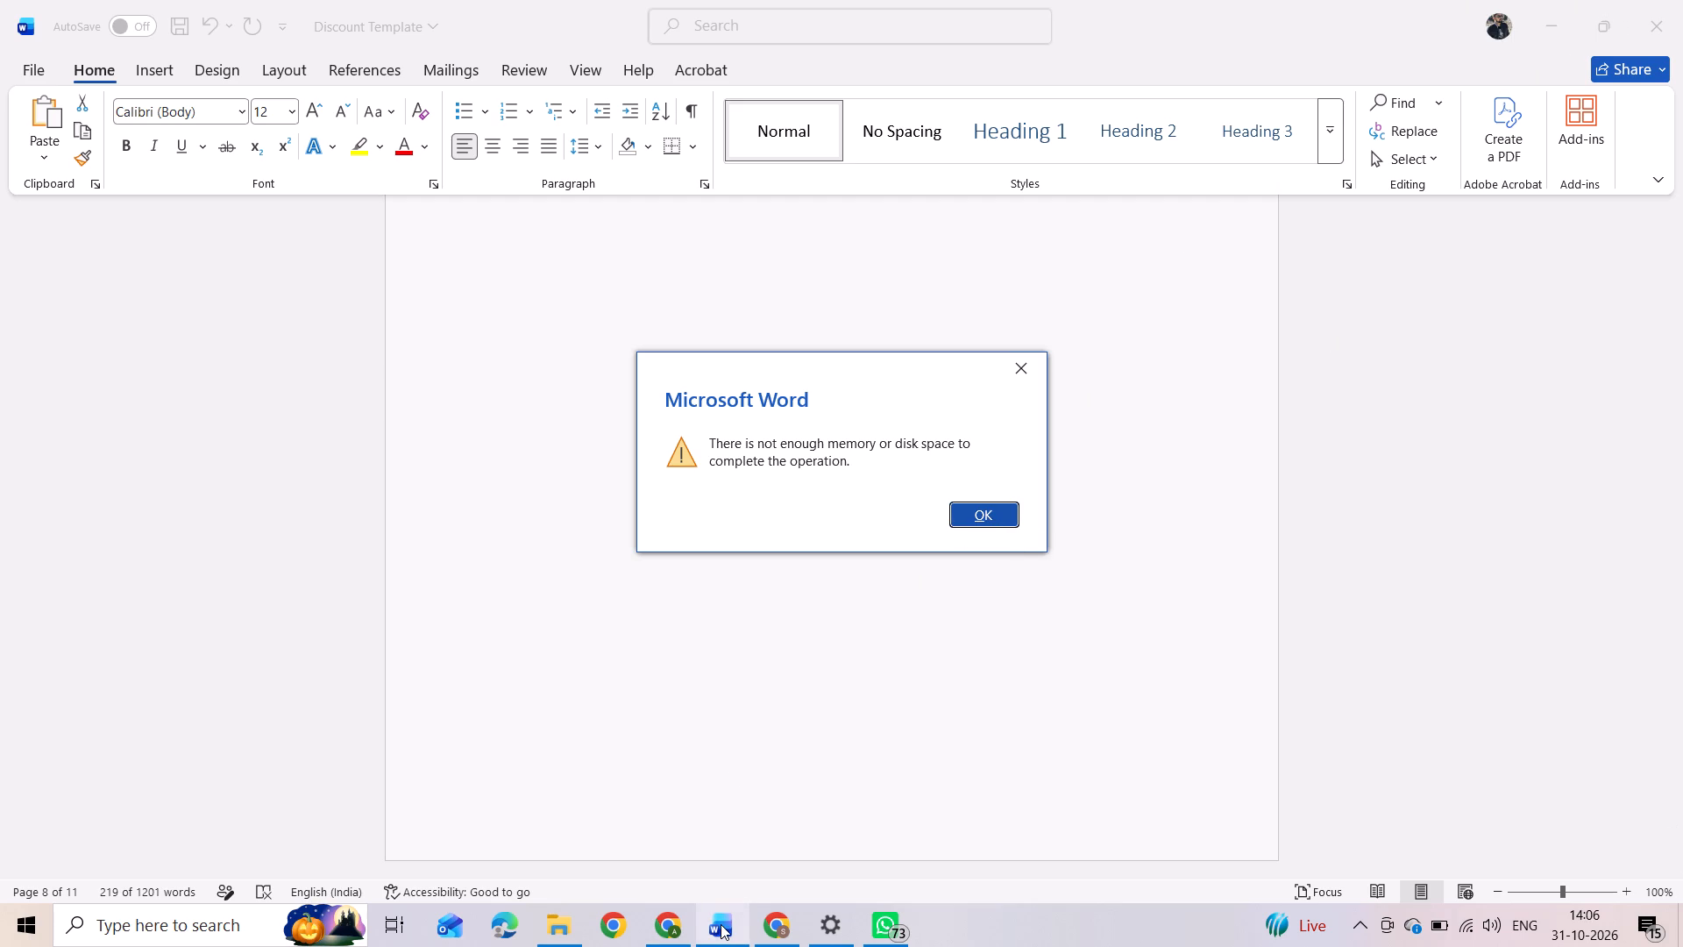
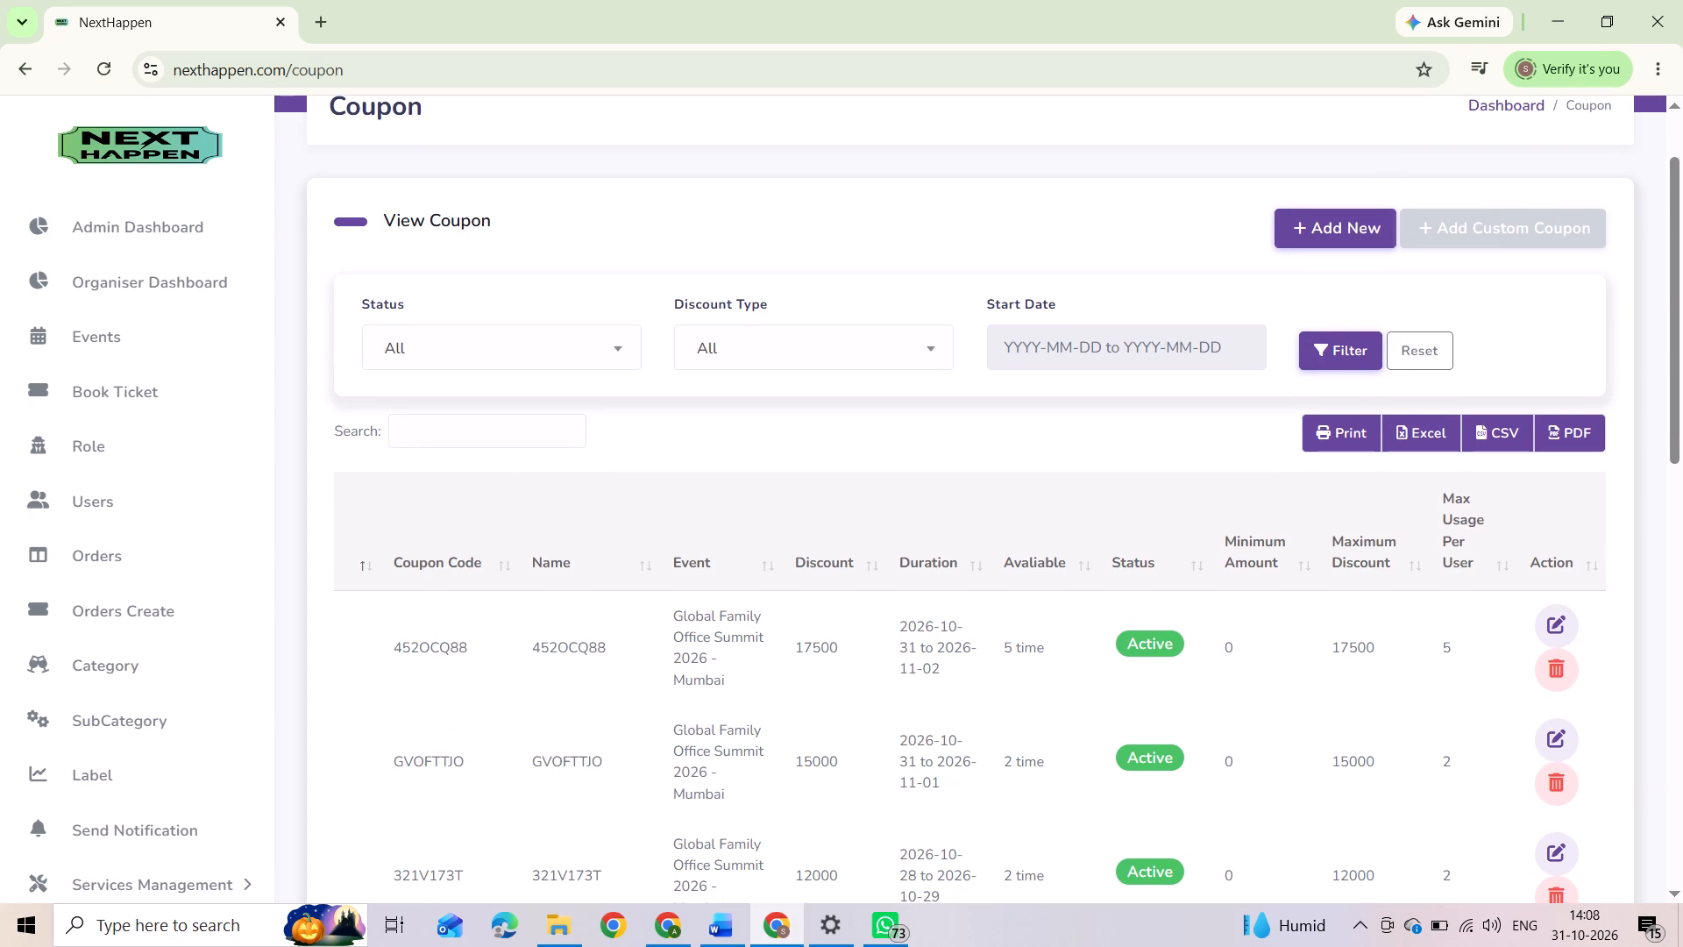
Copy the name code of the Global Family Office Summit coupon that gives a 15000 discount.
click(613, 765)
drag(613, 765, 529, 767)
key(ctrl+c)
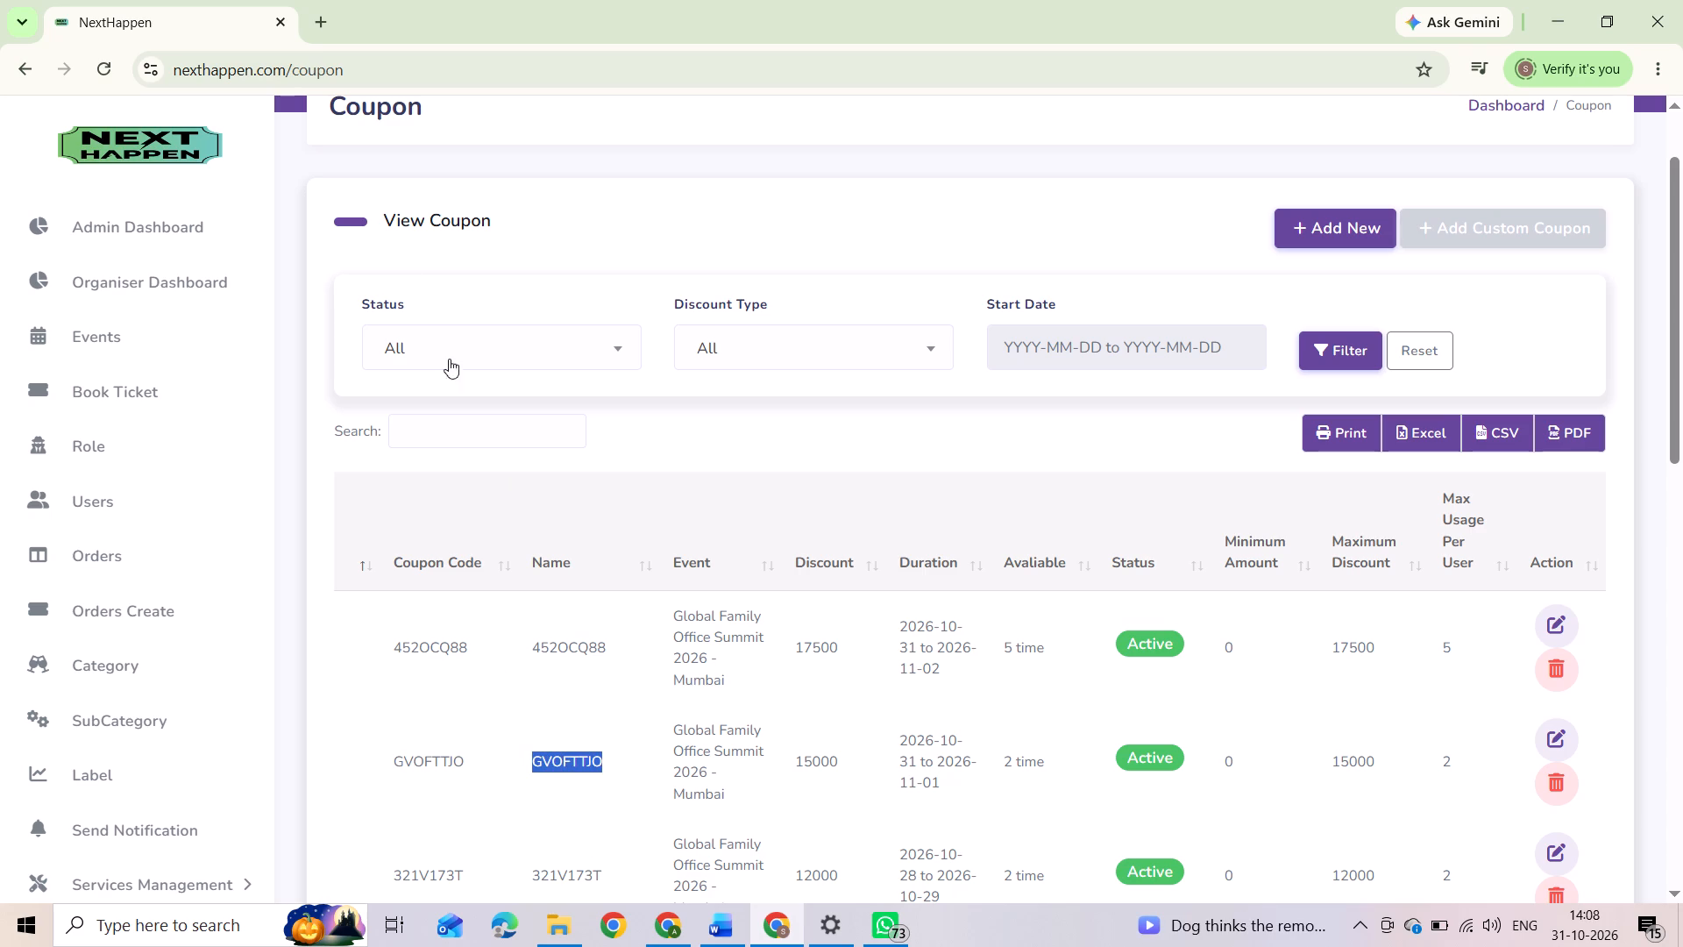
Open the Global Family Office Summit 2026 - Mumbai event details page in a new tab.
click(323, 25)
text(next)
key(Right)
key(Return)
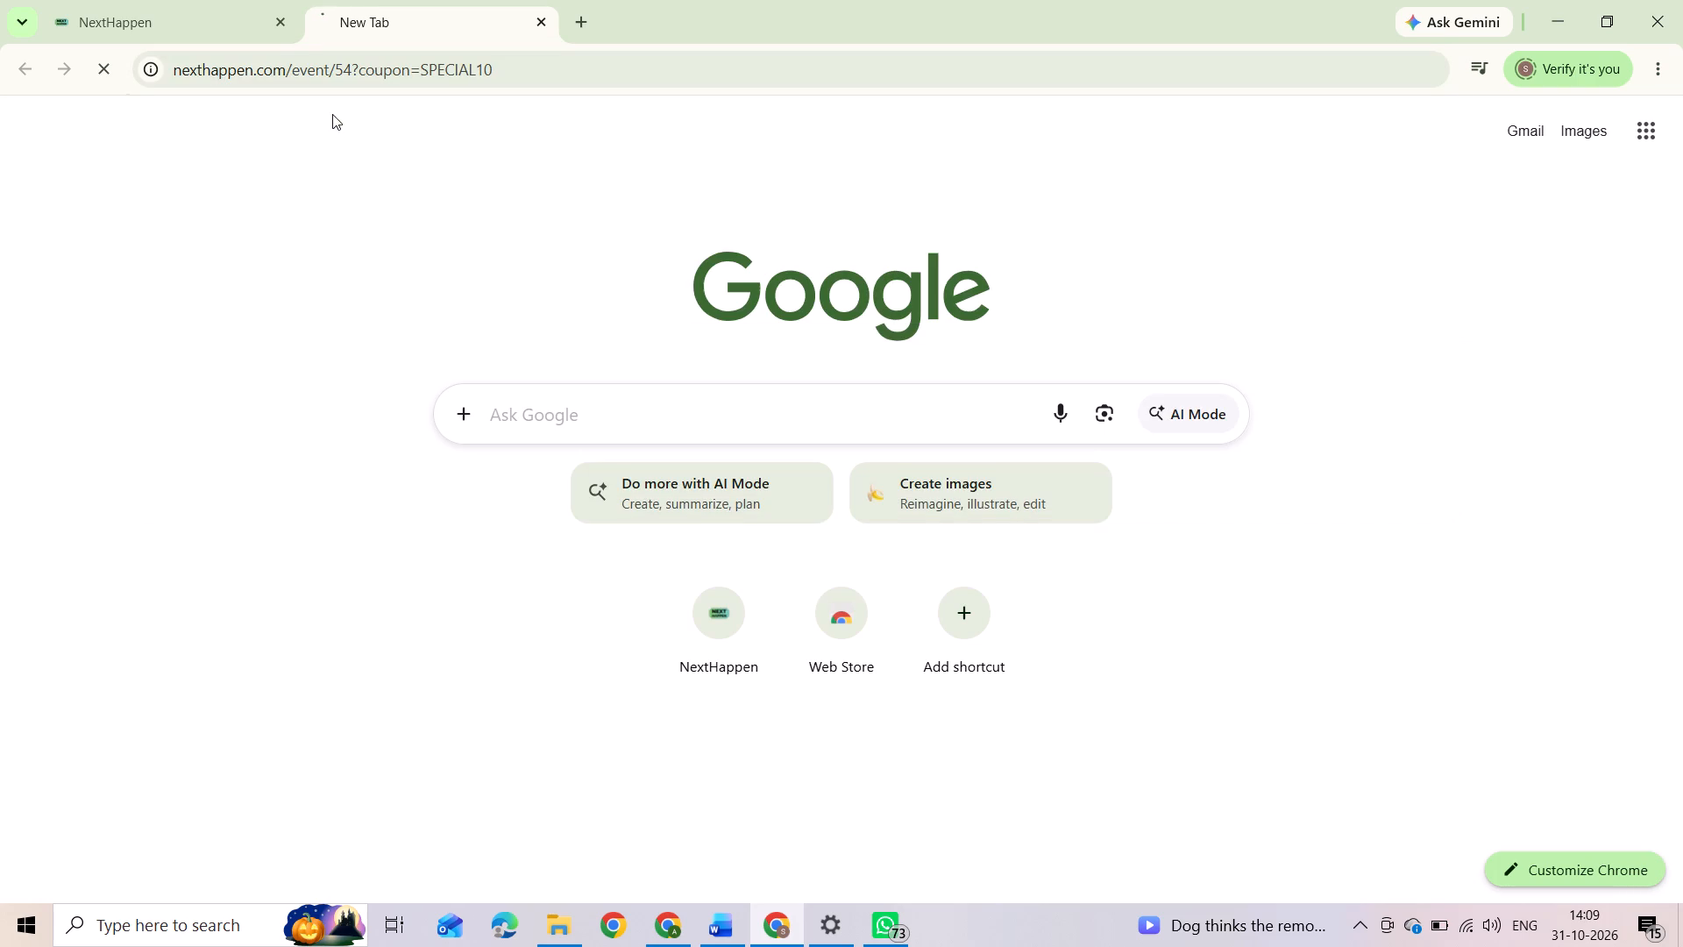
Replace the coupon value in the event page's address with the copied coupon code and load the page.
click(508, 72)
click(511, 68)
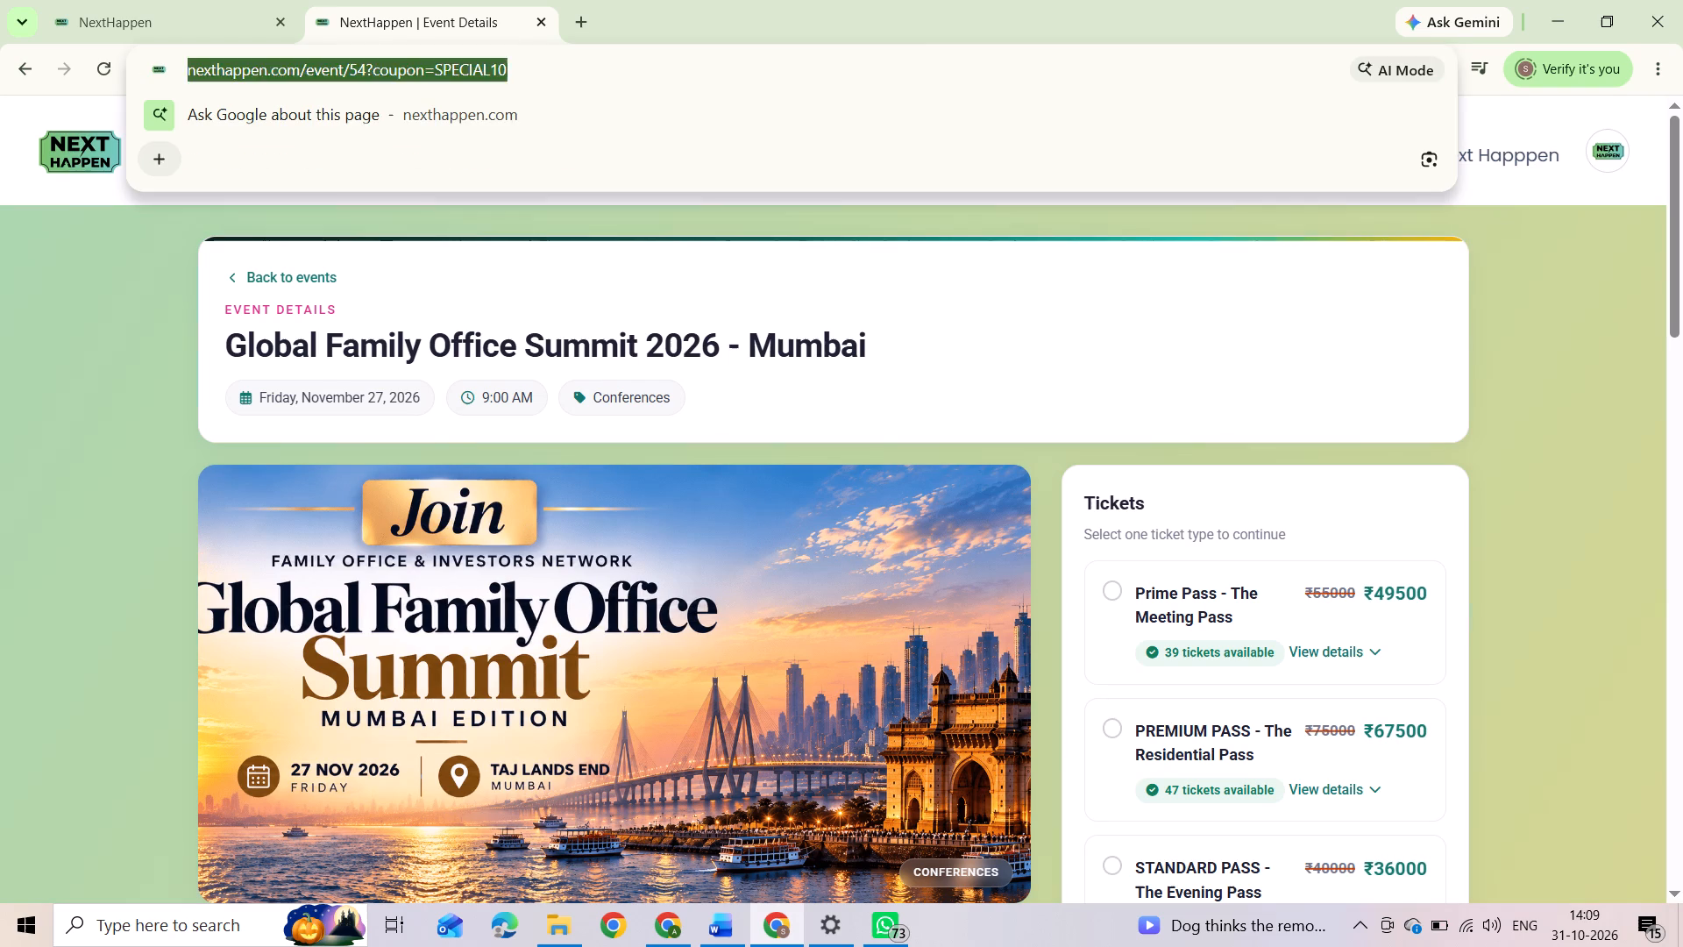
key(BackSpace)
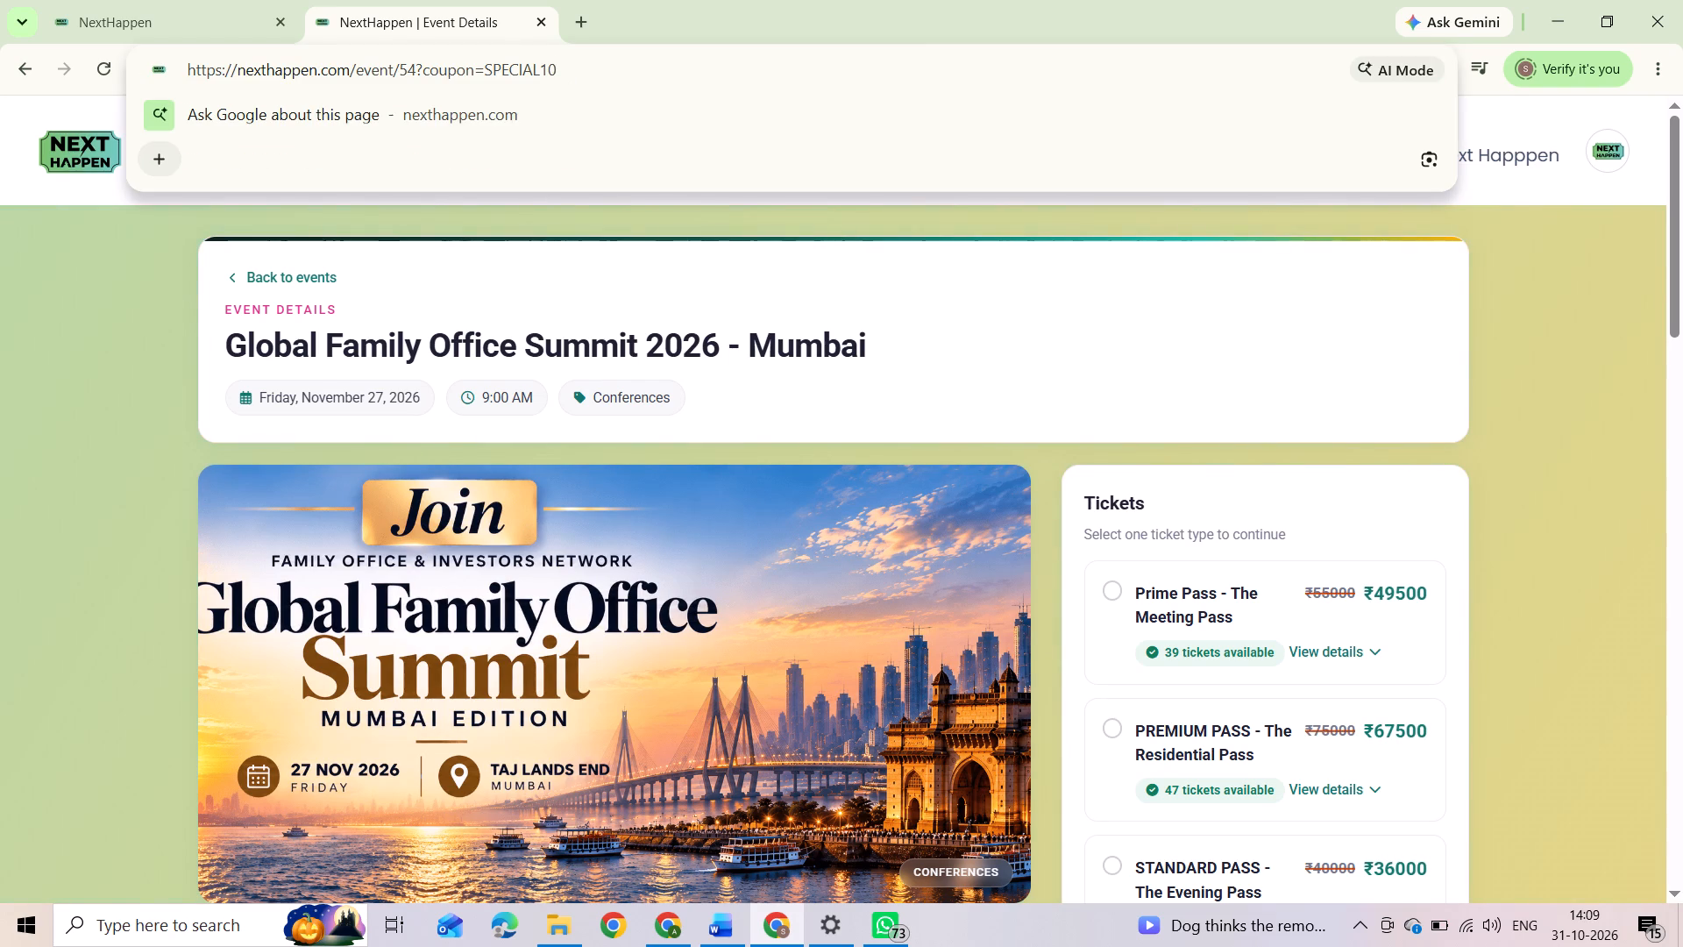
key(BackSpace)
key(BackSpace)
key(BackSpace)
key(BackSpace)
key(BackSpace)
key(BackSpace)
key(BackSpace)
key(BackSpace)
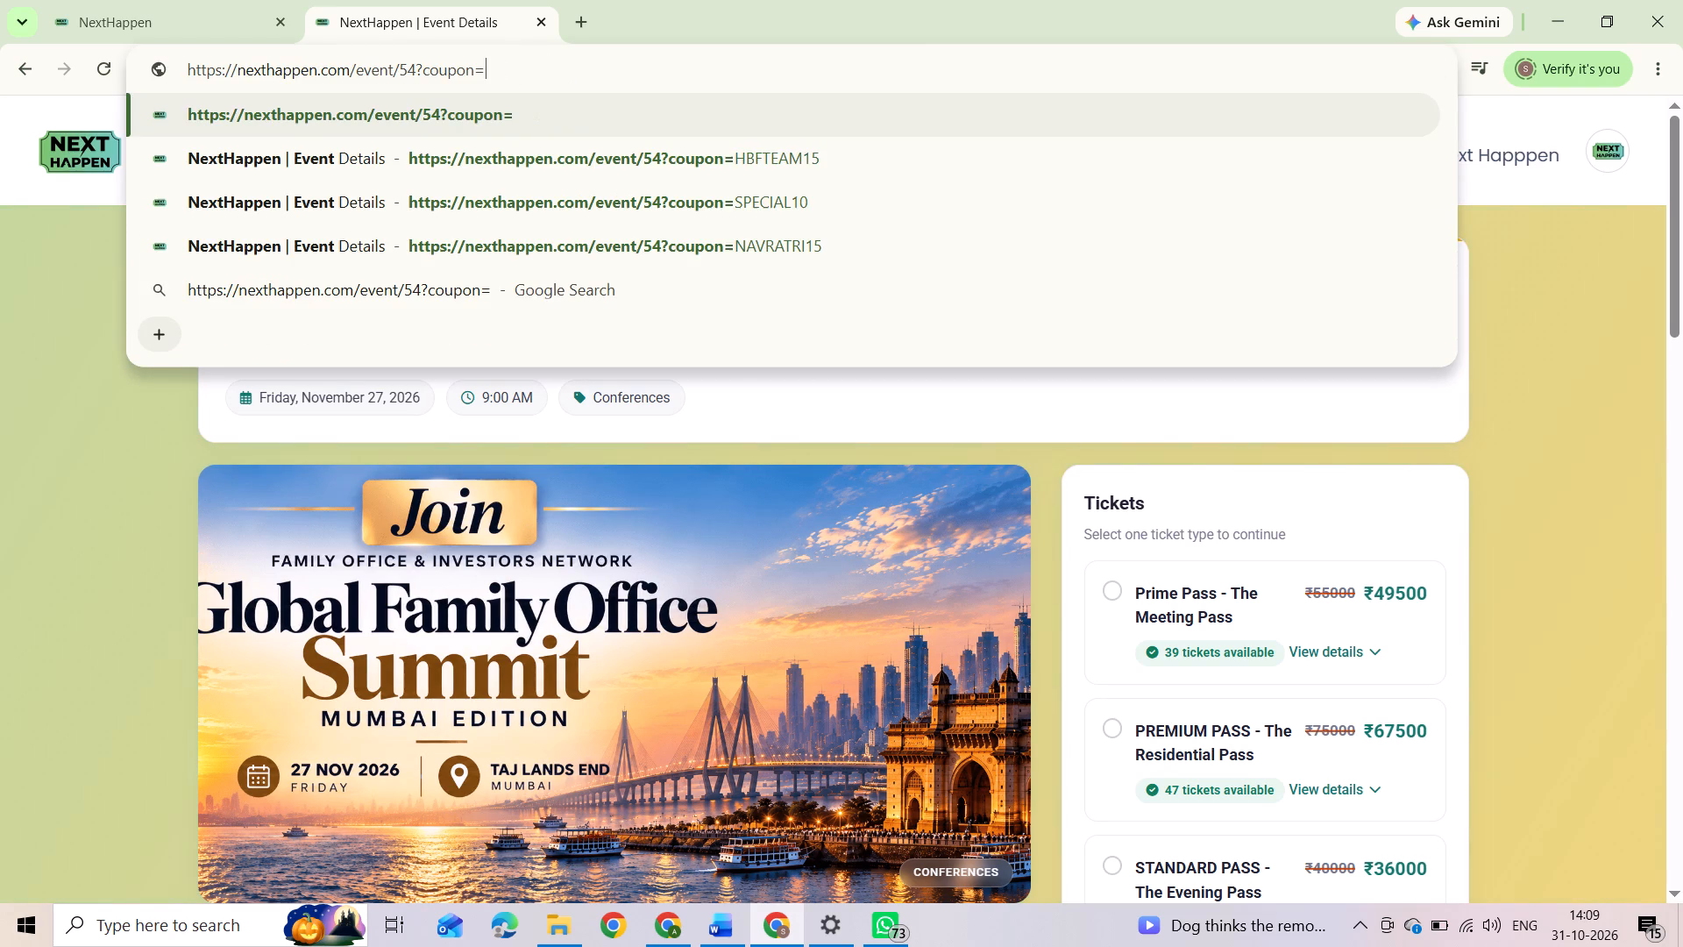
key(ctrl+v)
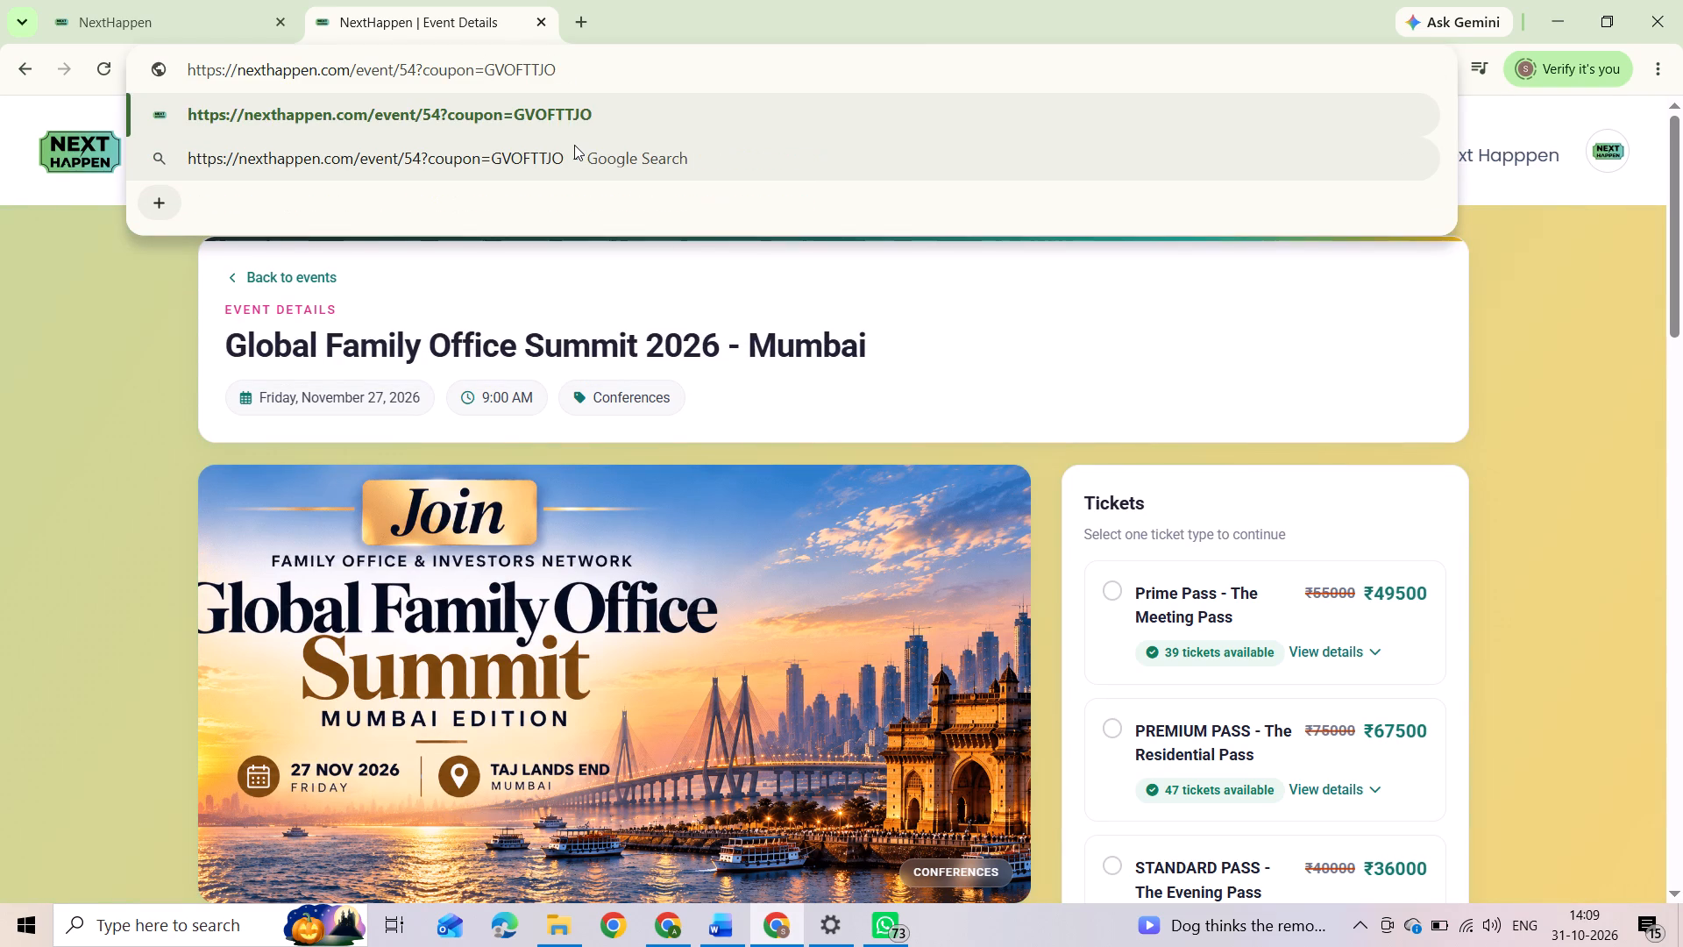
key(Return)
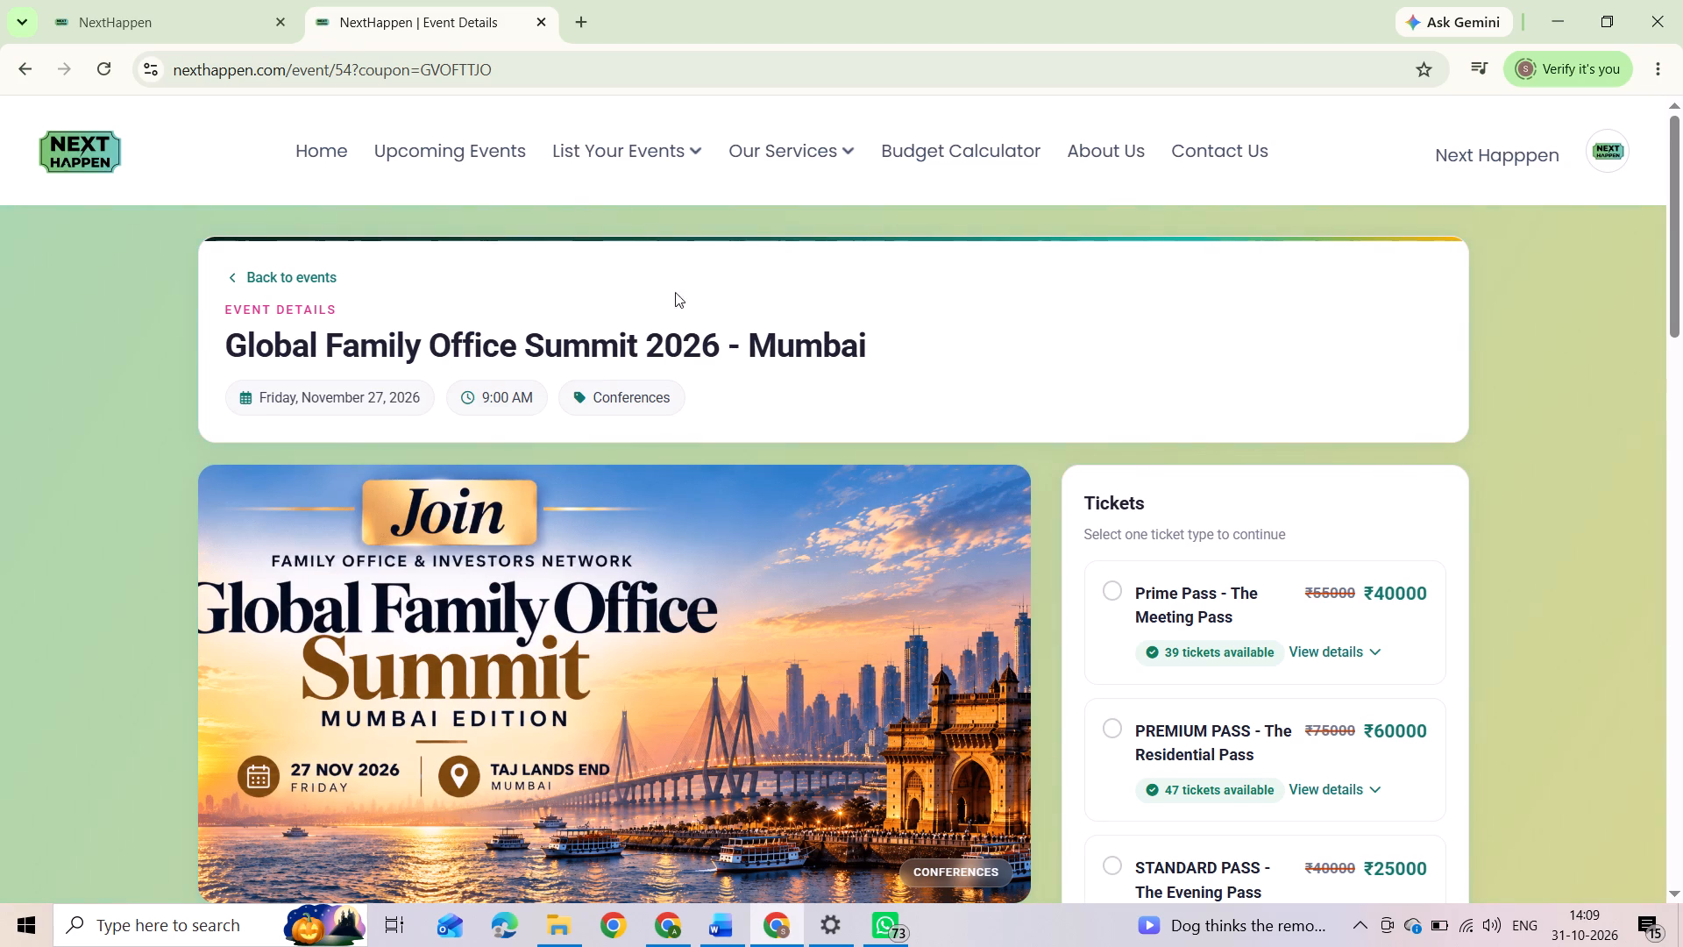
Check the discounted ticket prices and copy the full event link containing the coupon code.
scroll(714, 371, down, 1)
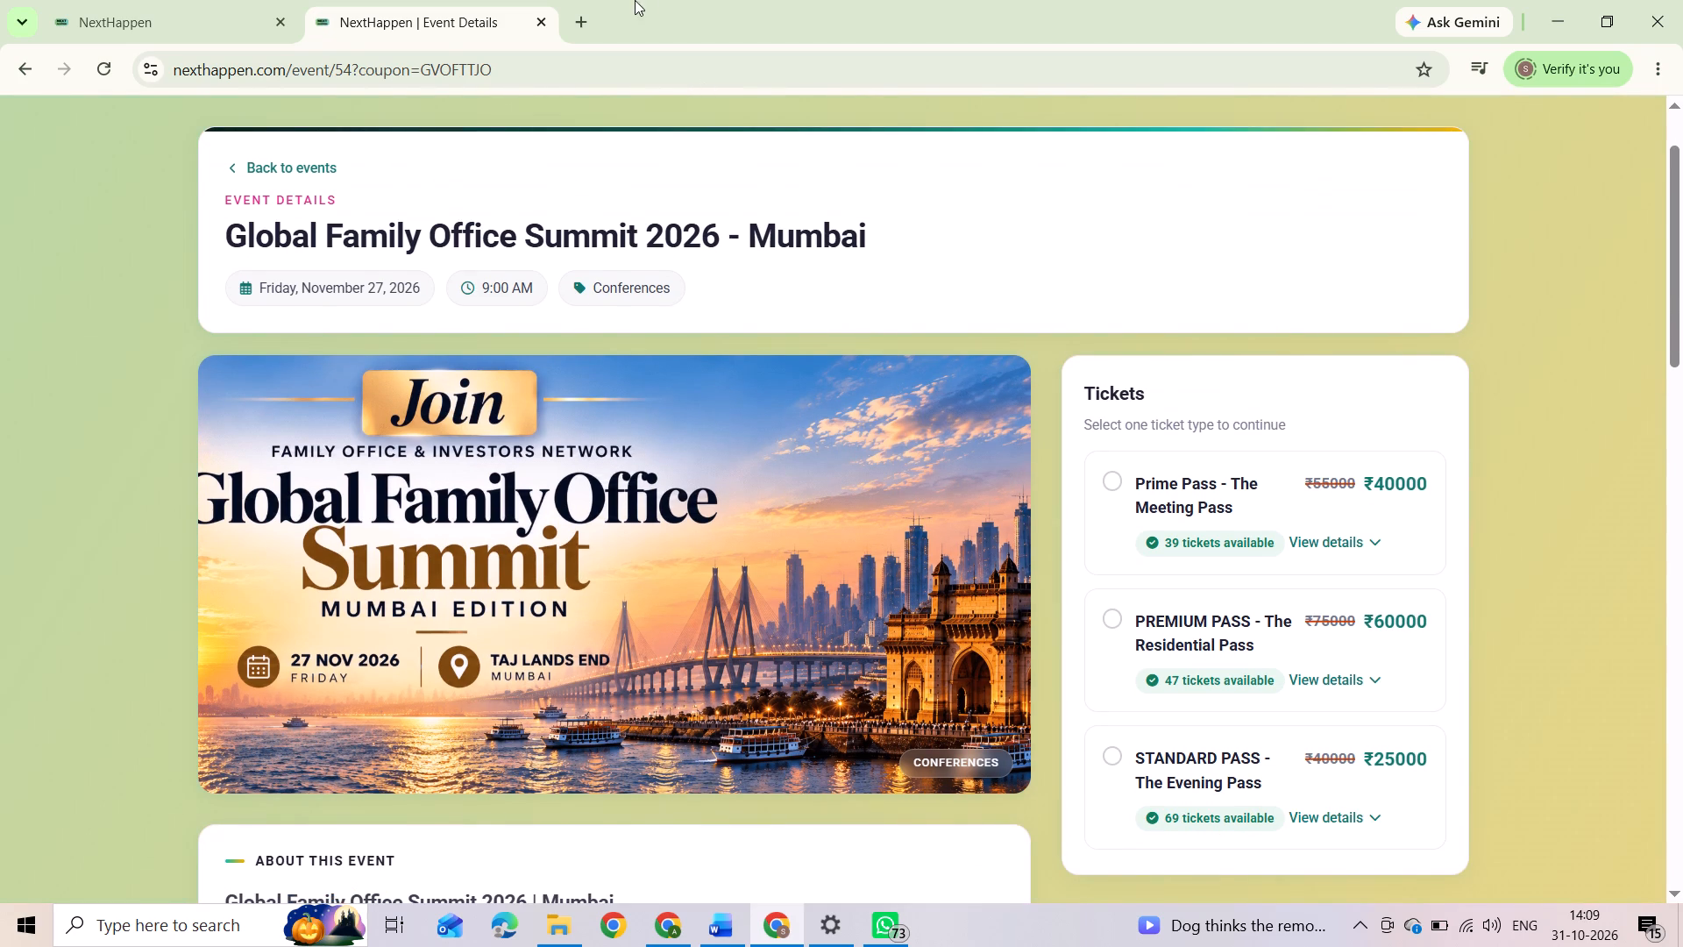
click(531, 67)
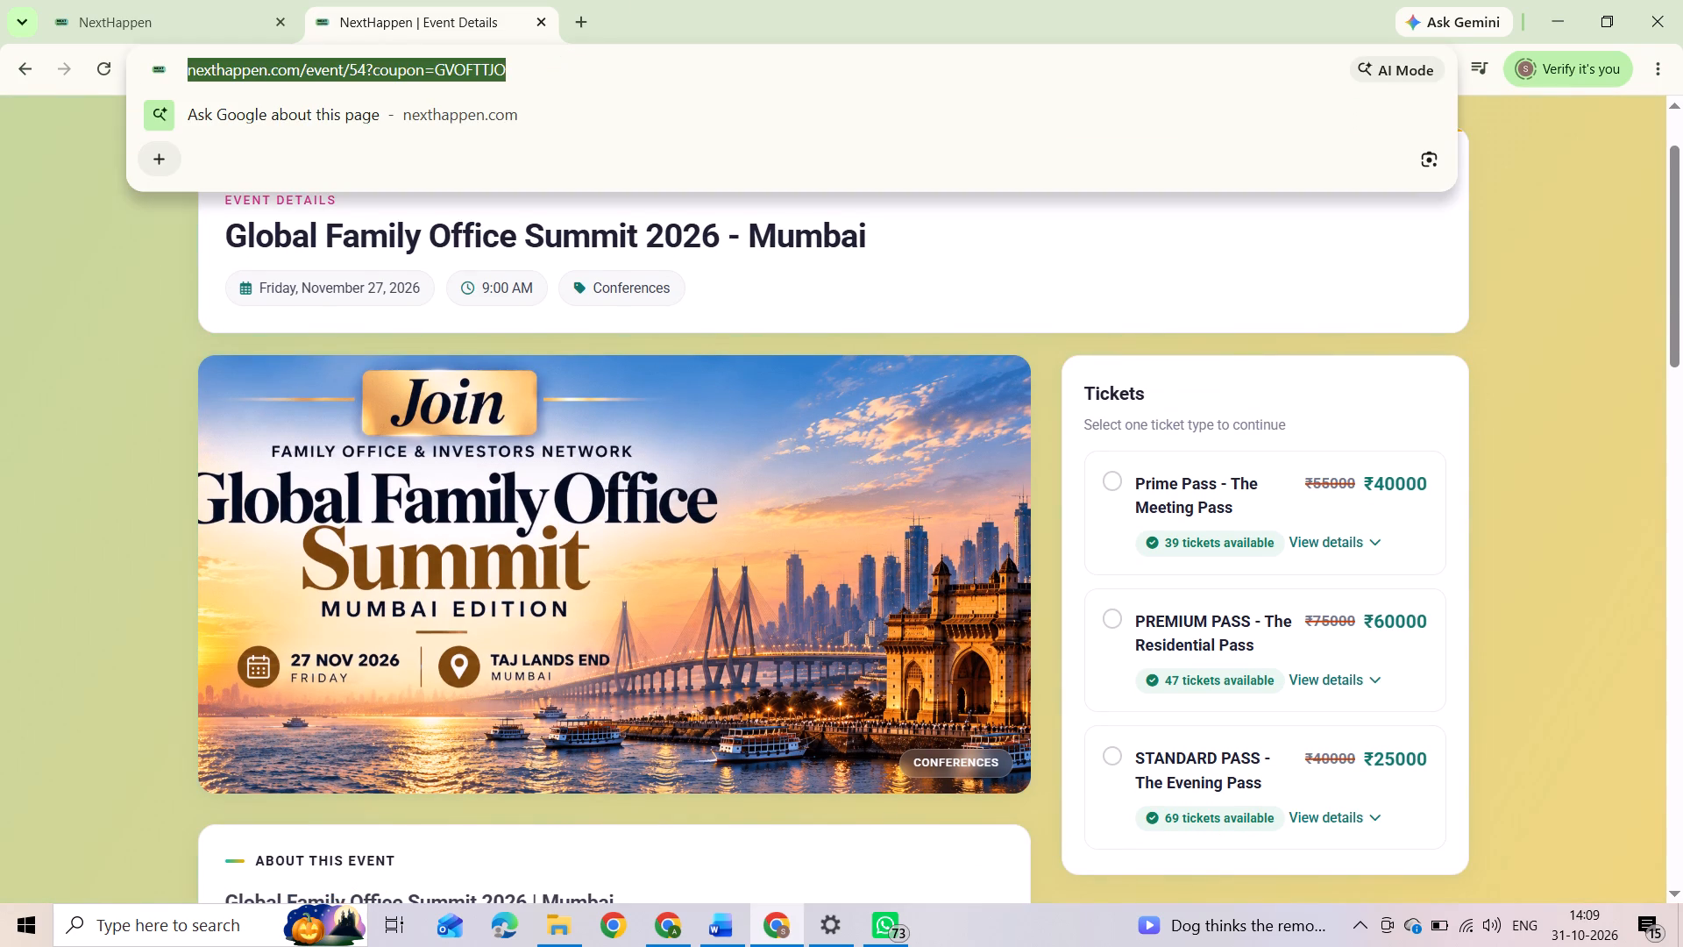
key(ctrl+c)
key(ctrl+c)
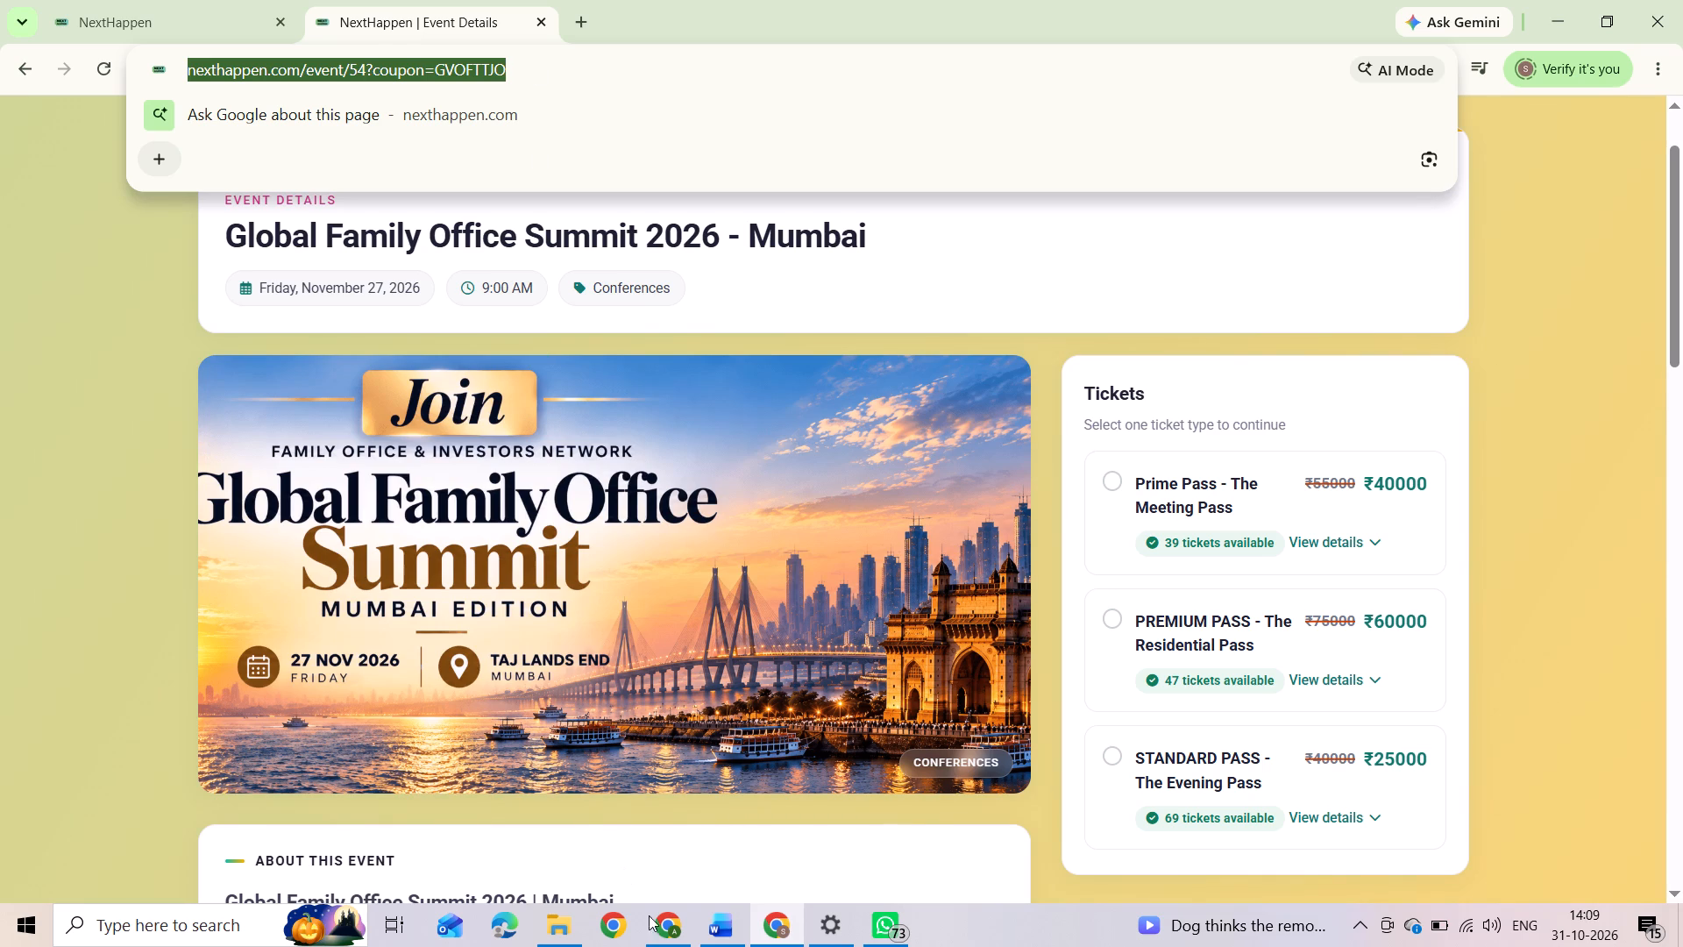
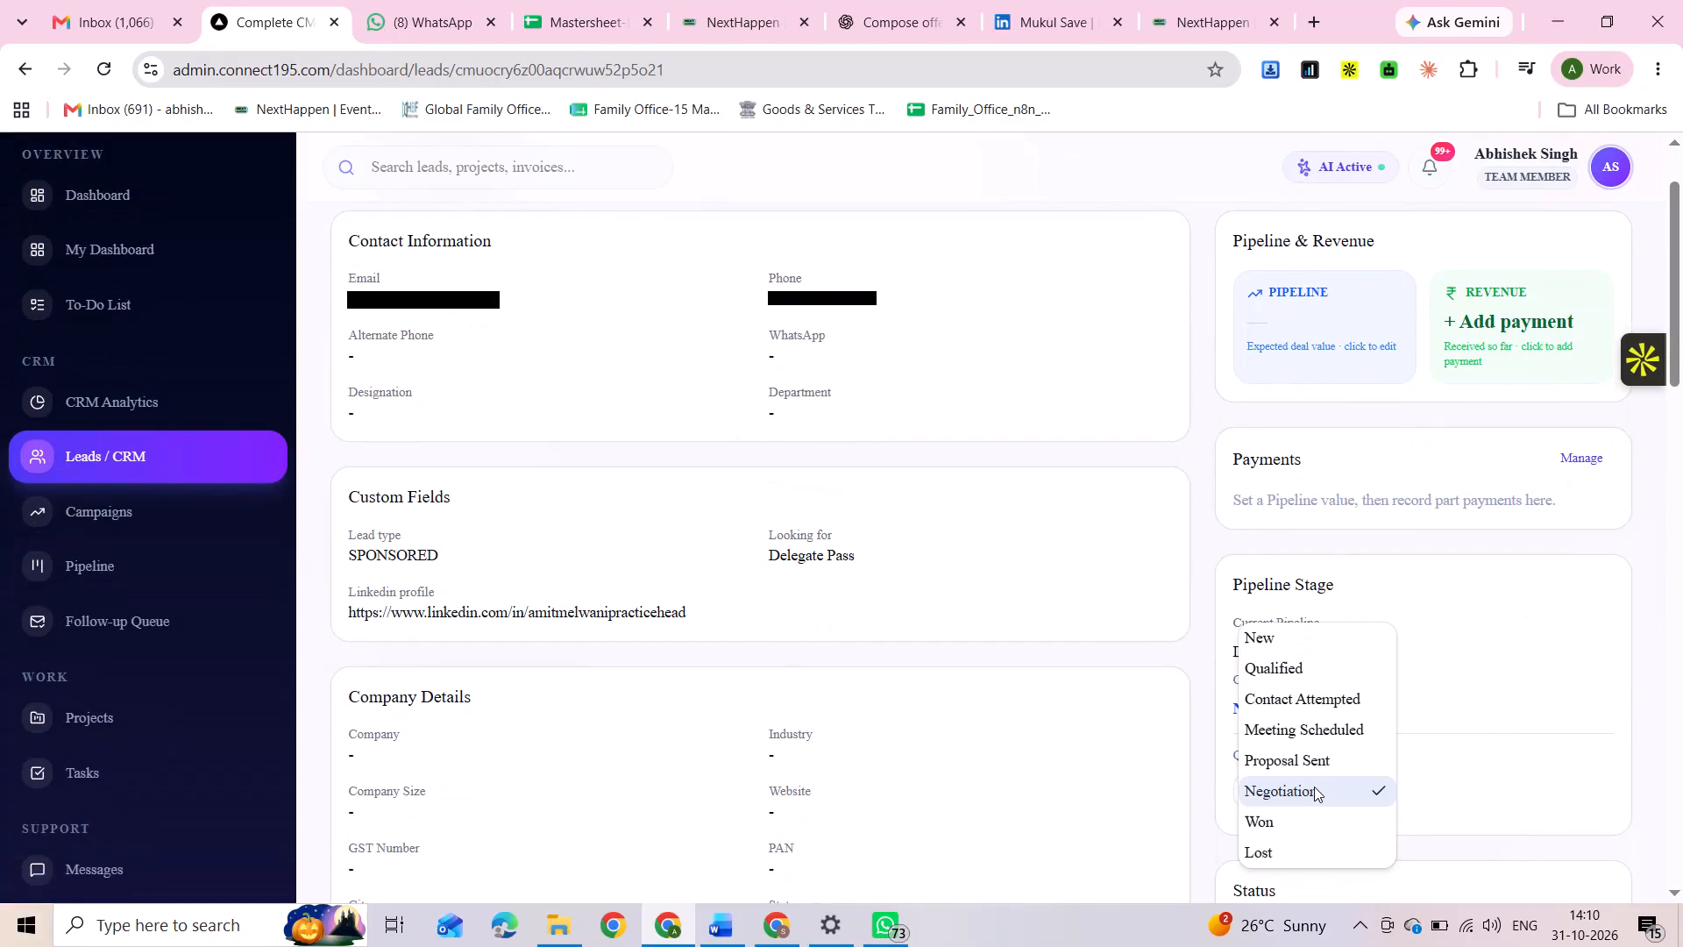
Leave the open lead's pipeline stage at Negotiation and return to the campaign's lead list filtered to Negotiation.
click(1284, 736)
scroll(1197, 707, up, 6)
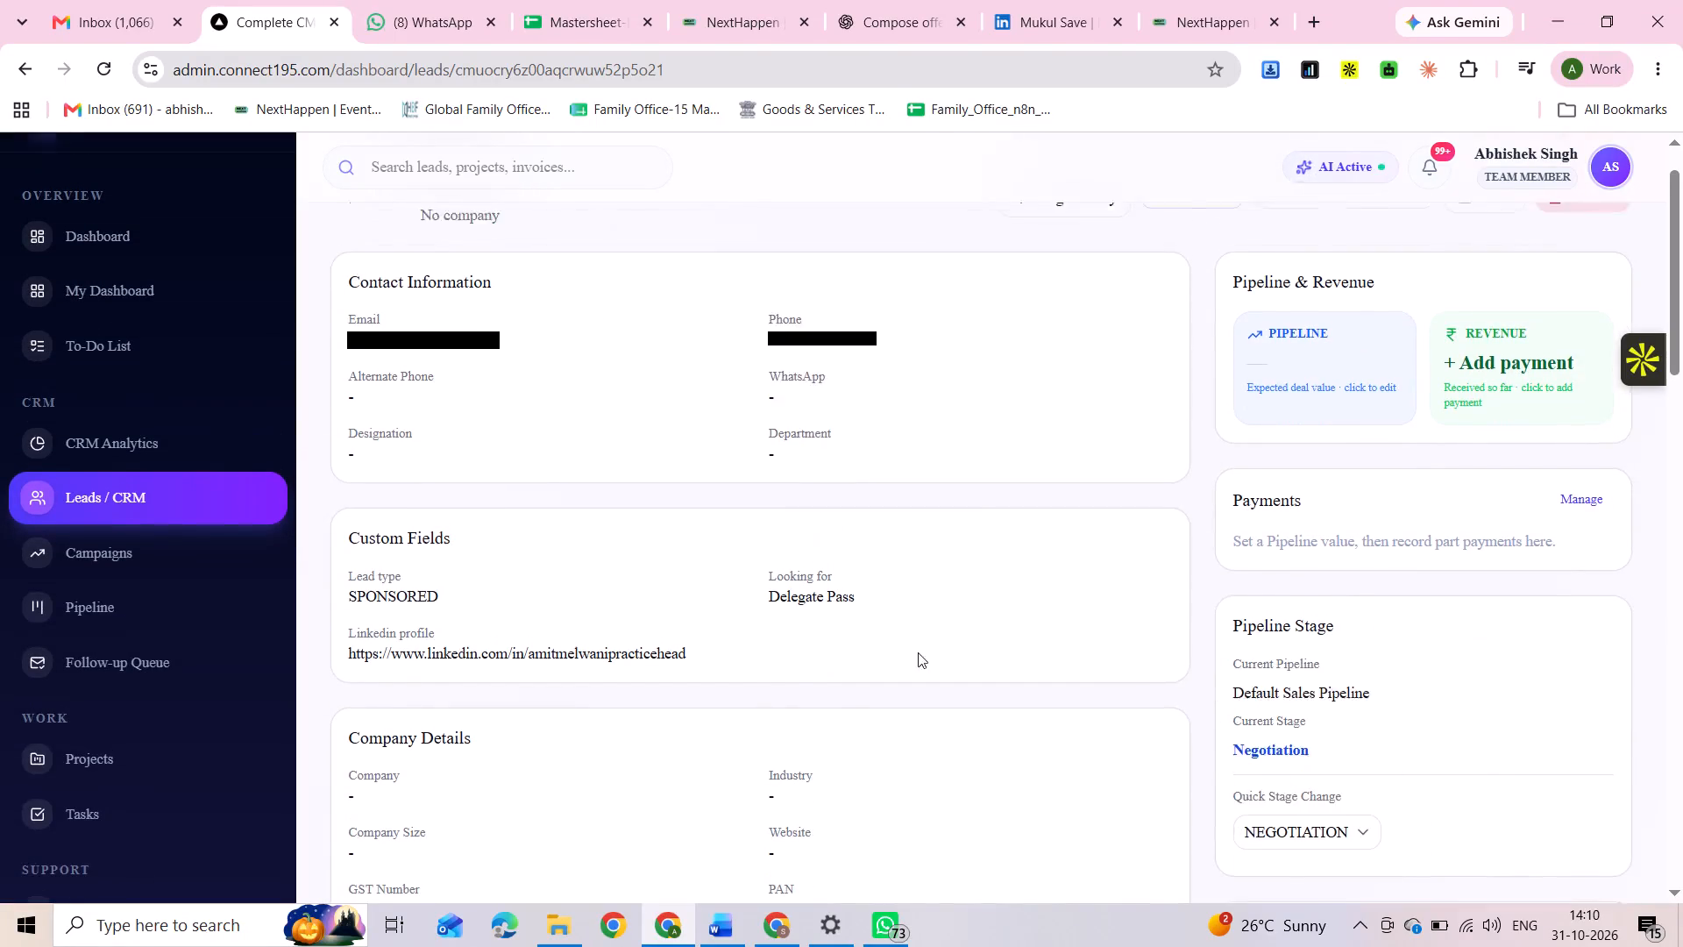
click(351, 267)
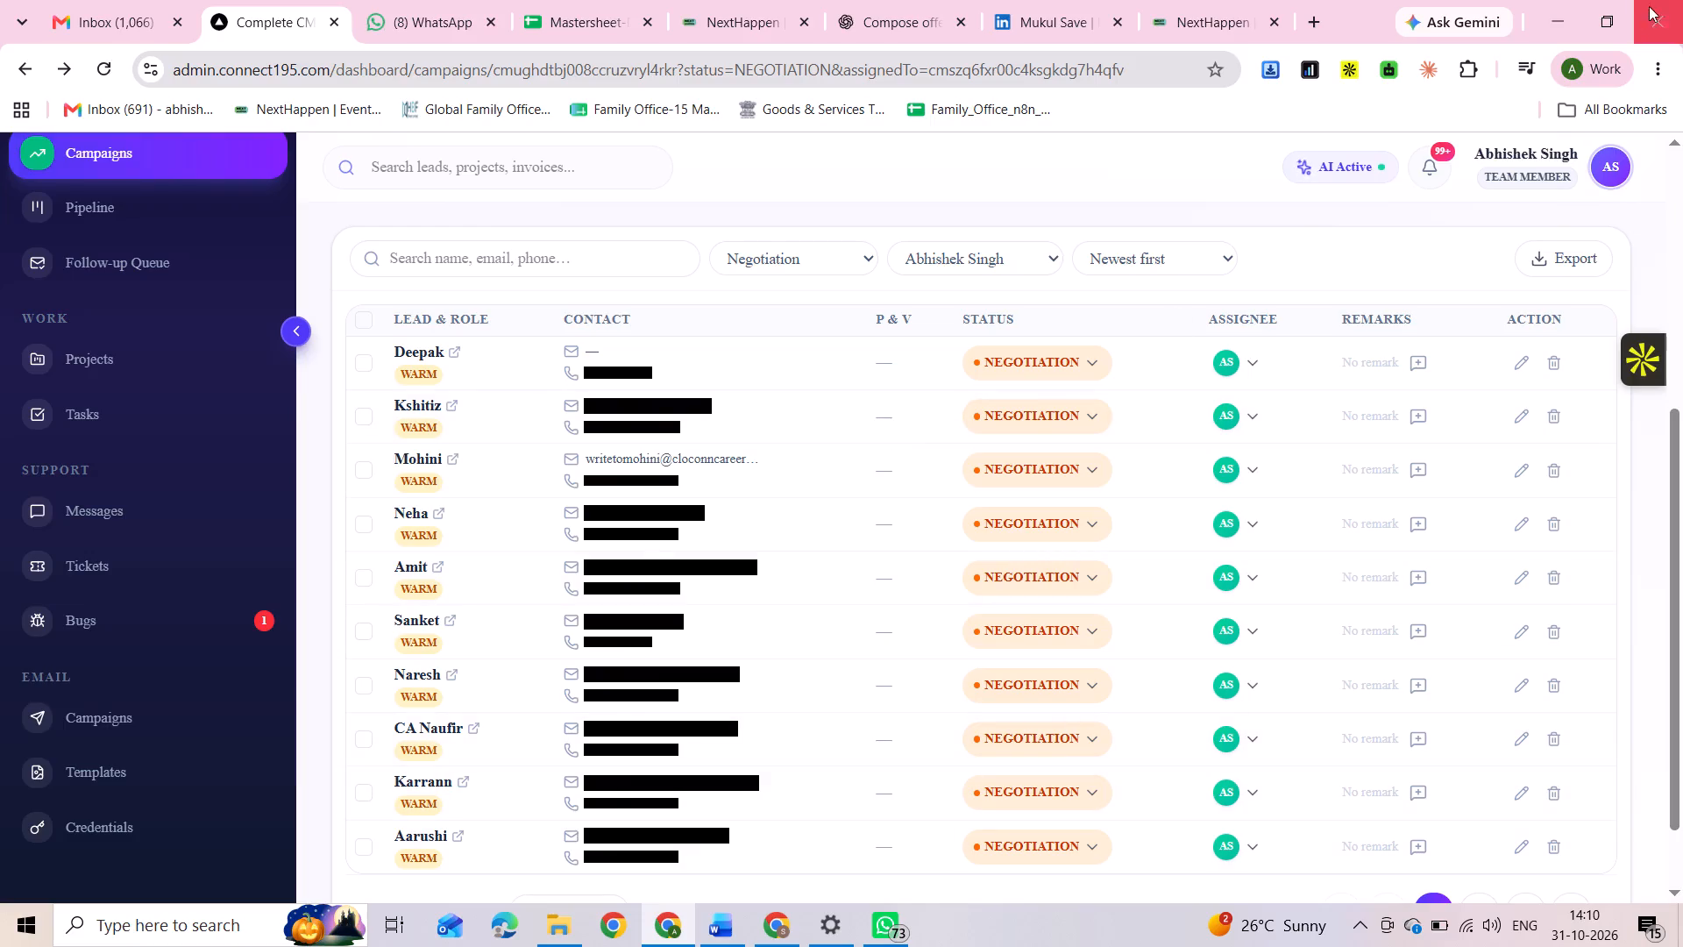
Switch to the browser window with the Global Family Office Summit 2026 - Mumbai event page carrying the coupon.
click(1555, 19)
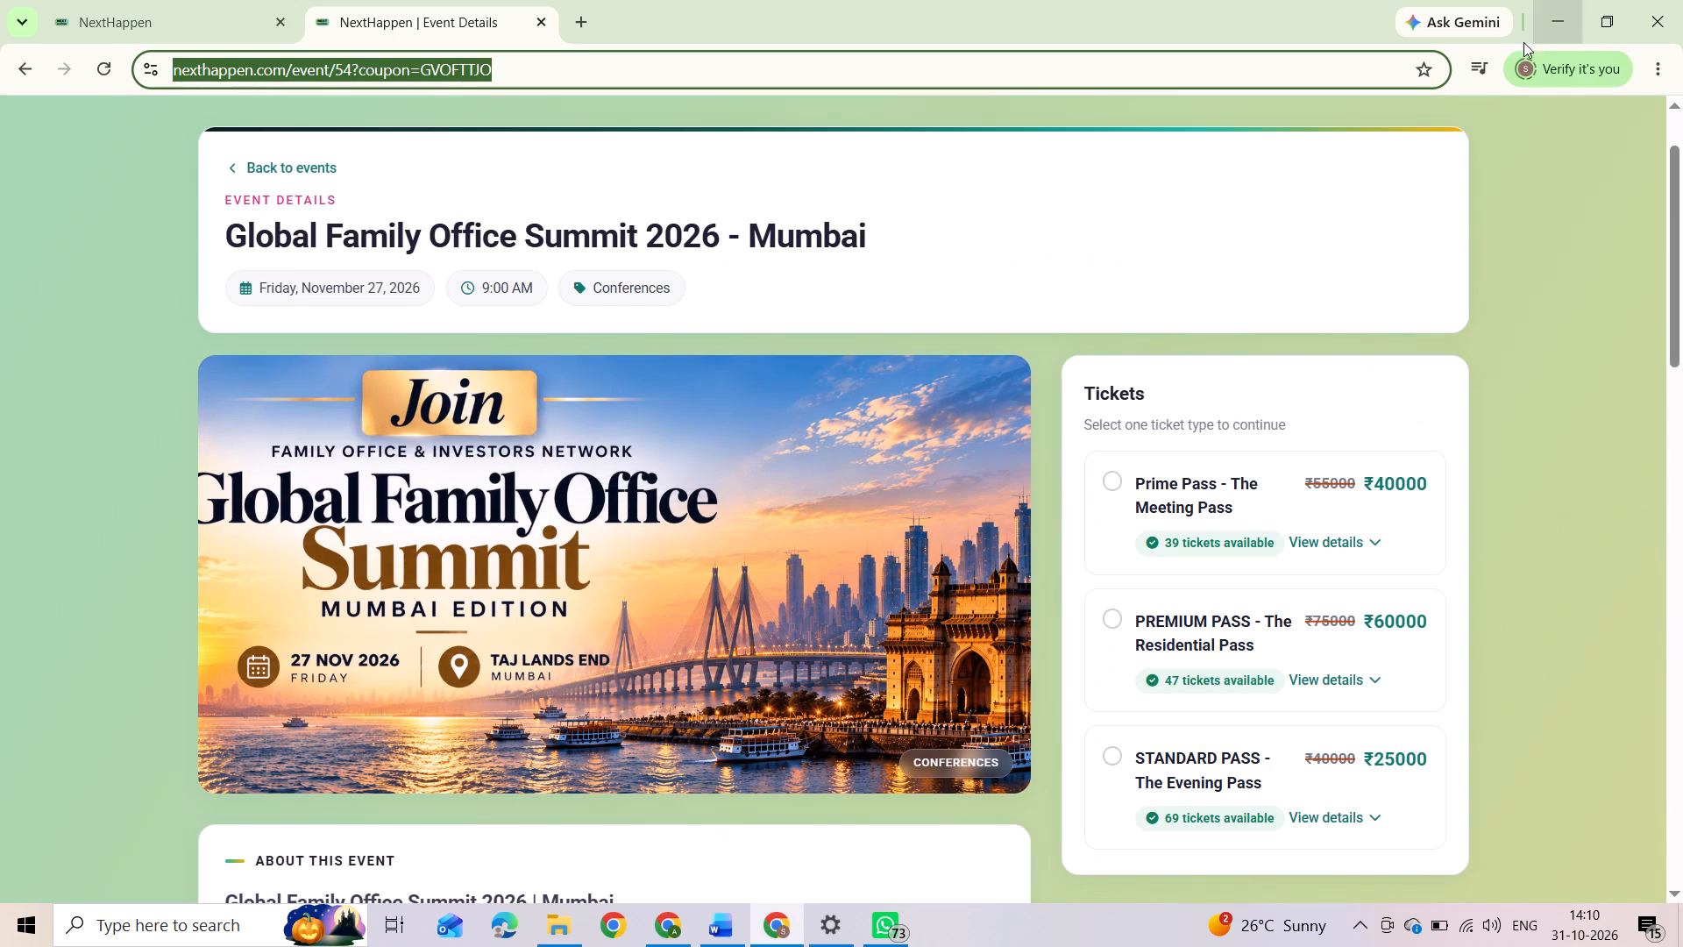
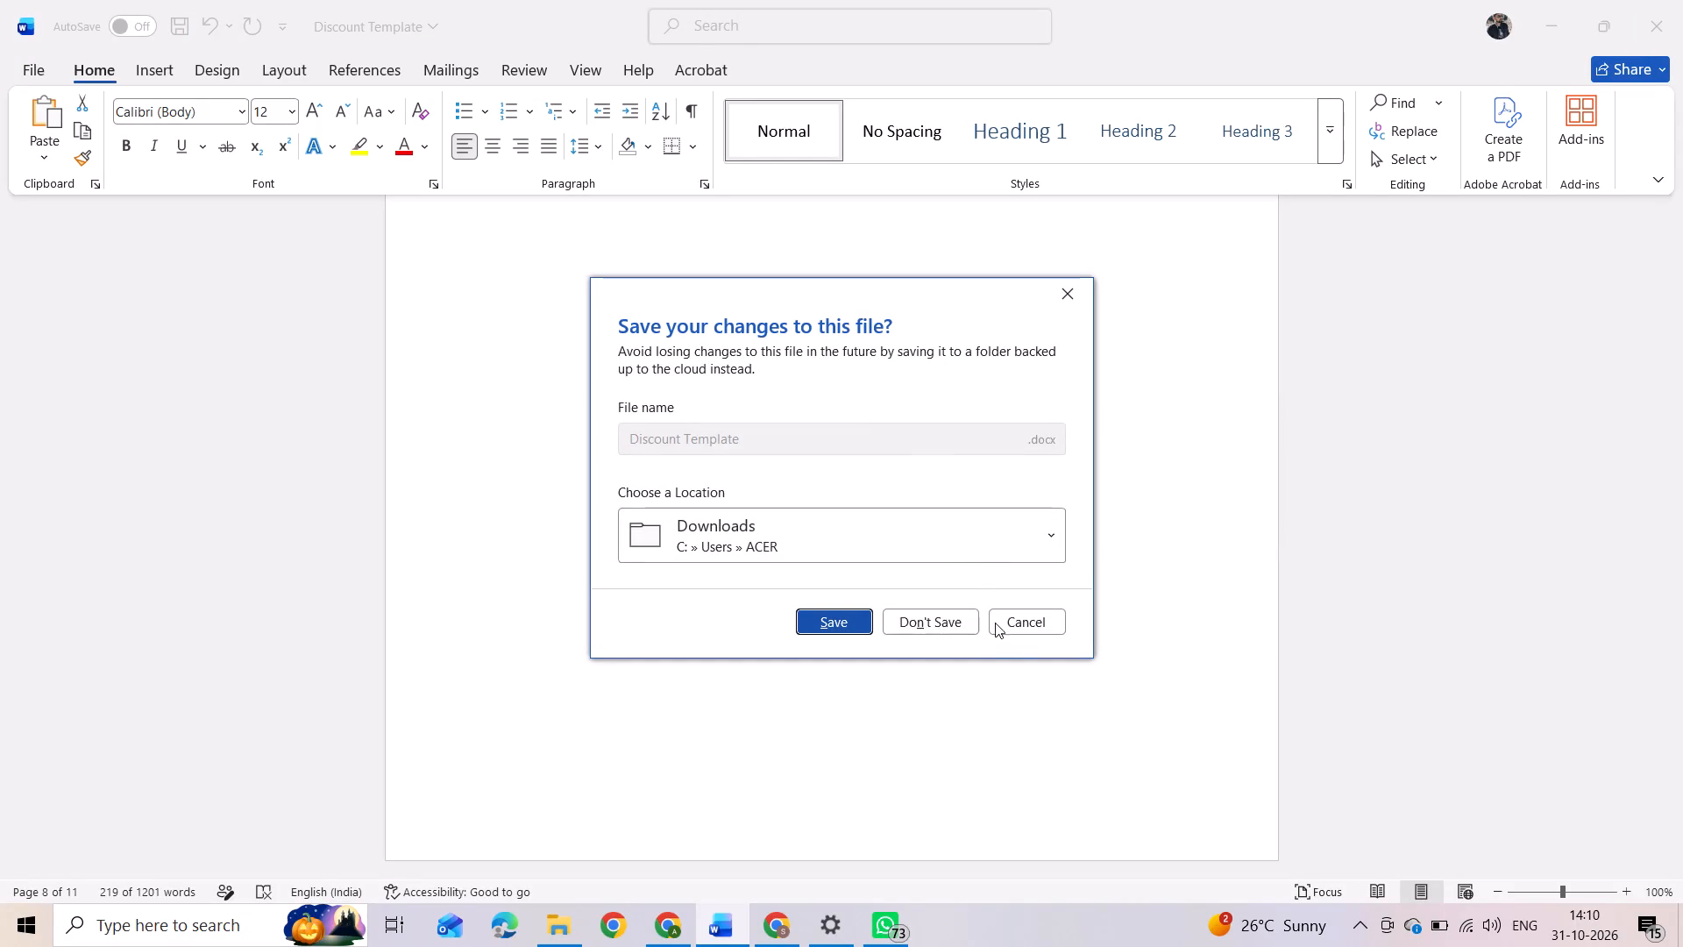
Close the Discount Template document without saving its changes.
click(971, 620)
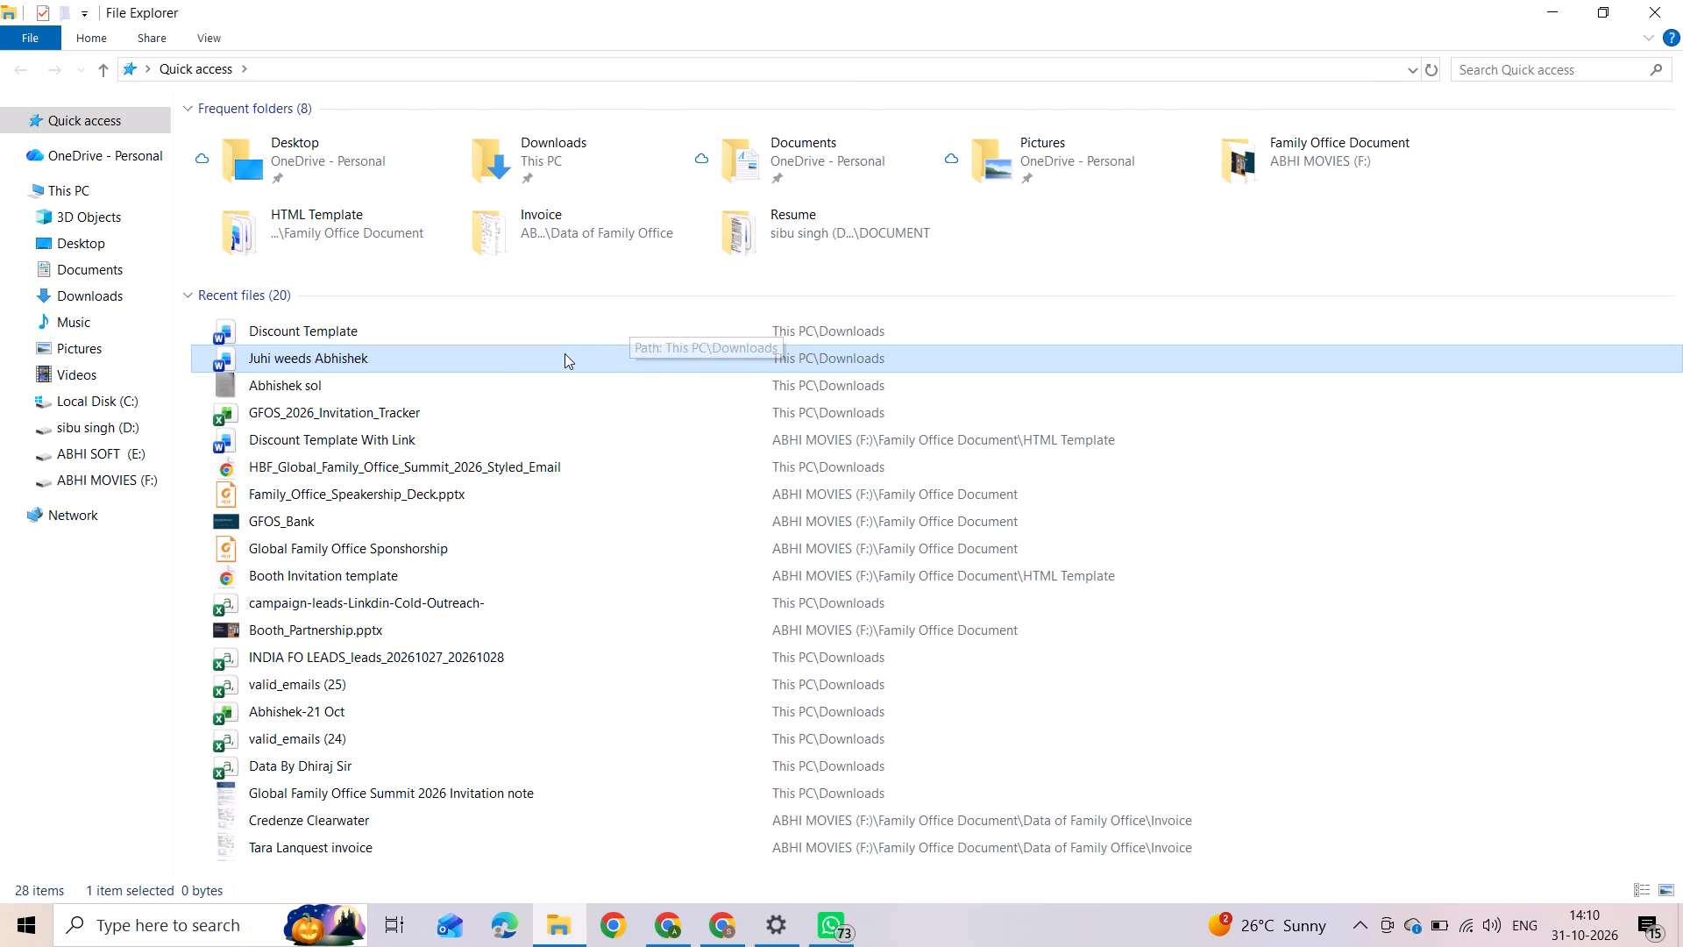
Open the wedding invitation document from the recent files, read through its text and close it.
double_click(484, 360)
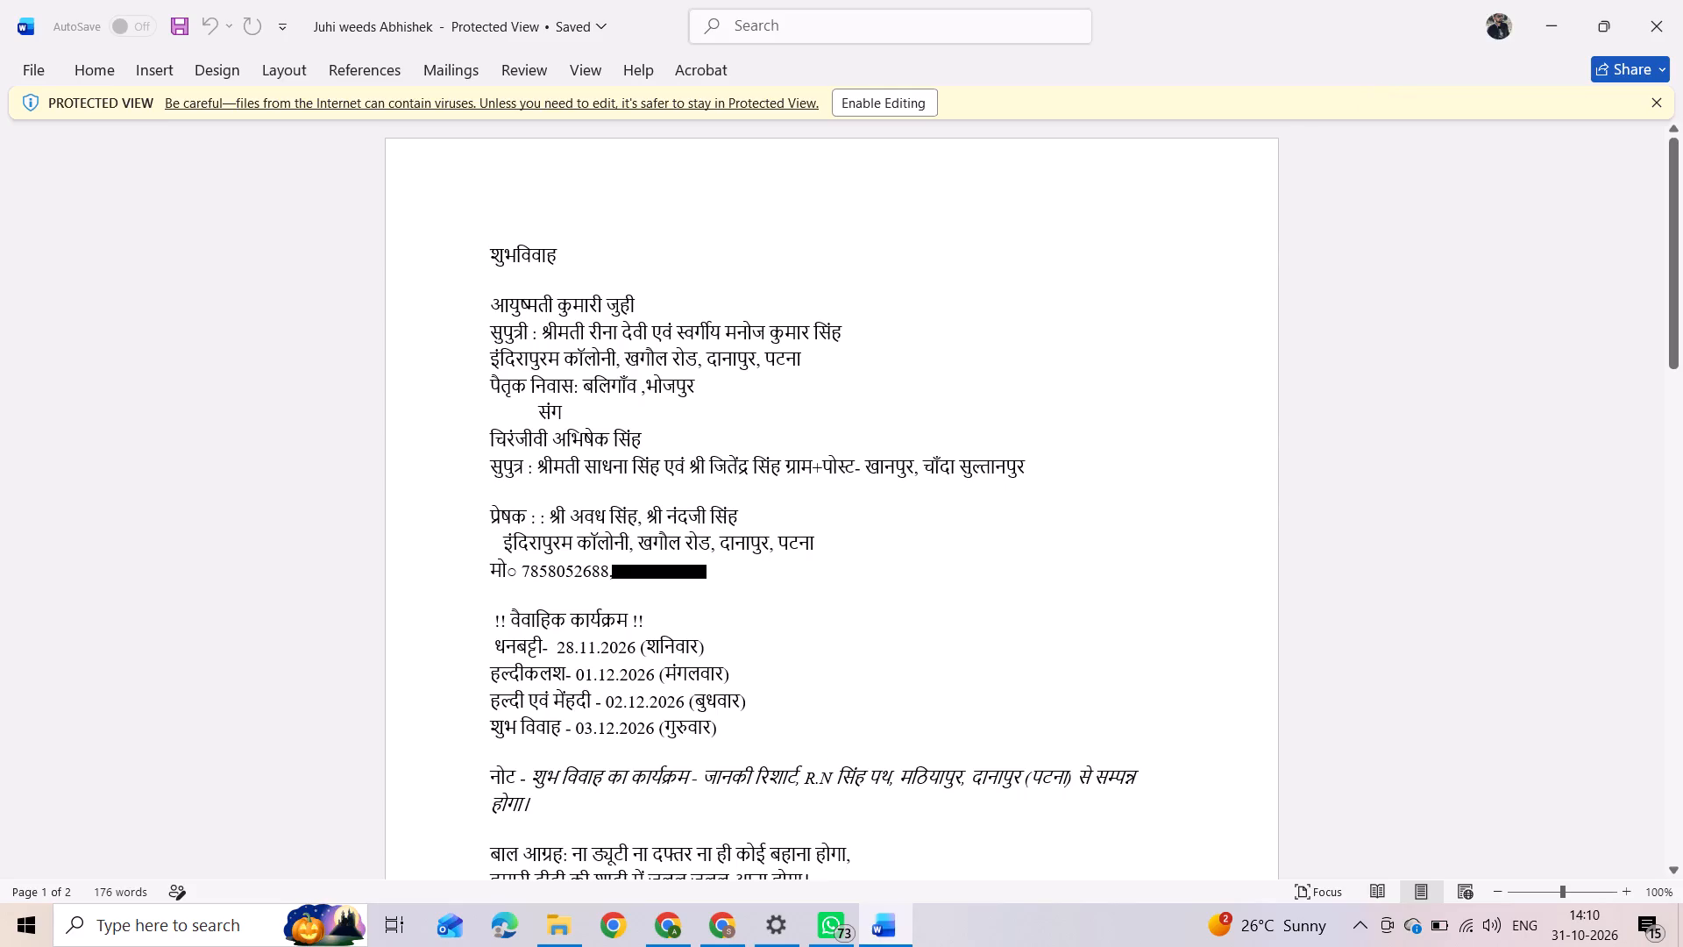
scroll(1148, 598, down, 1)
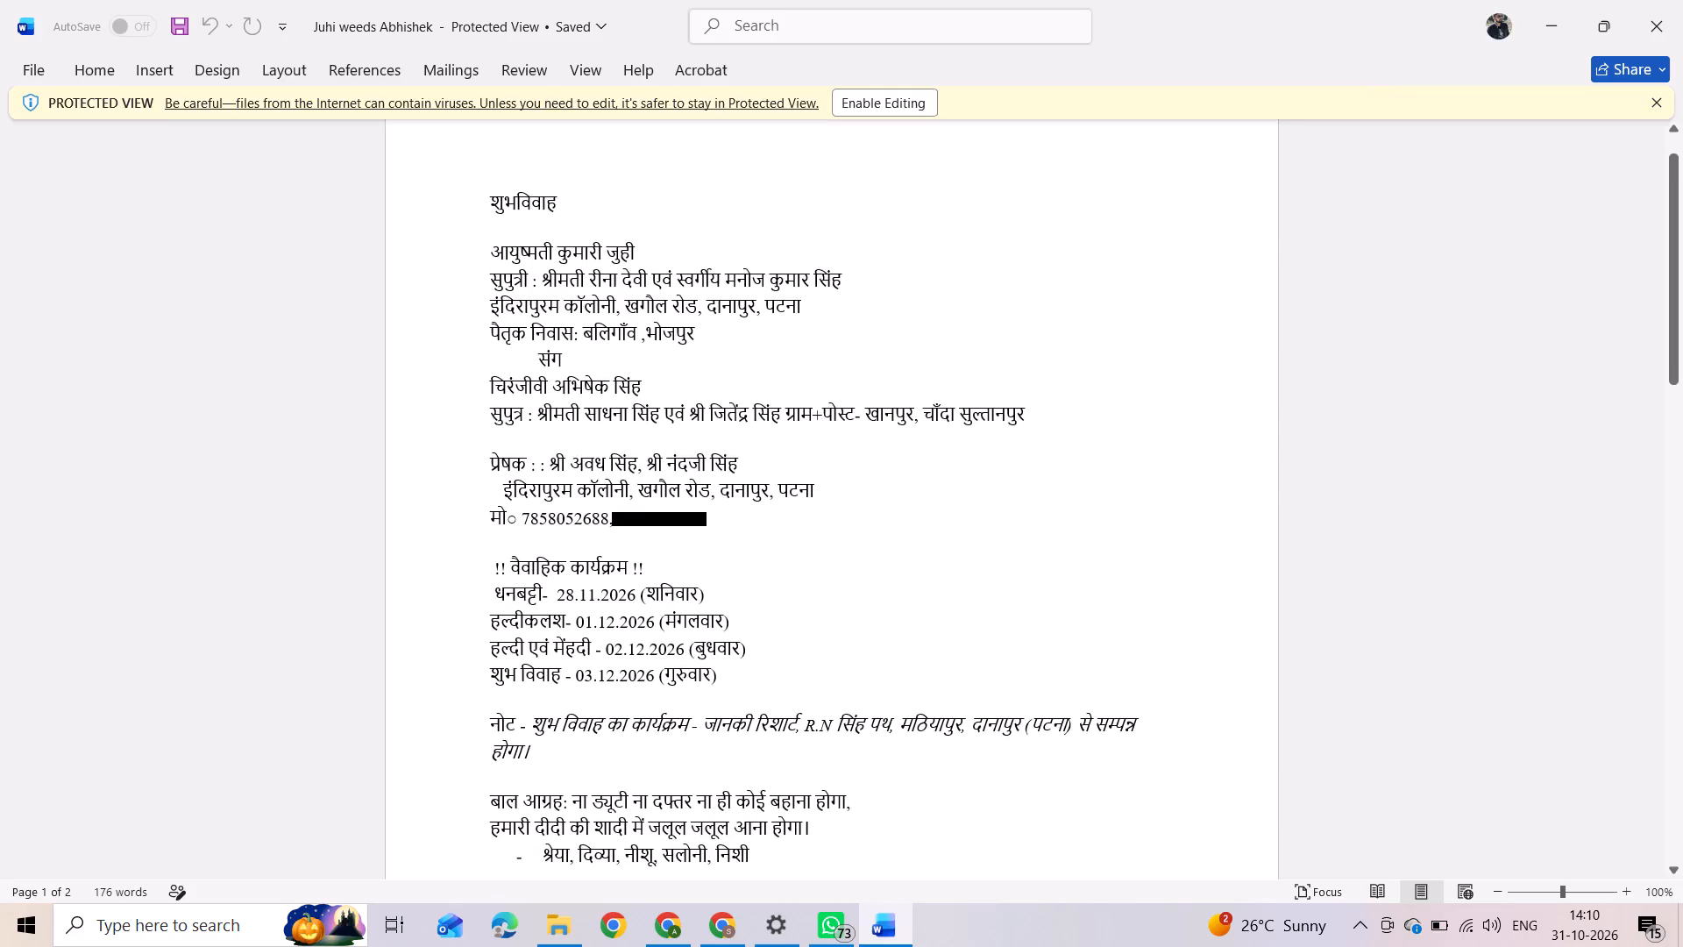
scroll(1148, 598, down, 1)
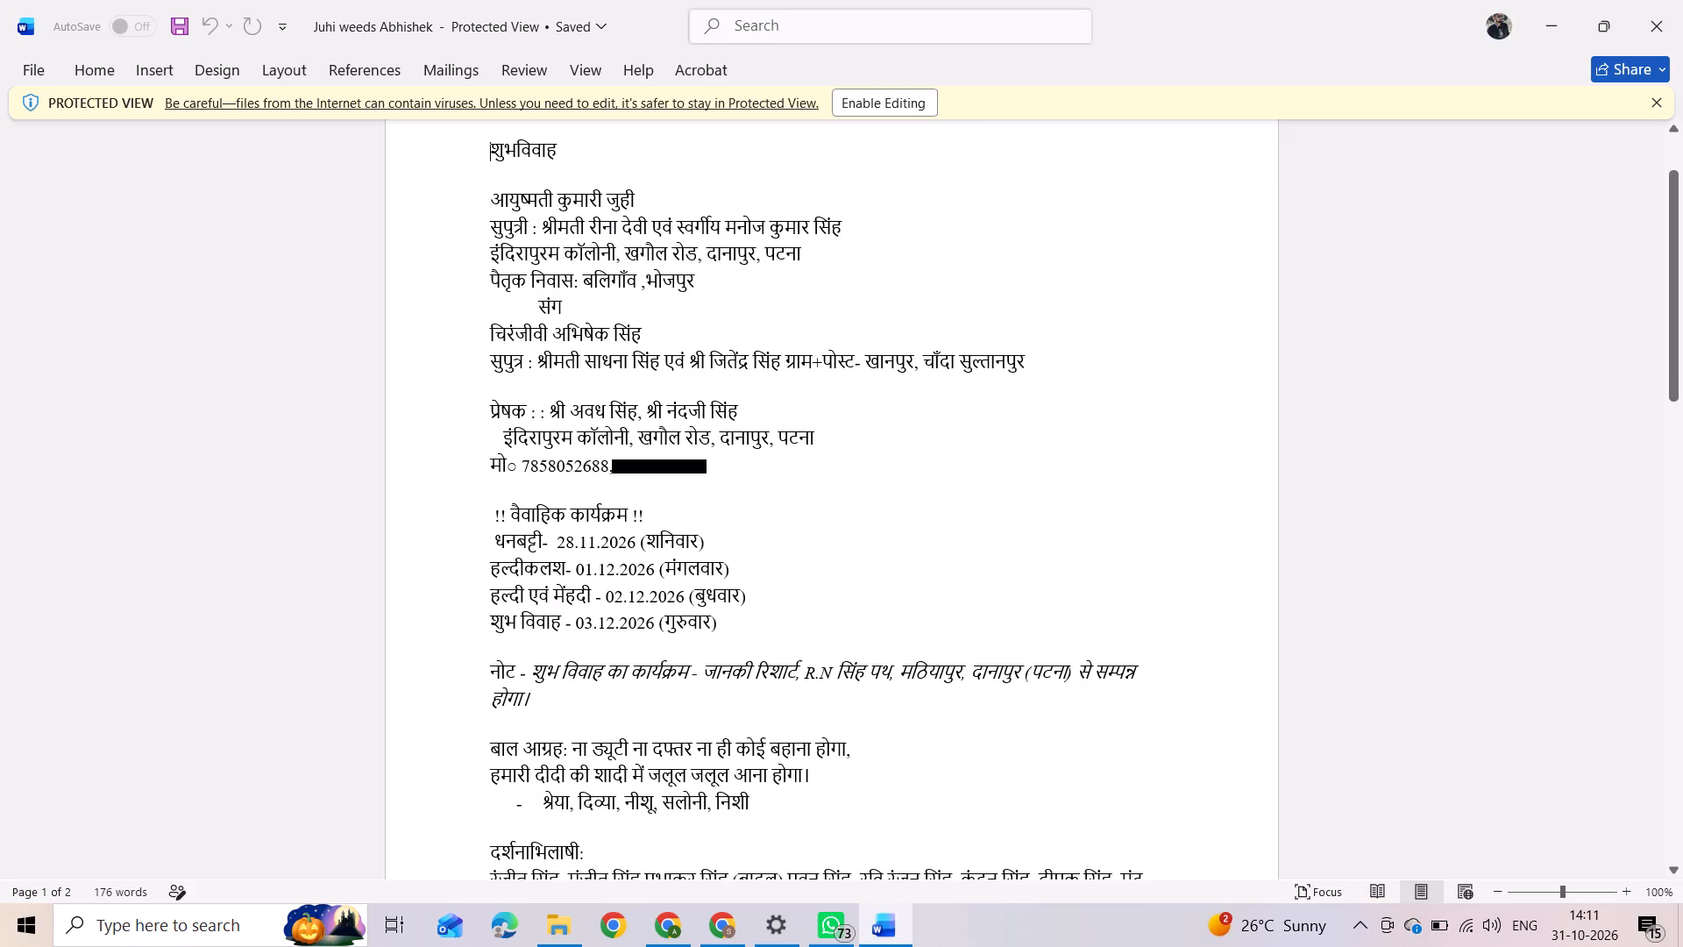
scroll(1150, 594, down, 1)
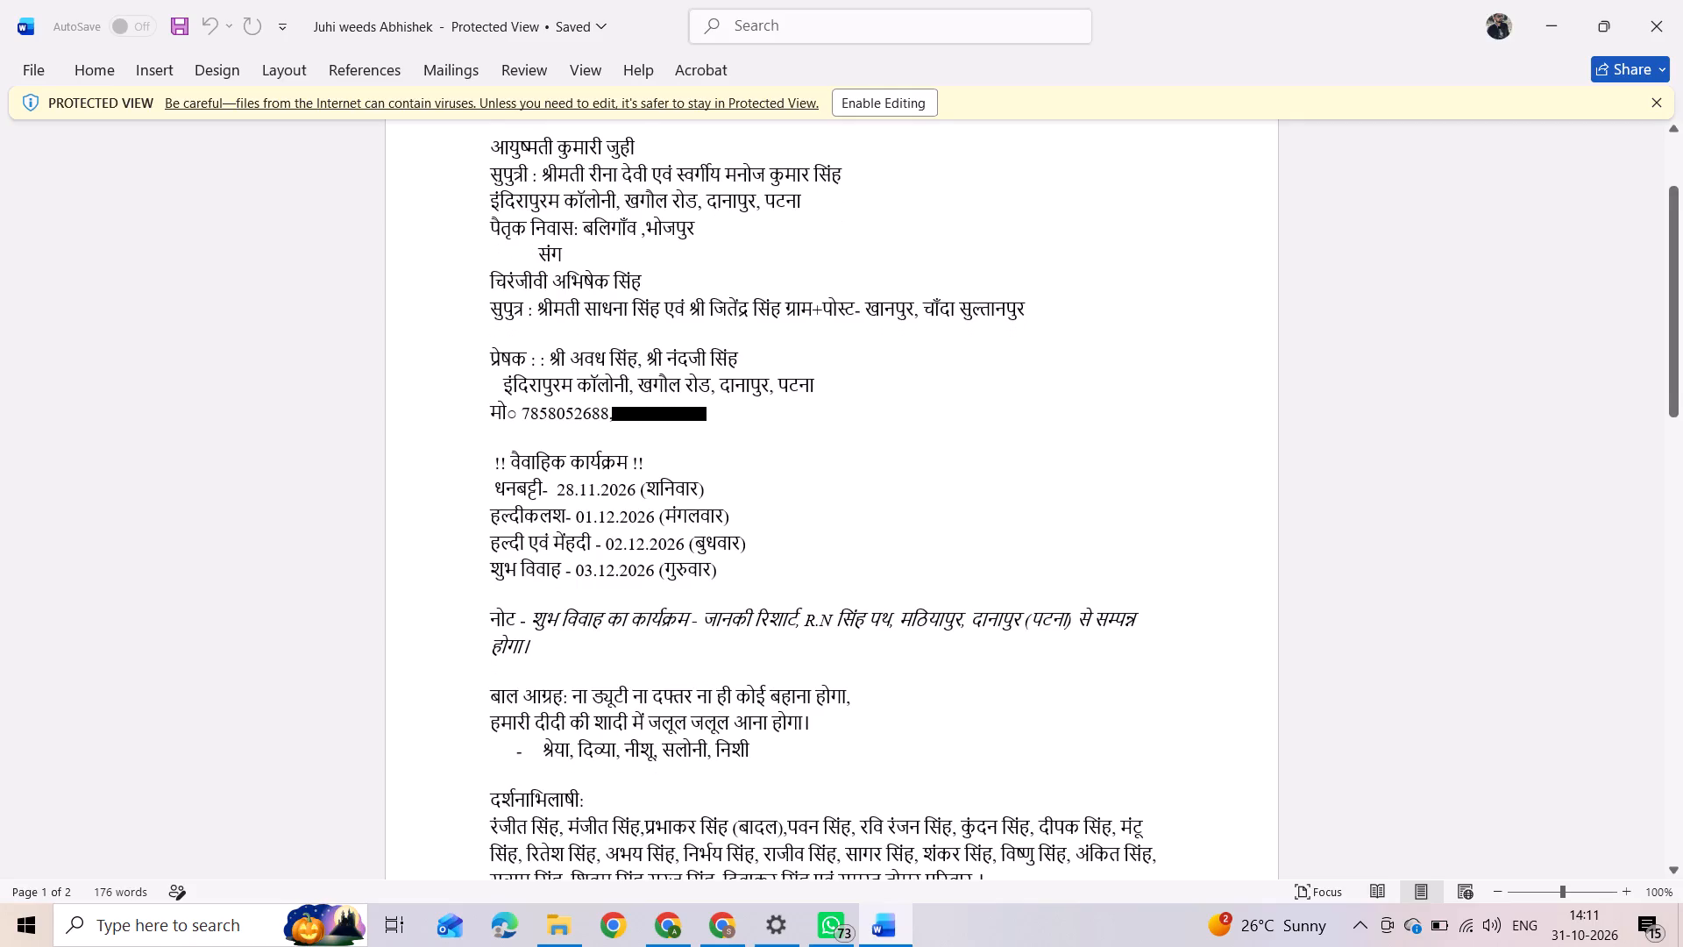
scroll(1154, 590, down, 2)
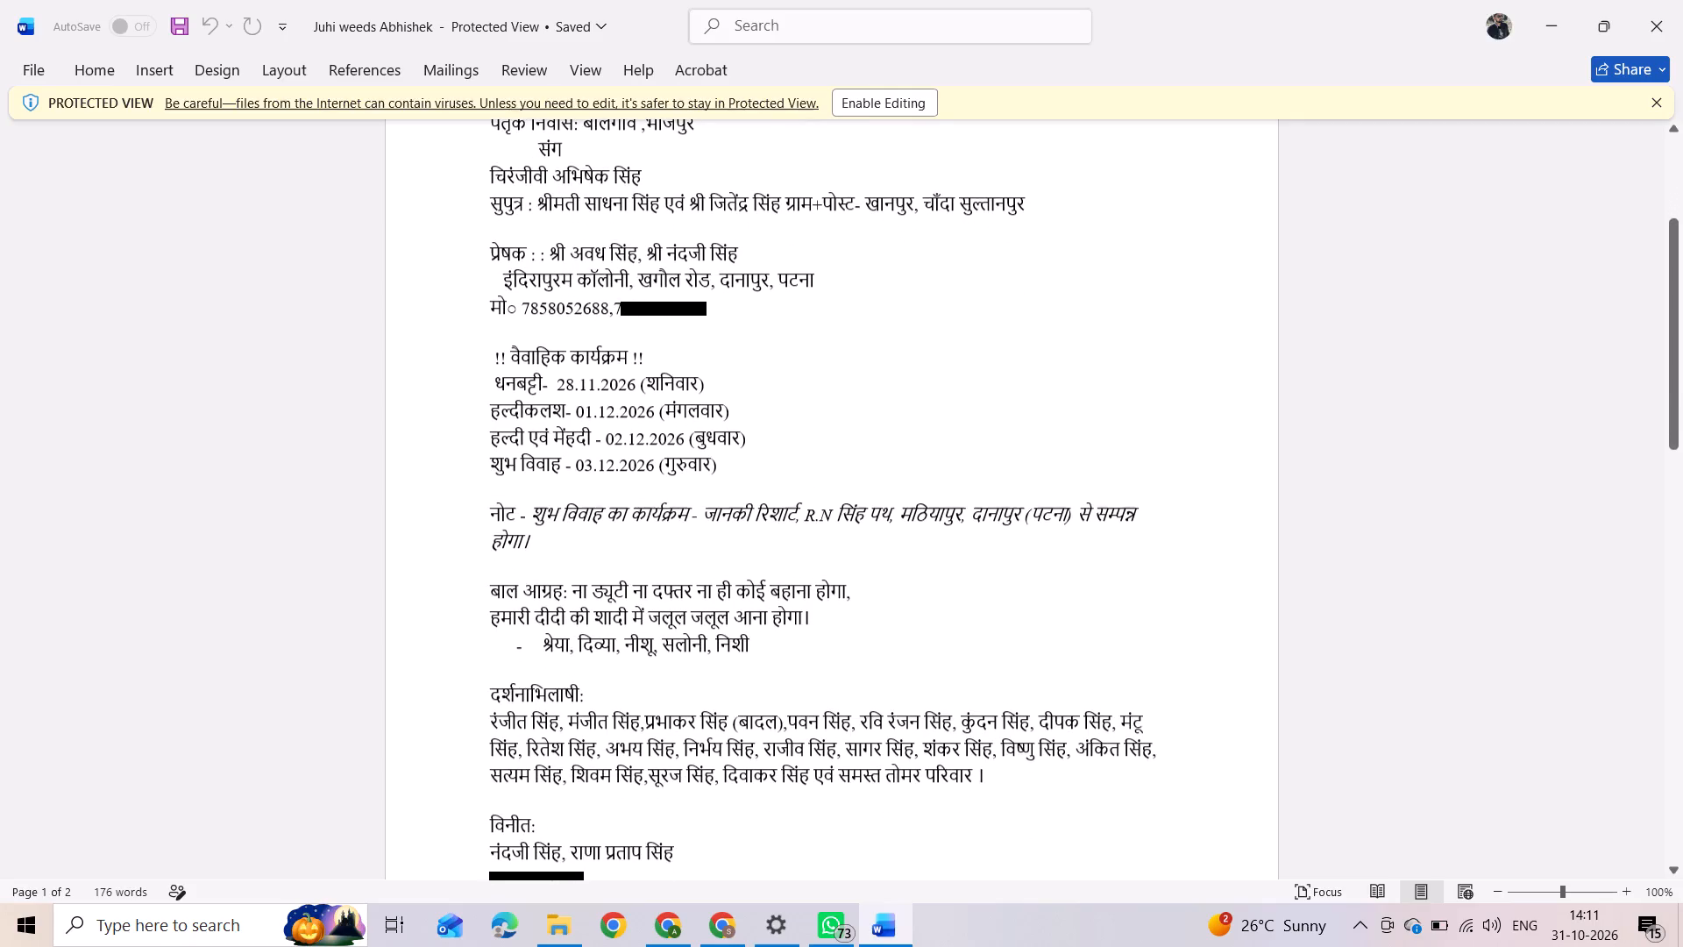
scroll(1186, 558, down, 3)
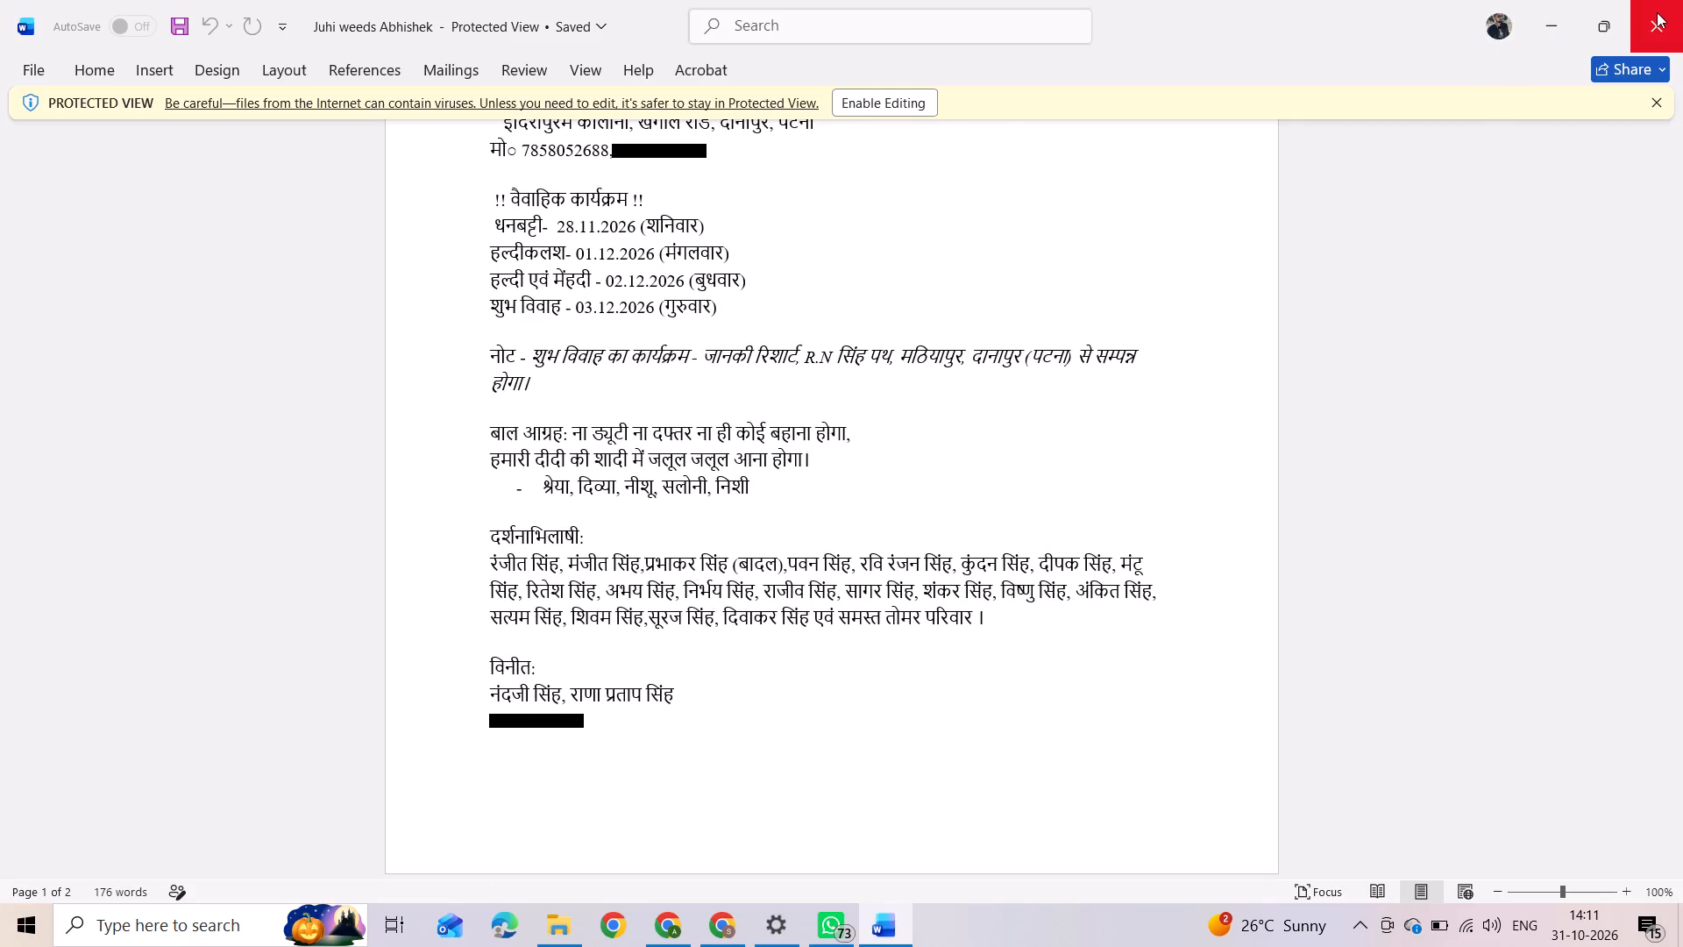
click(1657, 12)
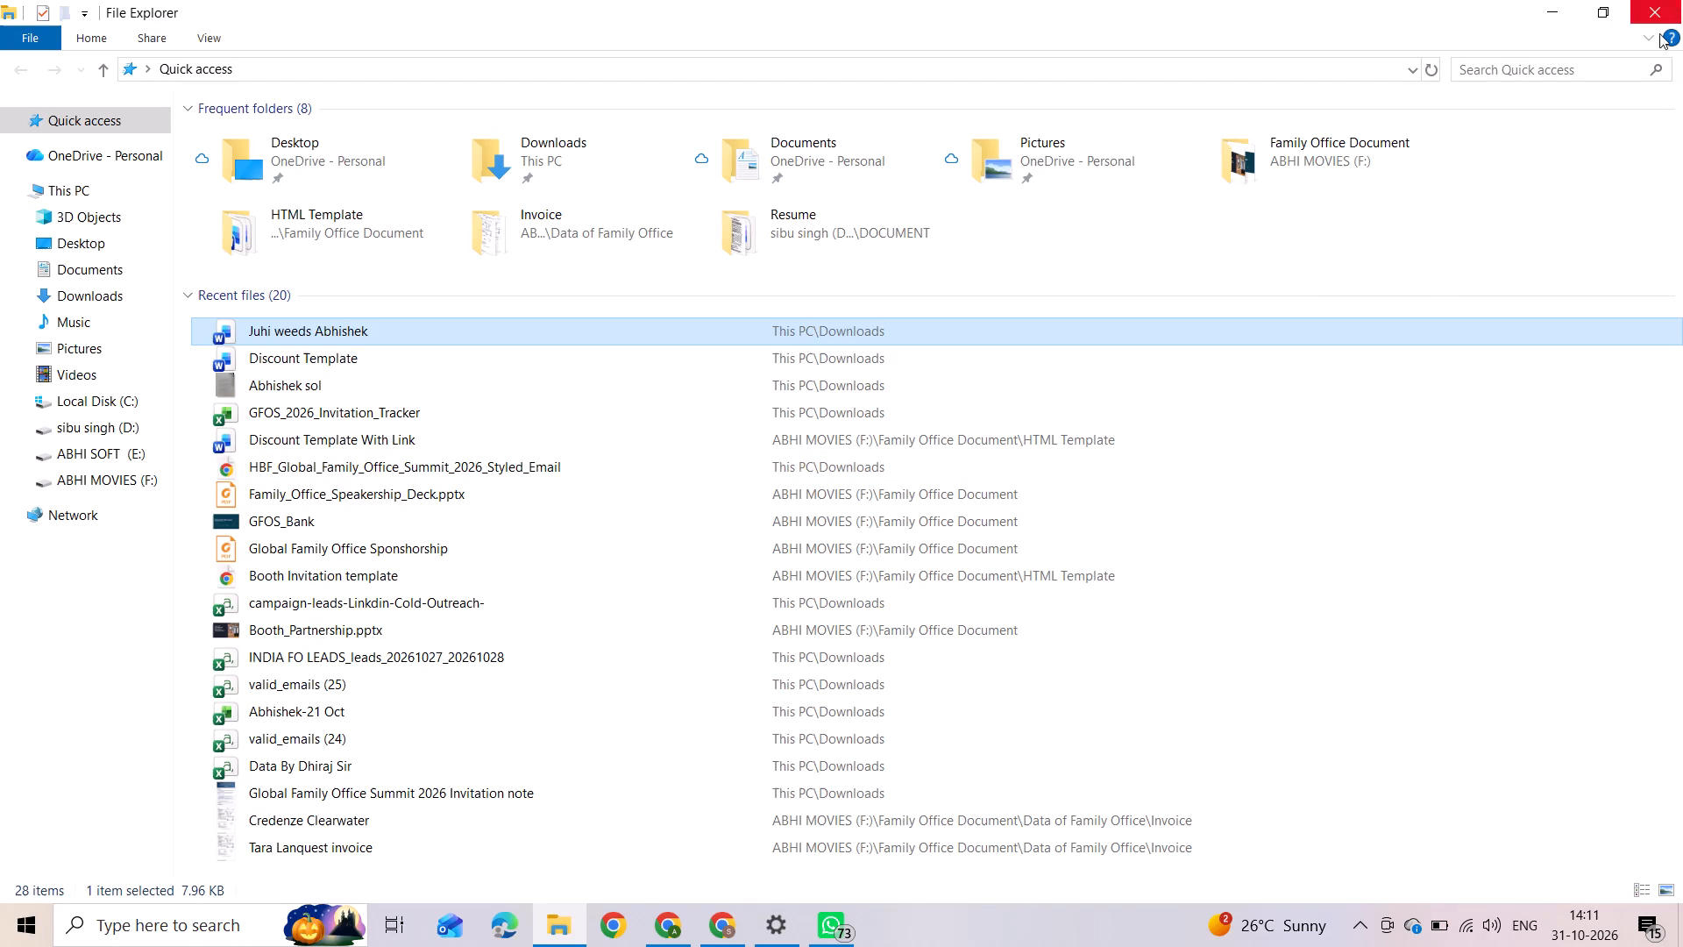
click(1216, 260)
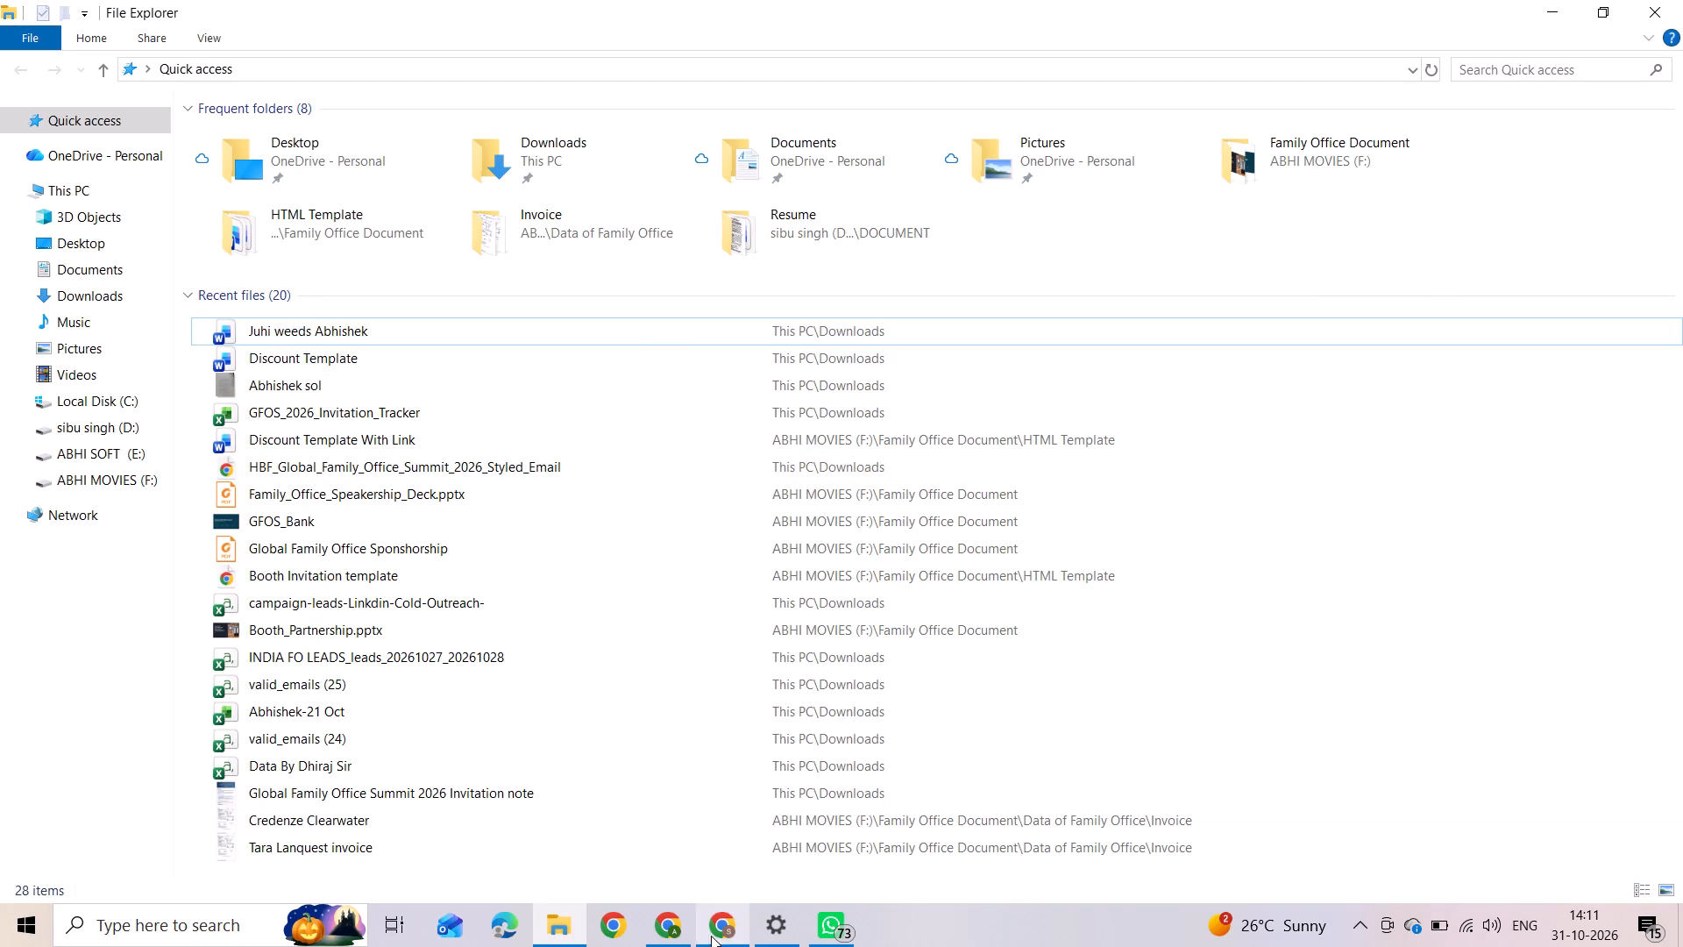
Switch to the browser with the campaign's Negotiation lead list and set it to show 50 leads per page.
click(665, 941)
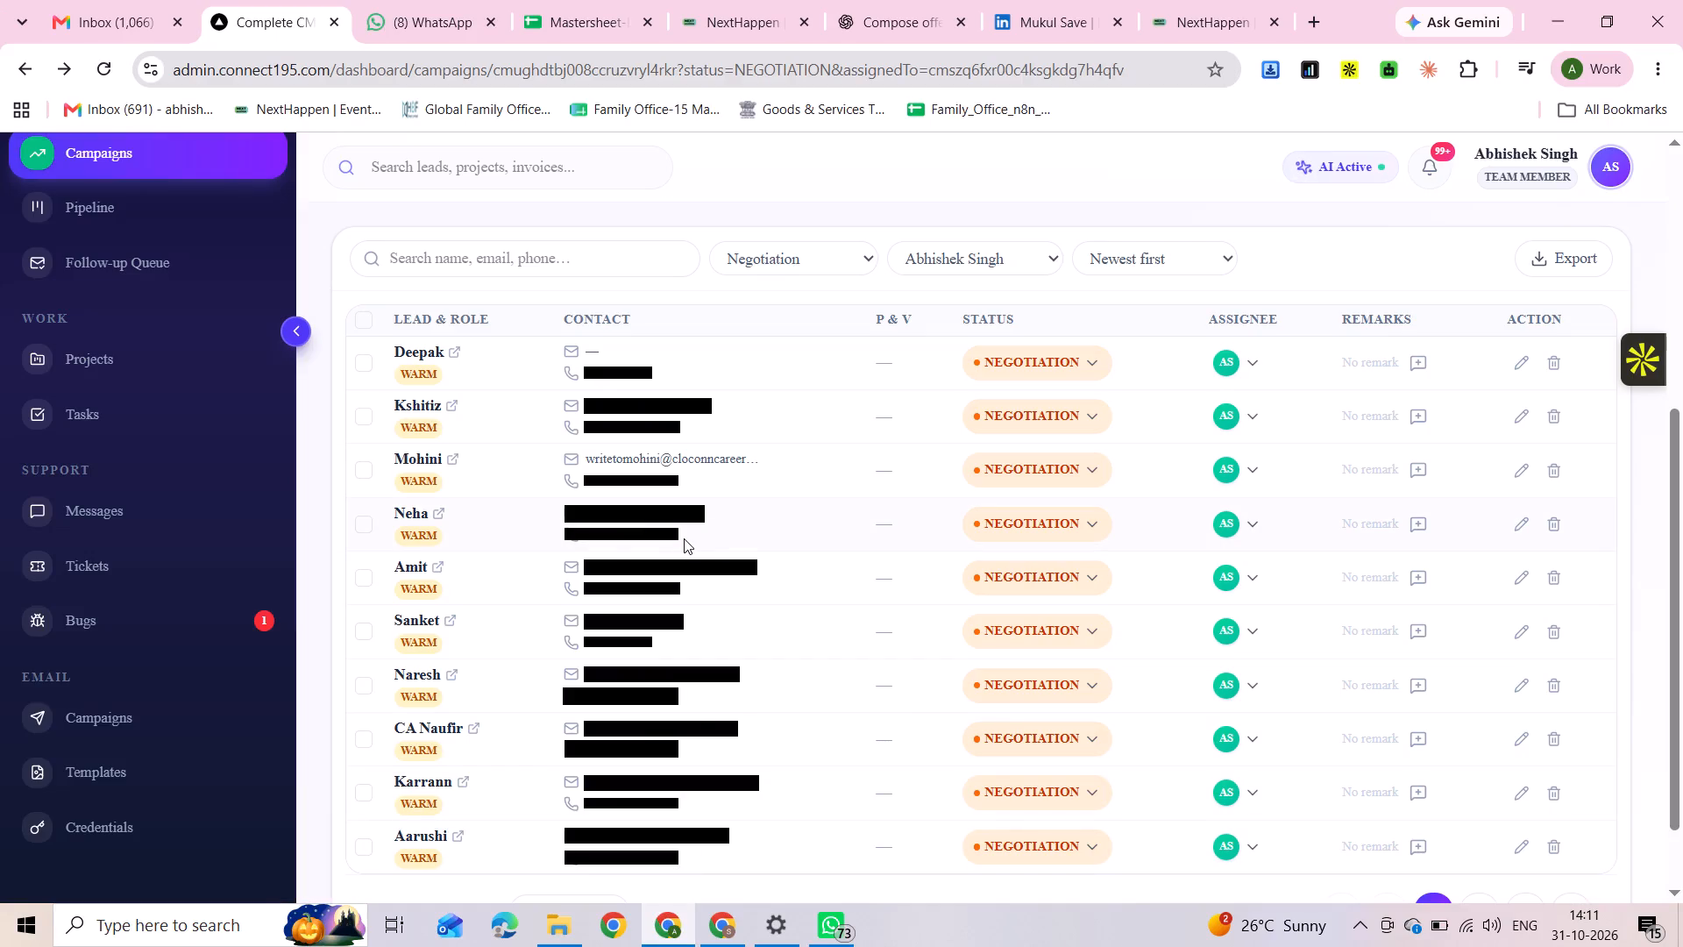
scroll(481, 636, down, 1)
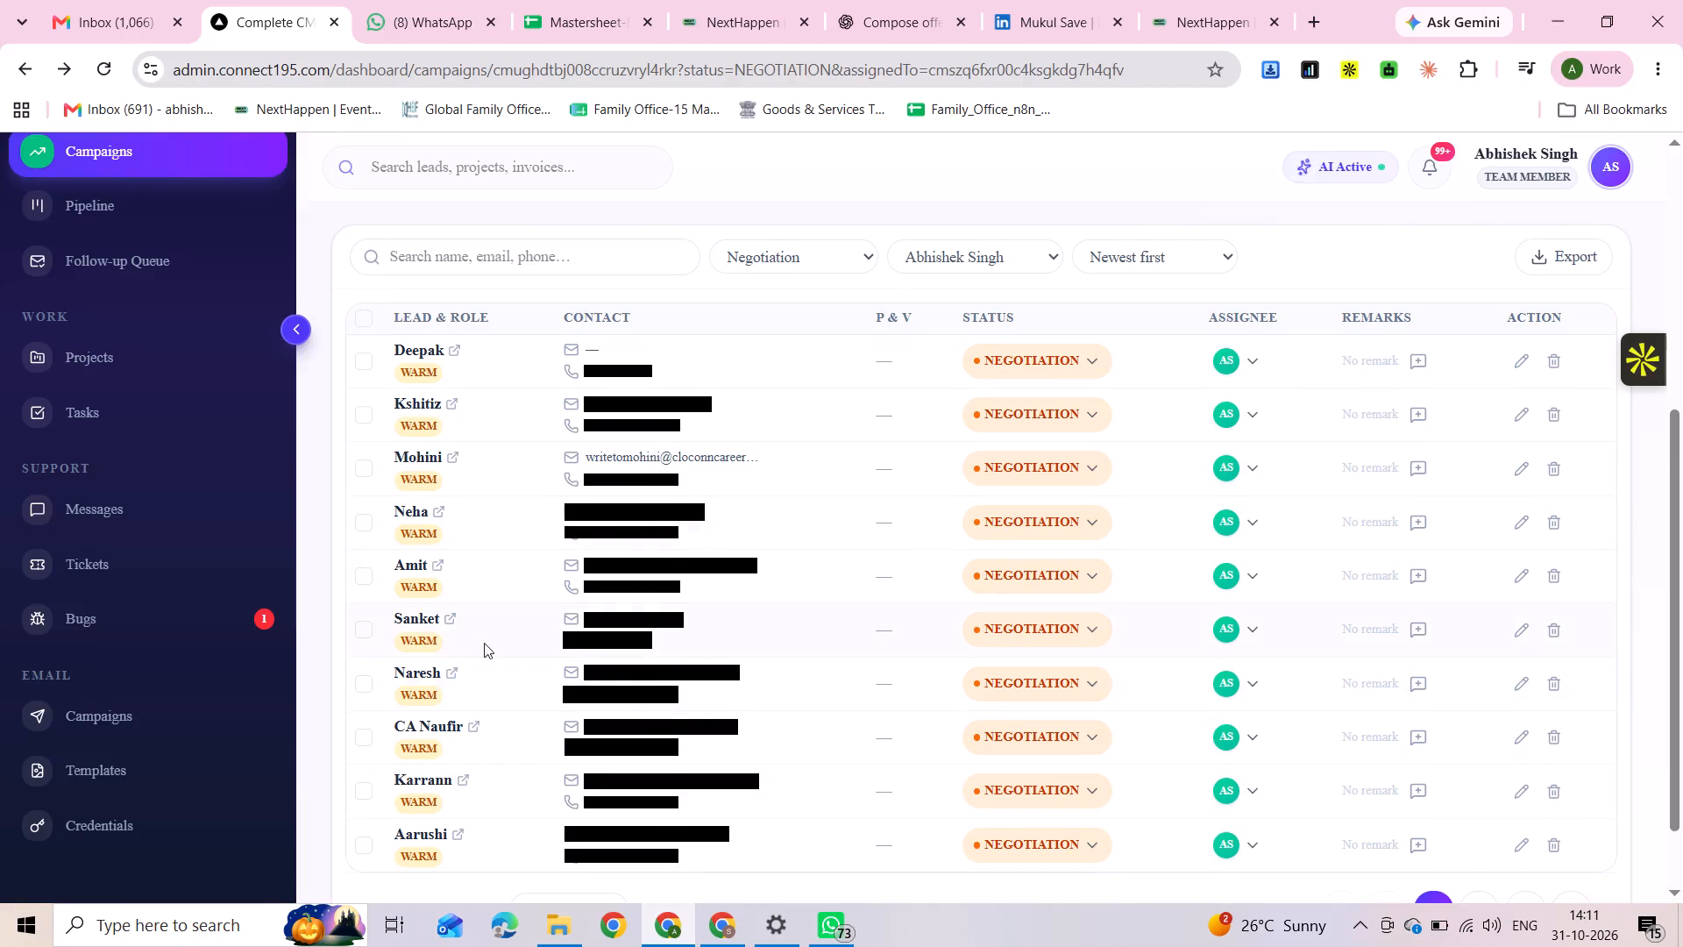
scroll(484, 643, down, 1)
click(529, 824)
click(548, 841)
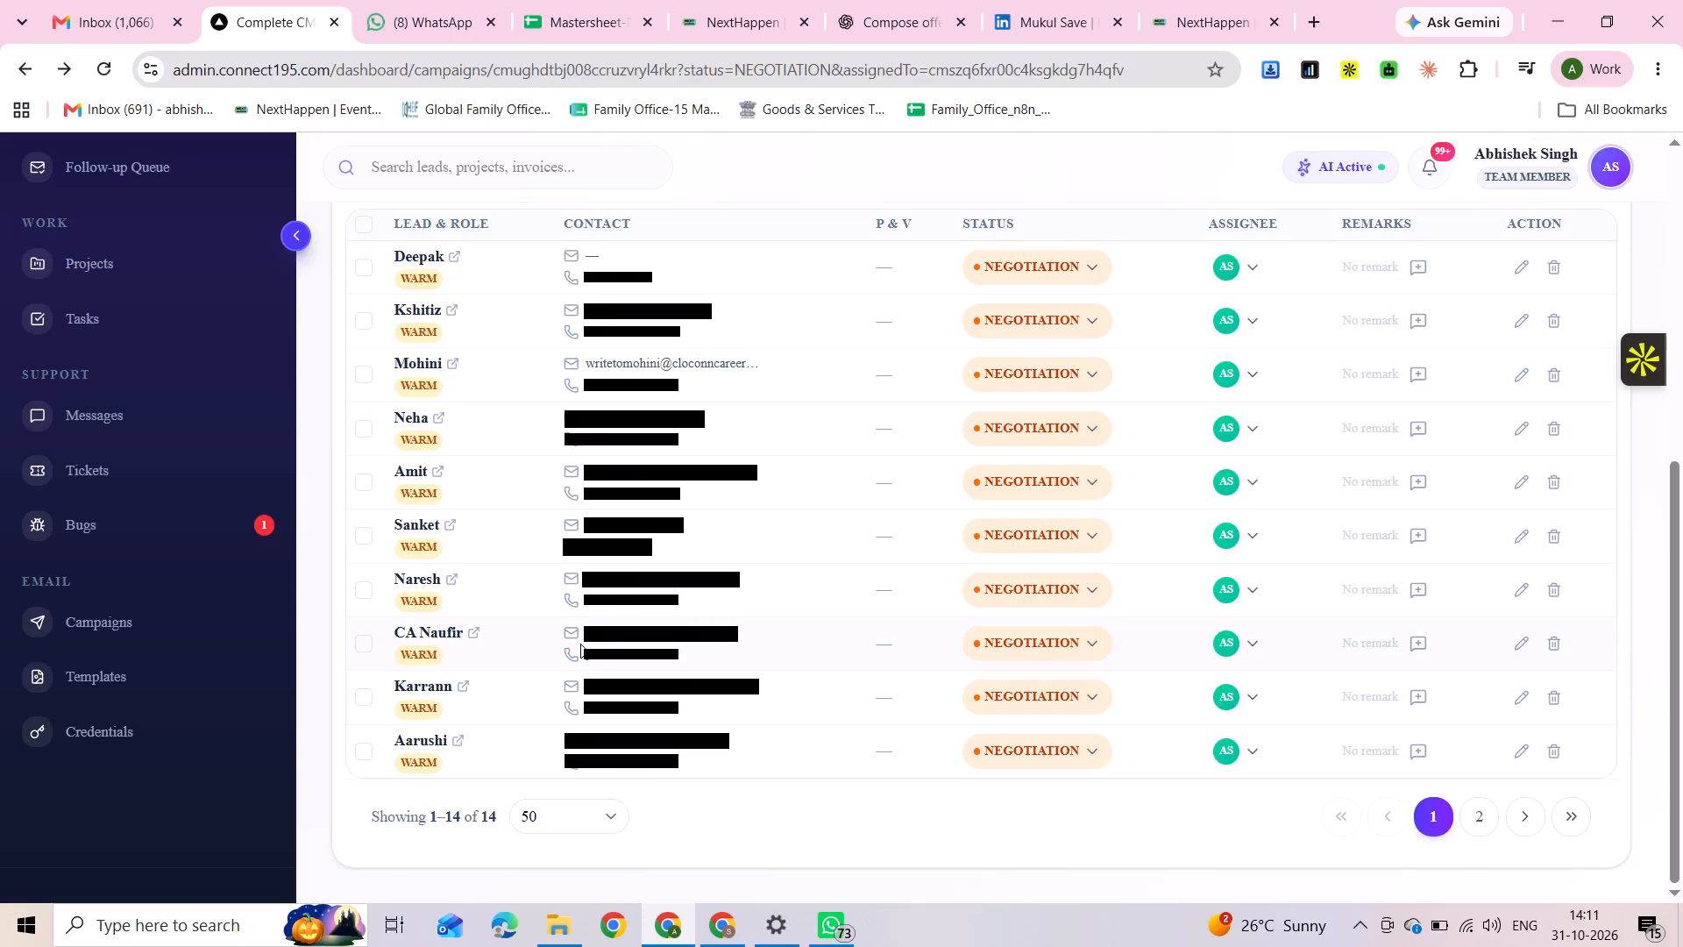
Open the record of the lead sandeep from the Negotiation list.
scroll(639, 582, down, 5)
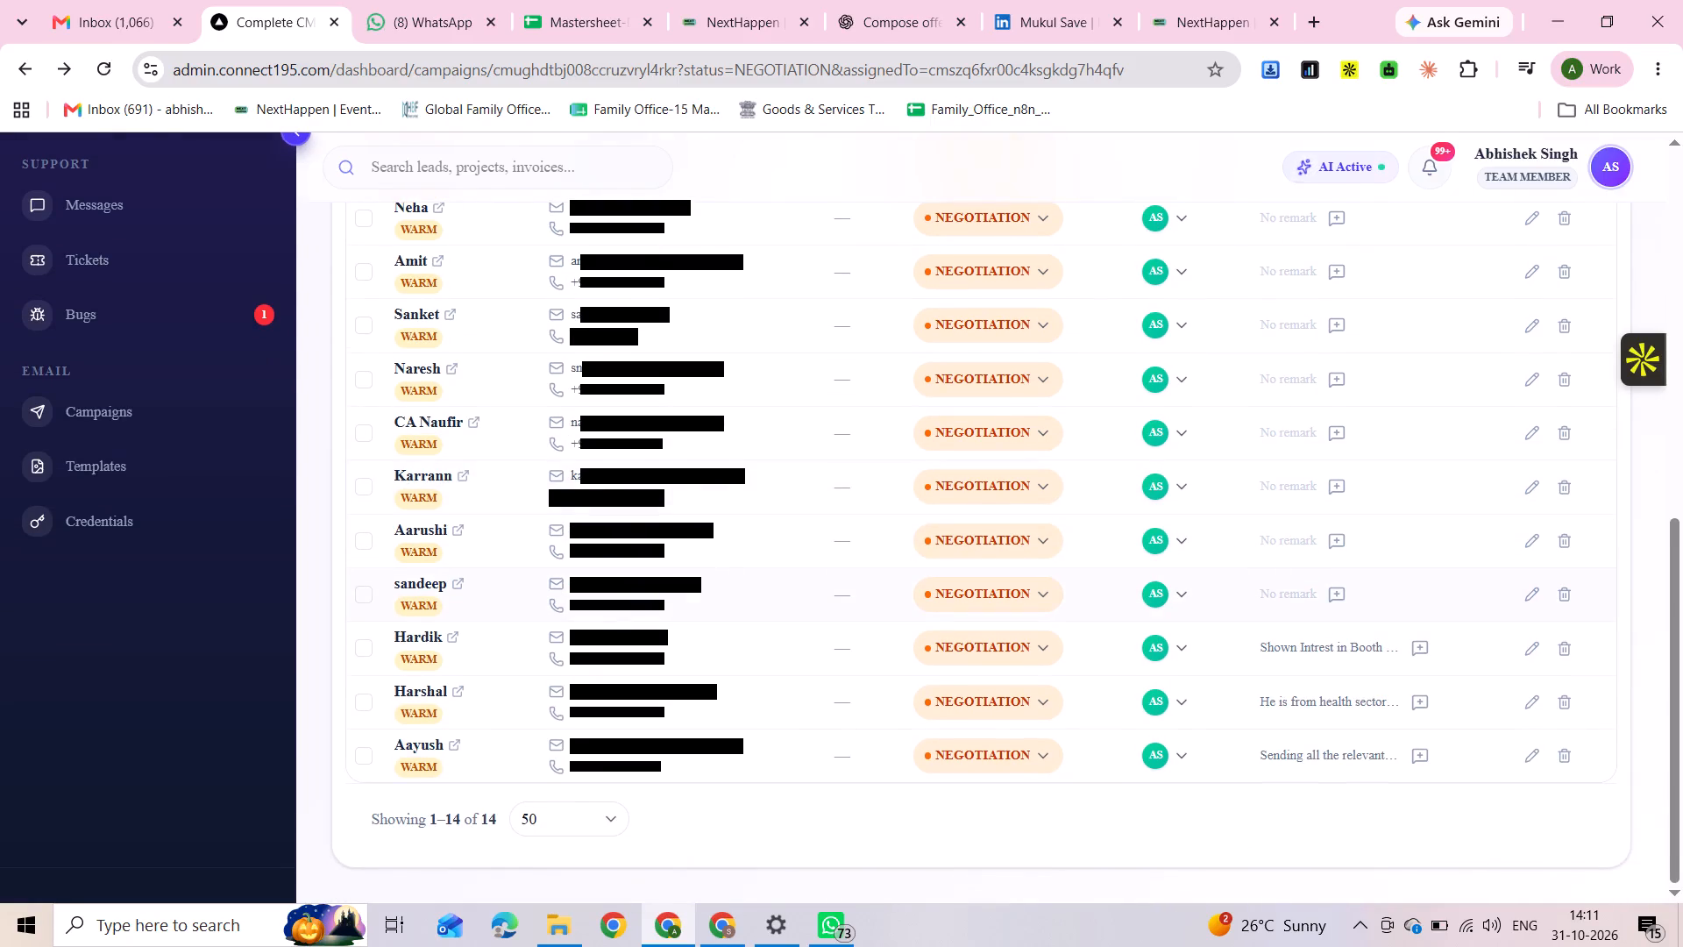
scroll(621, 603, down, 1)
click(413, 592)
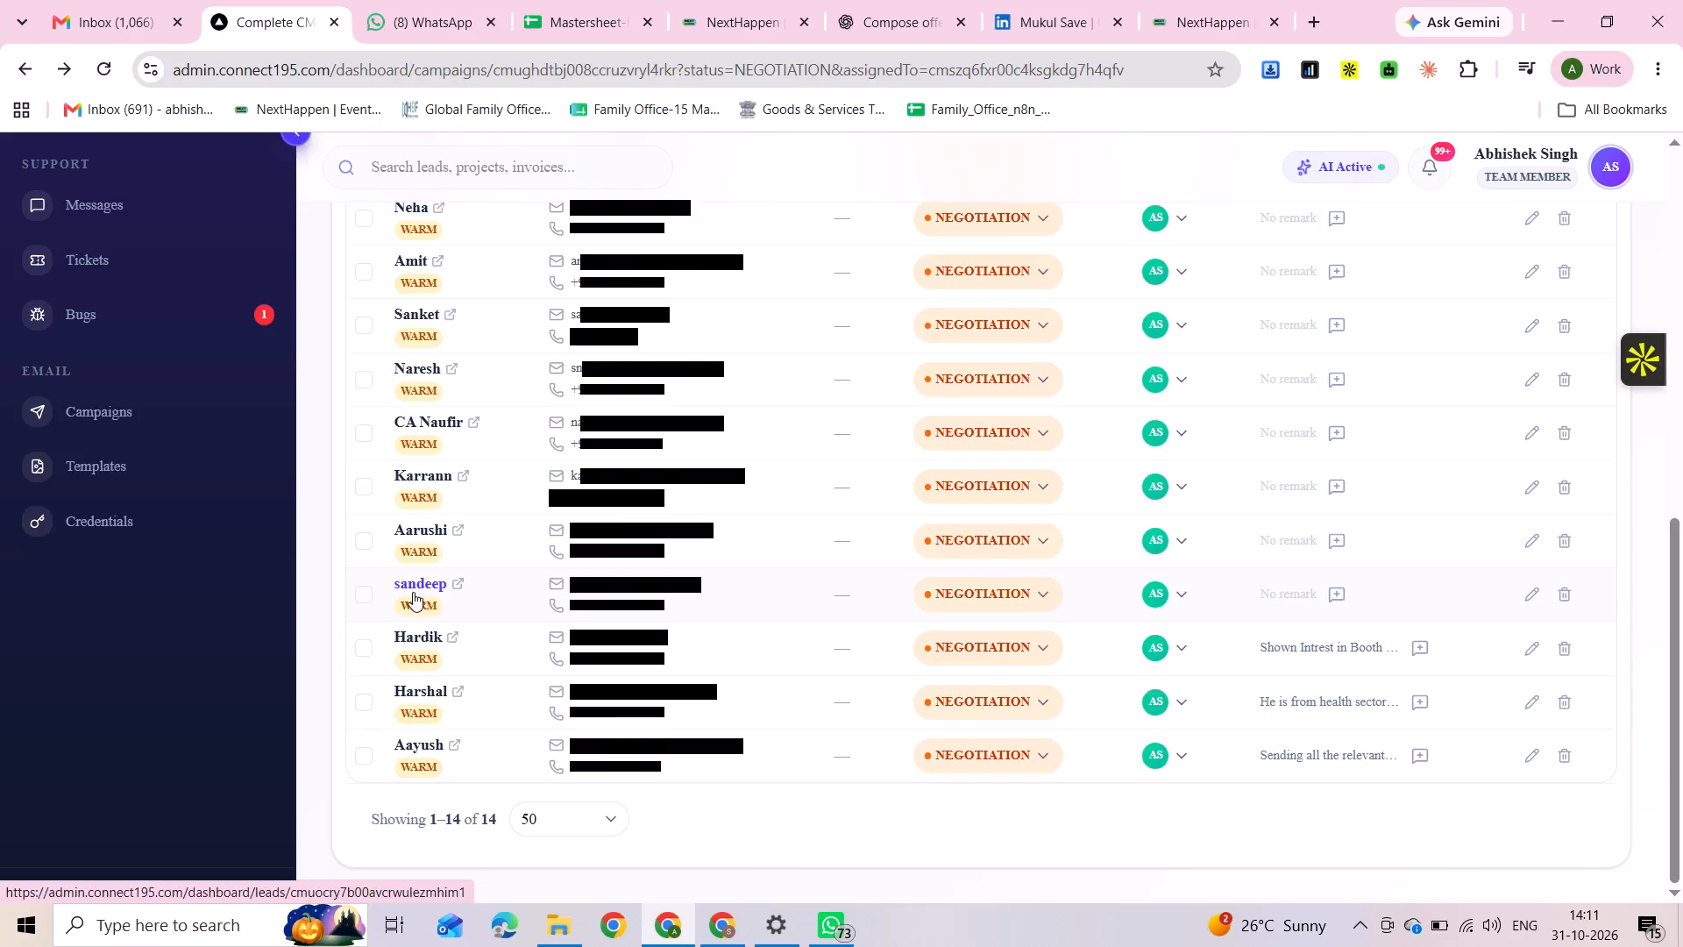
Review the lead sandeep's record, from the contact information and custom fields through to the activity timeline.
scroll(752, 608, down, 2)
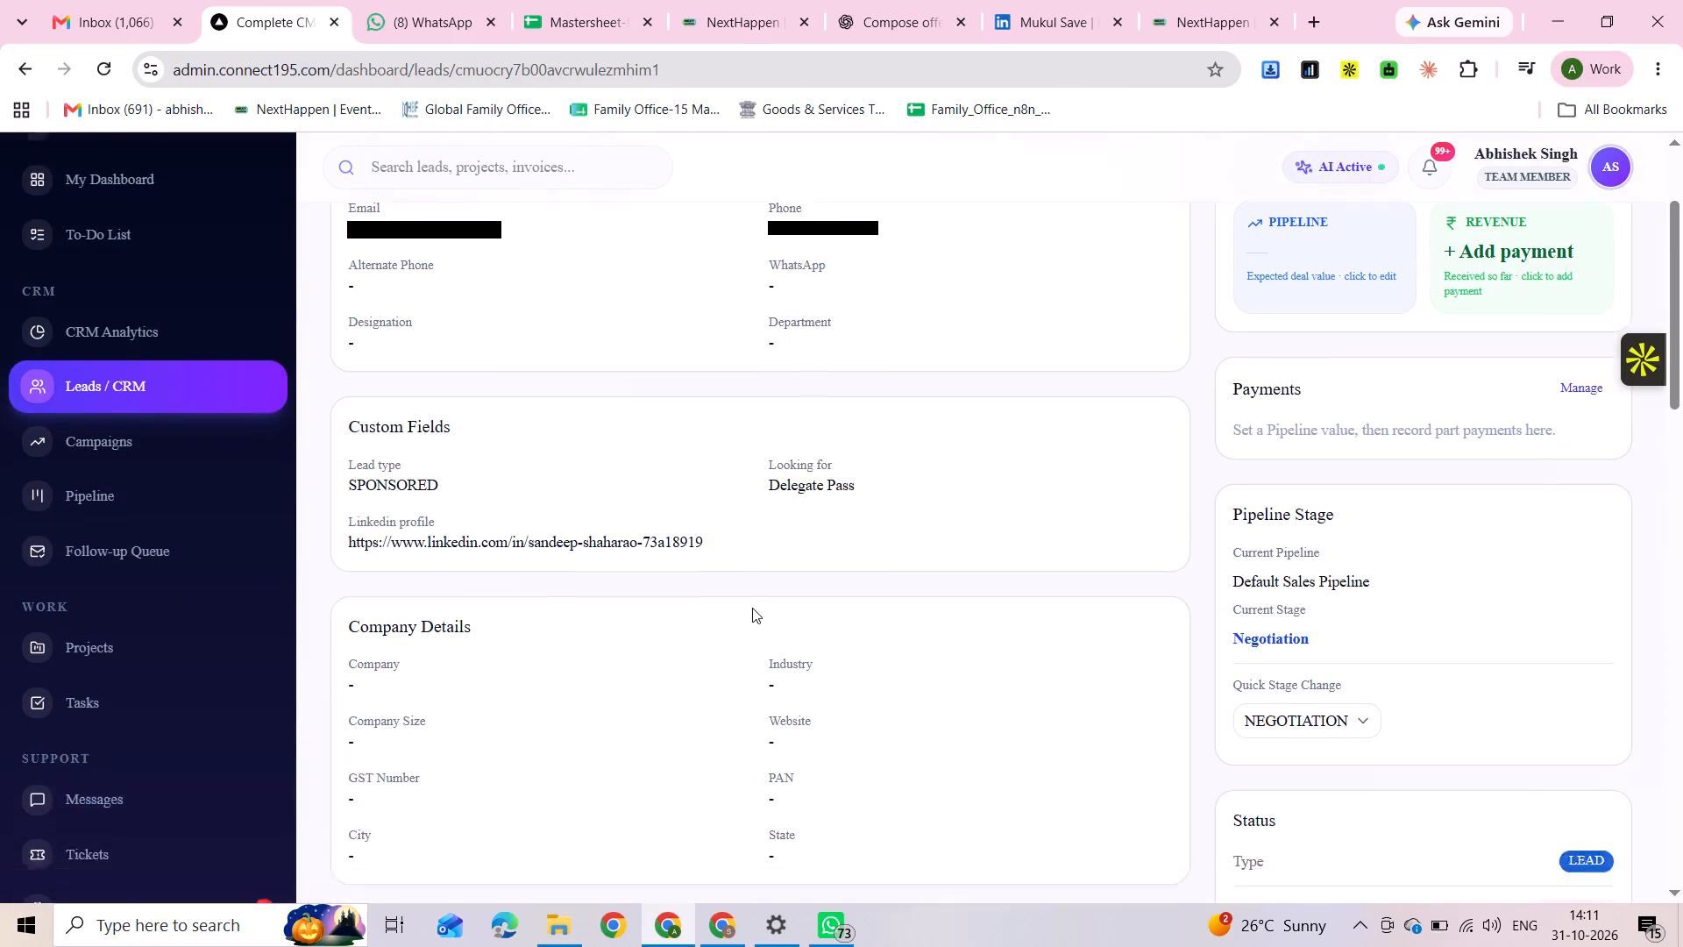
scroll(752, 608, down, 2)
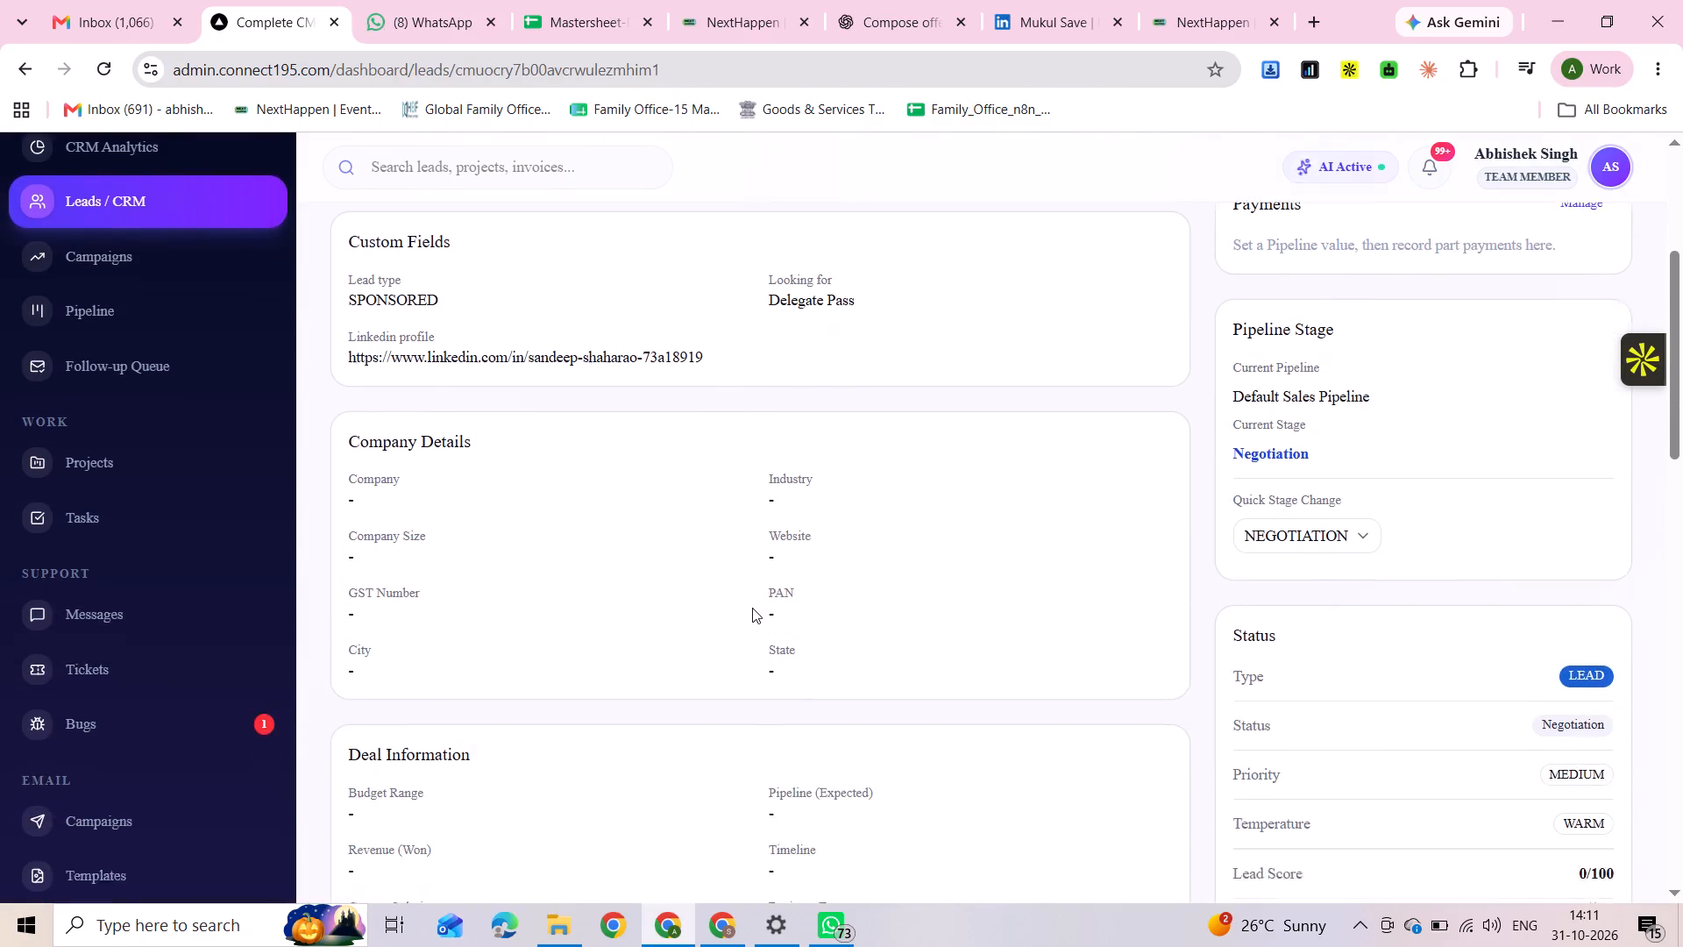
scroll(752, 608, down, 7)
scroll(752, 608, up, 4)
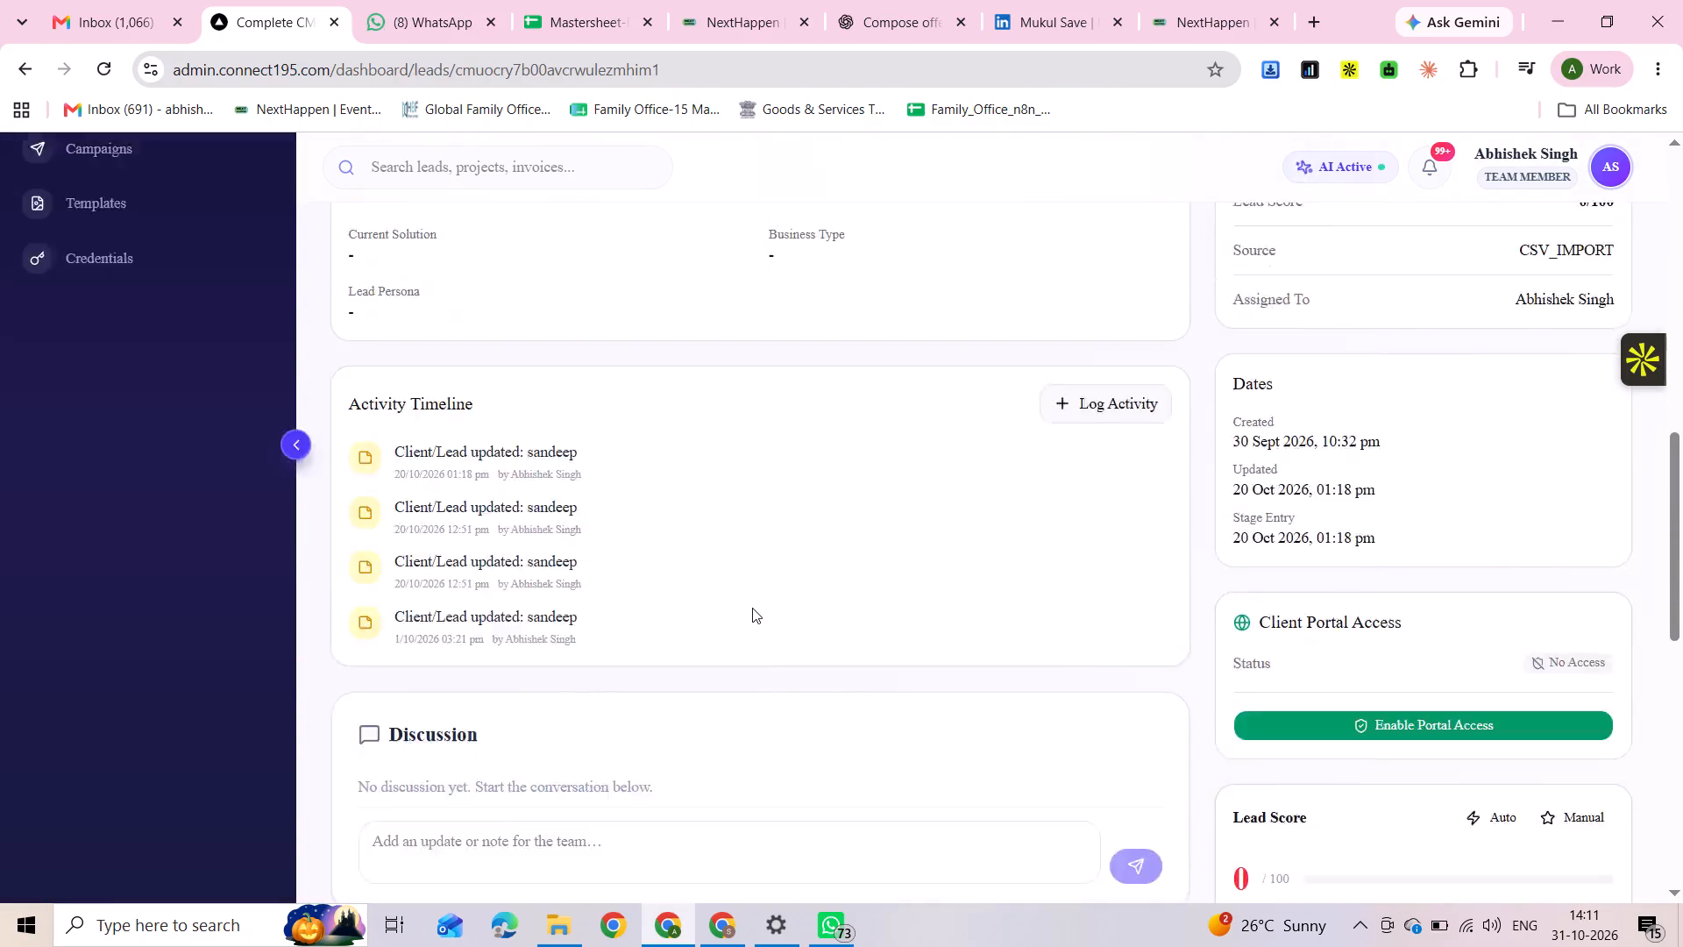
scroll(752, 608, up, 17)
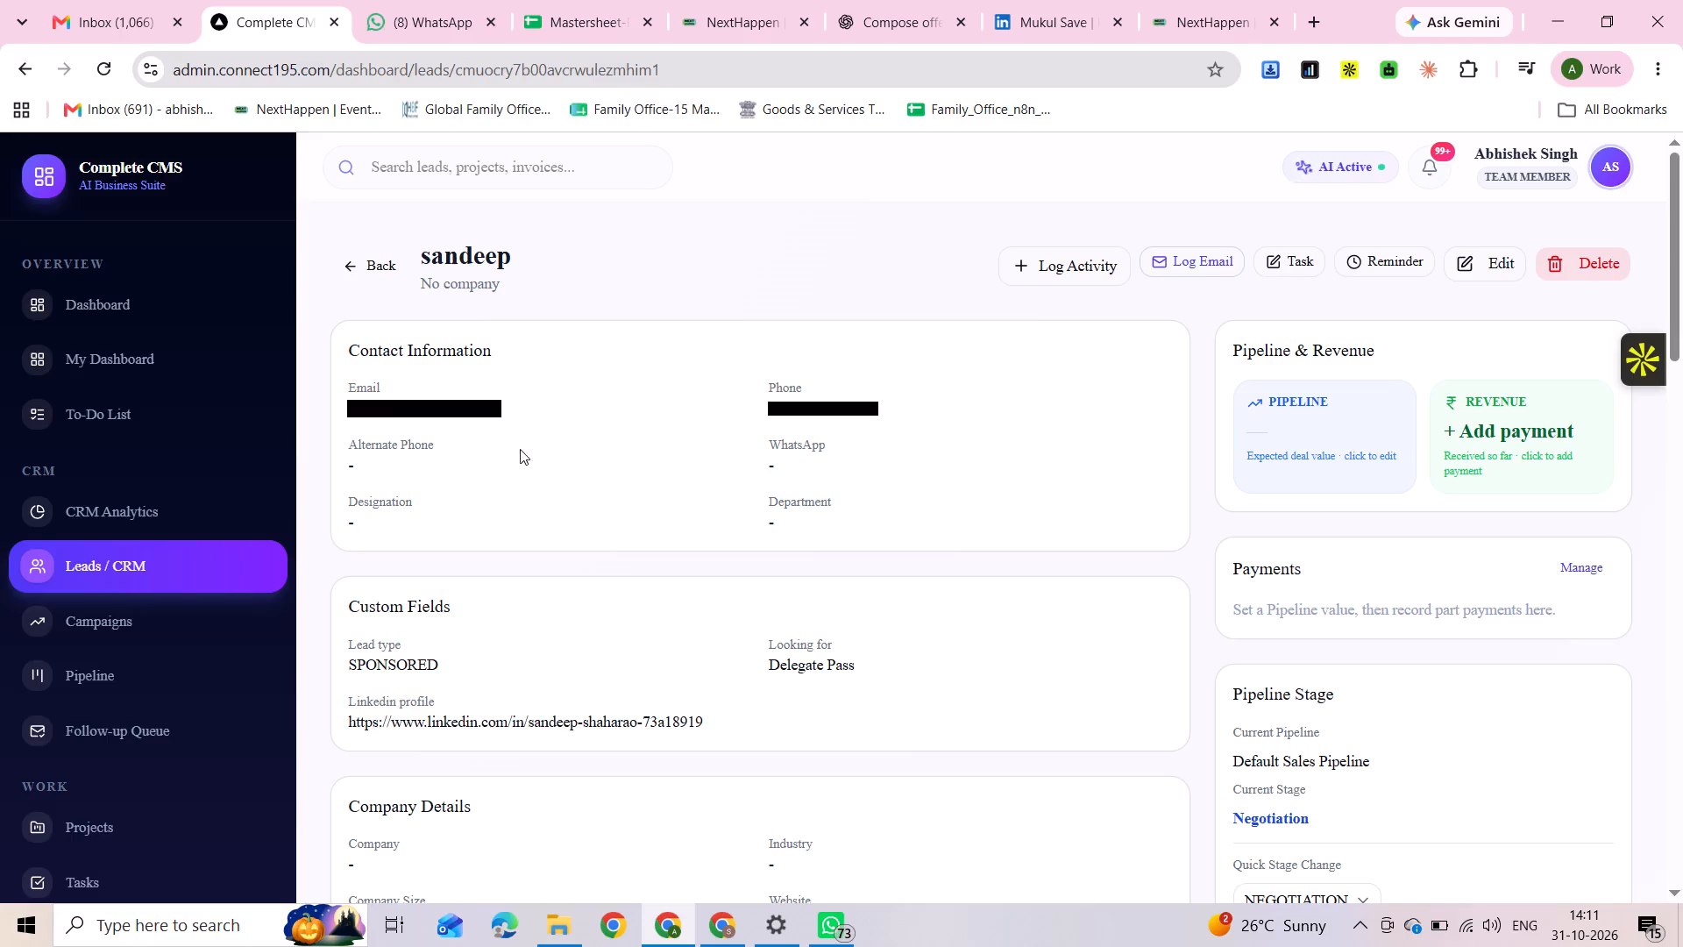
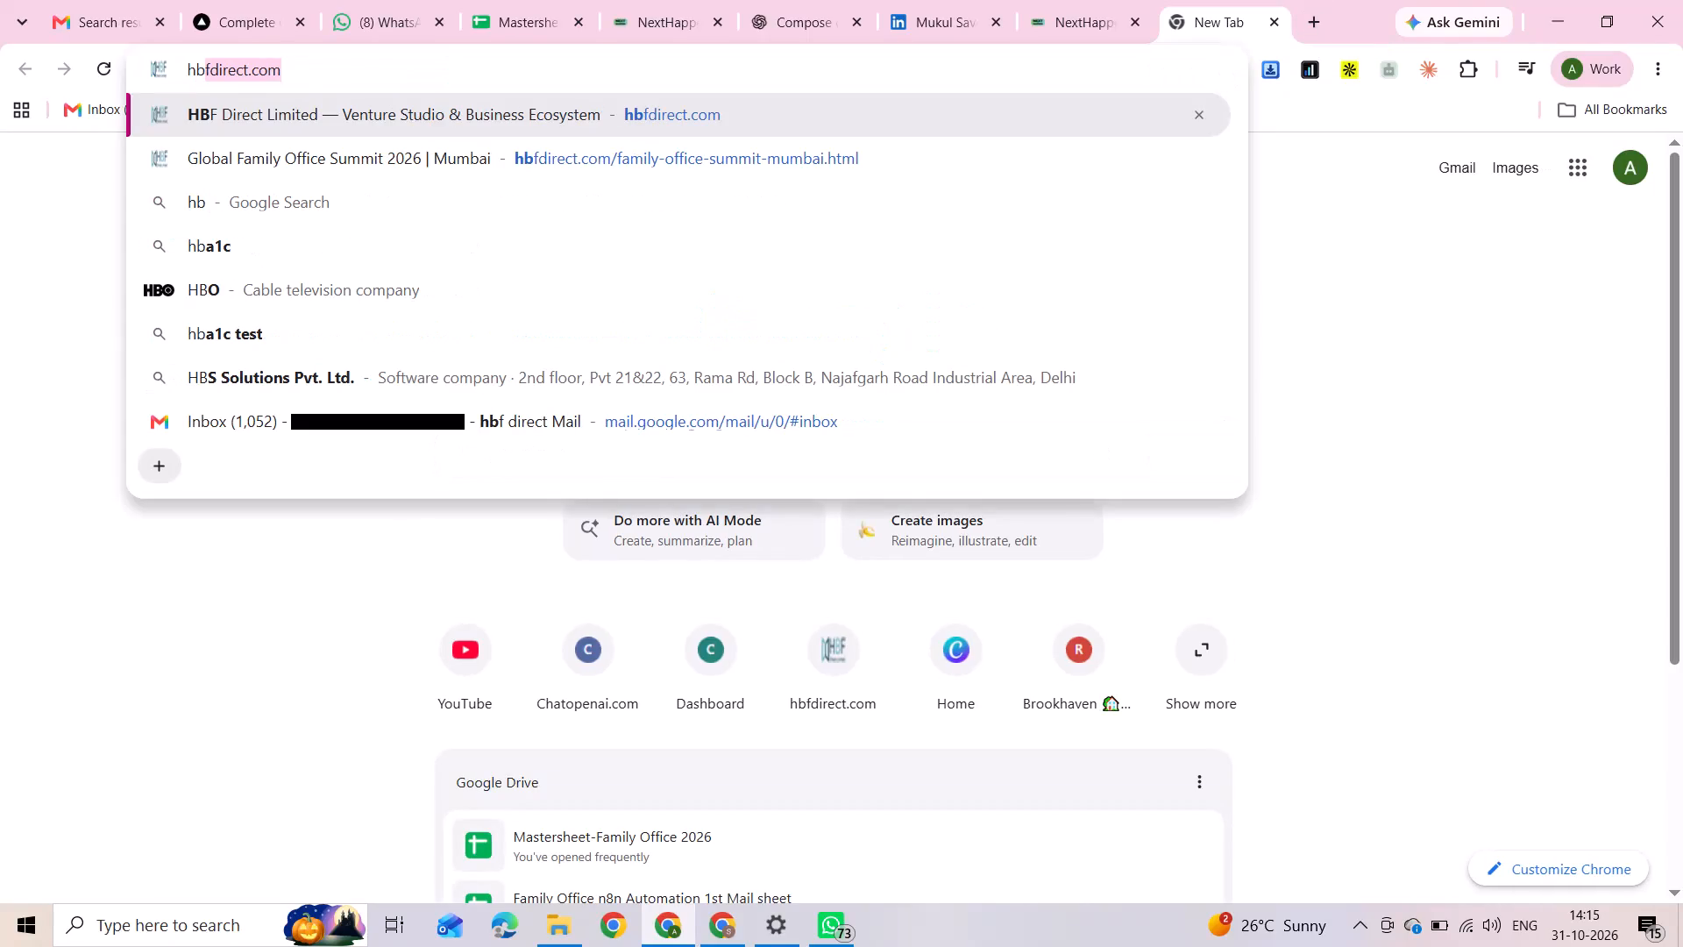
Open the hbfdirect.com website in the new browser tab.
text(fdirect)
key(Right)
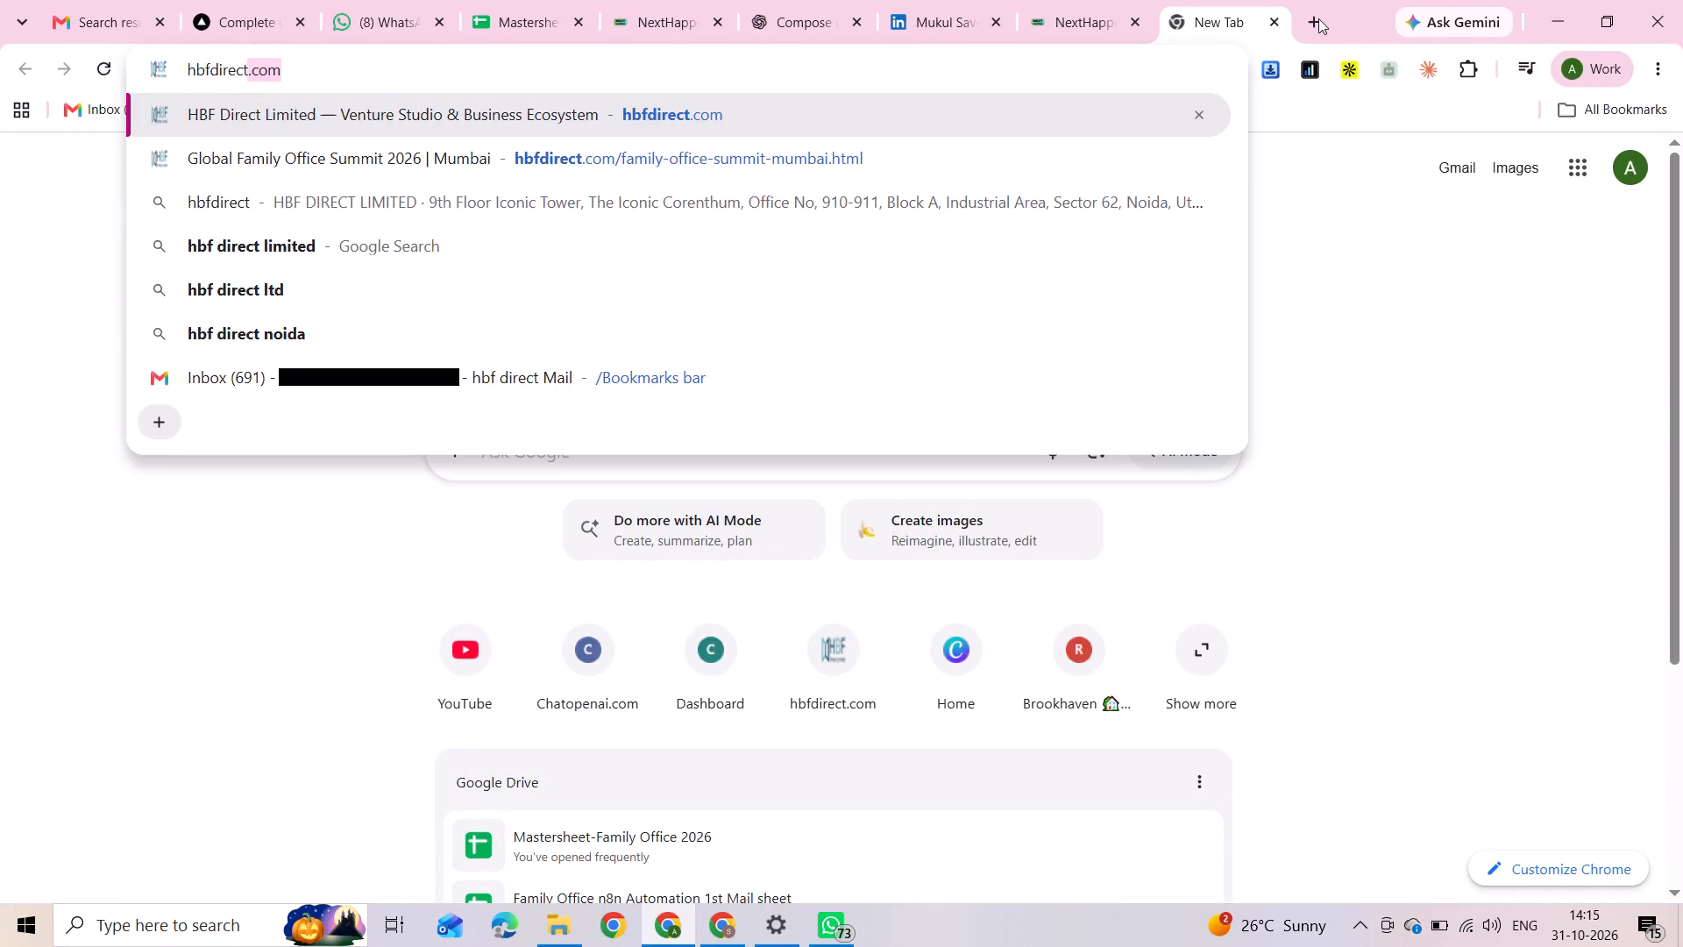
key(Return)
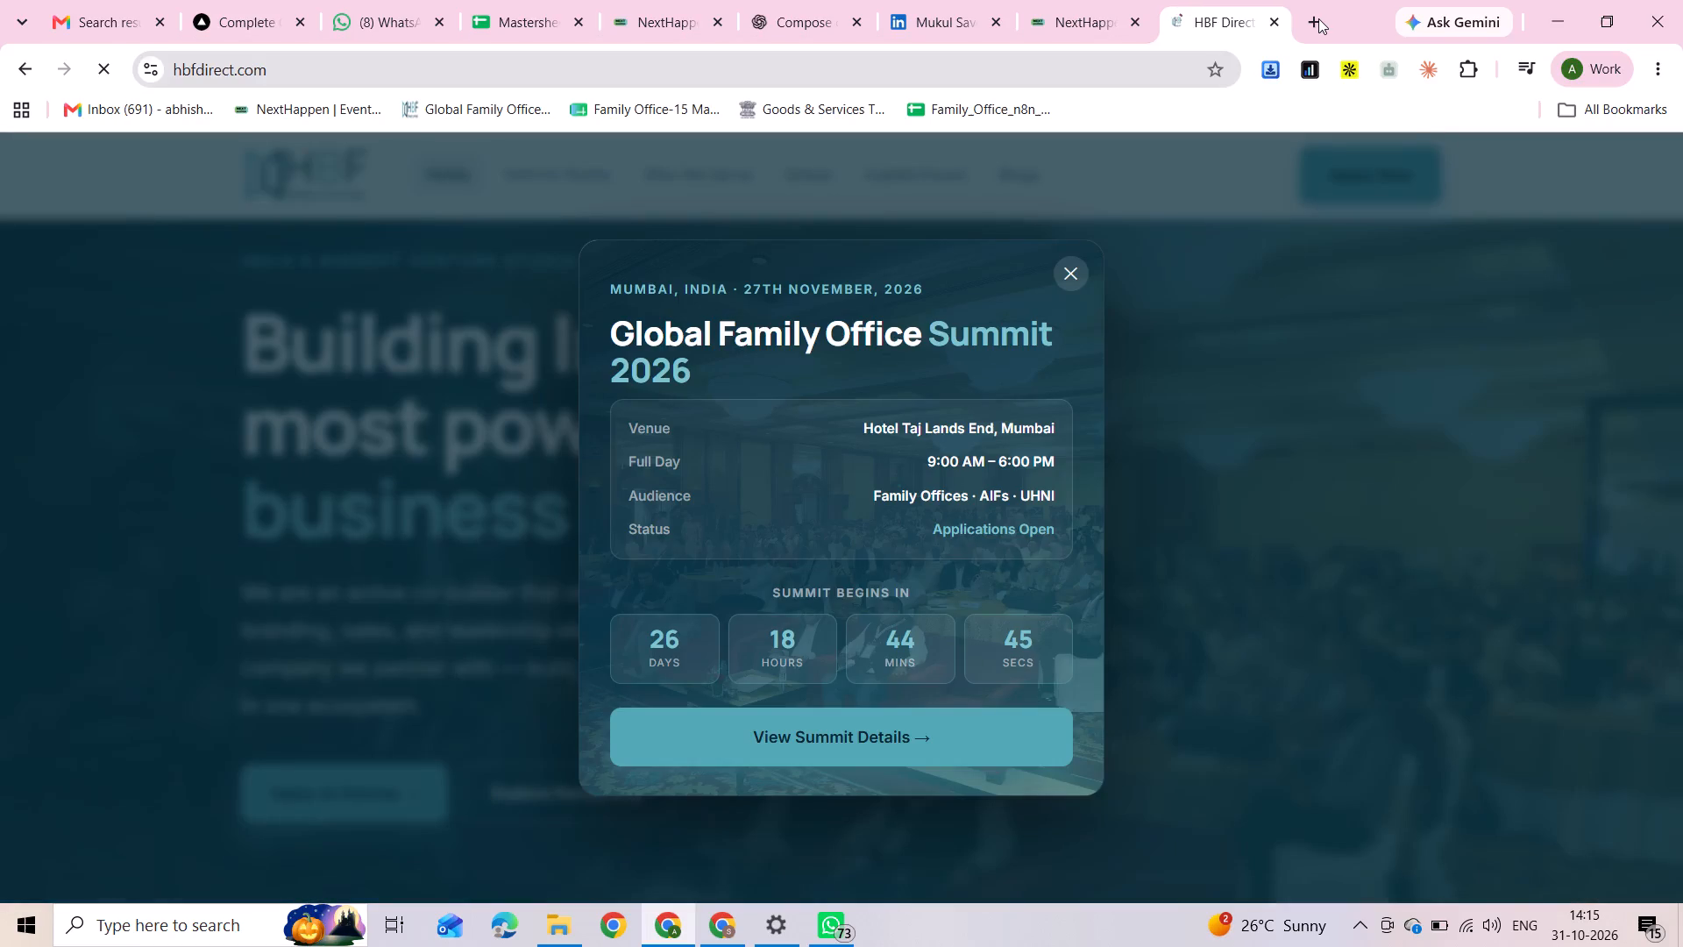
Open the Global Family Office Summit 2026 details page on hbfdirect.com and copy its web address.
click(824, 752)
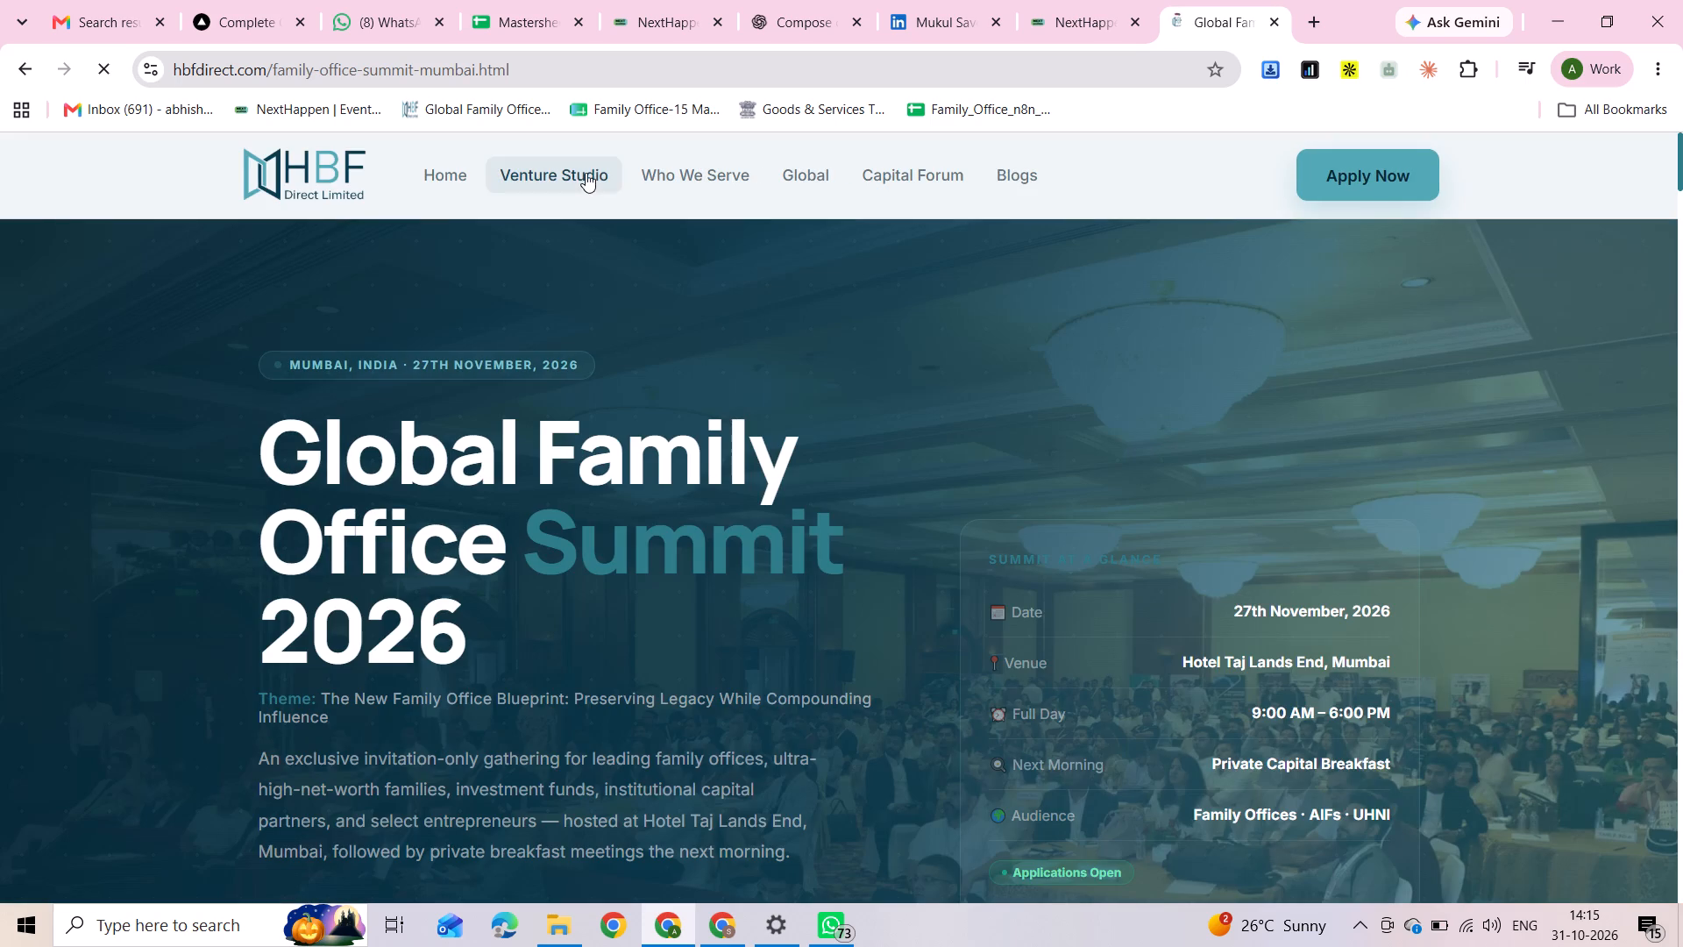
click(583, 68)
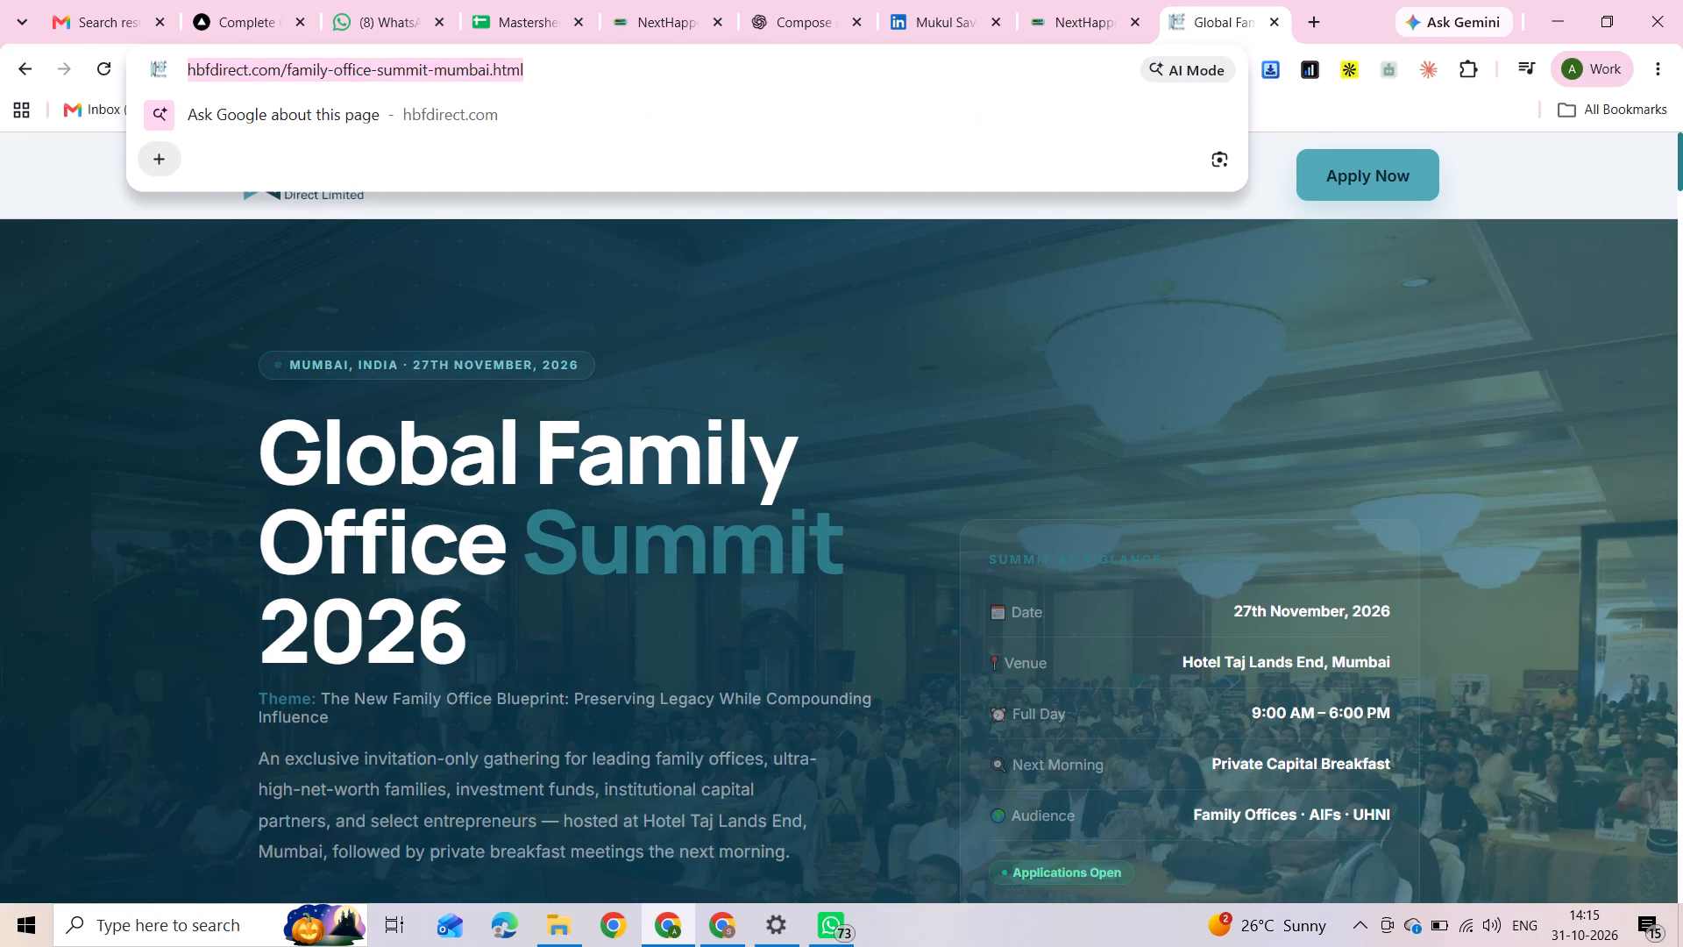
key(ctrl+c)
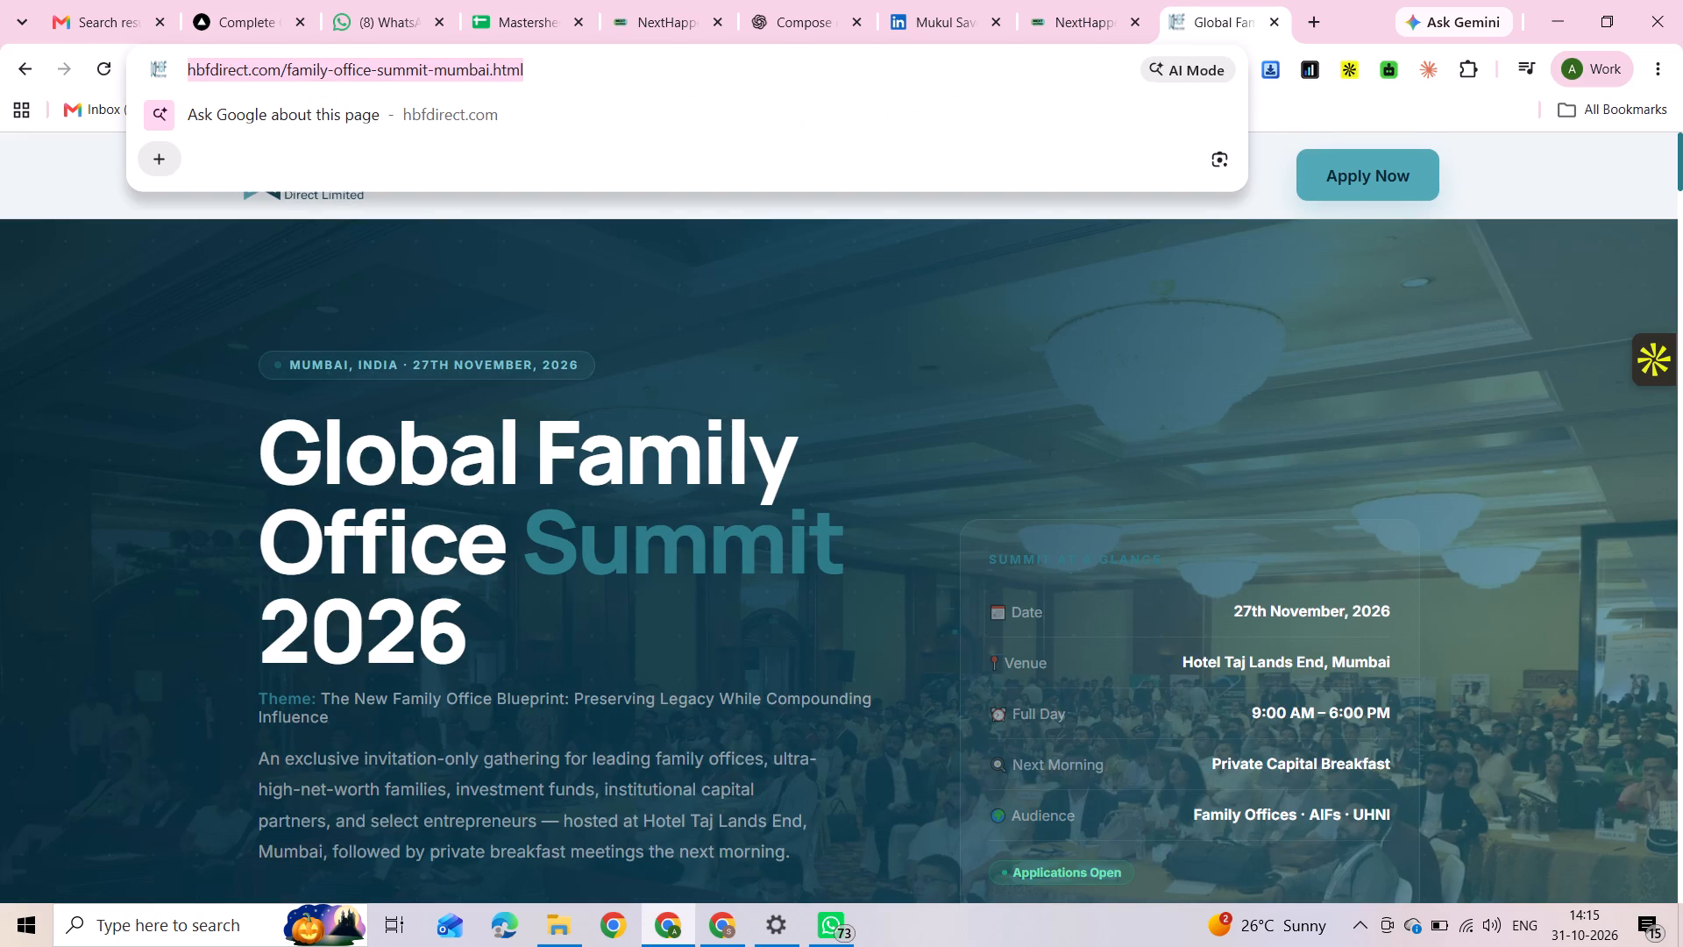
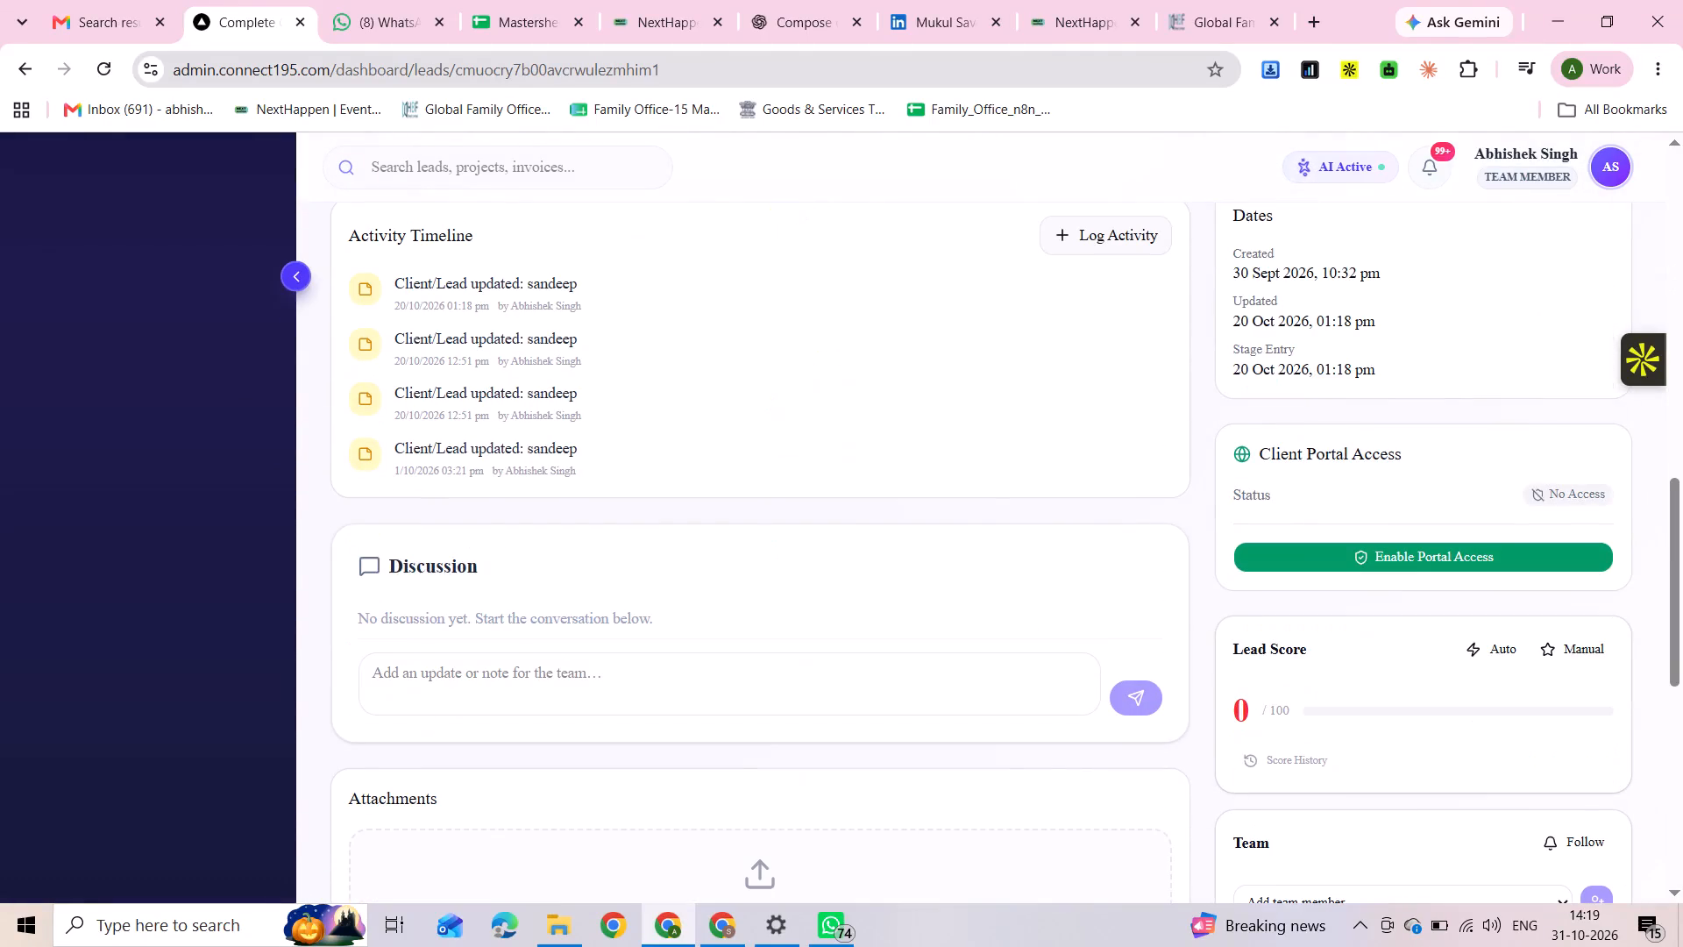
Post the discussion note "Asking for the complimentary pass. Simply said that not going to pay" on sandeep's lead record.
click(435, 693)
text(Asking)
key(space)
text(for the complimn)
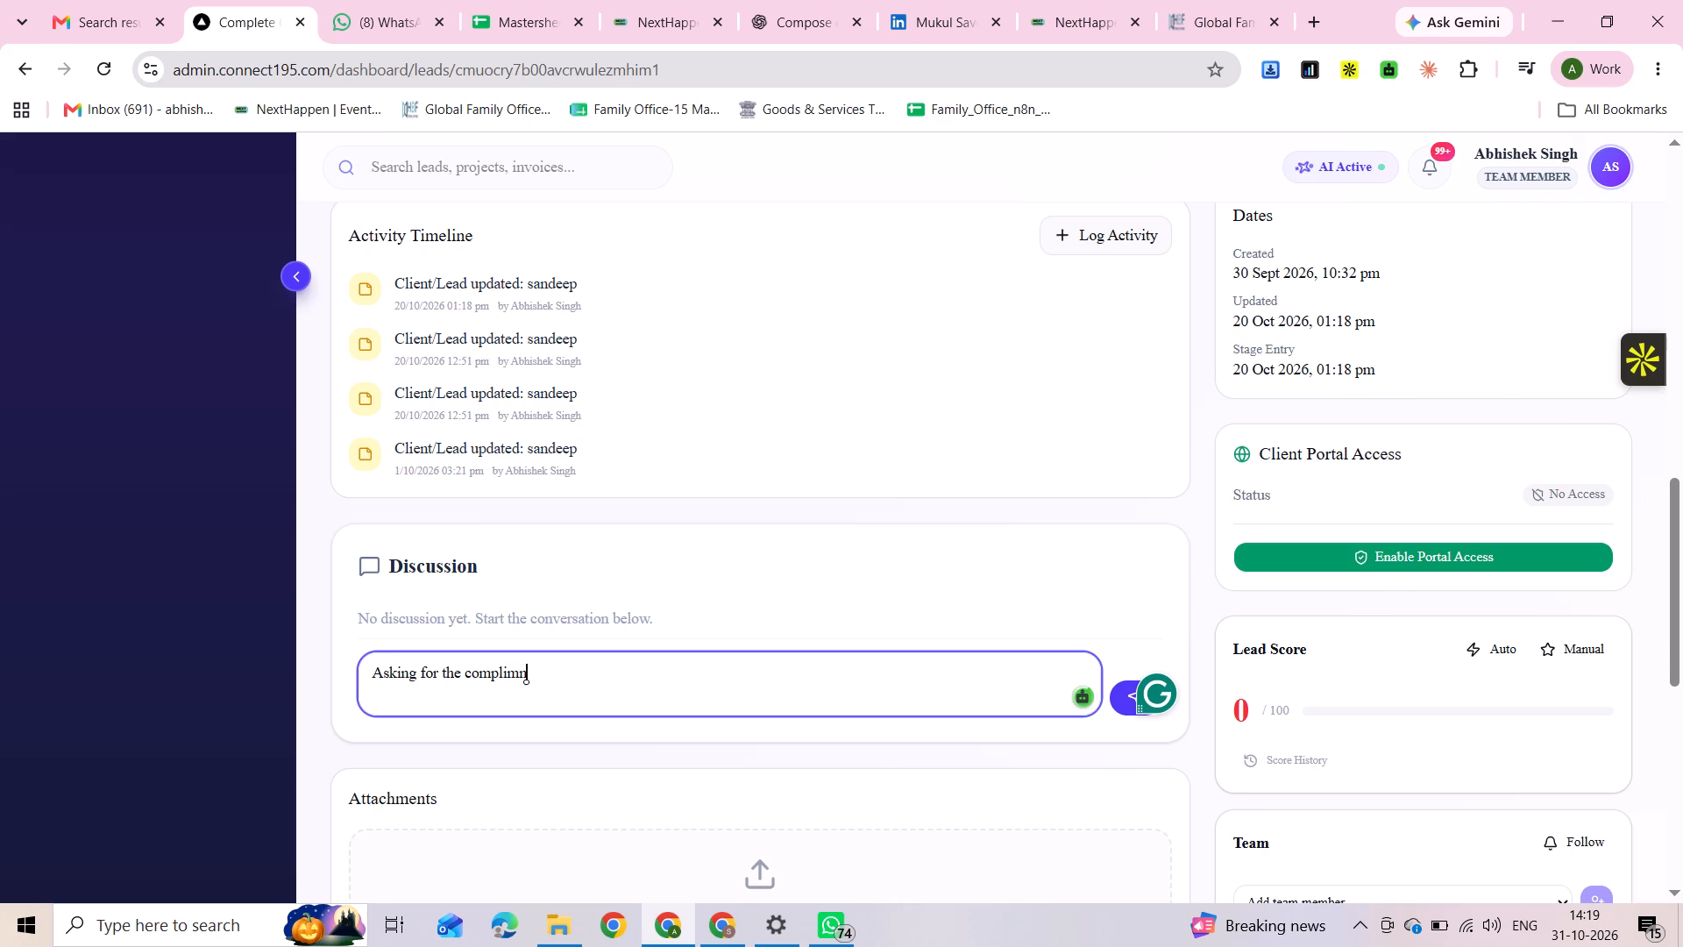
key(BackSpace)
text(entary)
key(space)
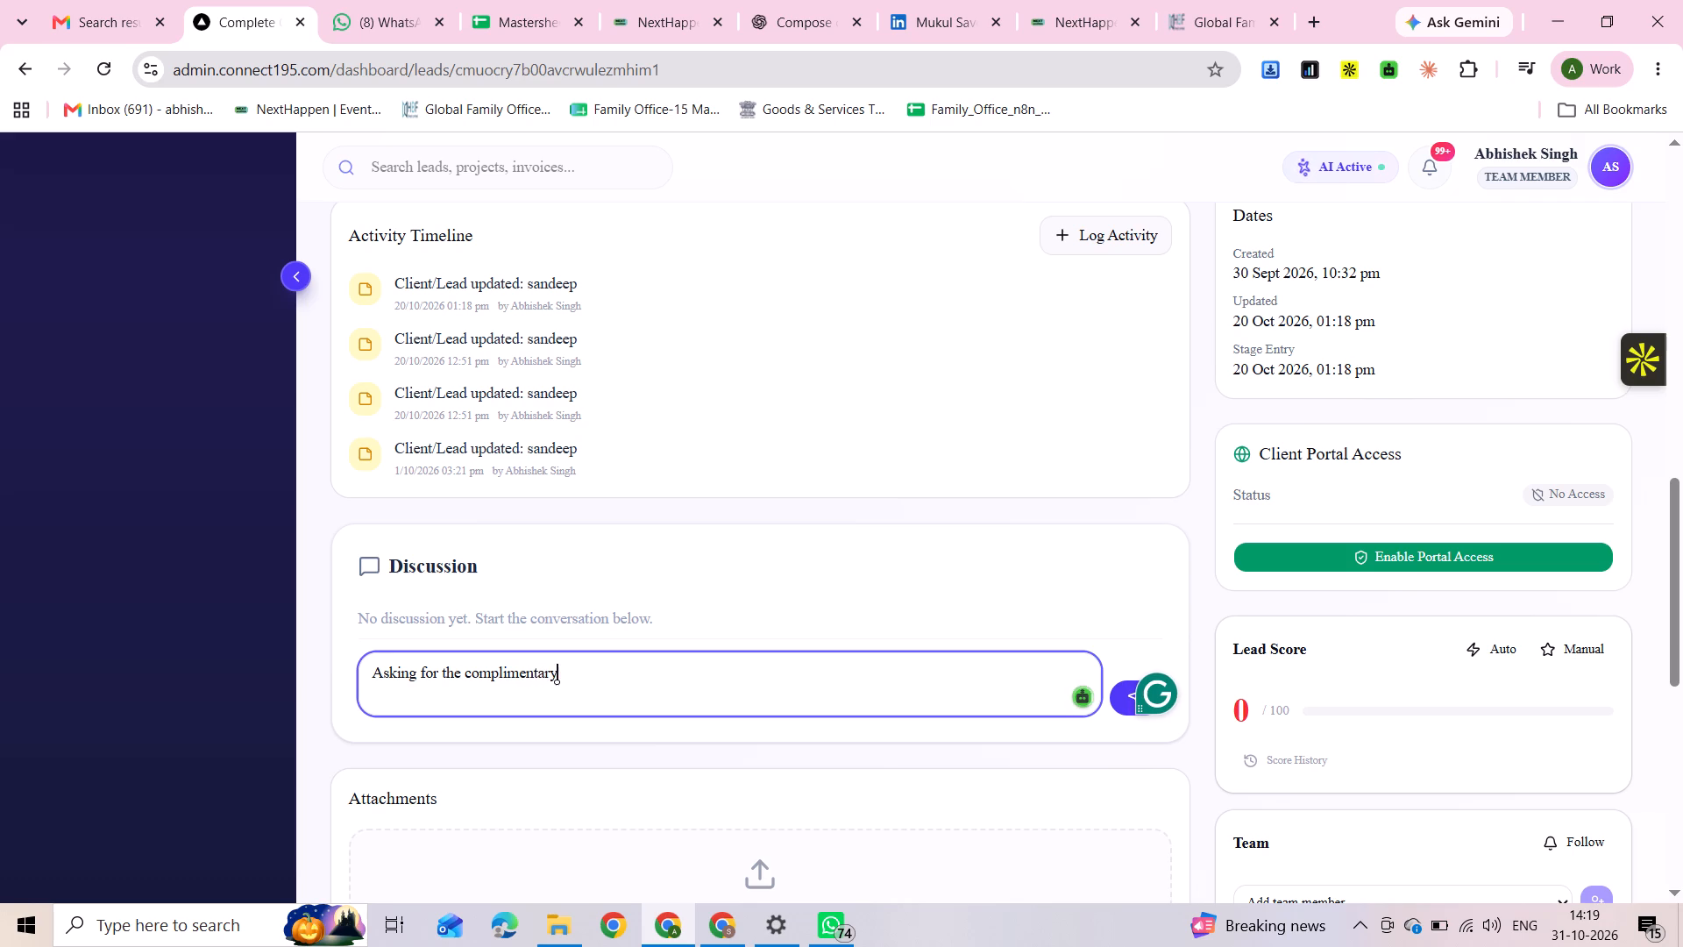
text(pass)
key(period)
key(space)
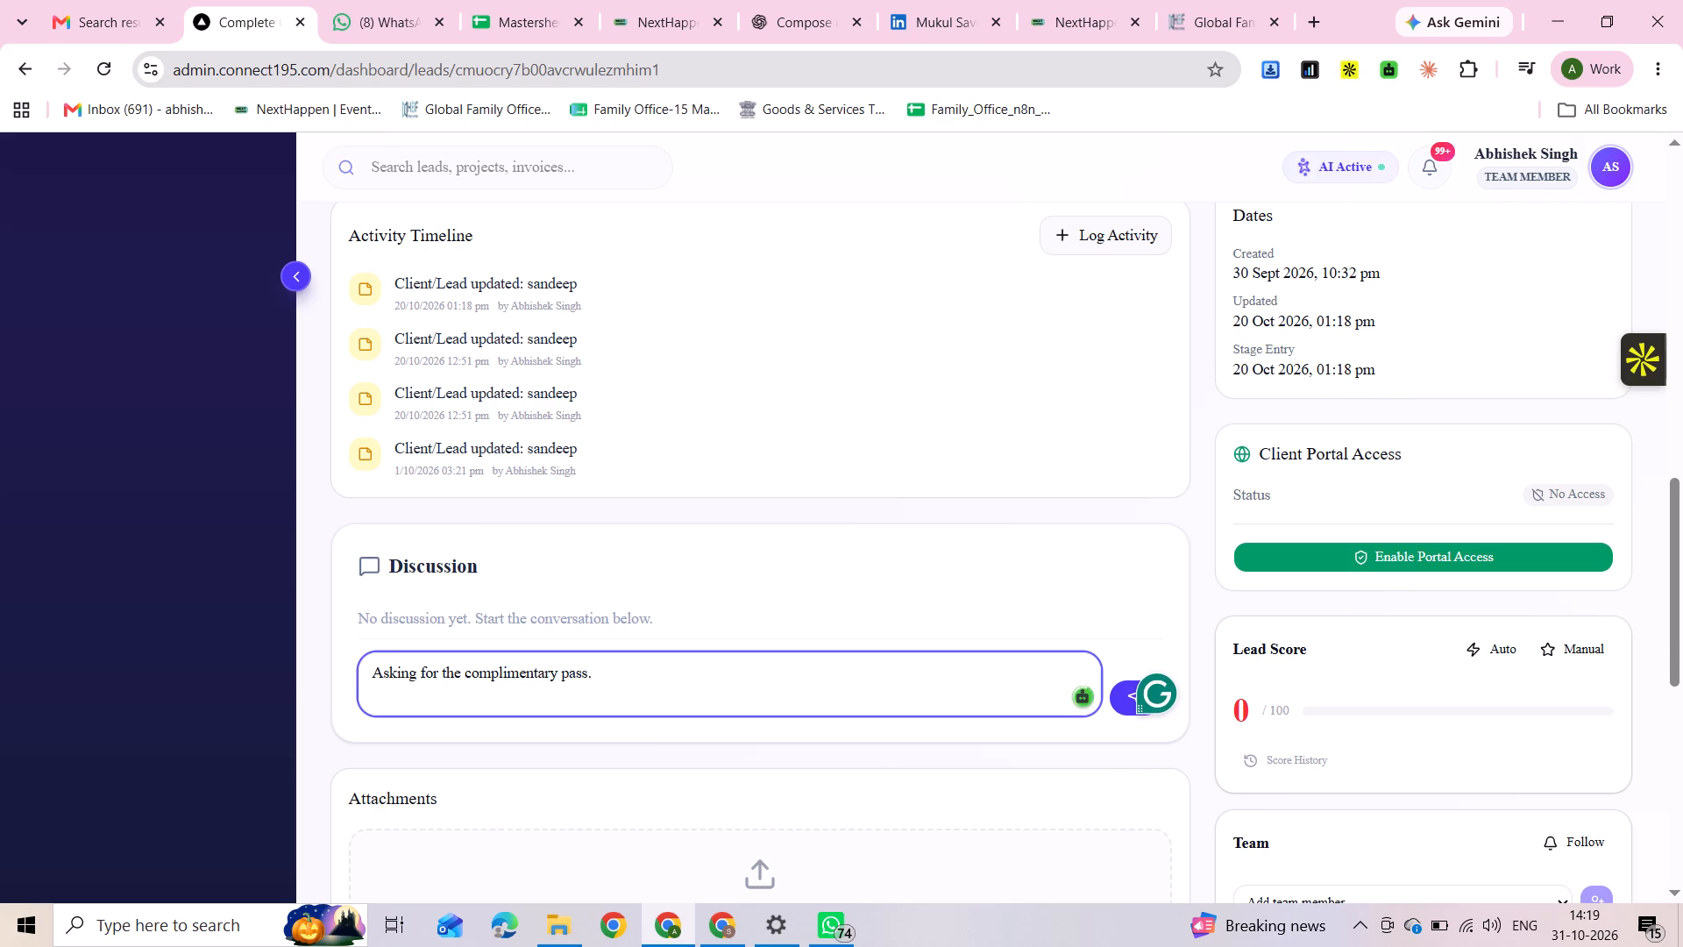
text(Simply said)
key(space)
text(that)
key(space)
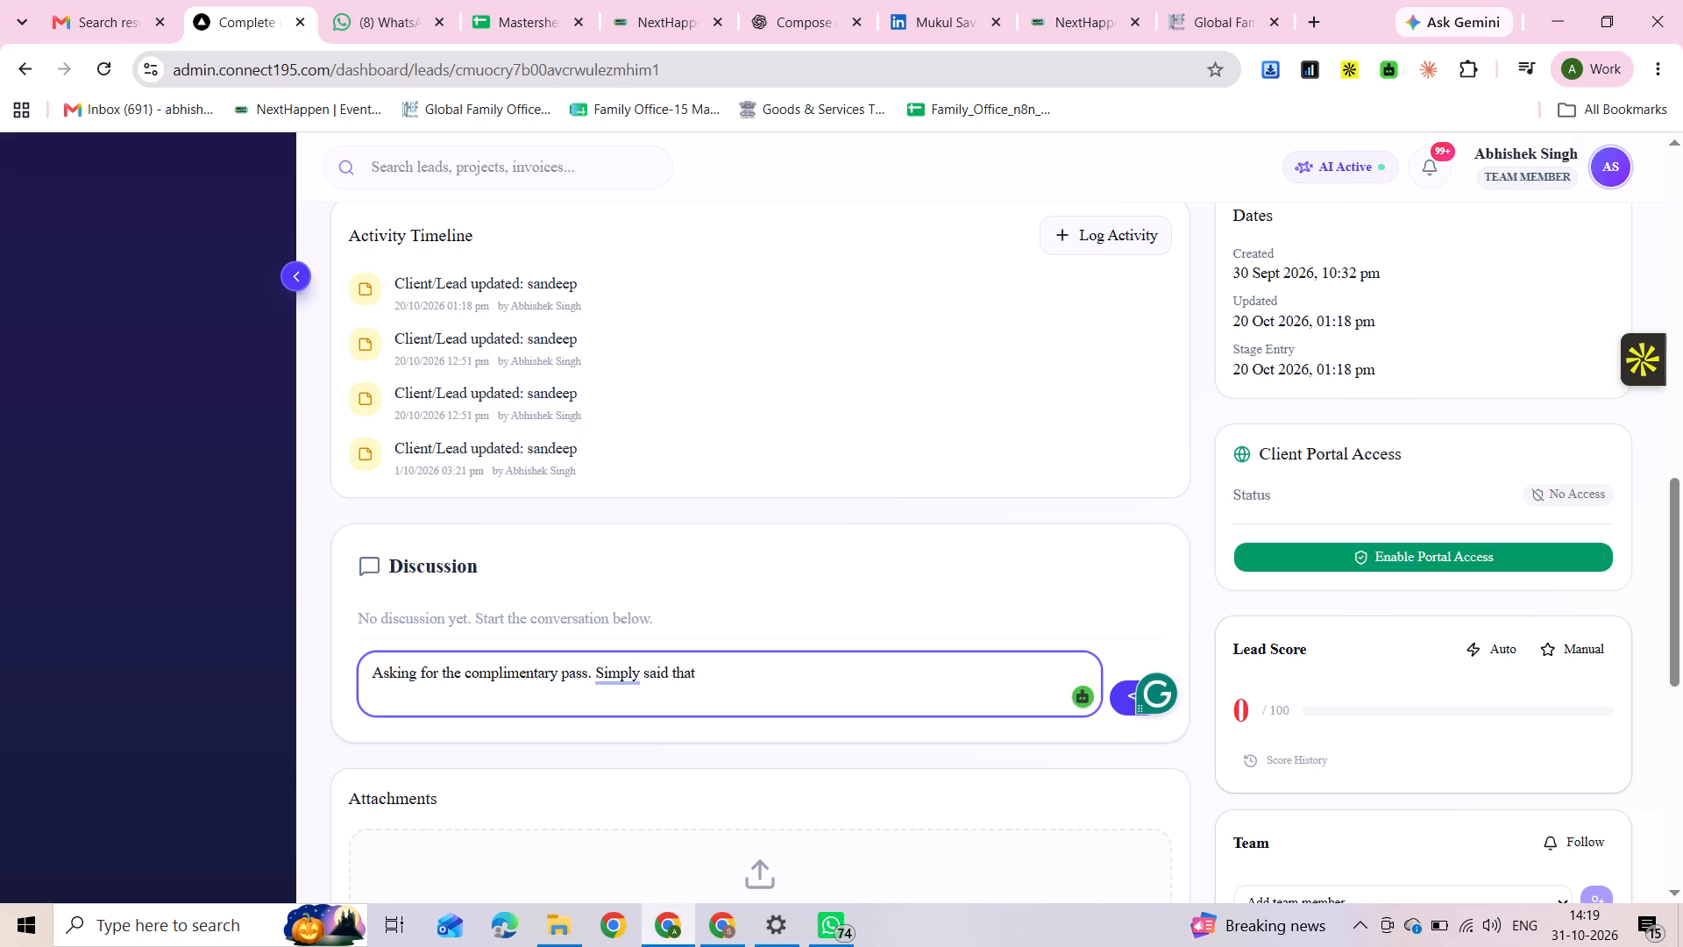
text(not going to pay)
key(space)
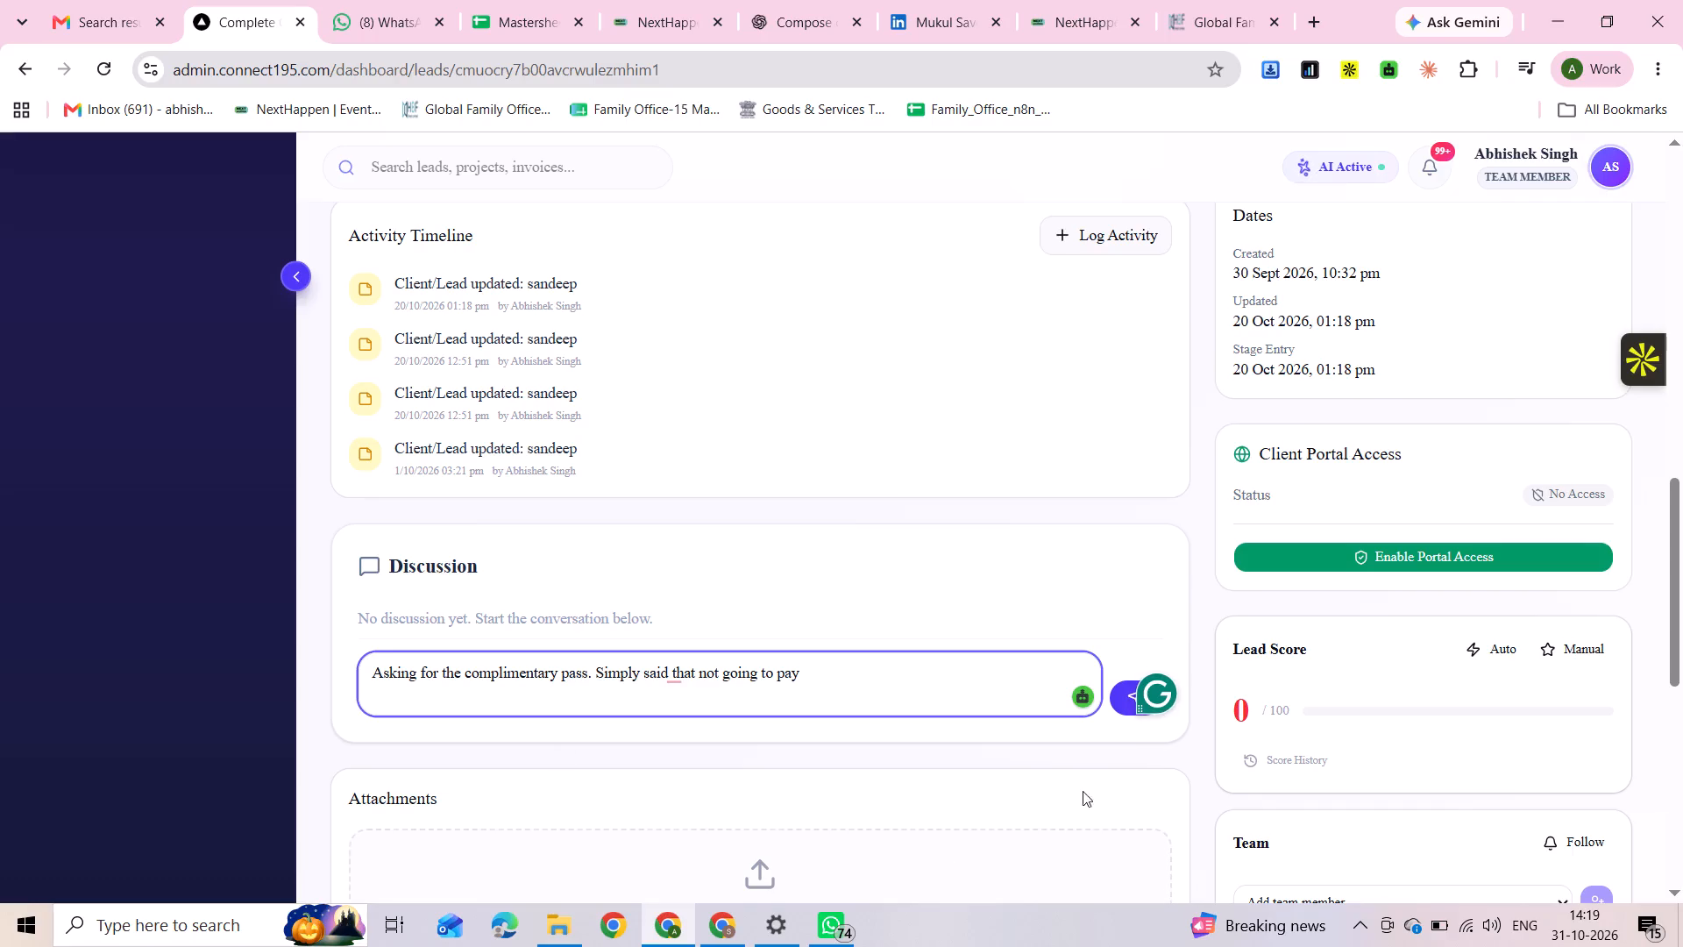
click(1126, 684)
Move sandeep's lead out of the Negotiation stage using the quick stage change.
scroll(985, 575, up, 5)
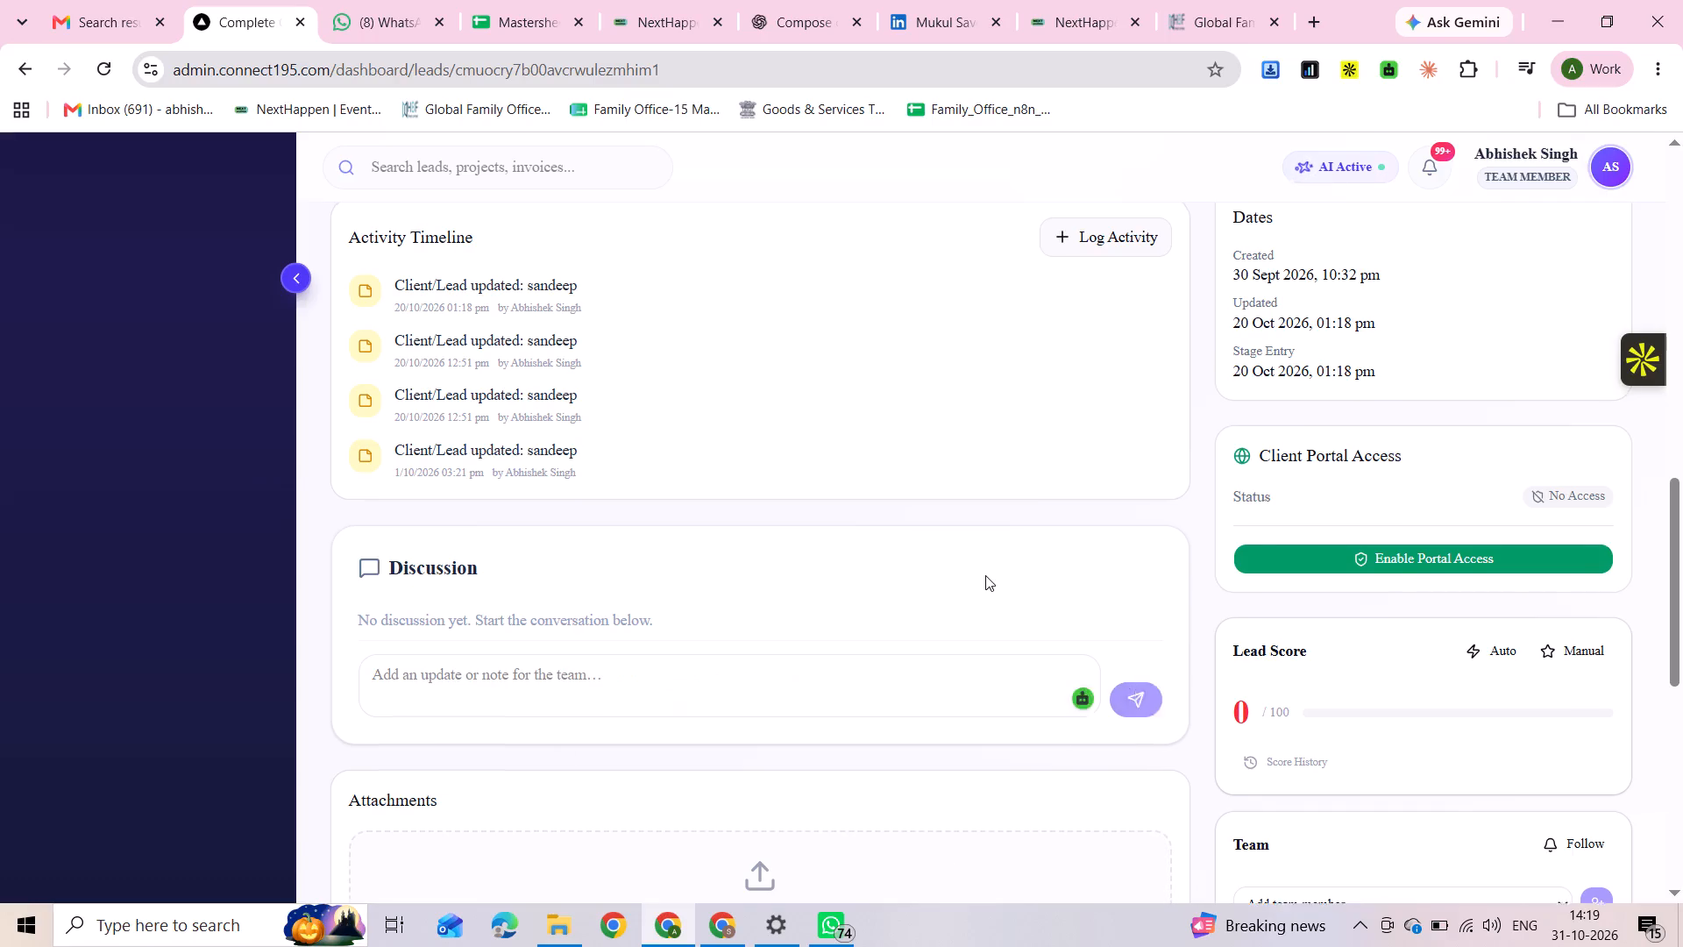
scroll(989, 571, up, 5)
scroll(1469, 662, down, 2)
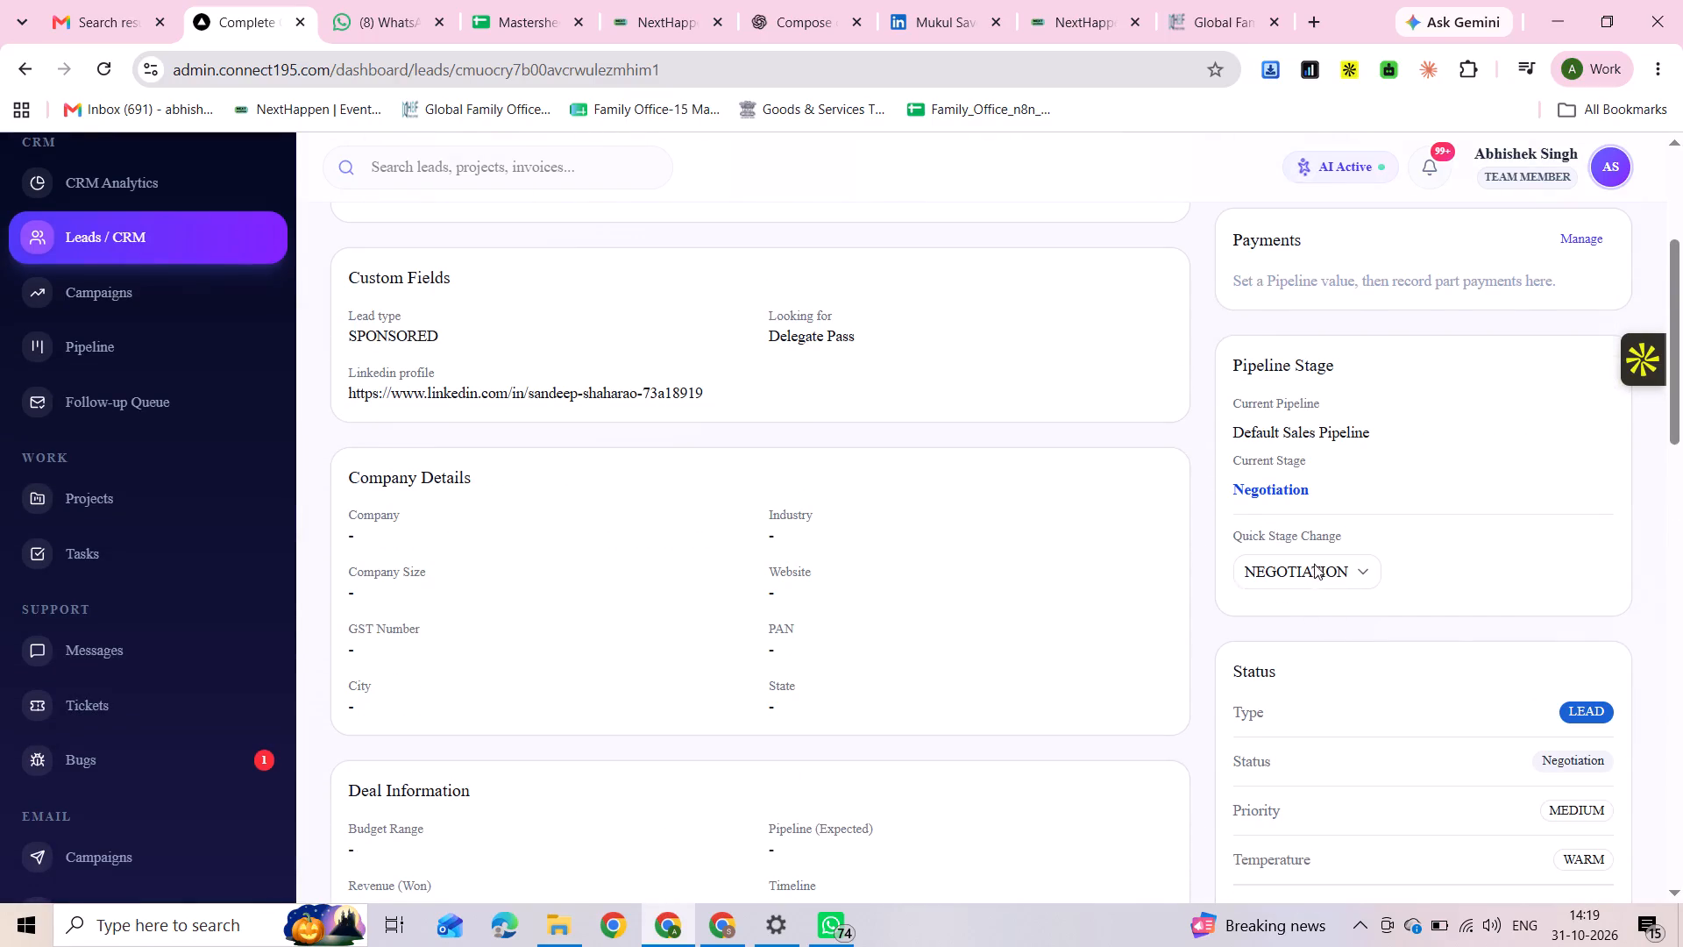
click(1315, 563)
click(1270, 622)
Return to the campaign's negotiation-stage lead list and show 50 leads per page.
scroll(1144, 580, up, 6)
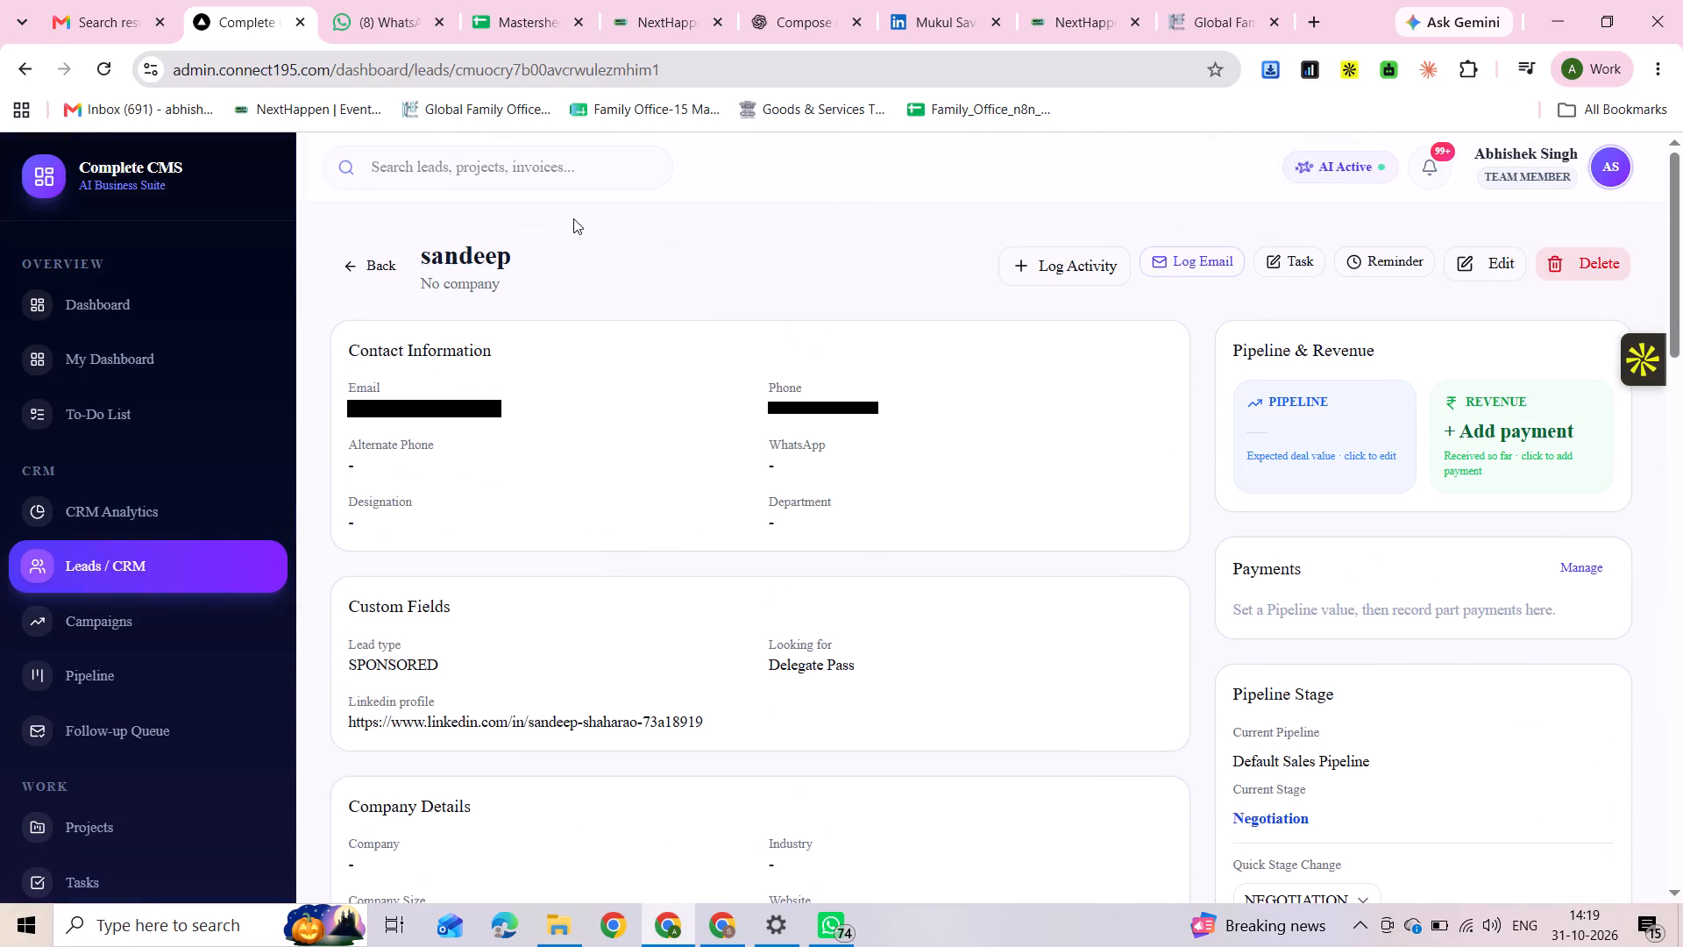
click(352, 267)
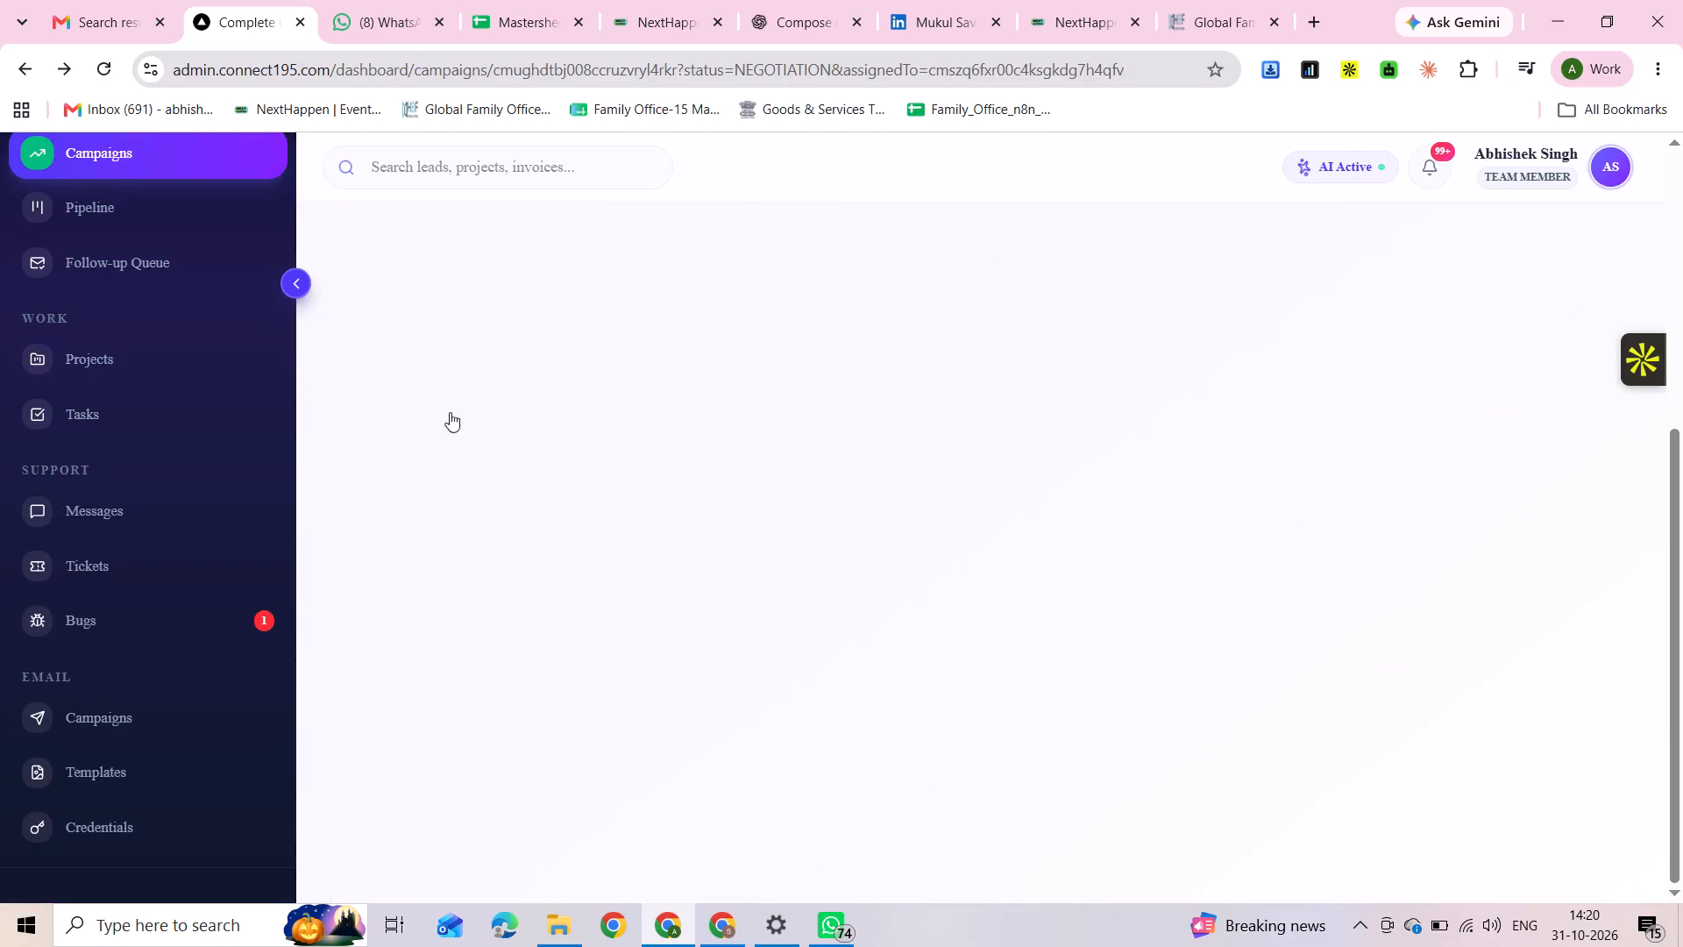
scroll(481, 758, down, 4)
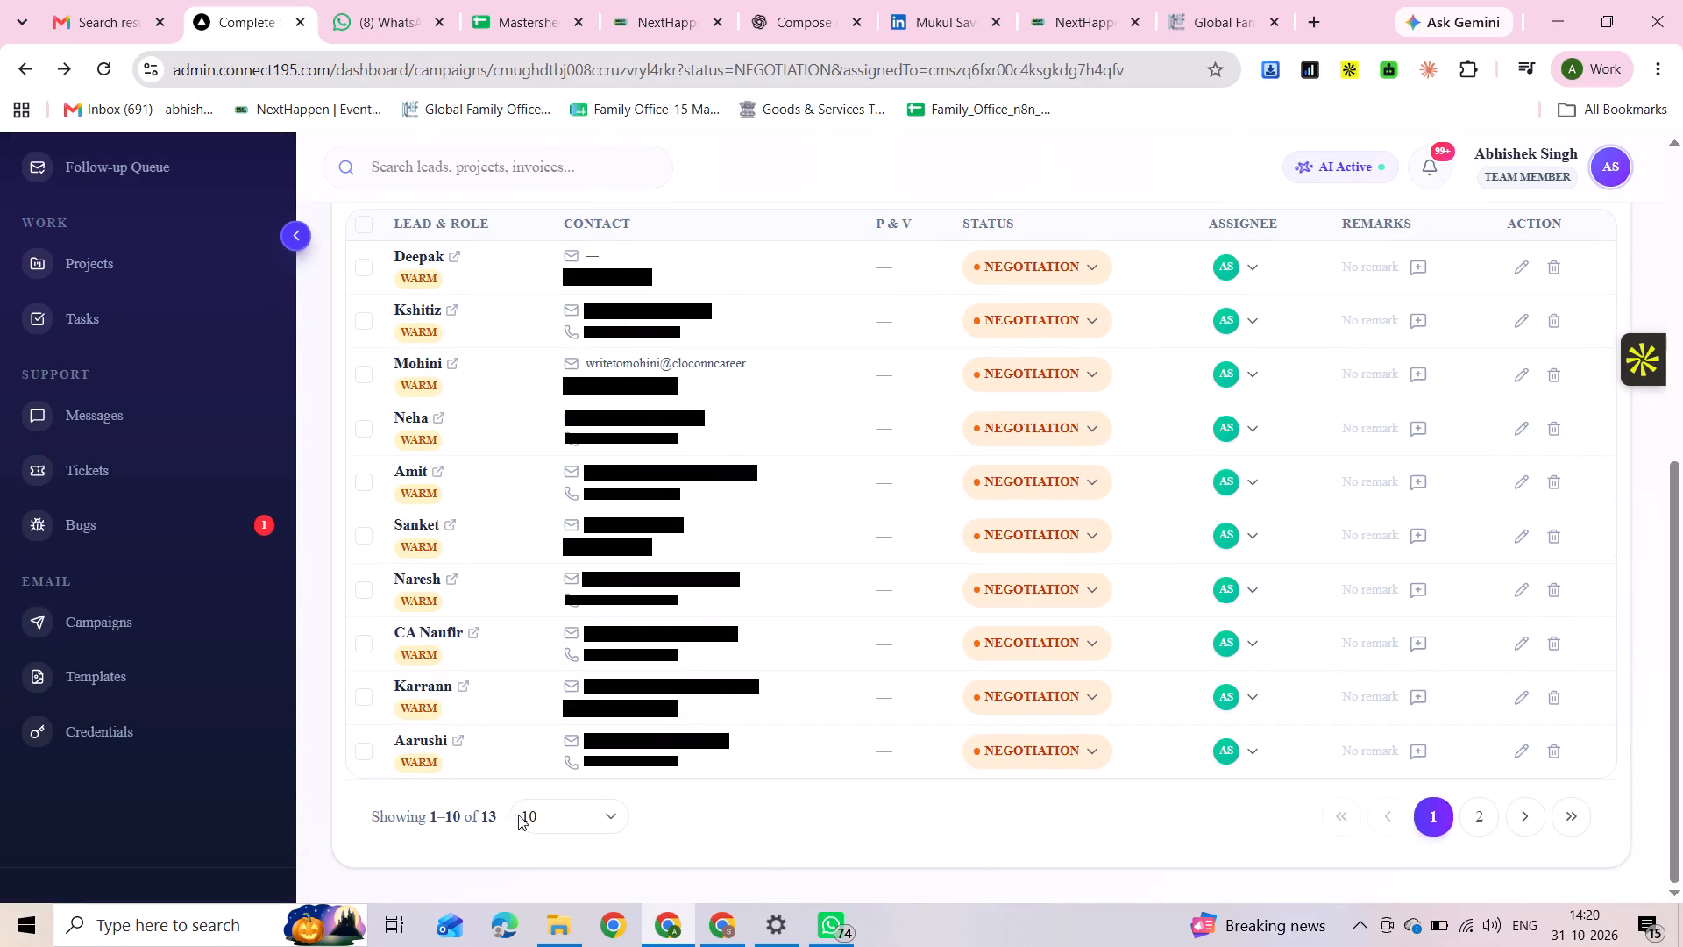
click(553, 811)
click(543, 846)
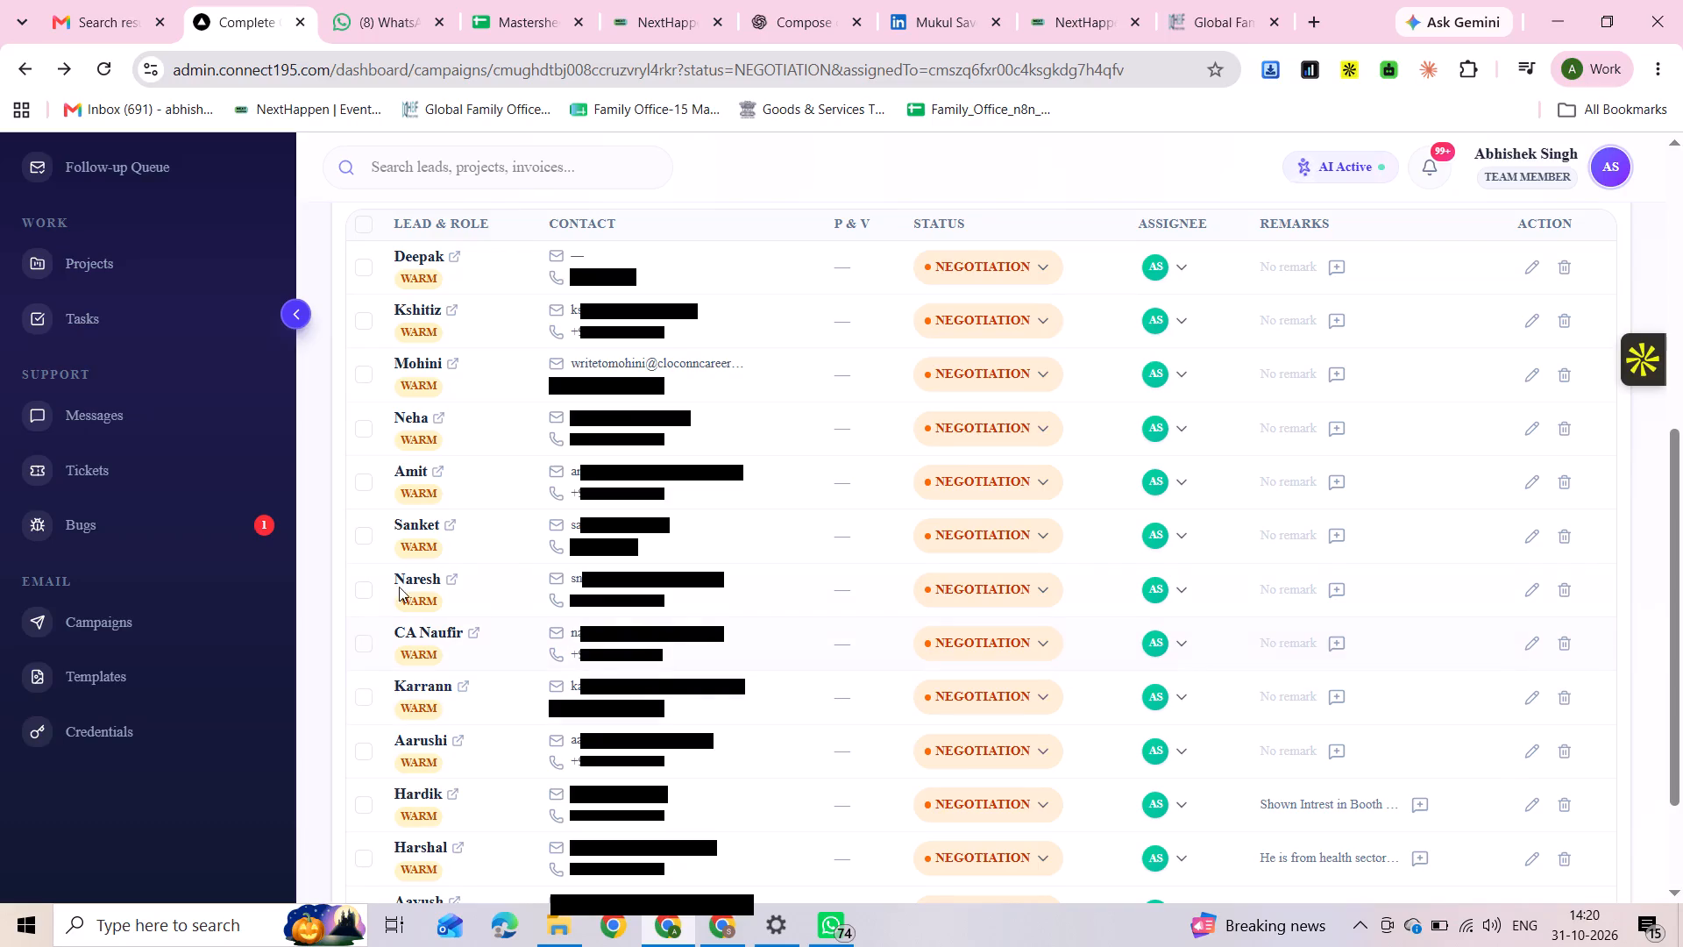
Look through the negotiation-stage leads, open Aarushi's record and review its activity timeline and contact details.
scroll(516, 716, down, 1)
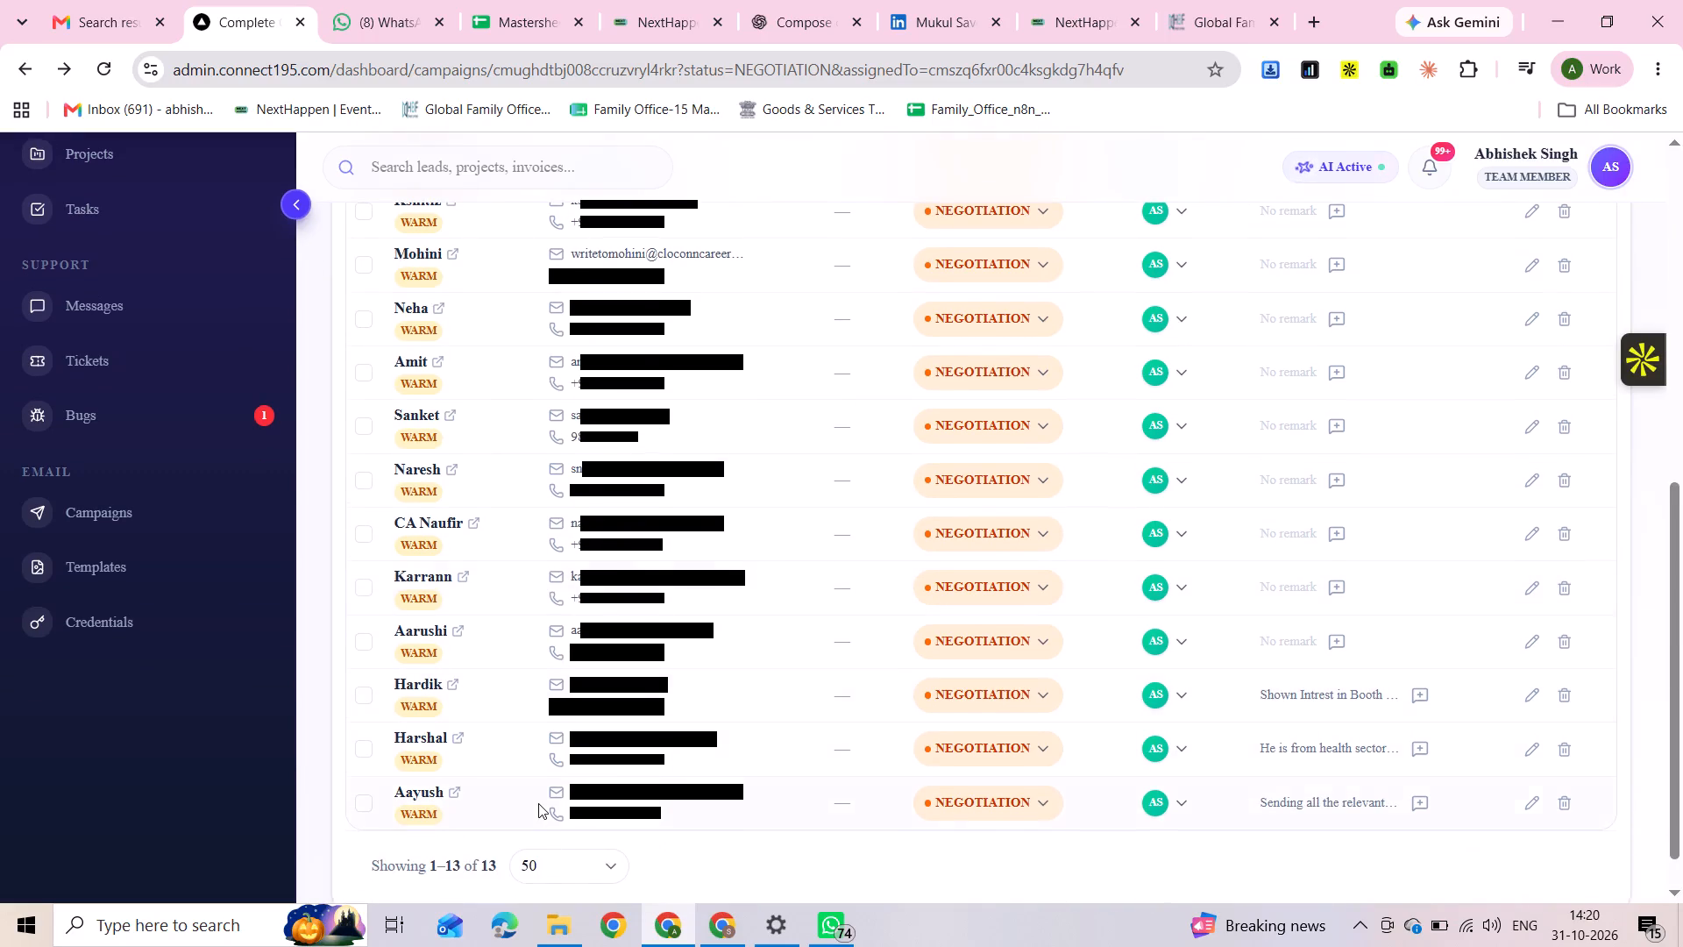
scroll(538, 803, up, 3)
scroll(548, 795, down, 2)
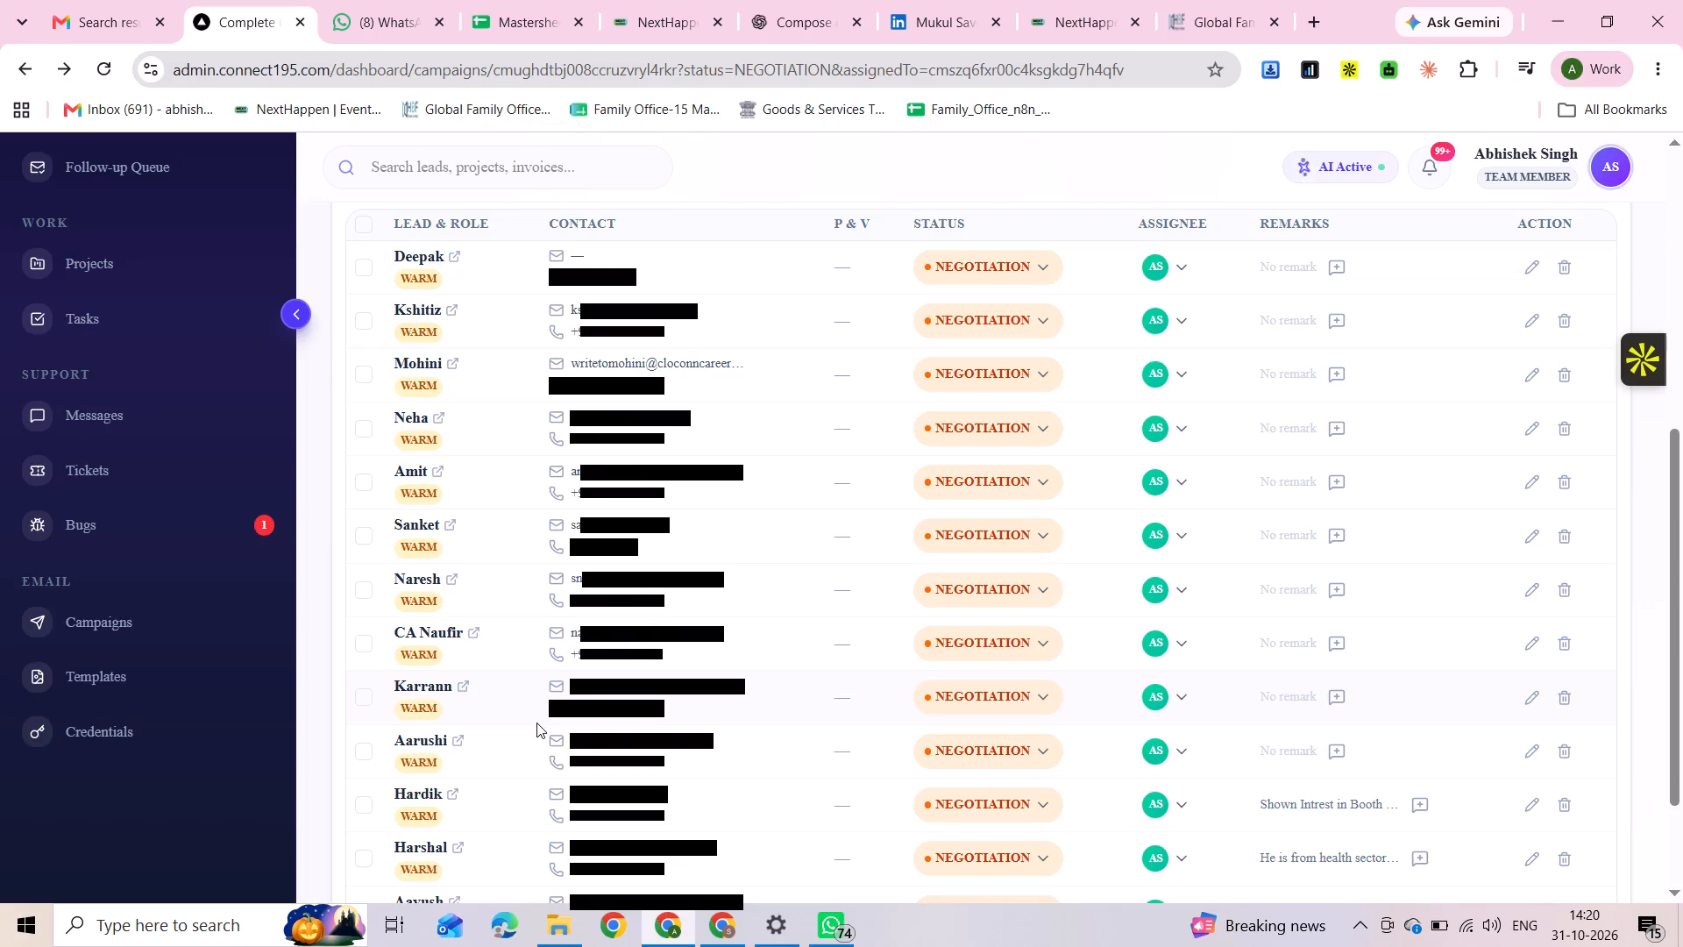
scroll(547, 742, down, 2)
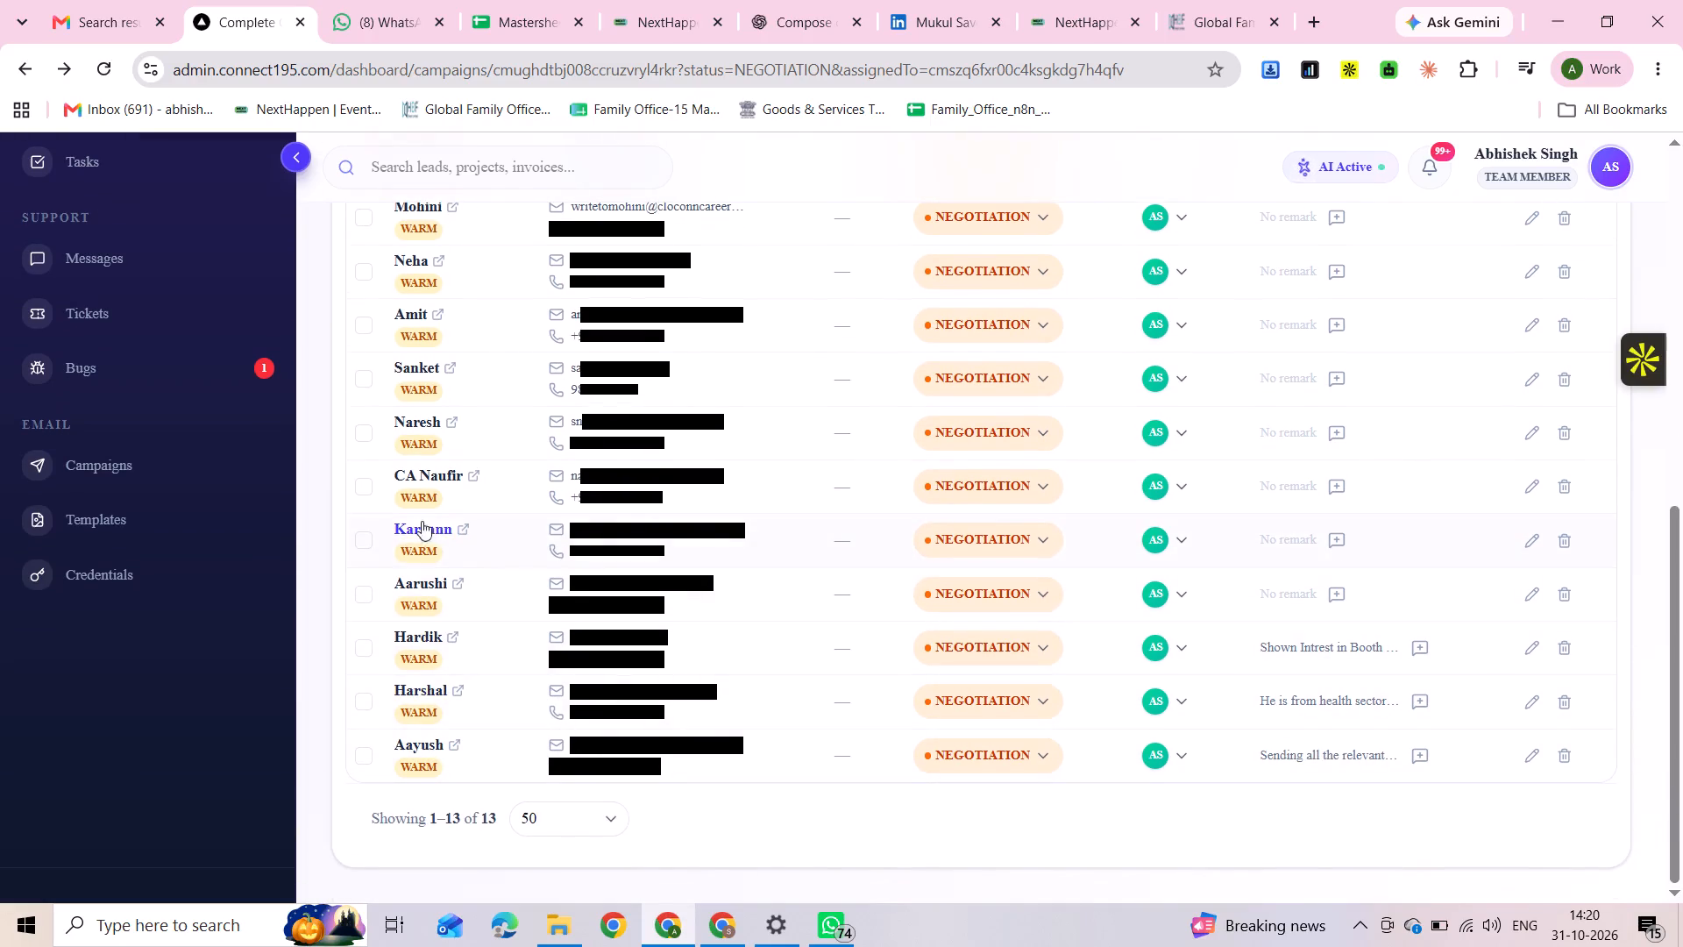
click(415, 584)
scroll(710, 568, down, 4)
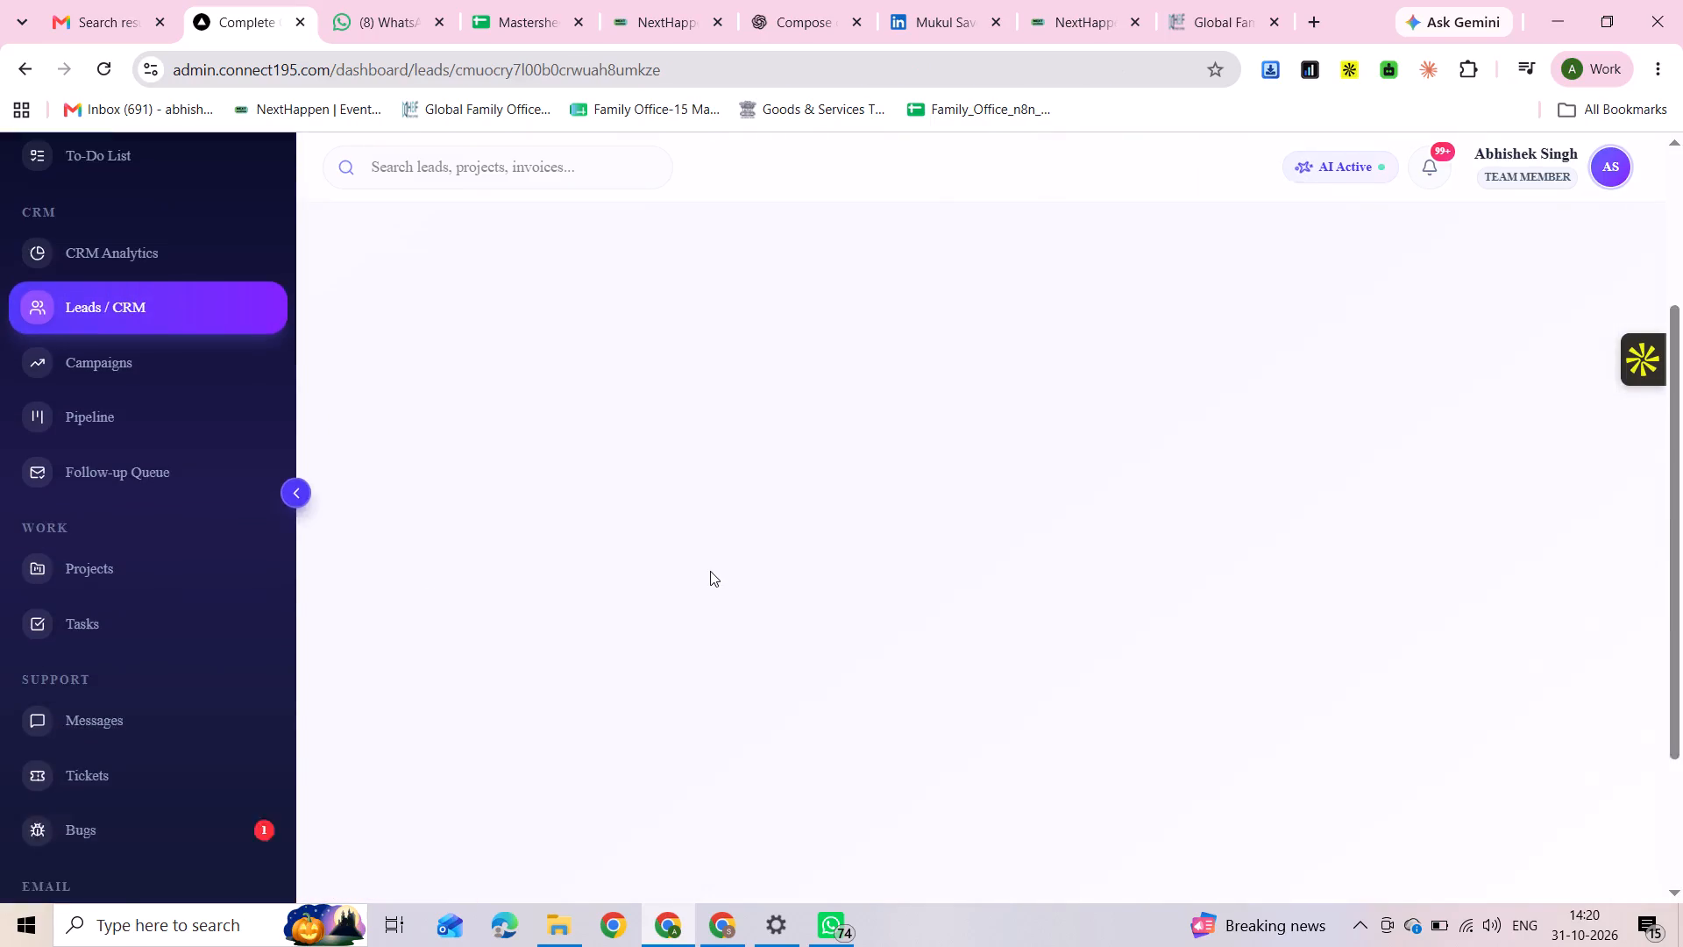
scroll(710, 571, down, 5)
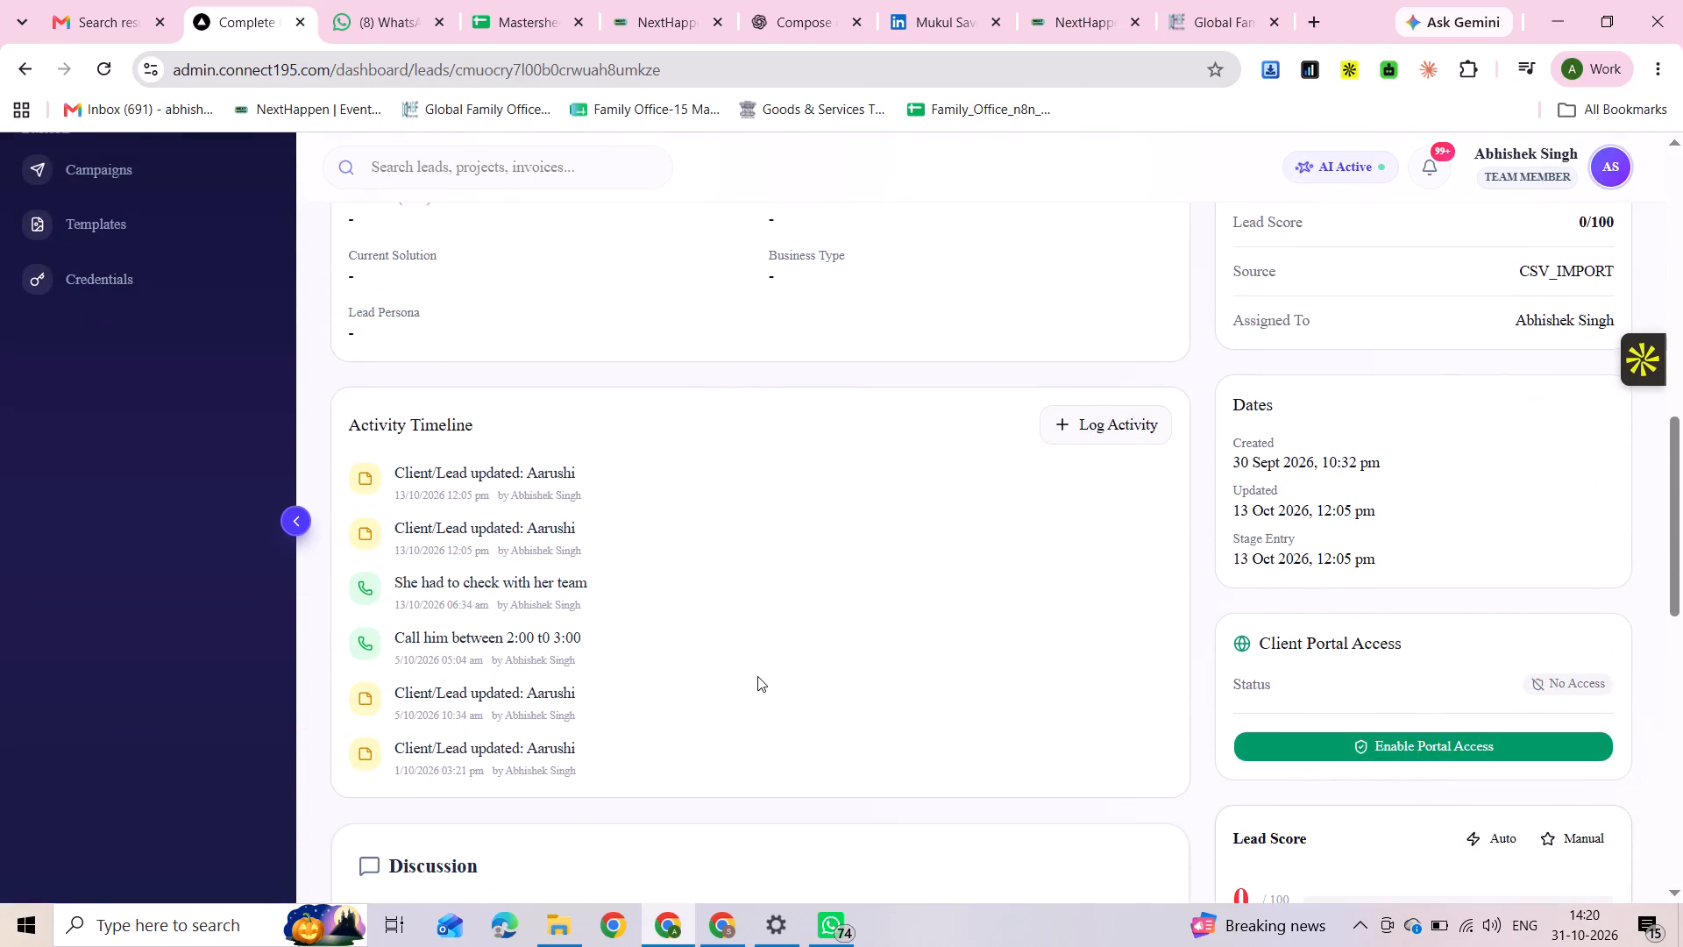
scroll(757, 676, down, 3)
scroll(757, 676, up, 13)
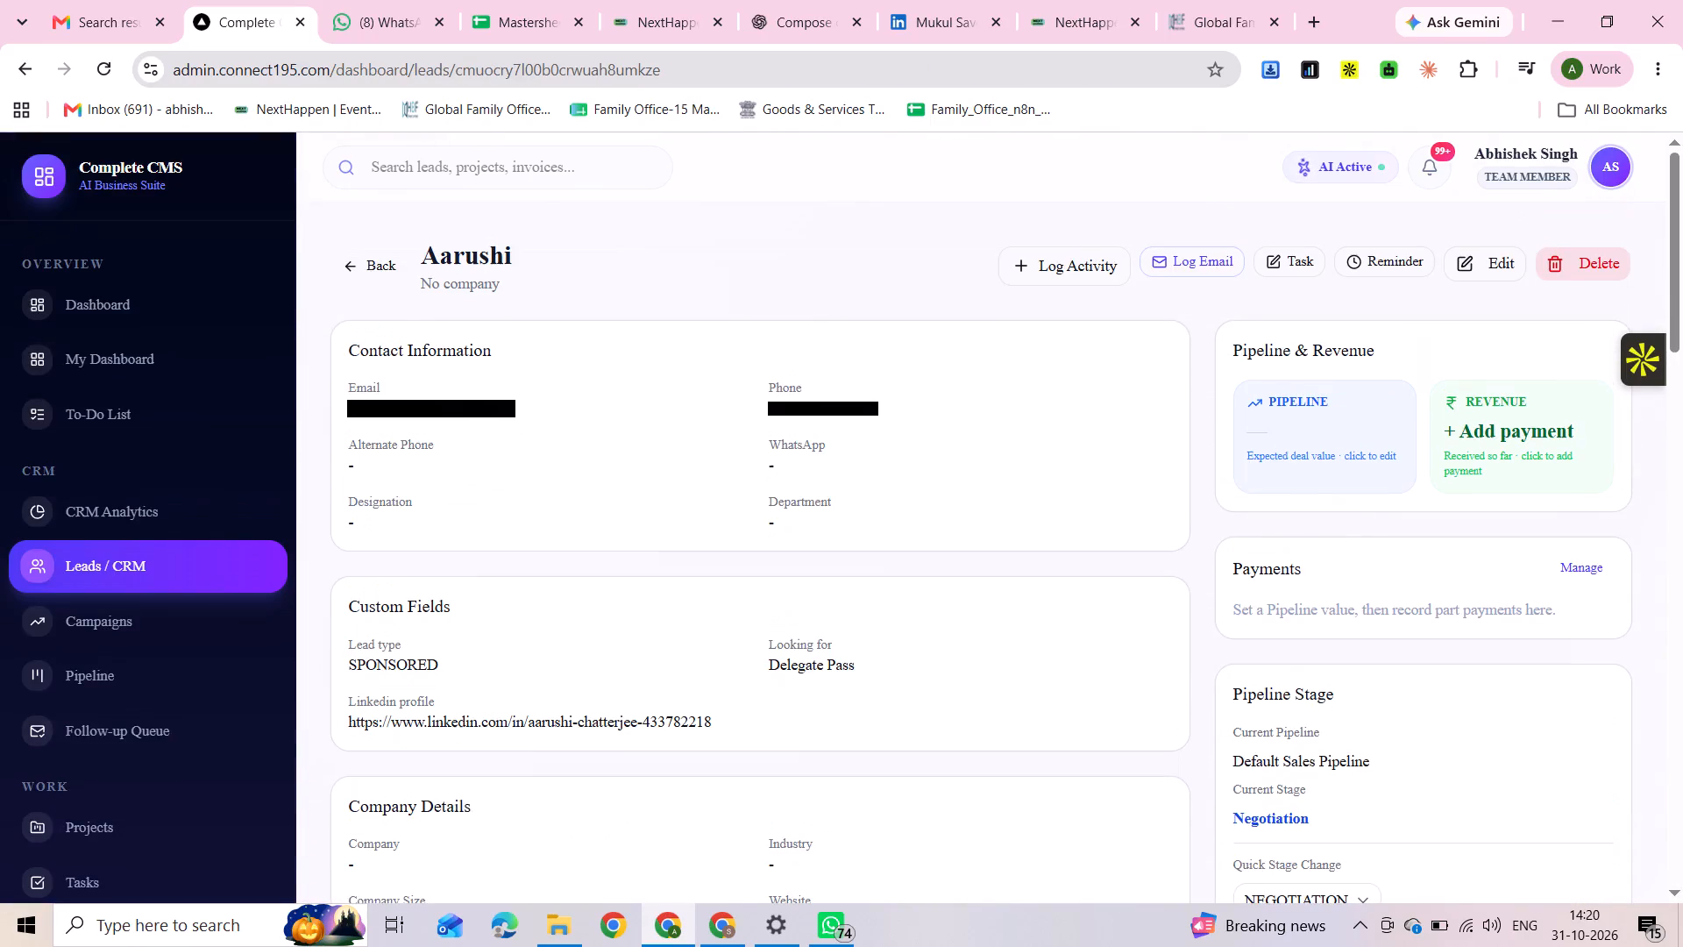
Copy the LinkedIn profile address from Aarushi's lead record and open it in a new browser tab.
drag(742, 723, 522, 739)
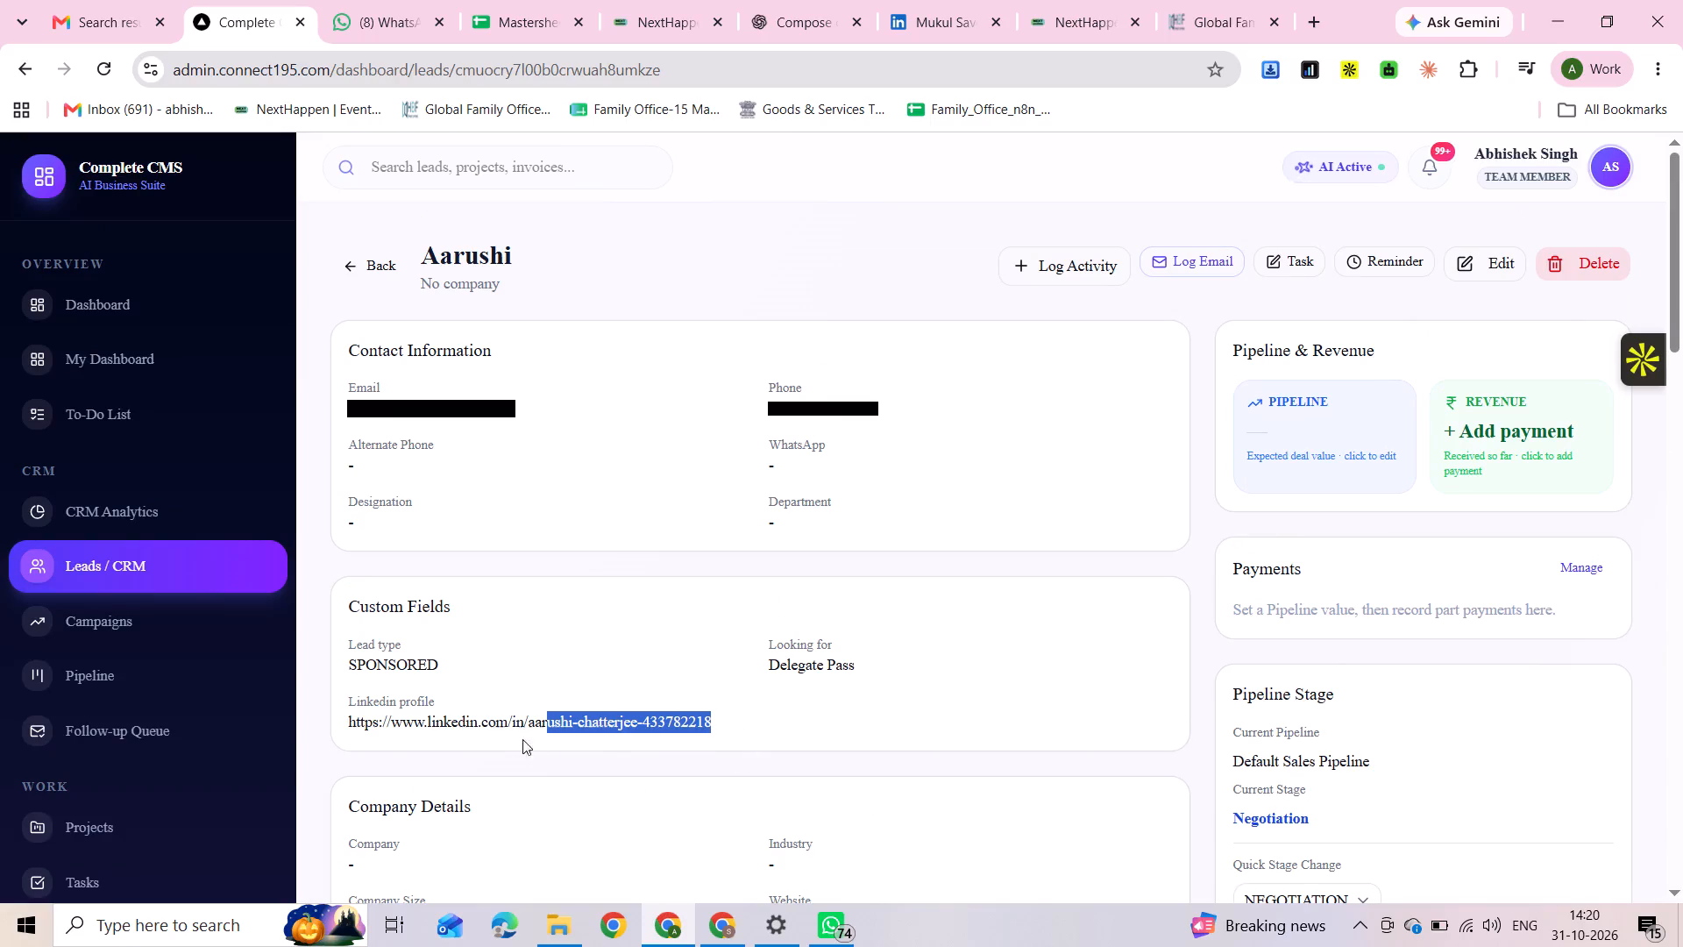
drag(522, 739, 352, 735)
right_click(385, 728)
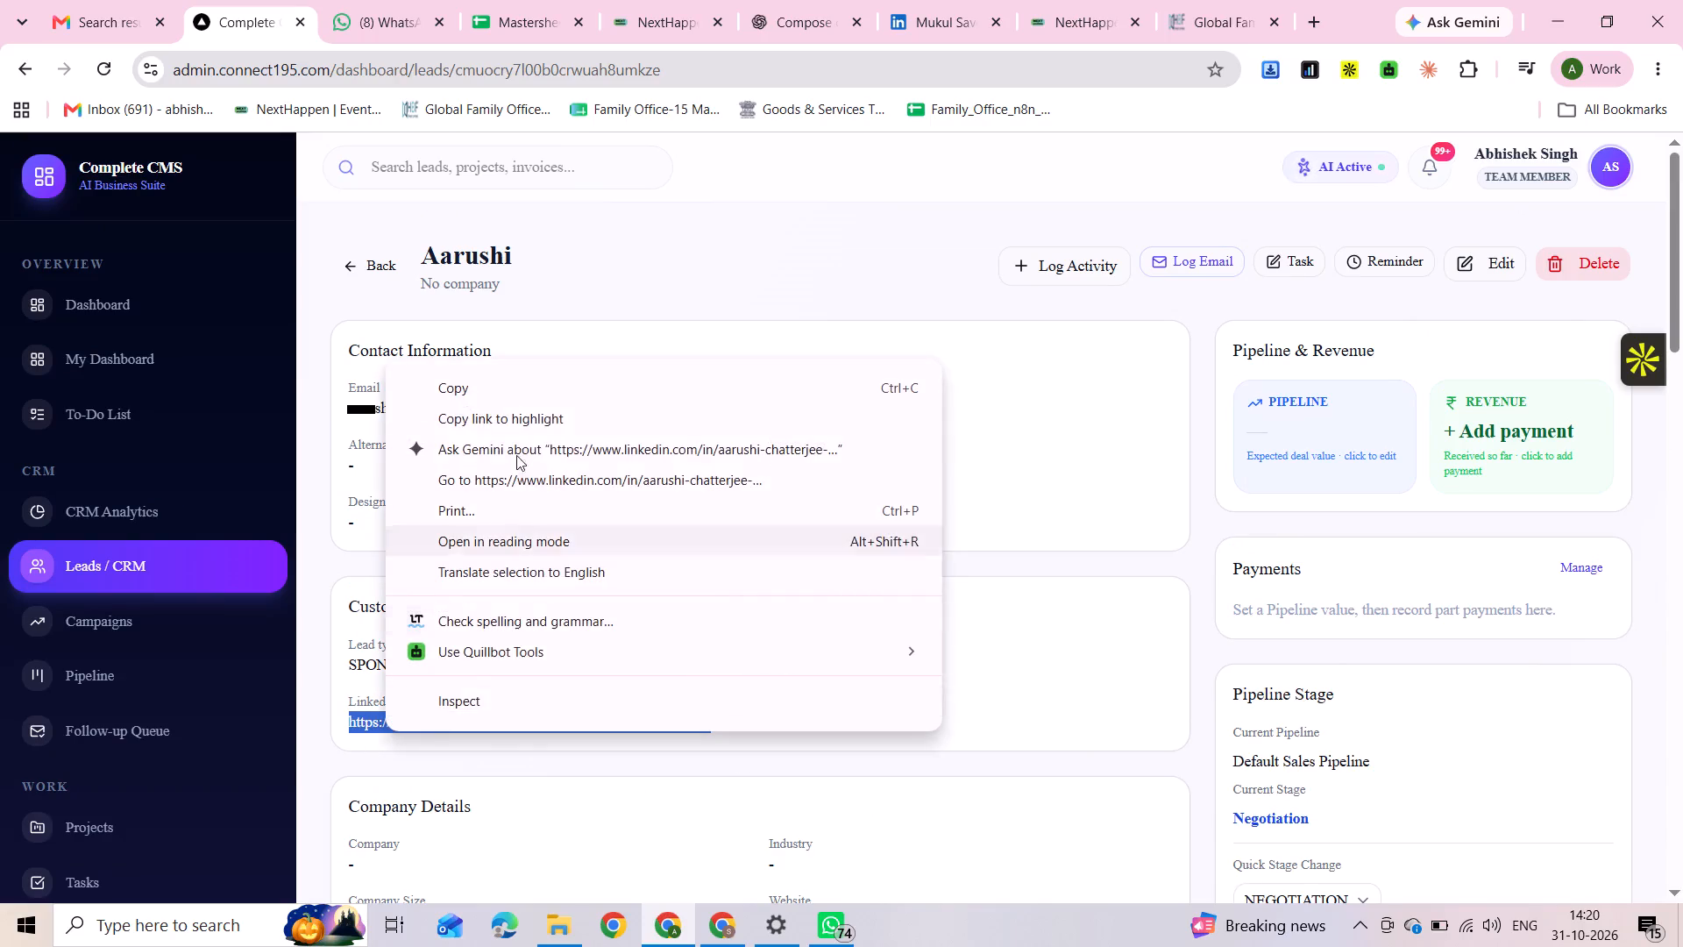
click(474, 396)
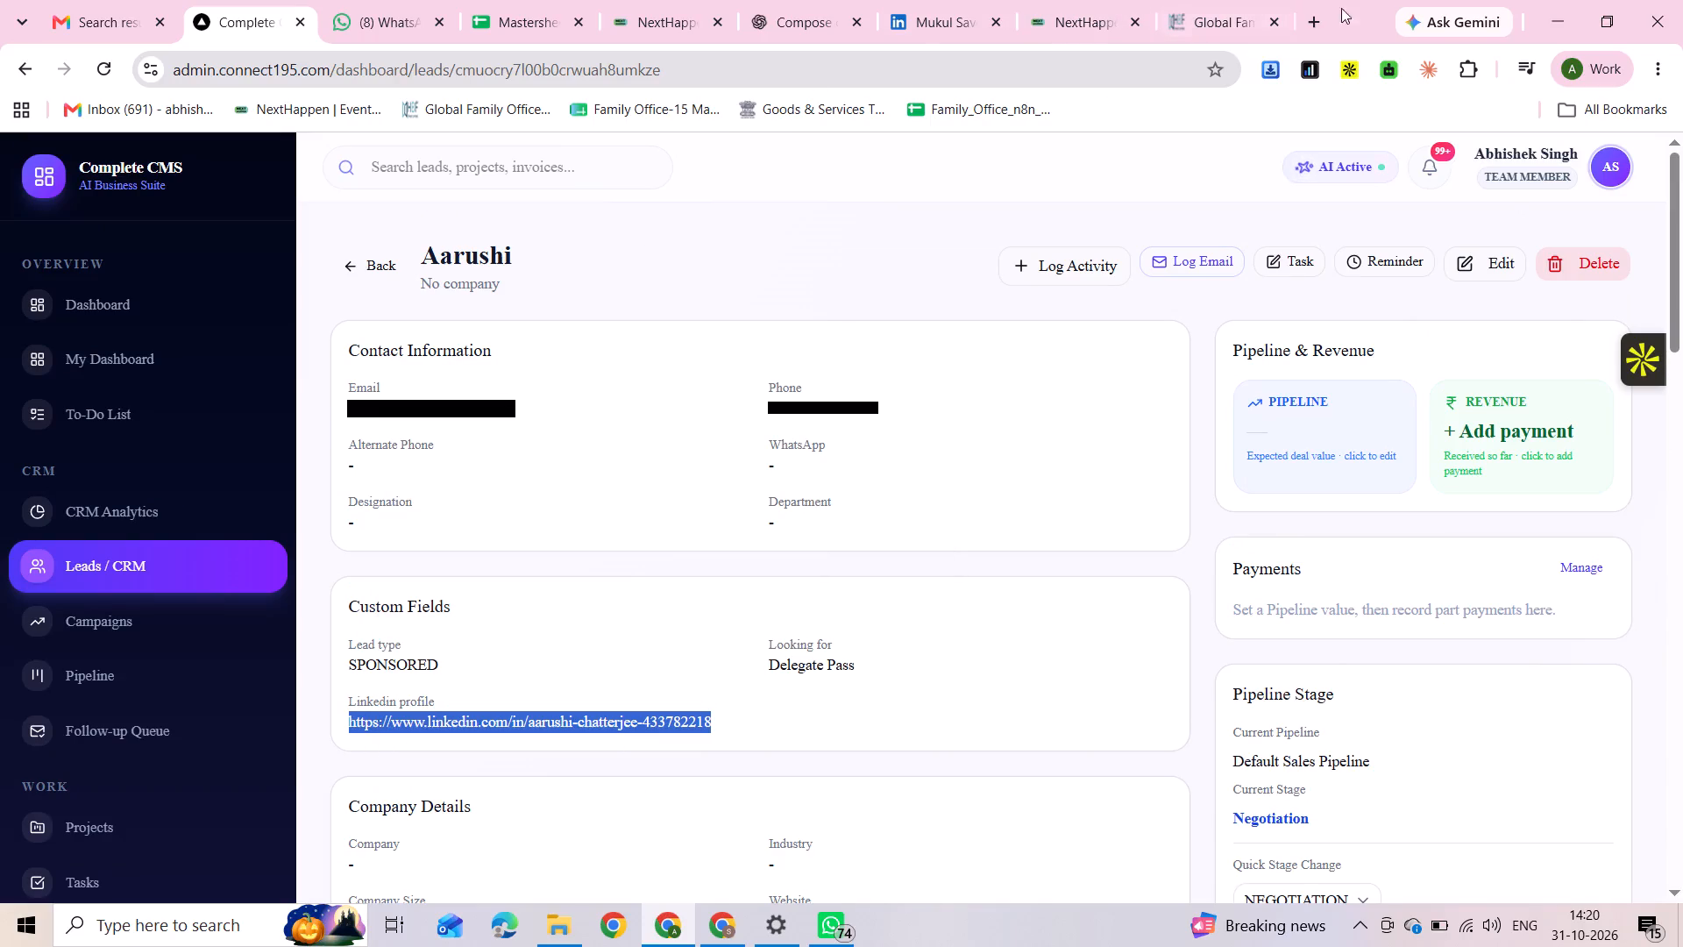
click(1309, 18)
key(ctrl+v)
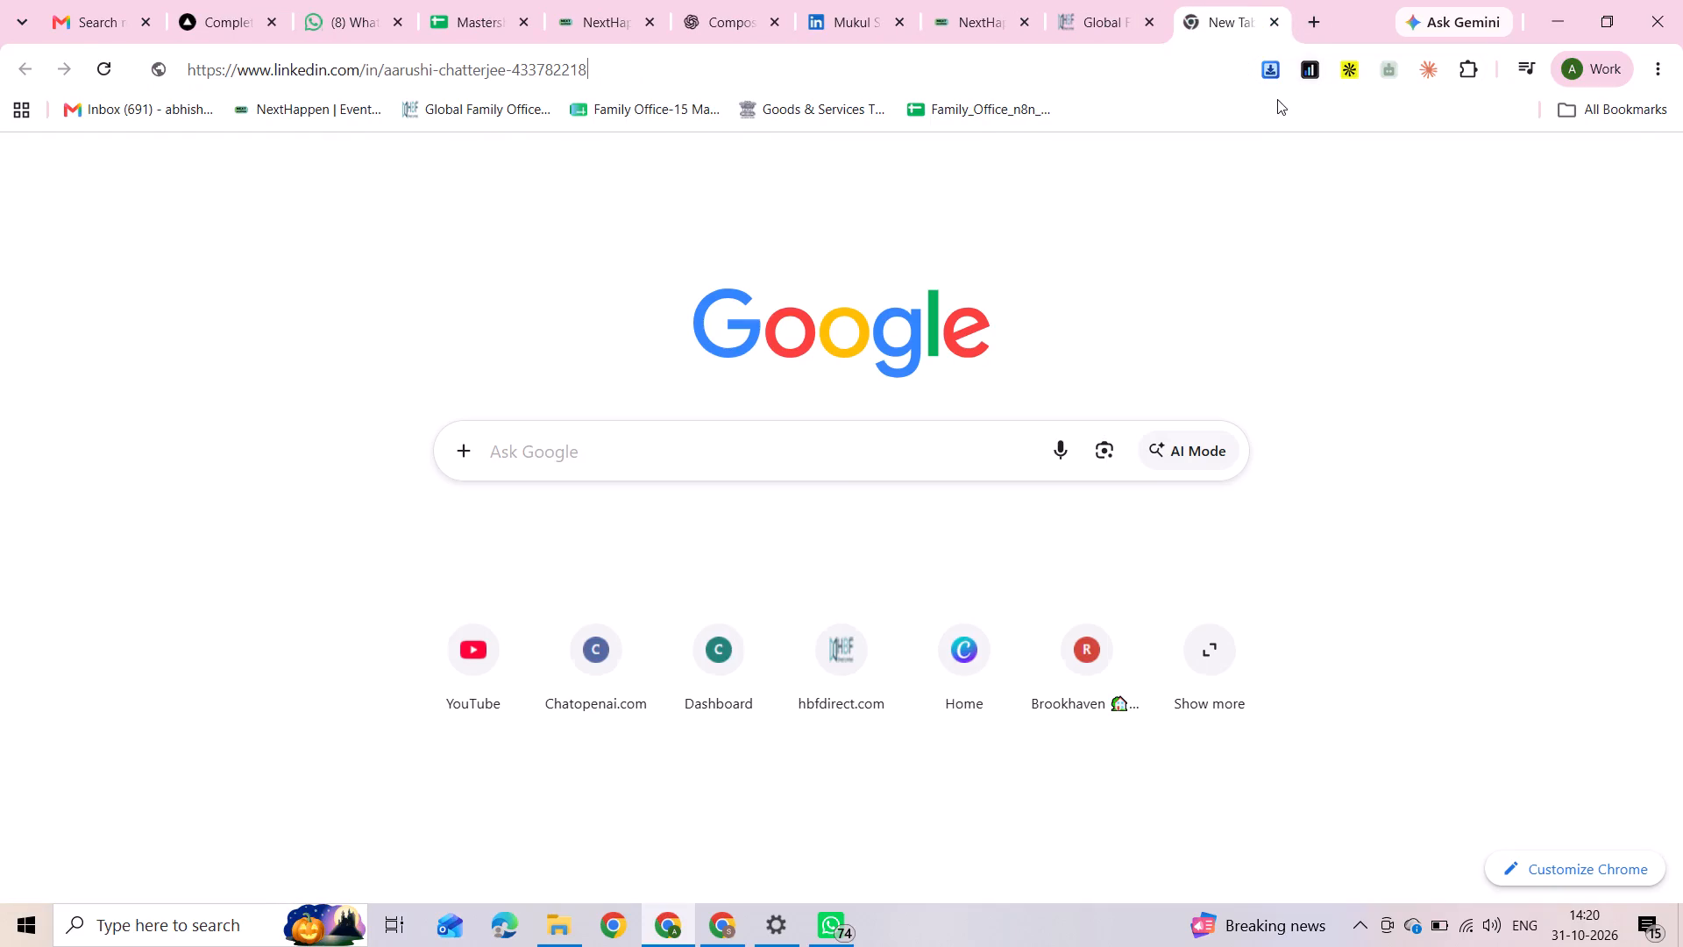
key(Return)
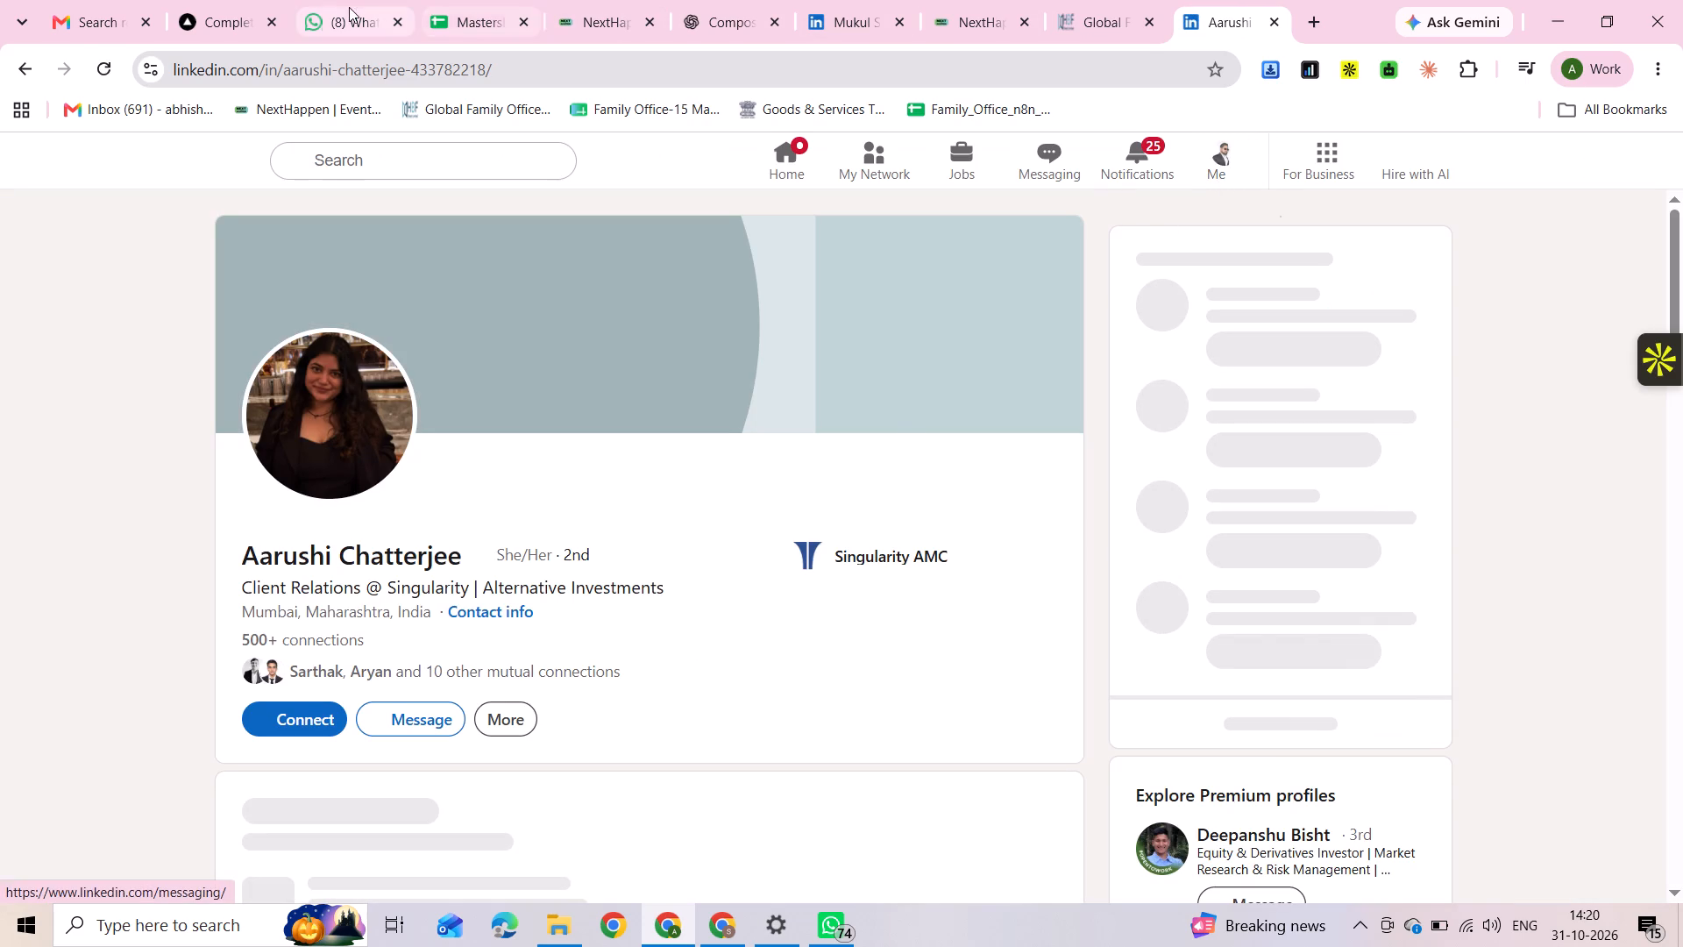
click(209, 10)
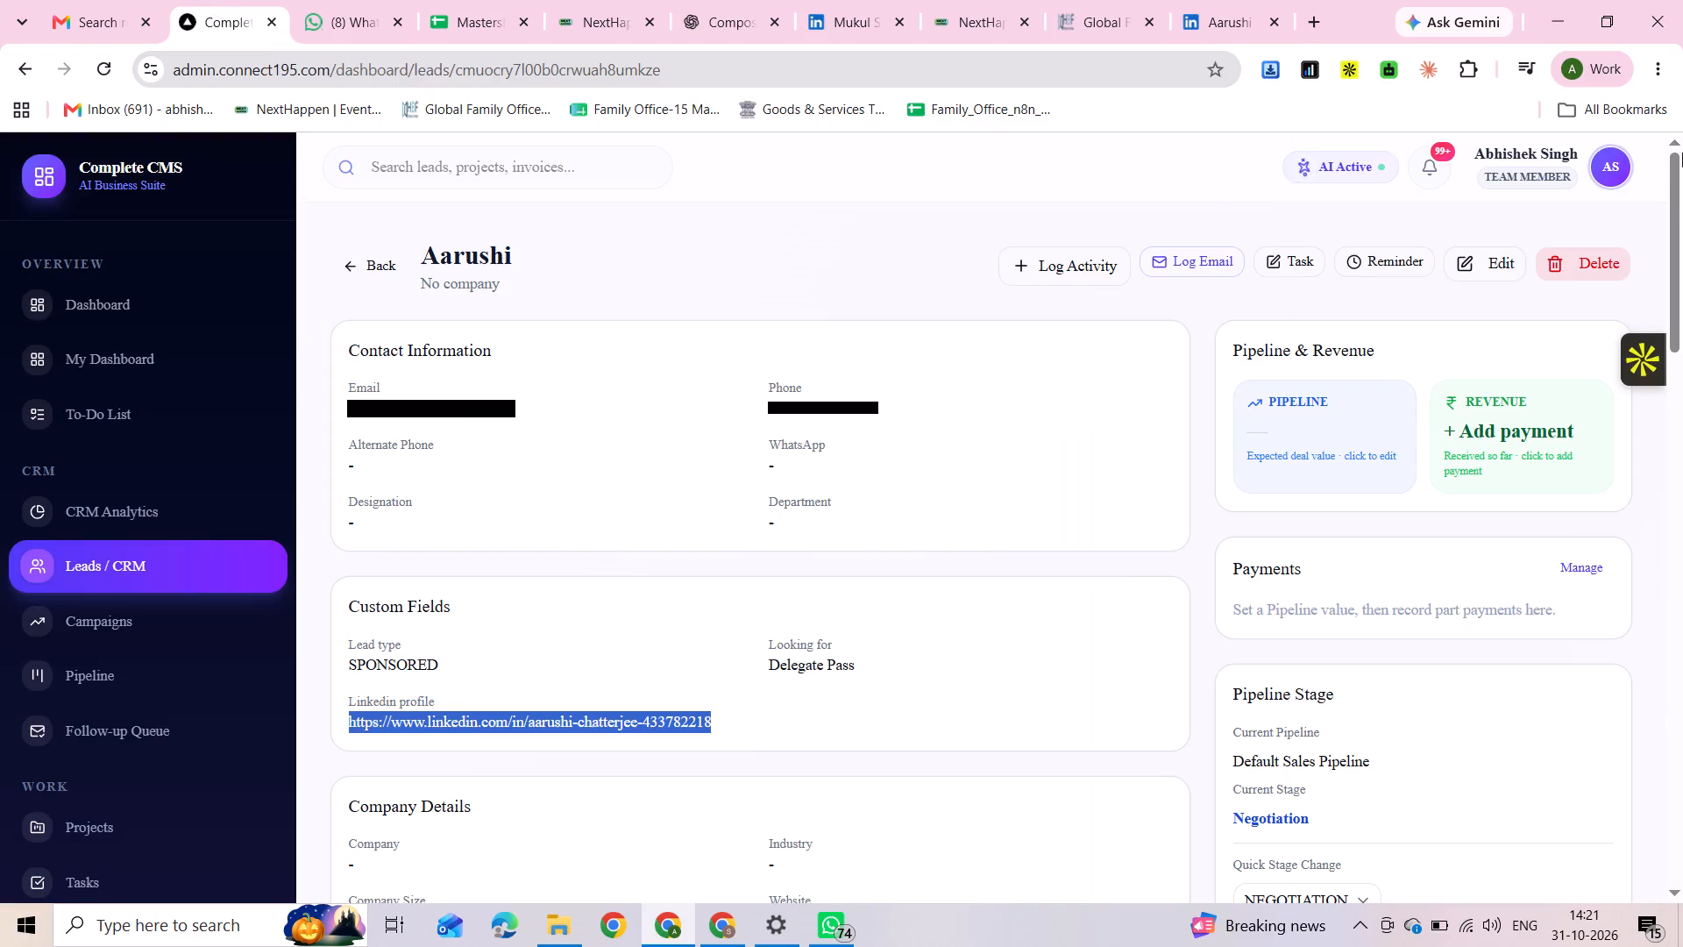
click(607, 442)
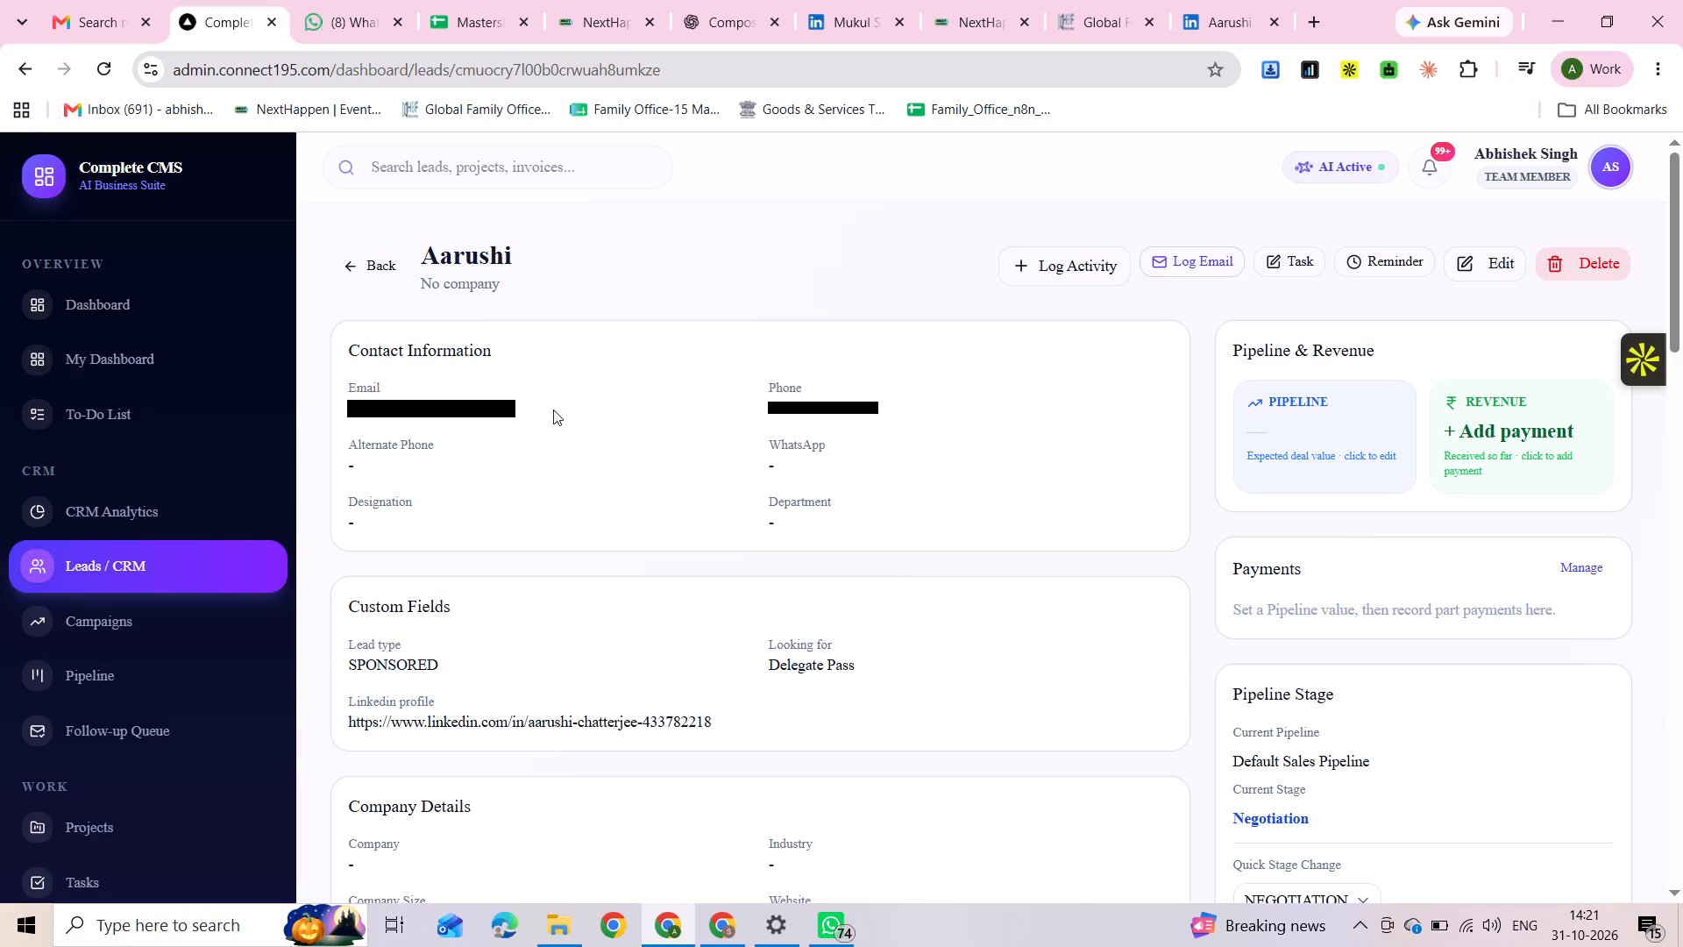
click(550, 409)
drag(543, 407, 313, 414)
right_click(420, 410)
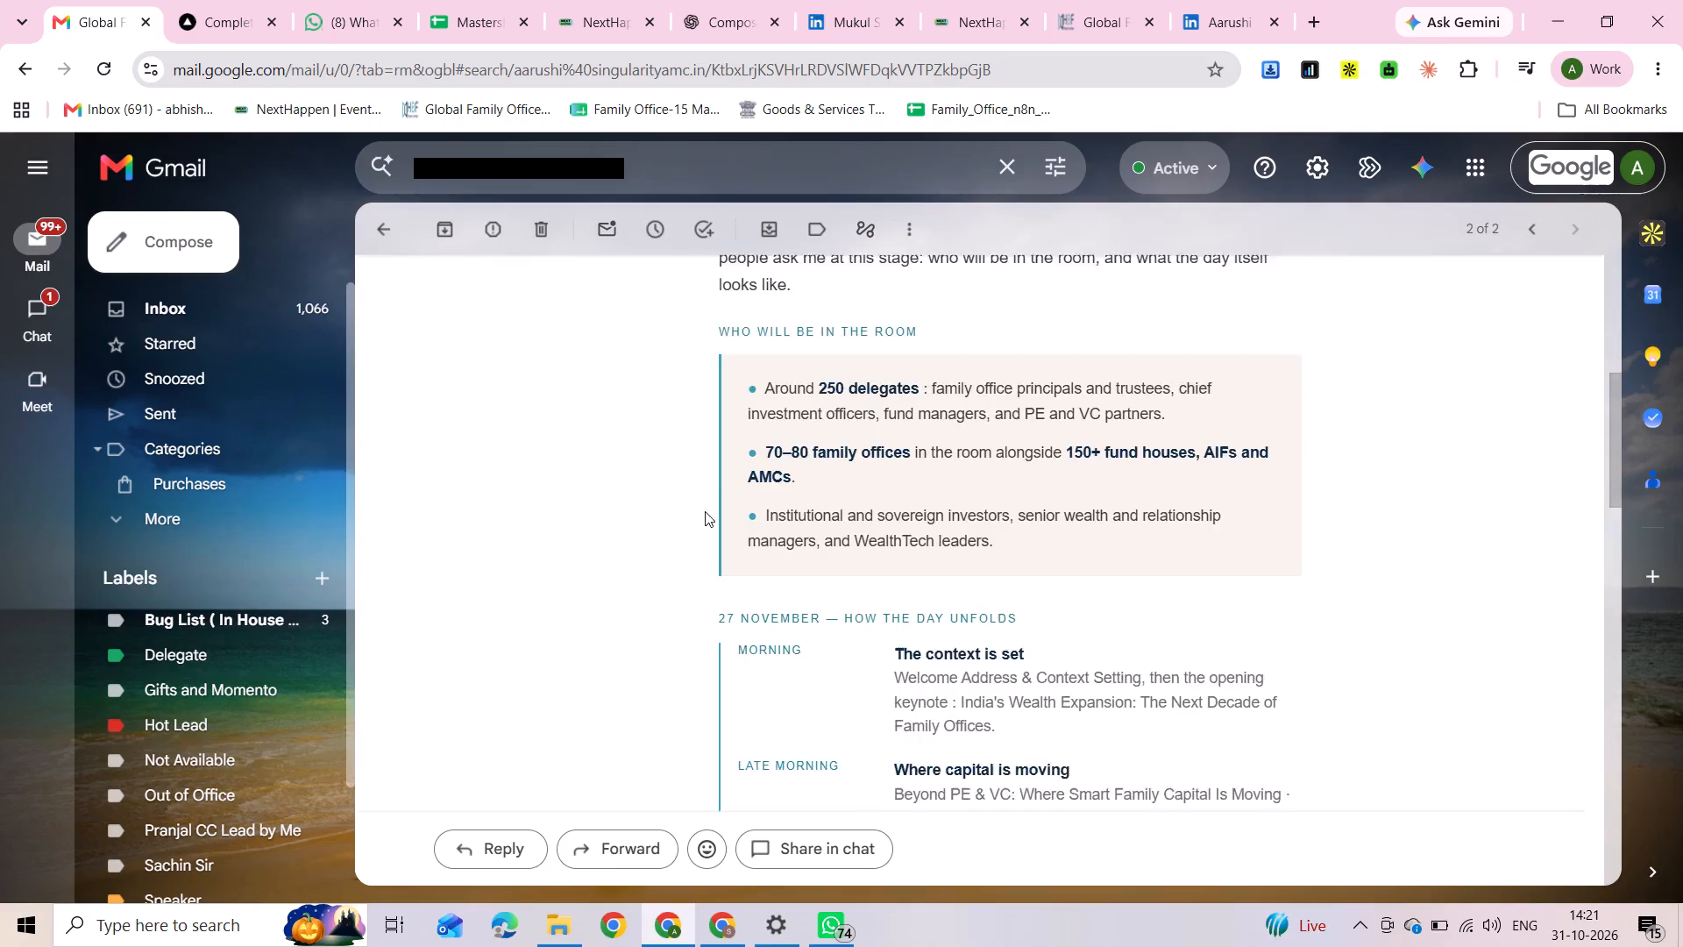
scroll(705, 511, down, 20)
scroll(705, 511, down, 4)
scroll(614, 512, up, 5)
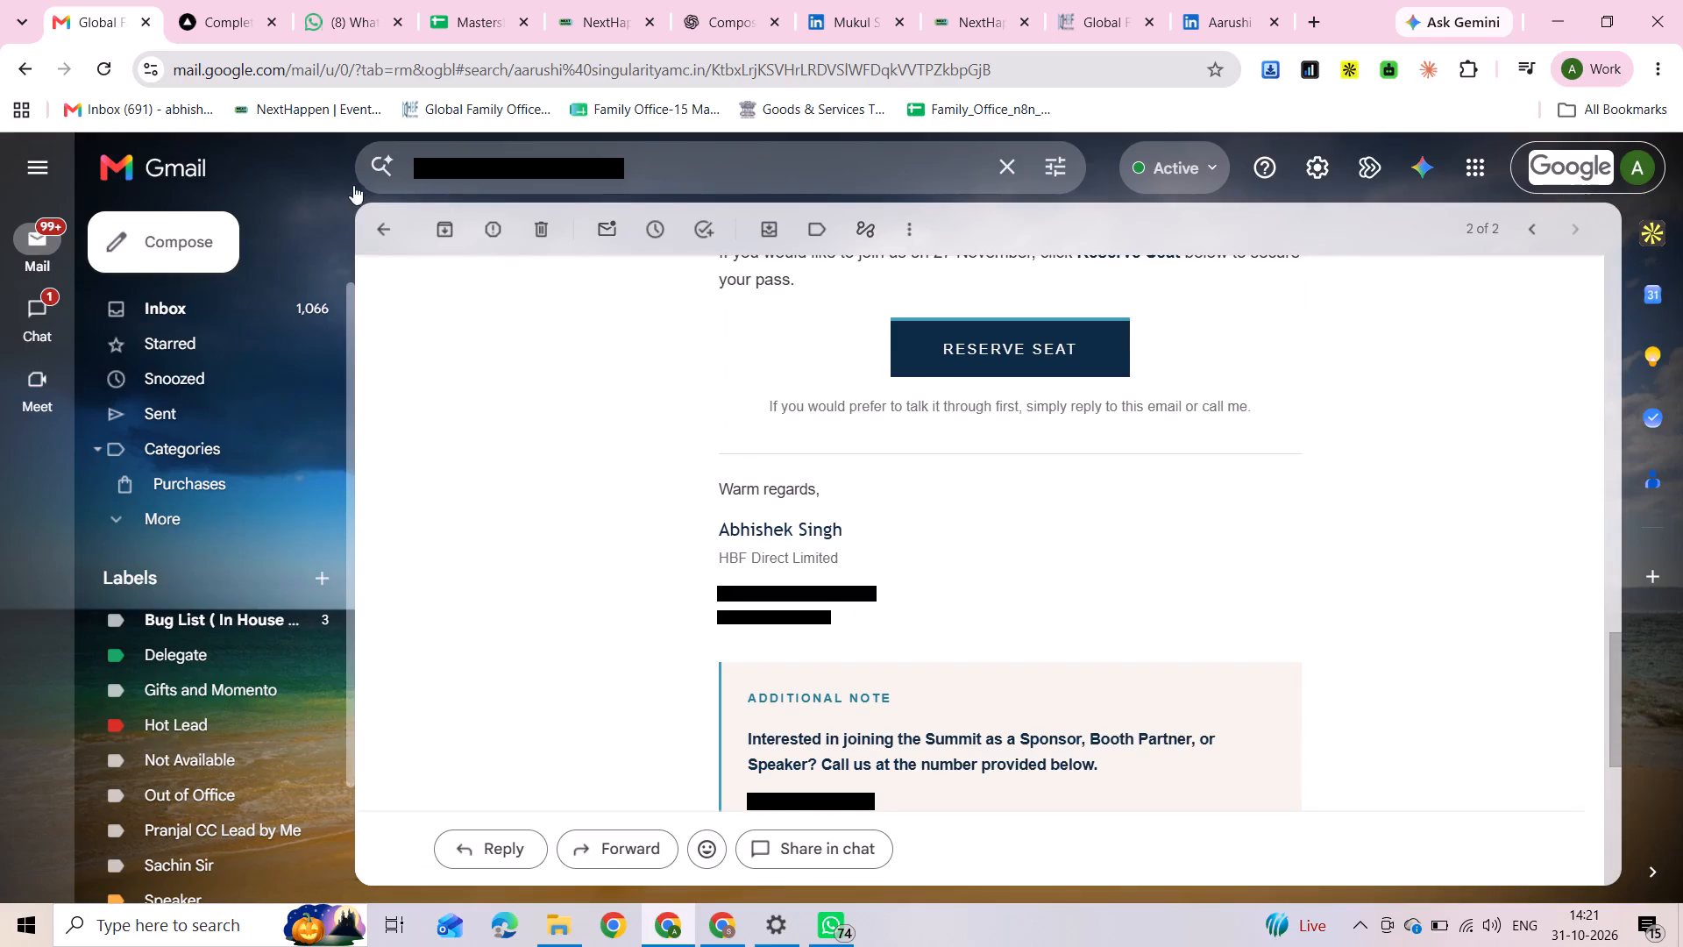
click(381, 220)
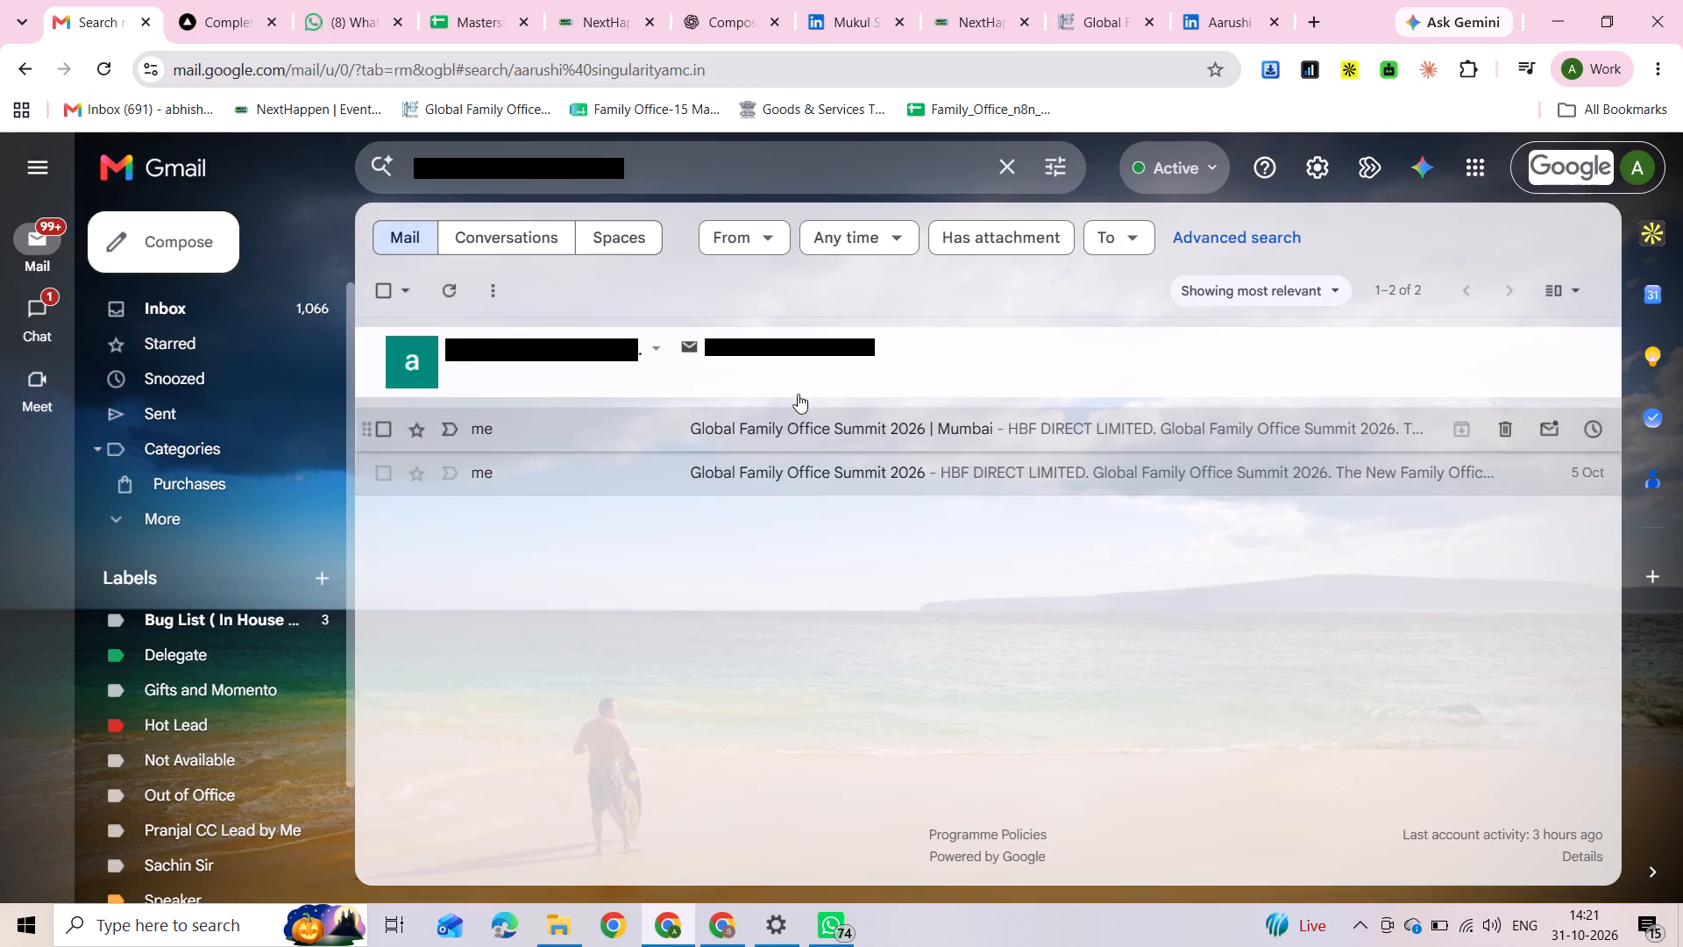
Switch back to Aarushi's lead record in the CRM.
click(204, 32)
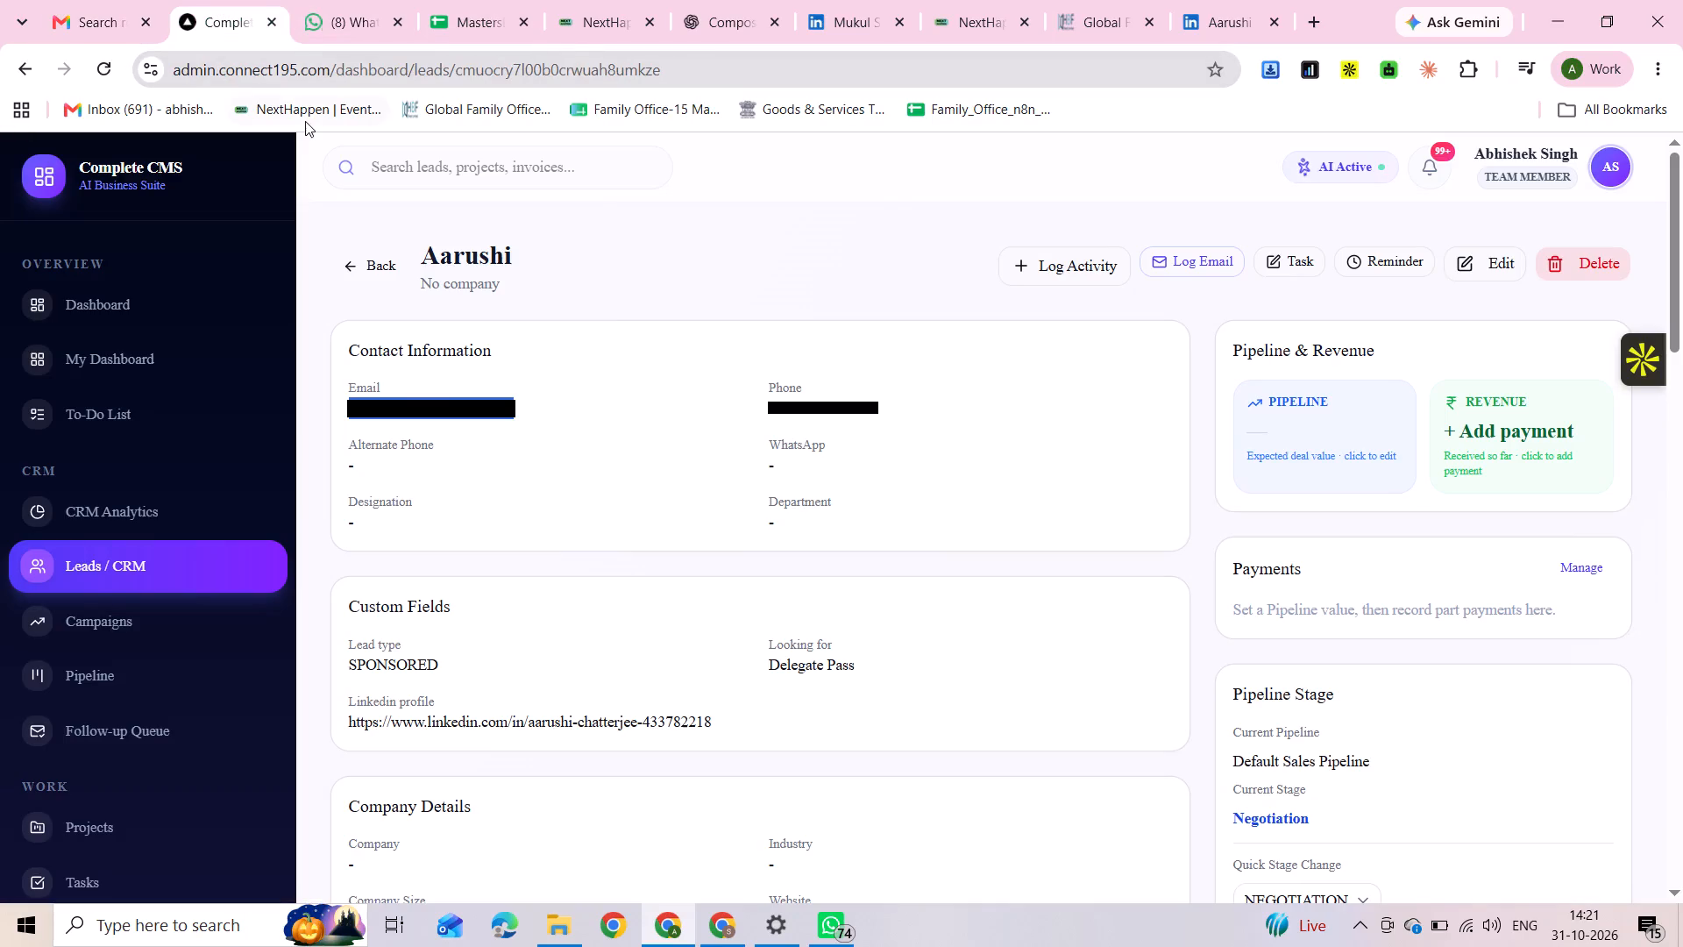
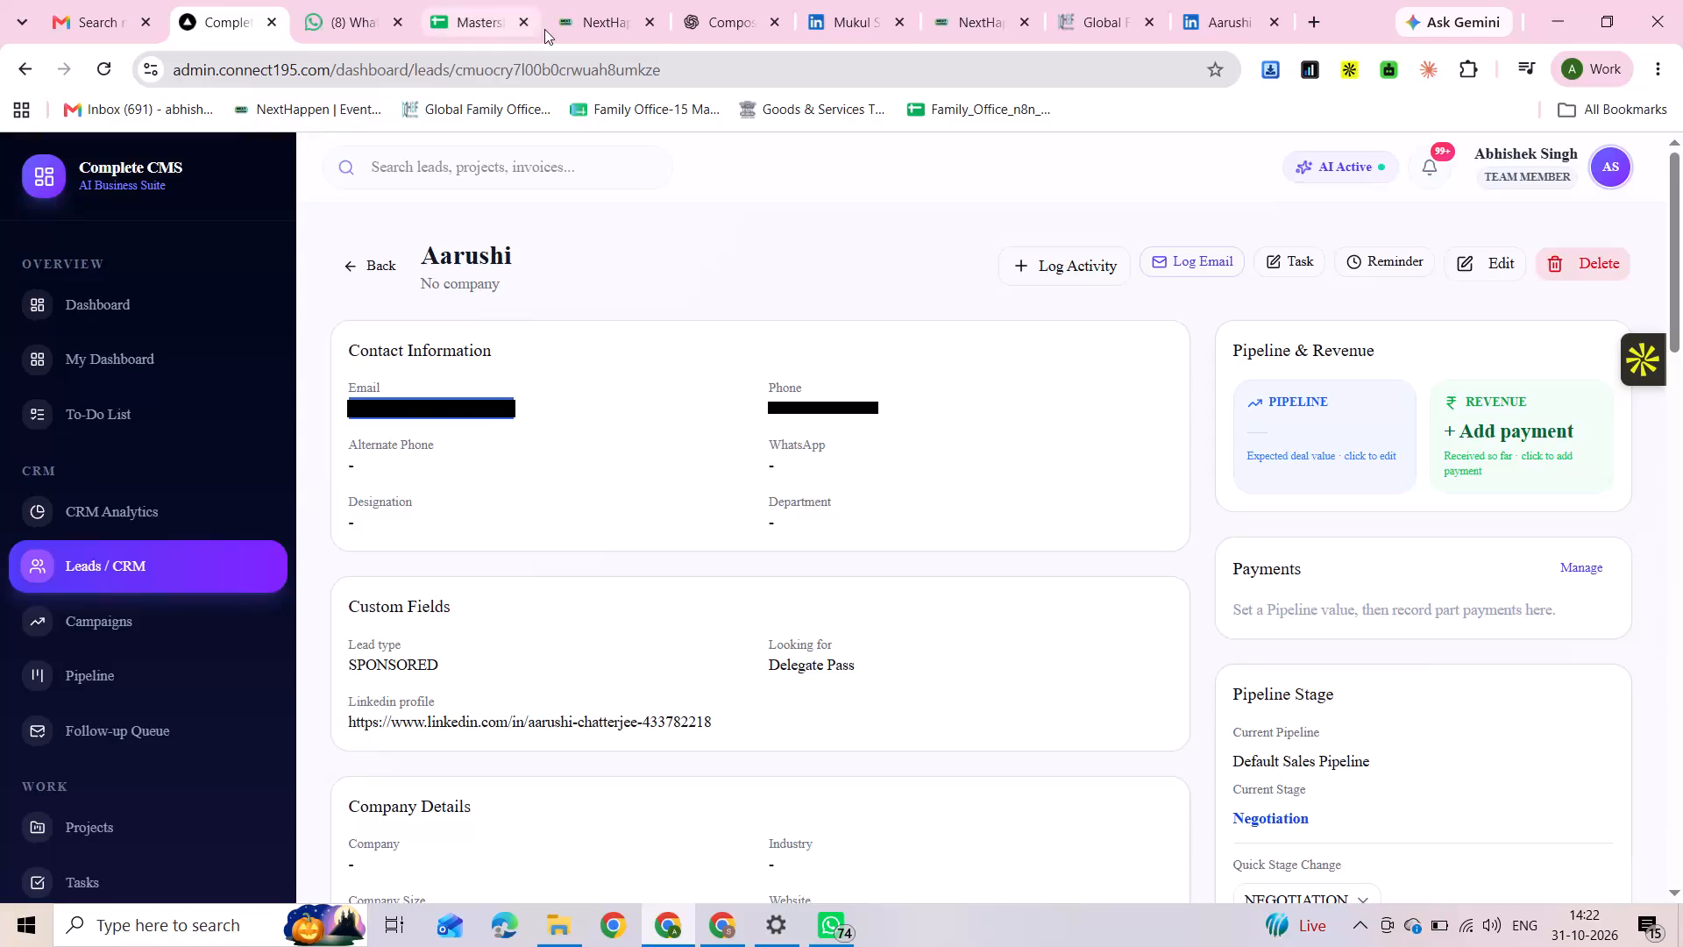
Return from Aarushi's record to the campaign's negotiation-stage lead list and show 100 leads per page.
scroll(587, 246, down, 1)
scroll(436, 208, down, 2)
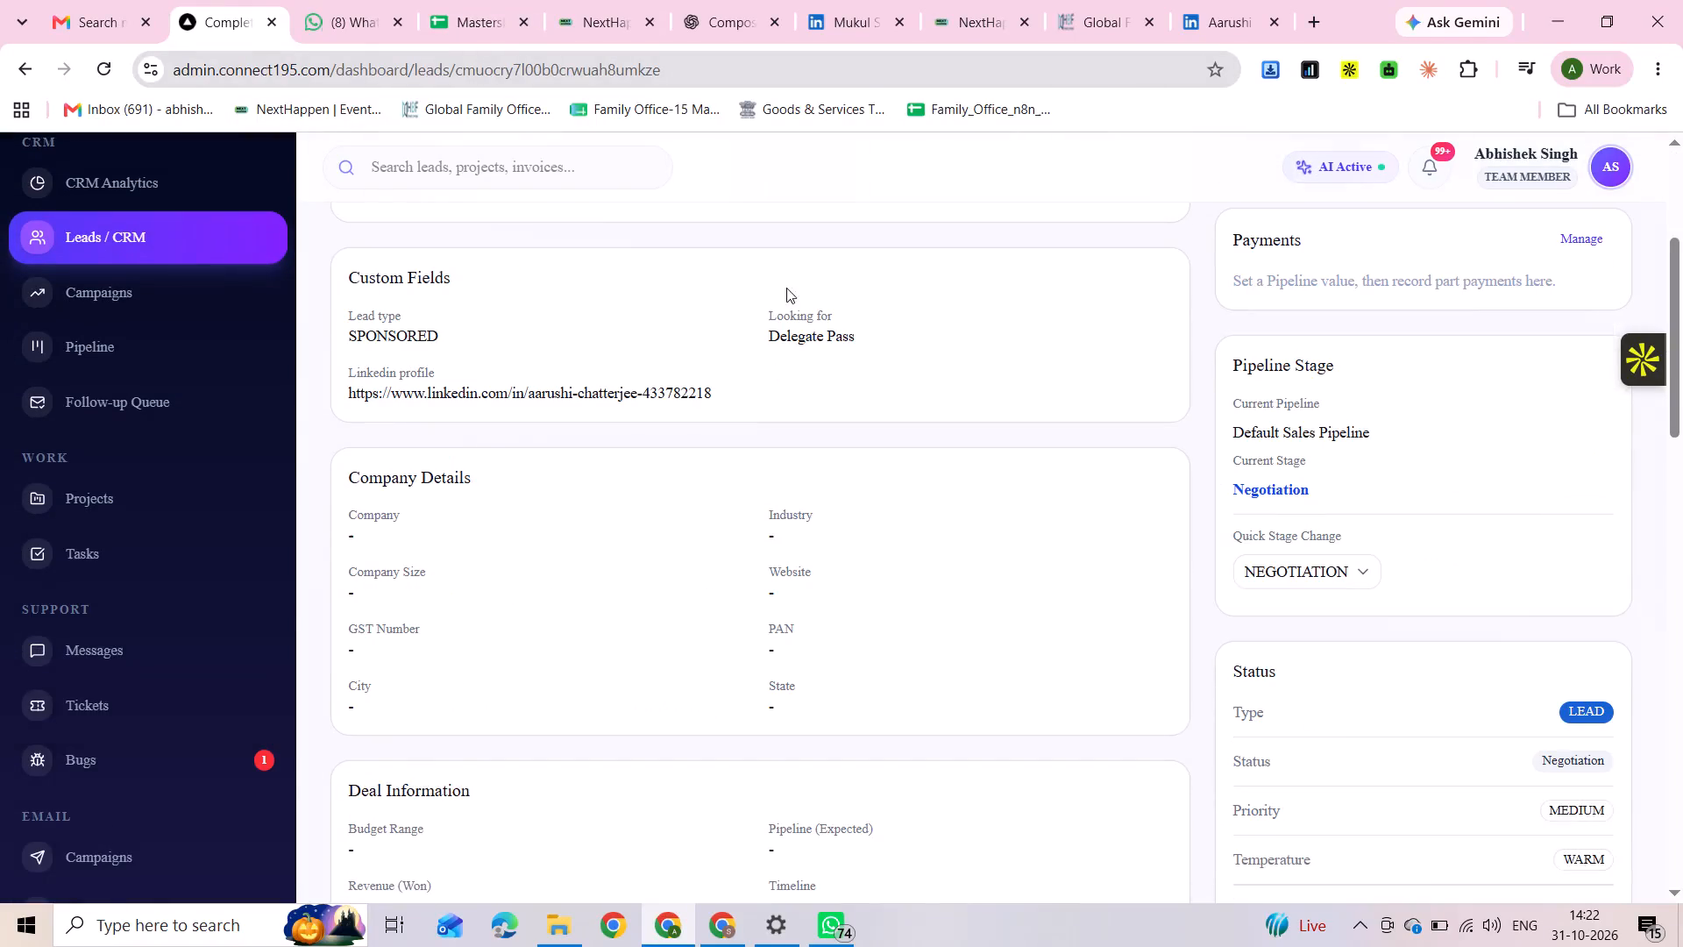
scroll(929, 412, down, 1)
scroll(931, 414, up, 4)
scroll(659, 334, up, 3)
scroll(499, 321, up, 3)
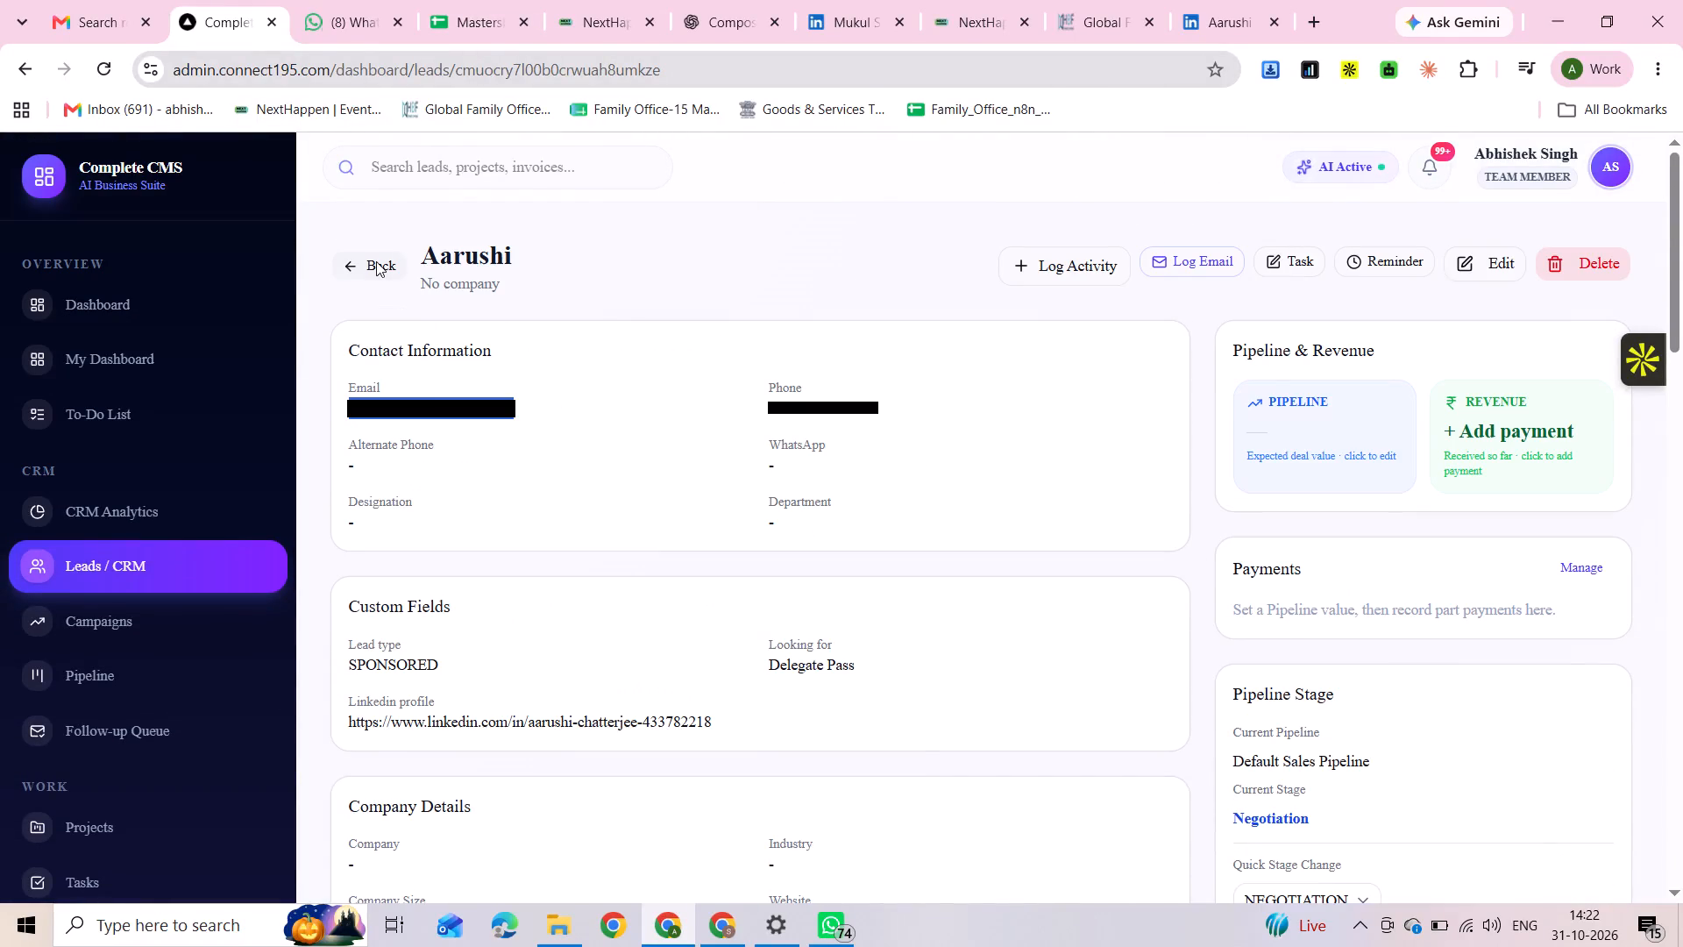
click(376, 261)
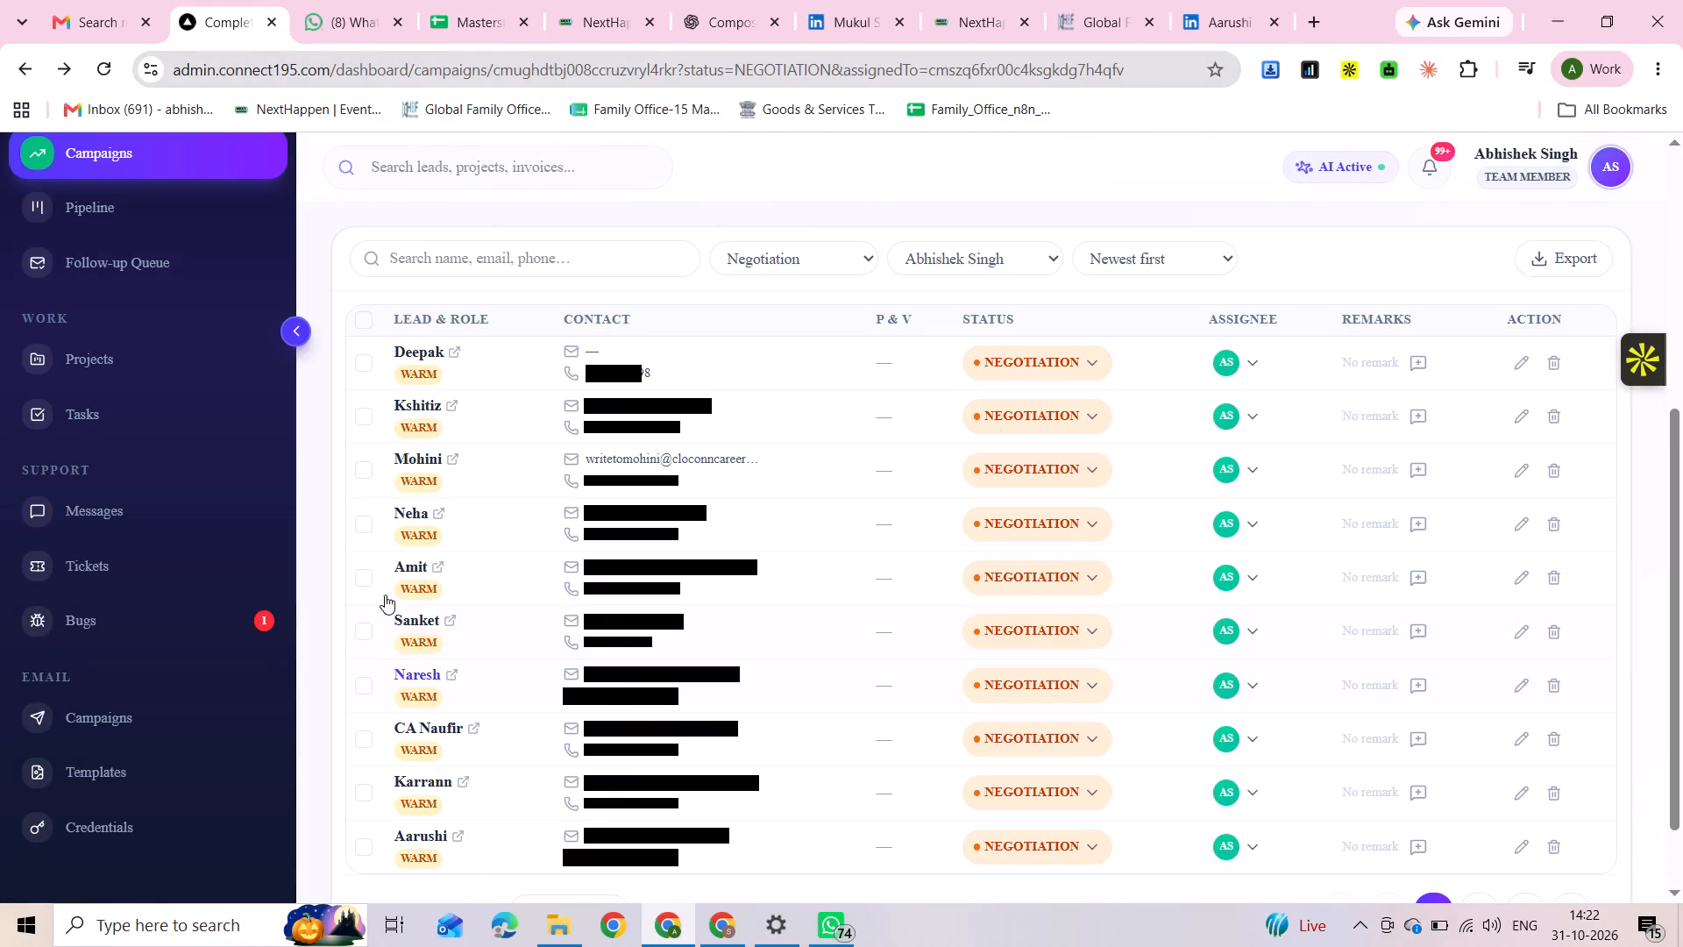
scroll(472, 796, down, 2)
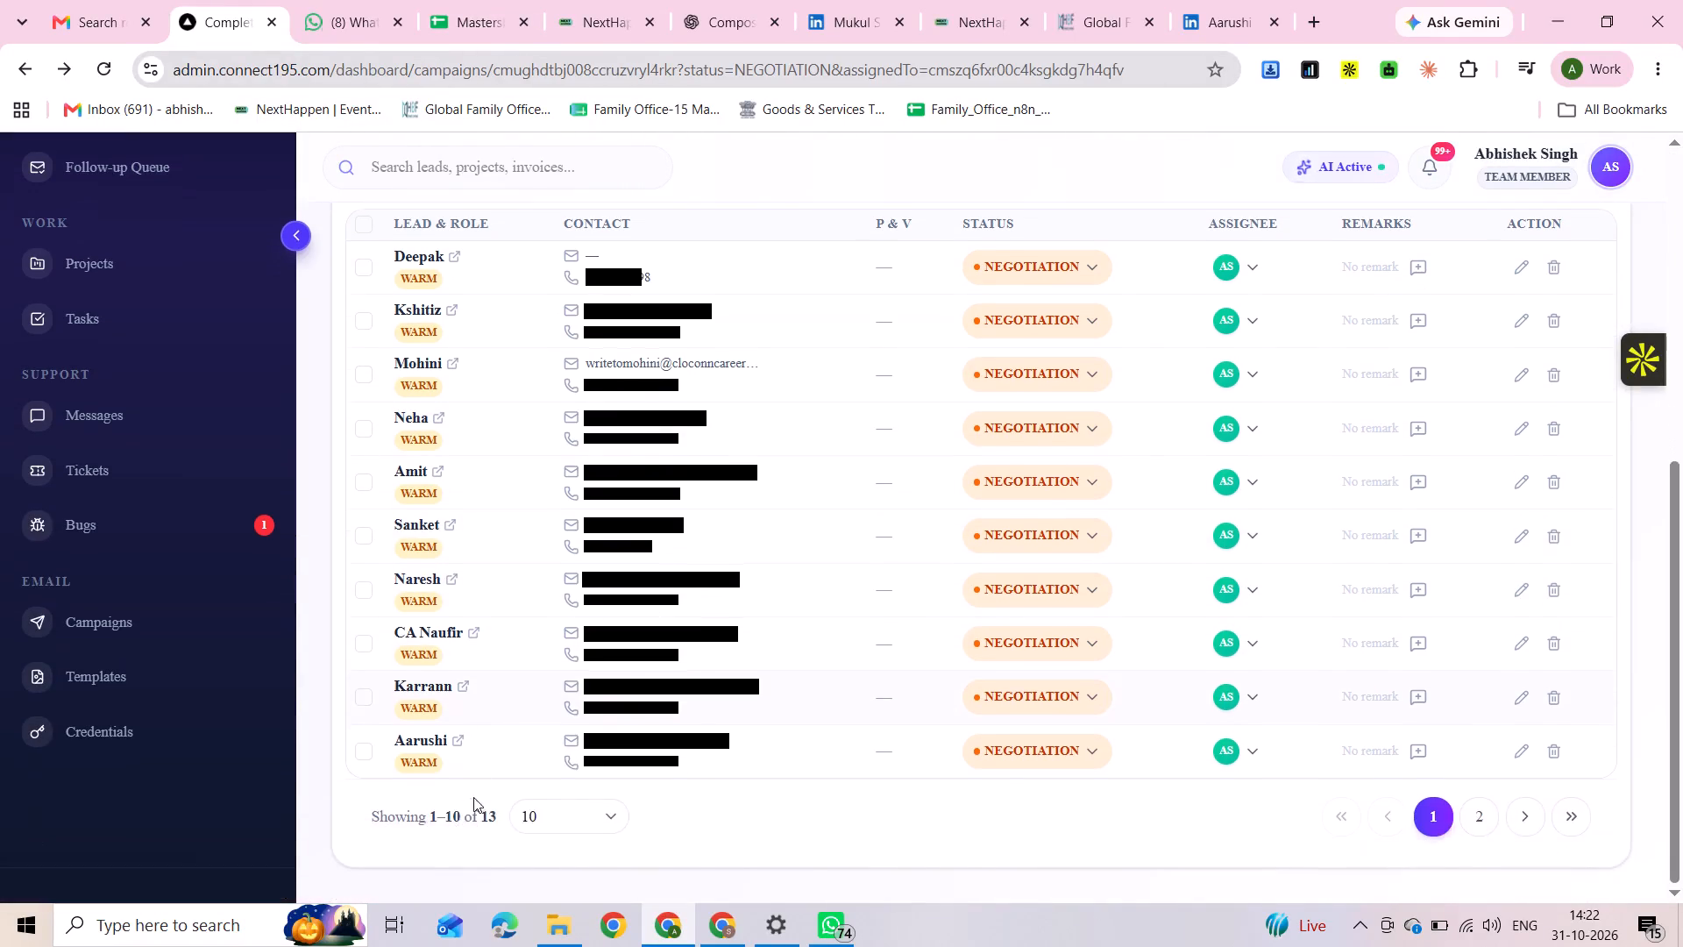
click(557, 817)
double_click(565, 872)
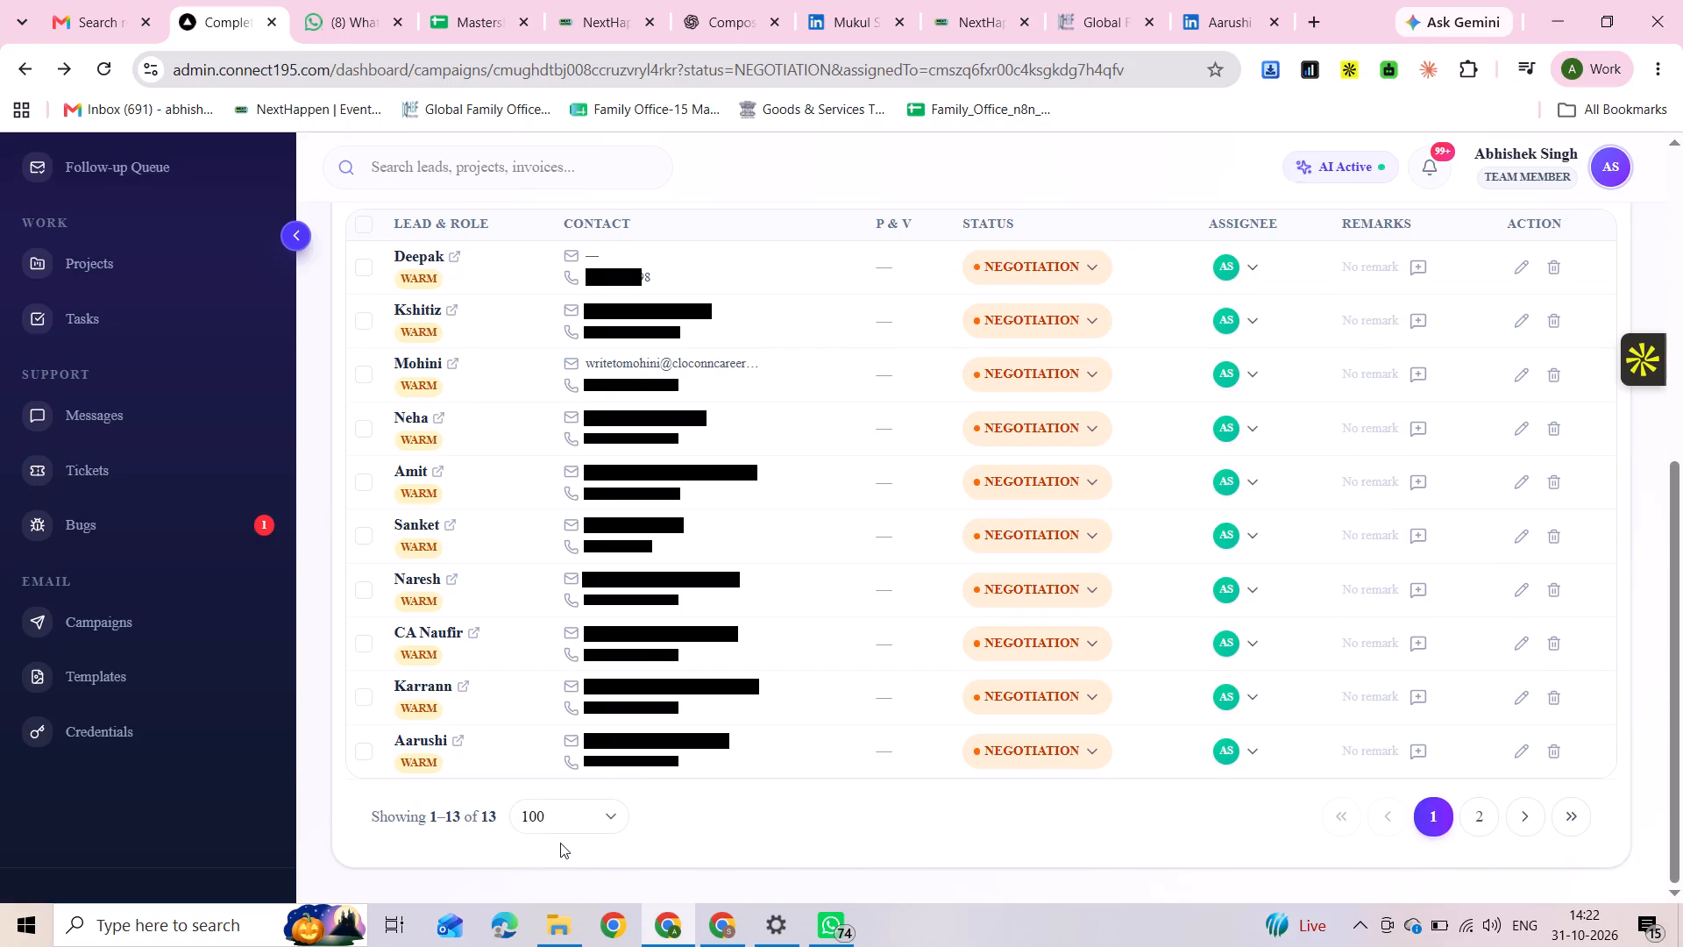
Open Sanket's lead record from the list and review its contact details, activity timeline and discussion notes.
scroll(486, 725, down, 3)
scroll(431, 653, up, 1)
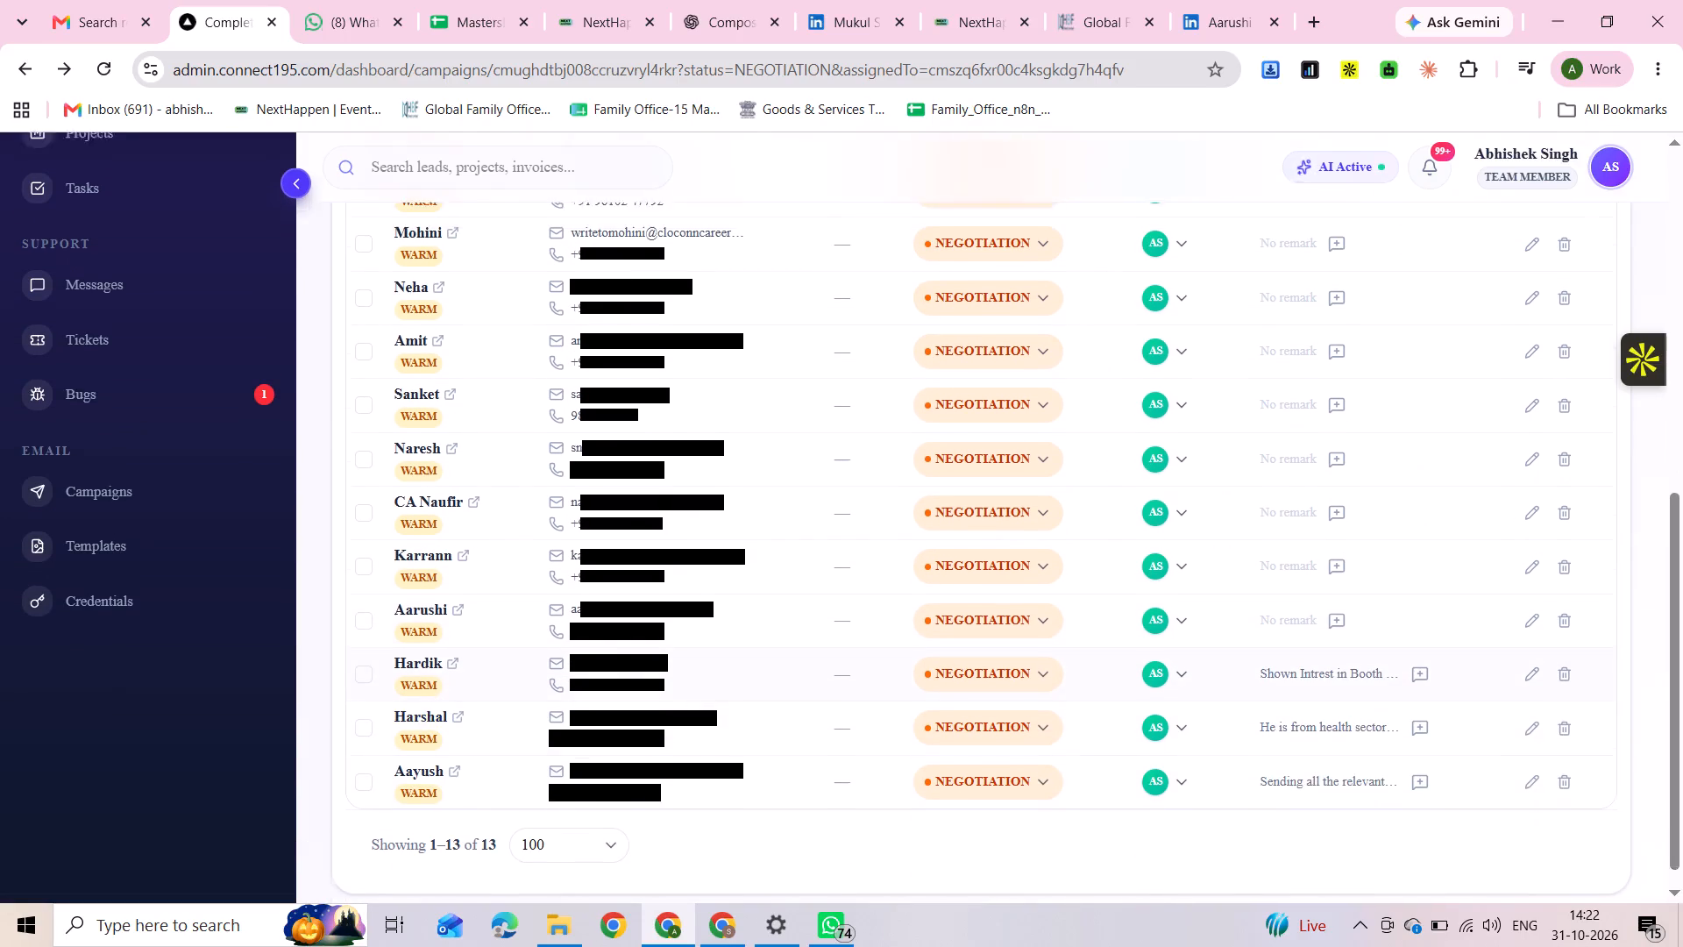
click(402, 485)
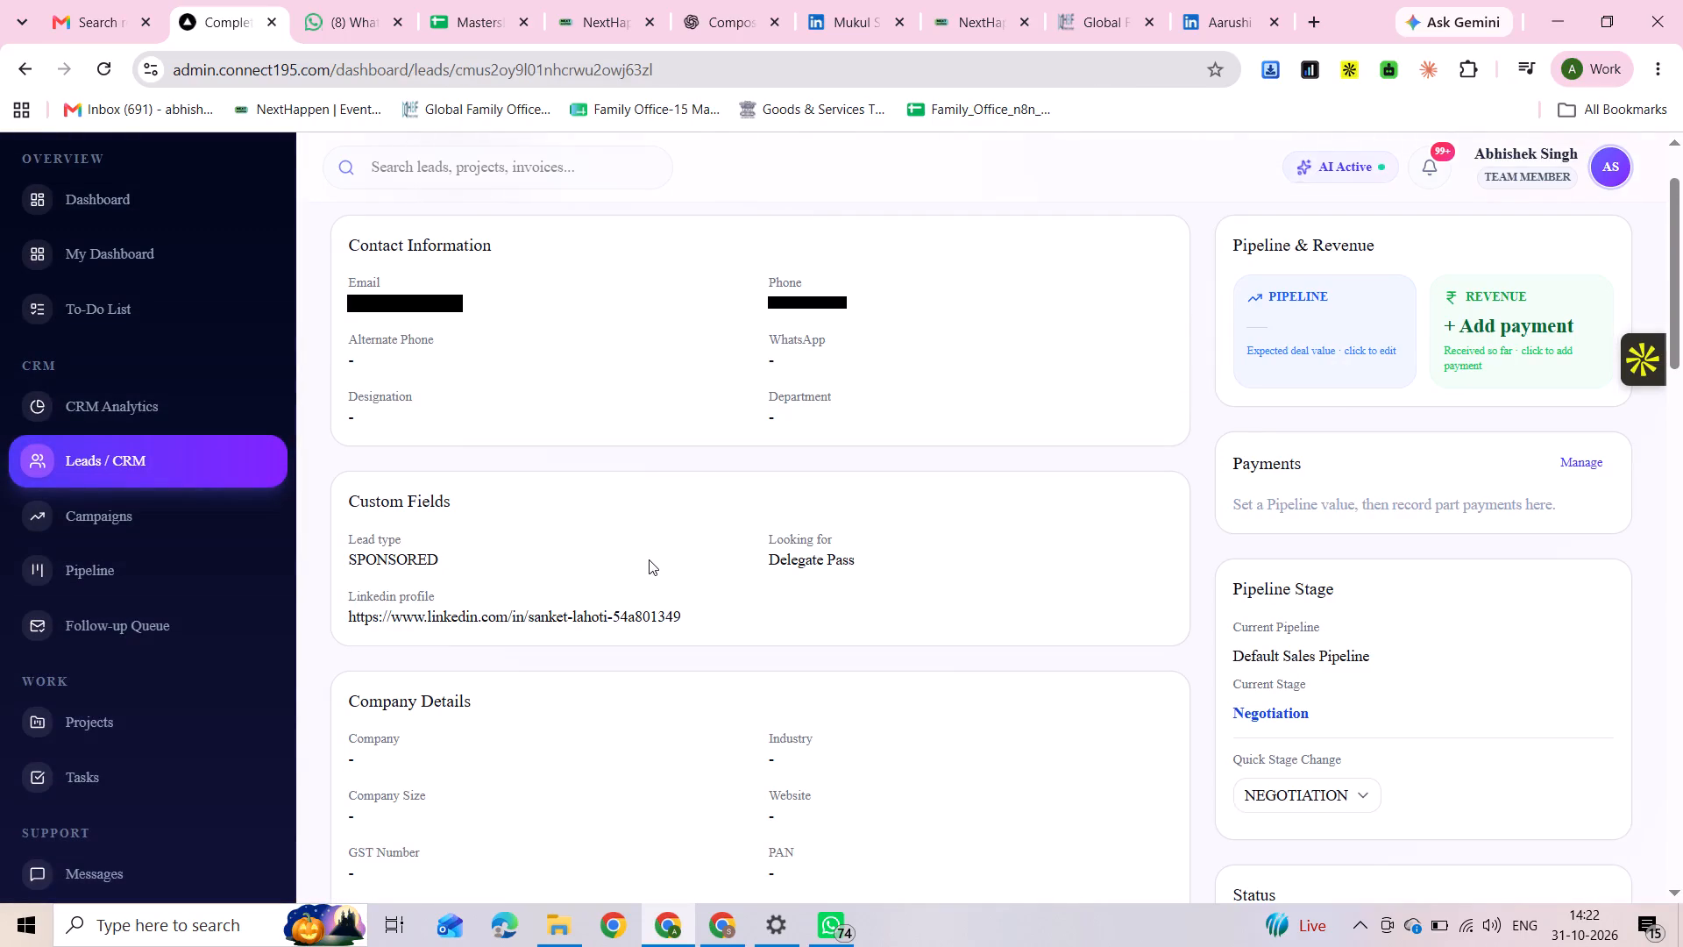
scroll(649, 559, up, 2)
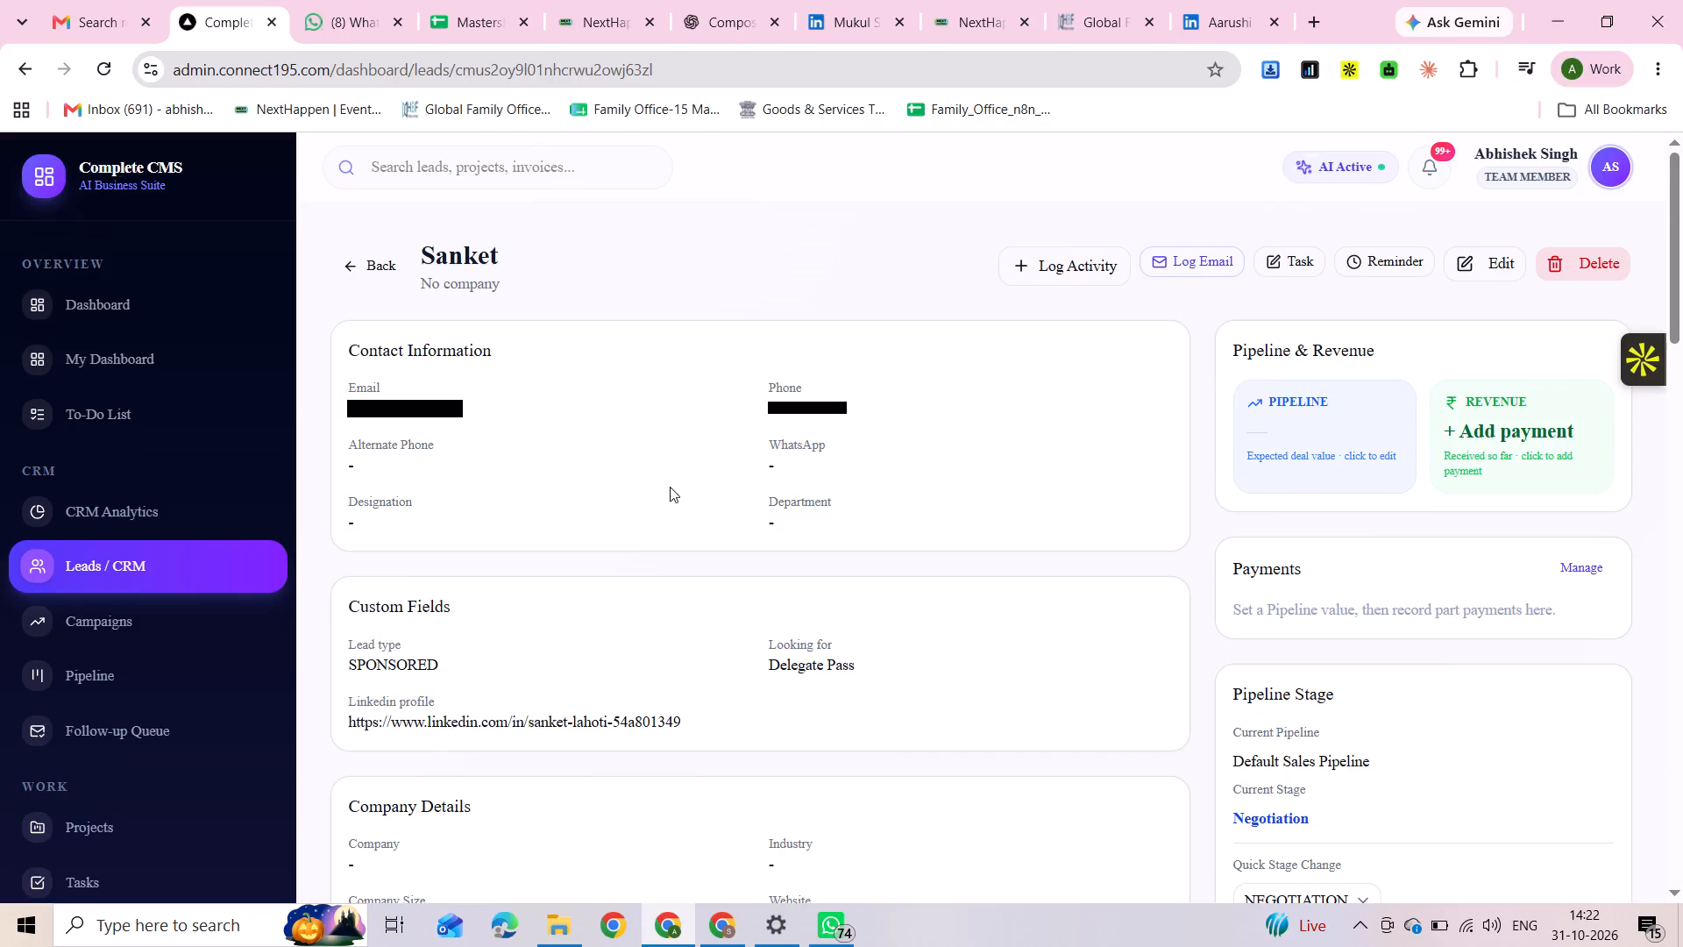
scroll(675, 491, down, 11)
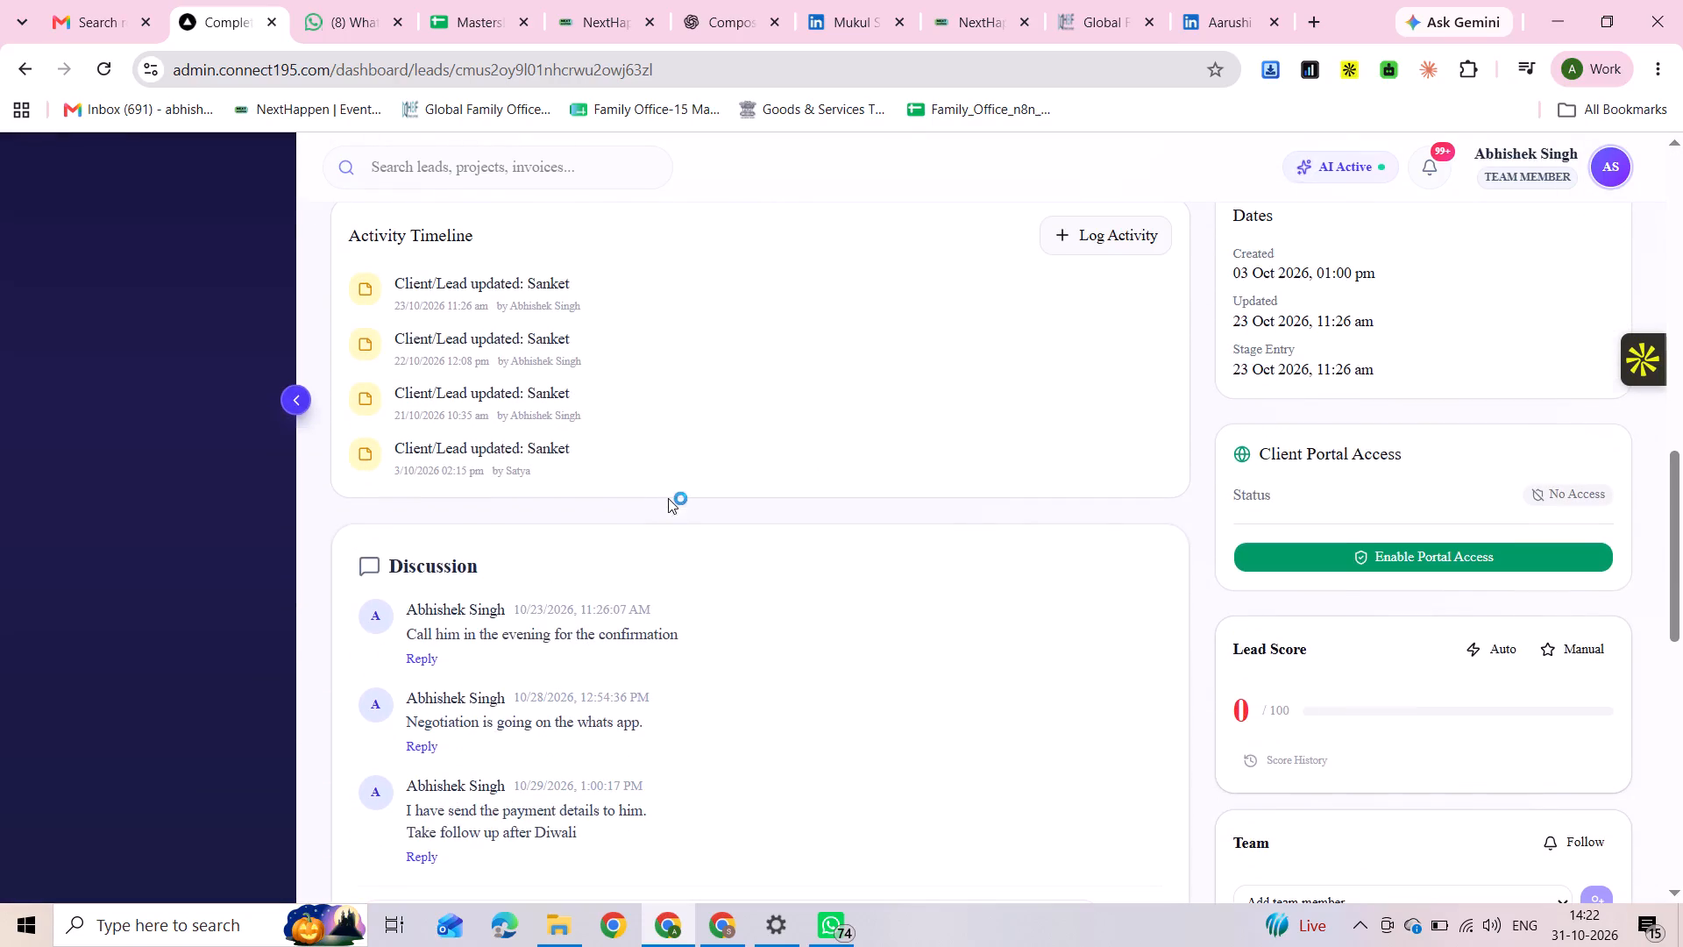
scroll(656, 524, down, 1)
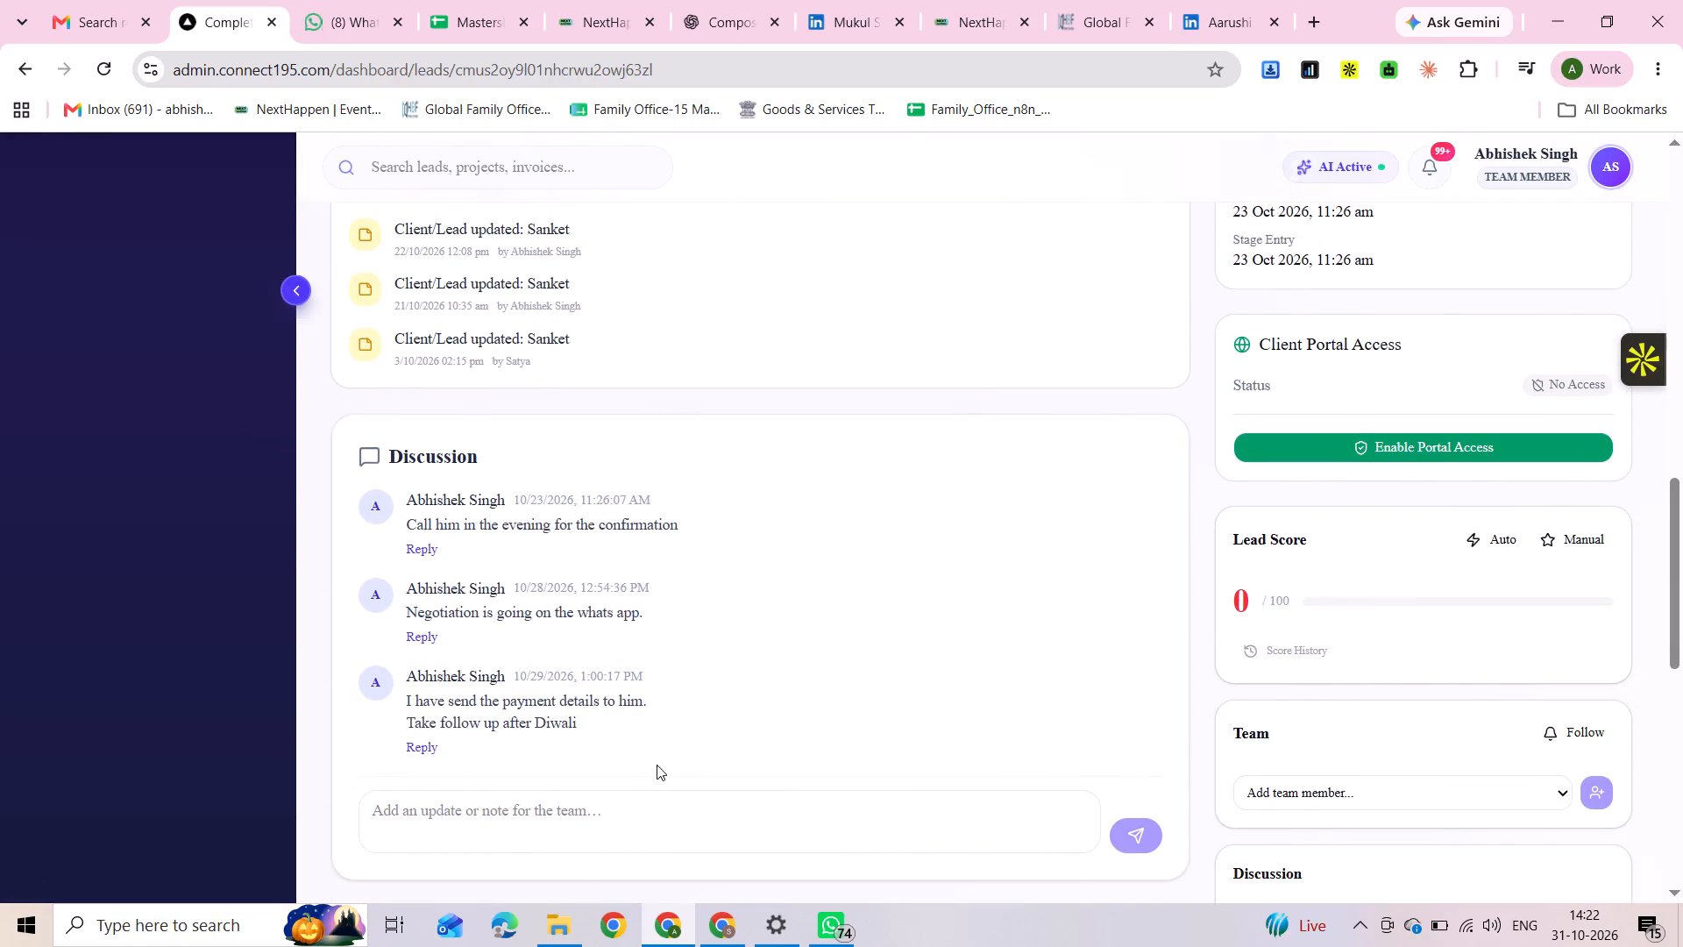
scroll(650, 761, up, 12)
scroll(522, 644, up, 1)
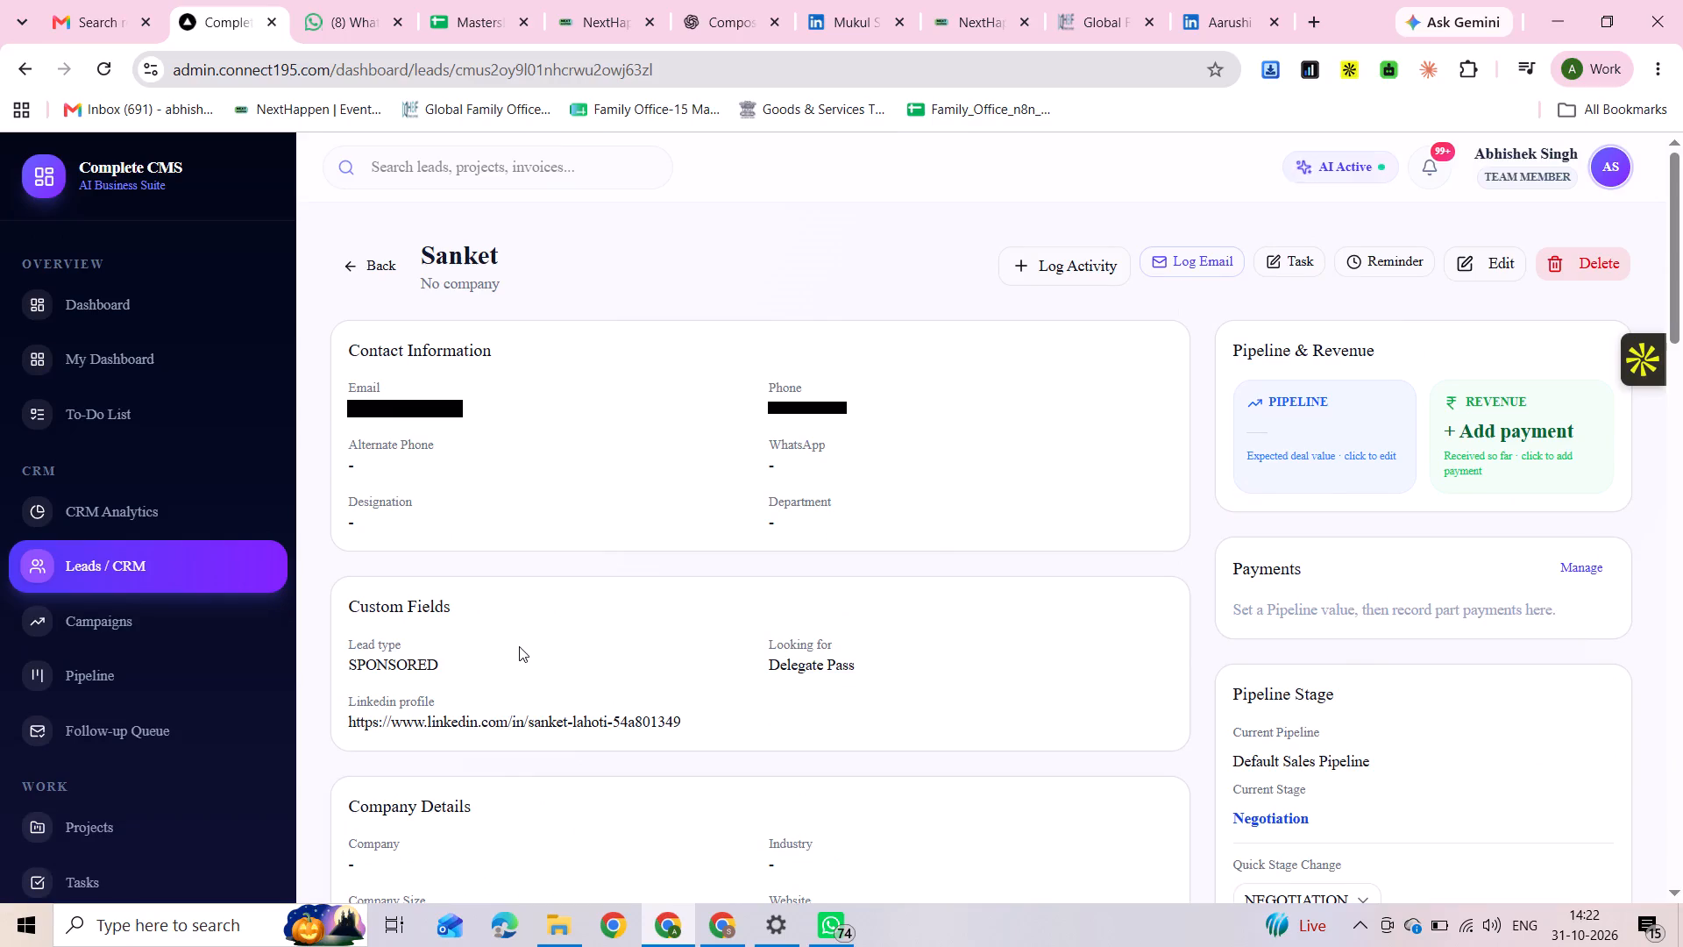
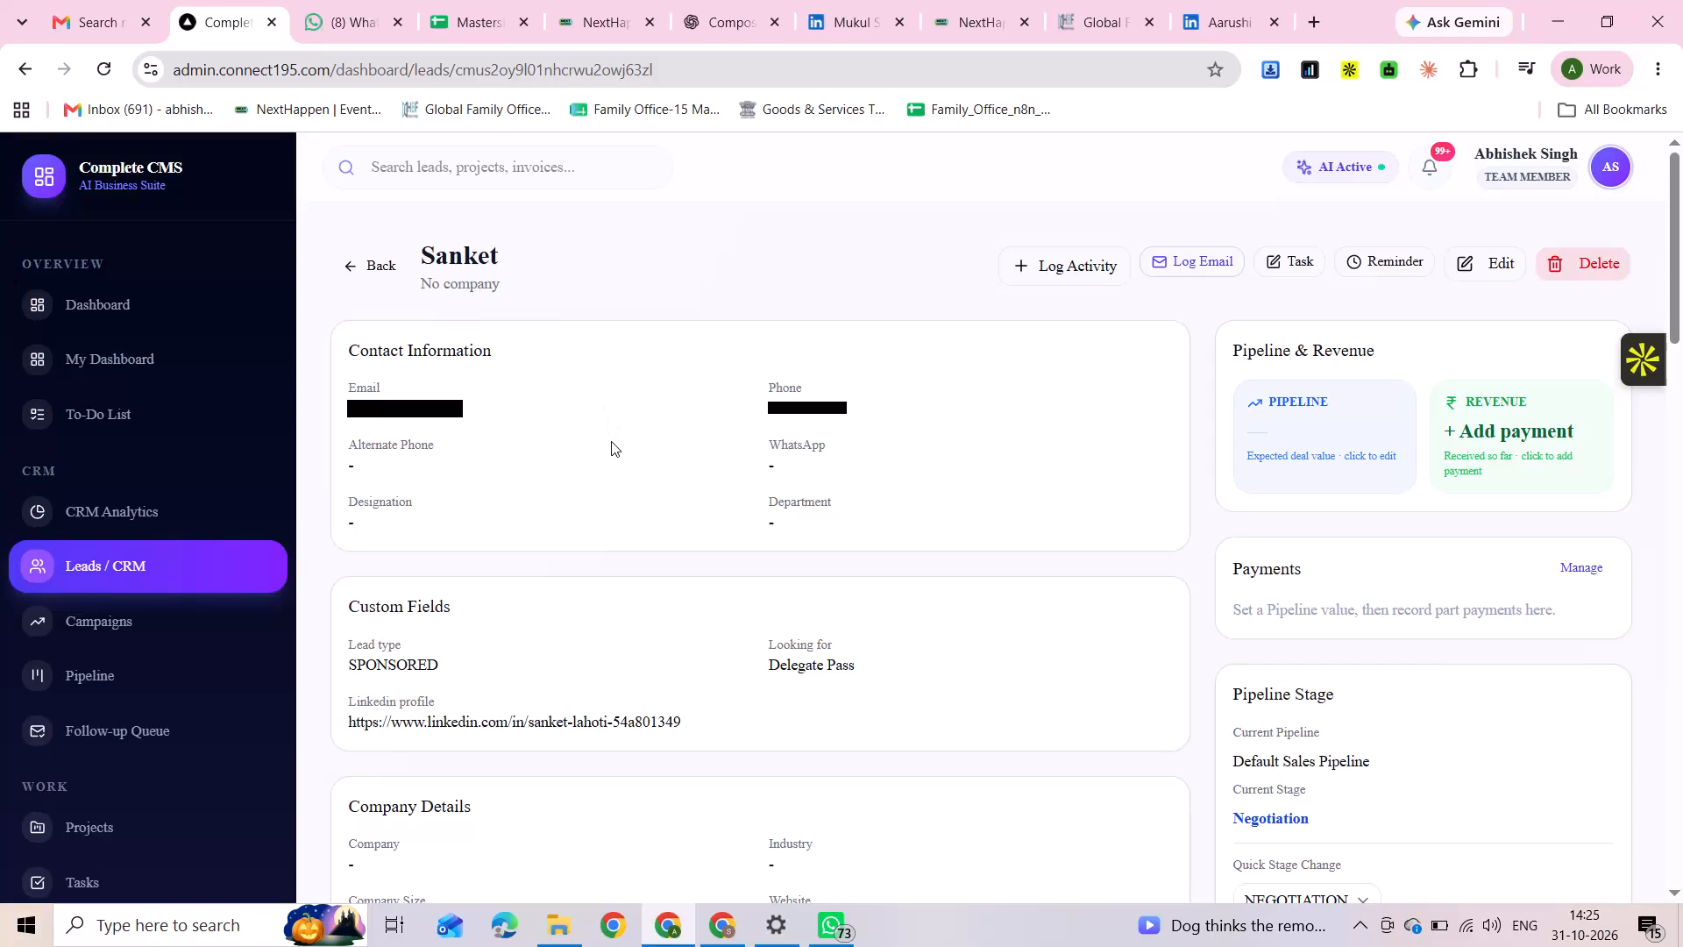
Review the discussion notes on Sanket's lead record and return to the campaign's negotiation-stage lead list.
scroll(599, 455, down, 3)
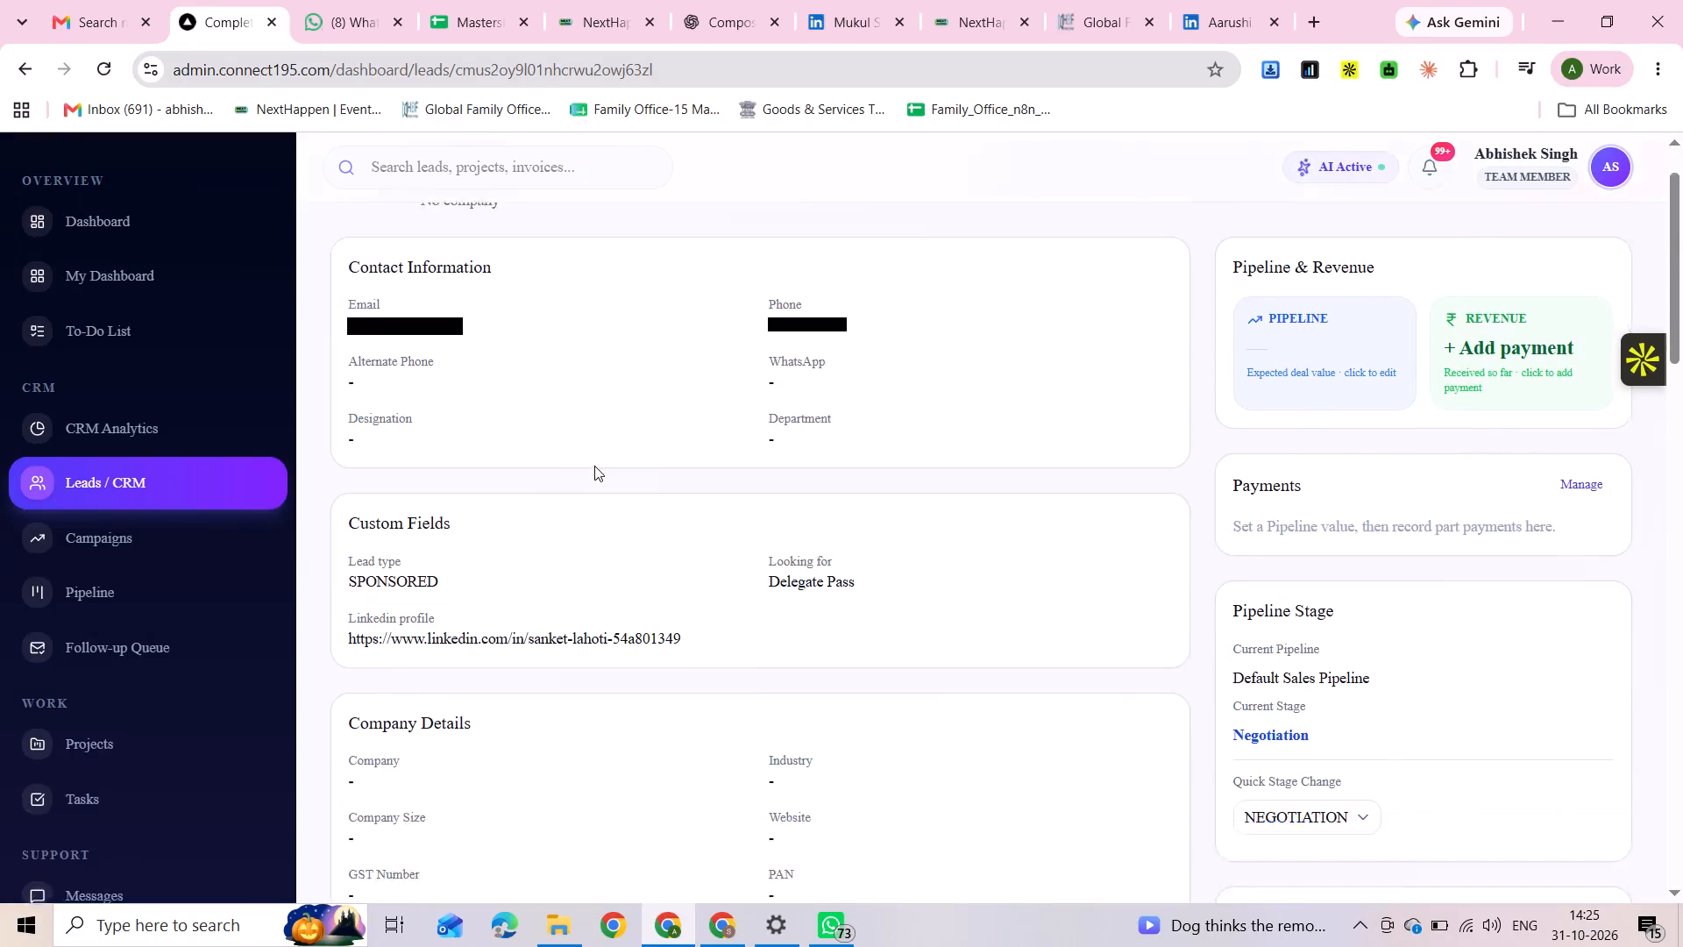
scroll(594, 466, down, 11)
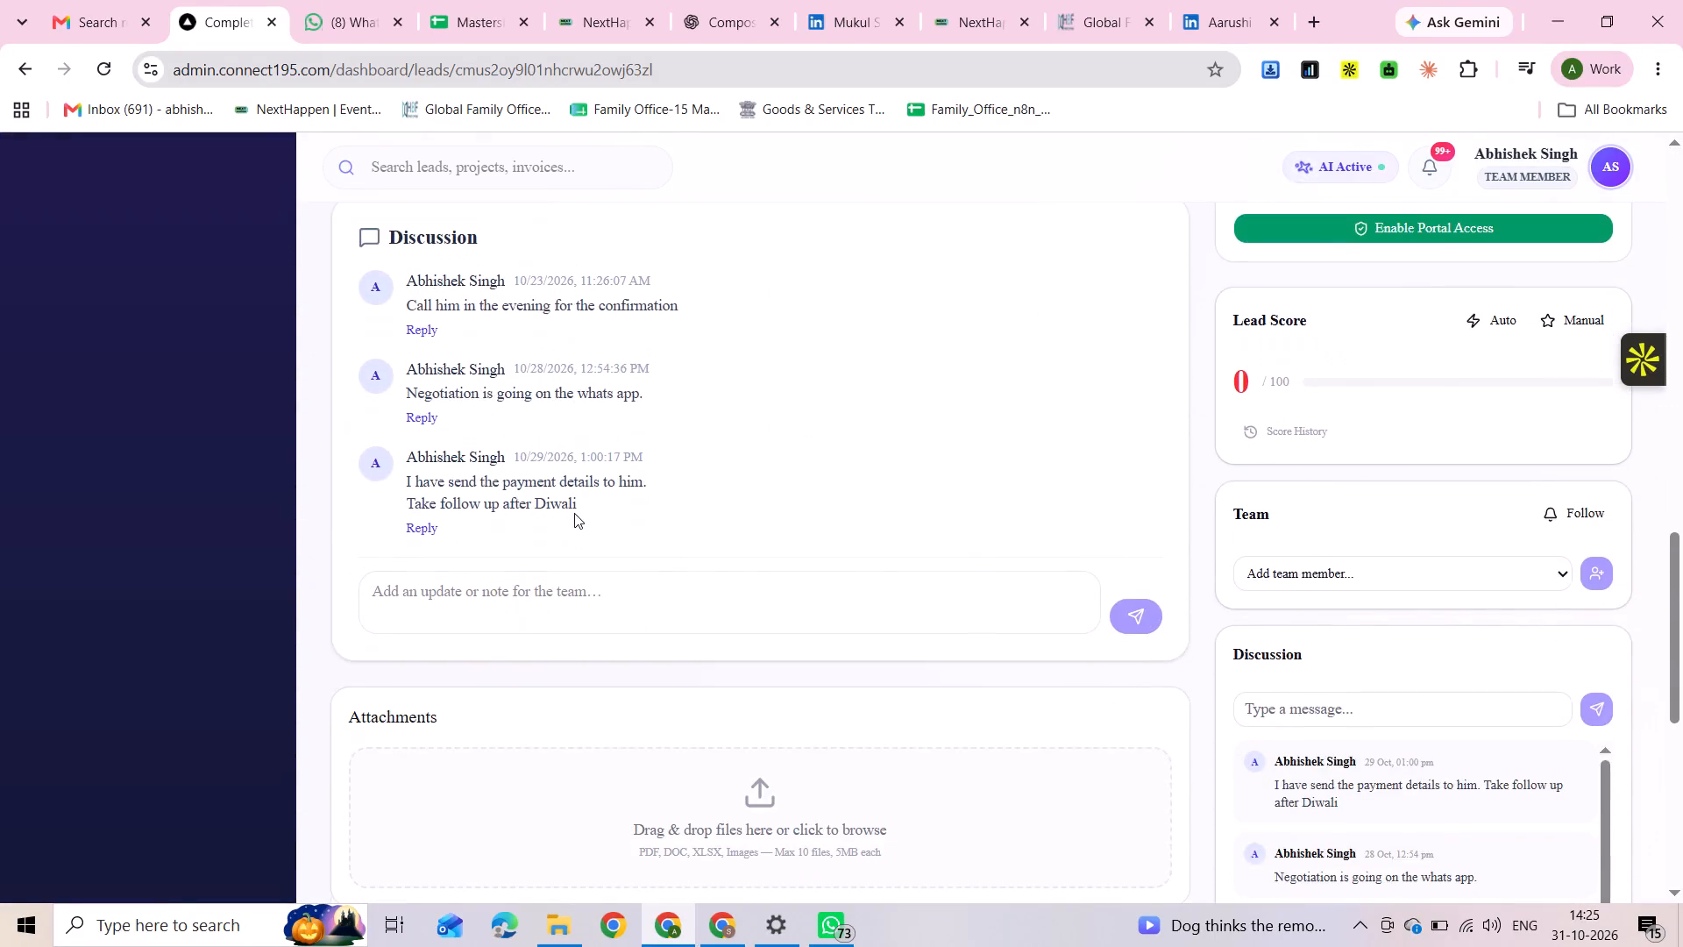
scroll(573, 514, up, 17)
click(338, 274)
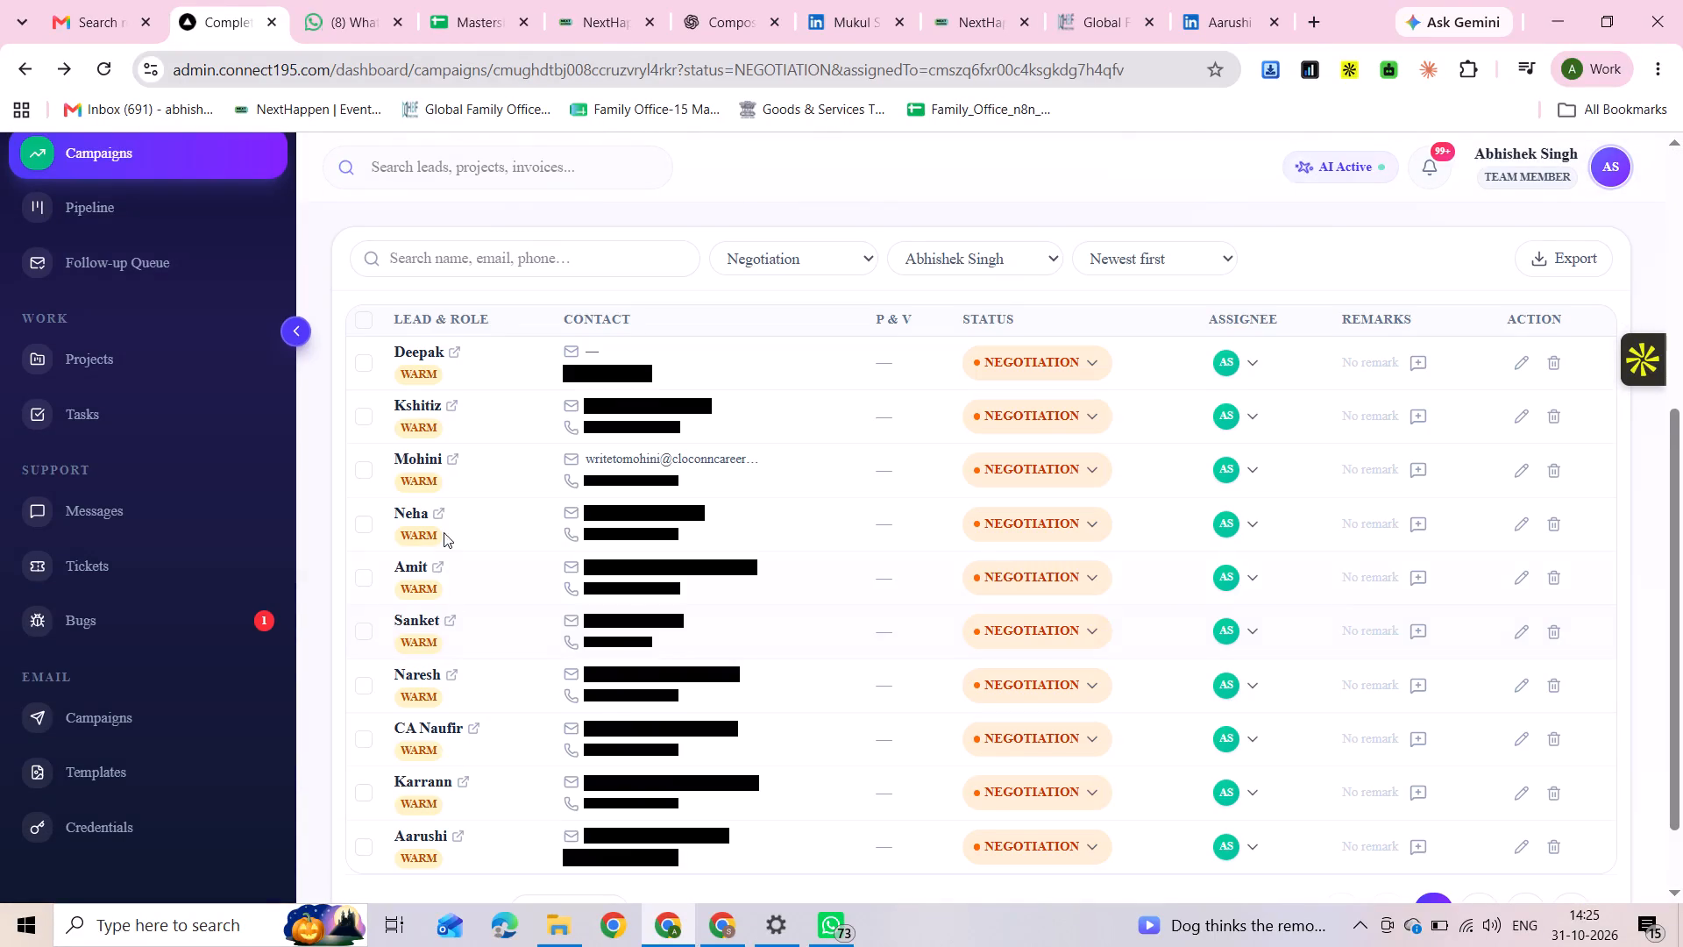
Open the "Specific Attendee Sheet enriched from Forms" campaign from the list of all campaigns.
scroll(332, 275, up, 3)
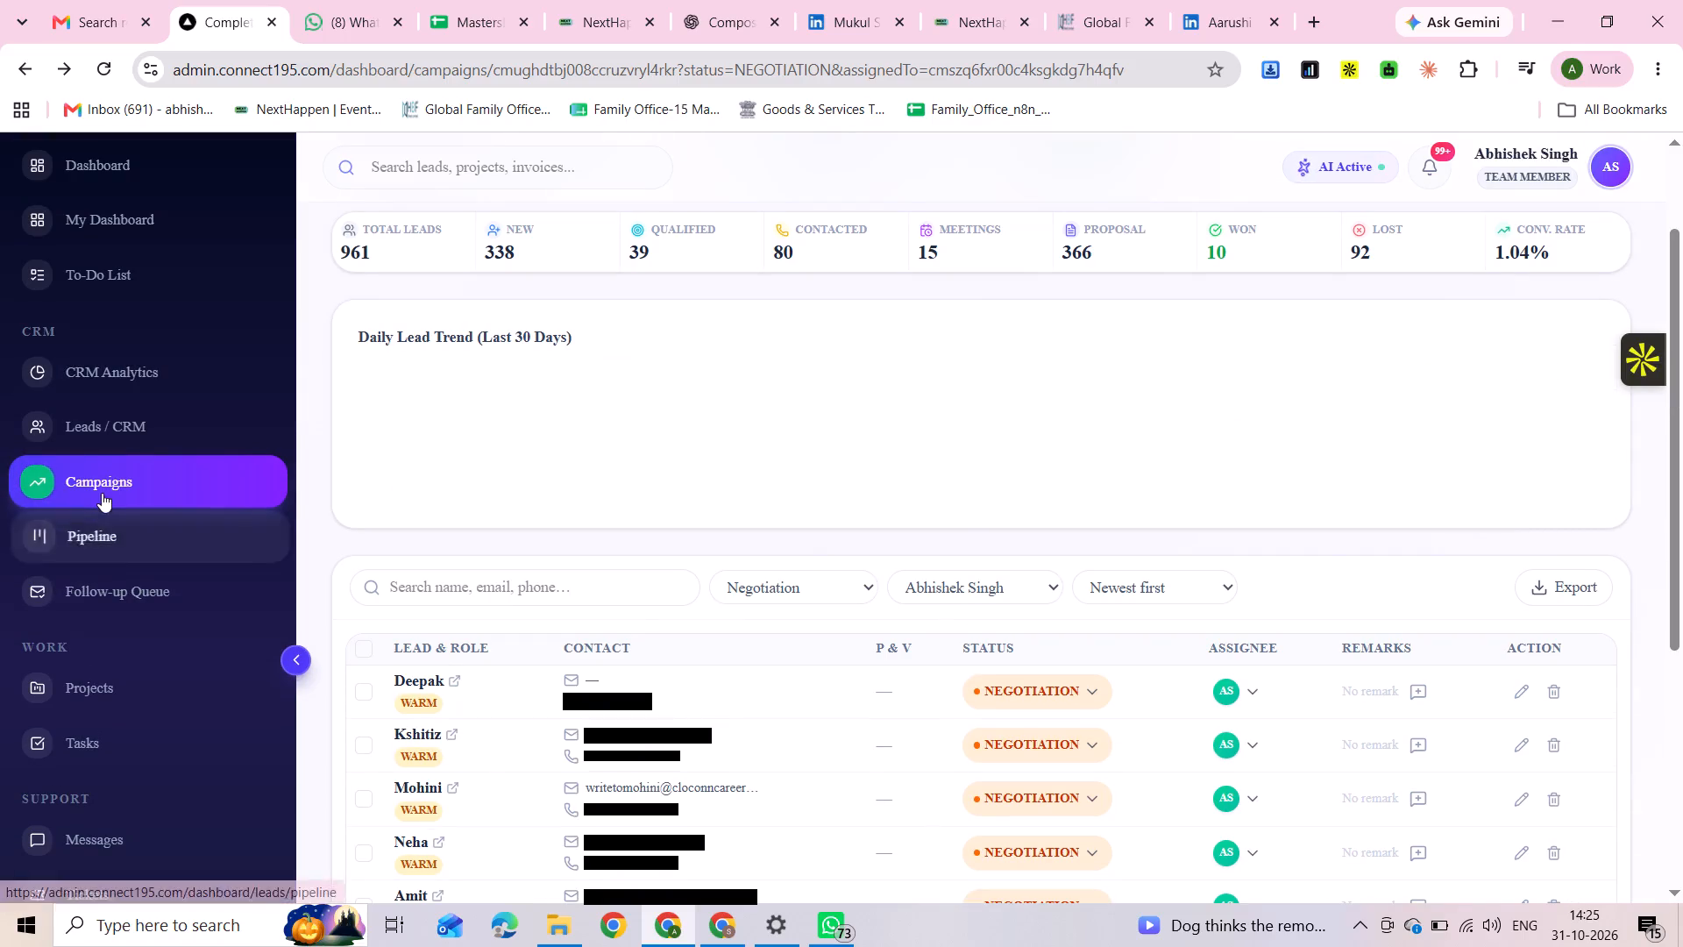
click(106, 488)
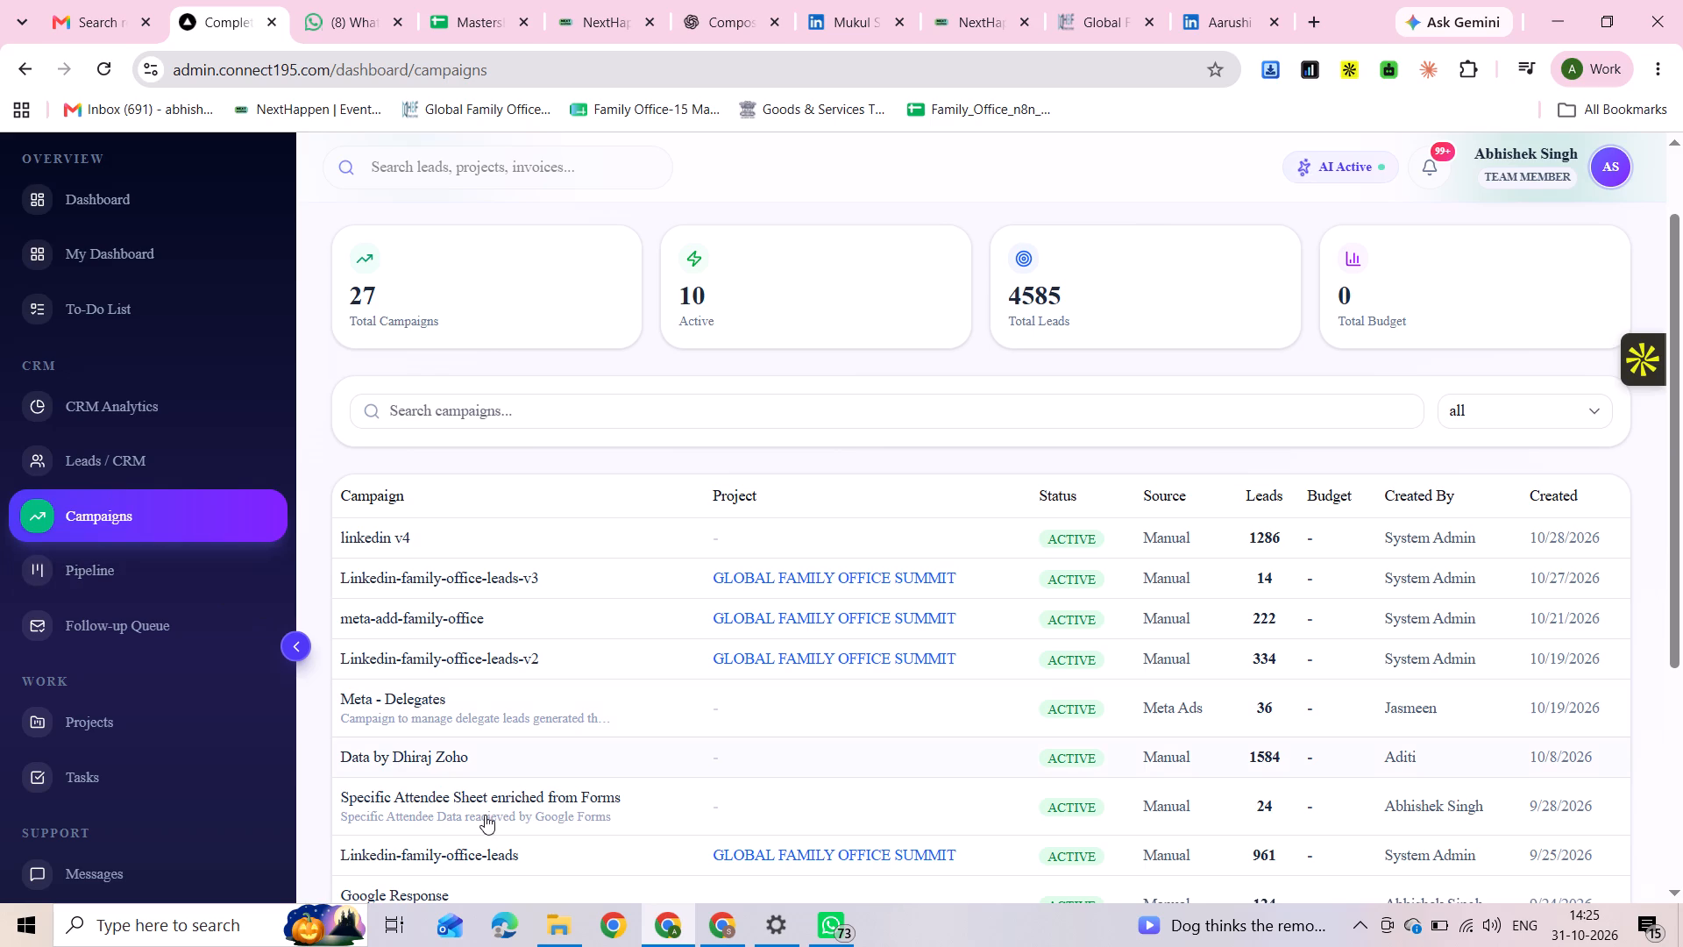
scroll(458, 805, down, 1)
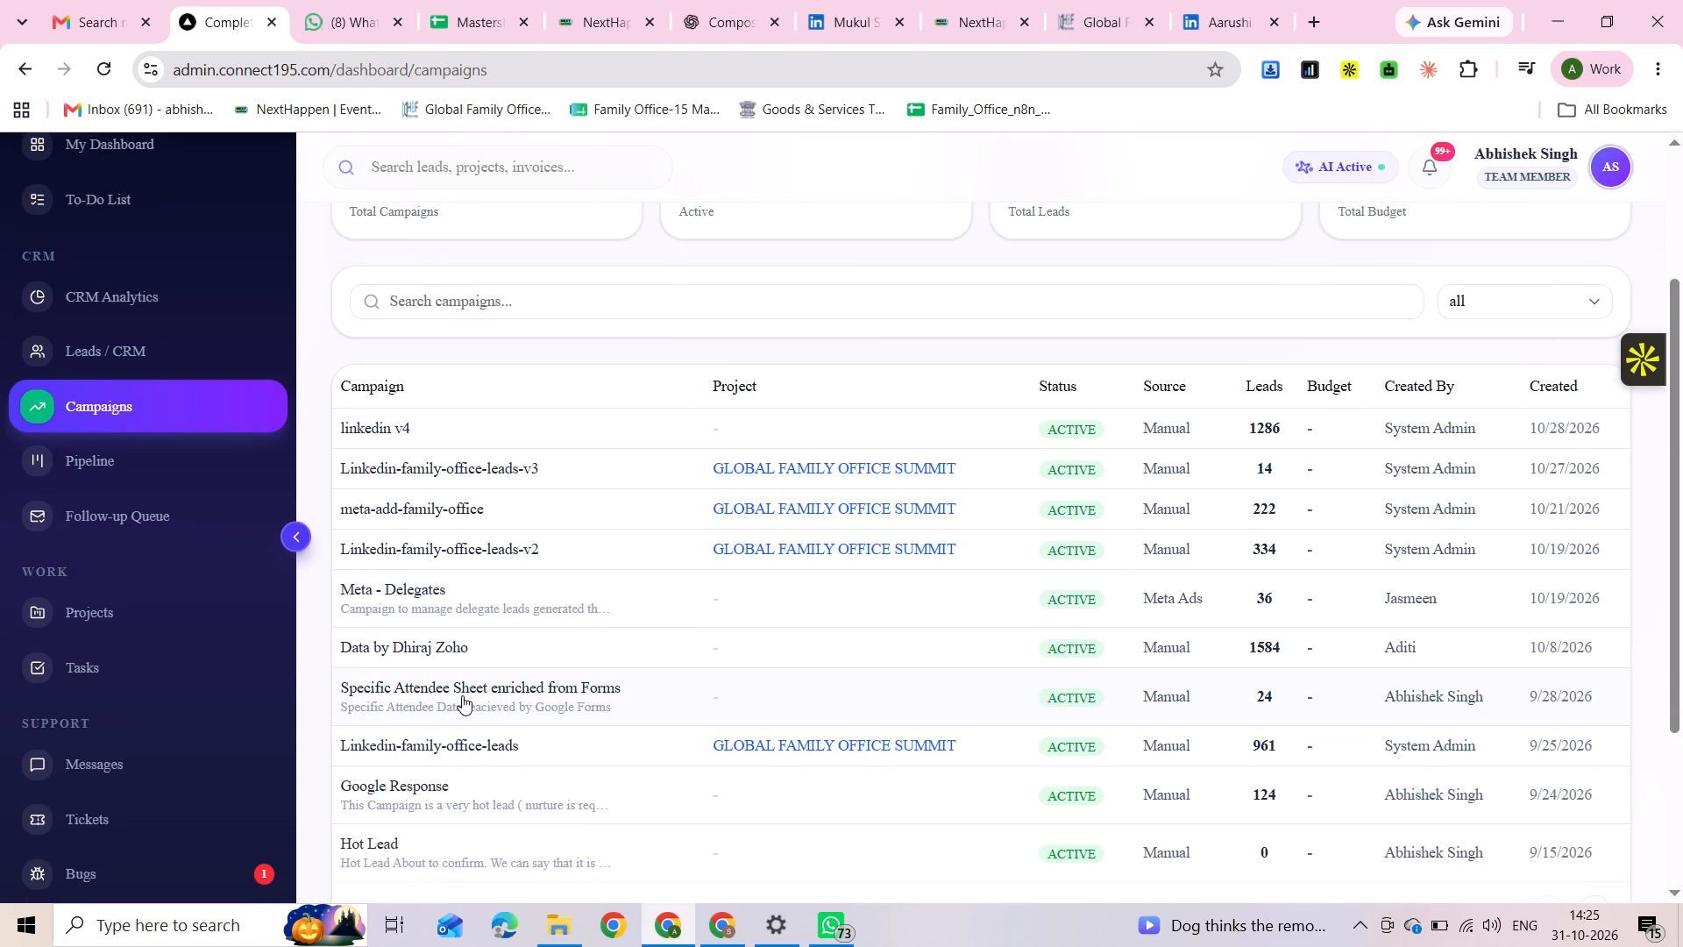
click(462, 695)
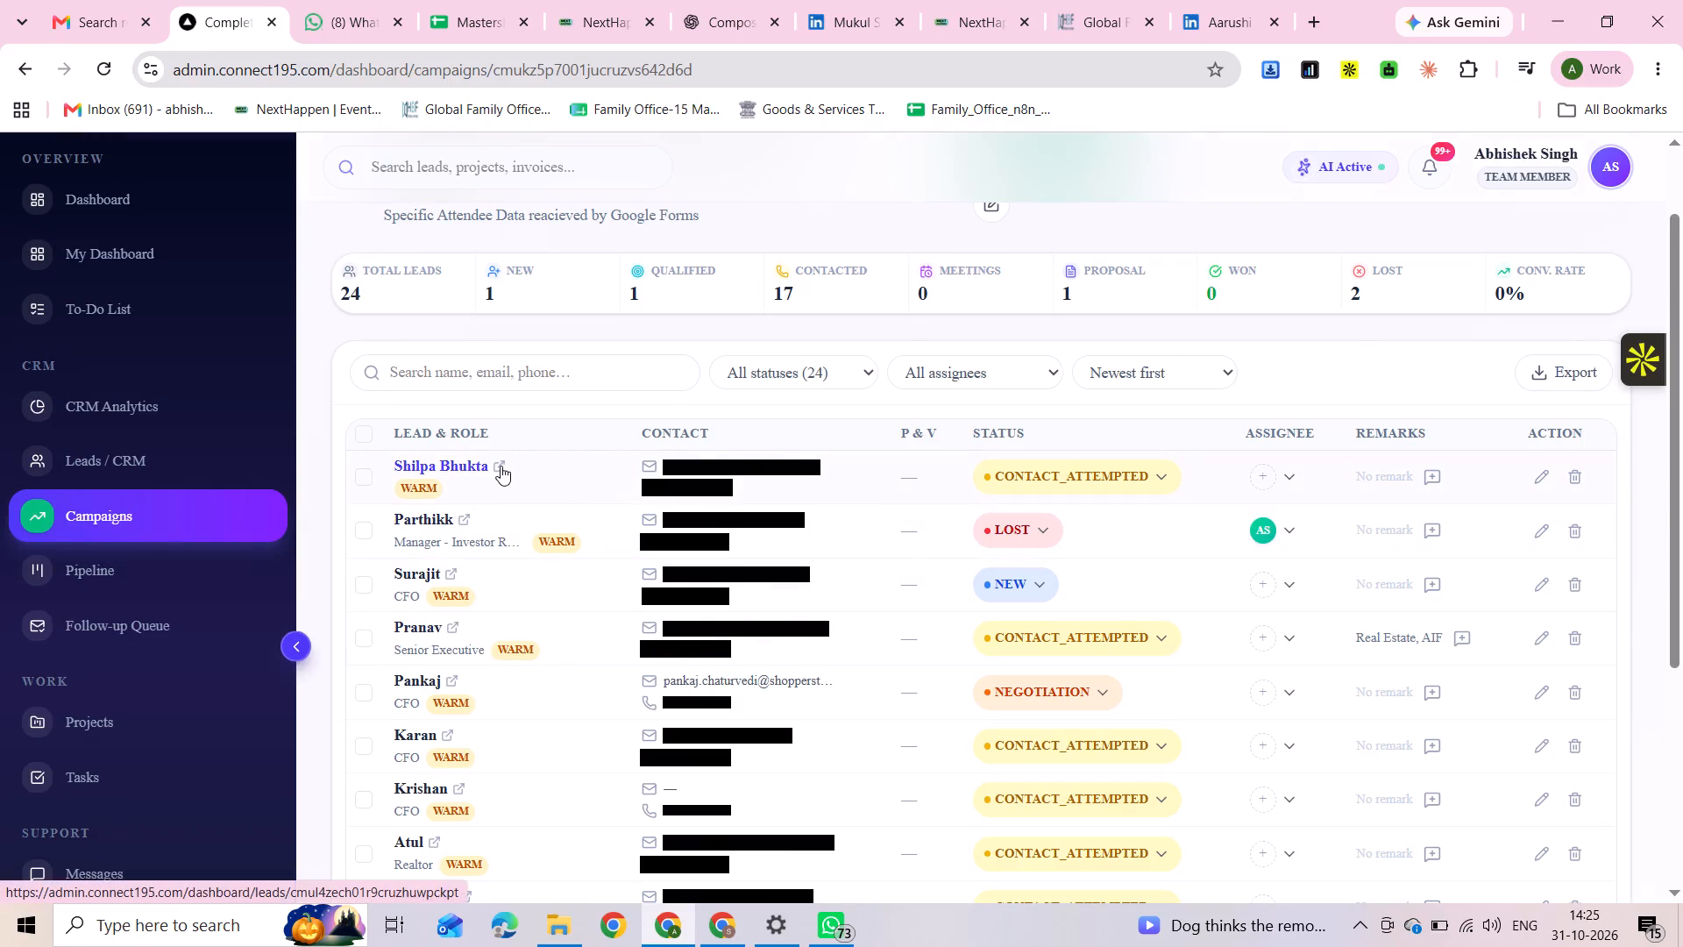
click(431, 465)
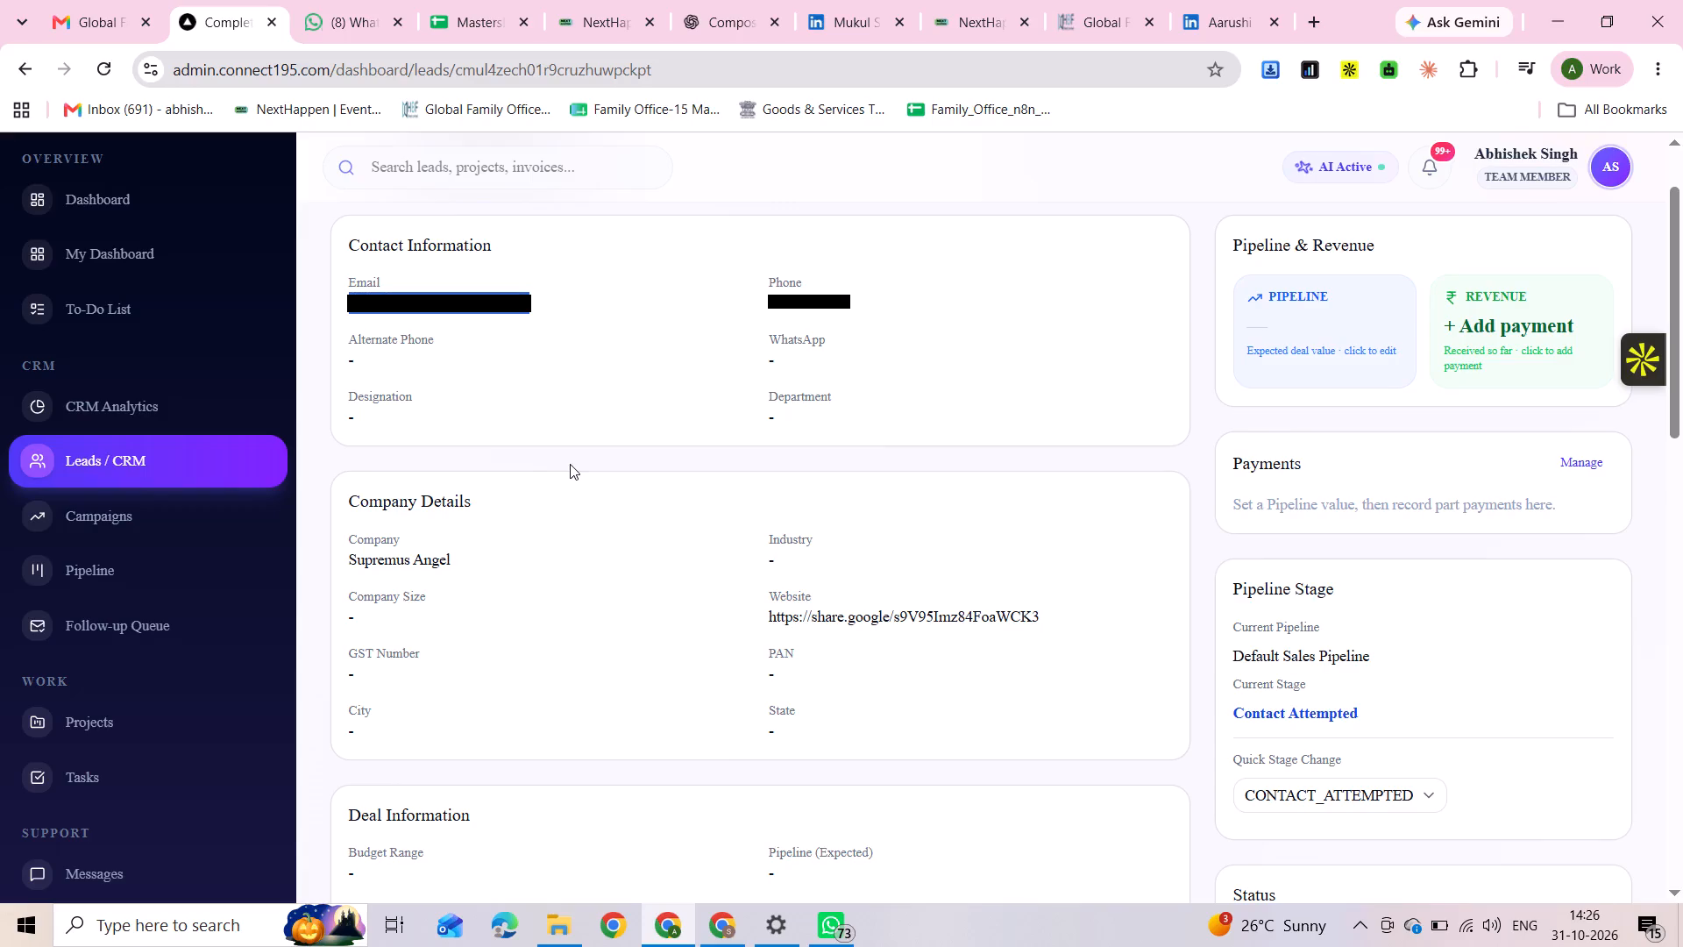
Copy the website link from the company details of the Supremus Angel lead's record.
scroll(570, 464, up, 2)
scroll(703, 632, up, 3)
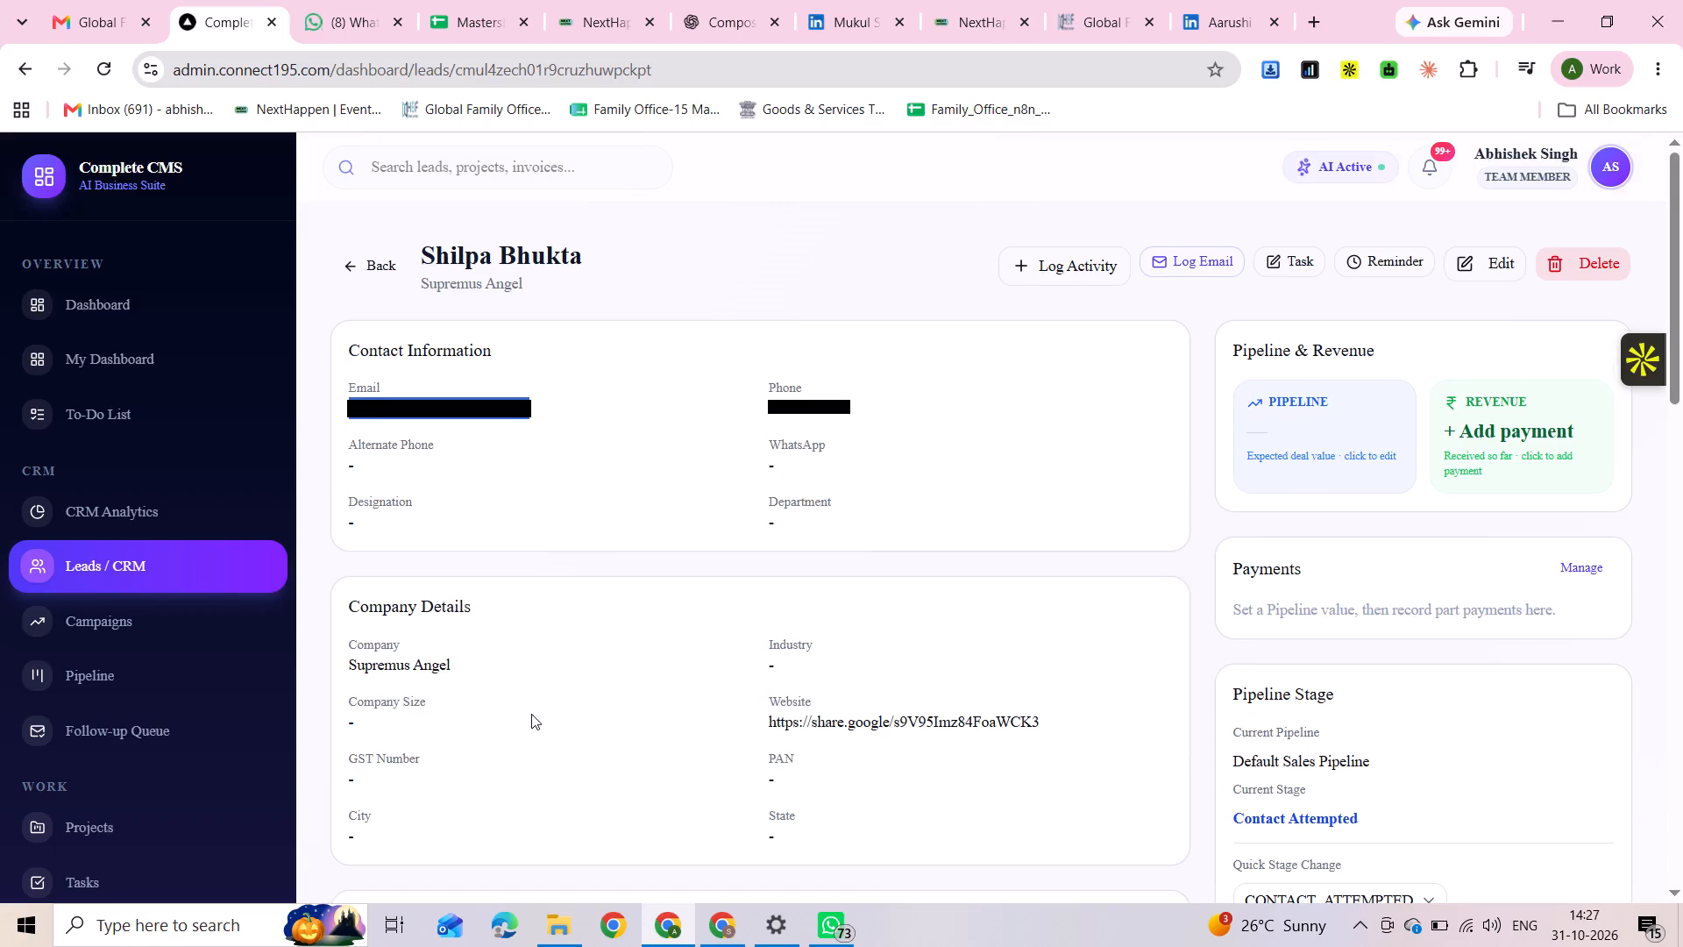
scroll(531, 714, down, 1)
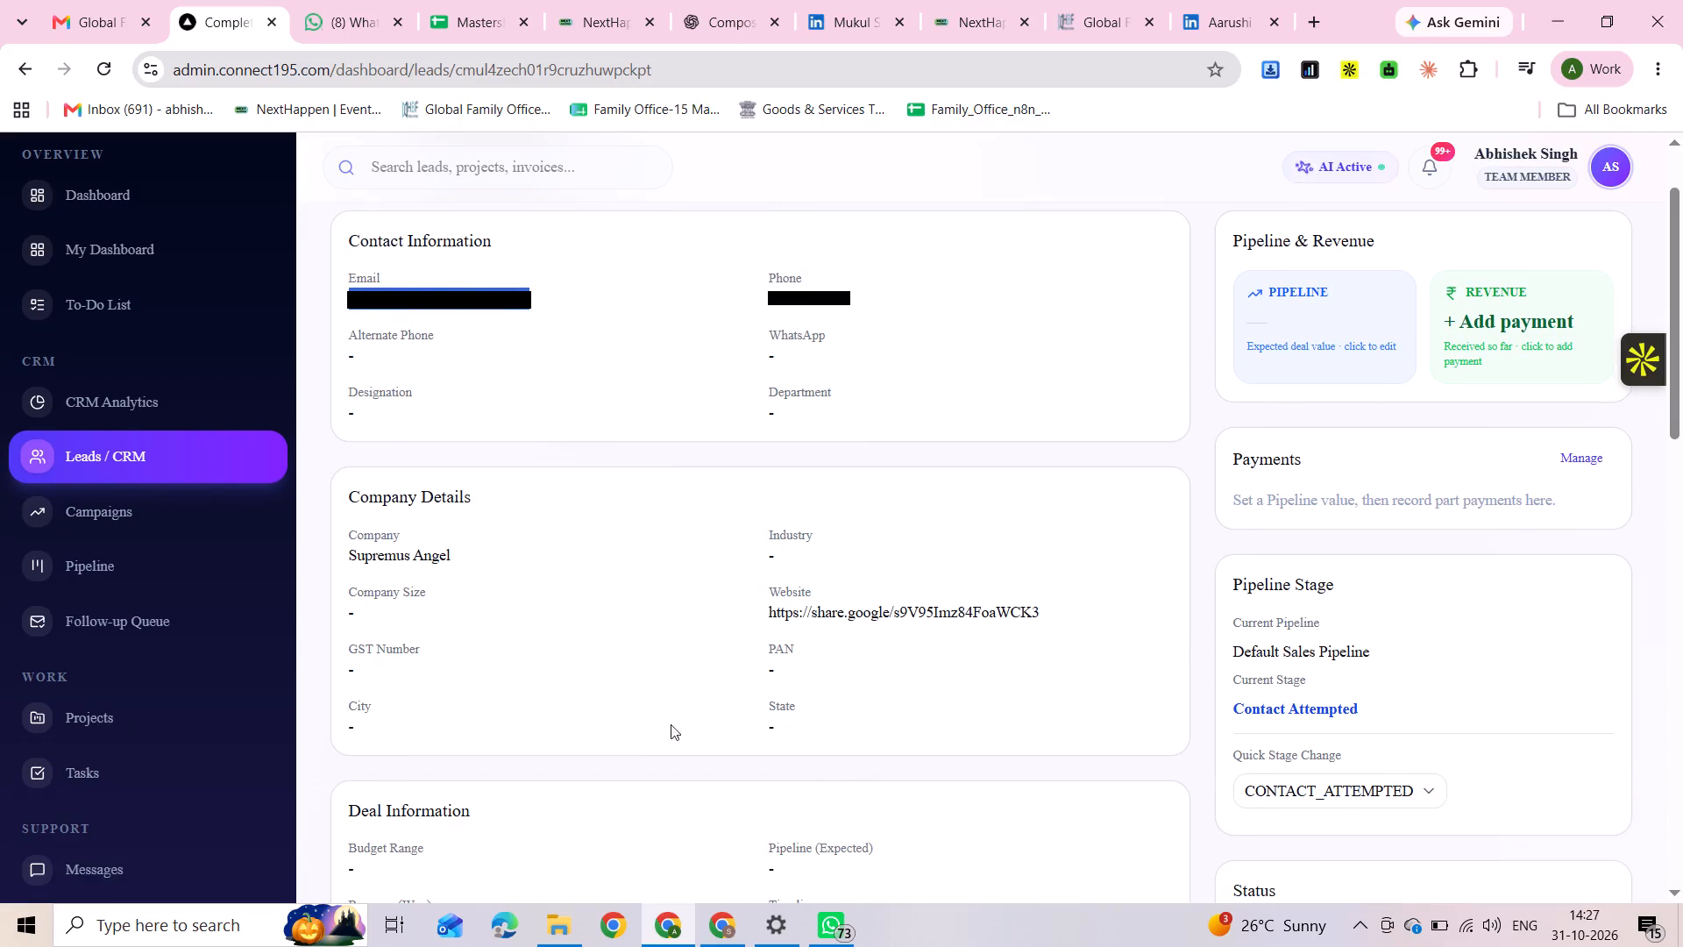
drag(1054, 612, 820, 621)
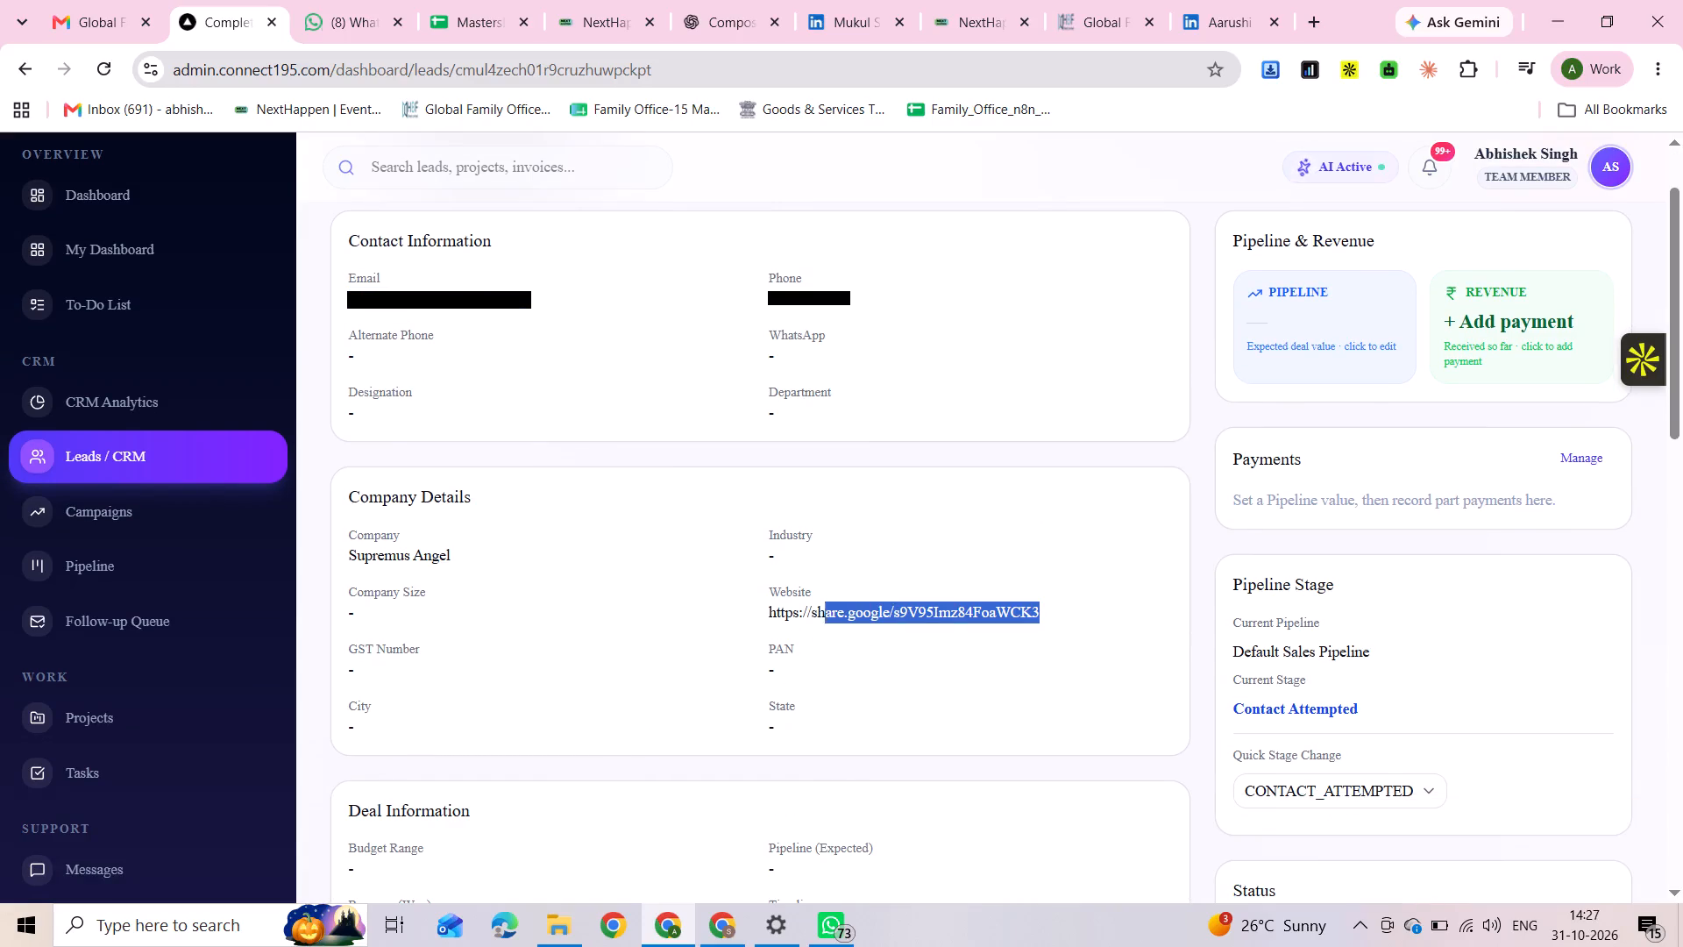
drag(820, 621, 759, 610)
right_click(849, 617)
right_click(849, 617)
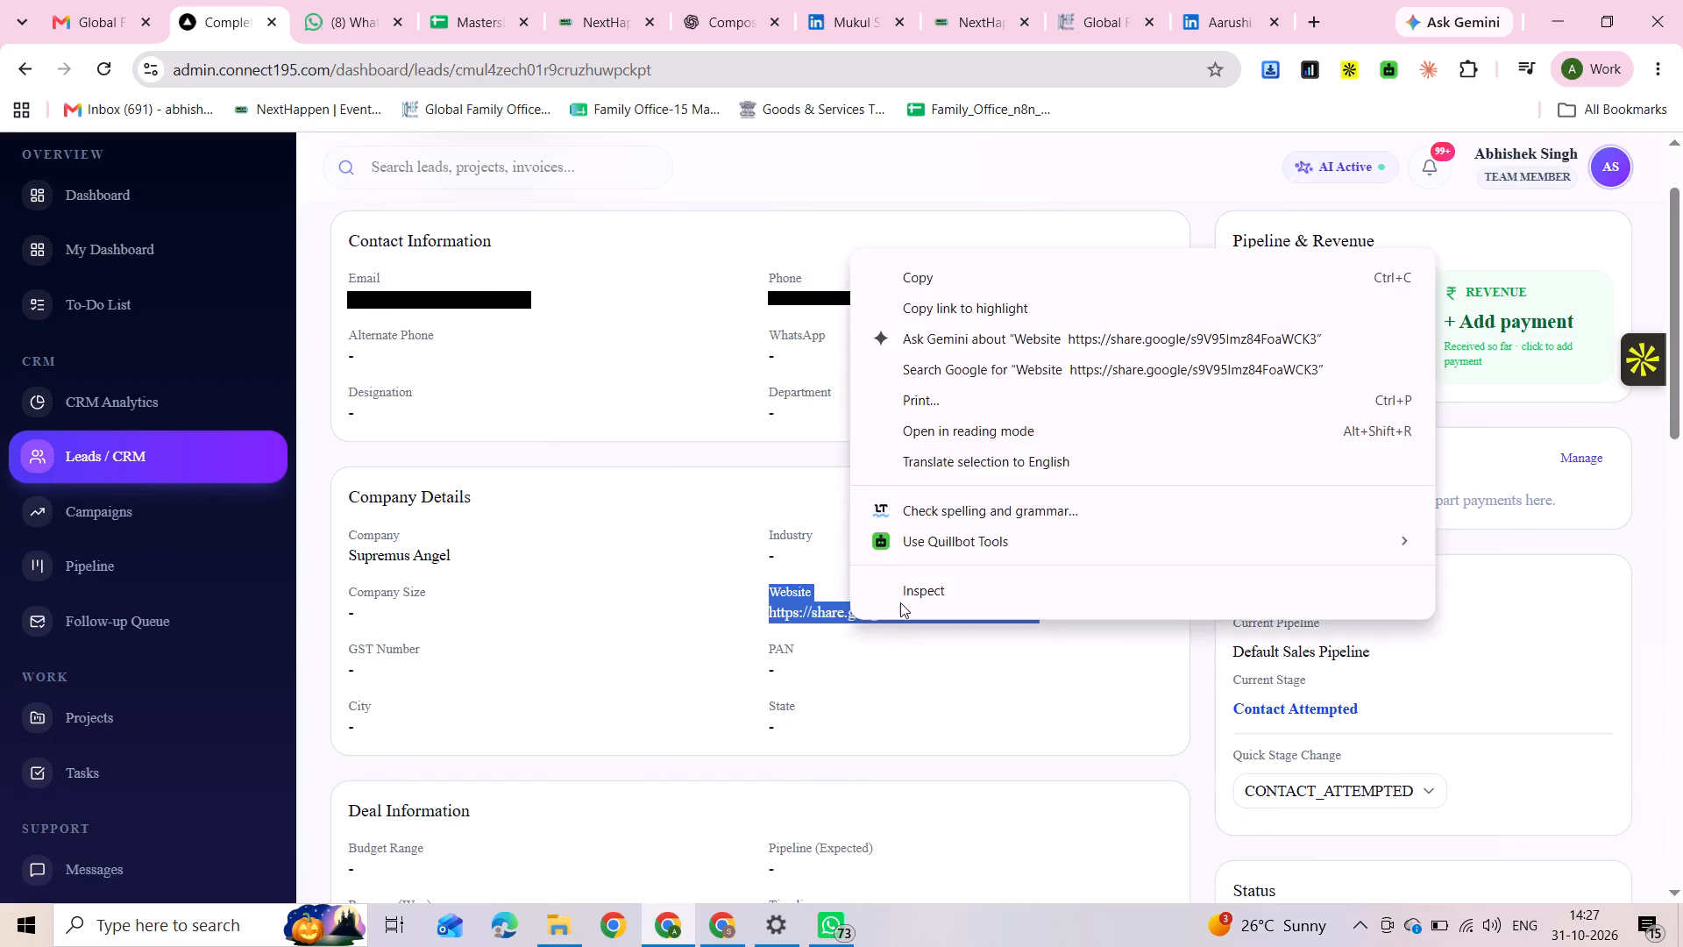
click(884, 289)
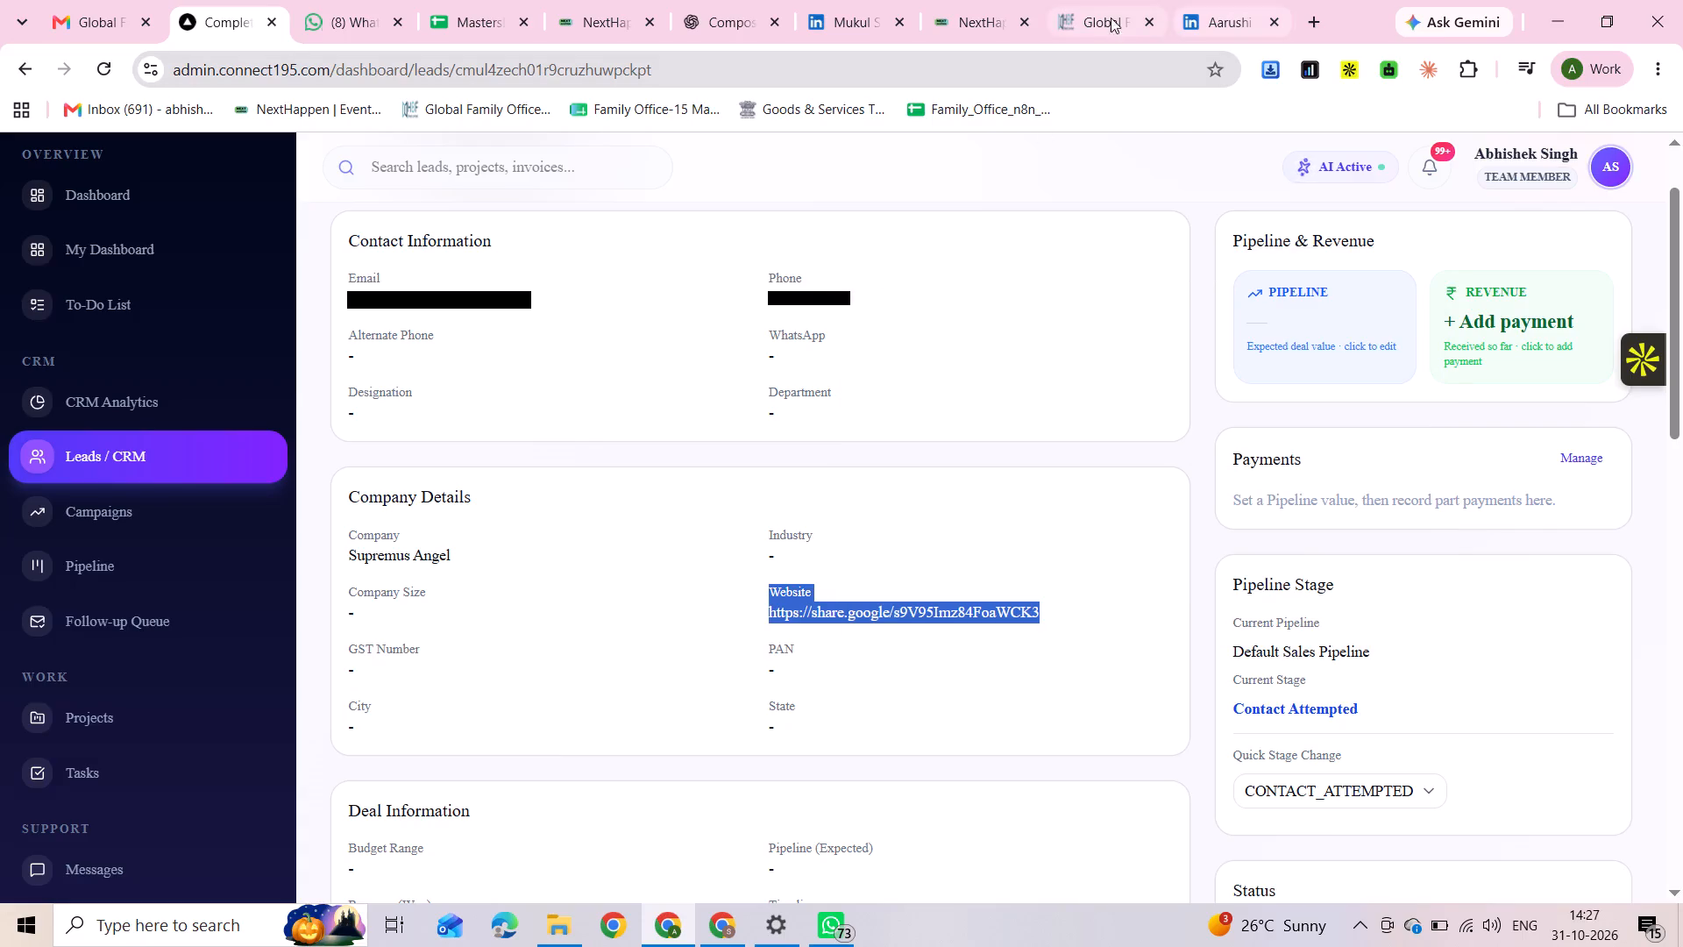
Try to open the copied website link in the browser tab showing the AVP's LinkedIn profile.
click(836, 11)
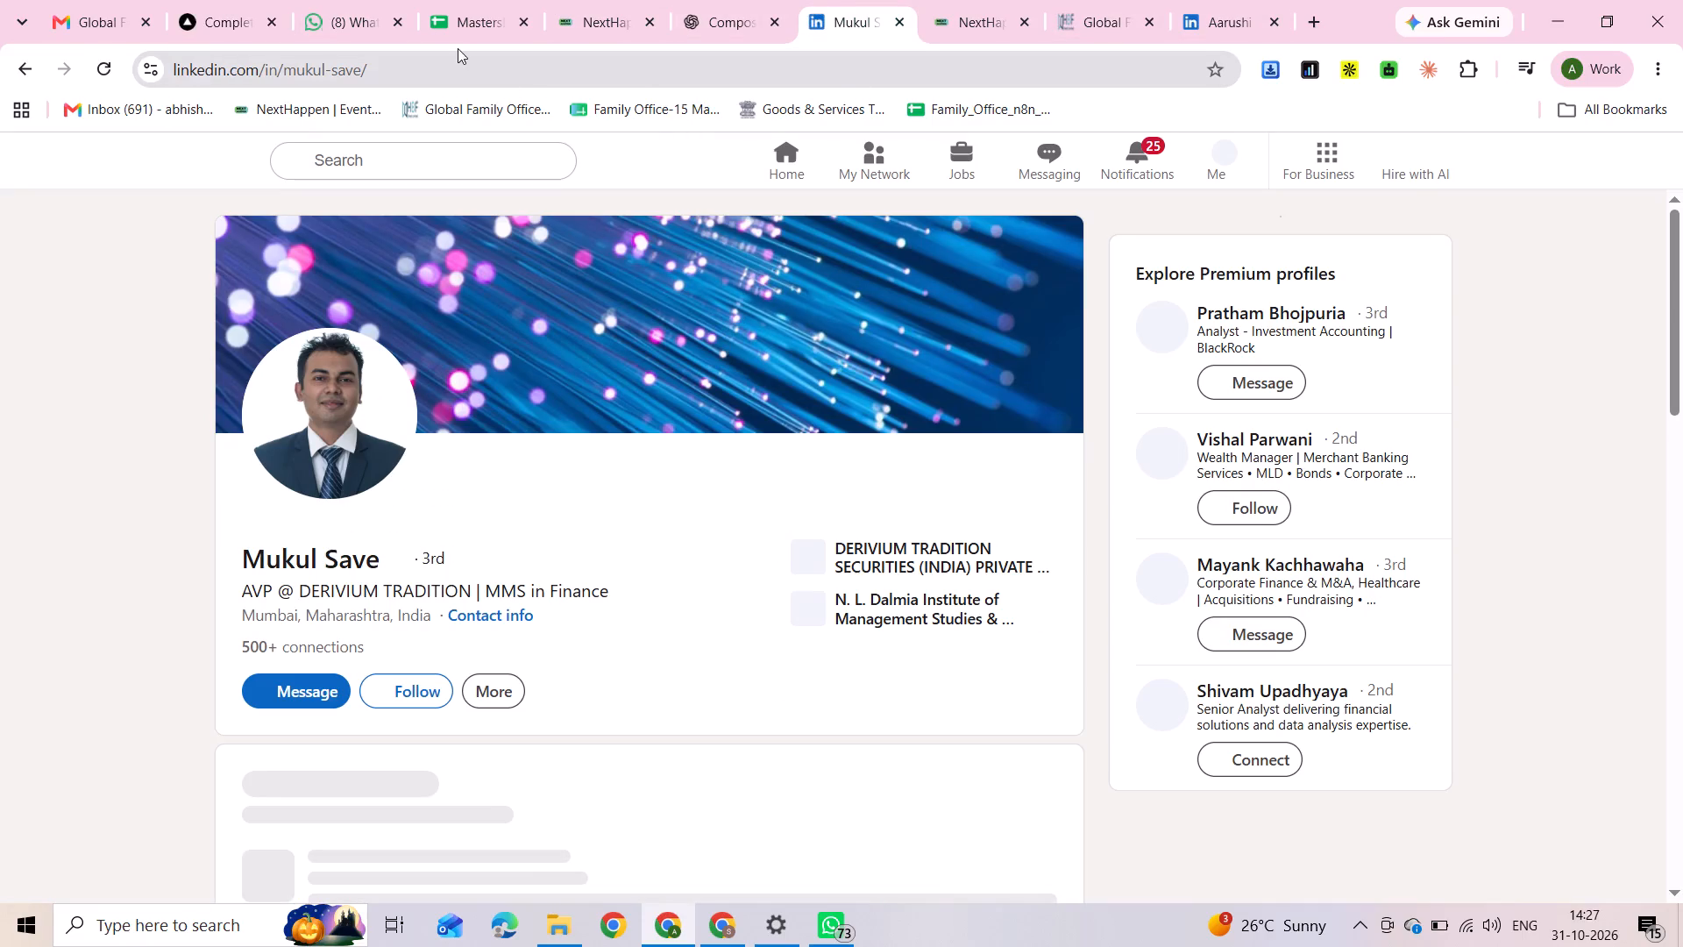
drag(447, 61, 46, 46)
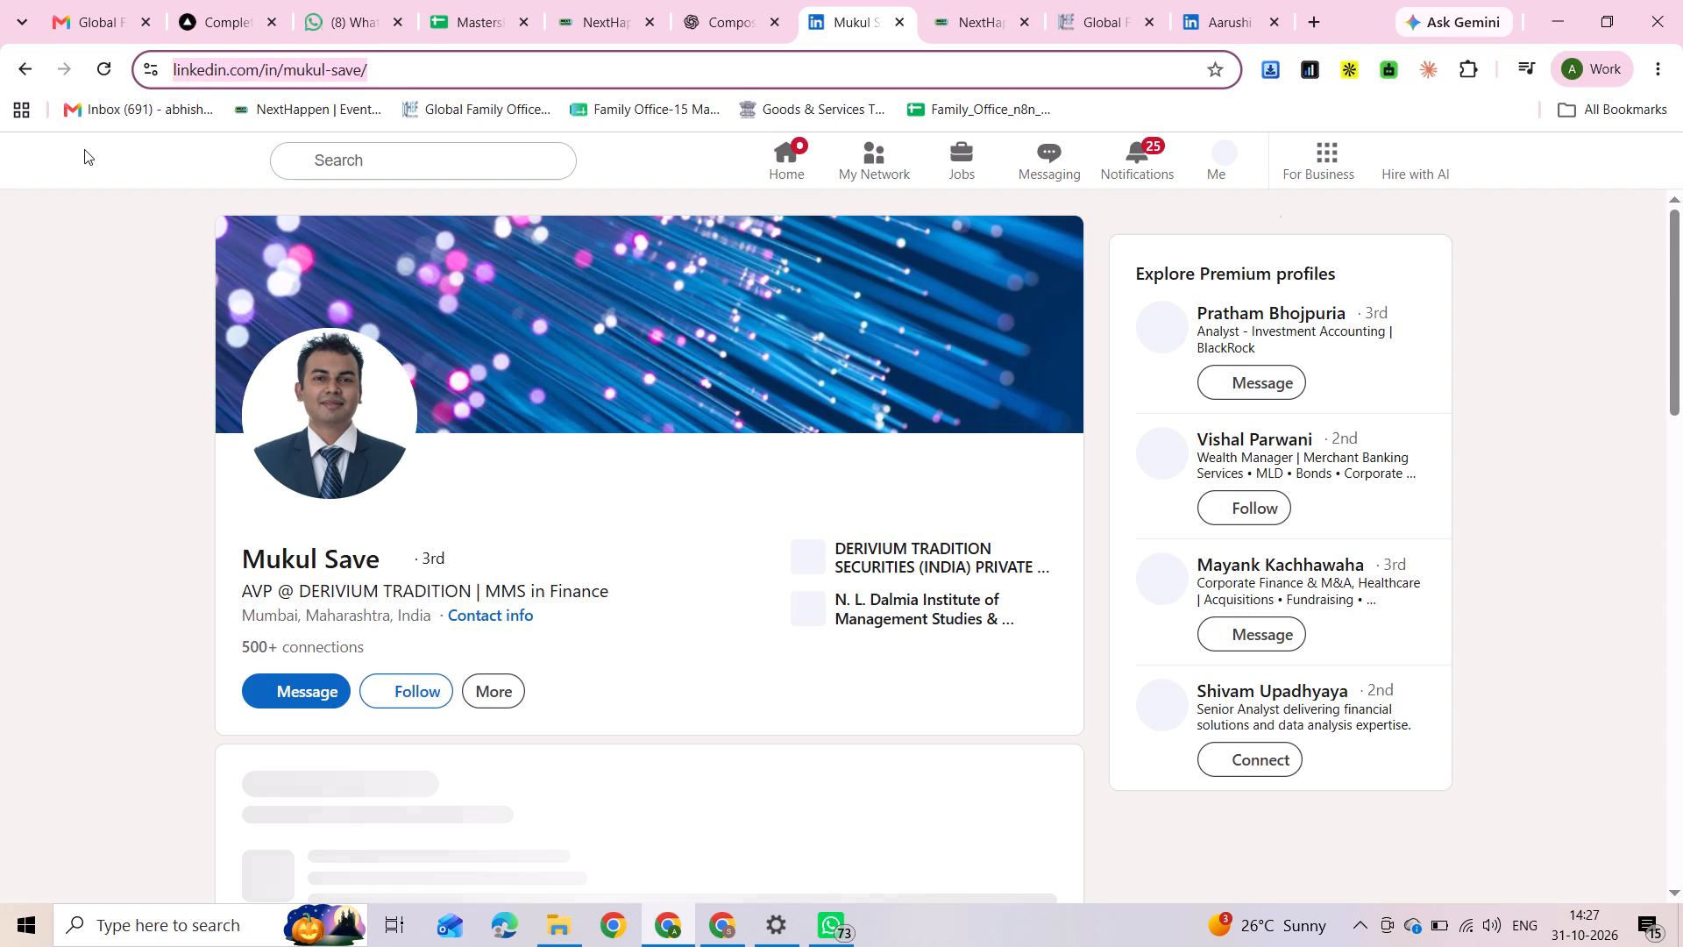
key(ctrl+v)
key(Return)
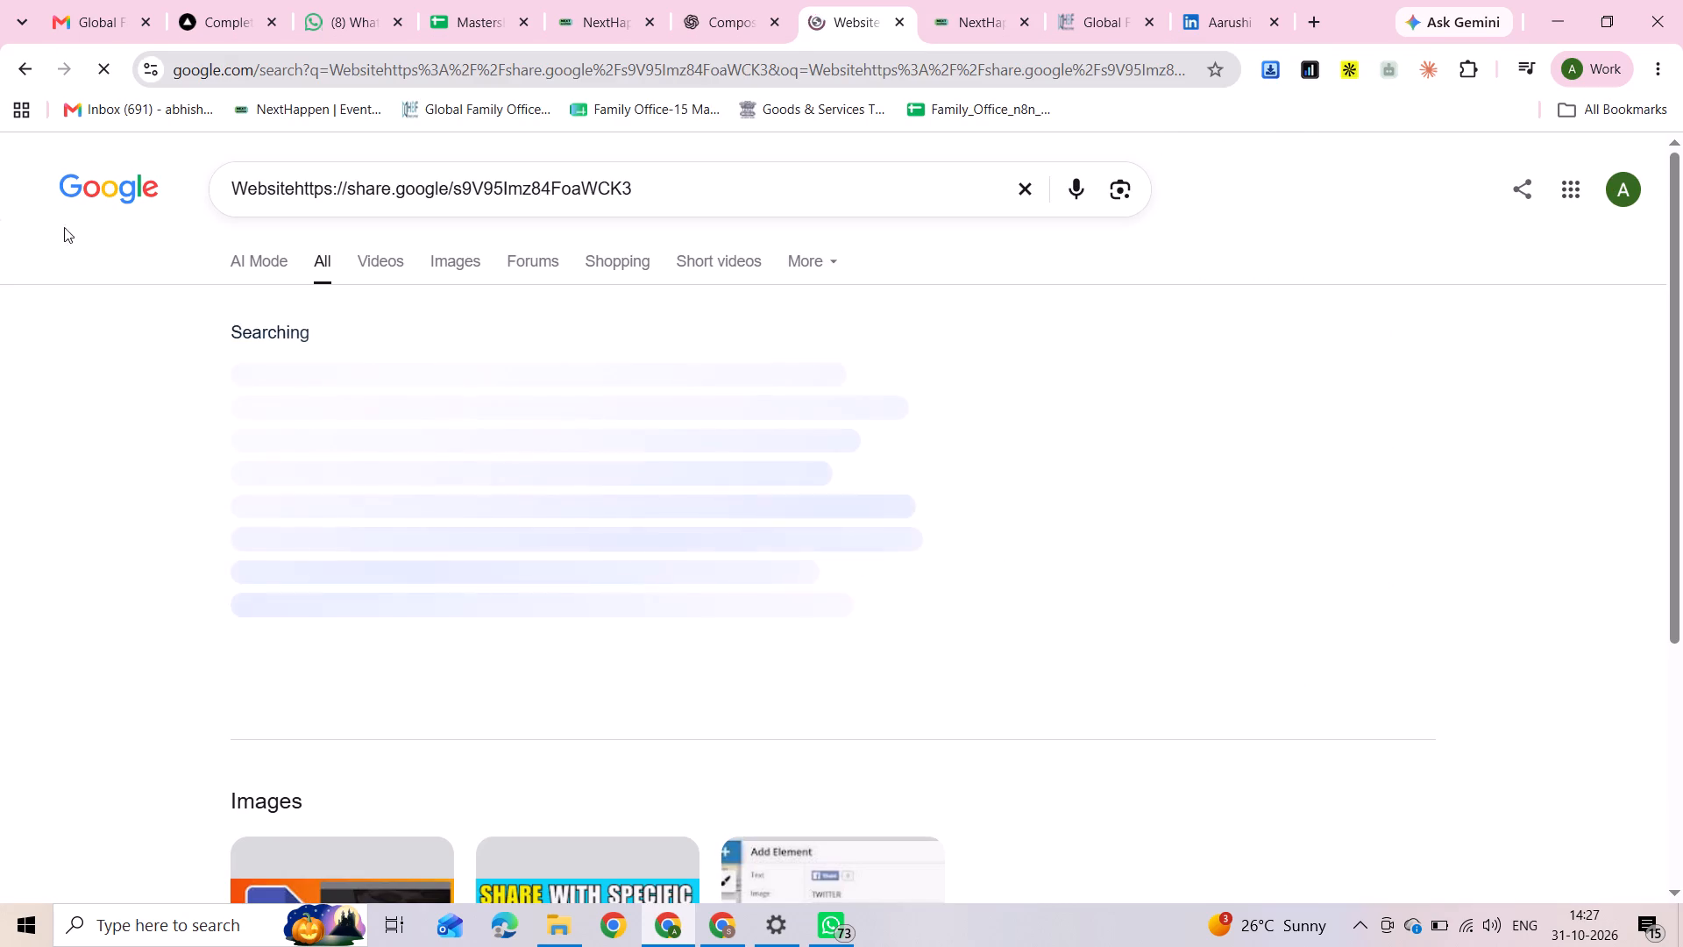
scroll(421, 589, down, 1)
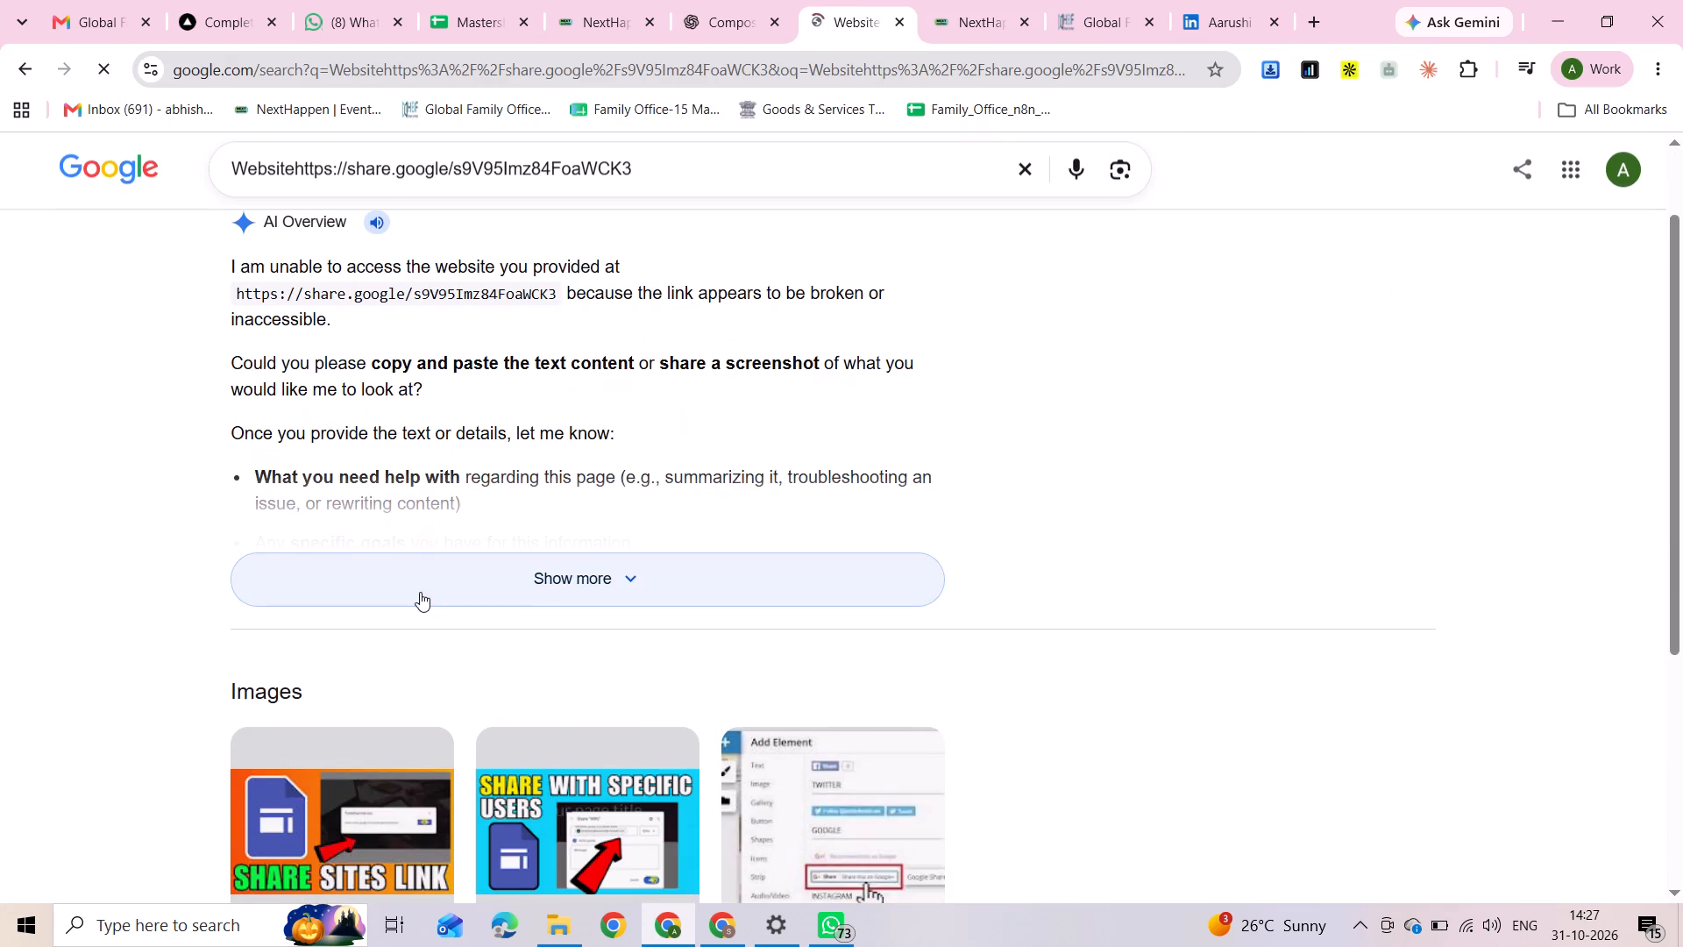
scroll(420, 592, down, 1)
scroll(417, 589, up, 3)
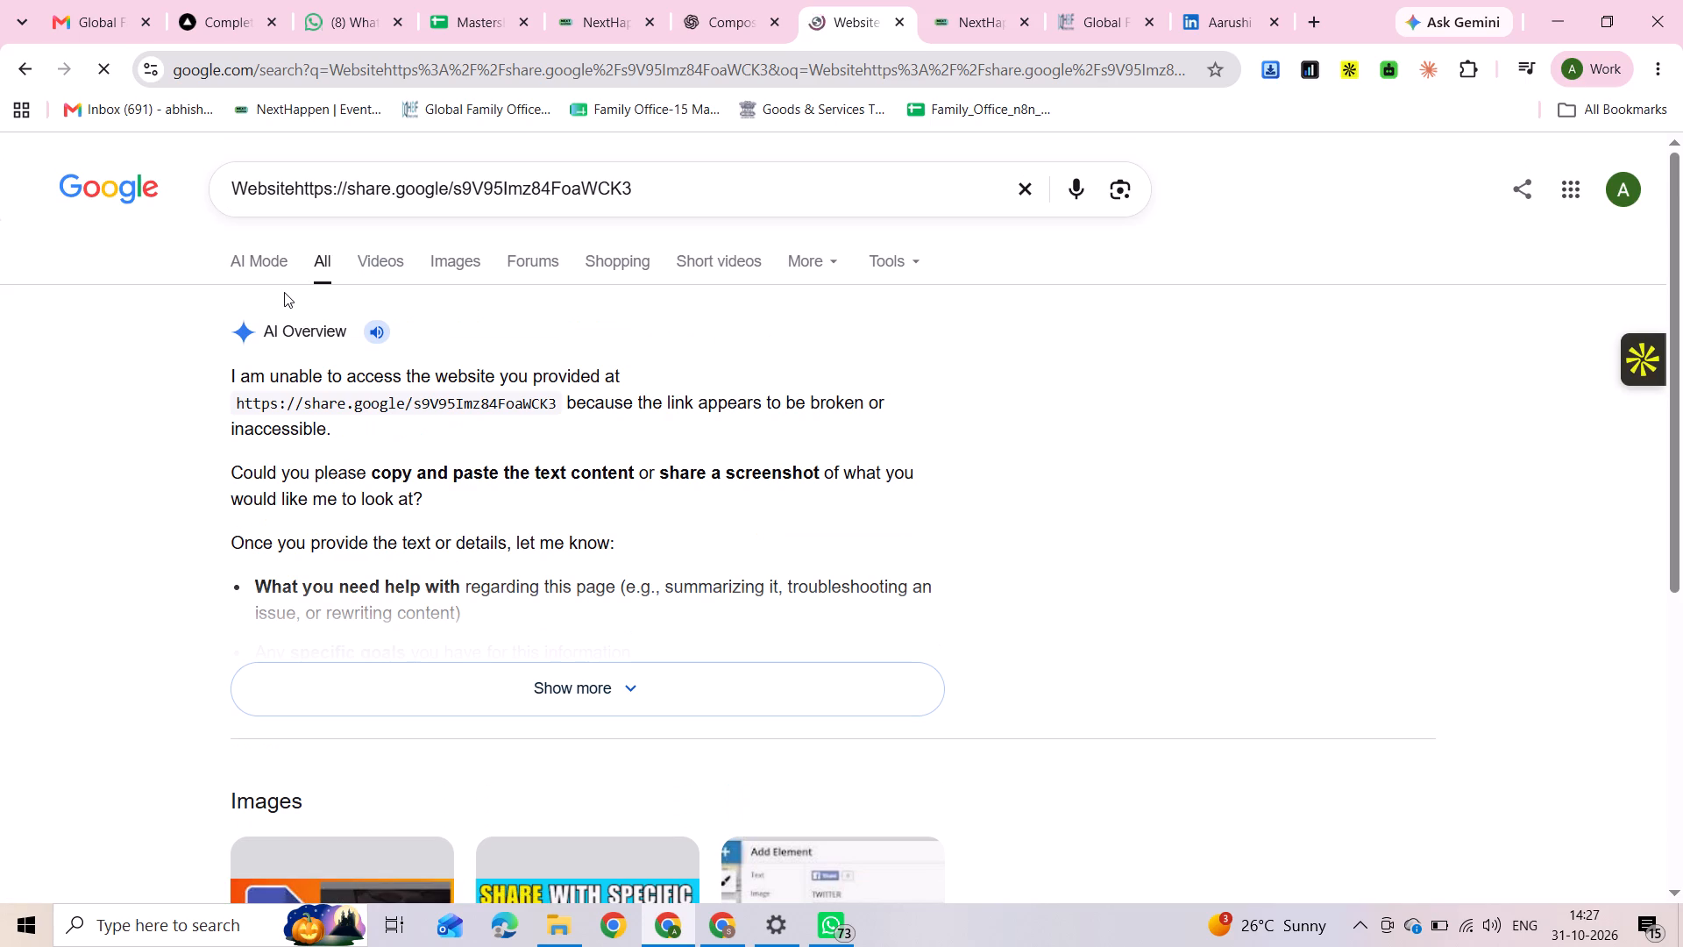
click(292, 191)
key(BackSpace)
key(BackSpace)
key(BackSpace)
key(BackSpace)
key(BackSpace)
key(BackSpace)
key(BackSpace)
key(BackSpace)
key(BackSpace)
key(BackSpace)
key(BackSpace)
key(BackSpace)
key(BackSpace)
key(BackSpace)
key(BackSpace)
key(BackSpace)
key(BackSpace)
key(BackSpace)
key(BackSpace)
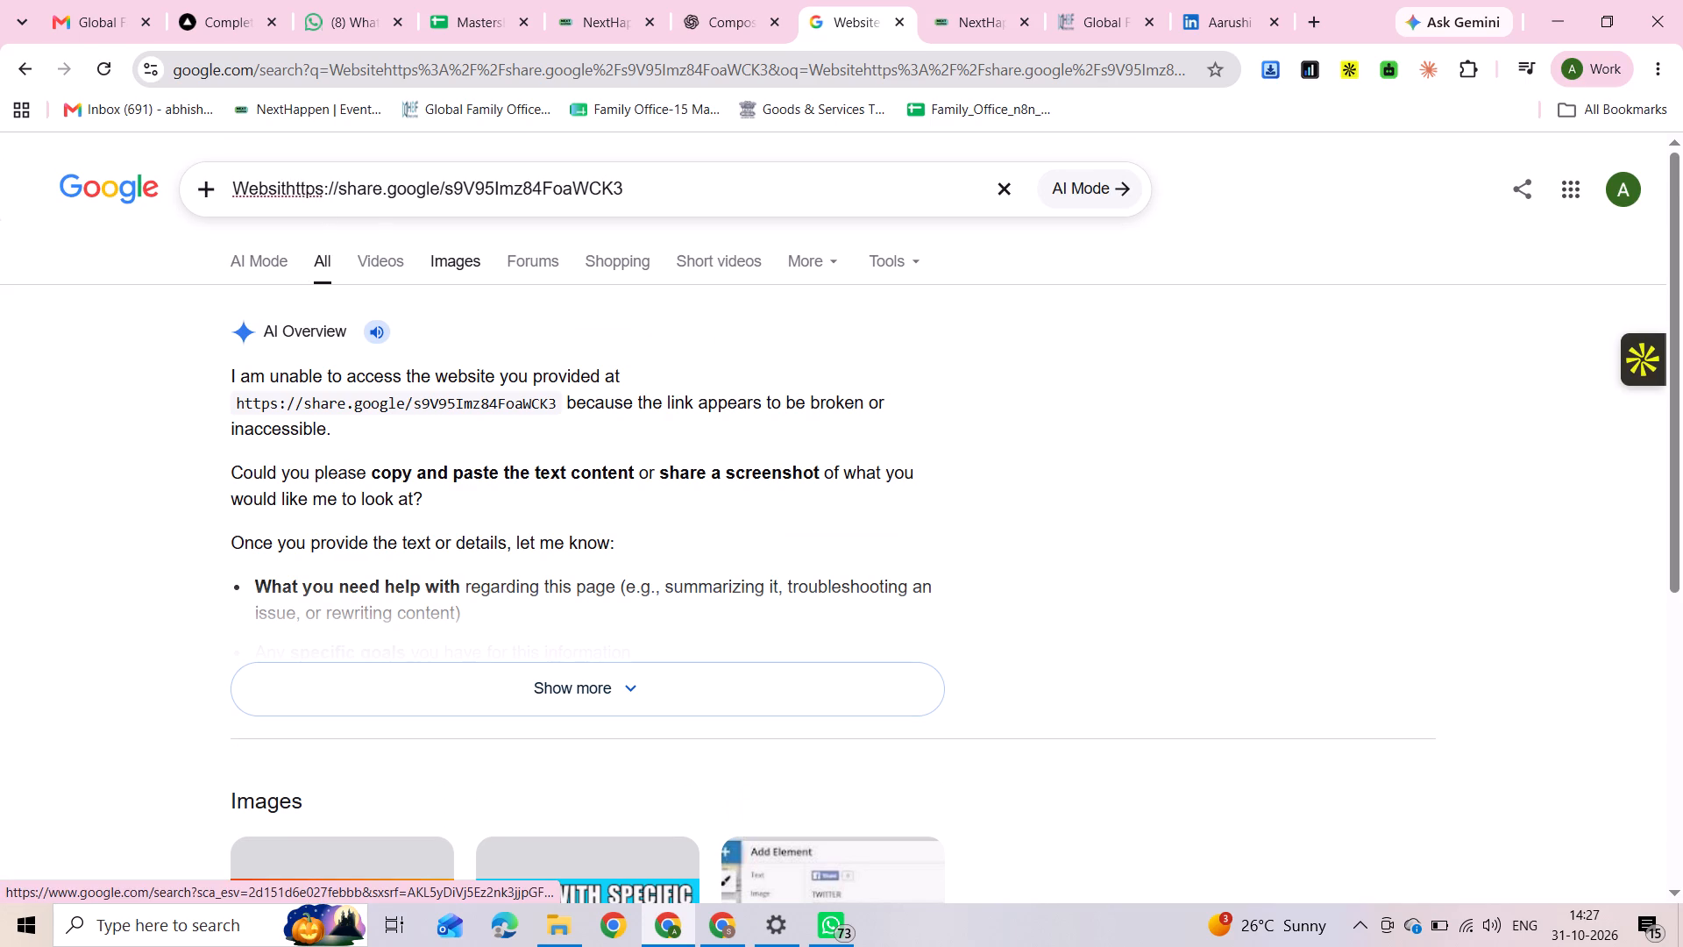
key(Right)
key(Right)
key(Right)
key(Right)
key(Right)
key(Right)
key(Right)
key(Right)
key(Right)
key(Right)
key(Right)
key(Right)
key(Right)
key(Right)
key(Right)
key(Right)
key(Right)
key(Right)
key(Right)
key(Right)
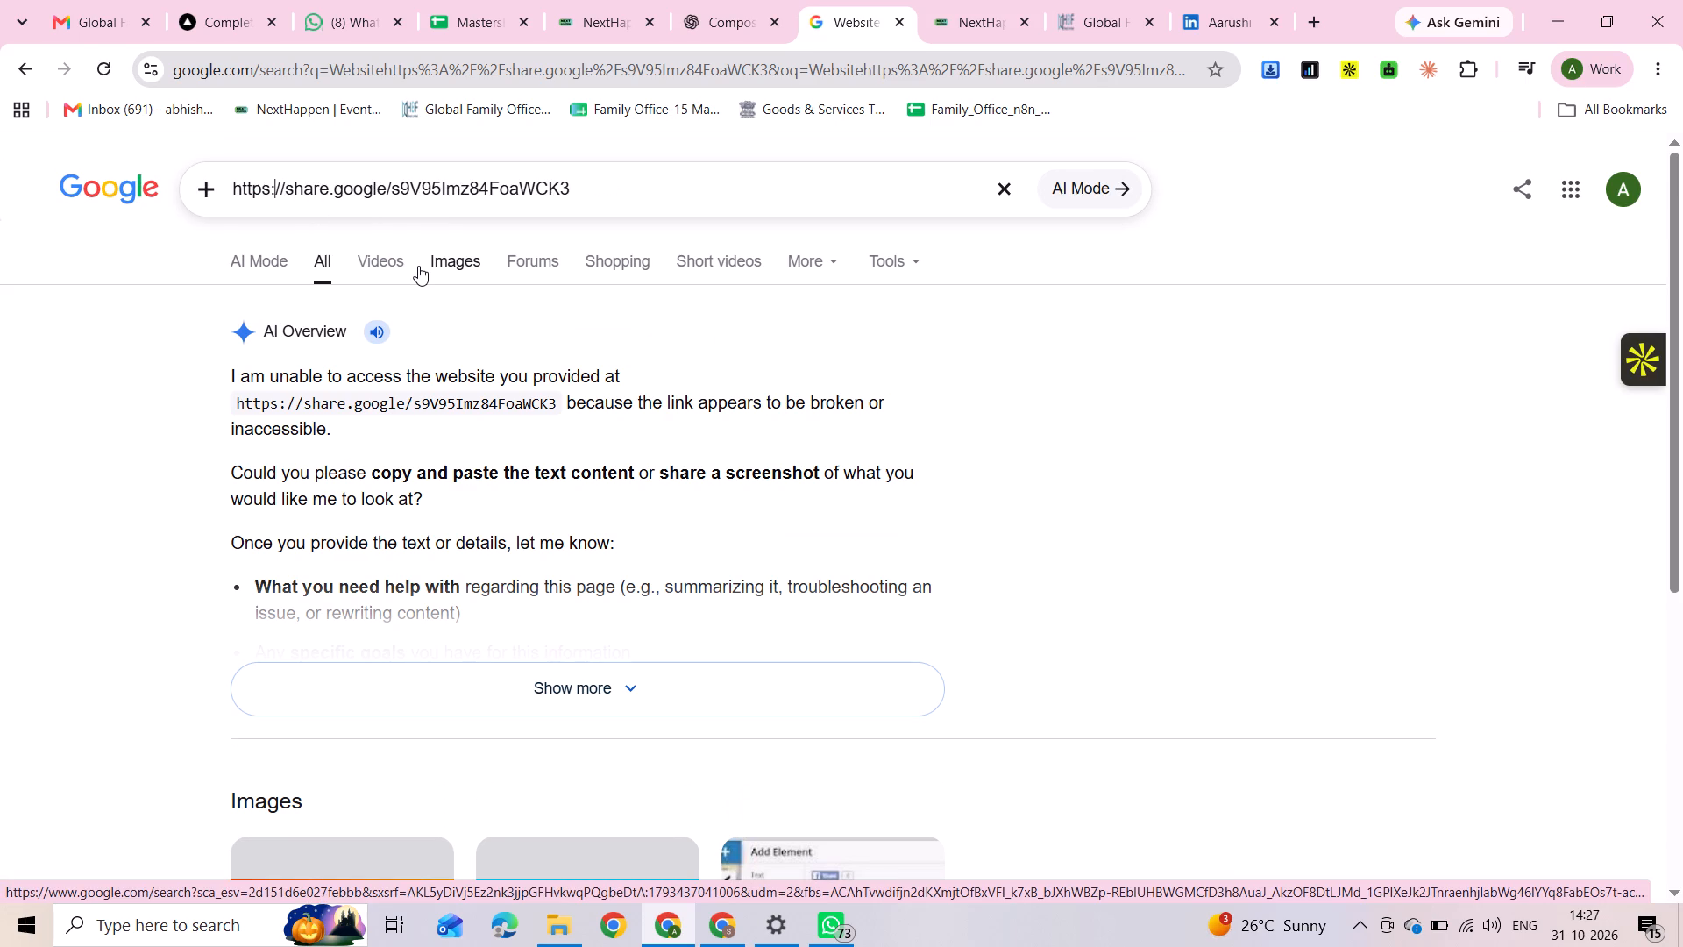
key(Return)
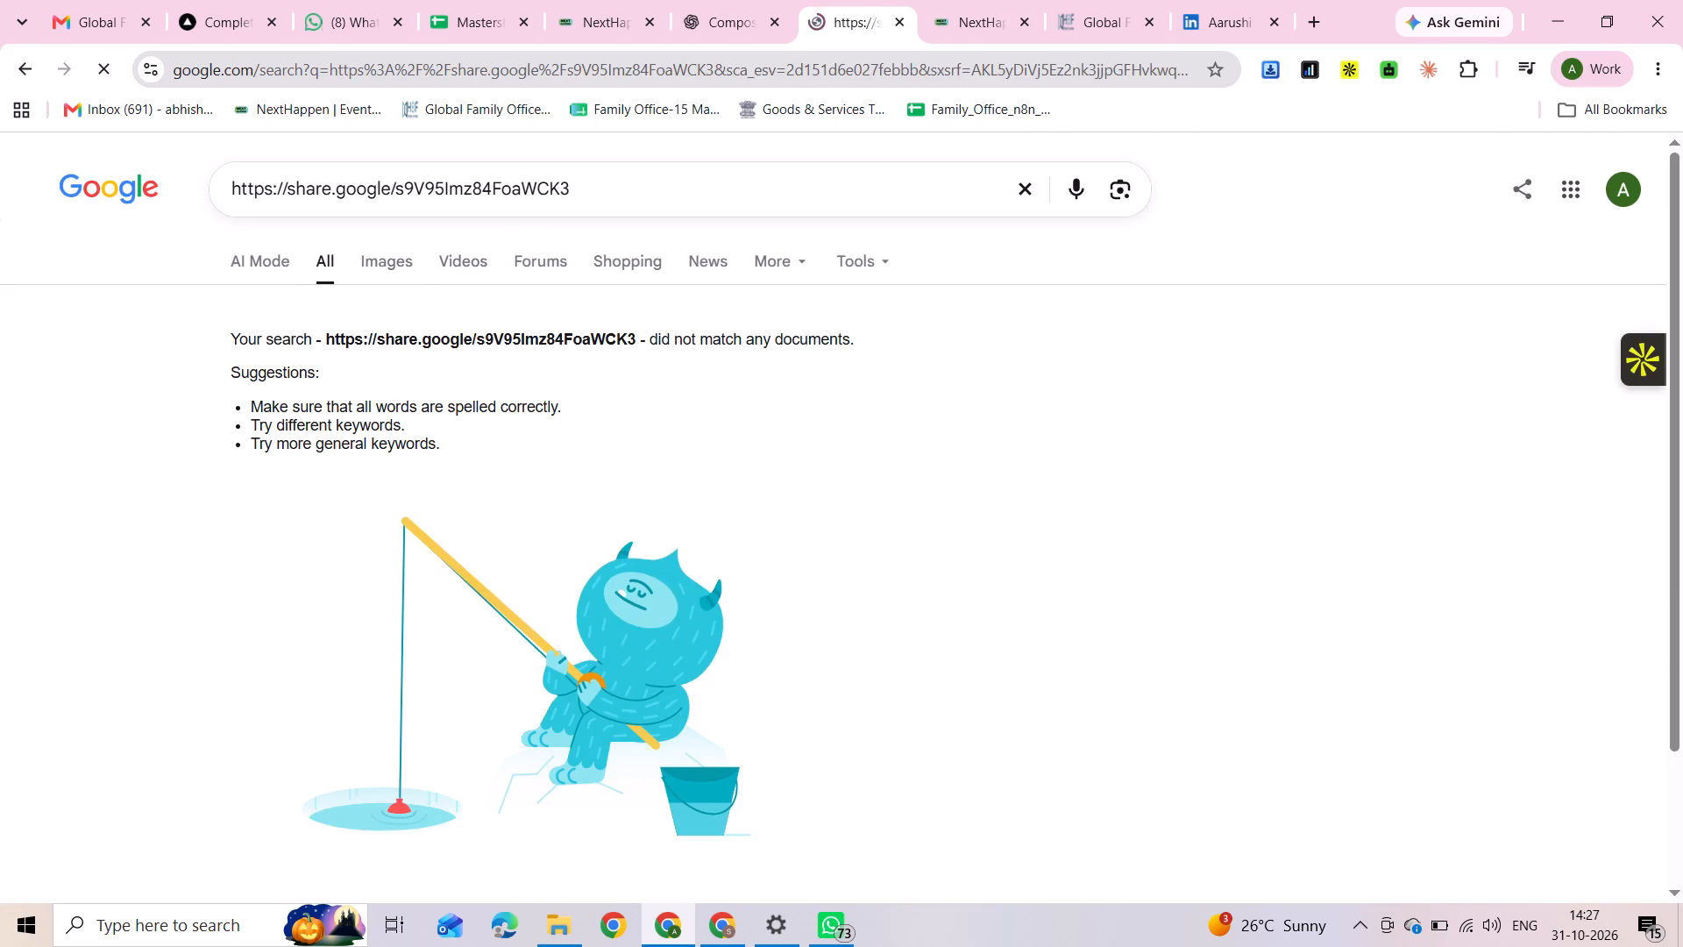
Move the cleaned share.google link from the search box to the browser's address and open the Supremus Angel website.
drag(611, 189, 0, 189)
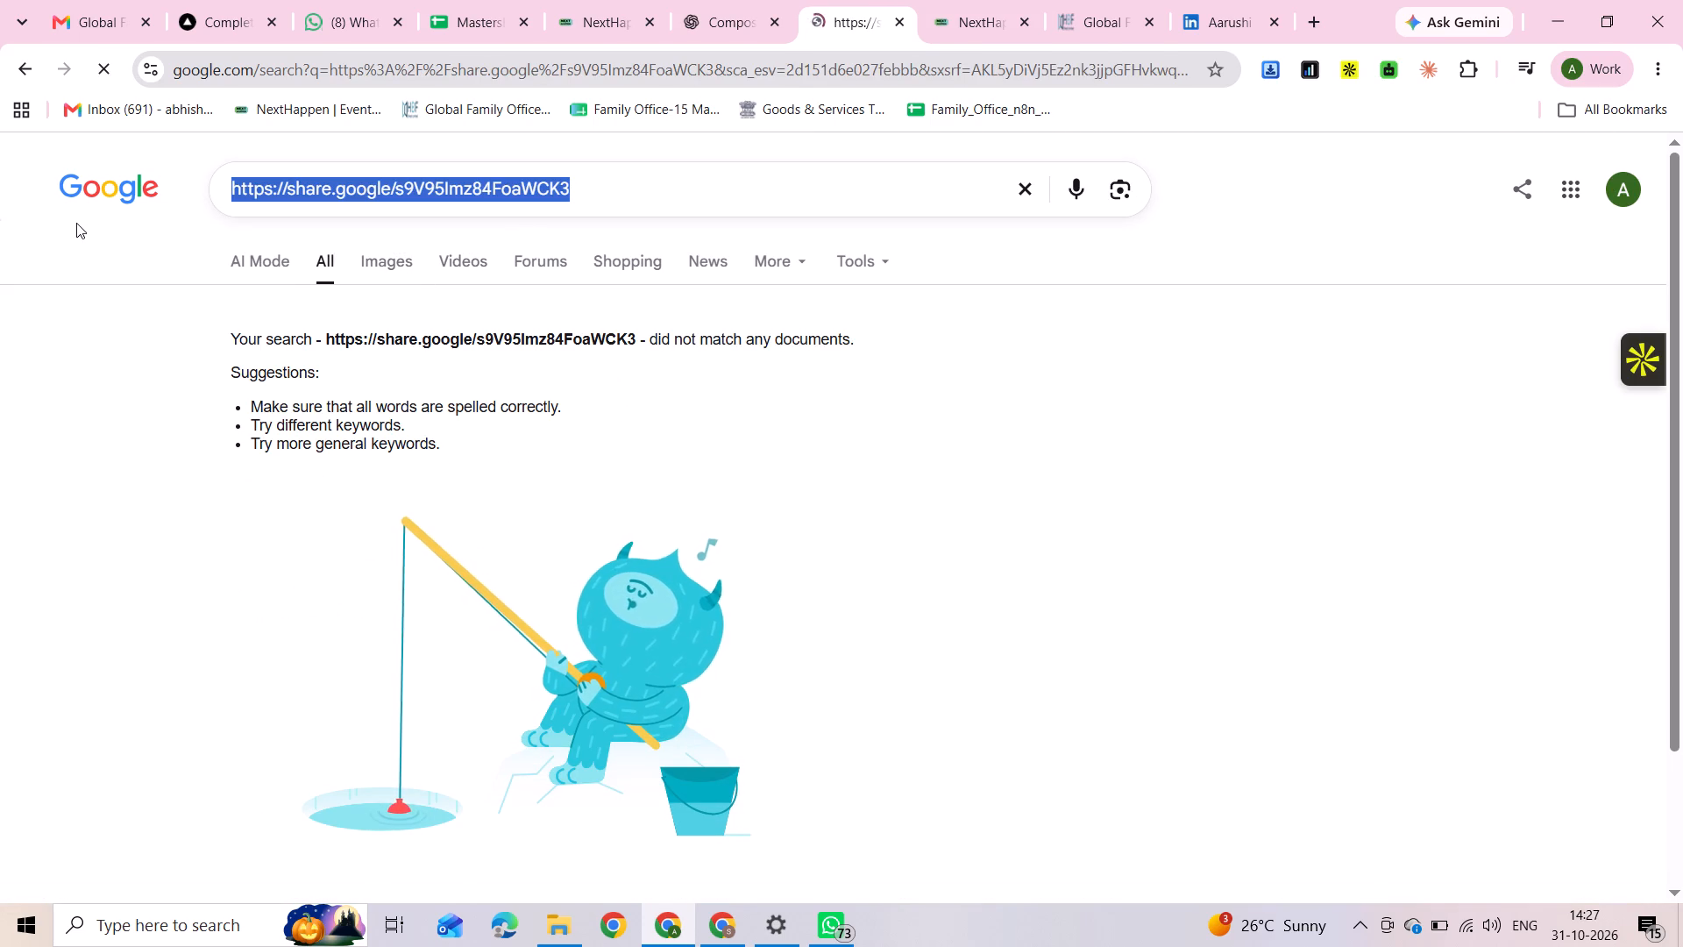
key(ctrl+x)
click(329, 56)
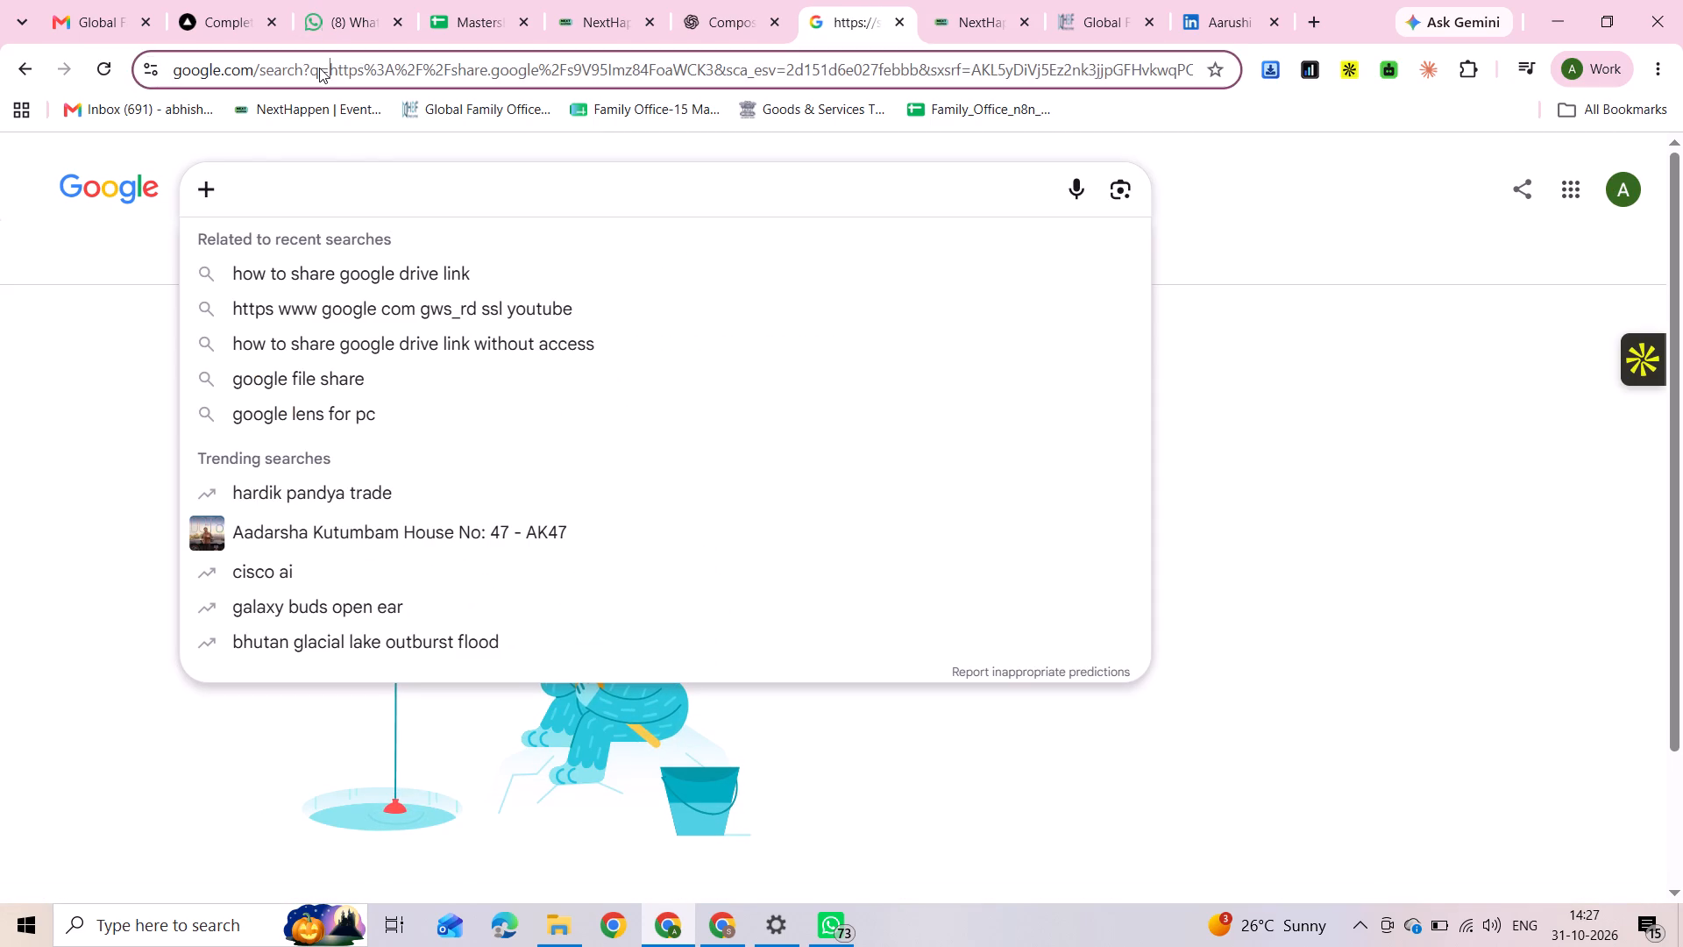
key(ctrl+v)
key(Return)
key(bracketright)
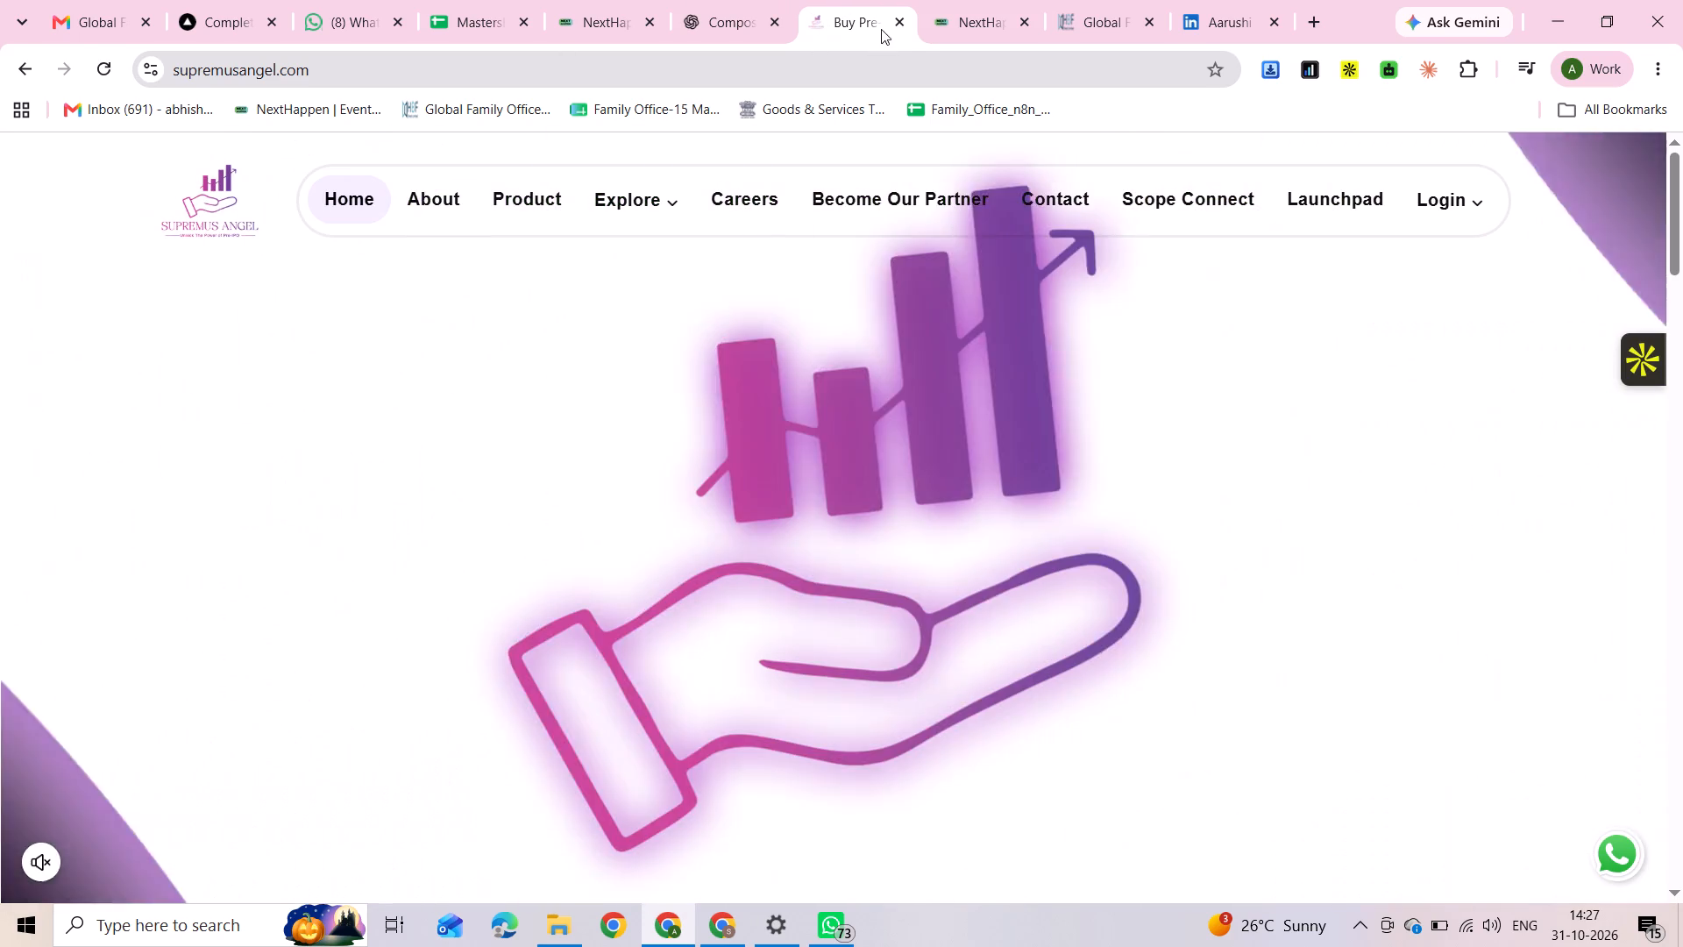
Close the Supremus Angel website and return from the lead's CRM record to the specific attendee campaign's lead list.
click(896, 18)
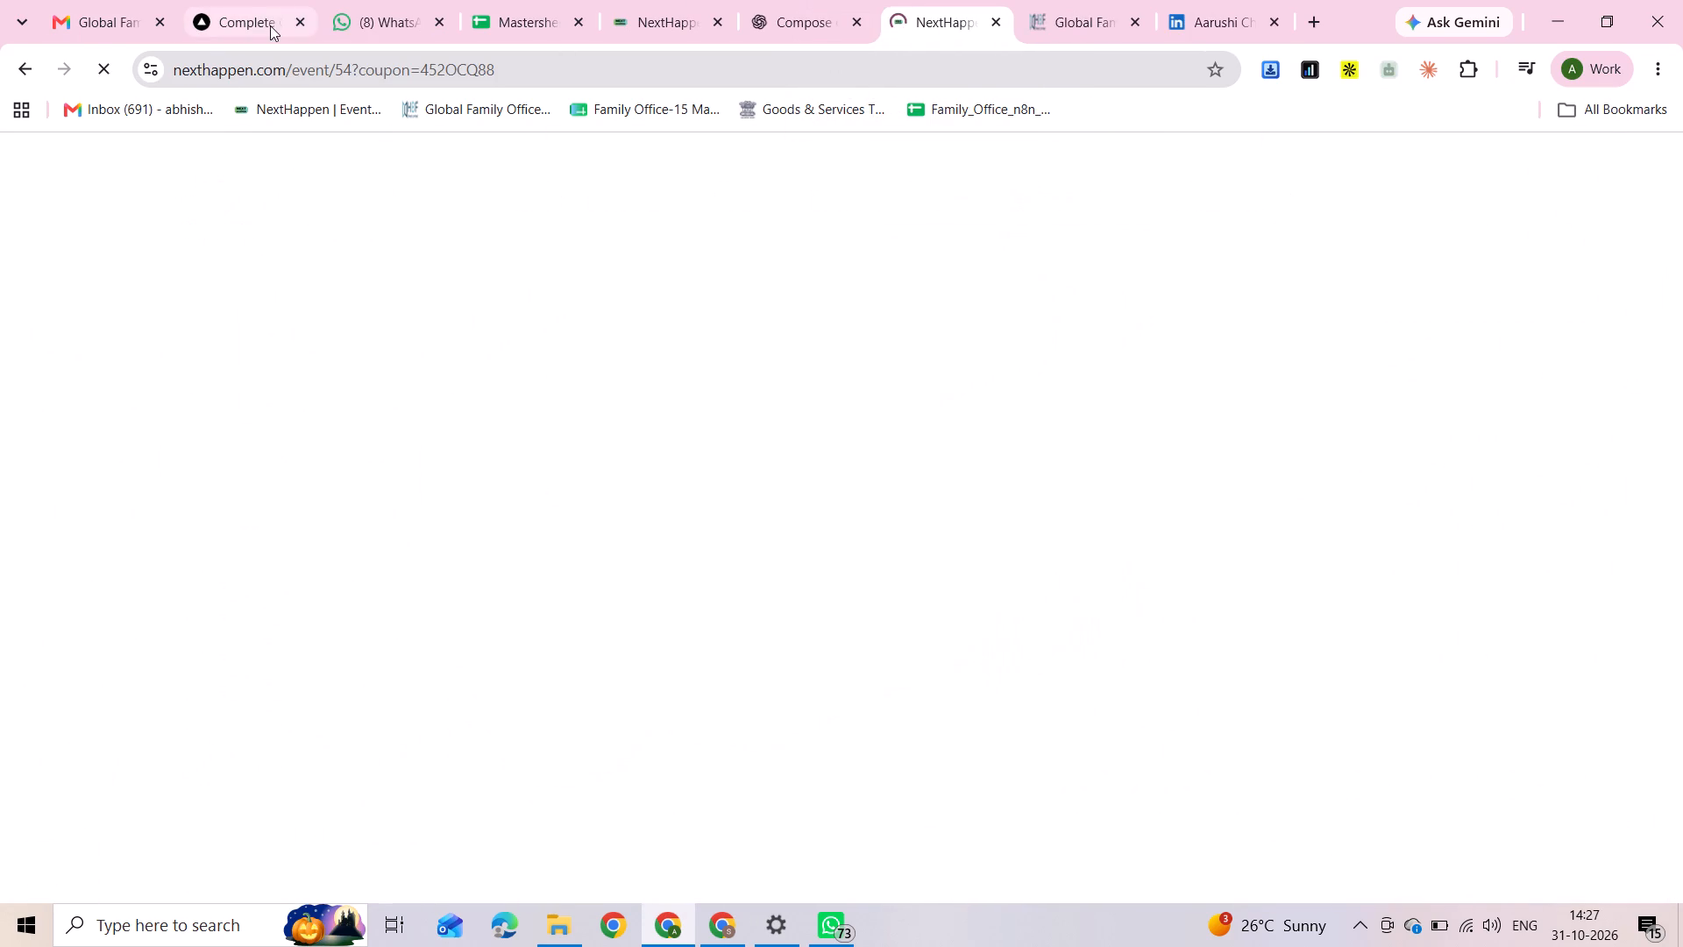
click(234, 17)
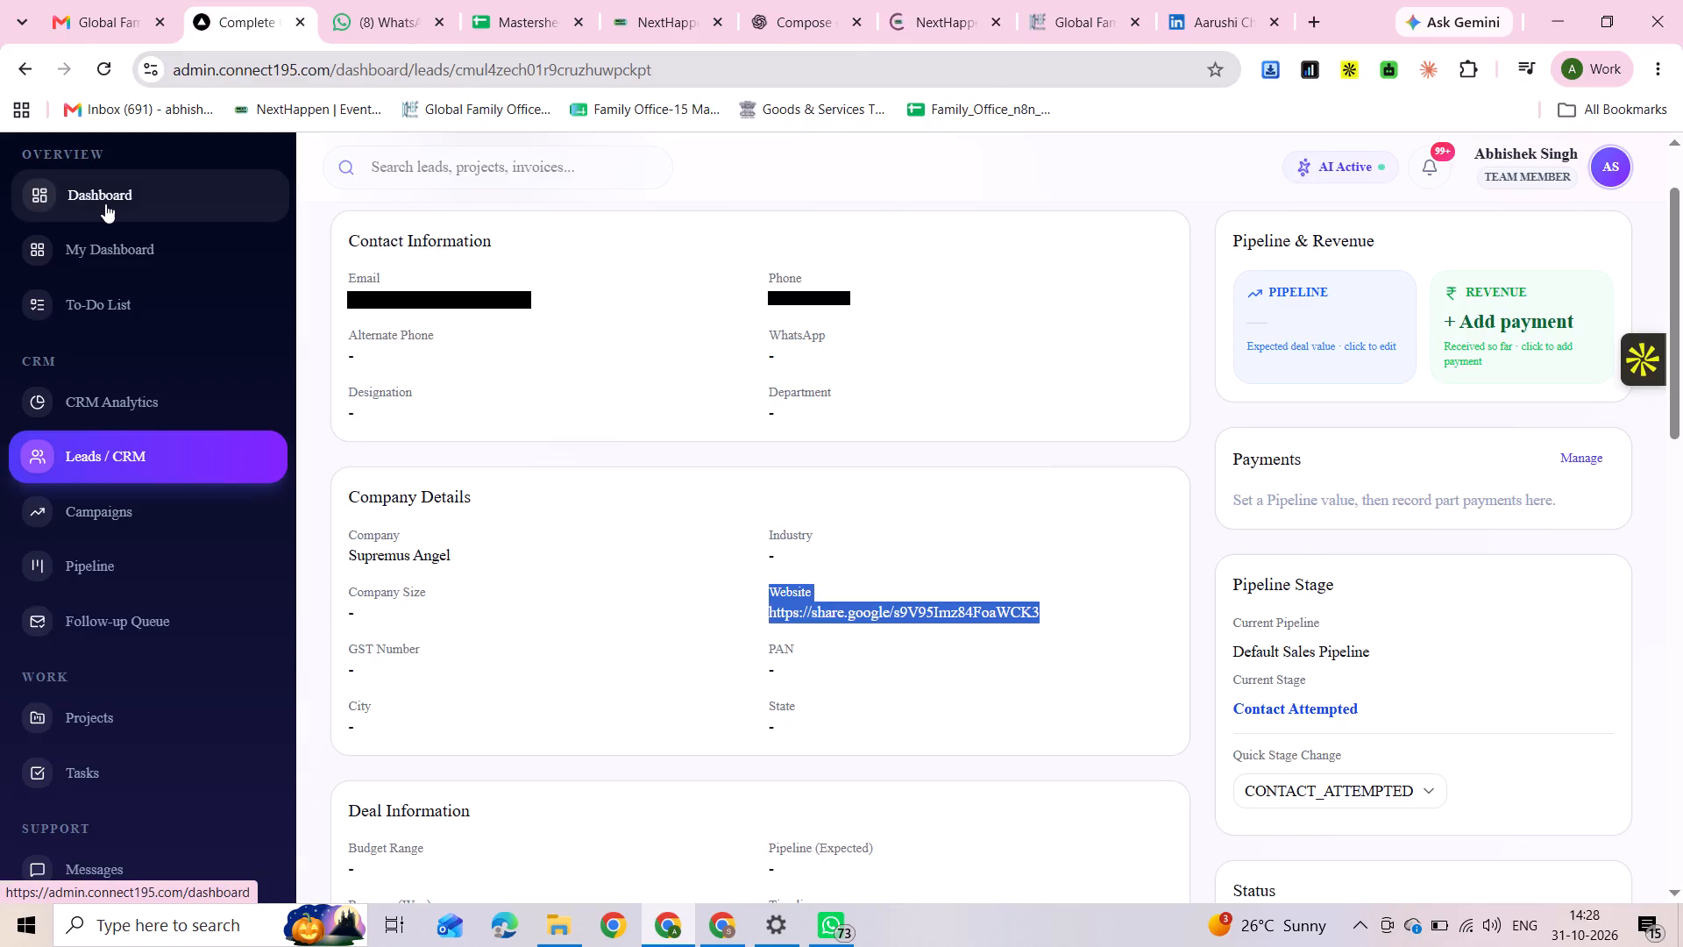
scroll(233, 151, up, 2)
click(359, 269)
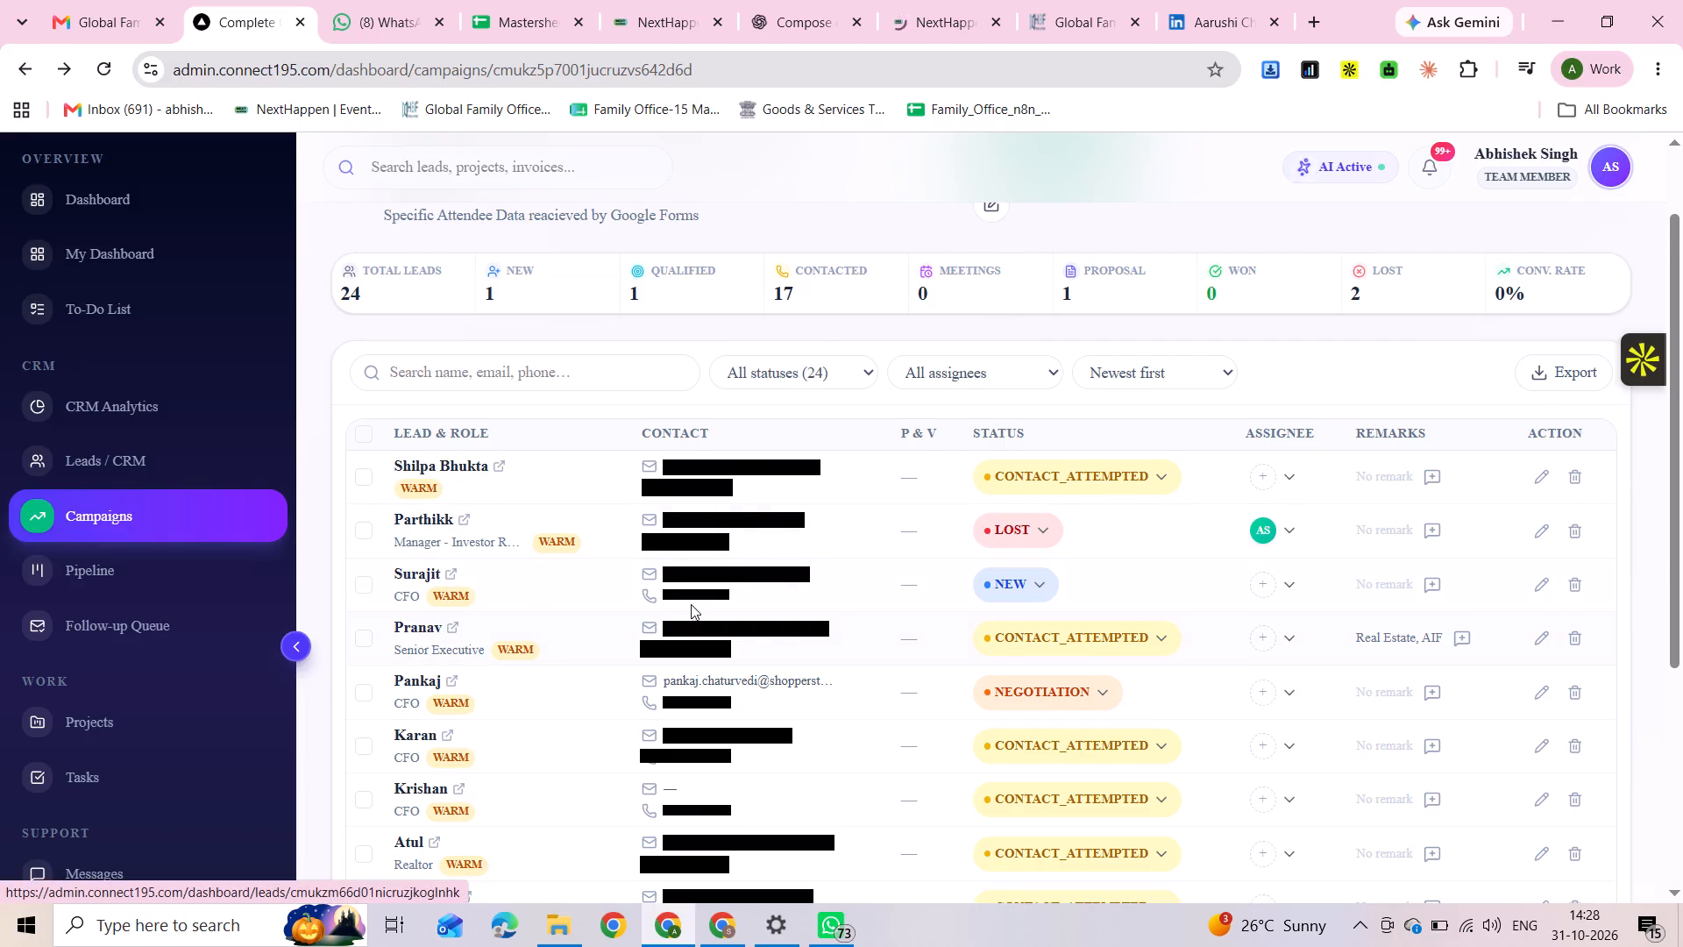
Open Pranav's lead record from the campaign list and review its company details, activity timeline and contact information.
scroll(691, 604, down, 2)
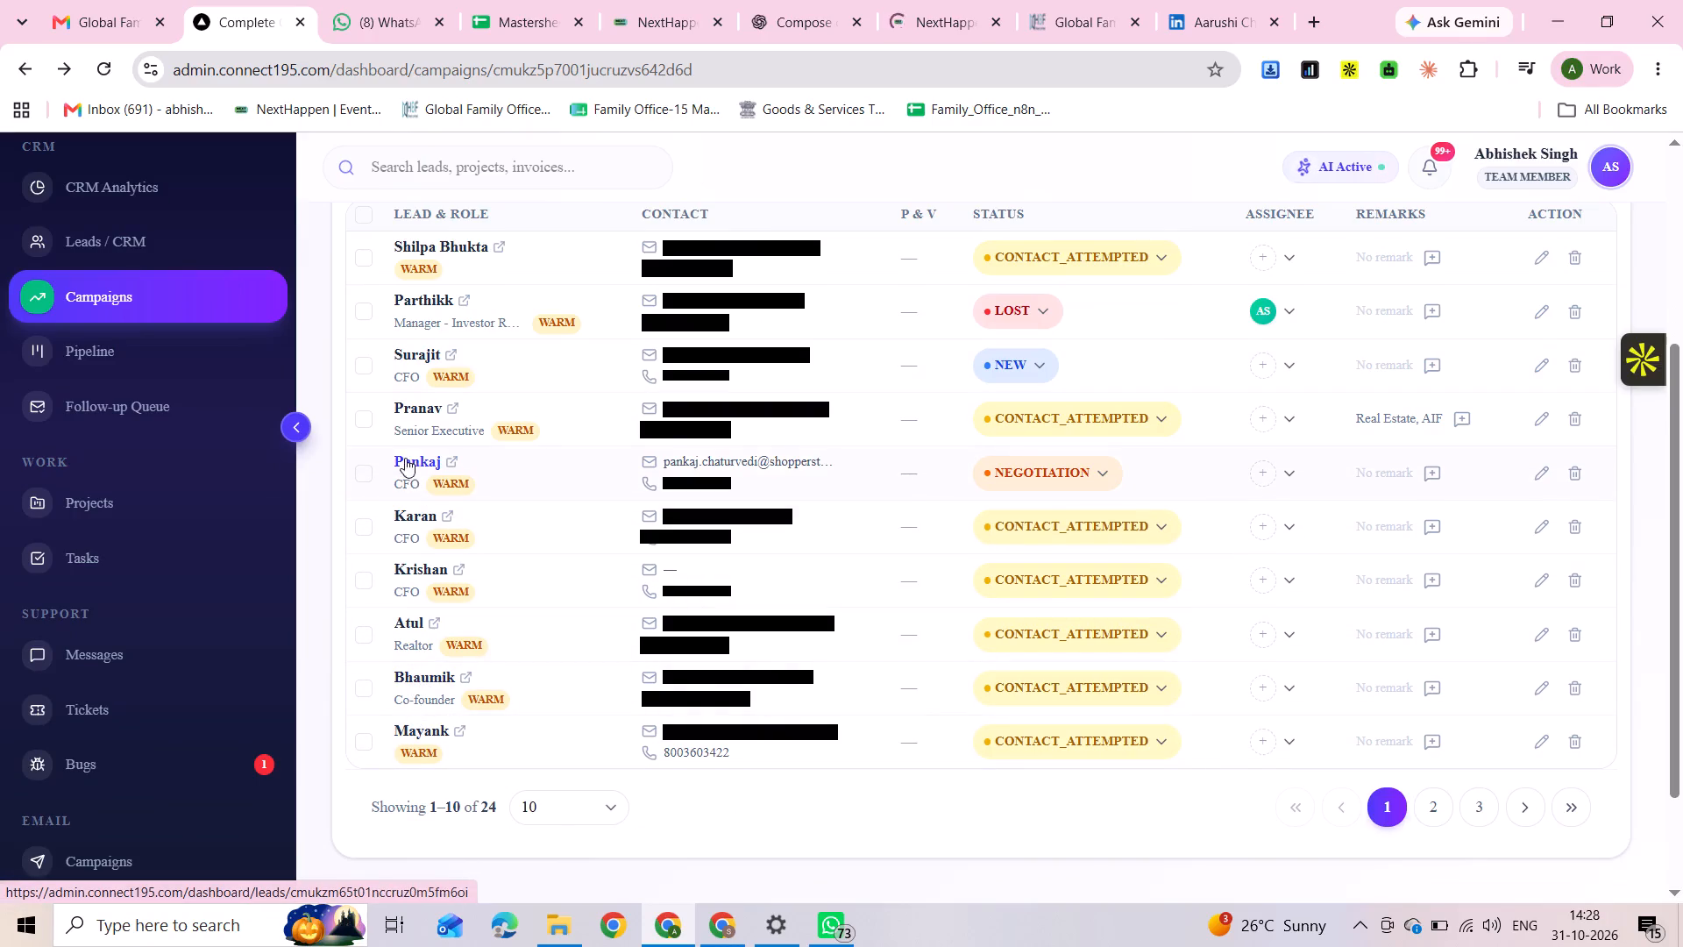
click(418, 409)
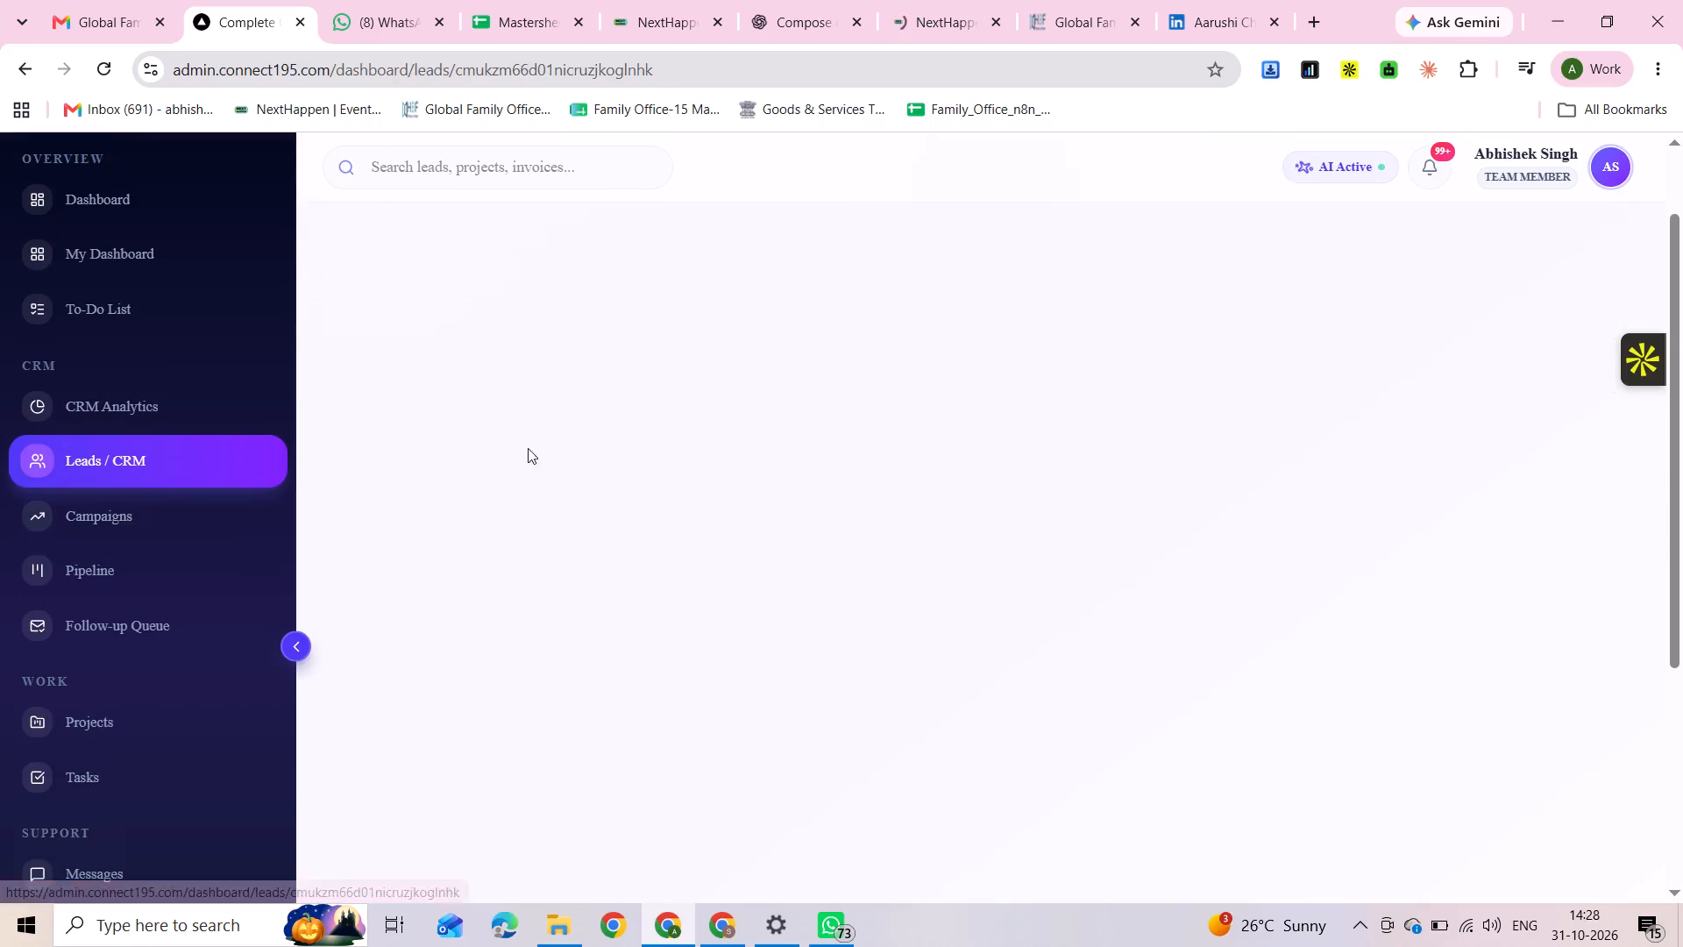
scroll(756, 579, down, 3)
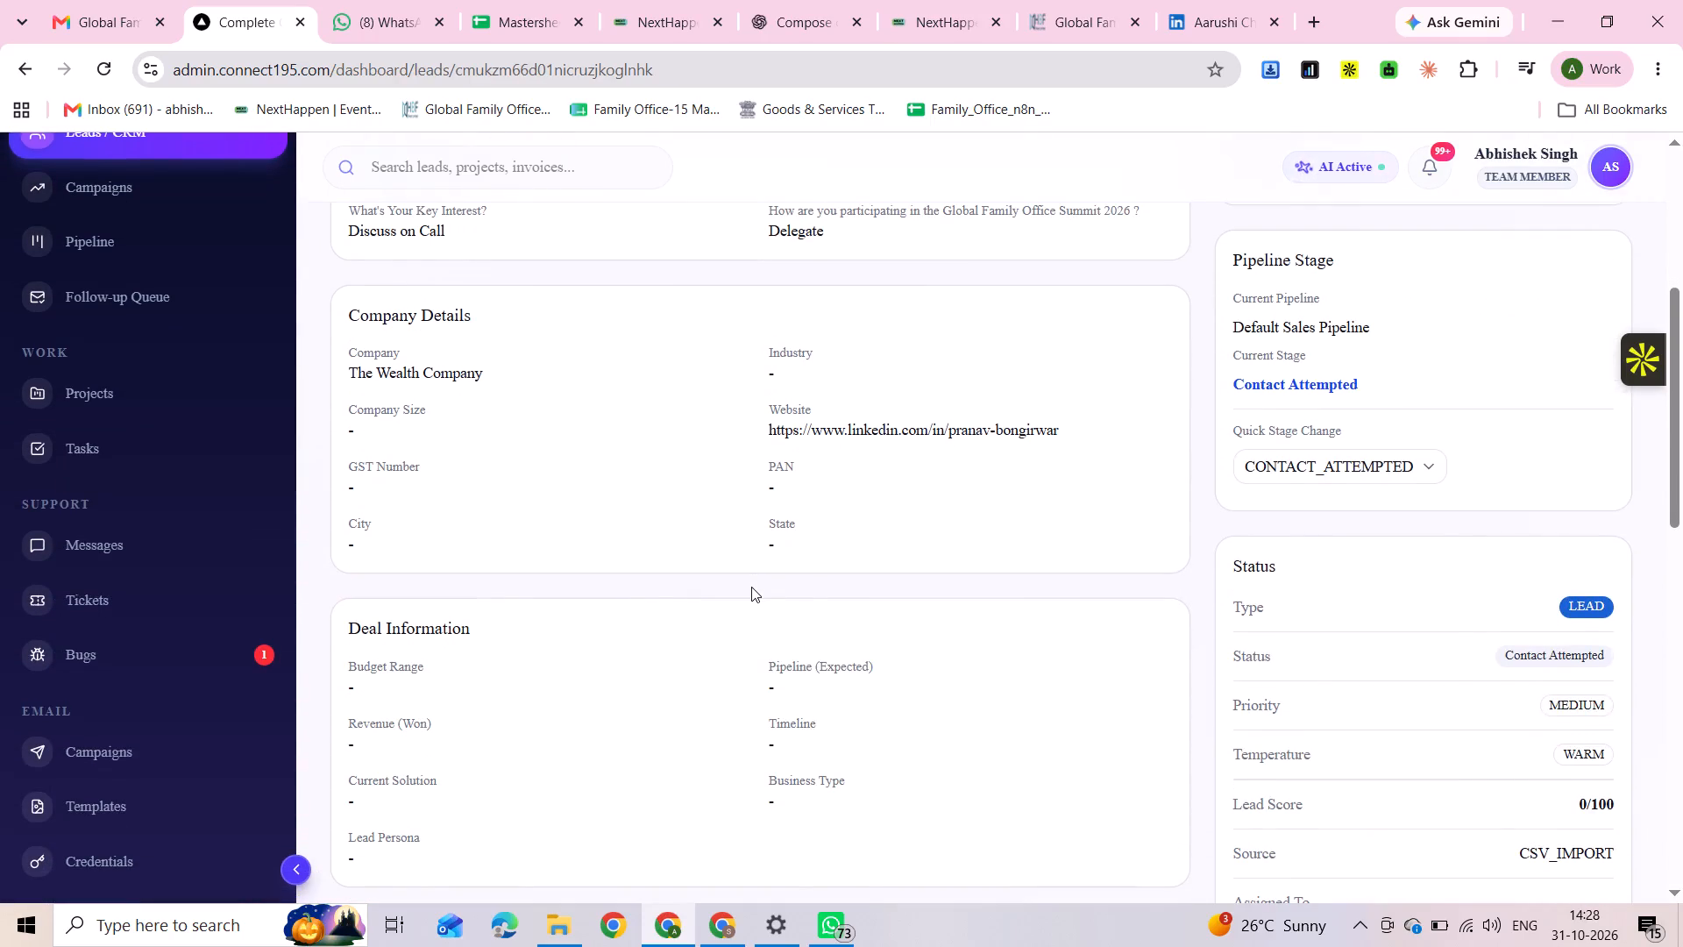
scroll(751, 587, down, 4)
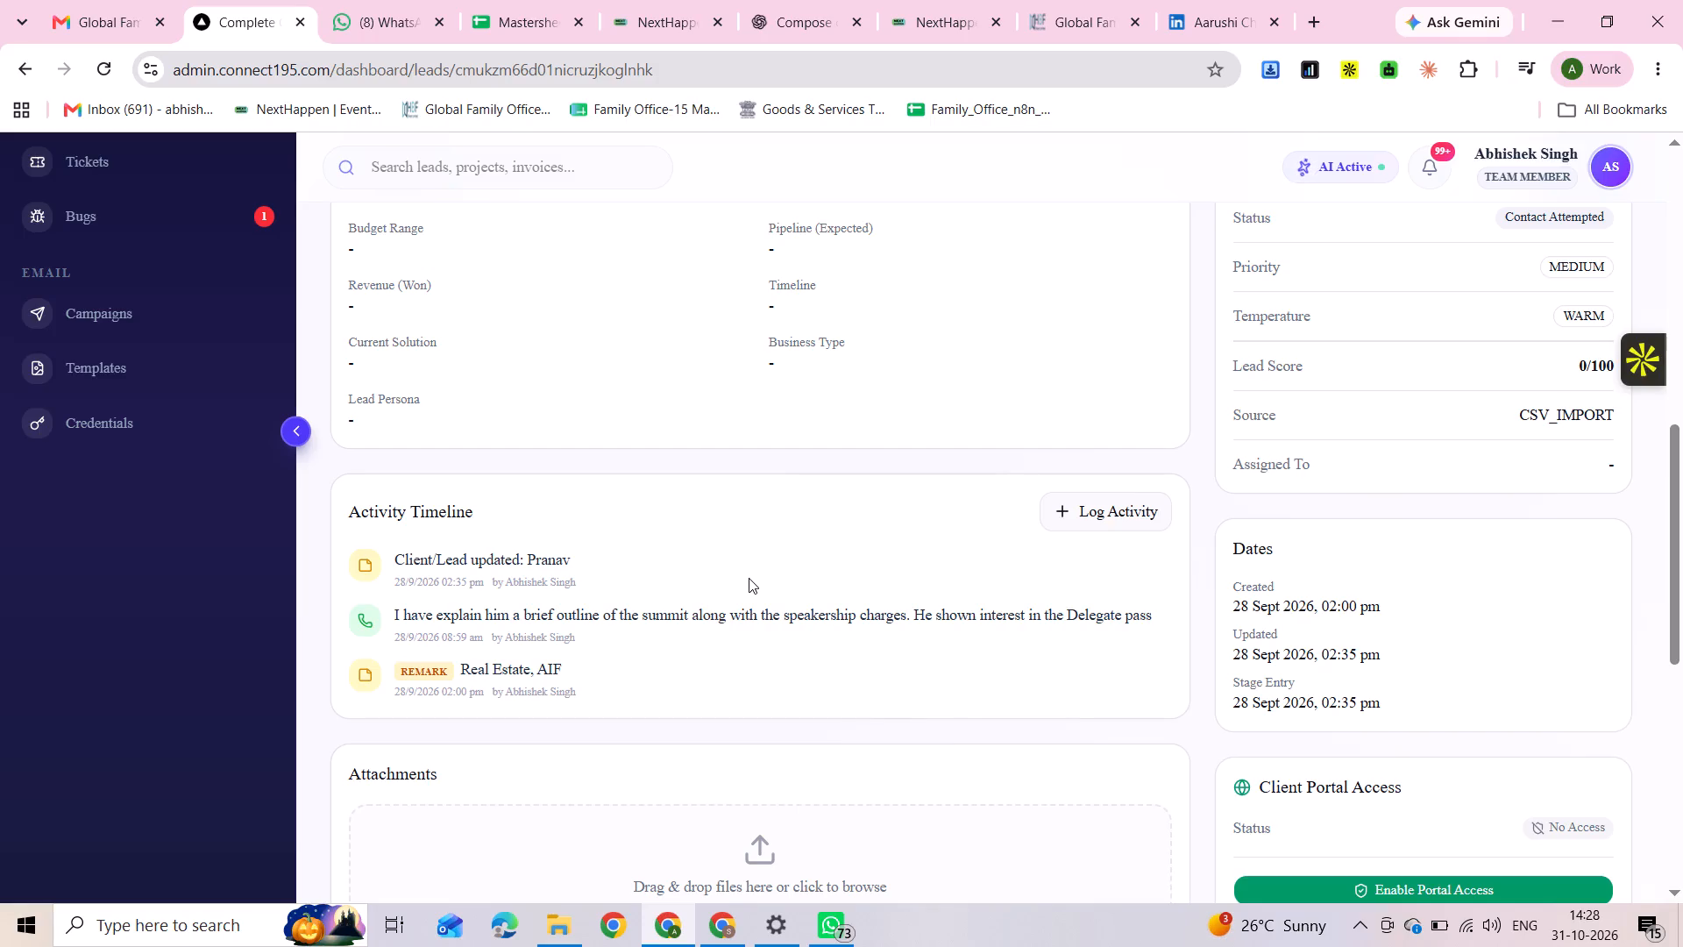
scroll(749, 578, up, 5)
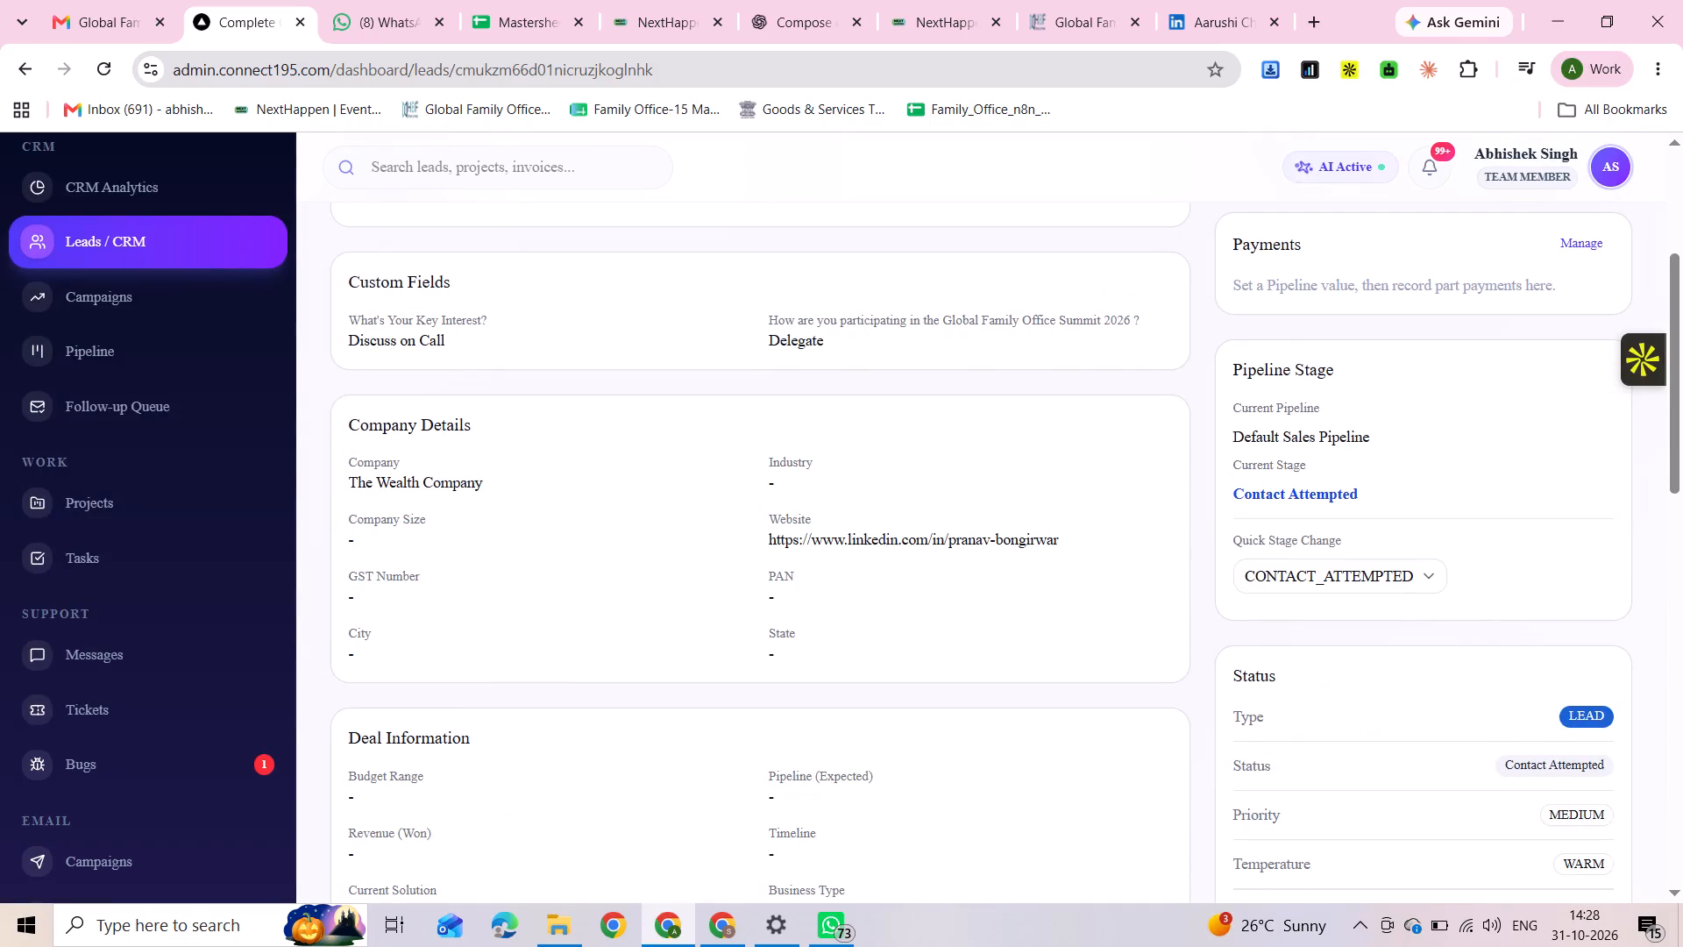
scroll(841, 545, up, 3)
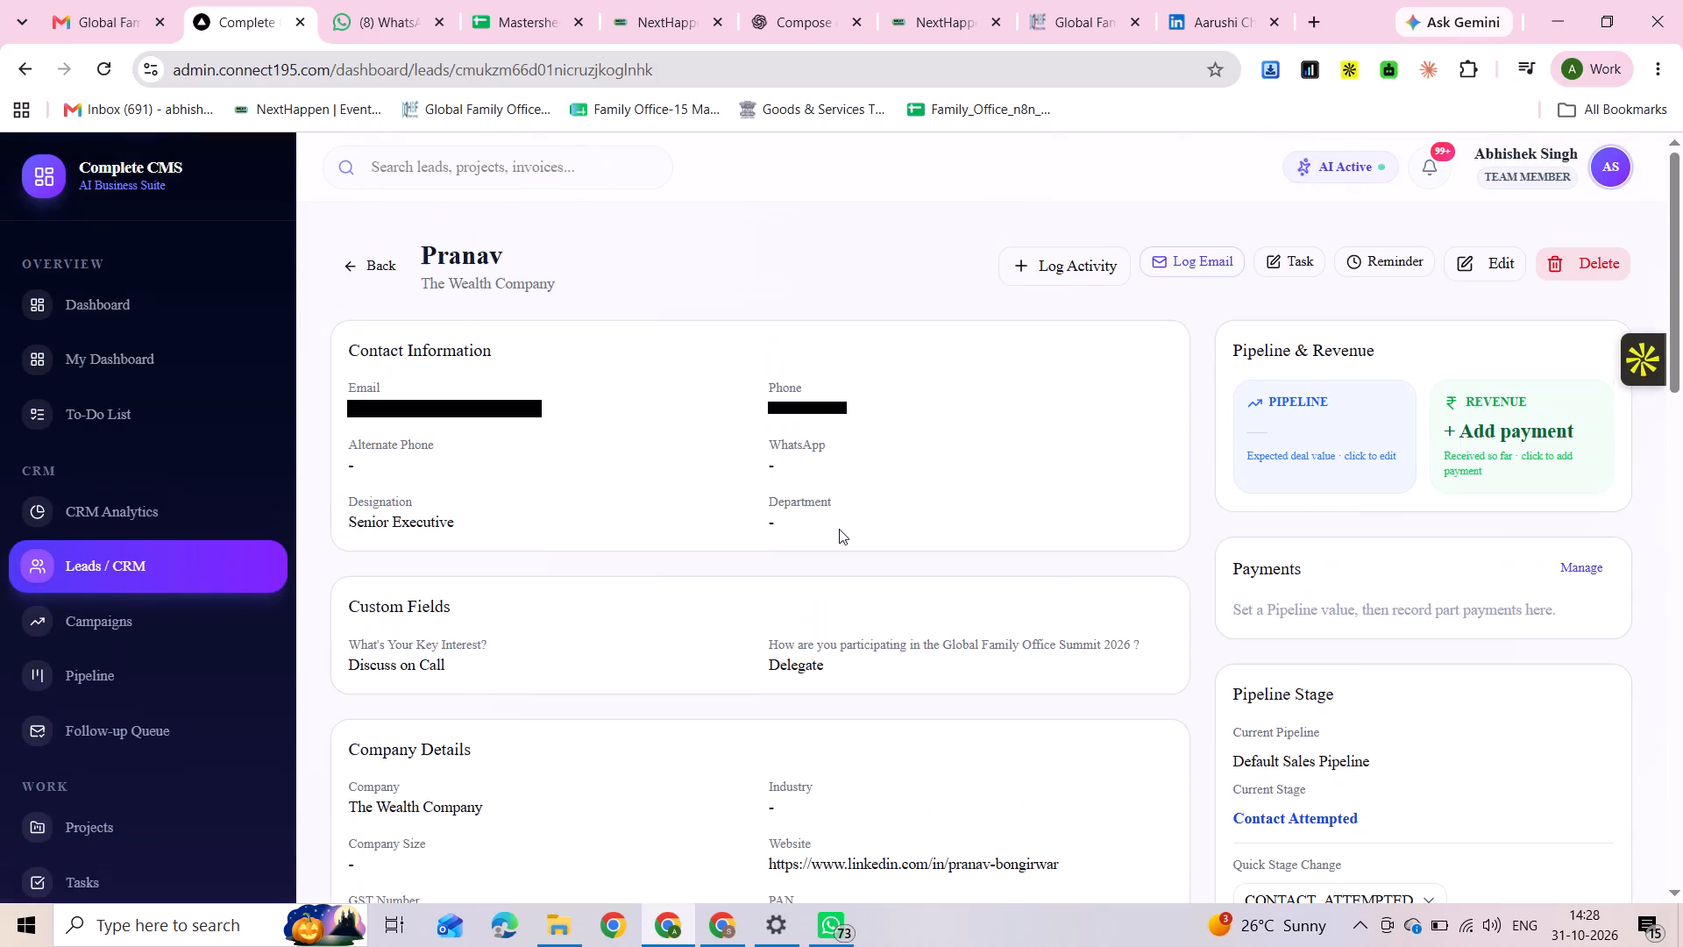
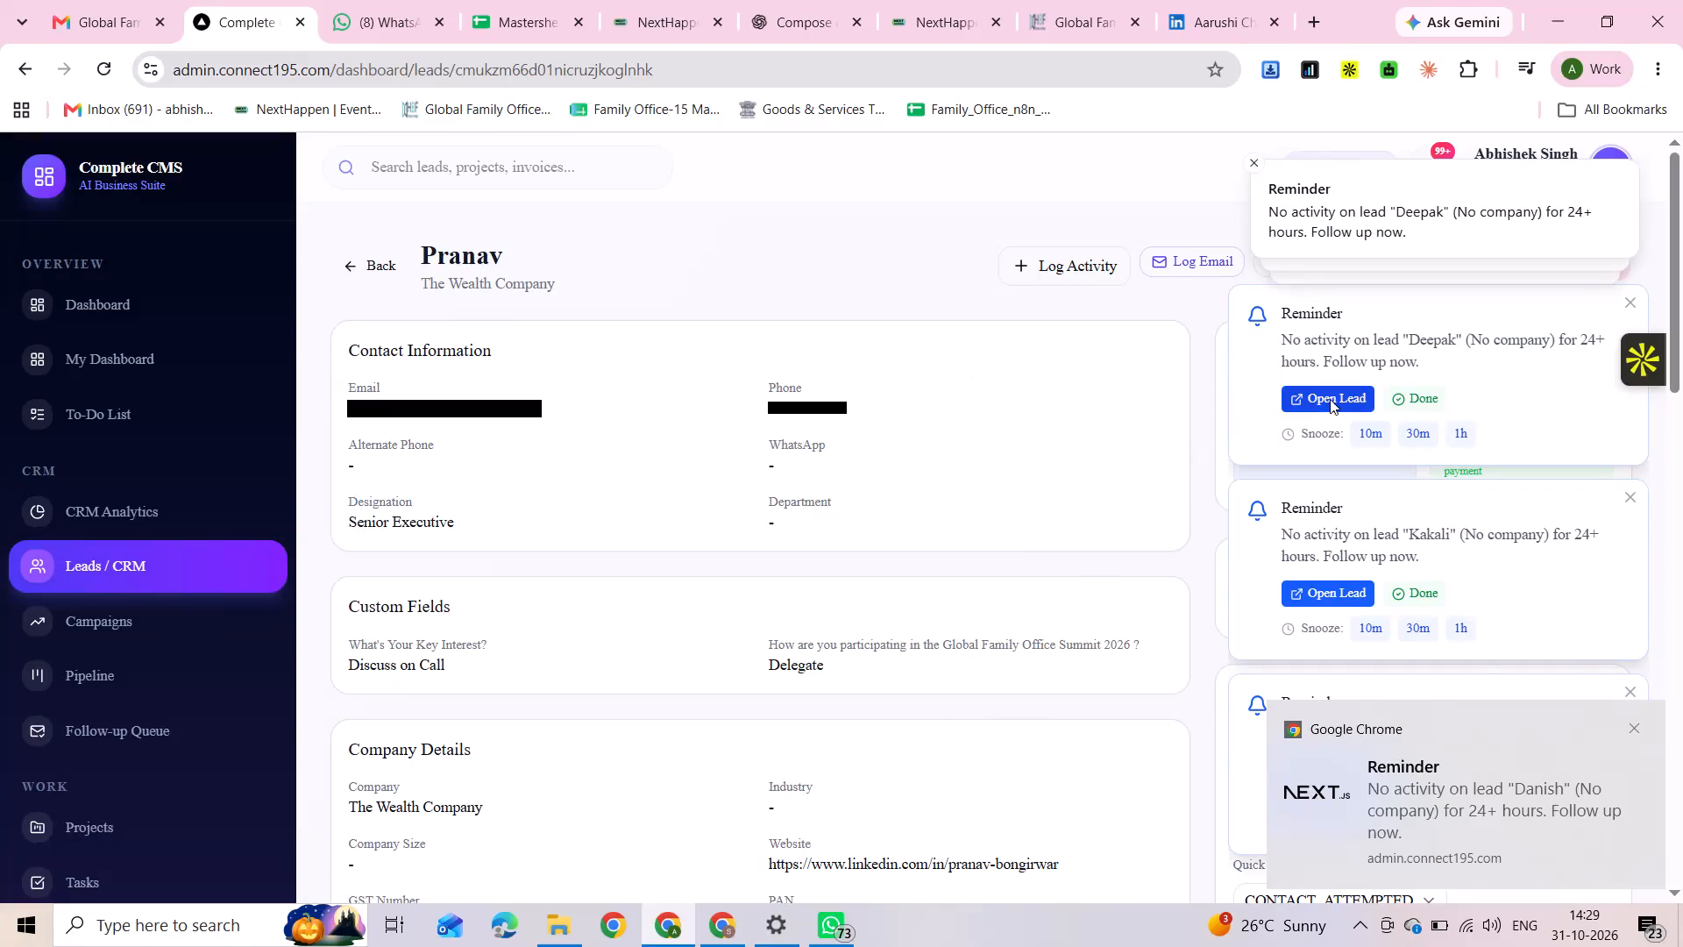
Open Deepak's lead record from the inactivity reminder and review its custom fields, company details, activity timeline and discussion notes.
click(1331, 398)
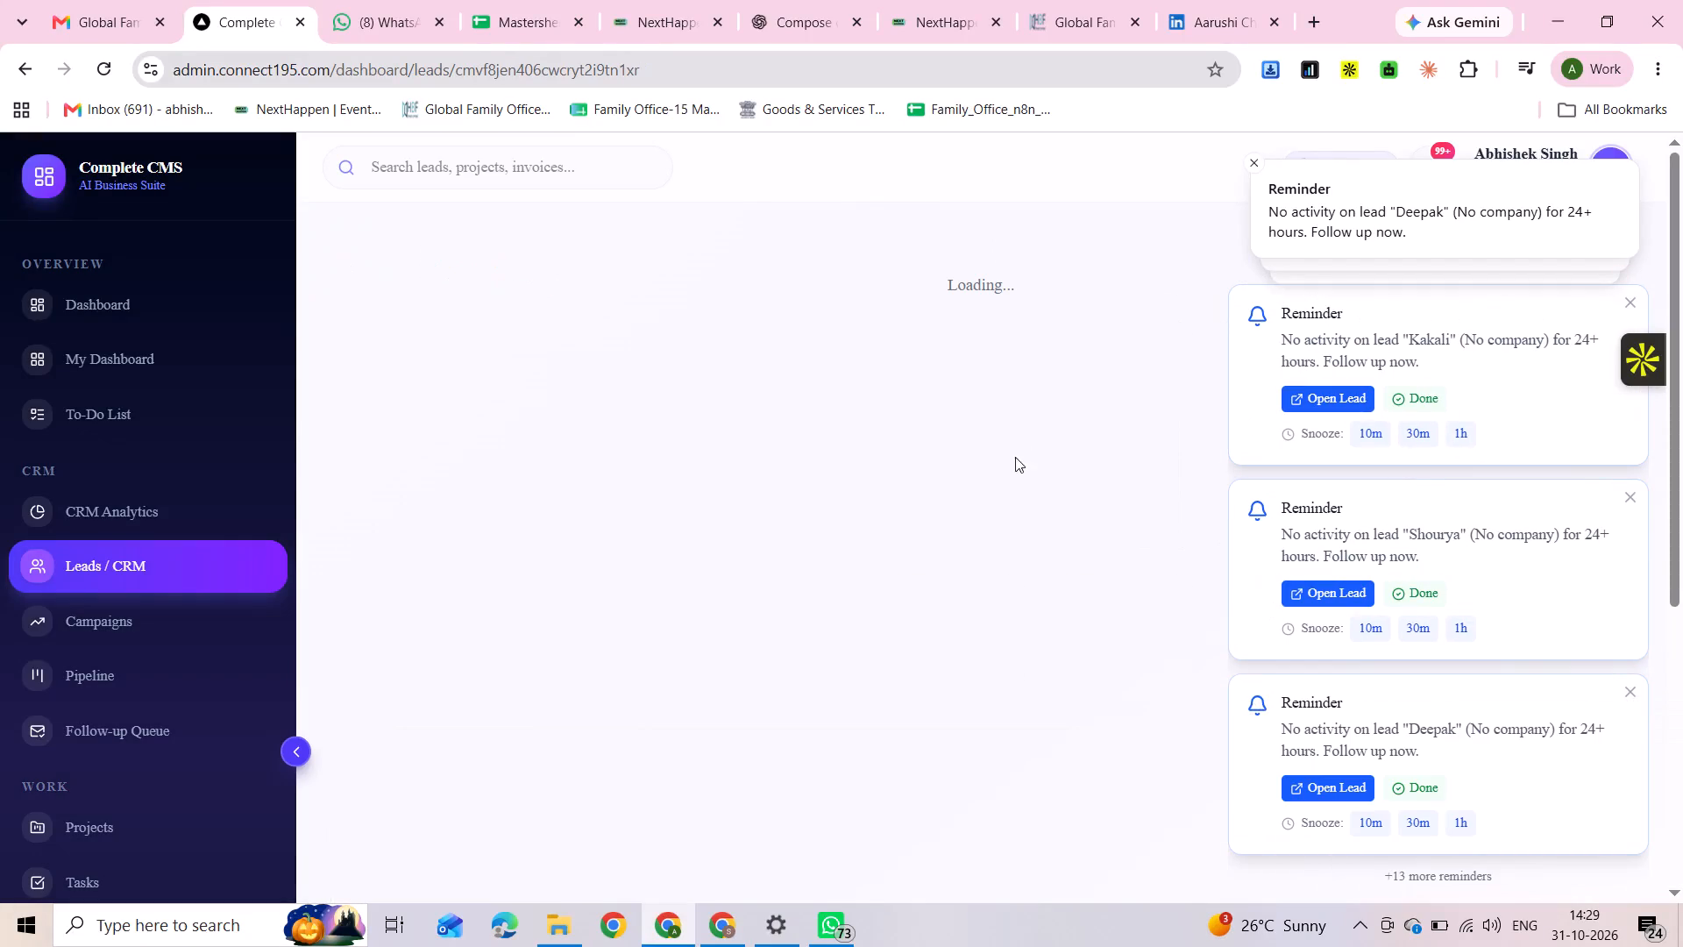
scroll(700, 601, down, 2)
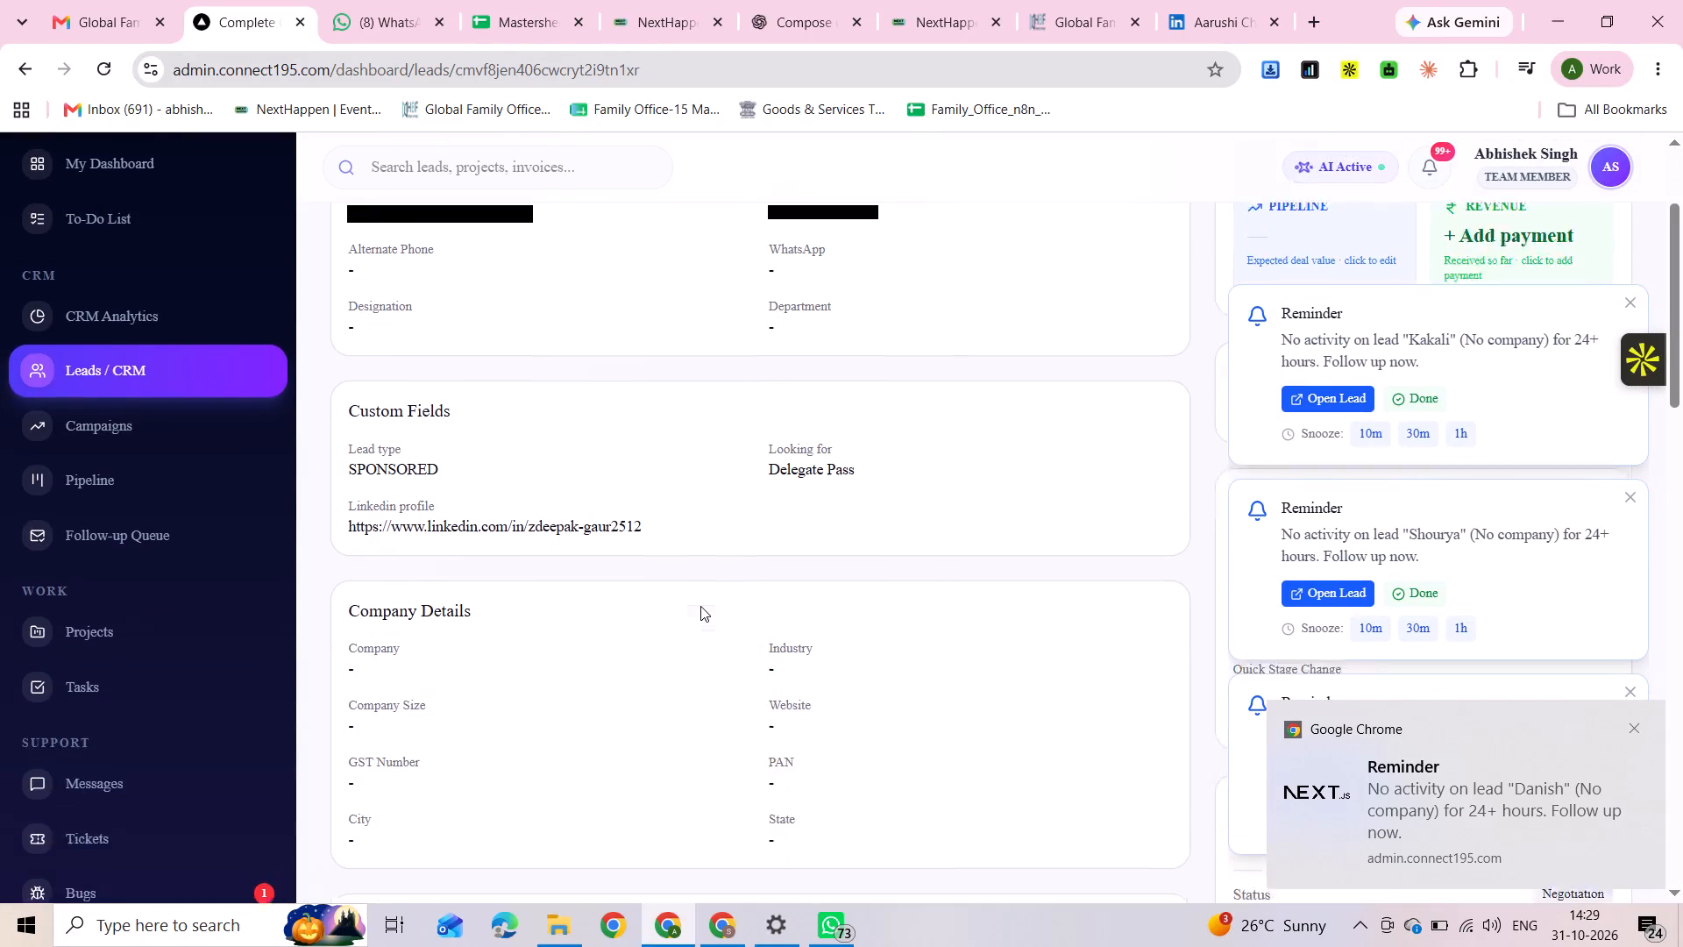
scroll(700, 606, down, 1)
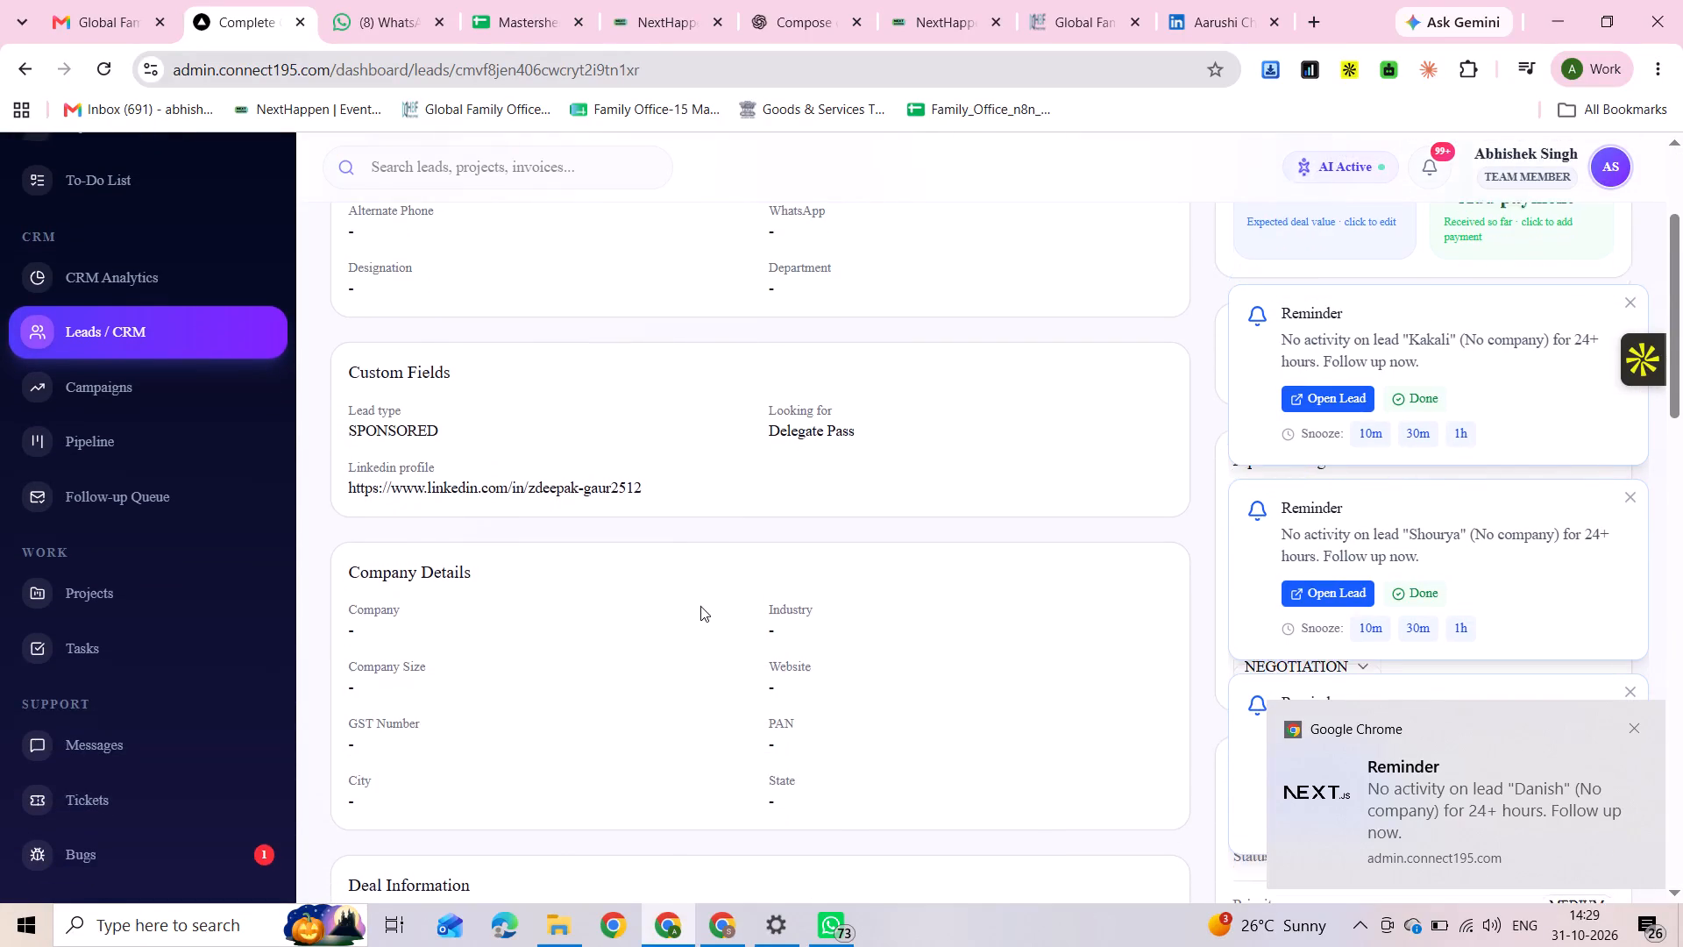
scroll(700, 606, down, 7)
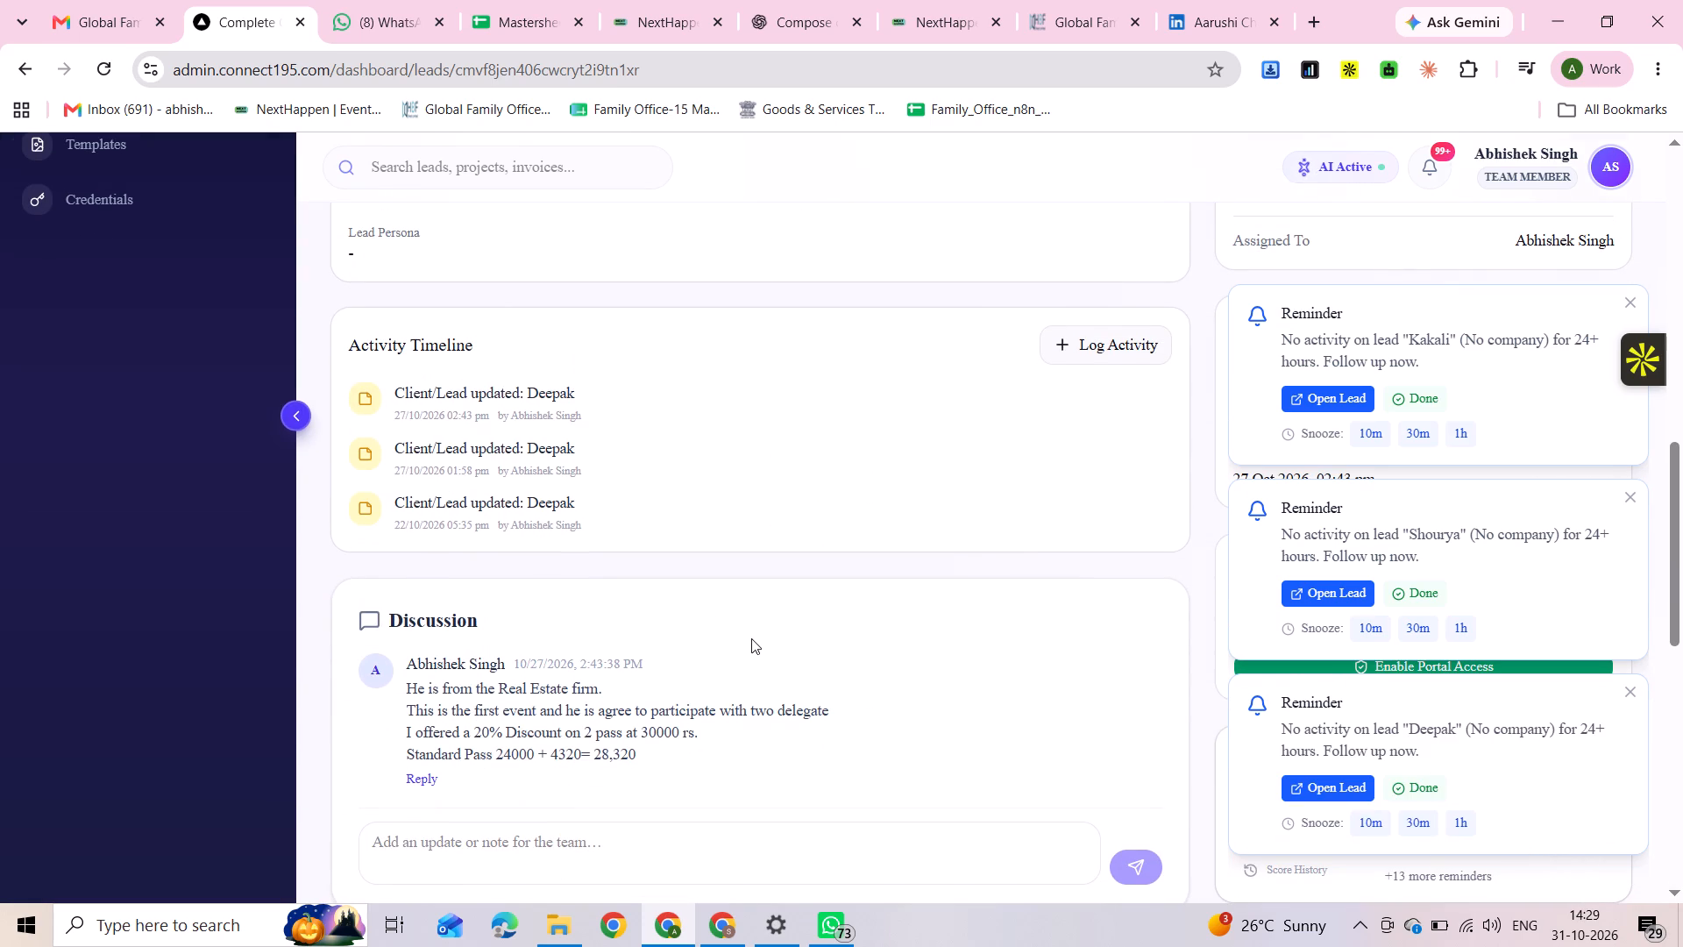
scroll(749, 644, down, 1)
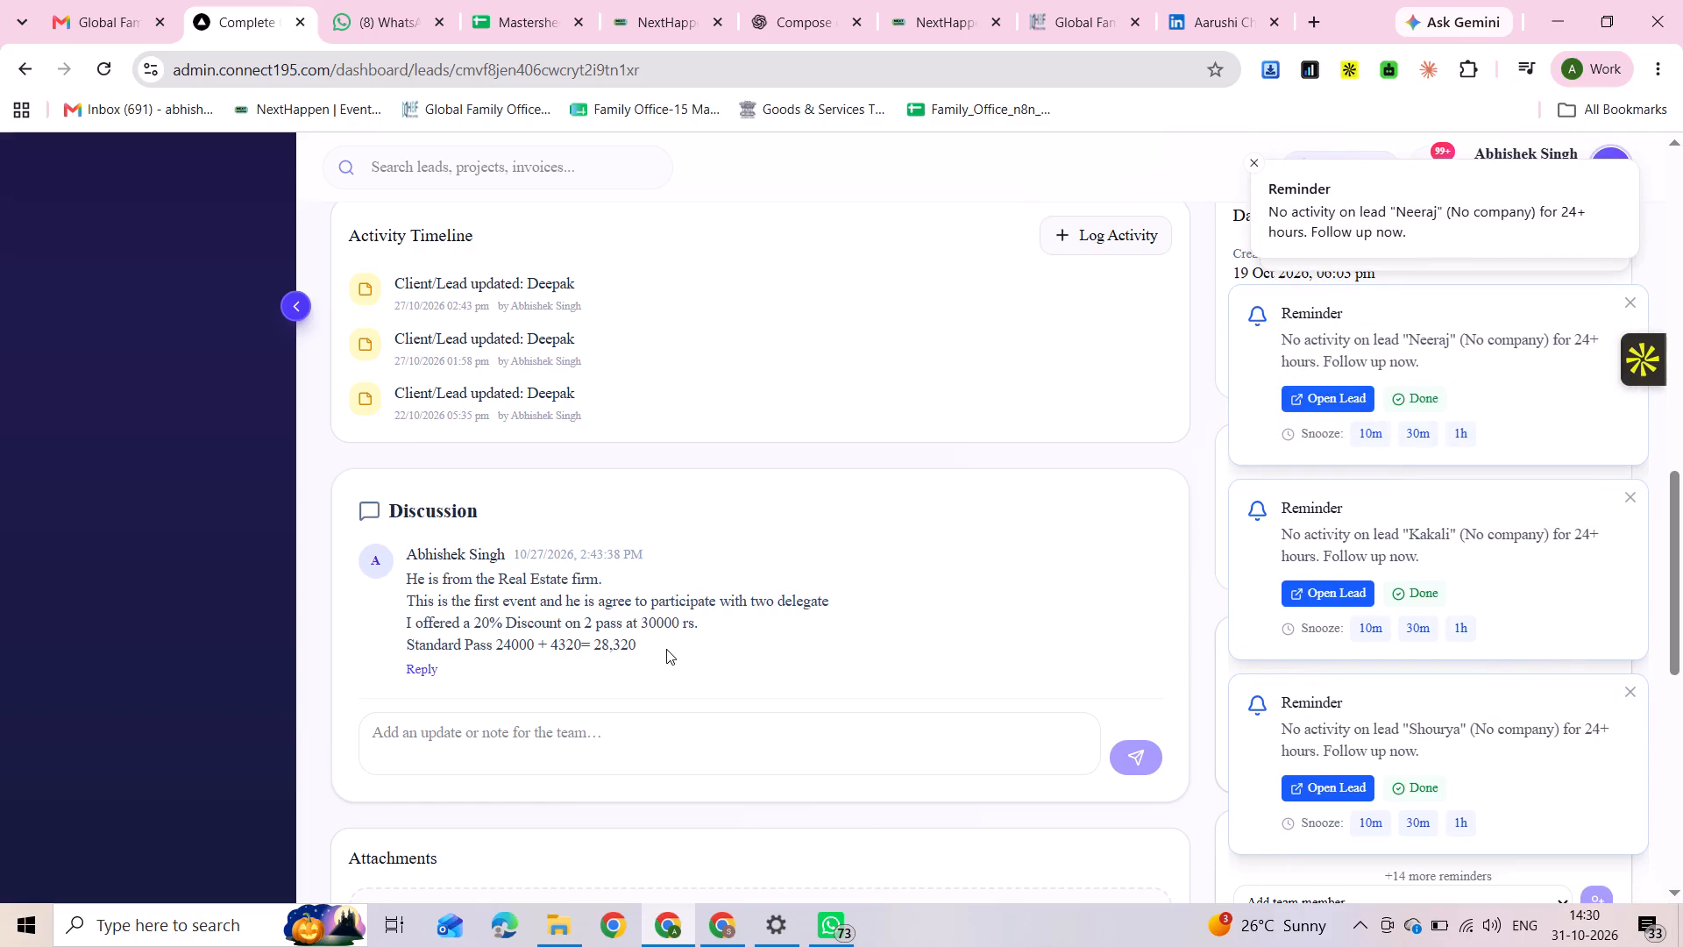
scroll(707, 648, up, 10)
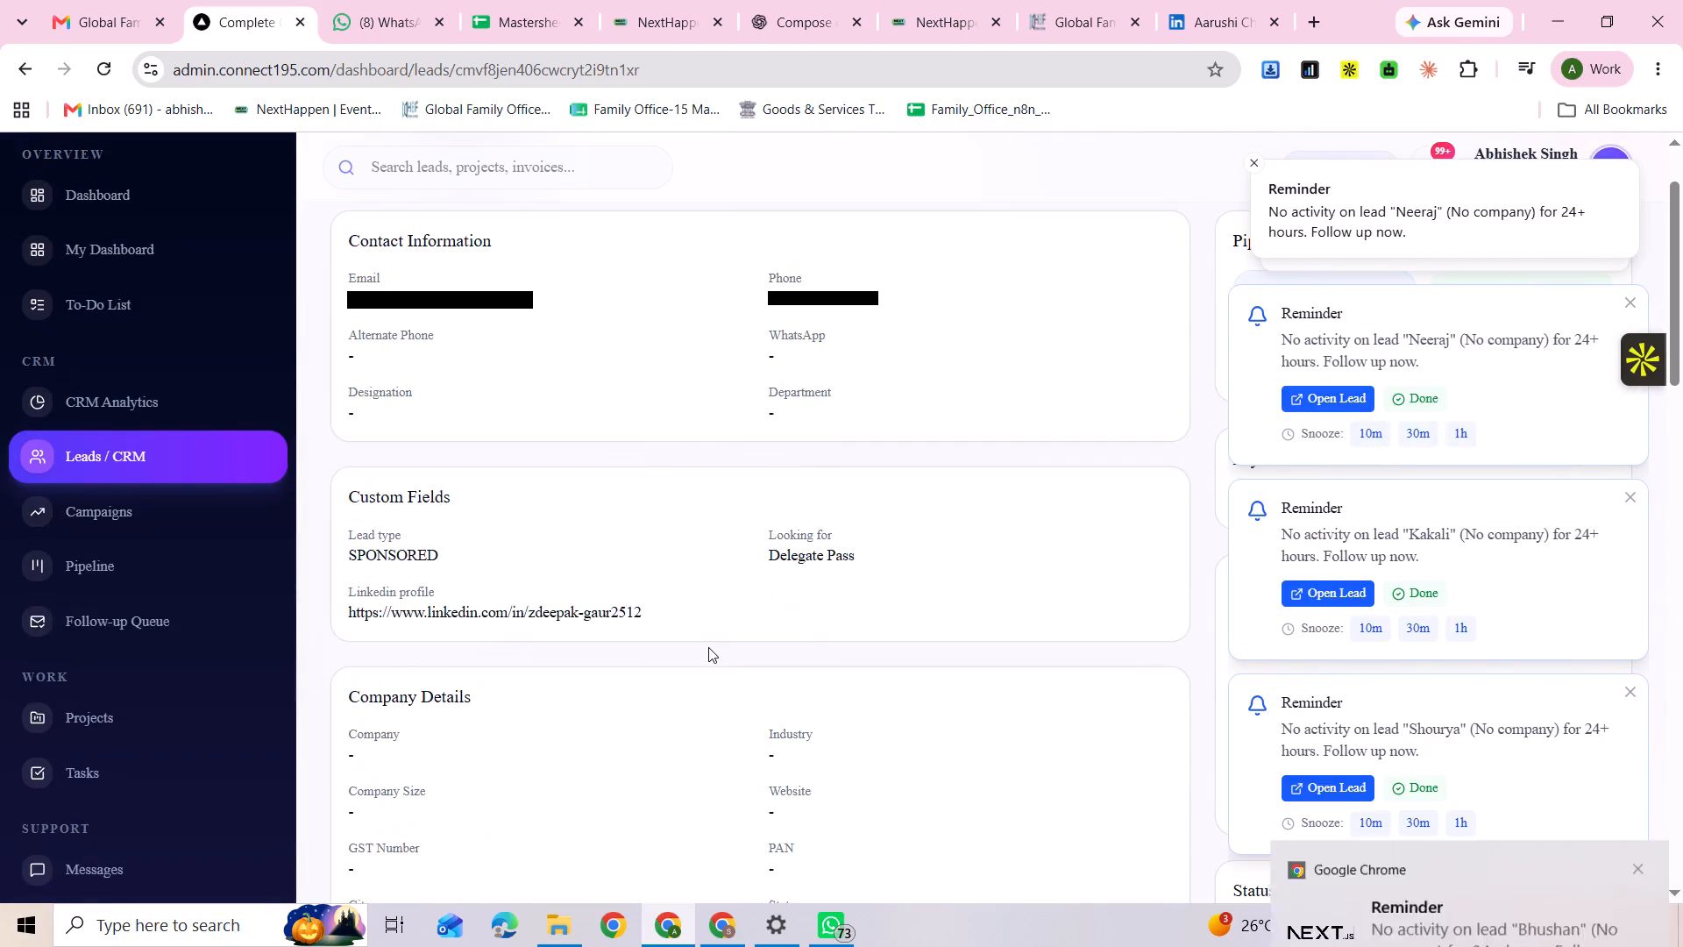
scroll(708, 647, up, 3)
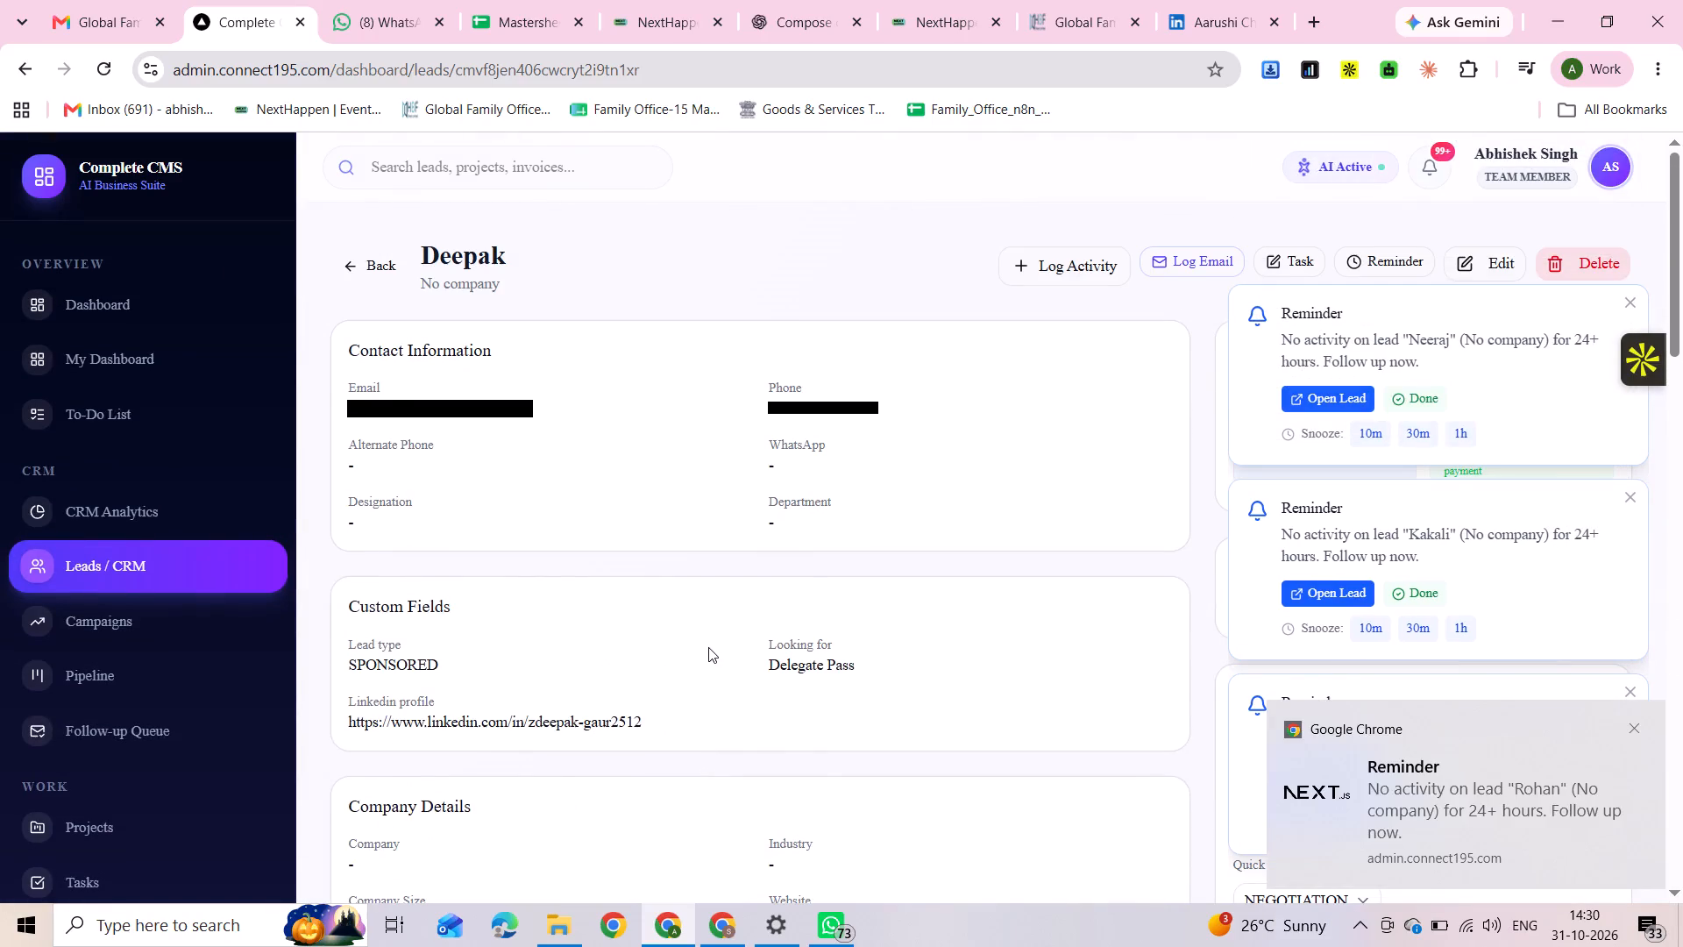
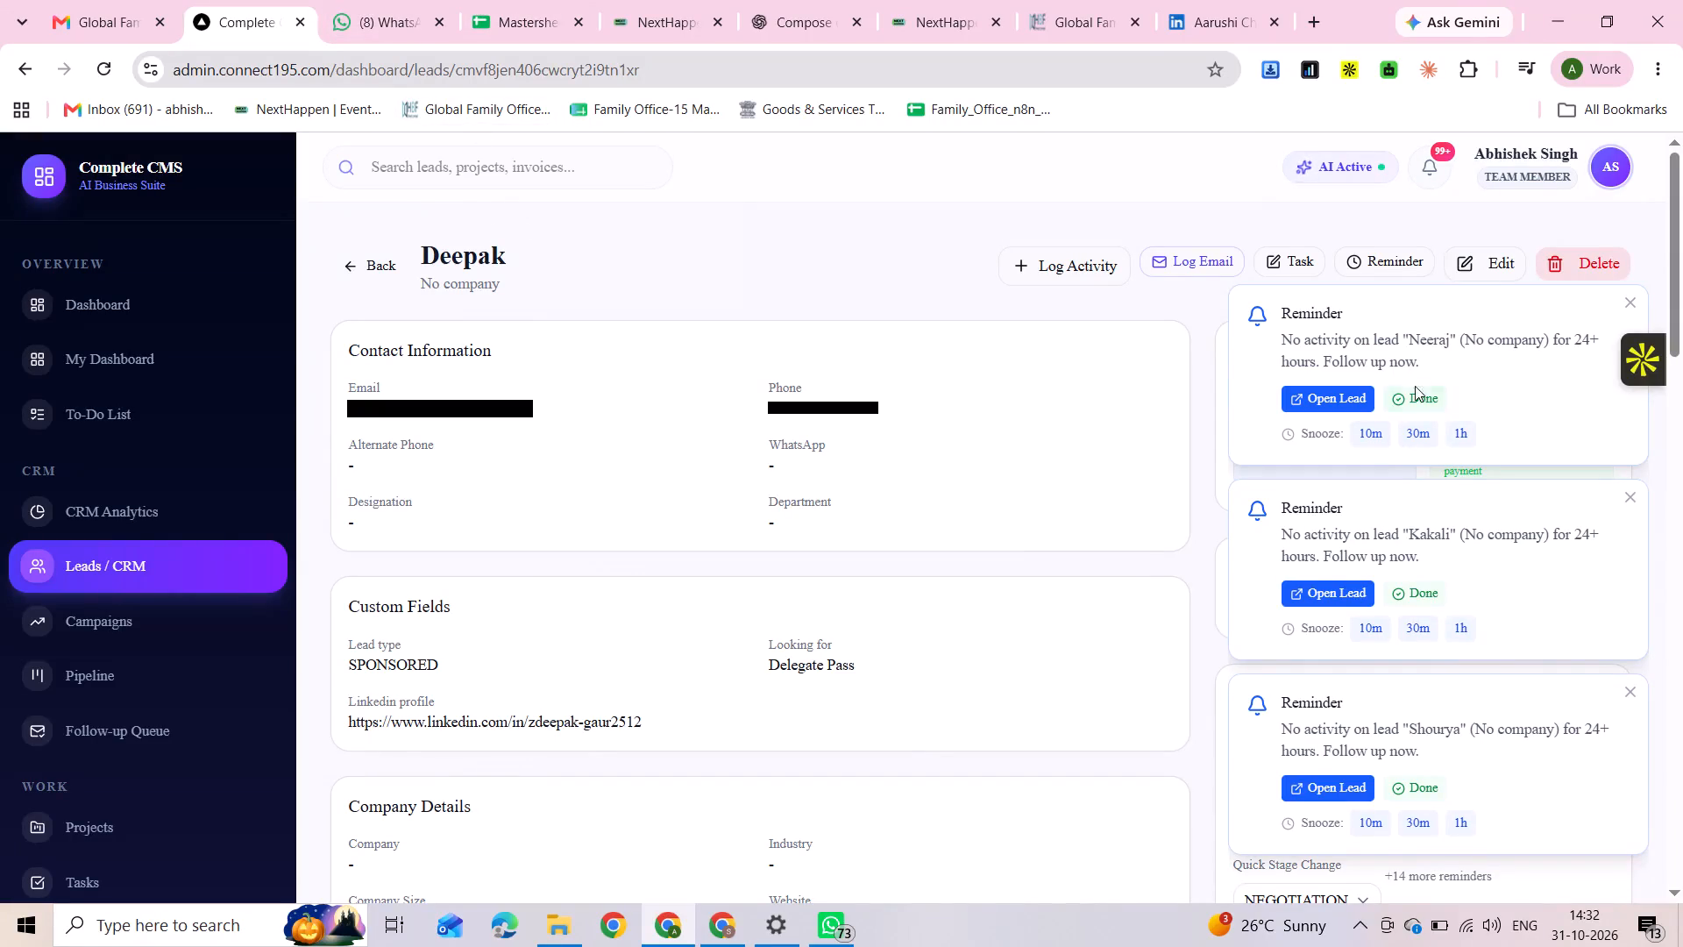
Open Neeraj's lead record from the 24+ hour inactivity reminder.
click(1338, 400)
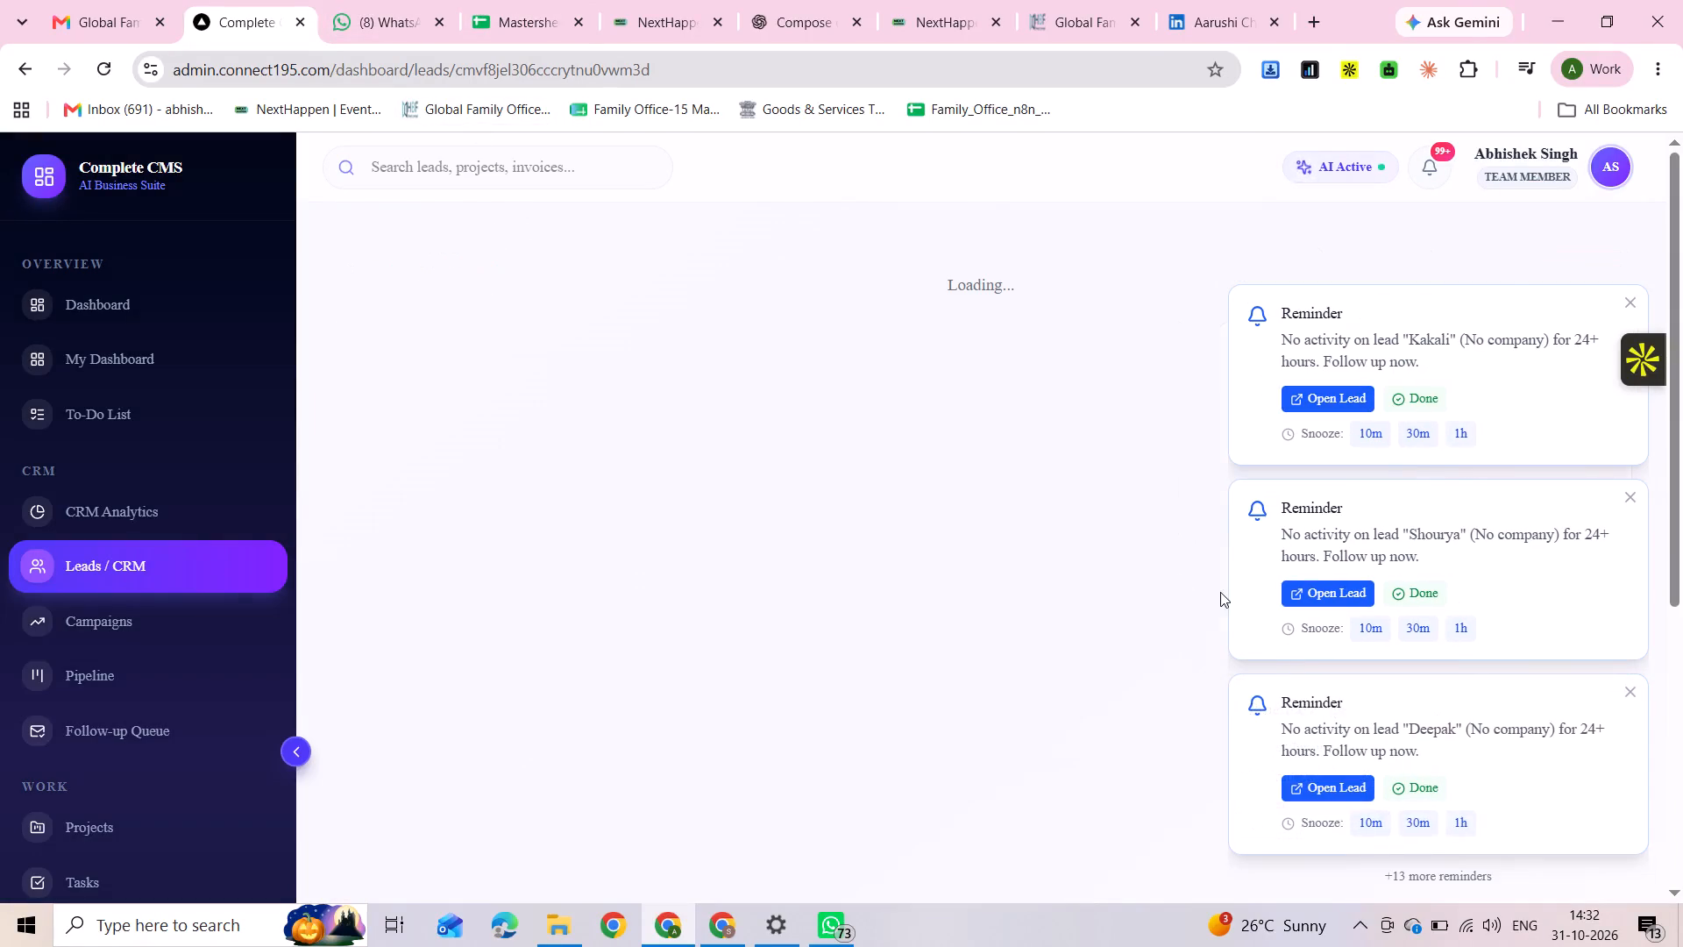
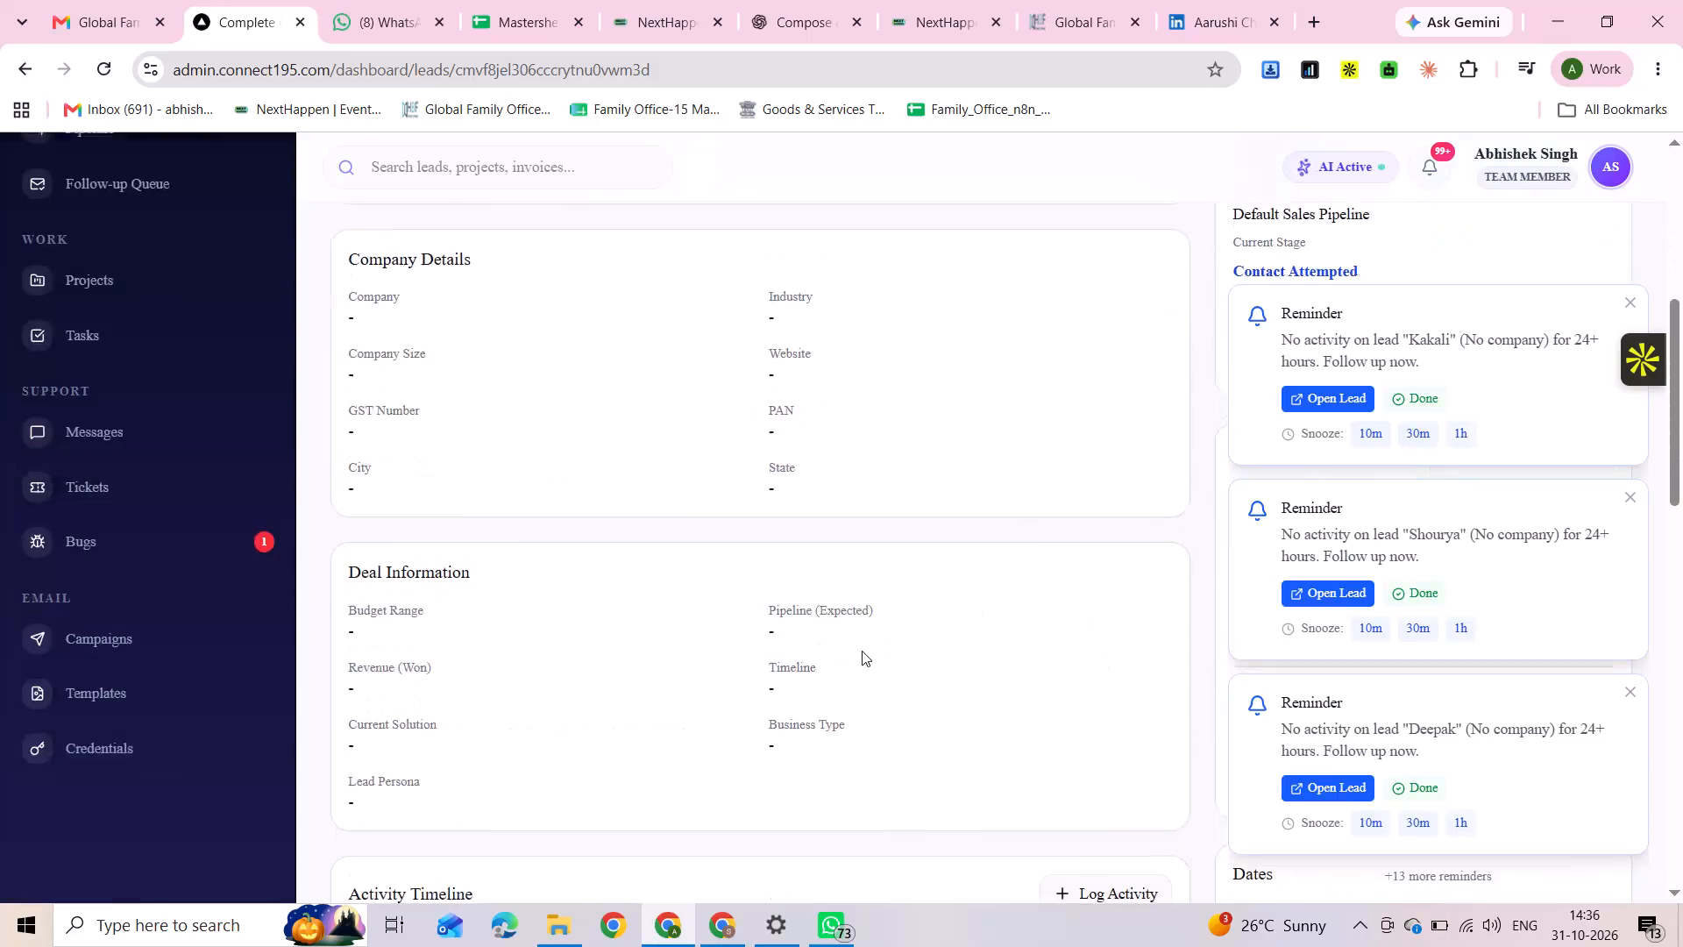
Review Neeraj's lead record, including the activity timeline, discussion notes and contact information.
scroll(859, 655, down, 2)
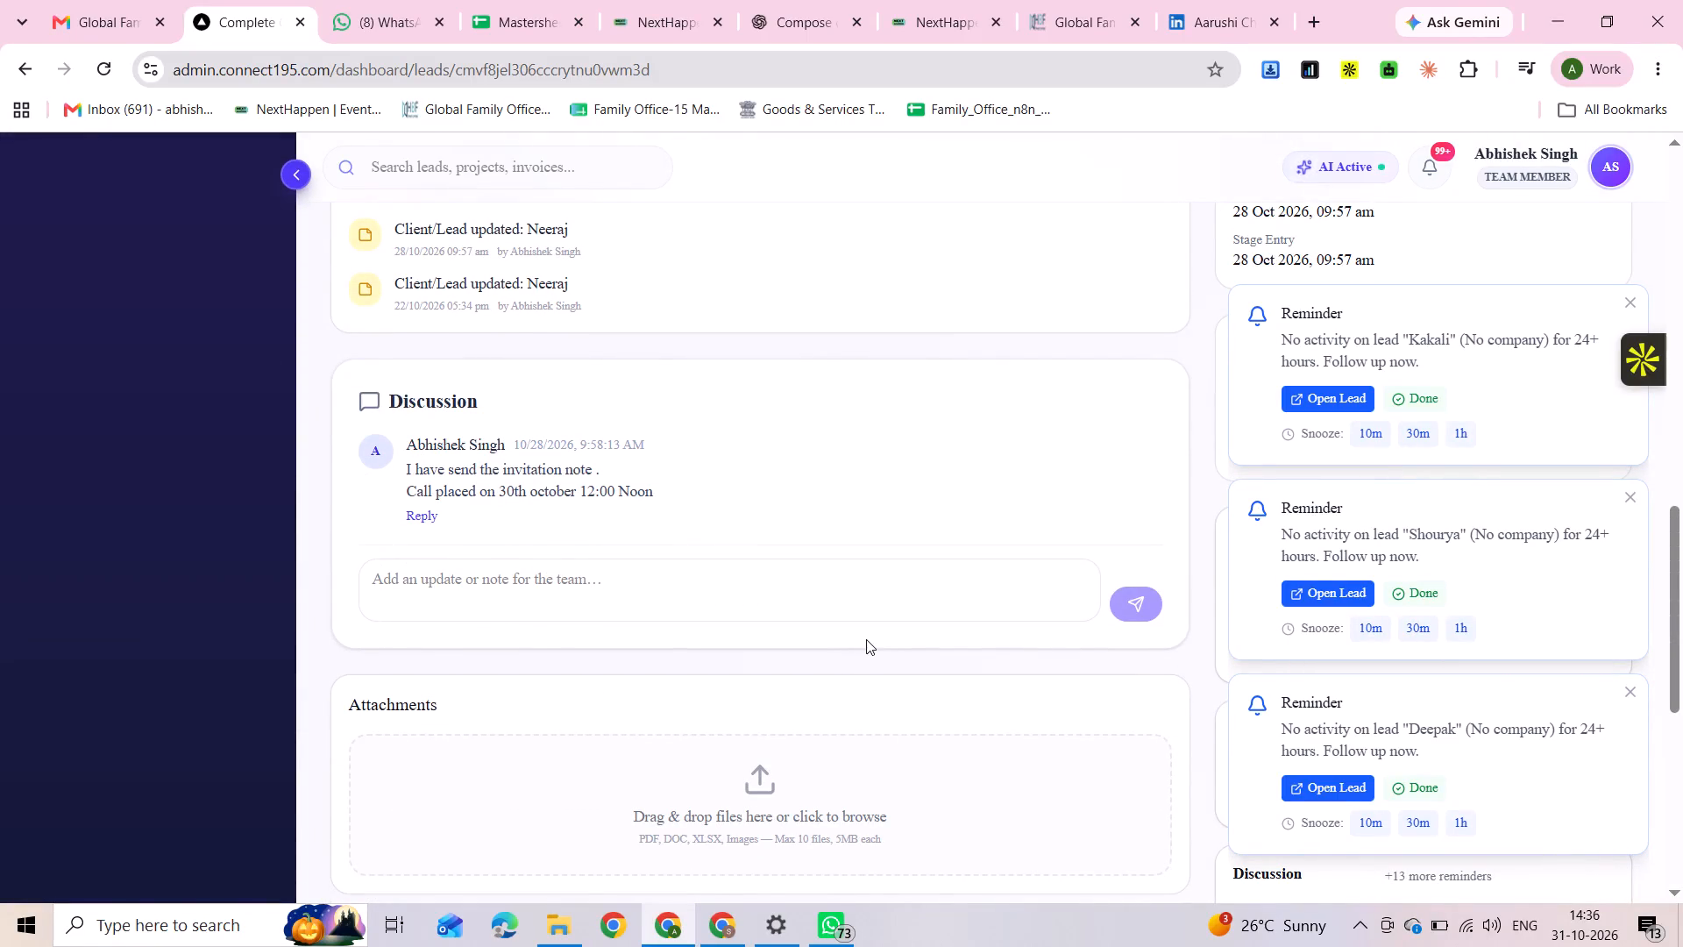
scroll(866, 639, down, 1)
scroll(866, 639, up, 2)
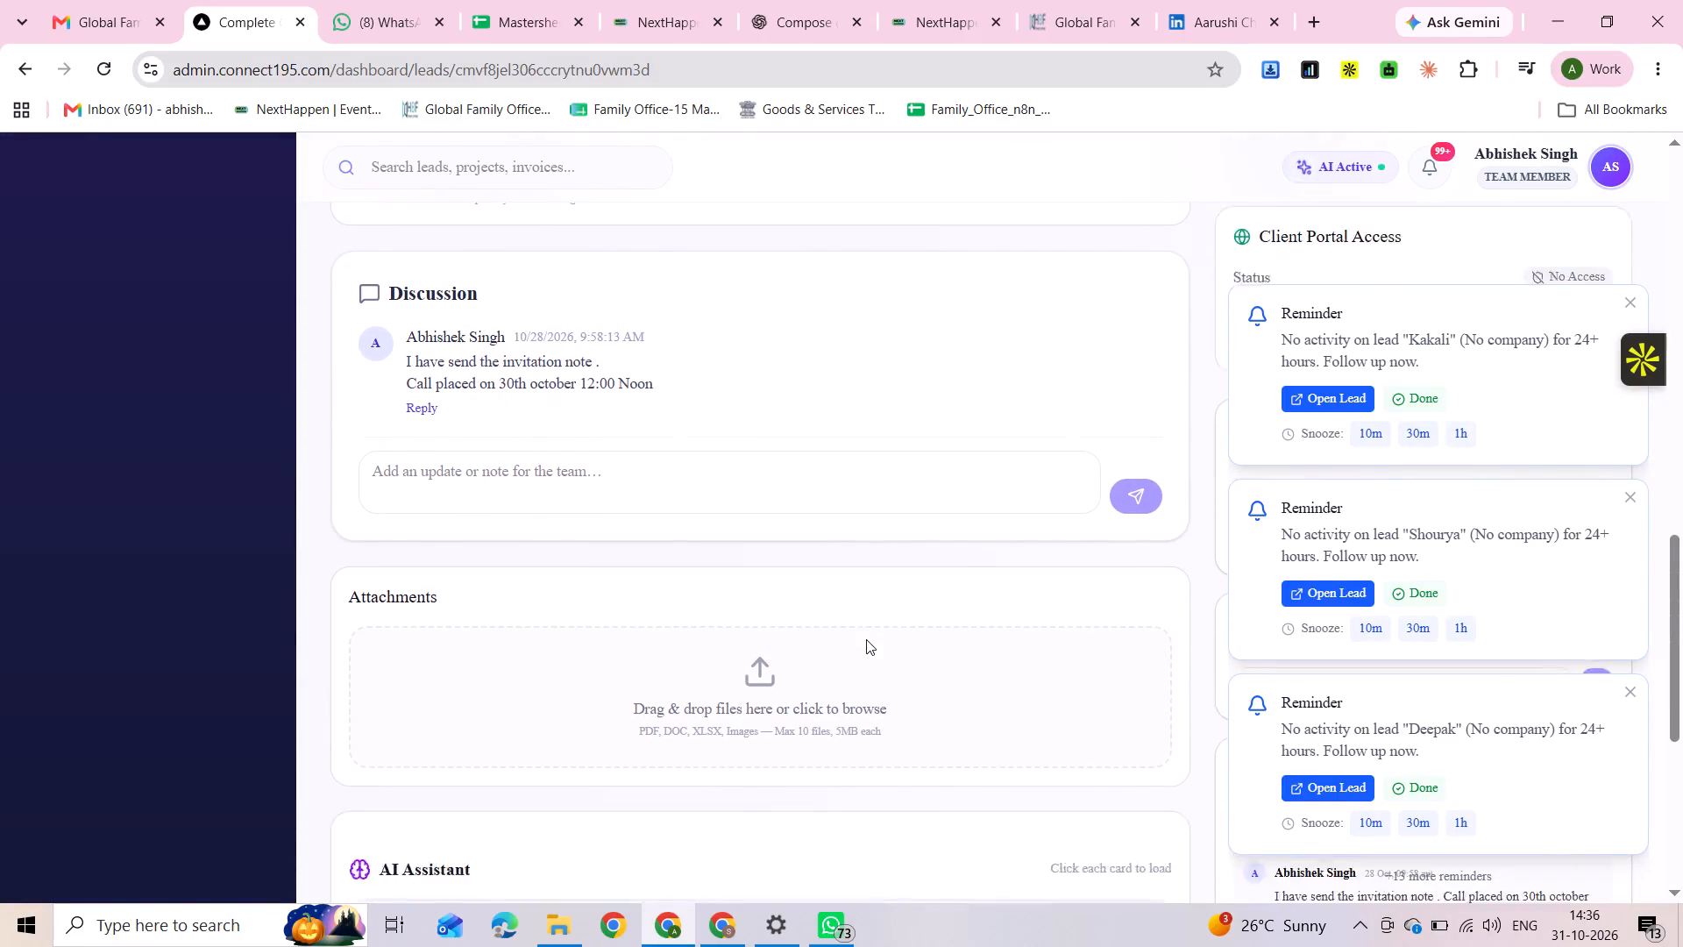
scroll(866, 639, up, 16)
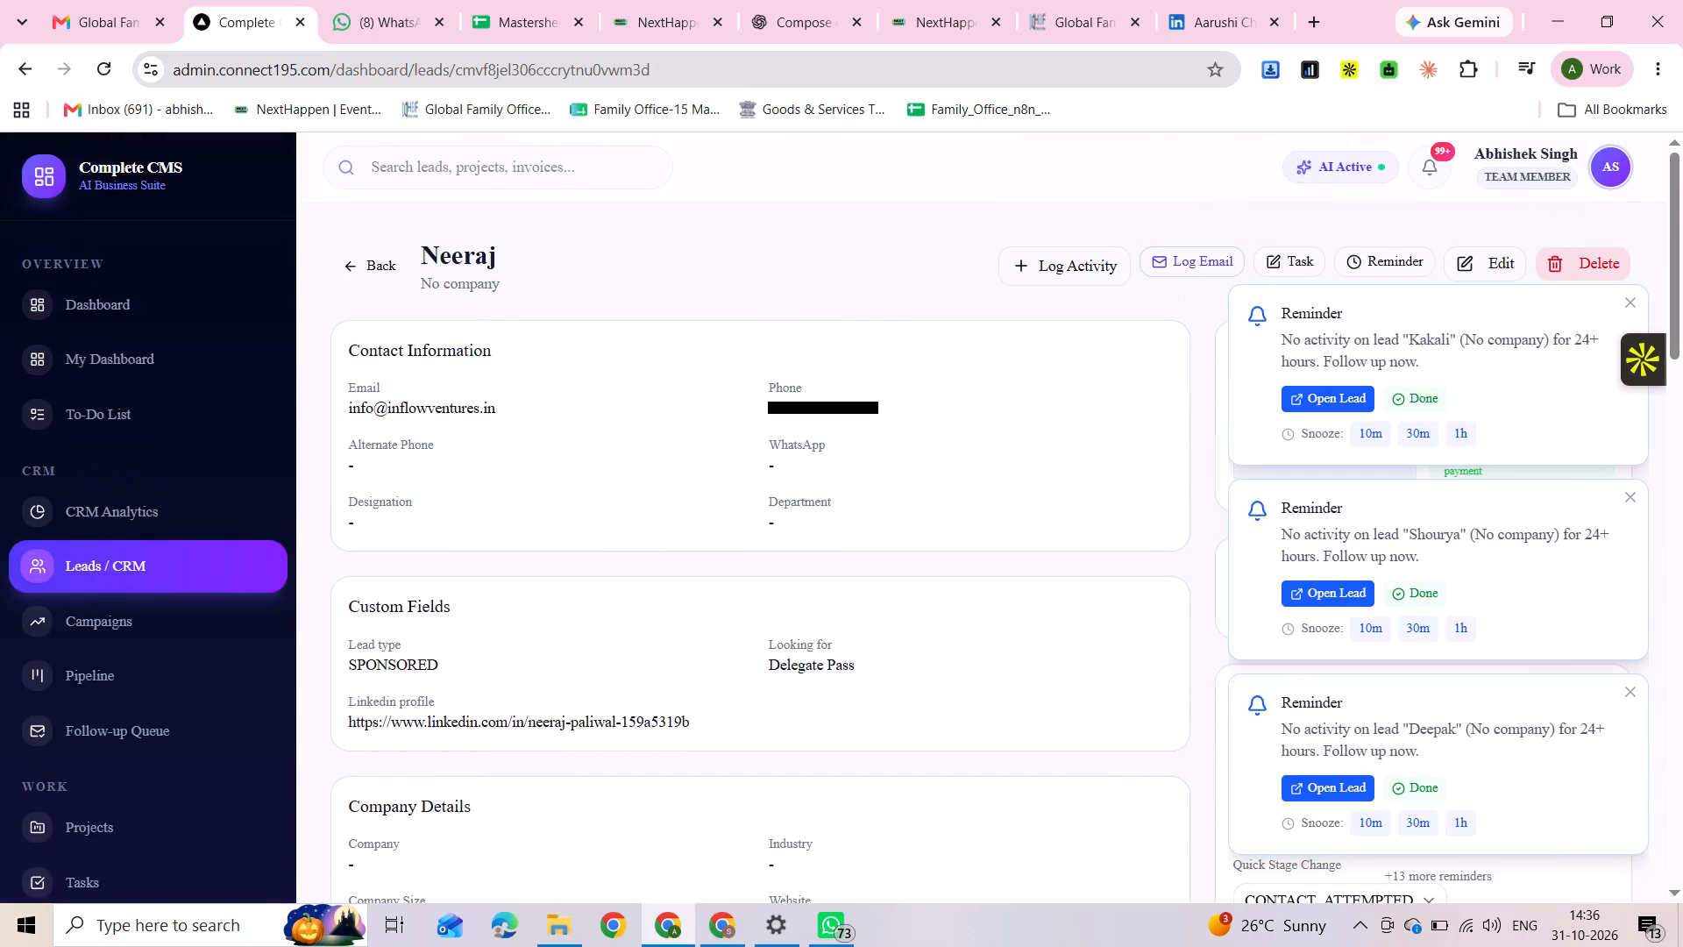
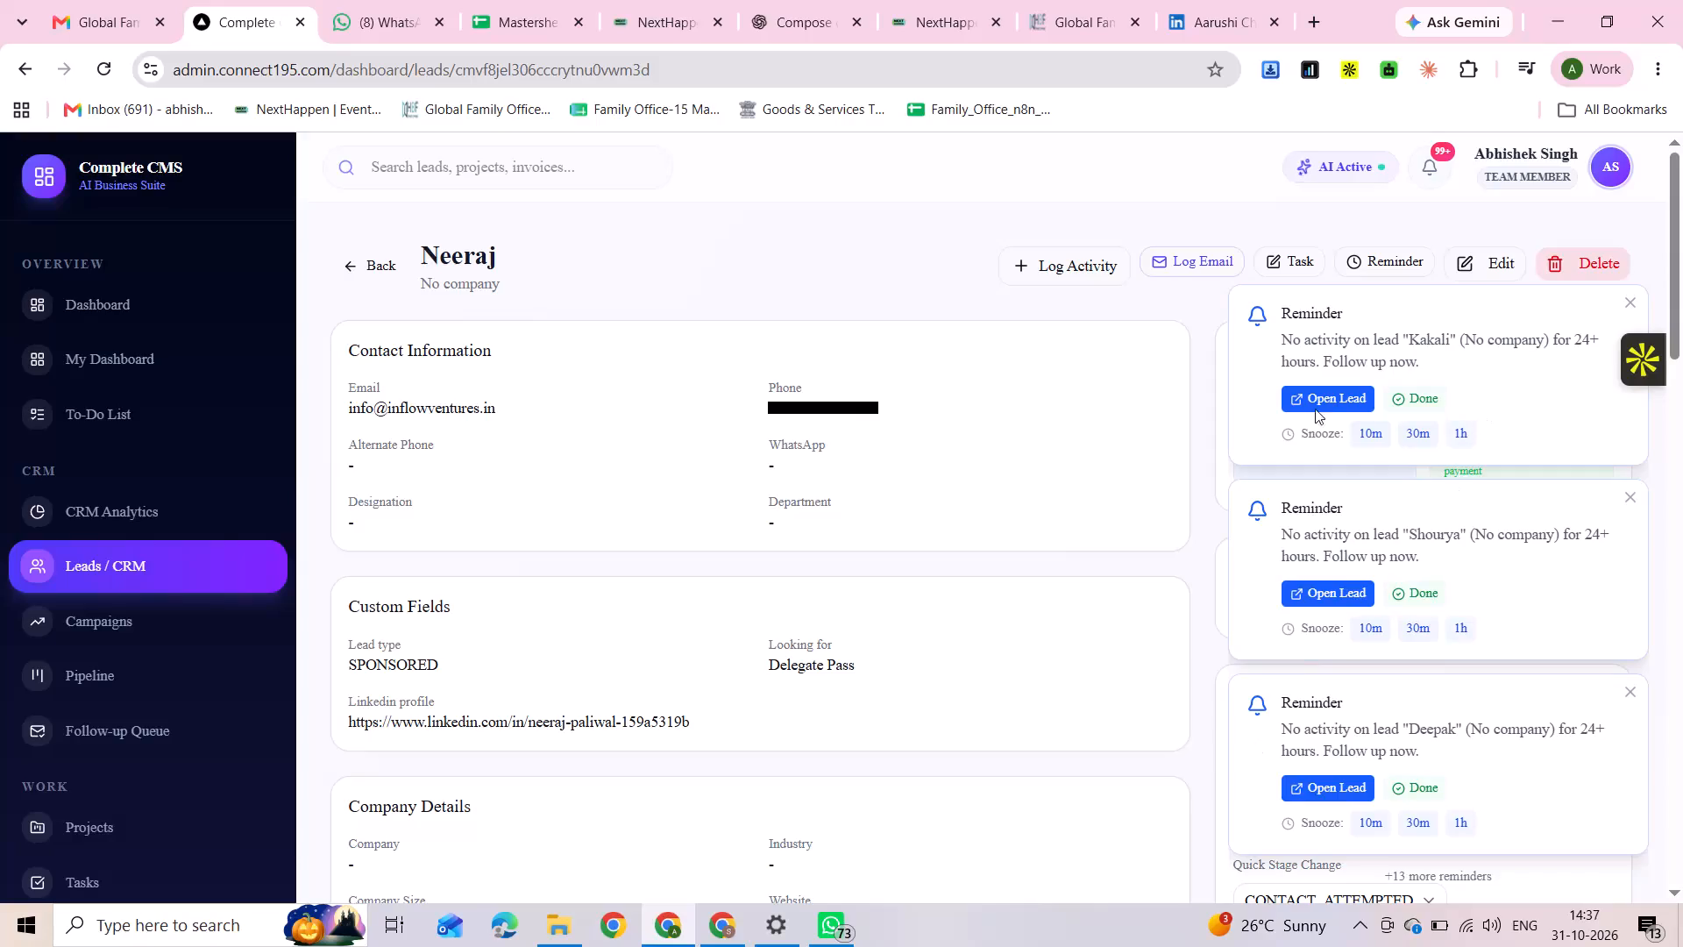
Open Kakali's lead from its follow-up reminder and review the record down to the activity timeline and discussion notes.
click(1316, 402)
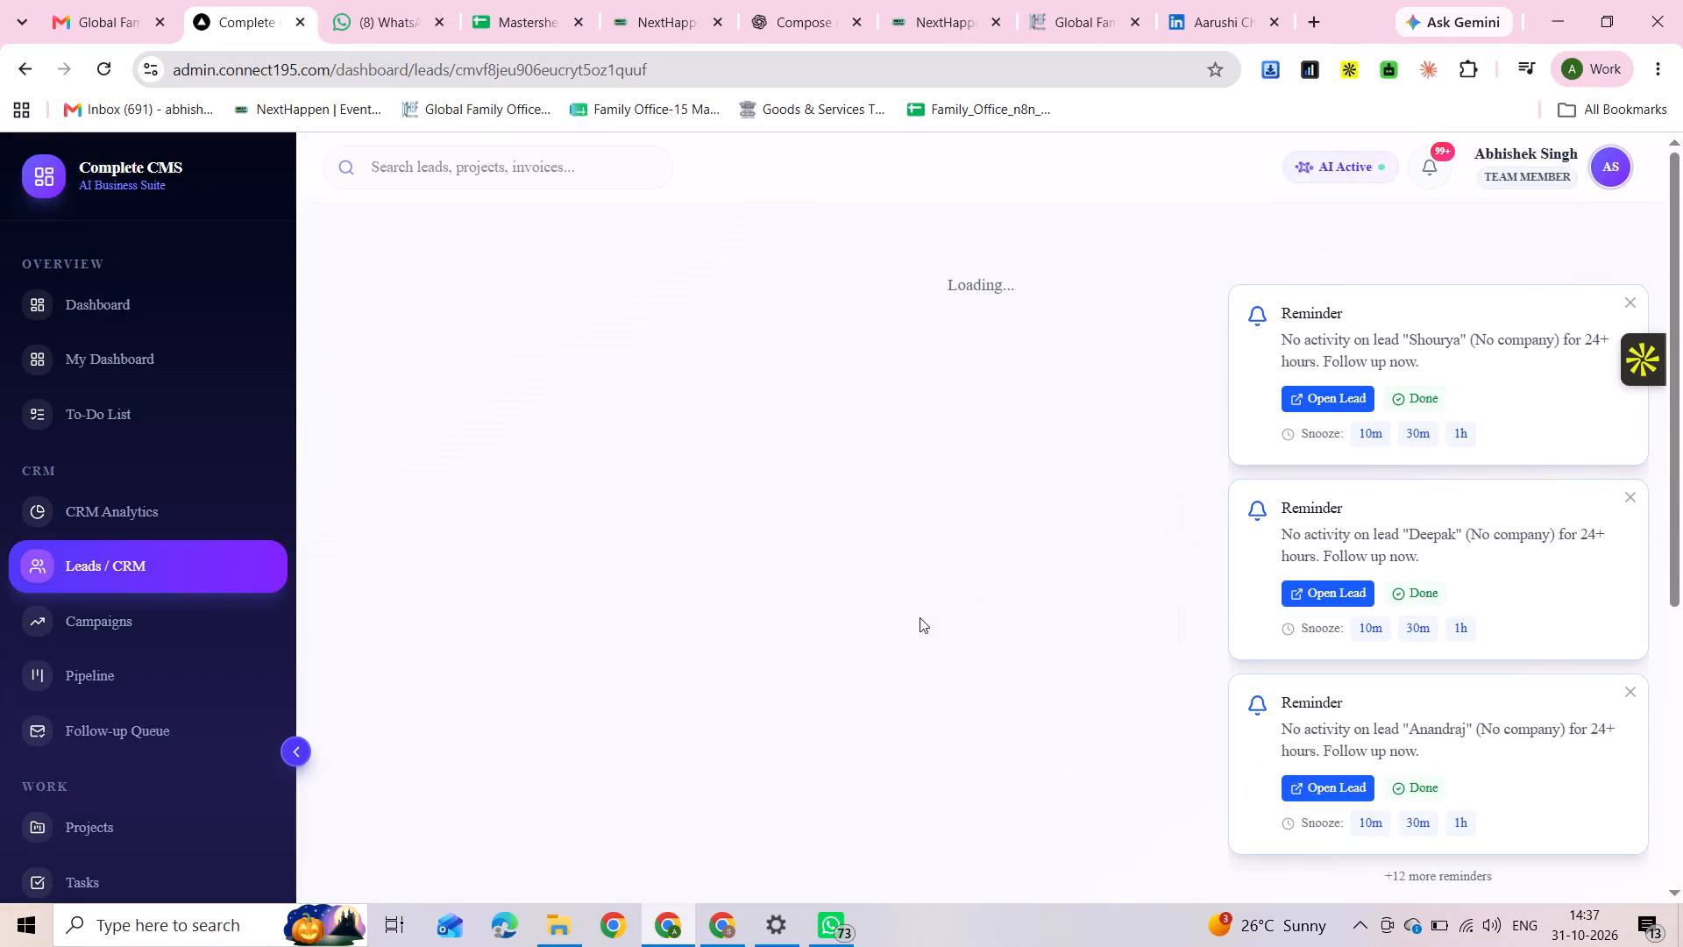
scroll(718, 690, down, 6)
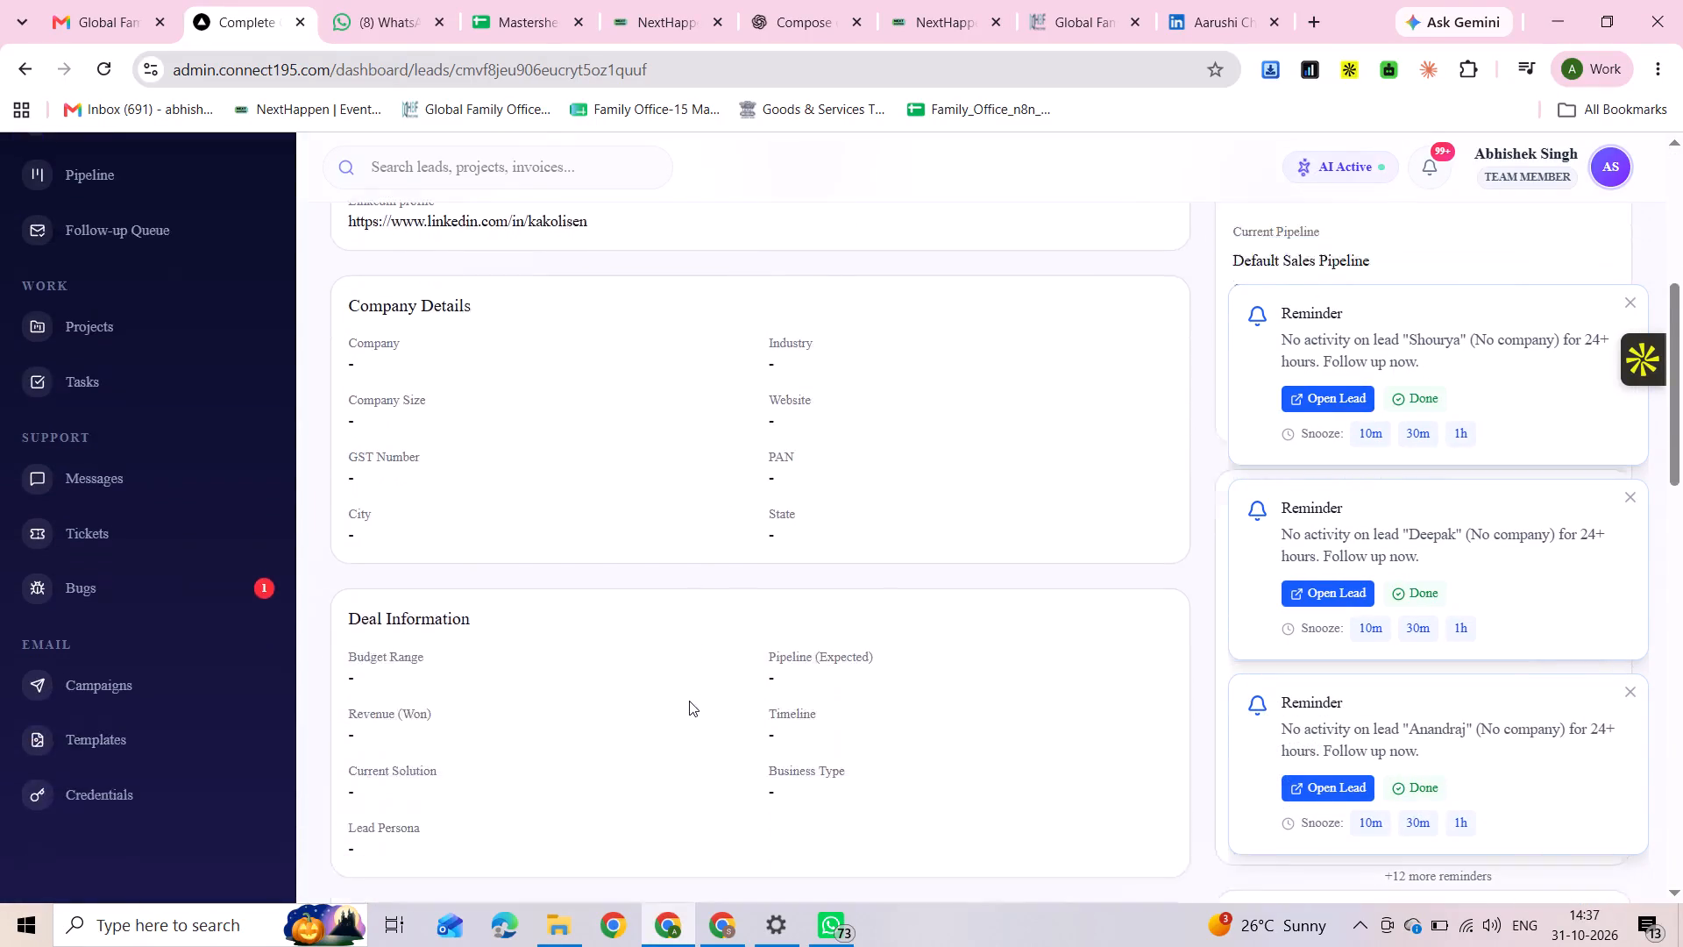
scroll(689, 701, down, 3)
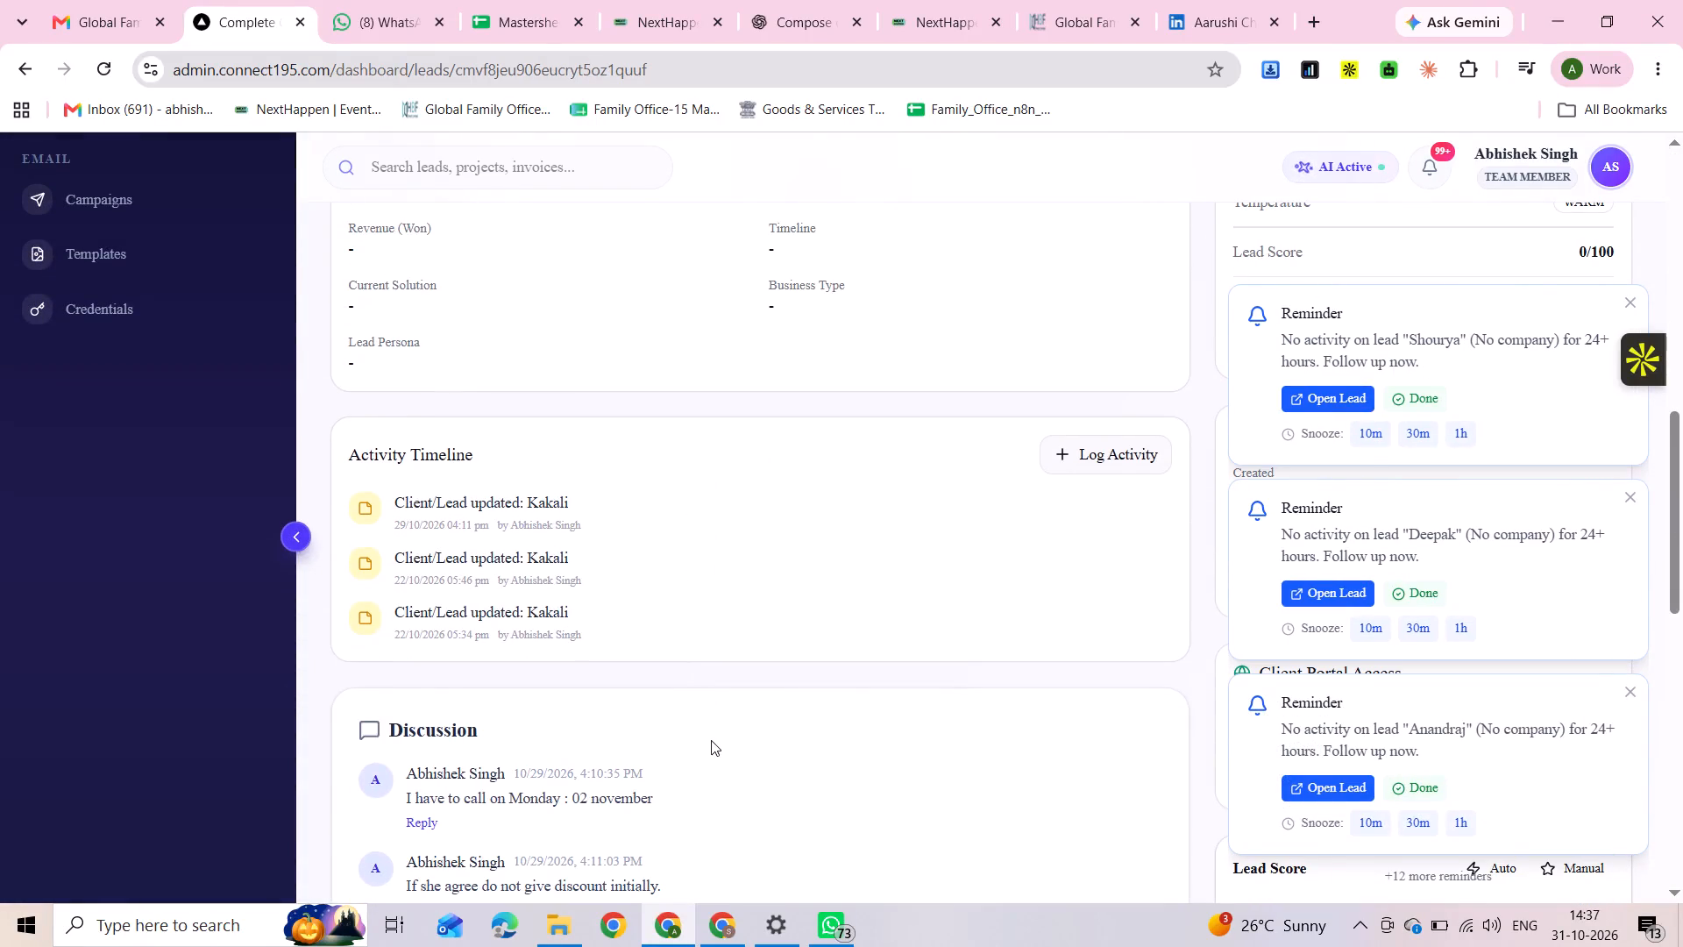
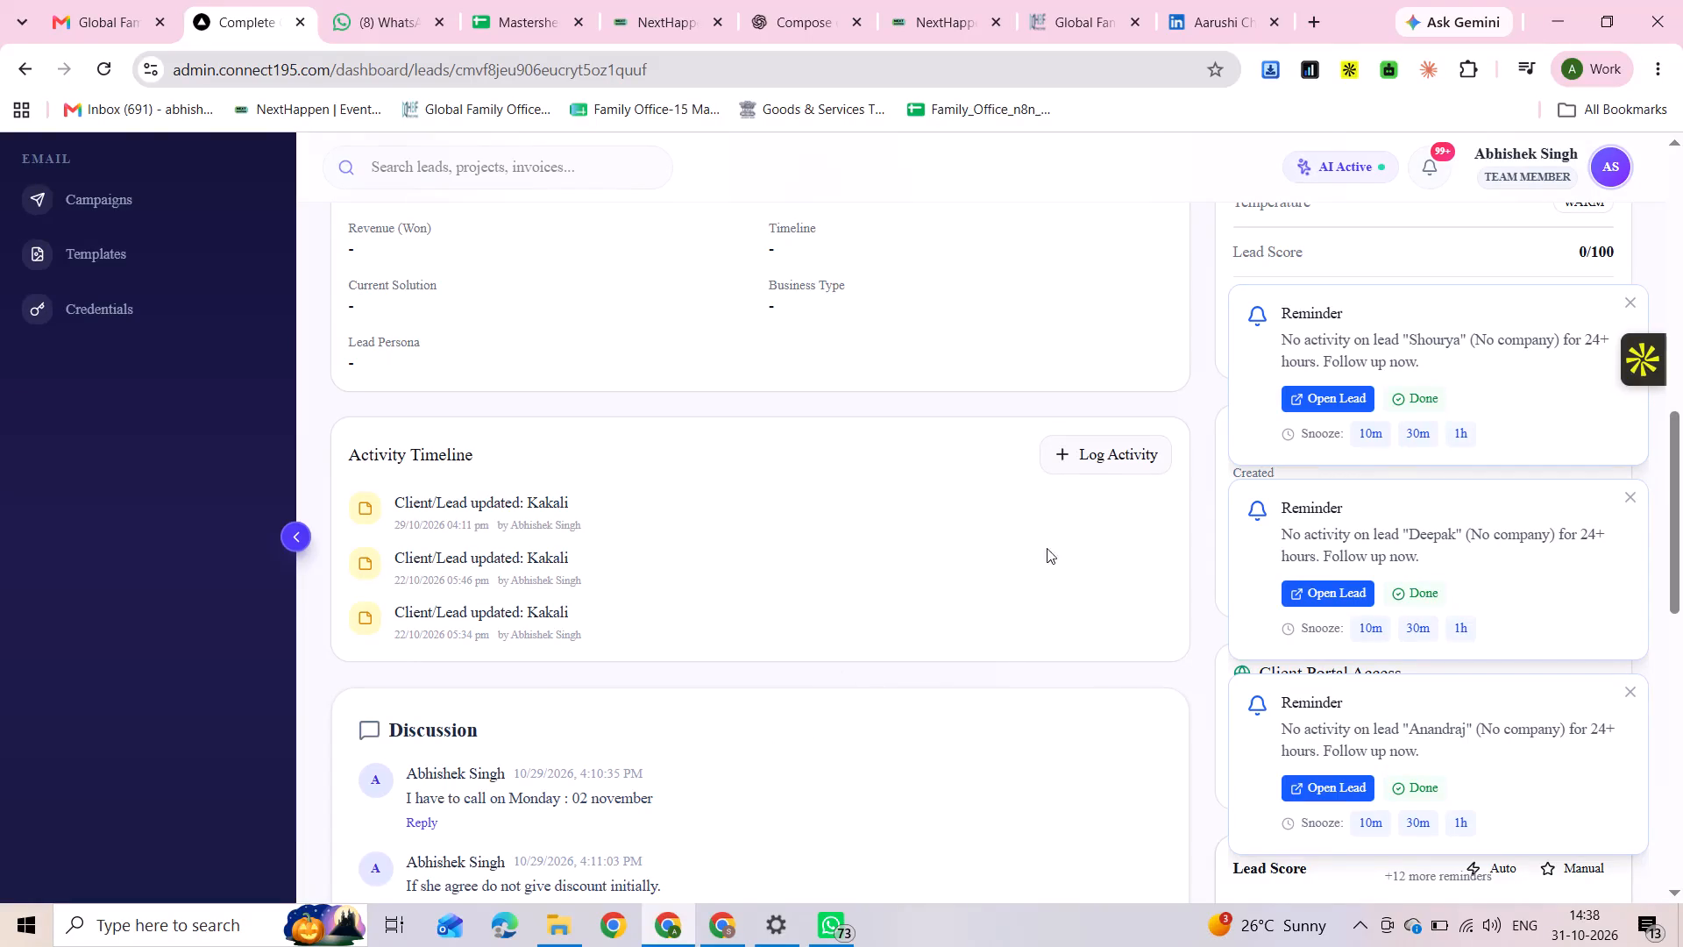
Go back over the deal information and company details in Kakali's lead record.
scroll(855, 577, up, 4)
scroll(758, 568, up, 2)
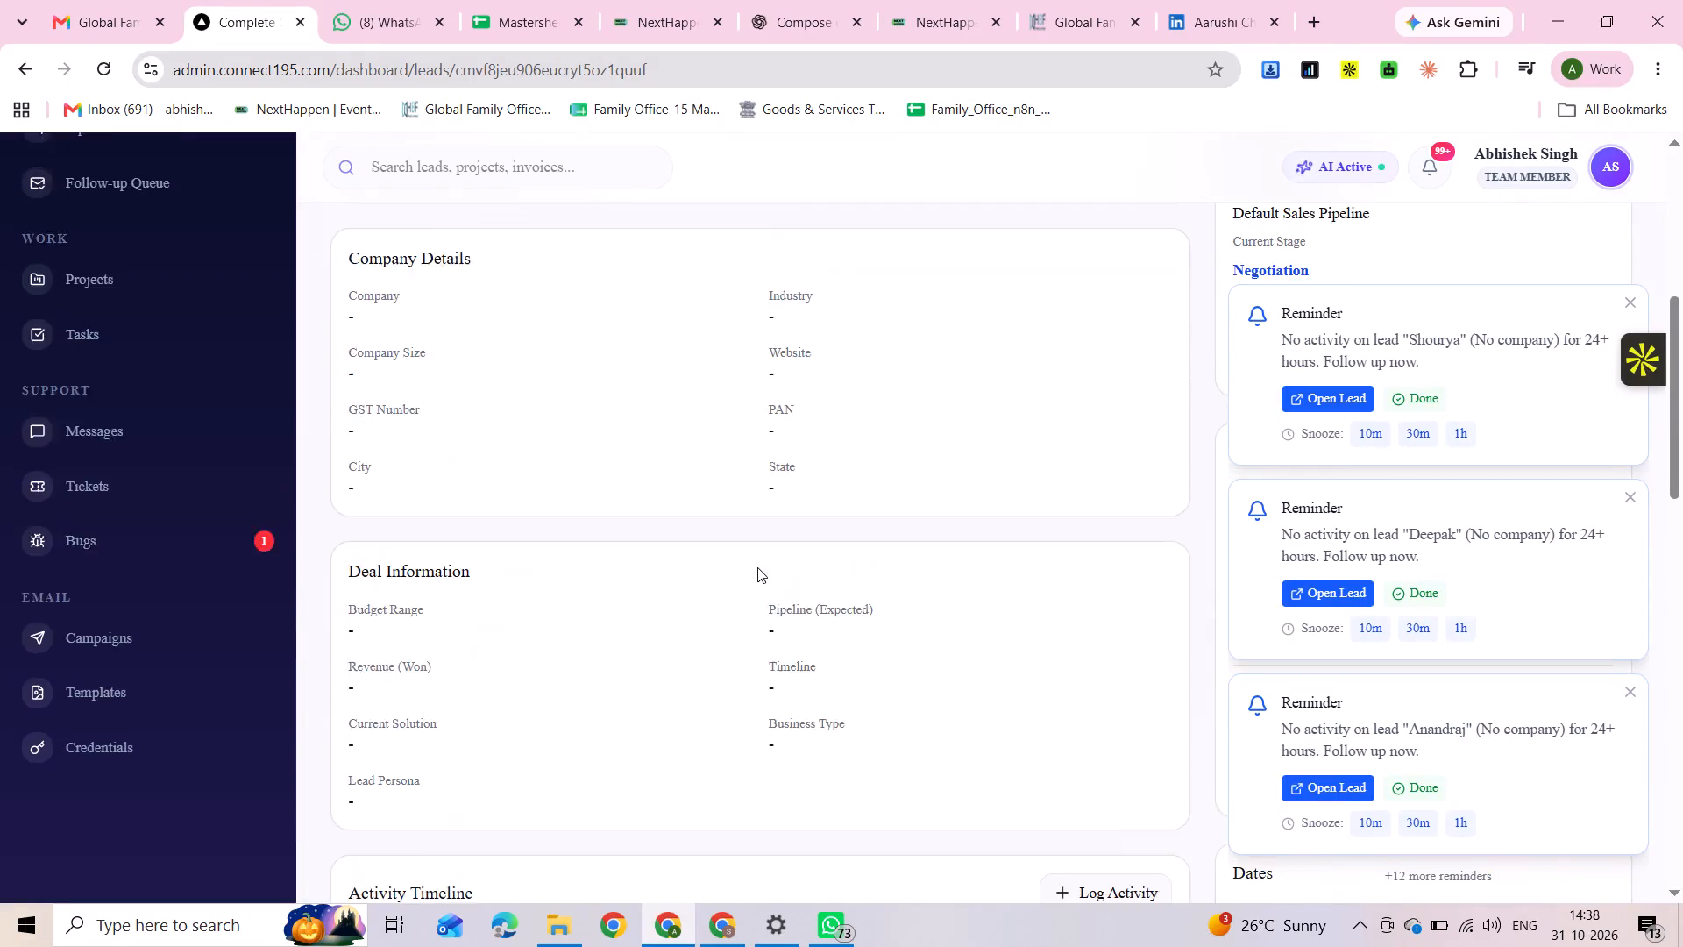
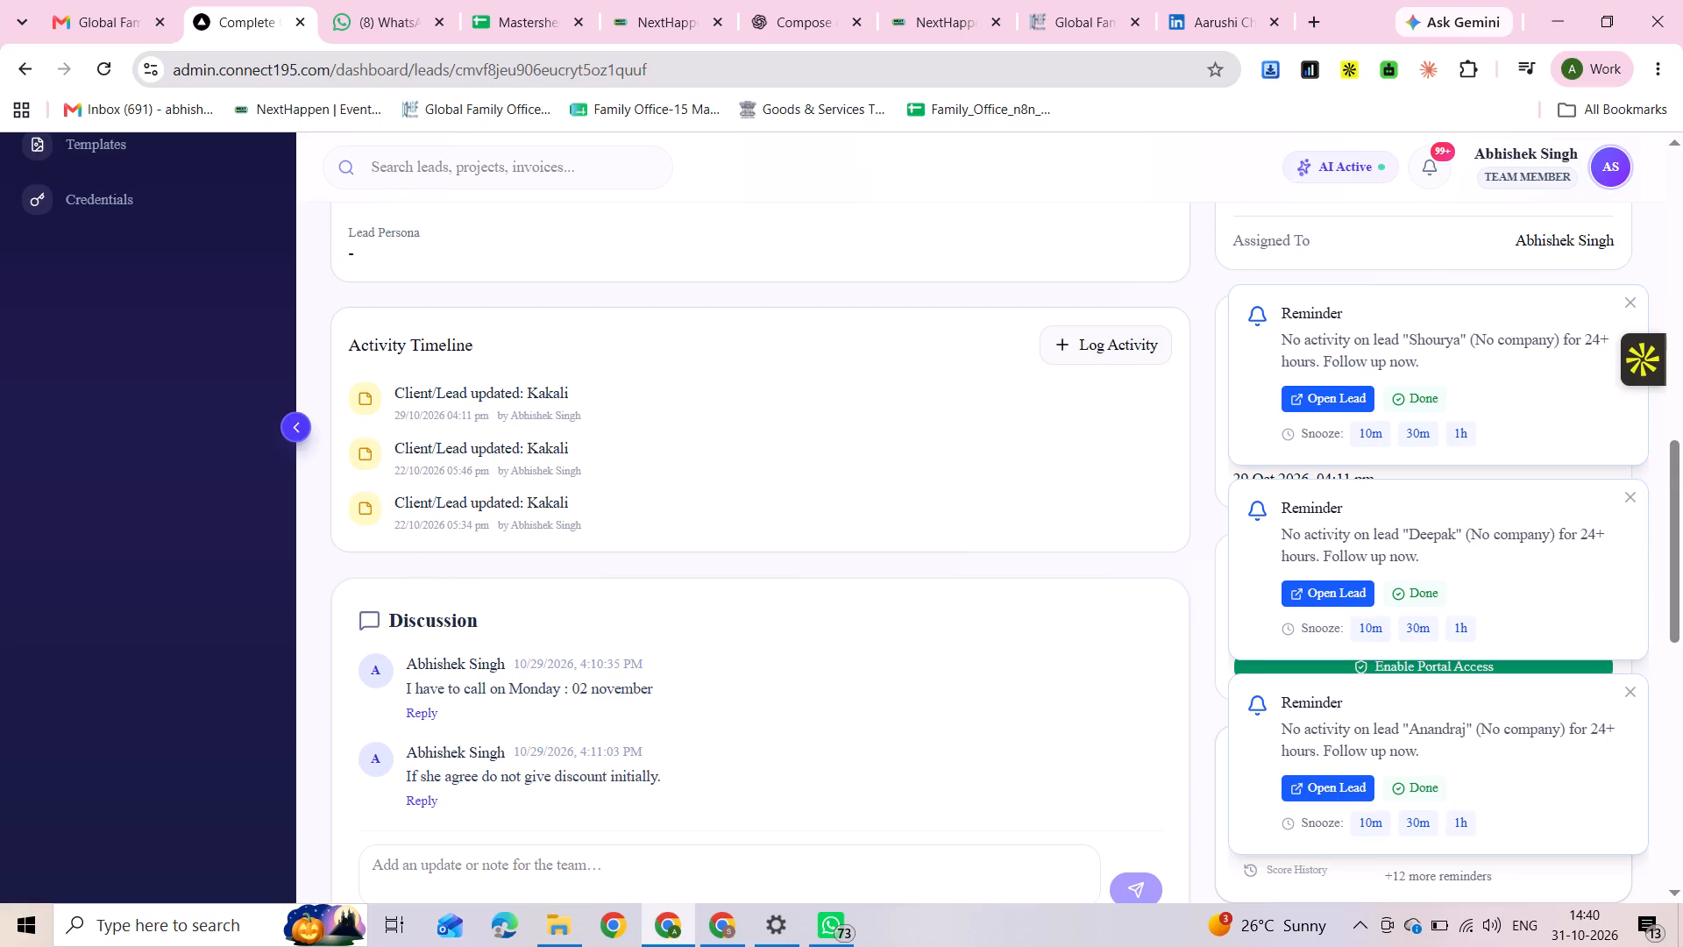
scroll(668, 425, up, 12)
scroll(1016, 326, up, 2)
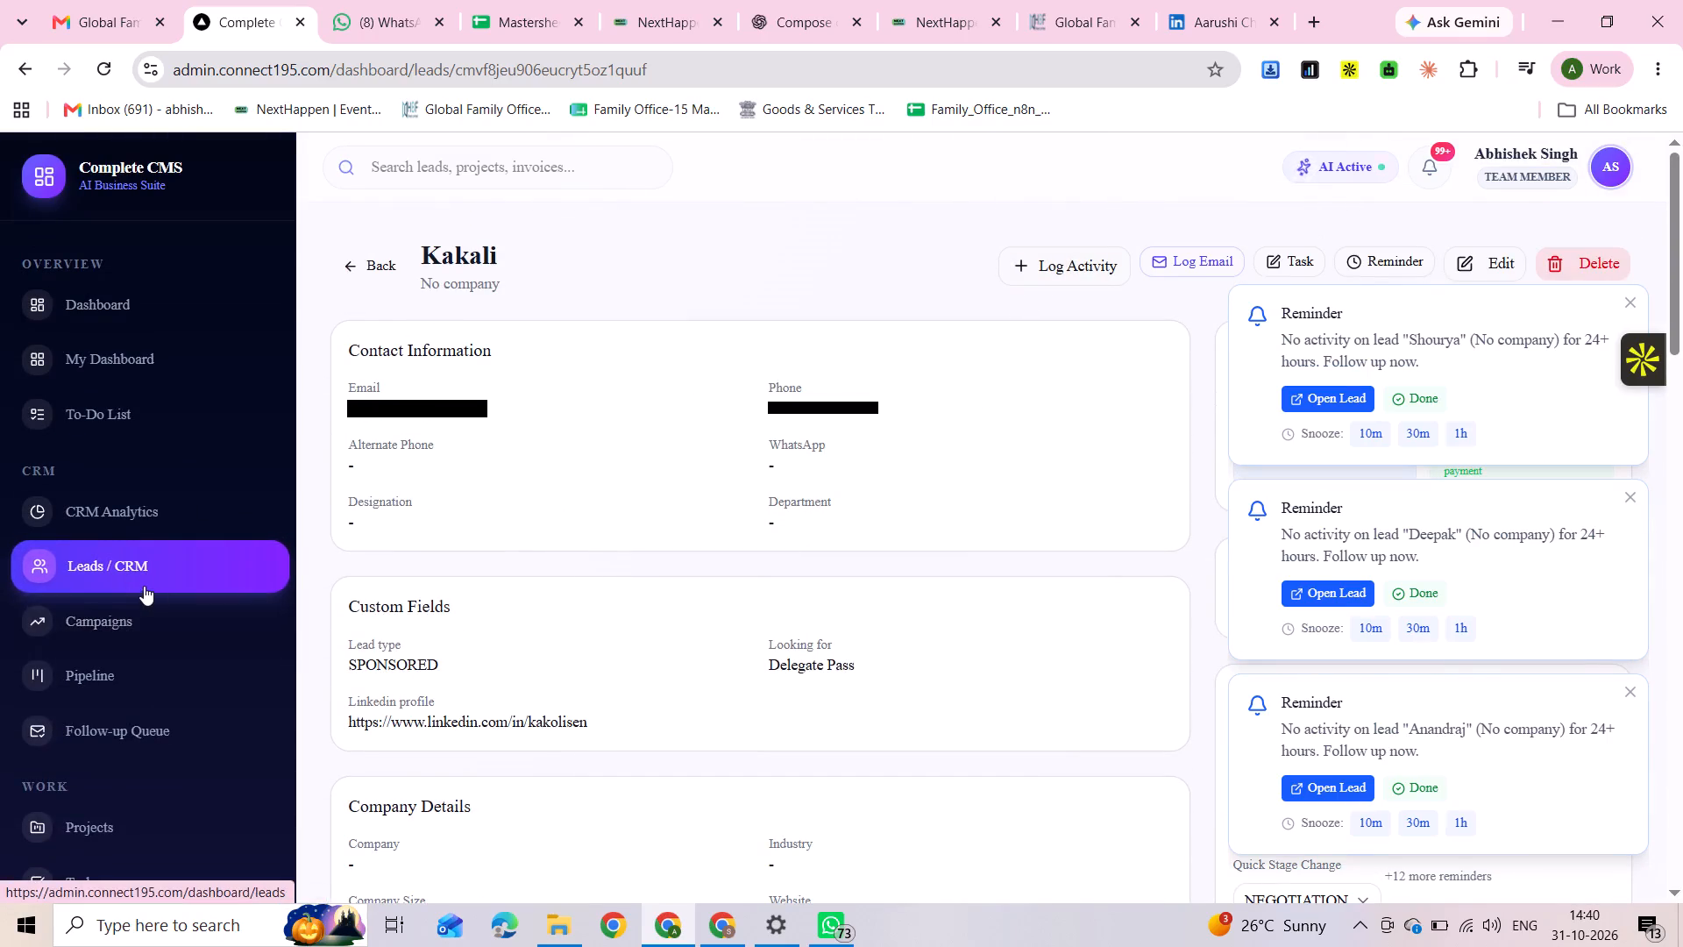
click(344, 274)
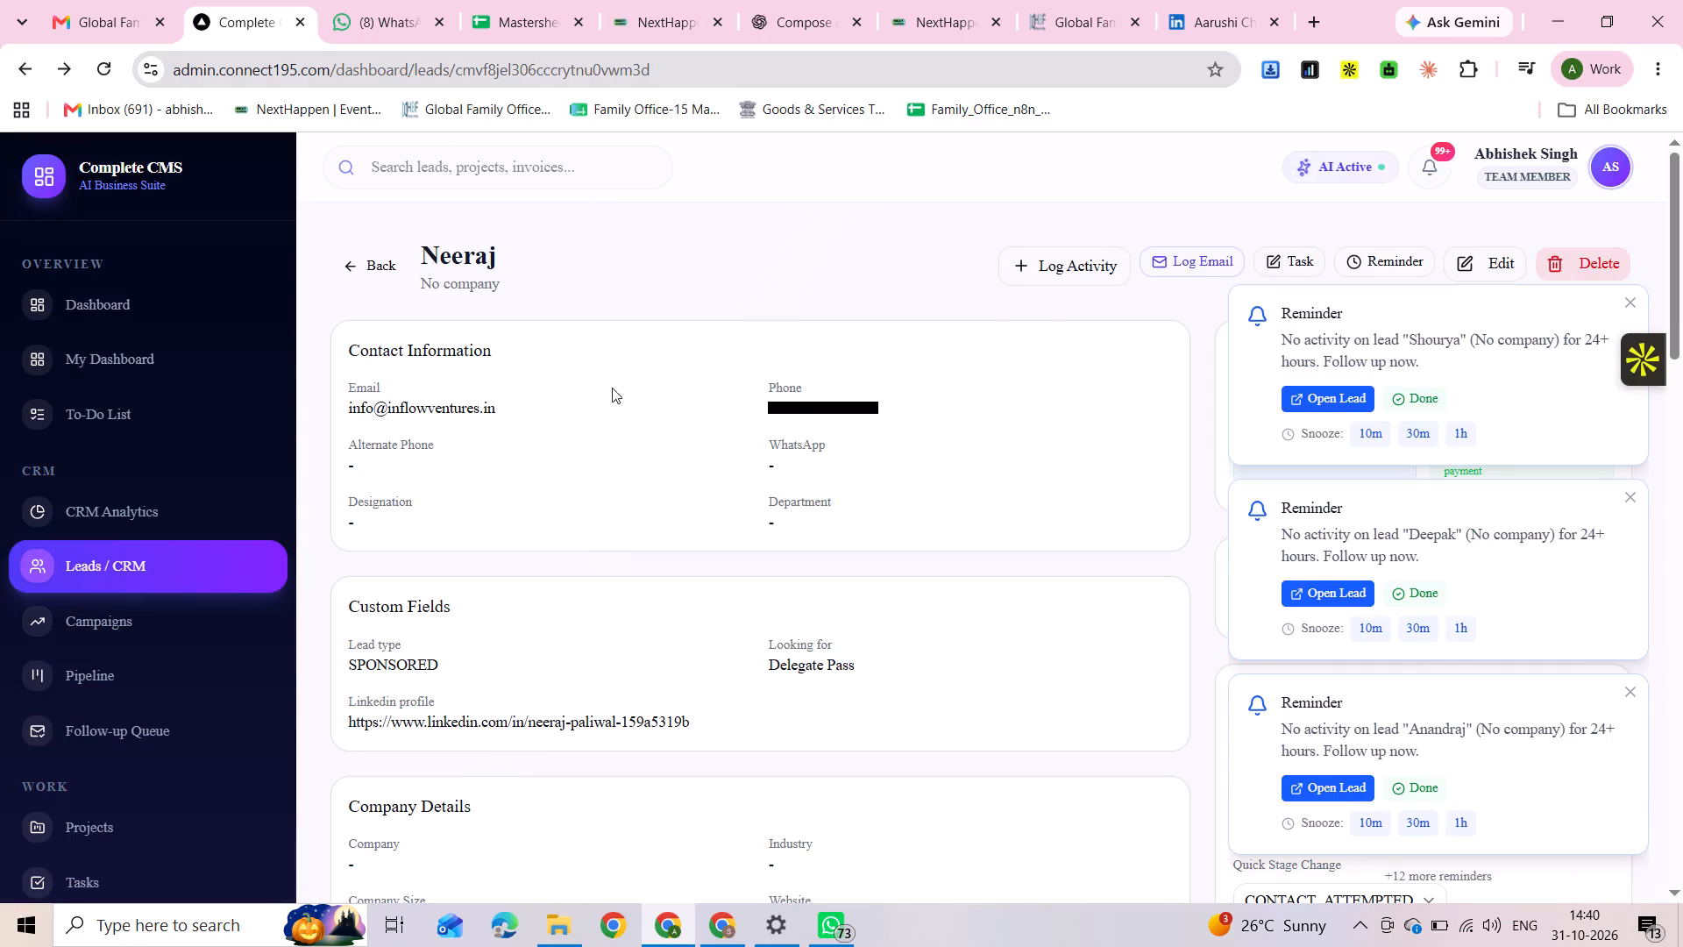
click(373, 262)
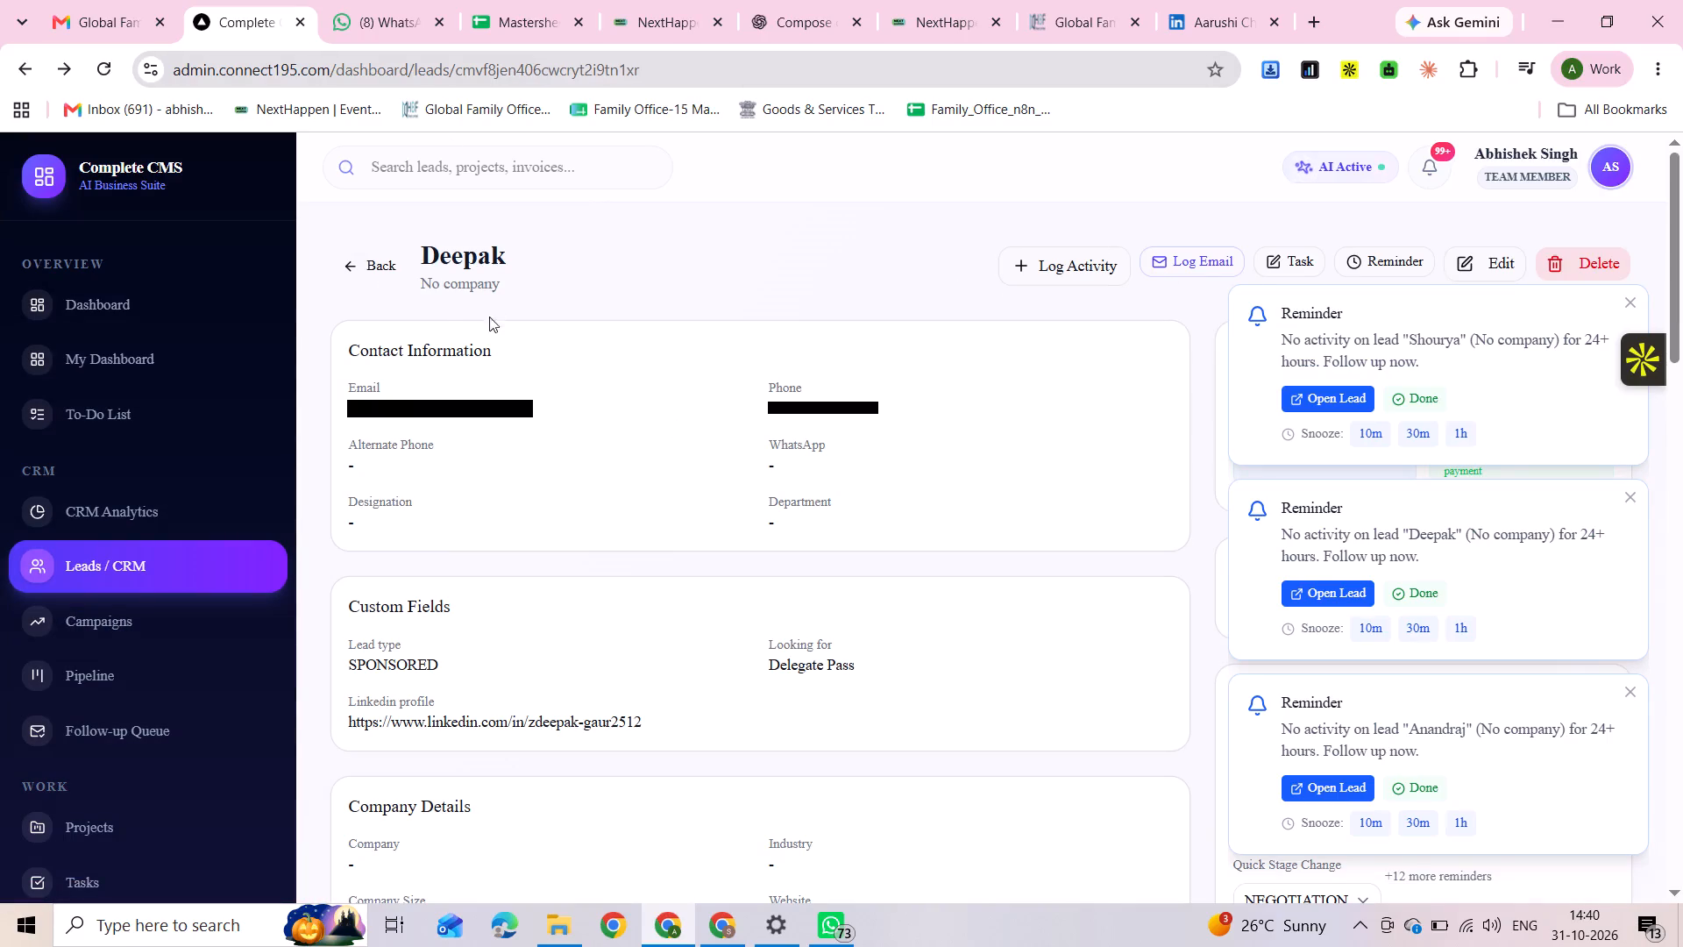
click(344, 261)
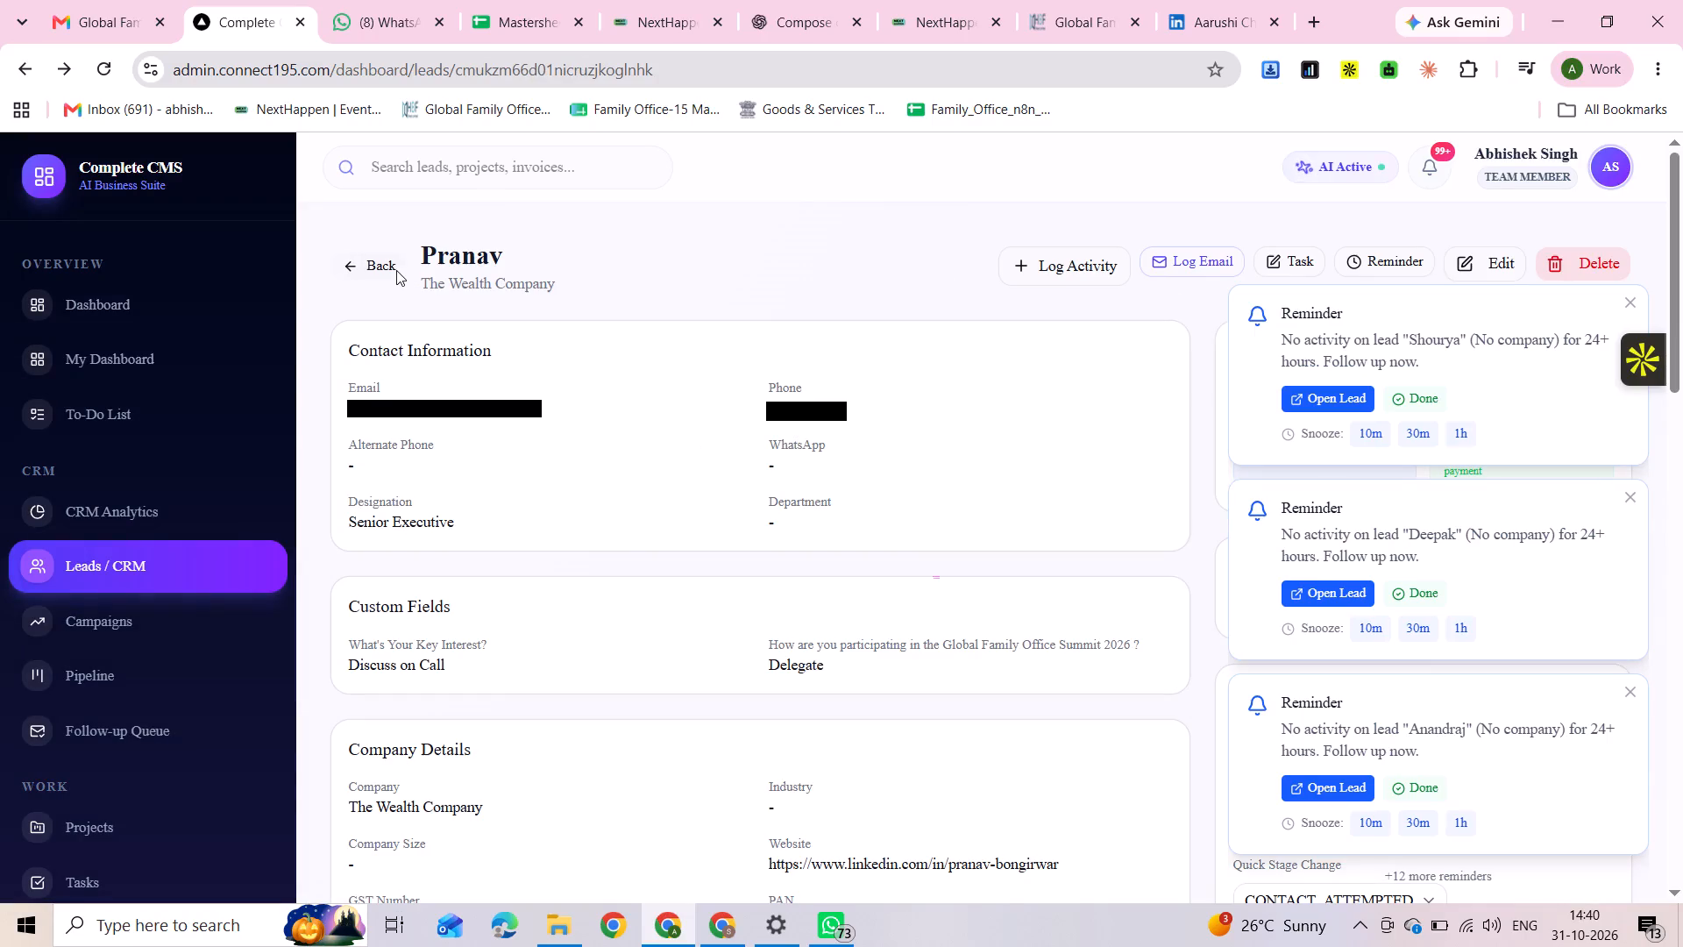
click(396, 270)
Open the Linkedin-family-office-leads campaign and filter its leads by the Lost status.
scroll(330, 335, up, 2)
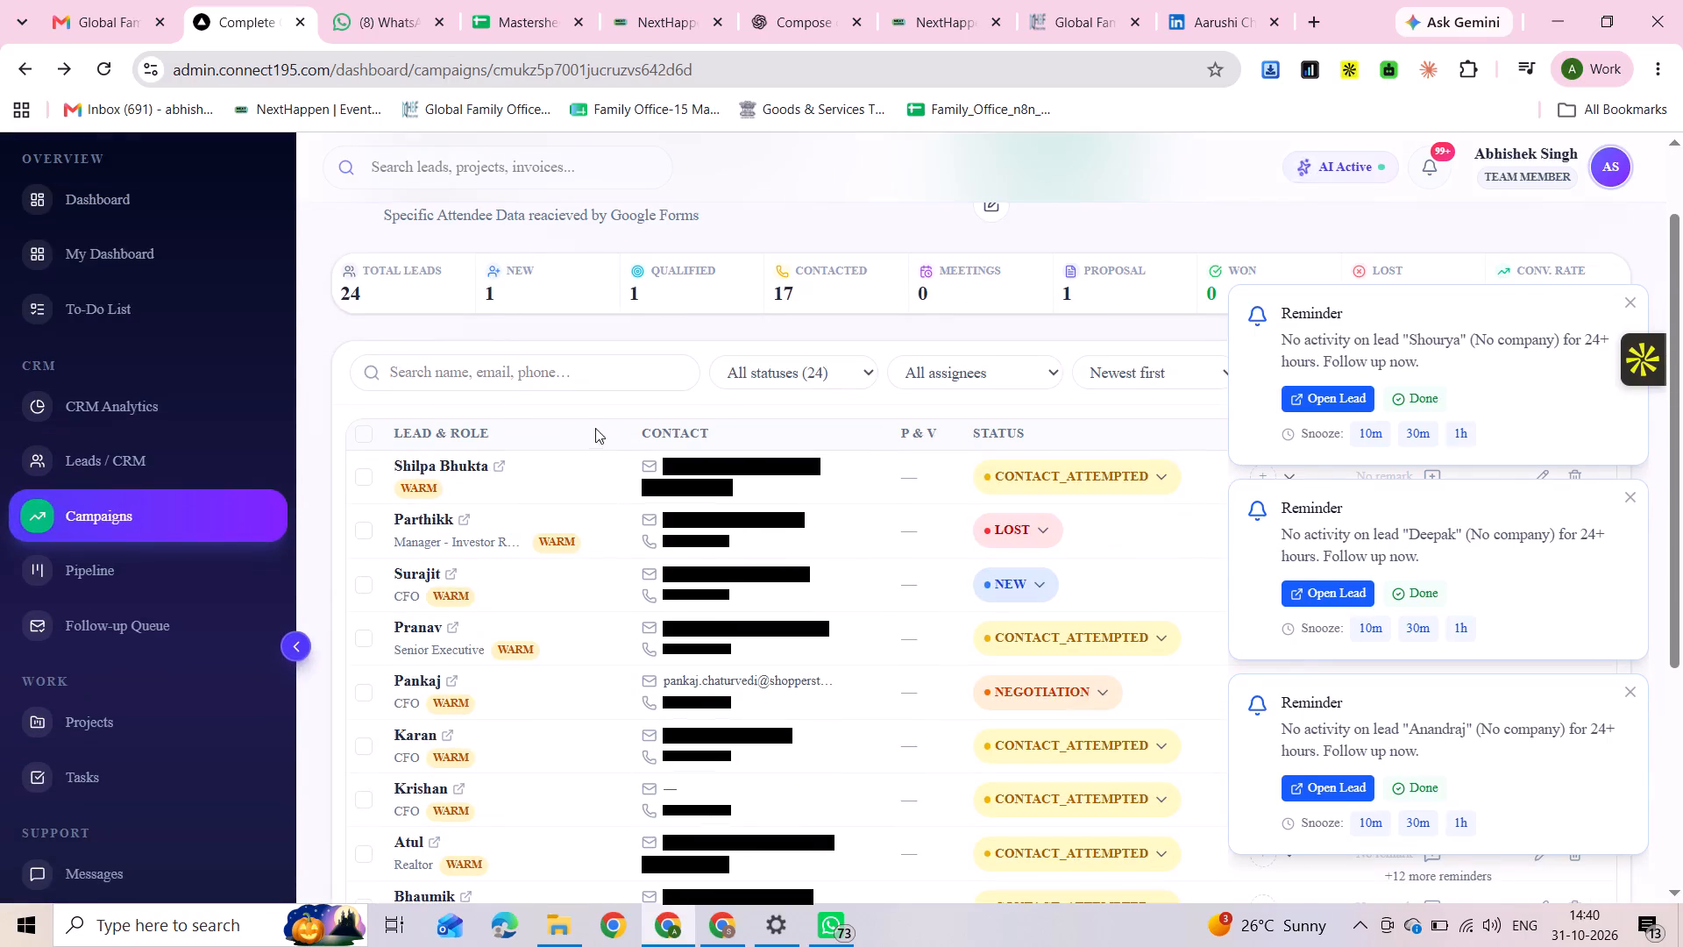
click(136, 509)
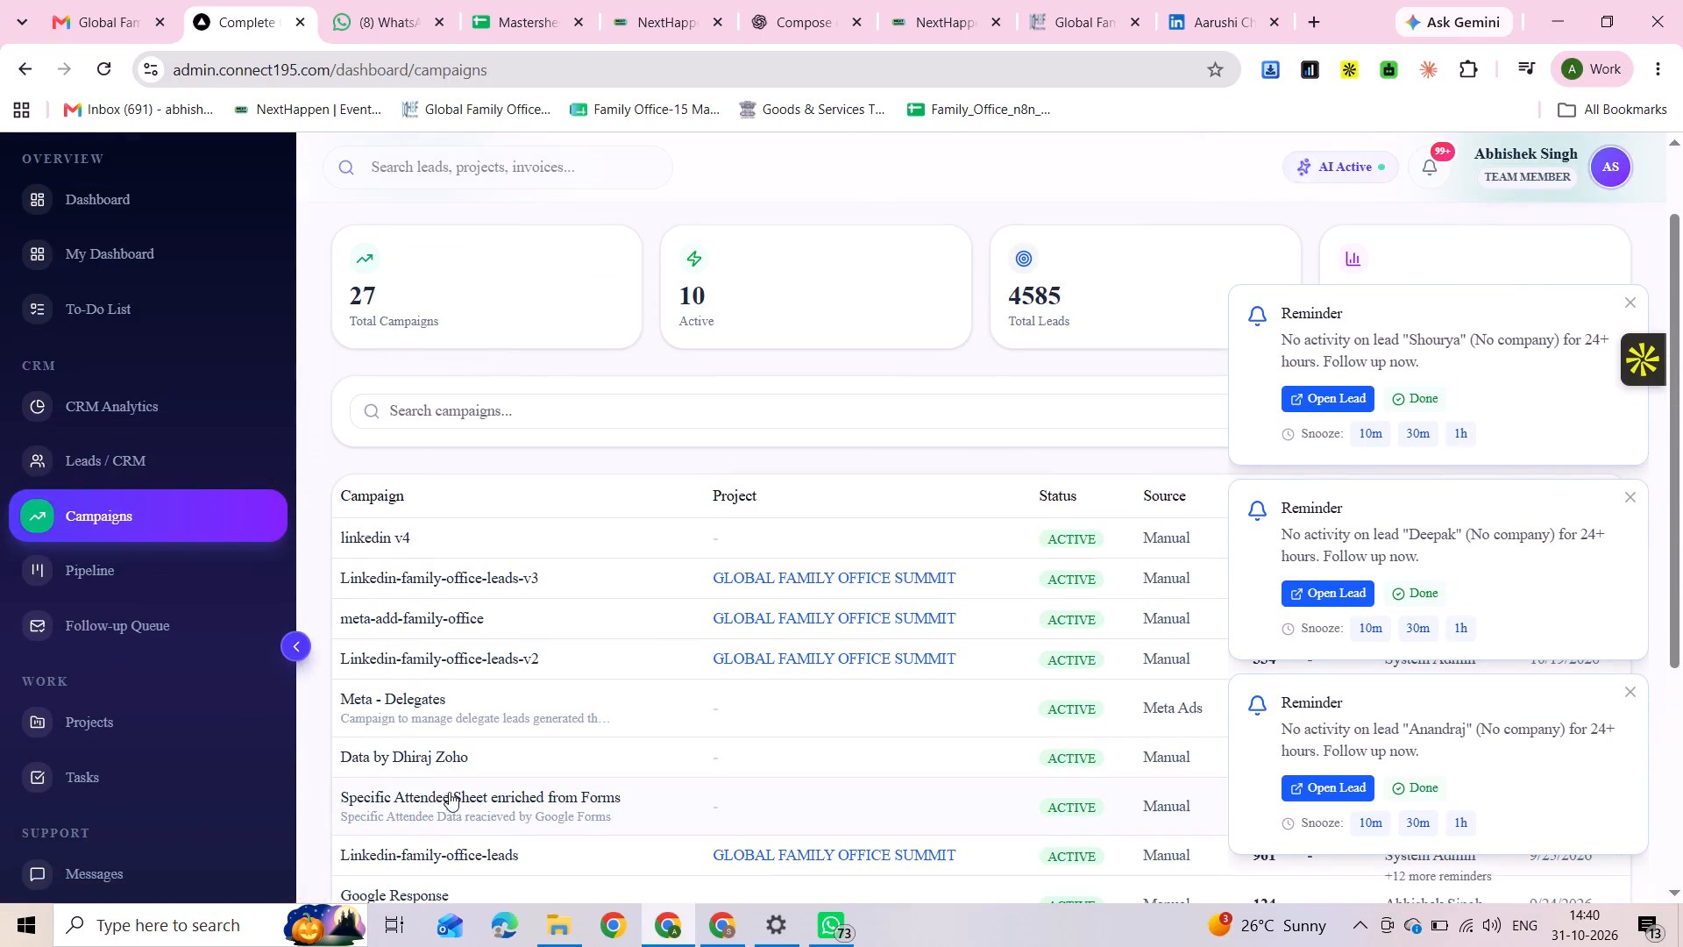
click(464, 852)
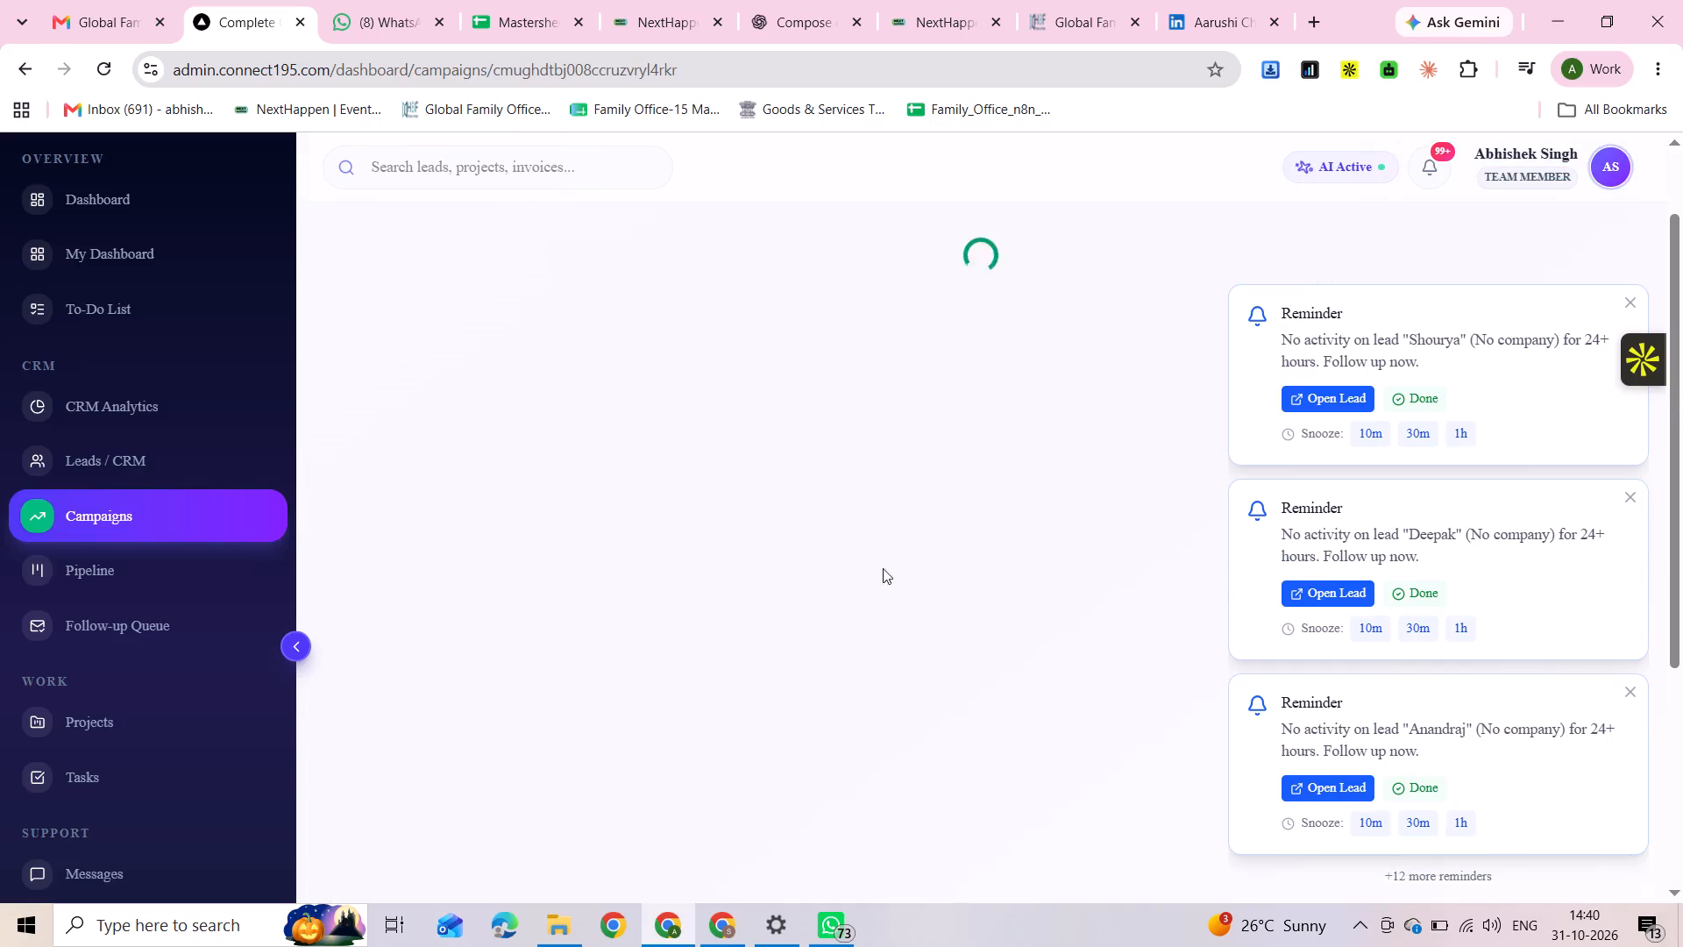
scroll(1010, 420, down, 2)
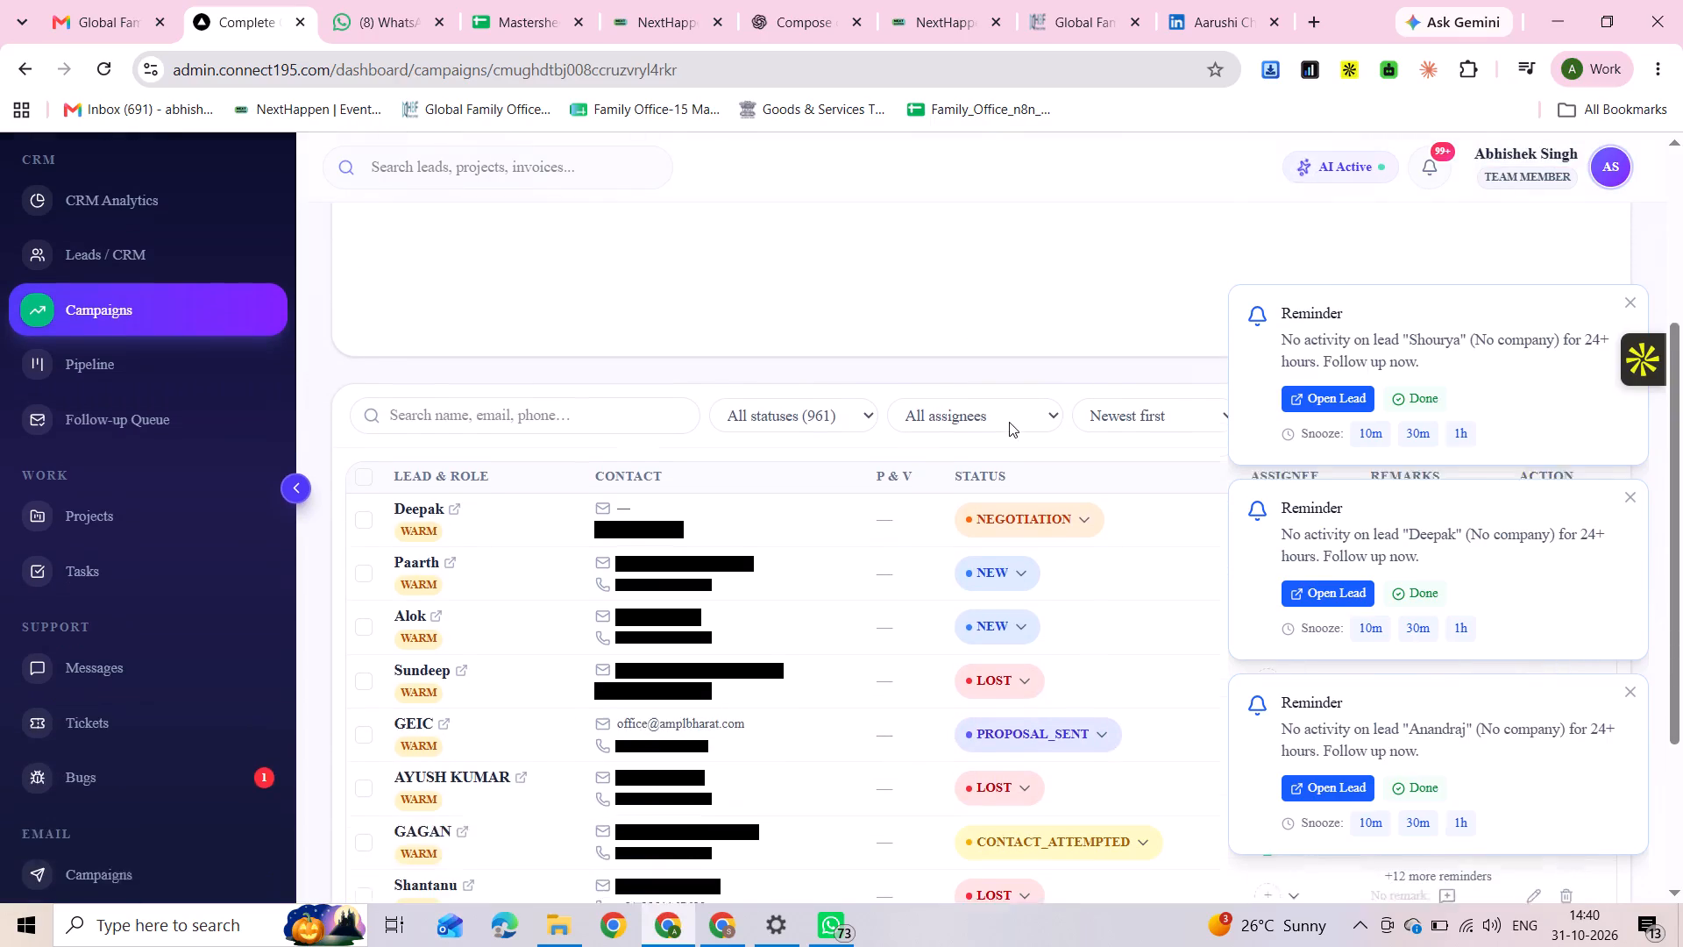
click(784, 405)
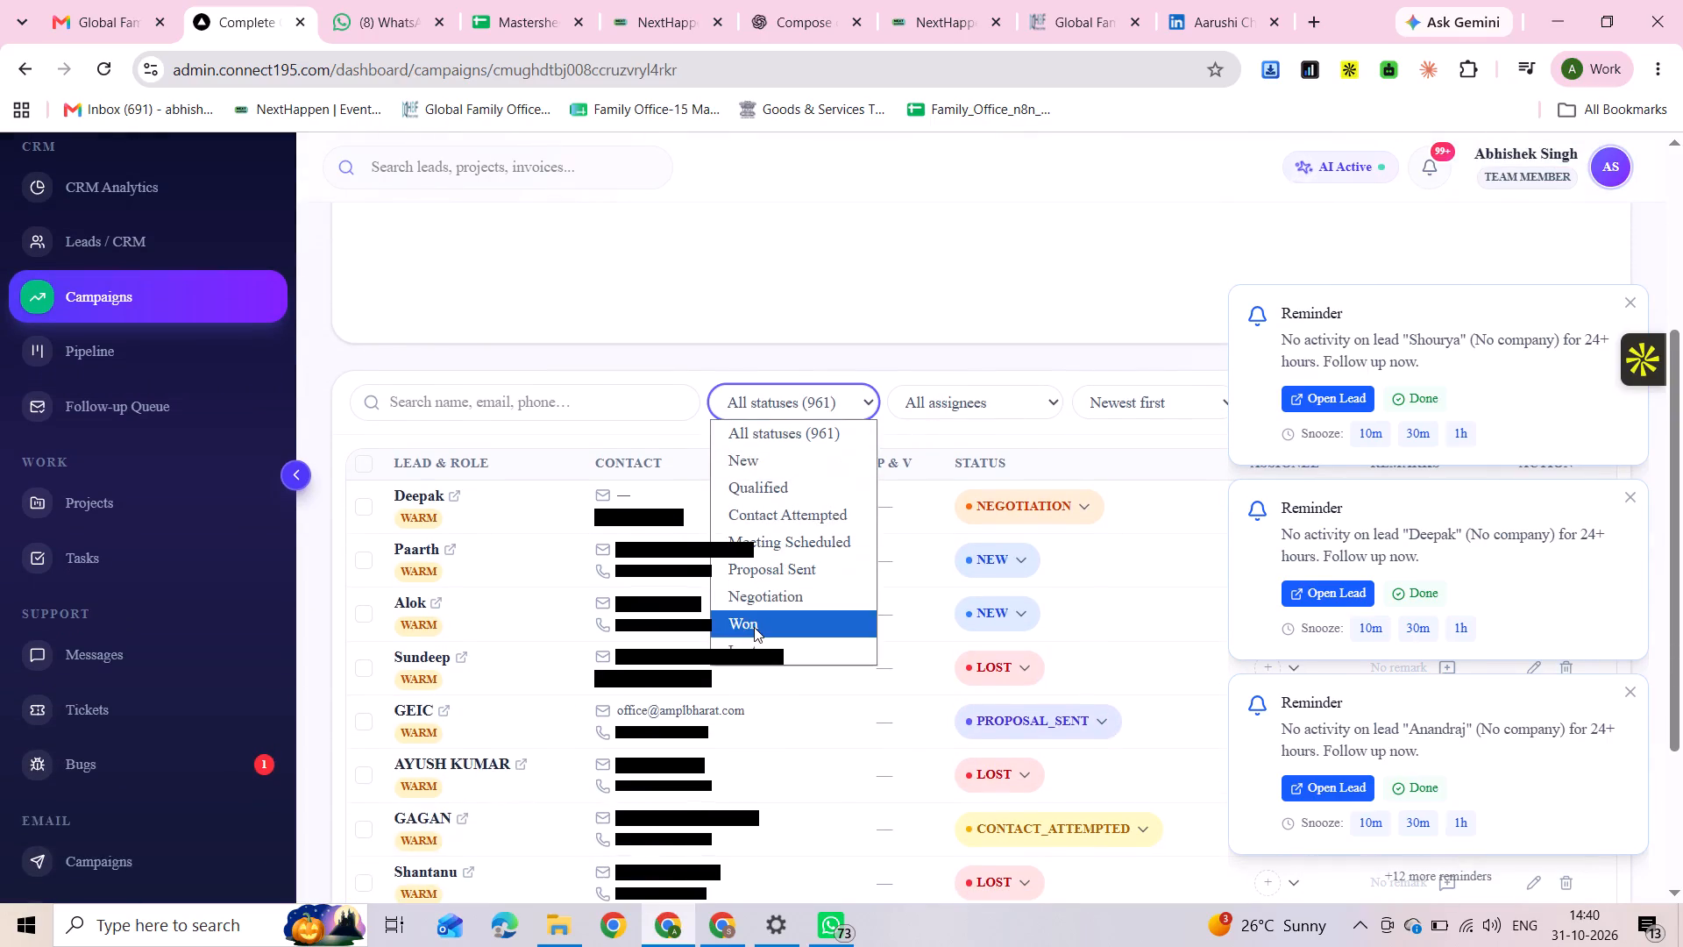
click(758, 642)
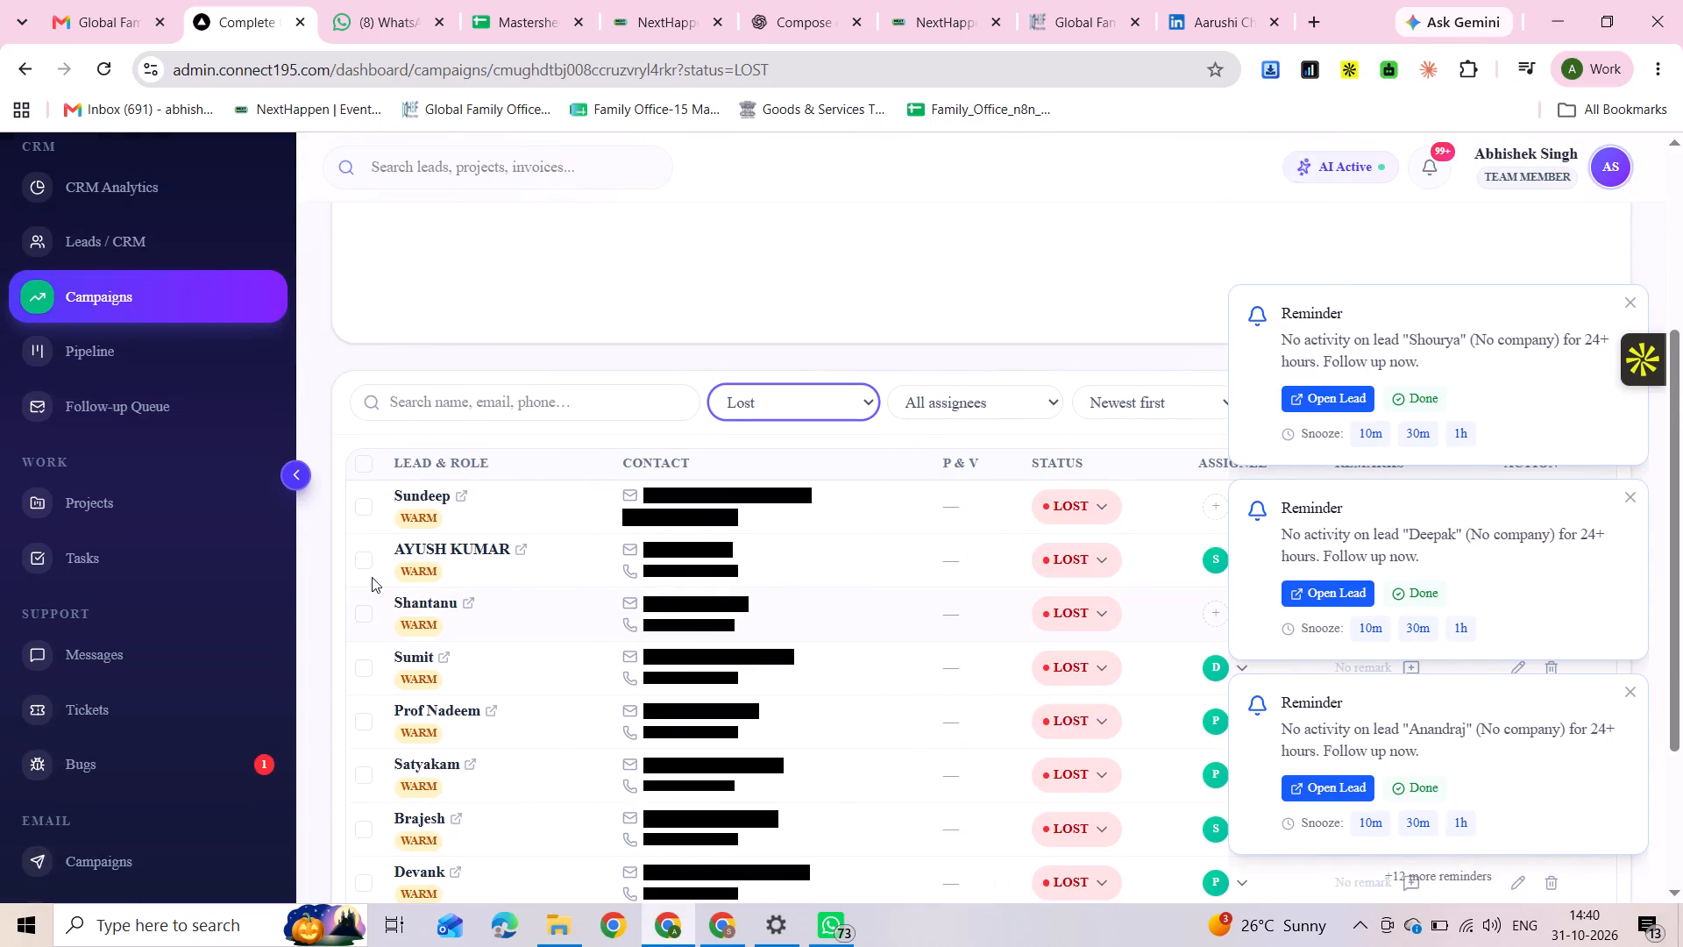
Open Sundeep's lead from the Lost list and examine its contact details, custom fields, activity timeline and discussion section.
scroll(451, 577, down, 1)
click(408, 391)
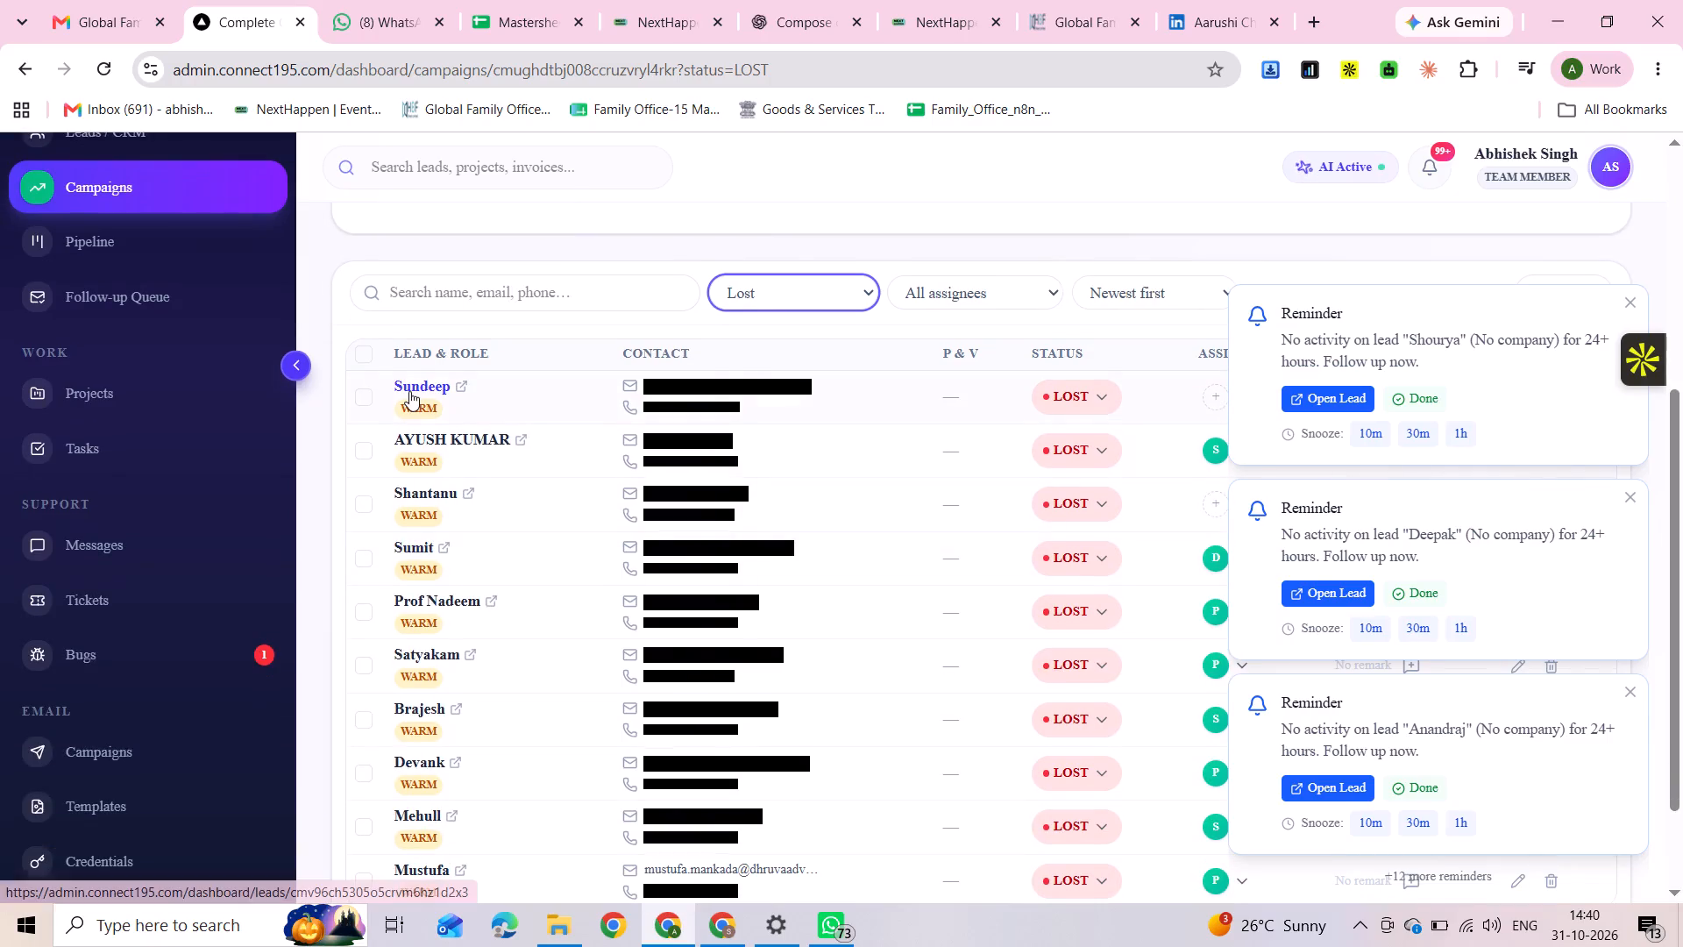
scroll(615, 482, down, 10)
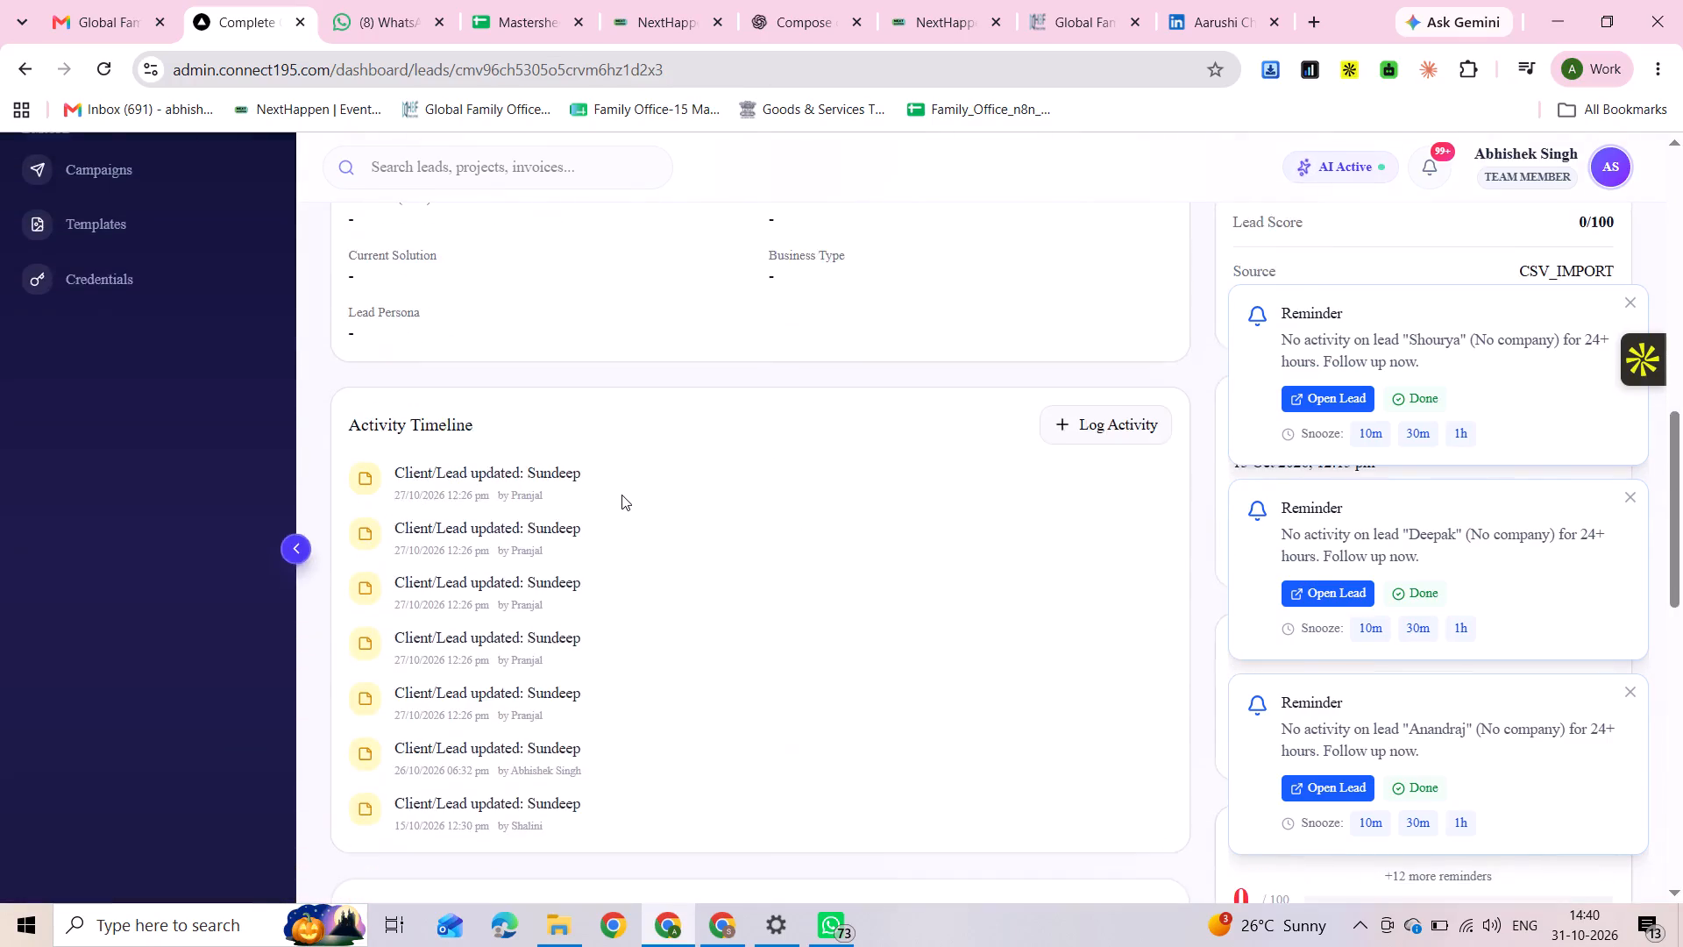
scroll(621, 495, down, 3)
scroll(621, 495, up, 2)
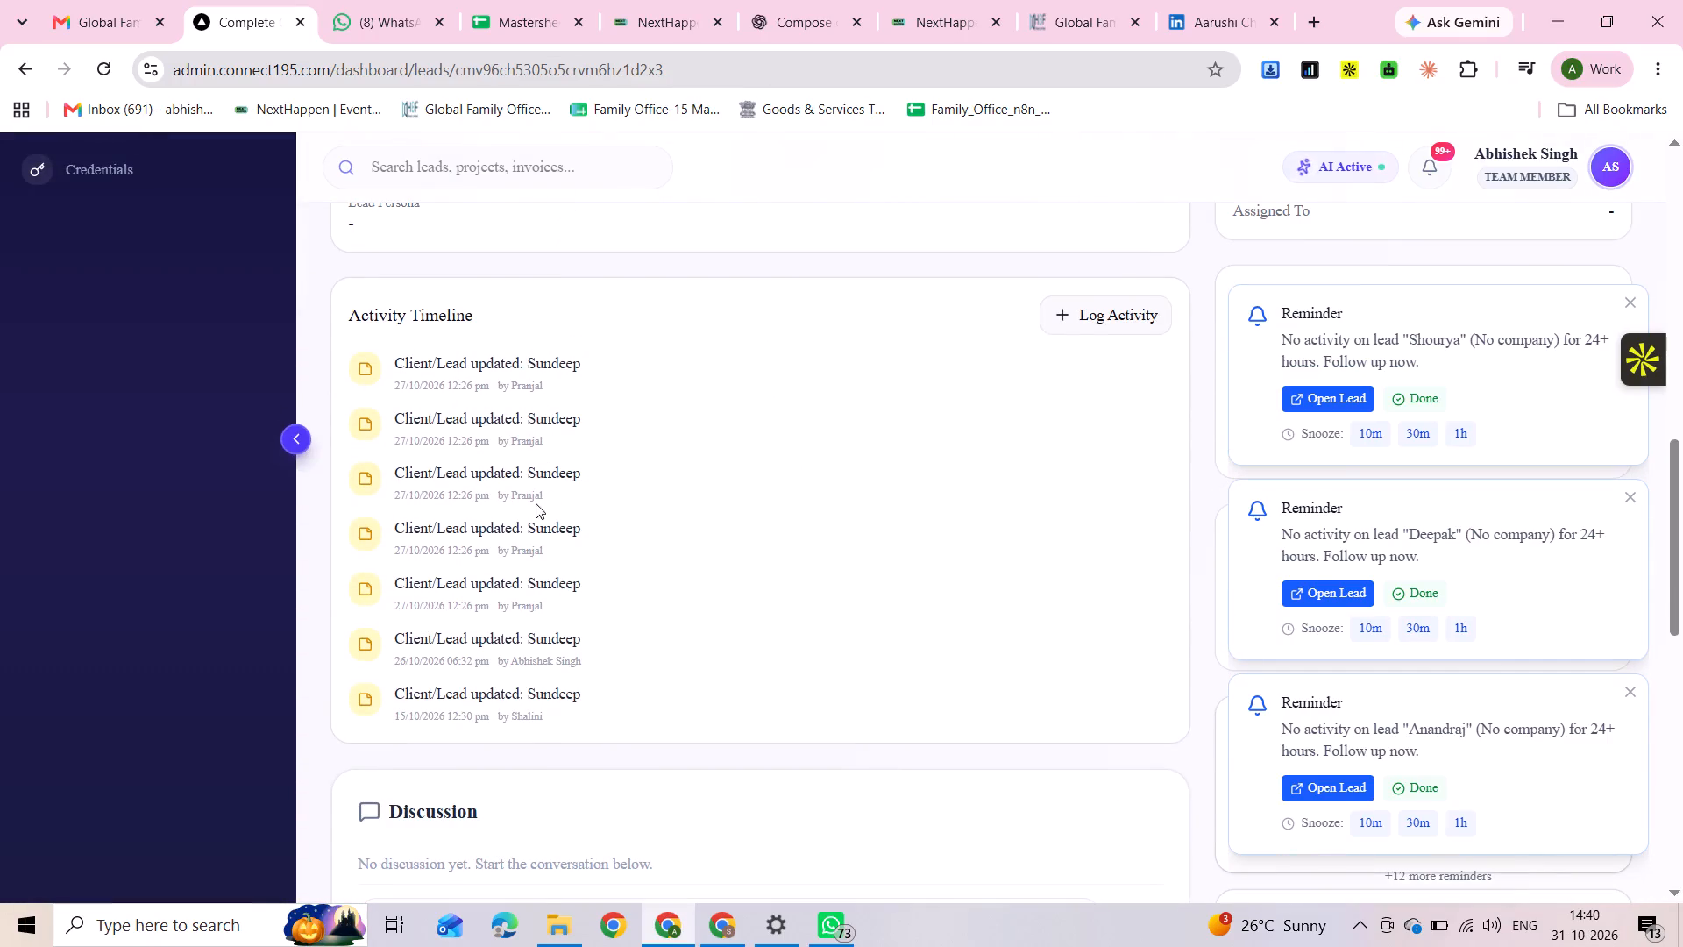
scroll(637, 627, down, 1)
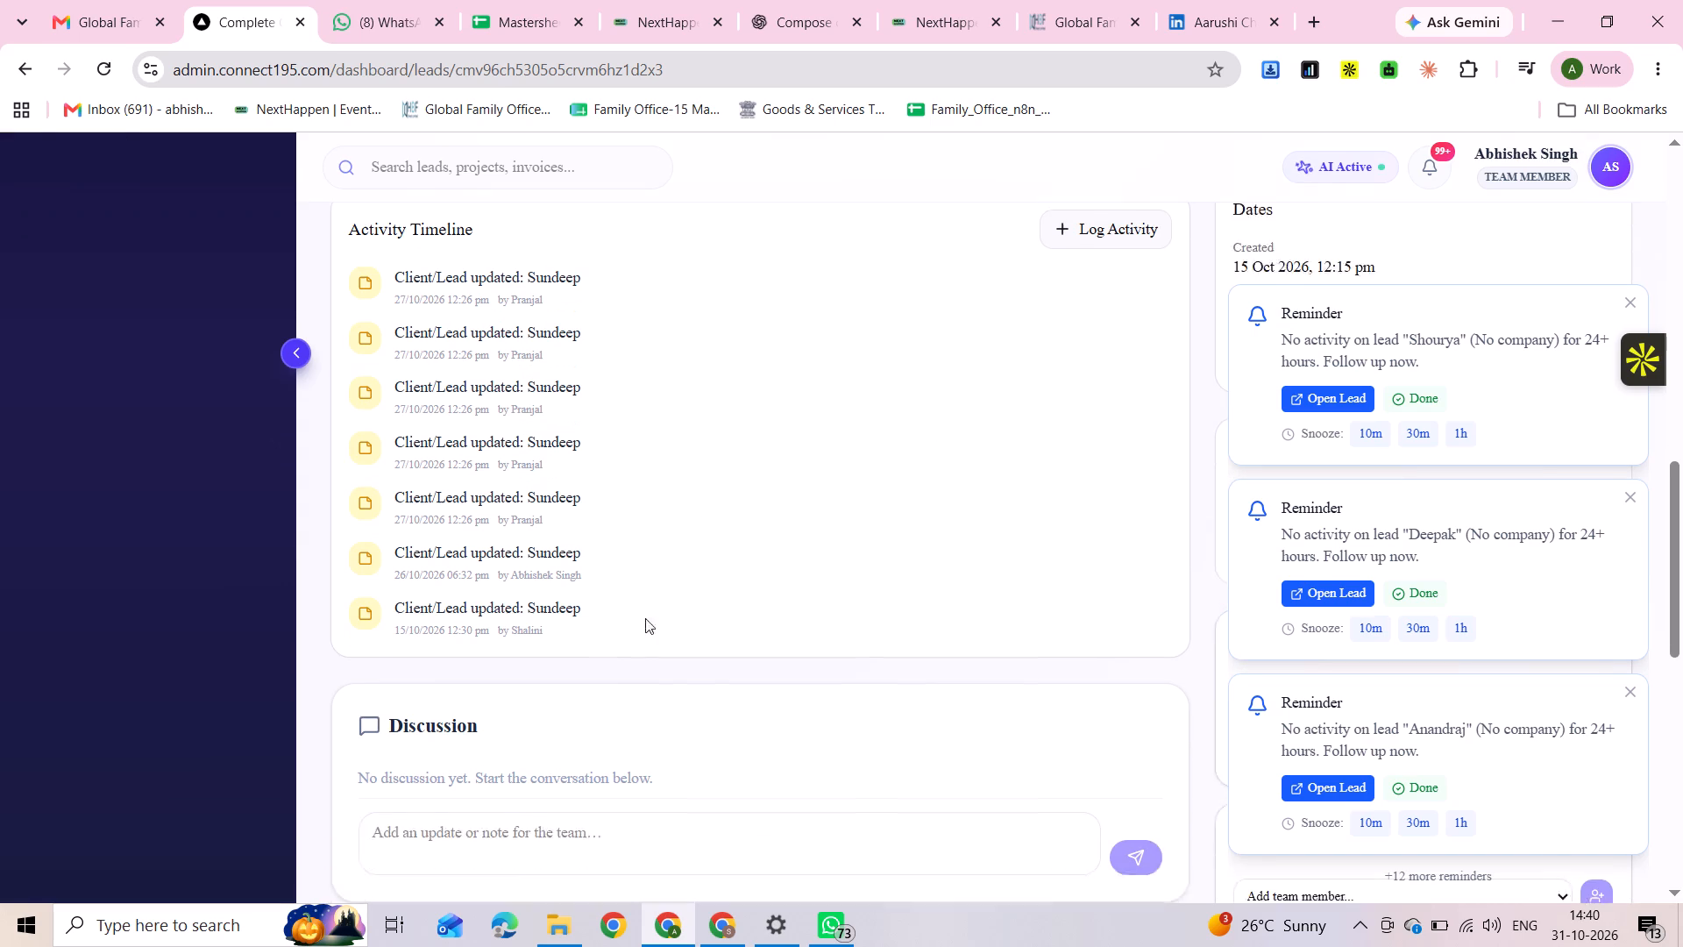
scroll(504, 447, up, 3)
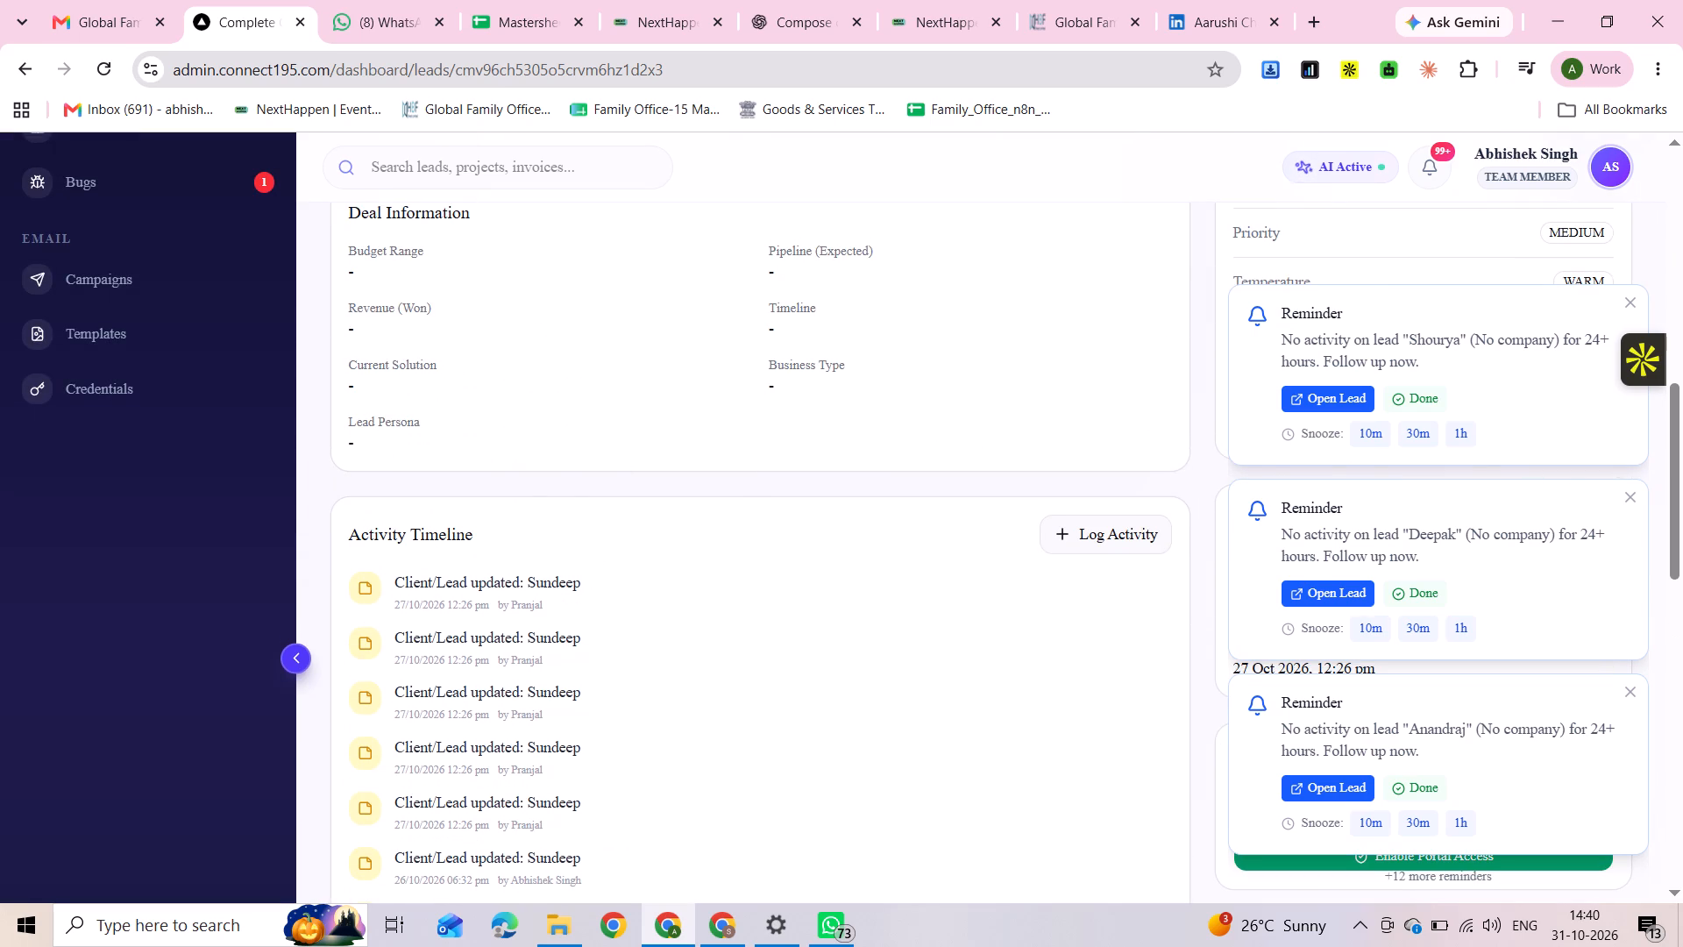
scroll(530, 630, up, 1)
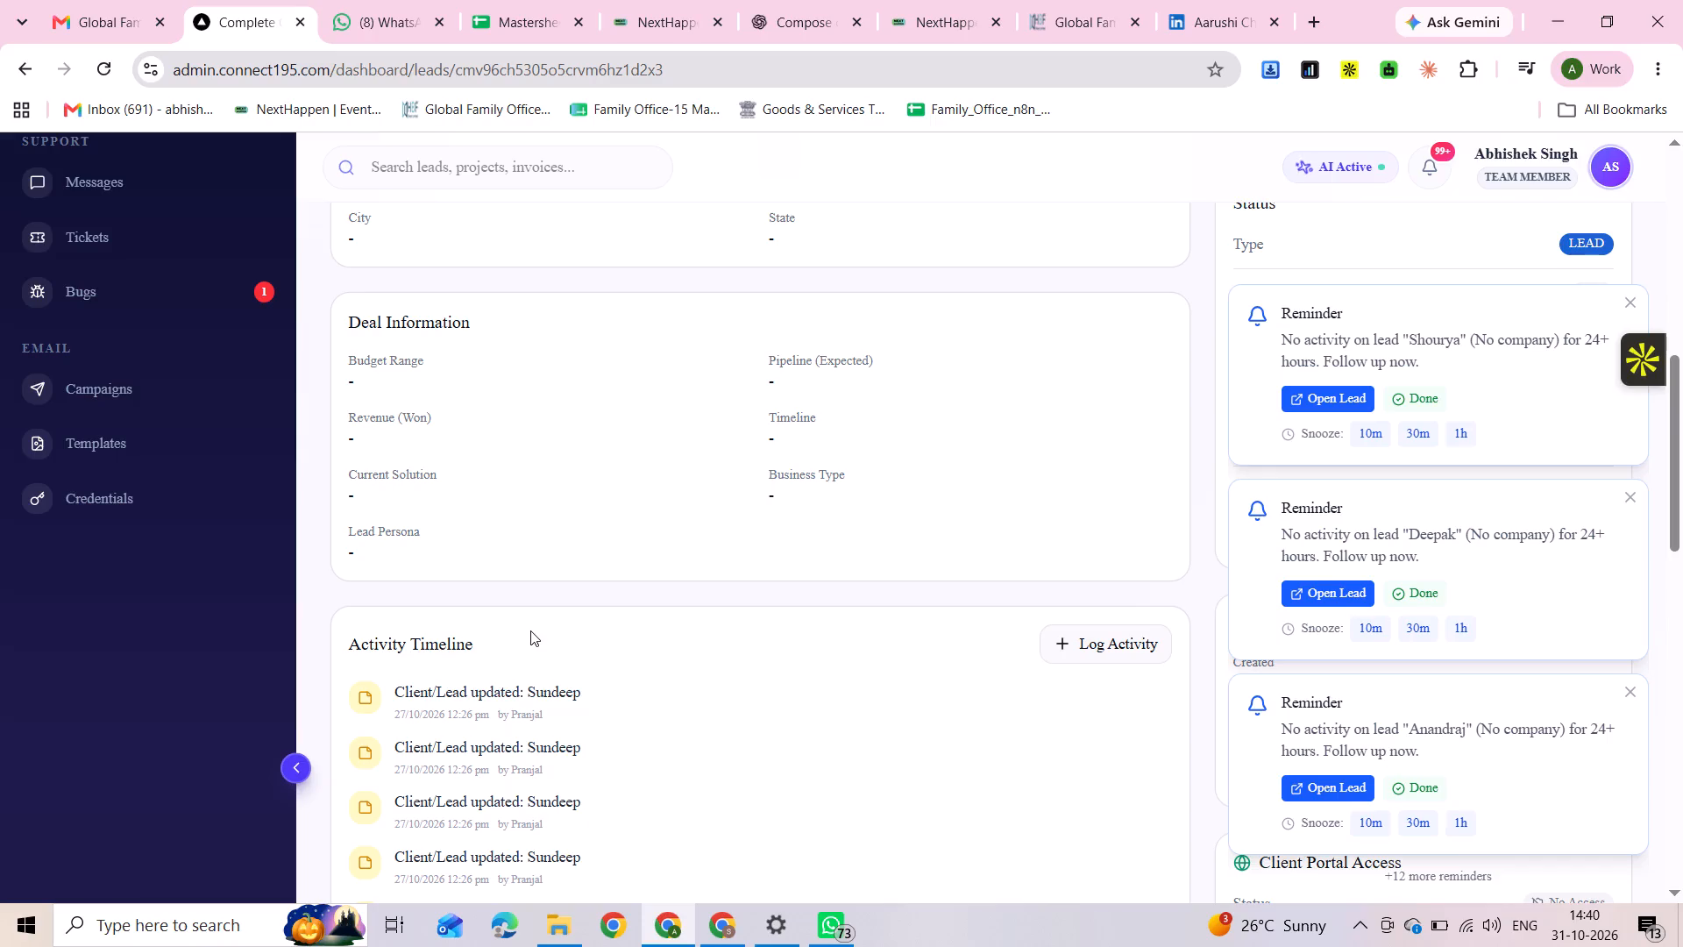
scroll(526, 625, up, 6)
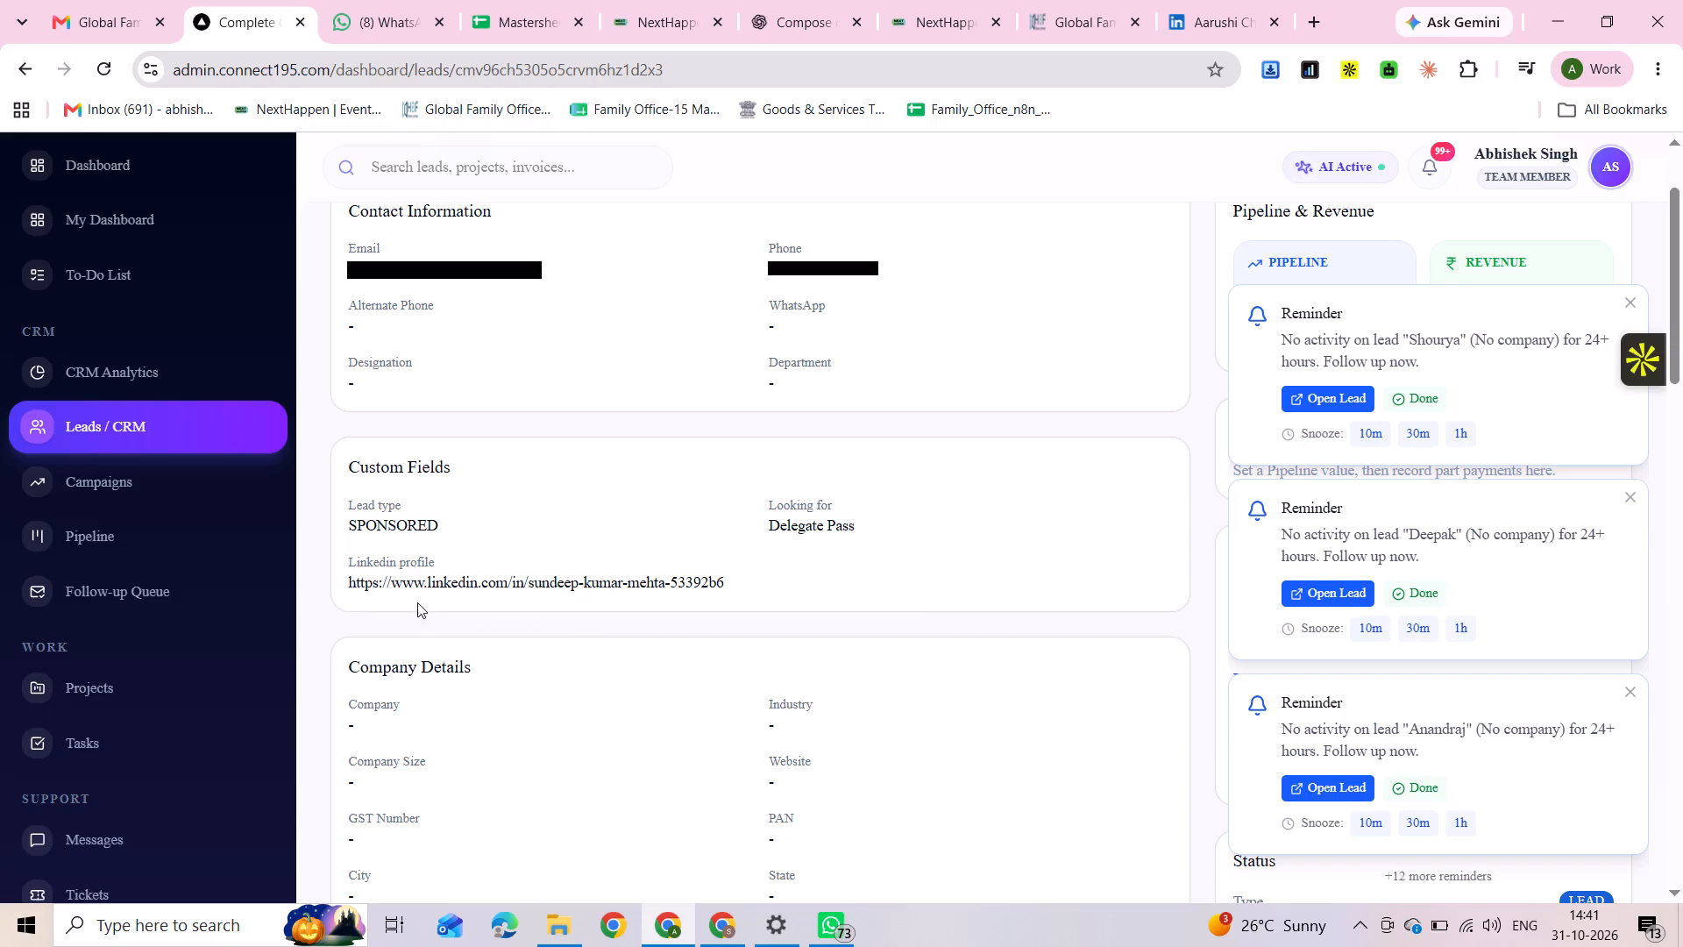
scroll(603, 653, down, 6)
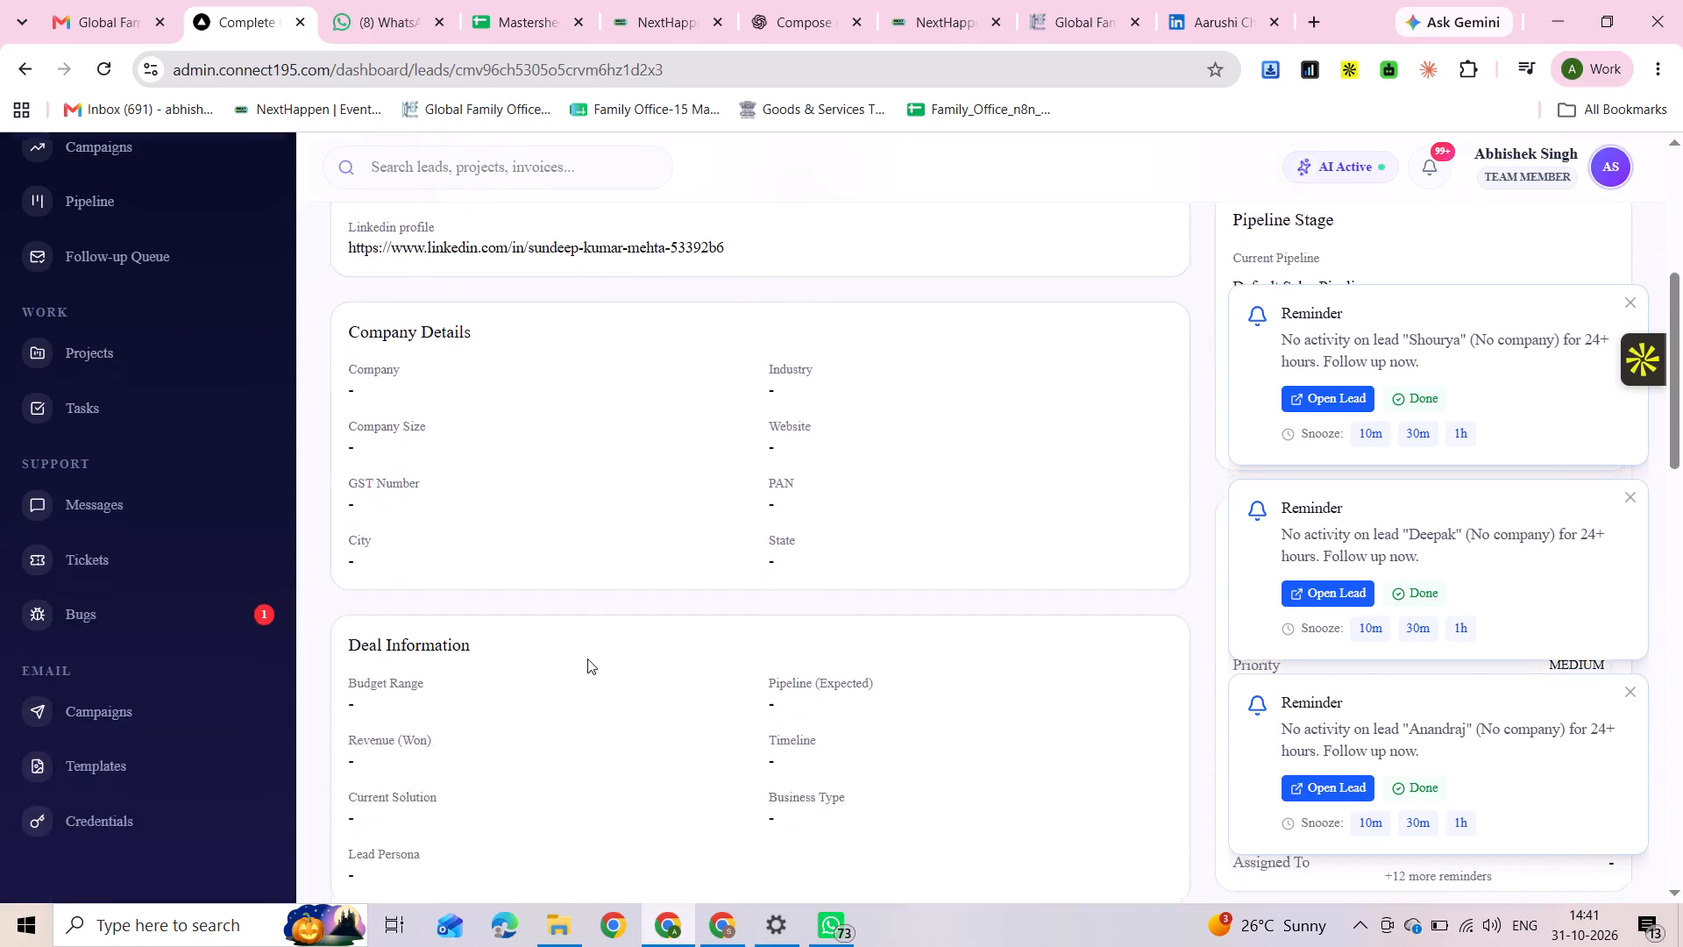
scroll(498, 712, down, 2)
scroll(904, 623, up, 4)
scroll(1051, 651, down, 3)
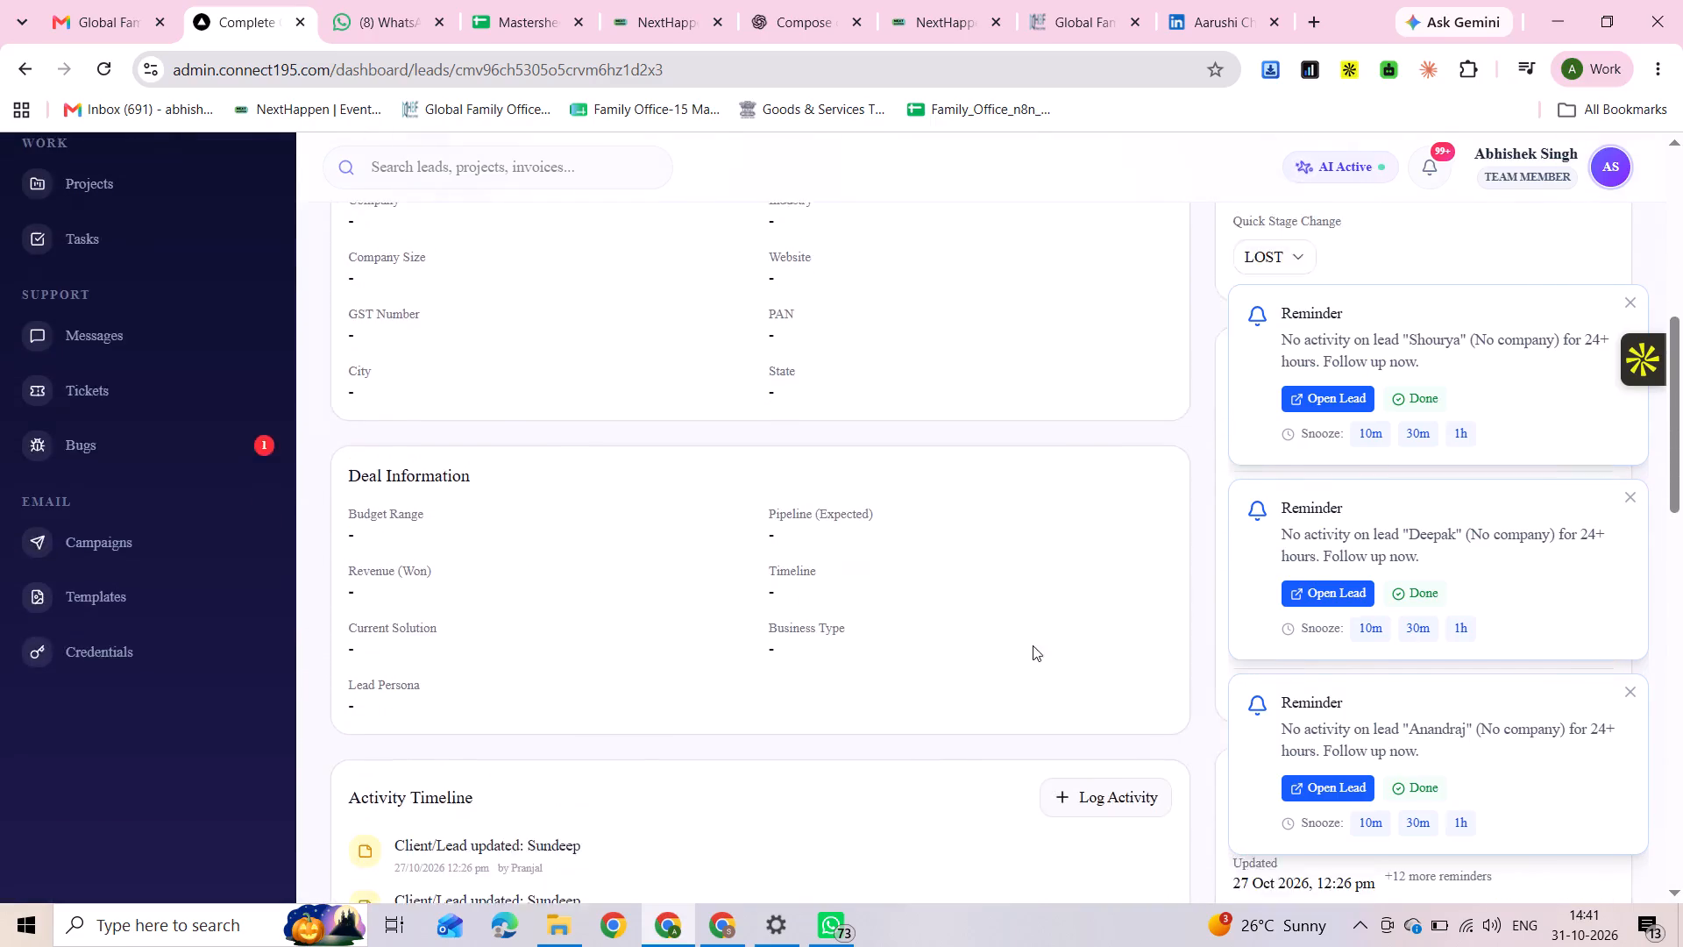
scroll(1033, 645, down, 3)
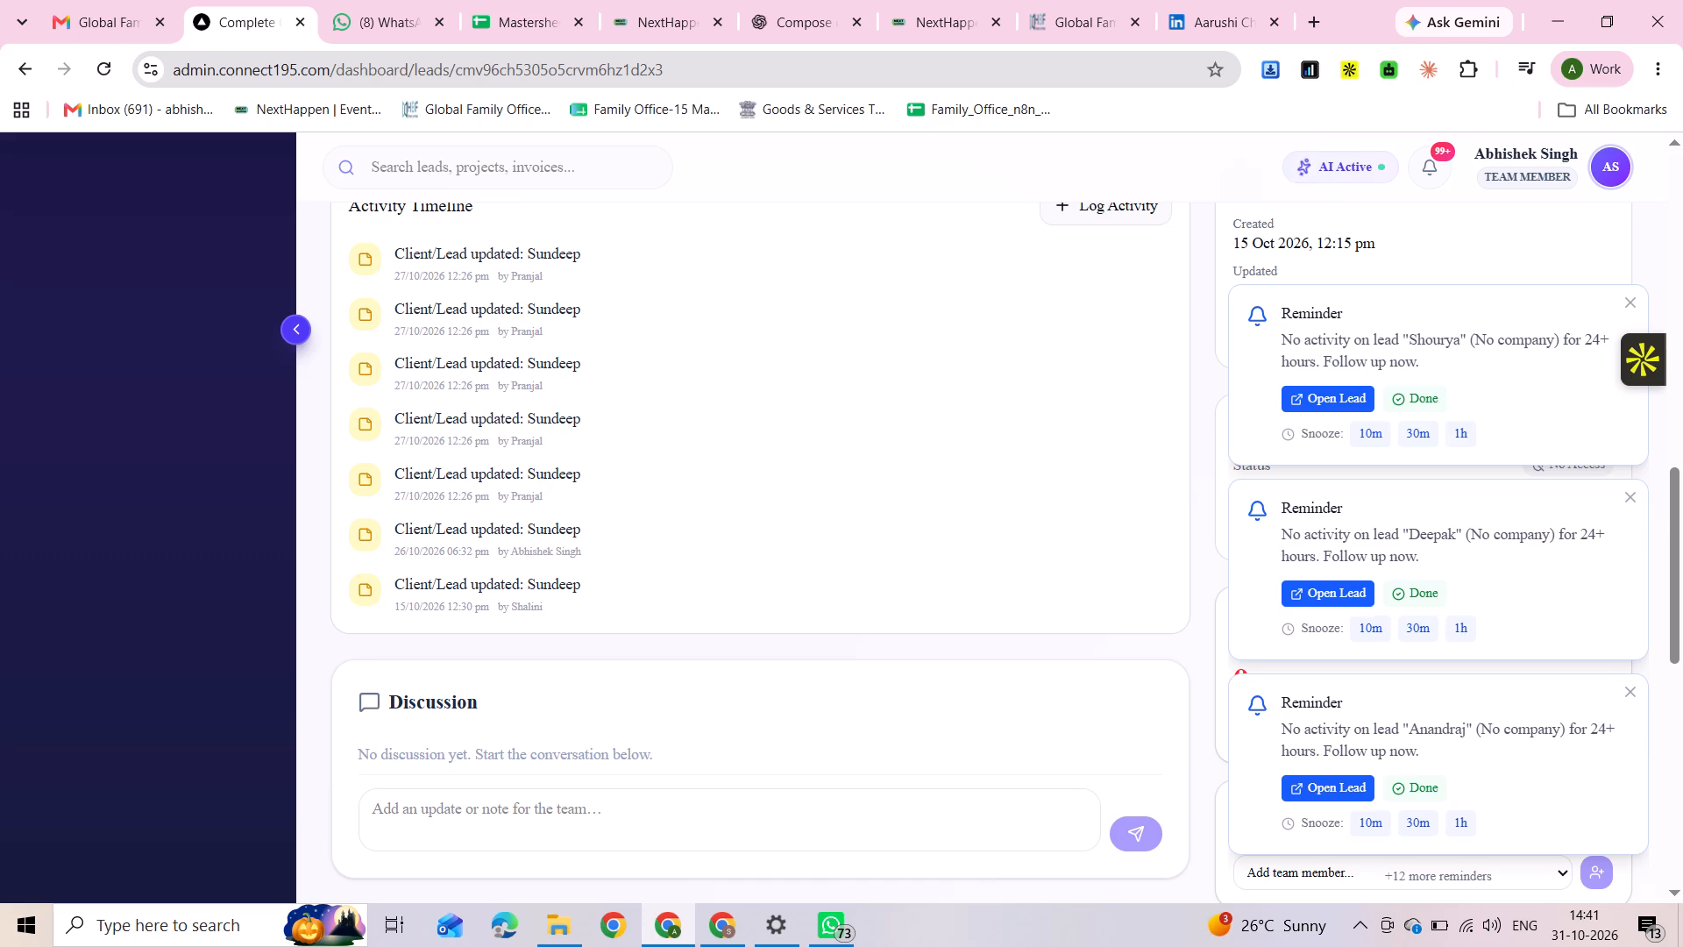
scroll(548, 584, up, 2)
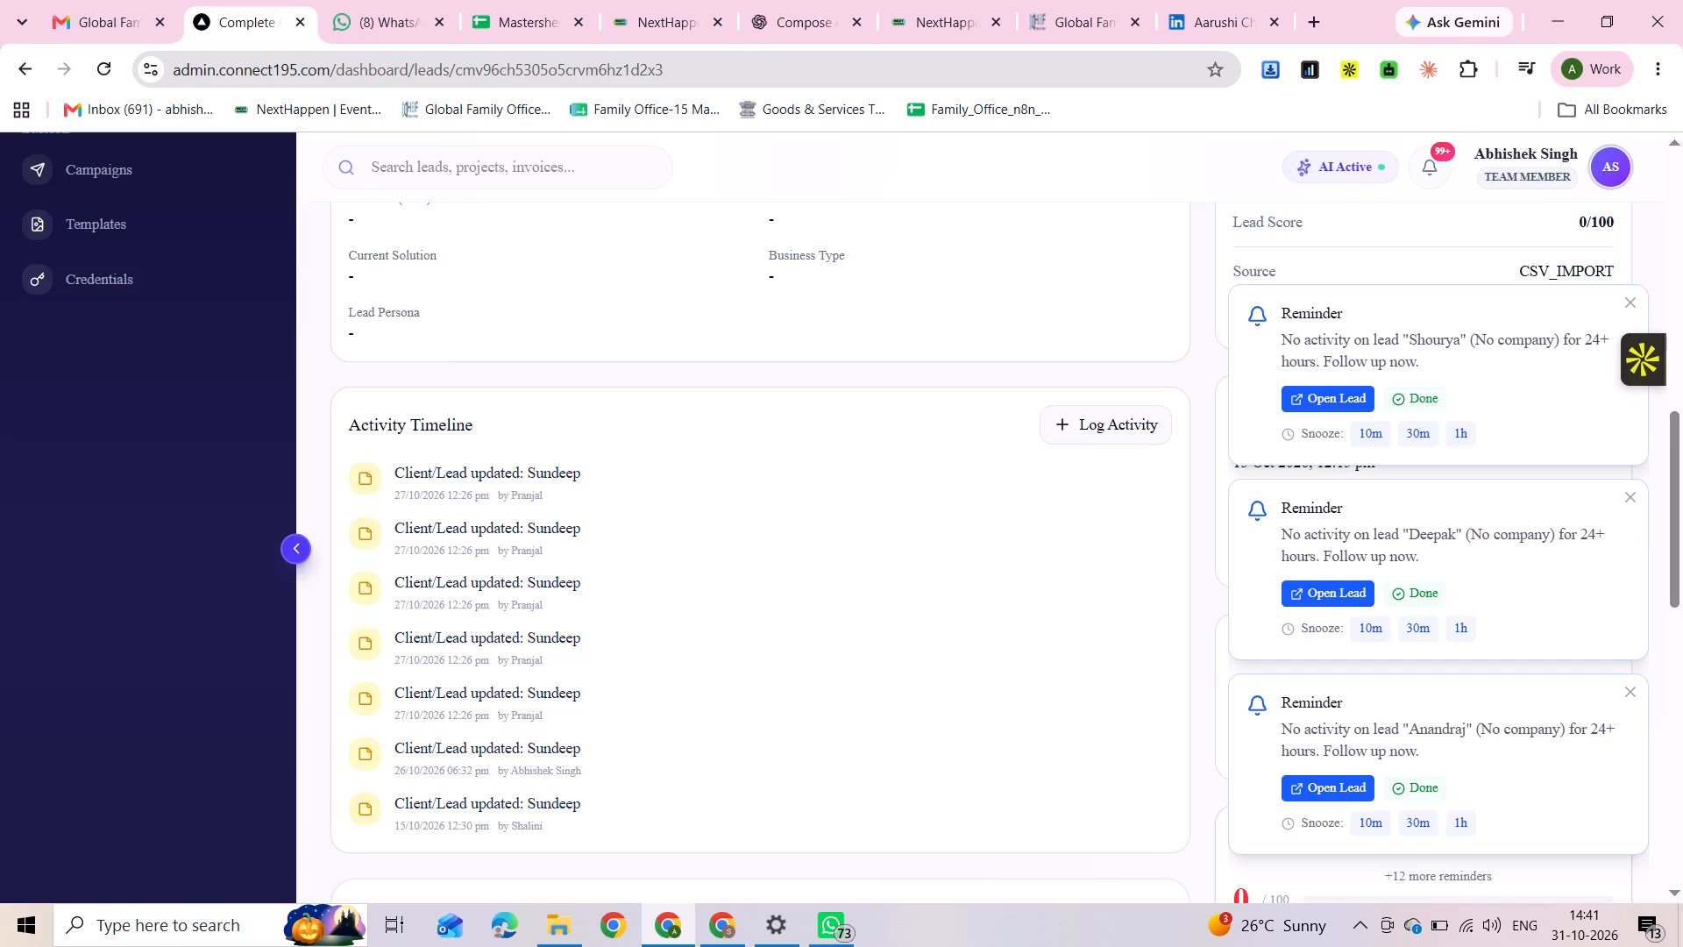
scroll(850, 356, up, 10)
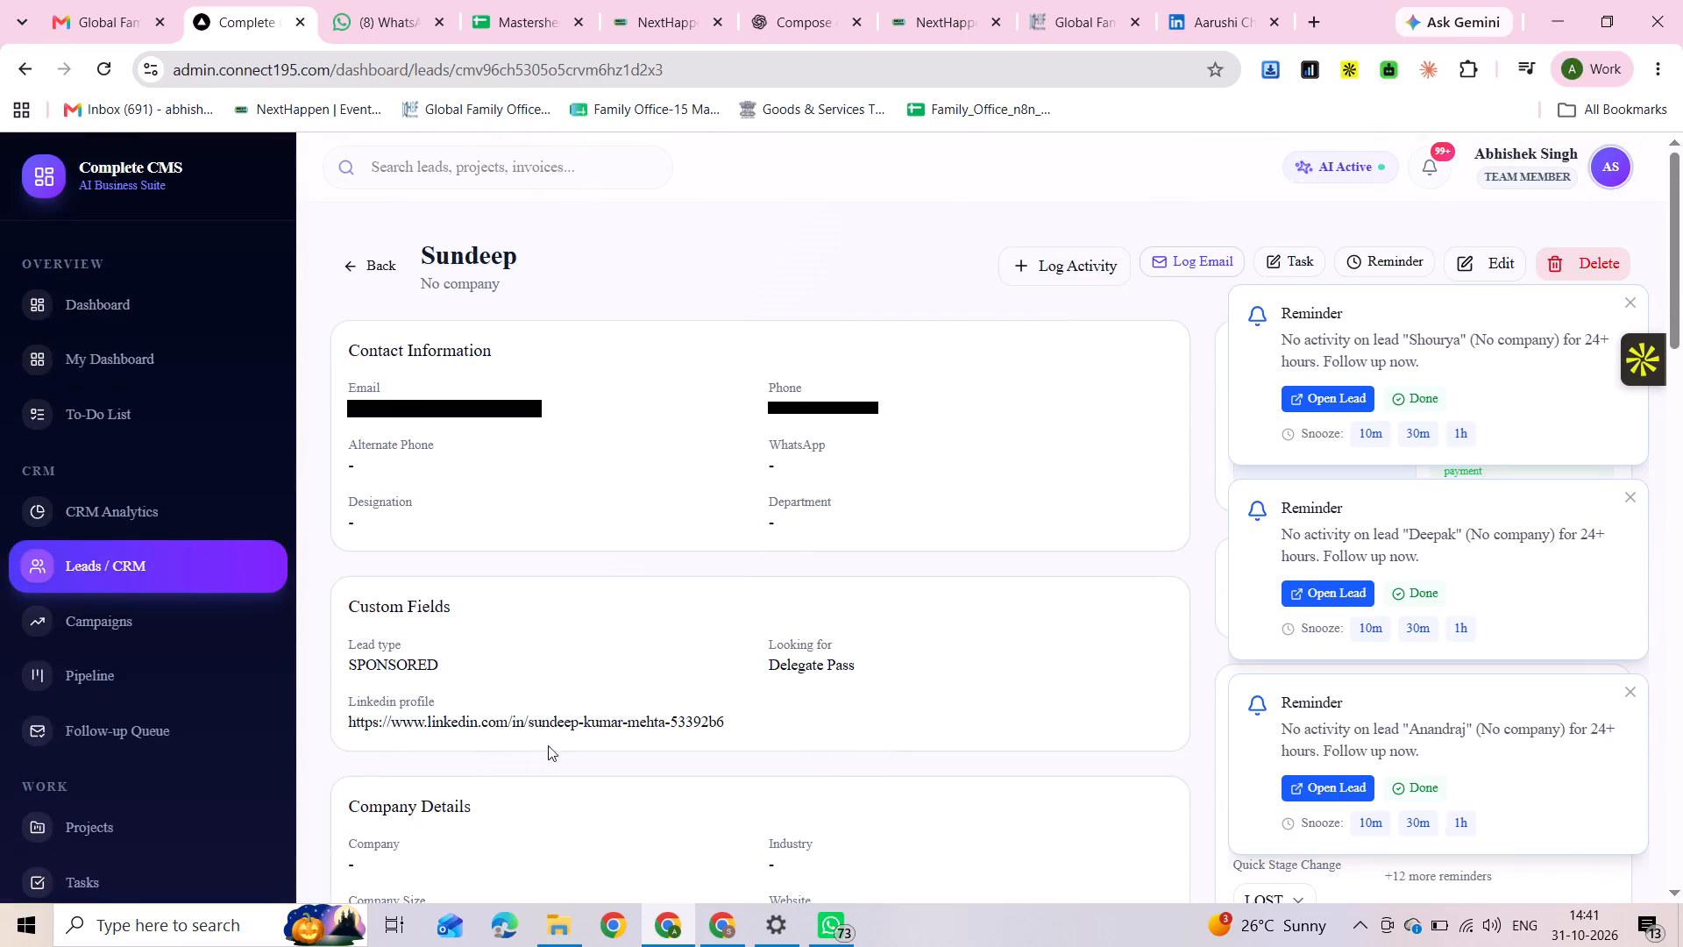
scroll(529, 814, down, 3)
scroll(389, 487, up, 3)
Return to the campaign's Lost leads and narrow them to those assigned to the signed-in team member.
click(353, 249)
click(346, 267)
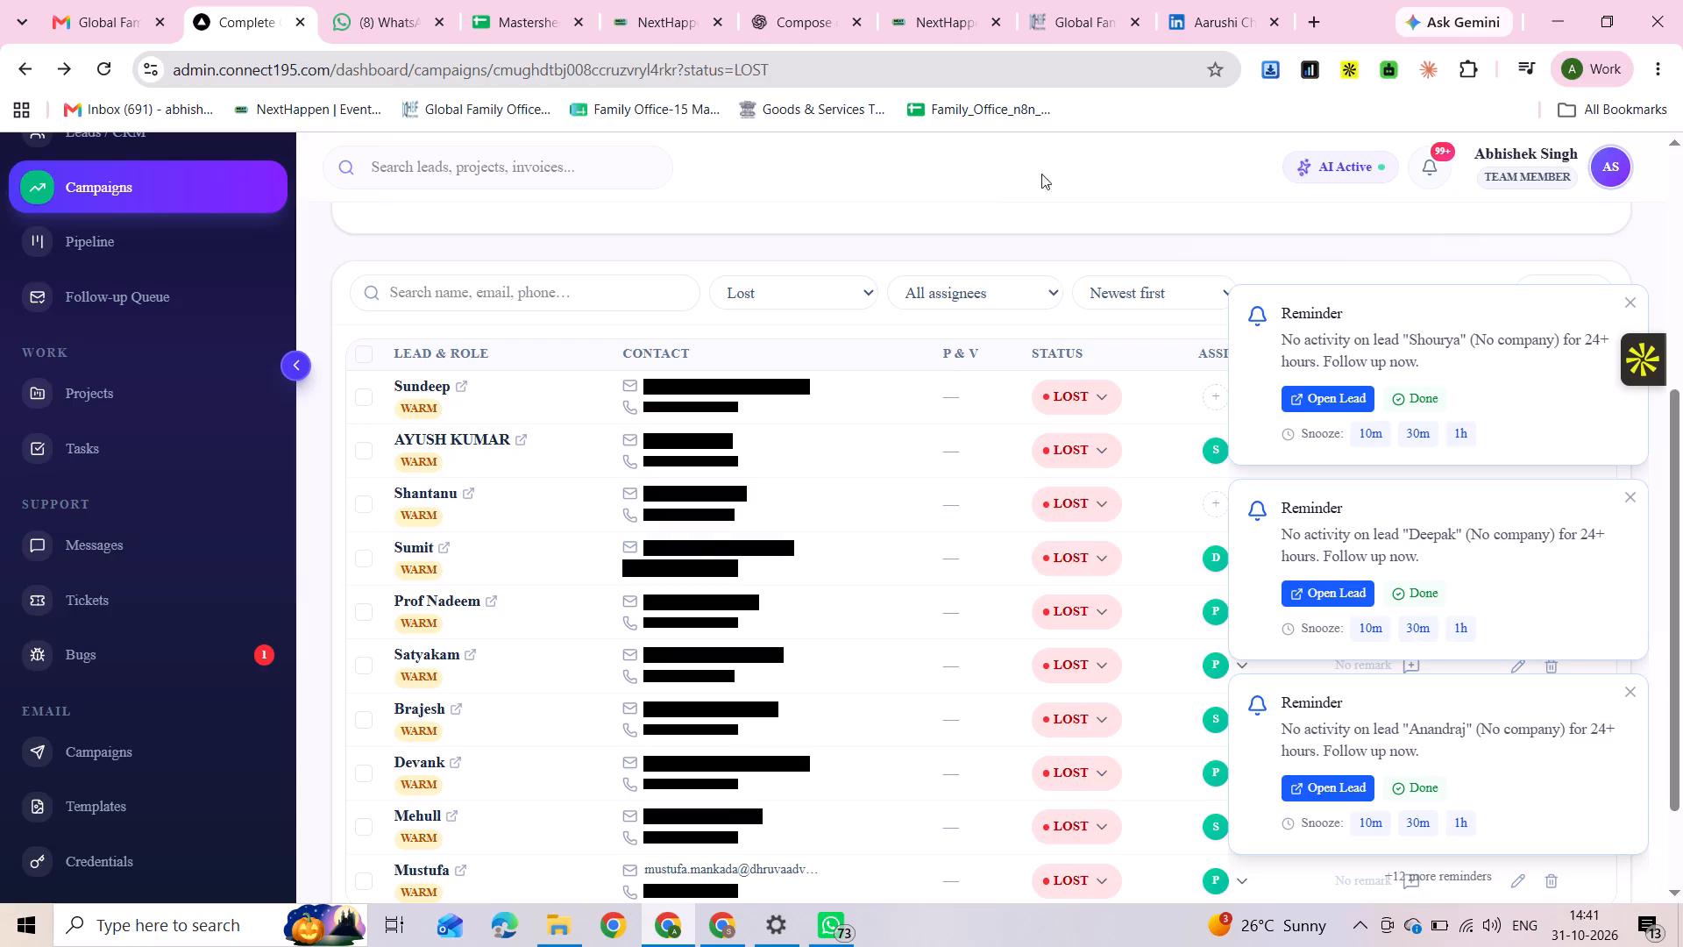
click(942, 300)
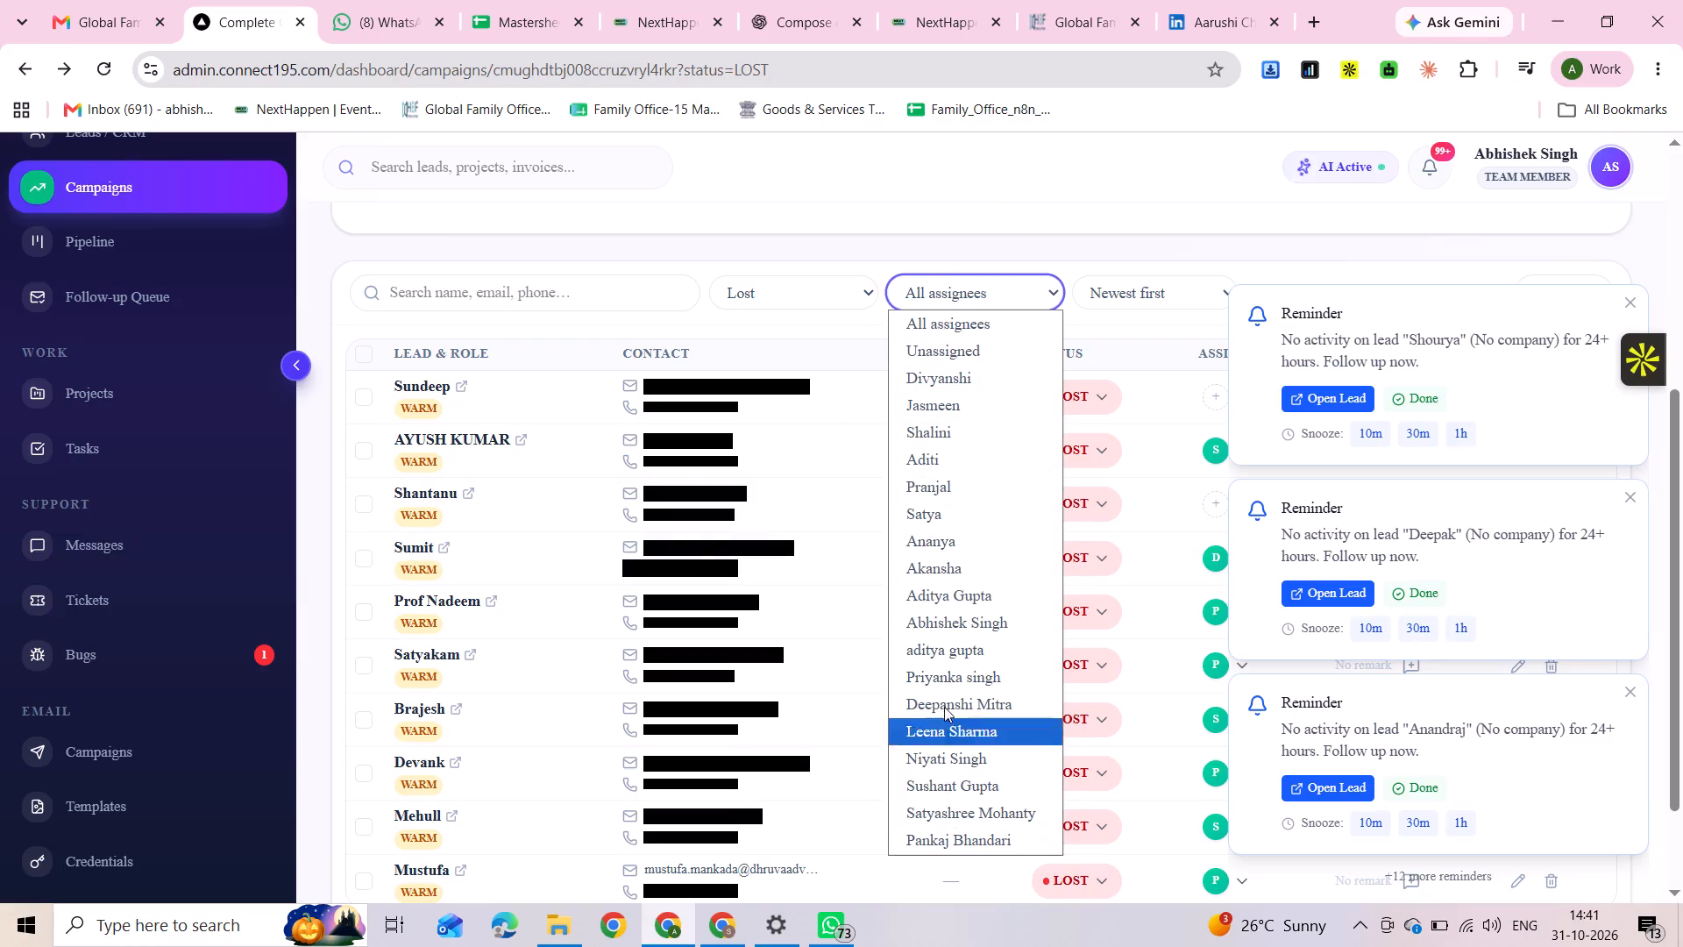
click(944, 618)
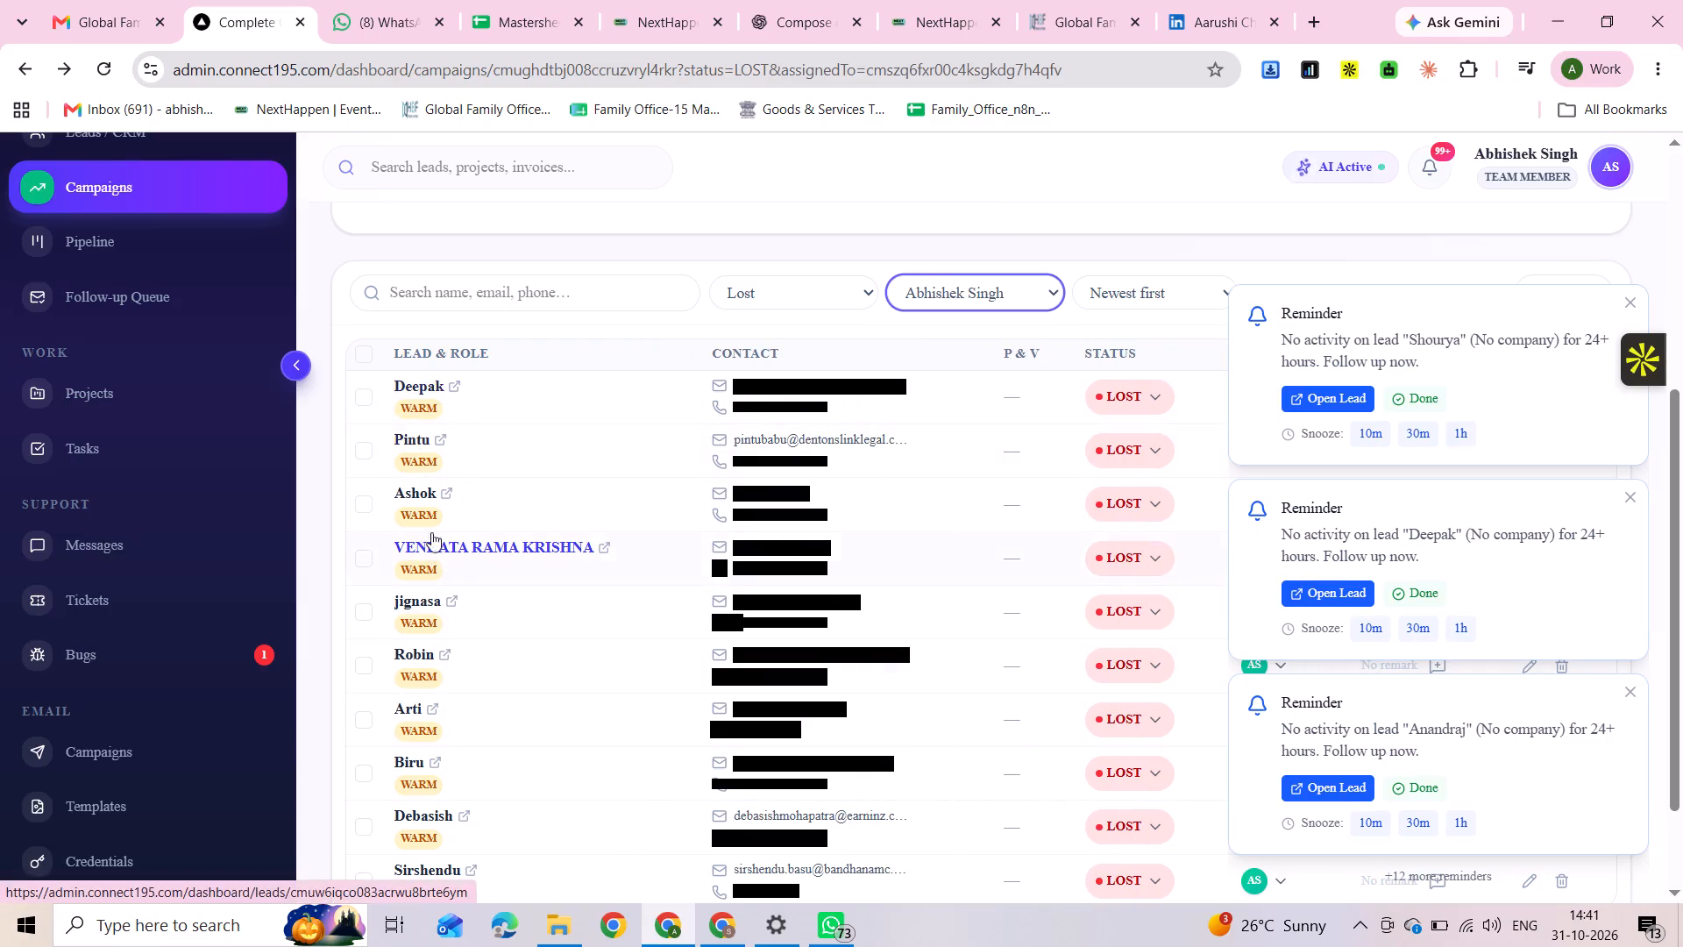
click(408, 502)
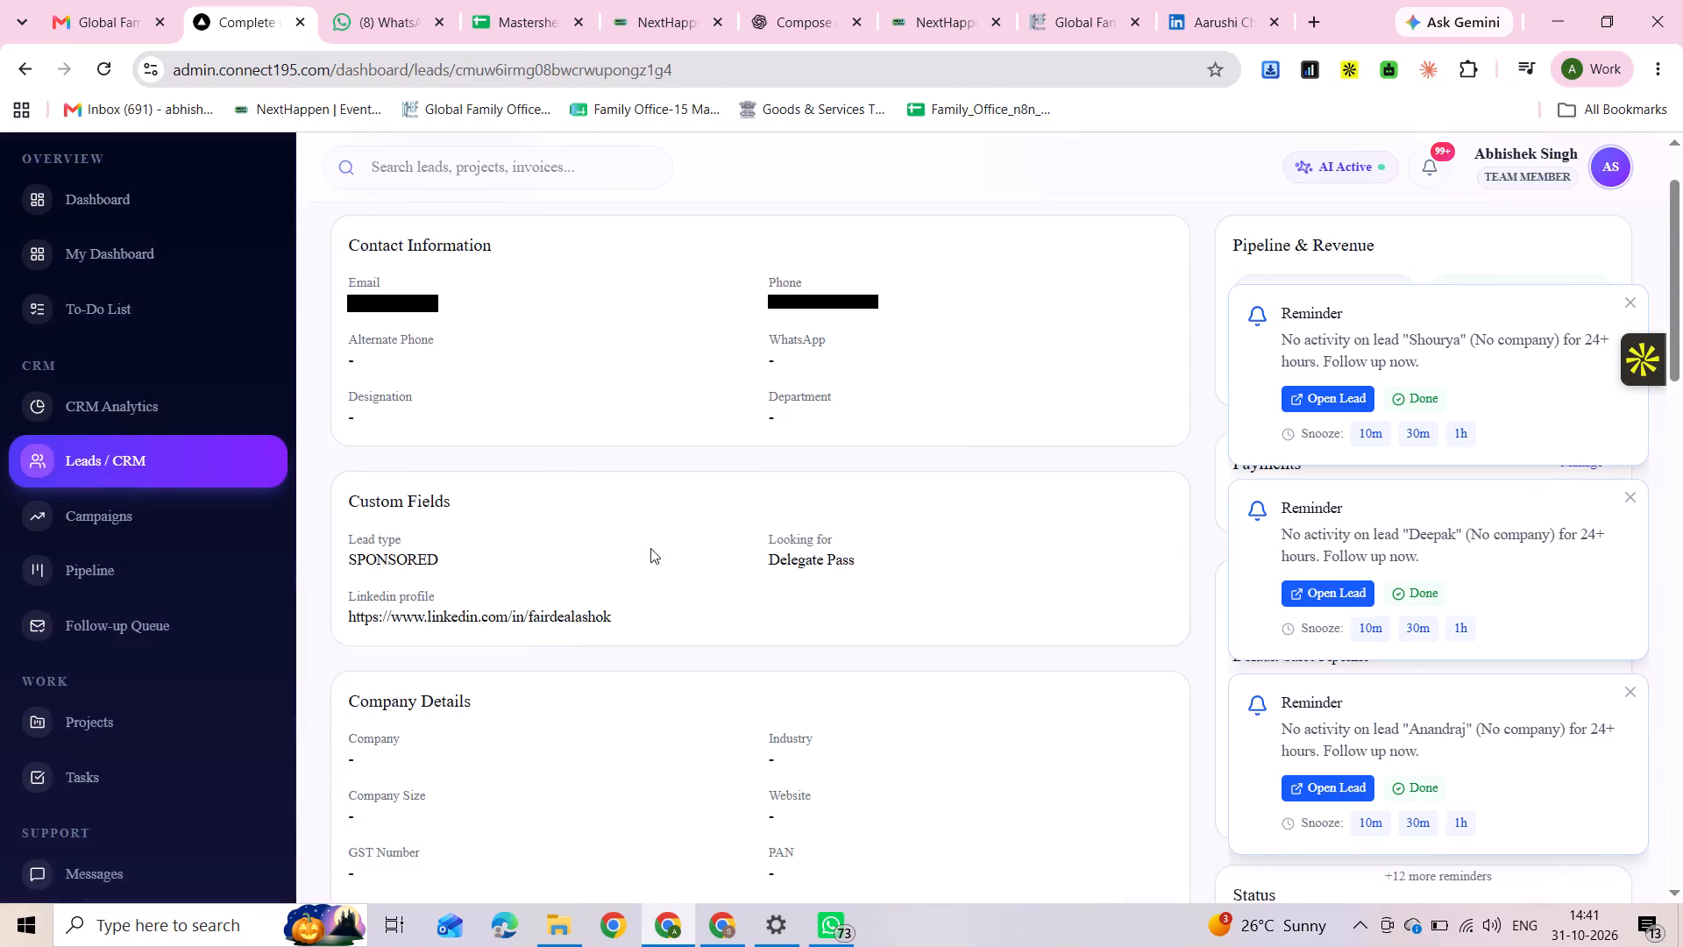
scroll(650, 548, down, 9)
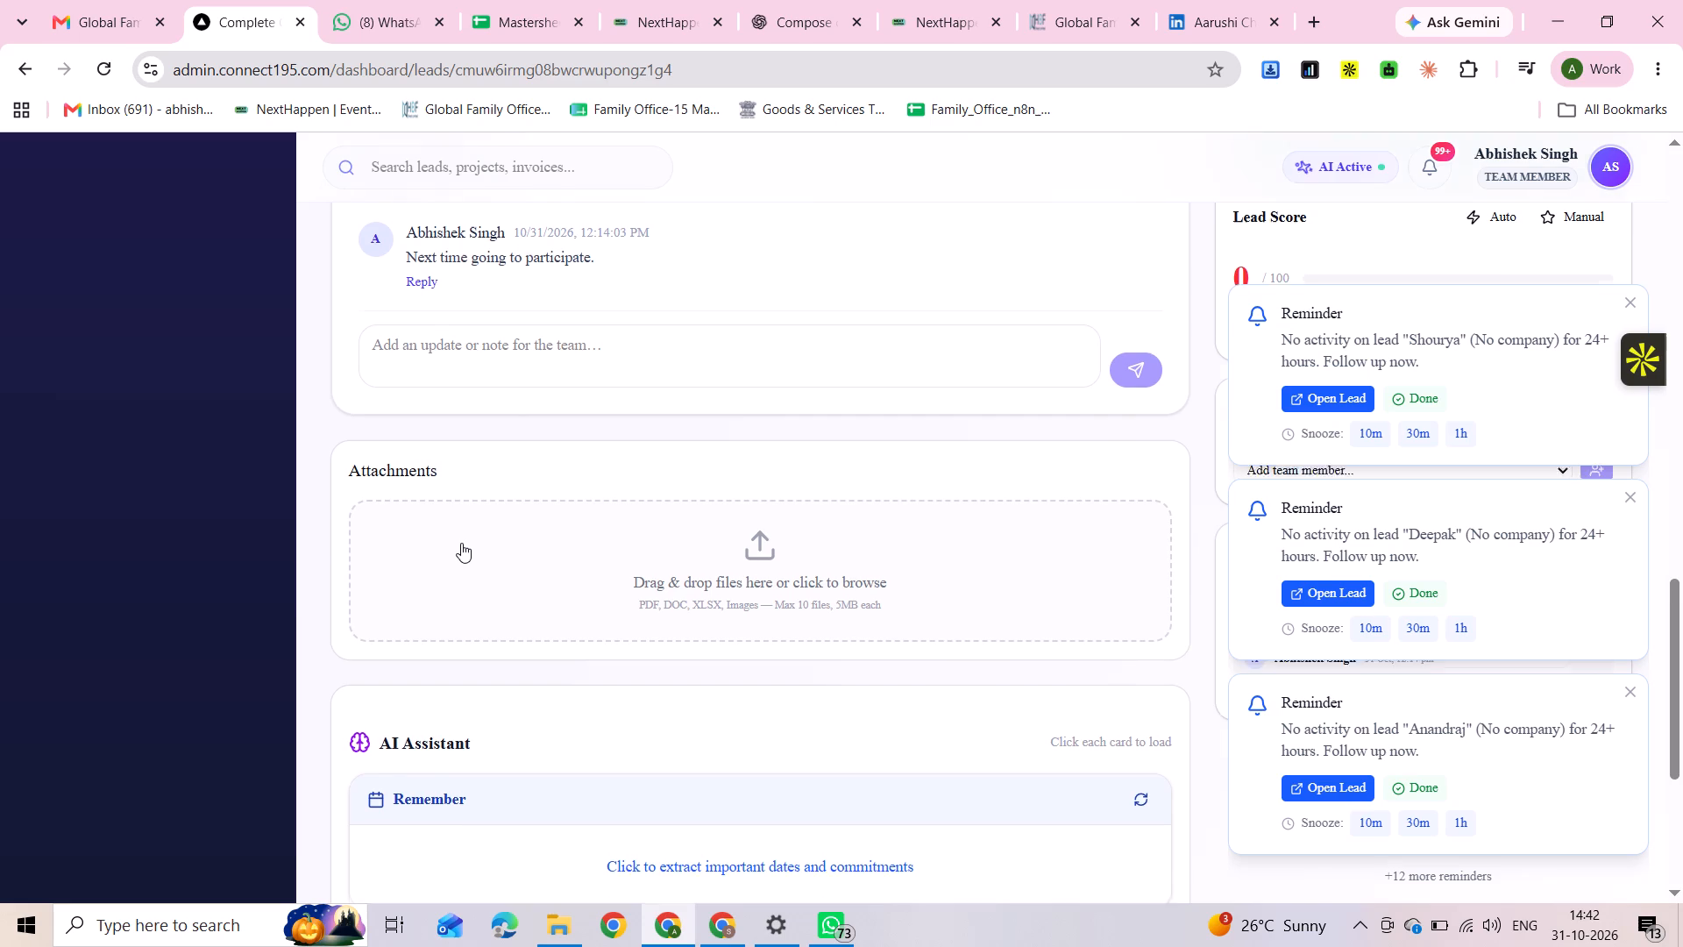
Re-examine the activity timeline entries and discussion notes on Ashok's lead record.
scroll(461, 543, up, 4)
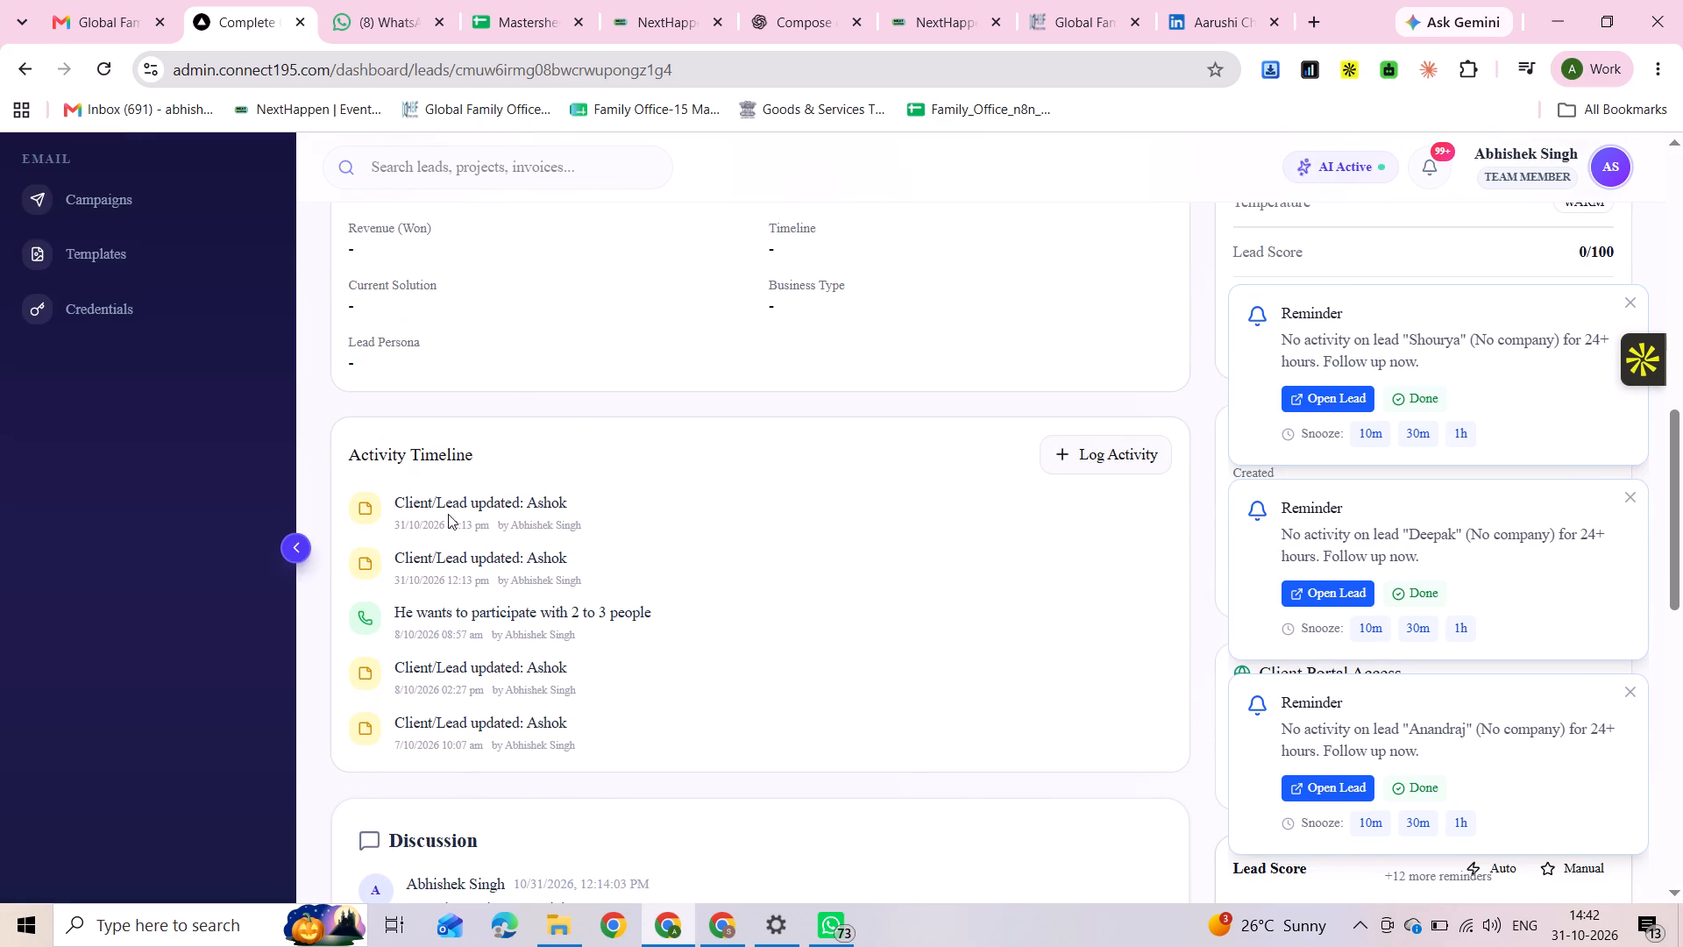
scroll(492, 755, down, 1)
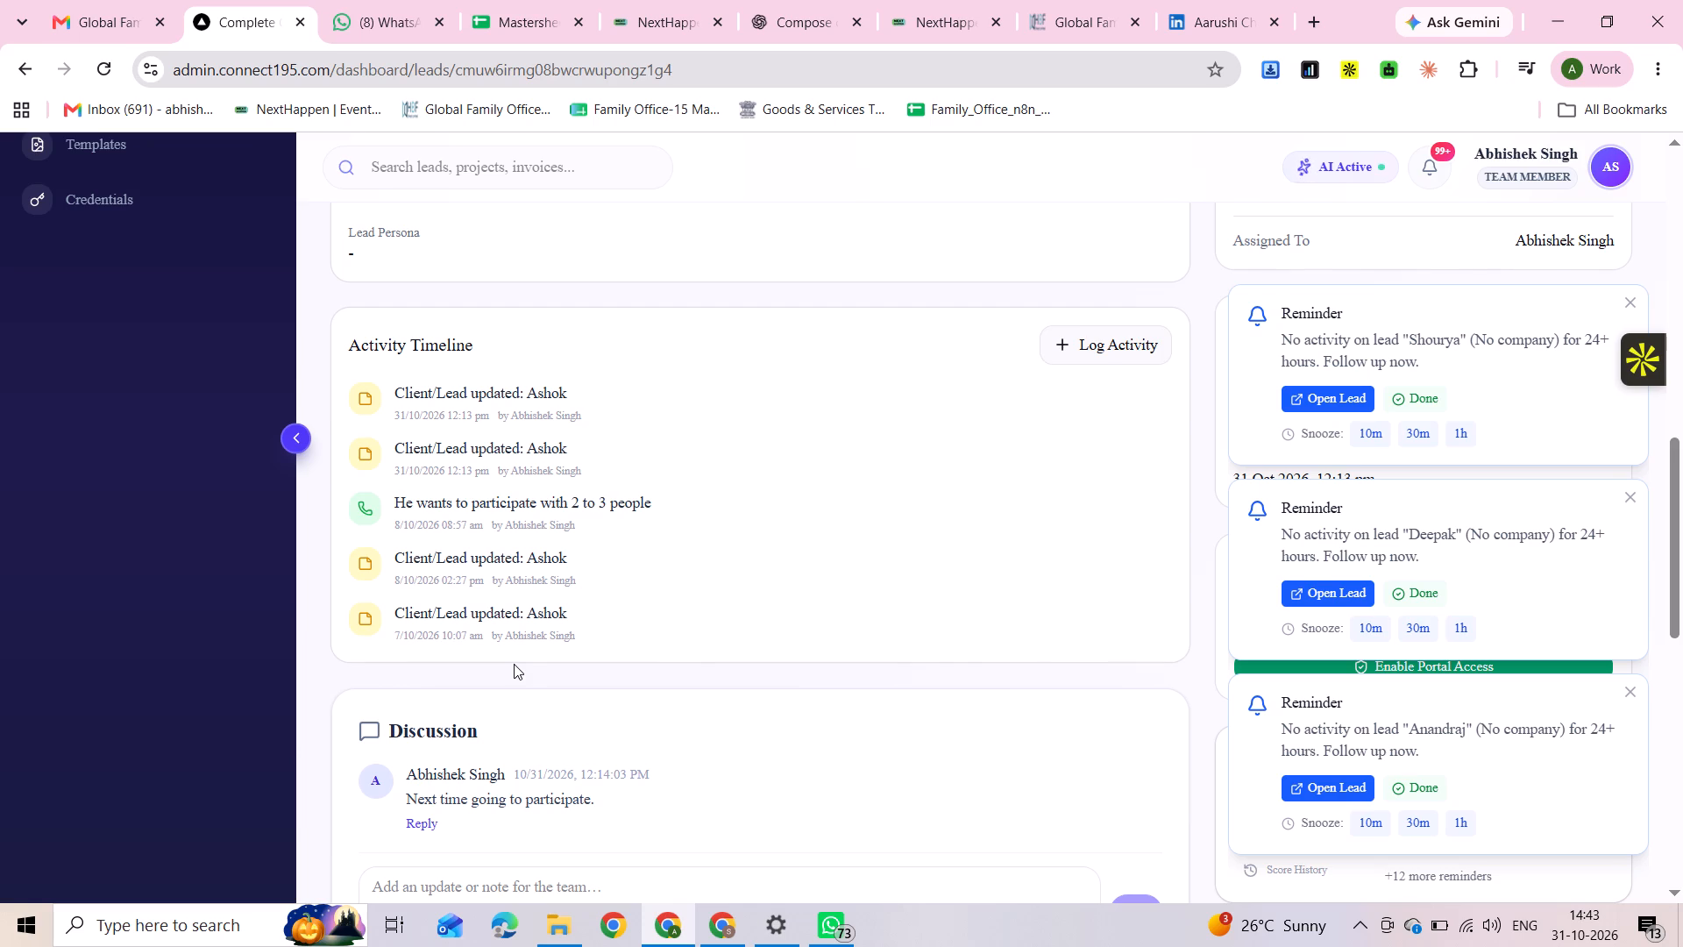
scroll(518, 610, up, 3)
scroll(640, 501, down, 4)
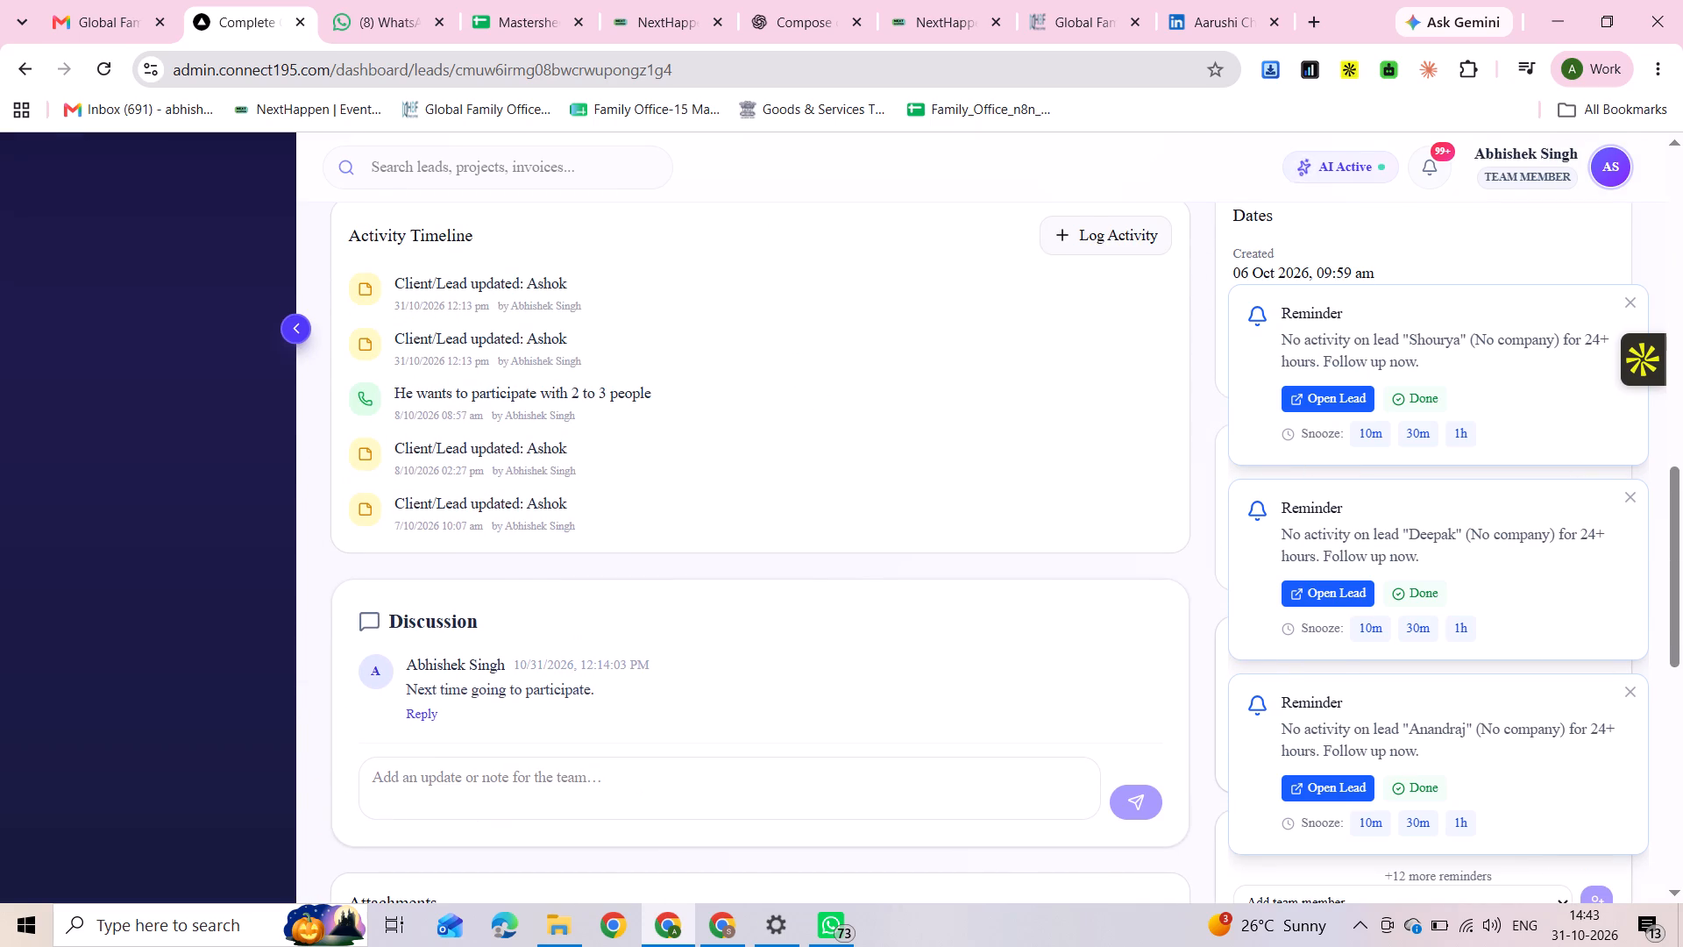
scroll(492, 388, up, 1)
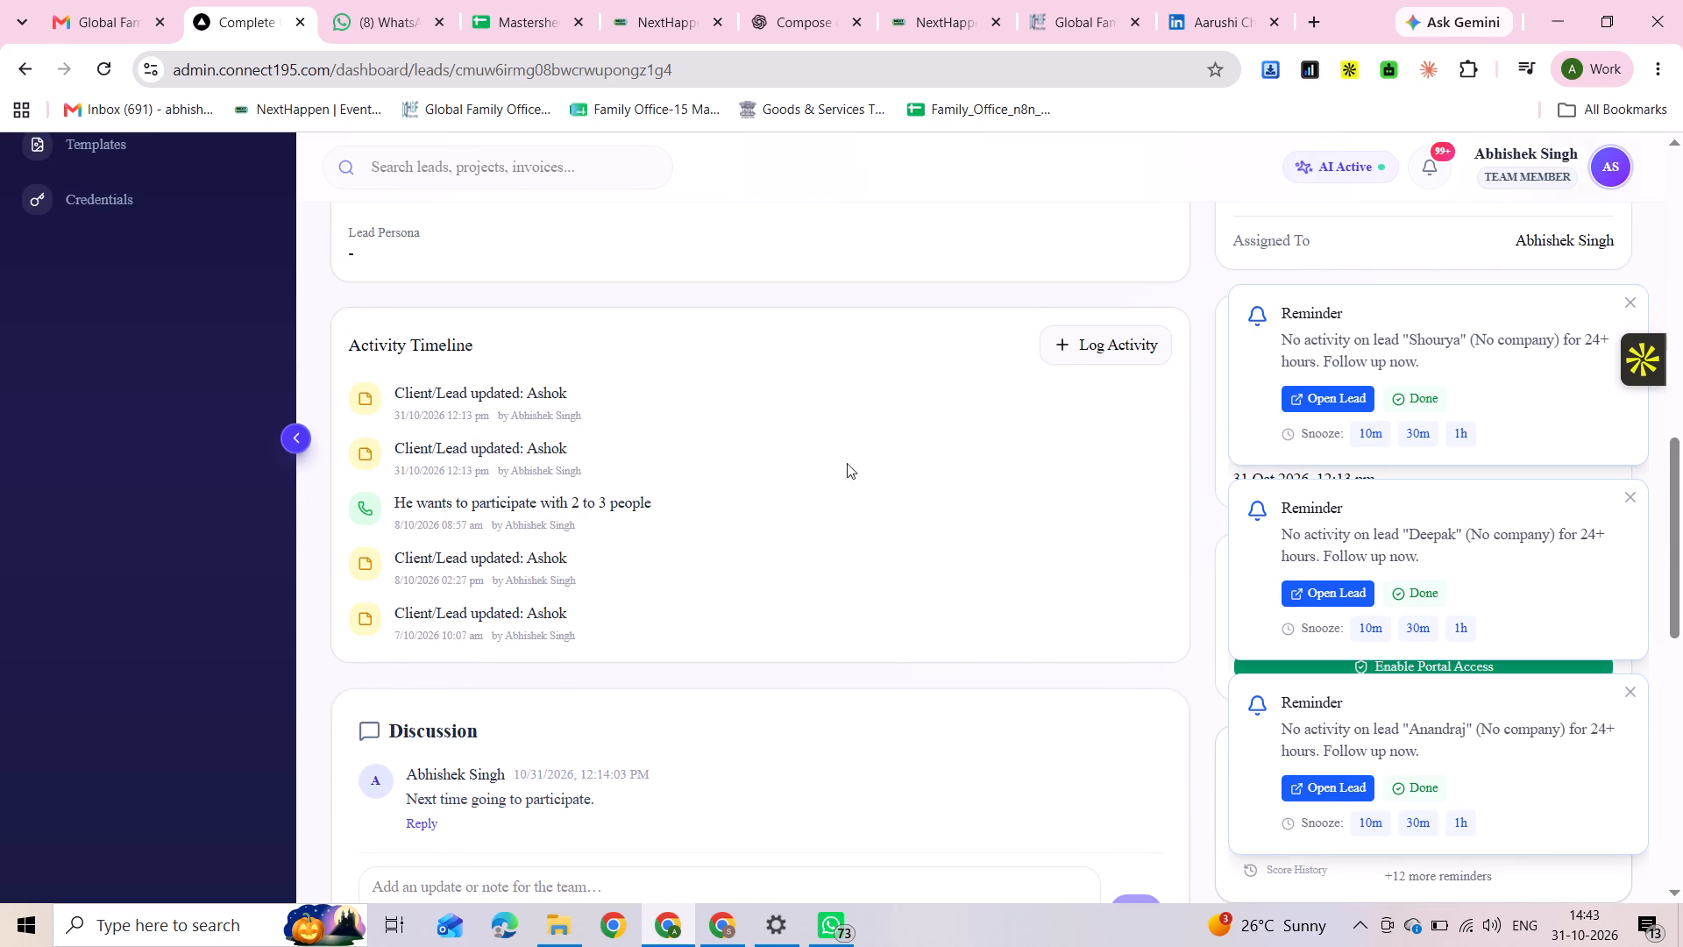
scroll(792, 506, up, 1)
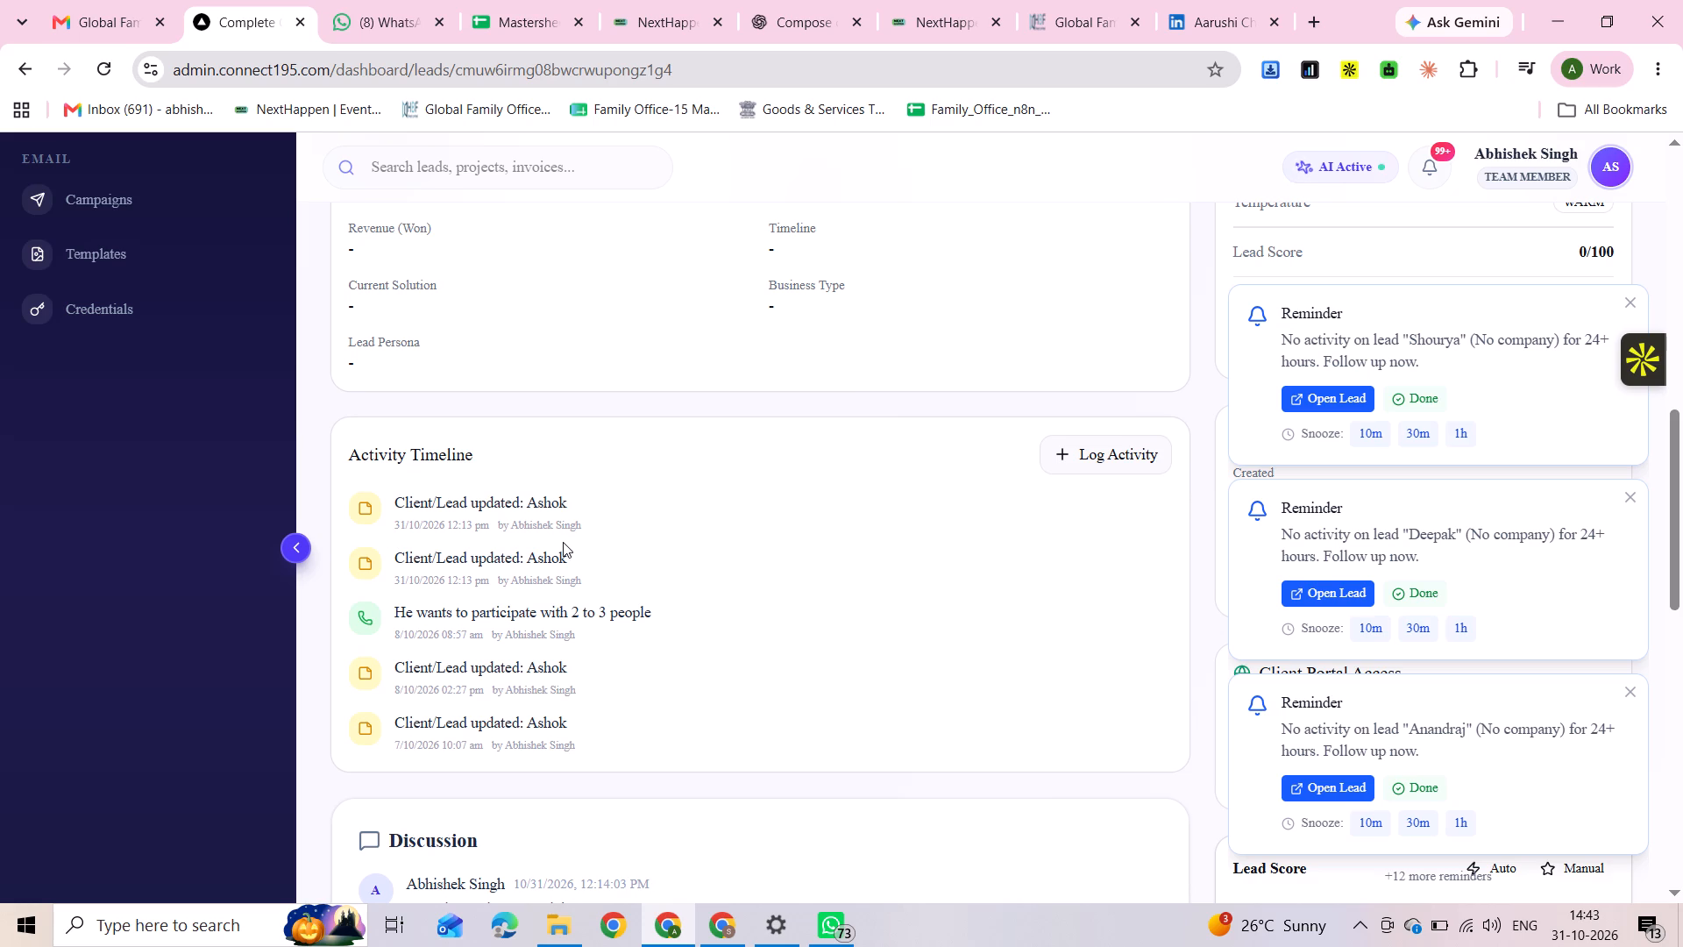
scroll(599, 618, down, 3)
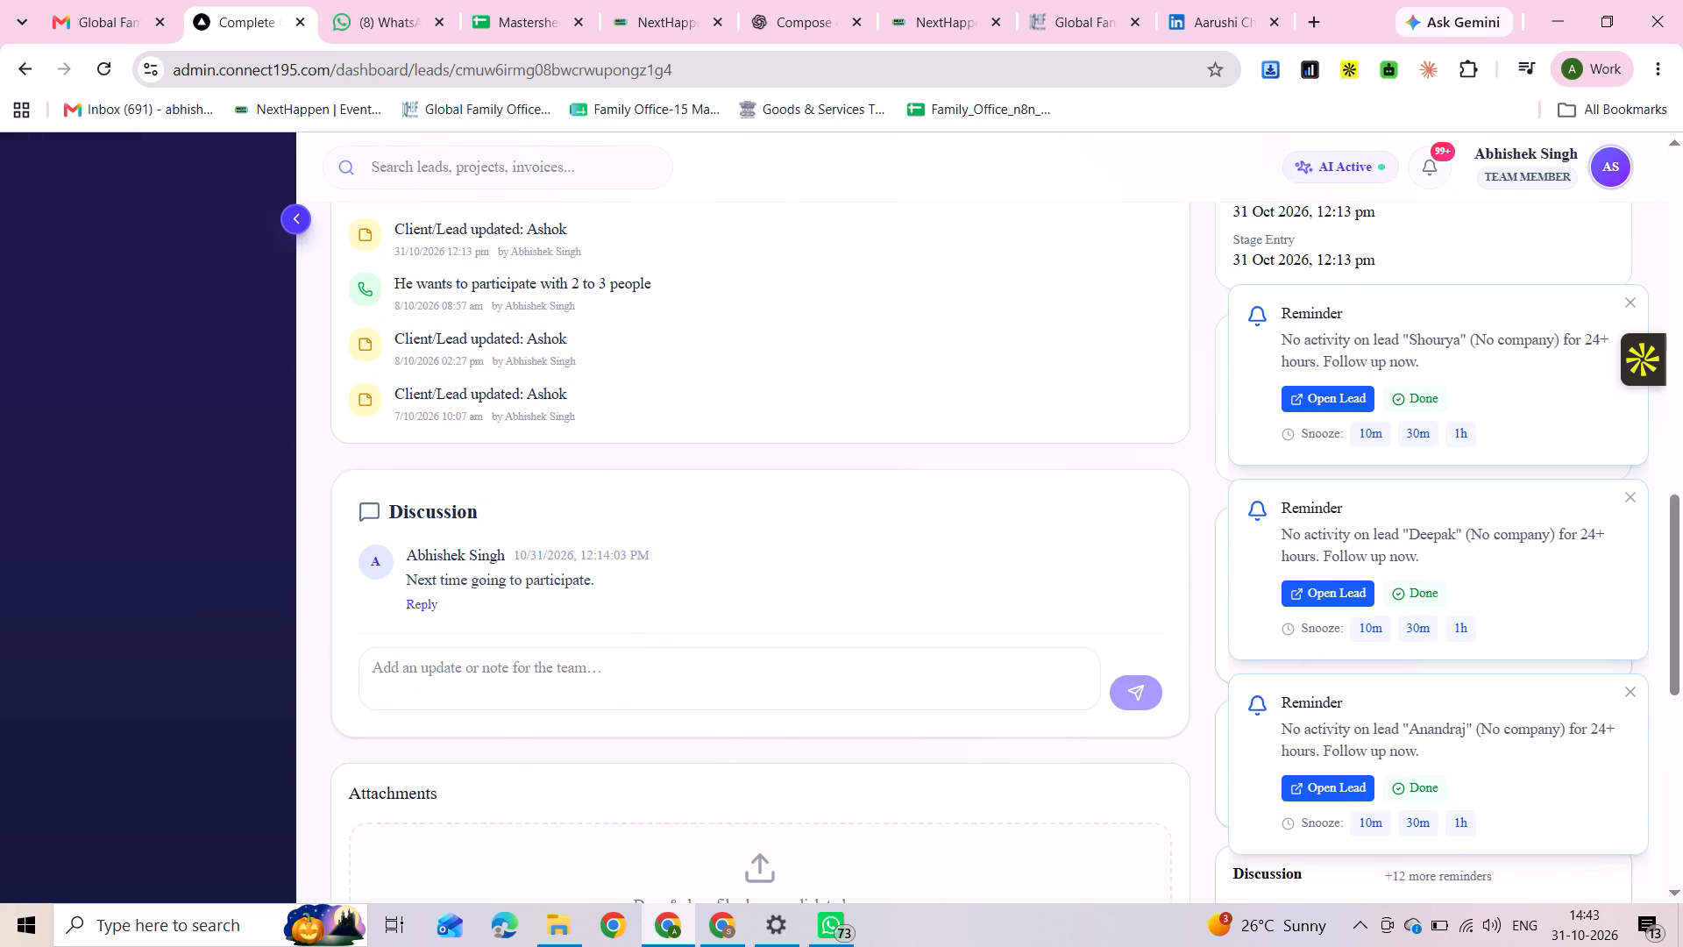
scroll(564, 666, up, 2)
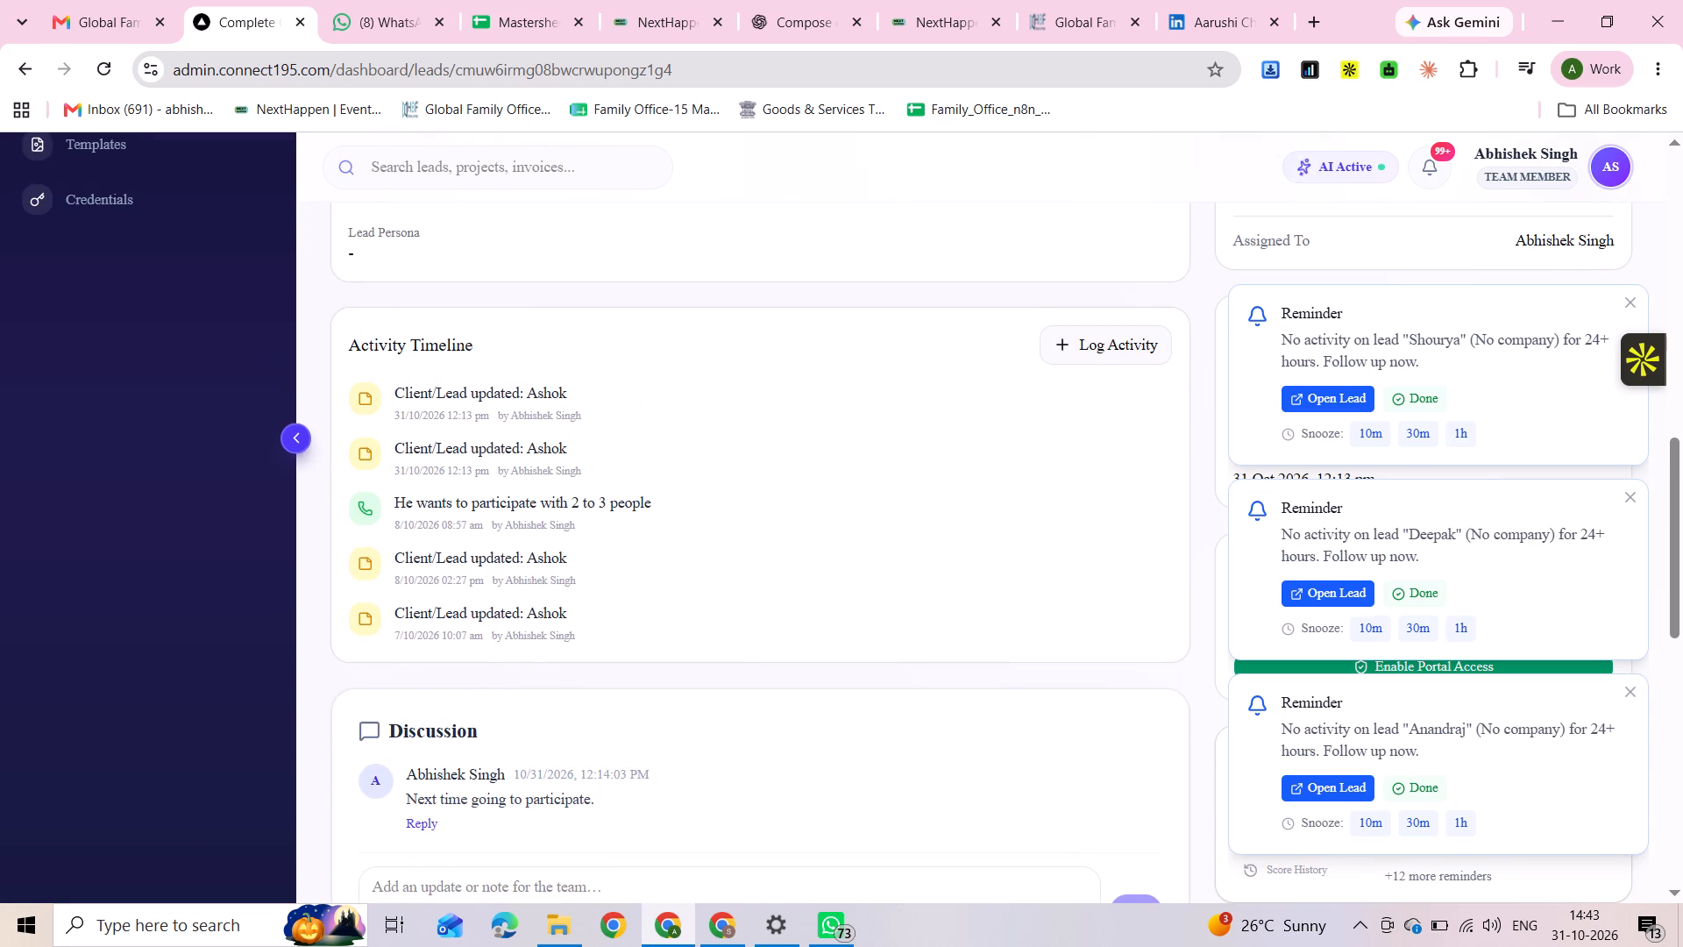
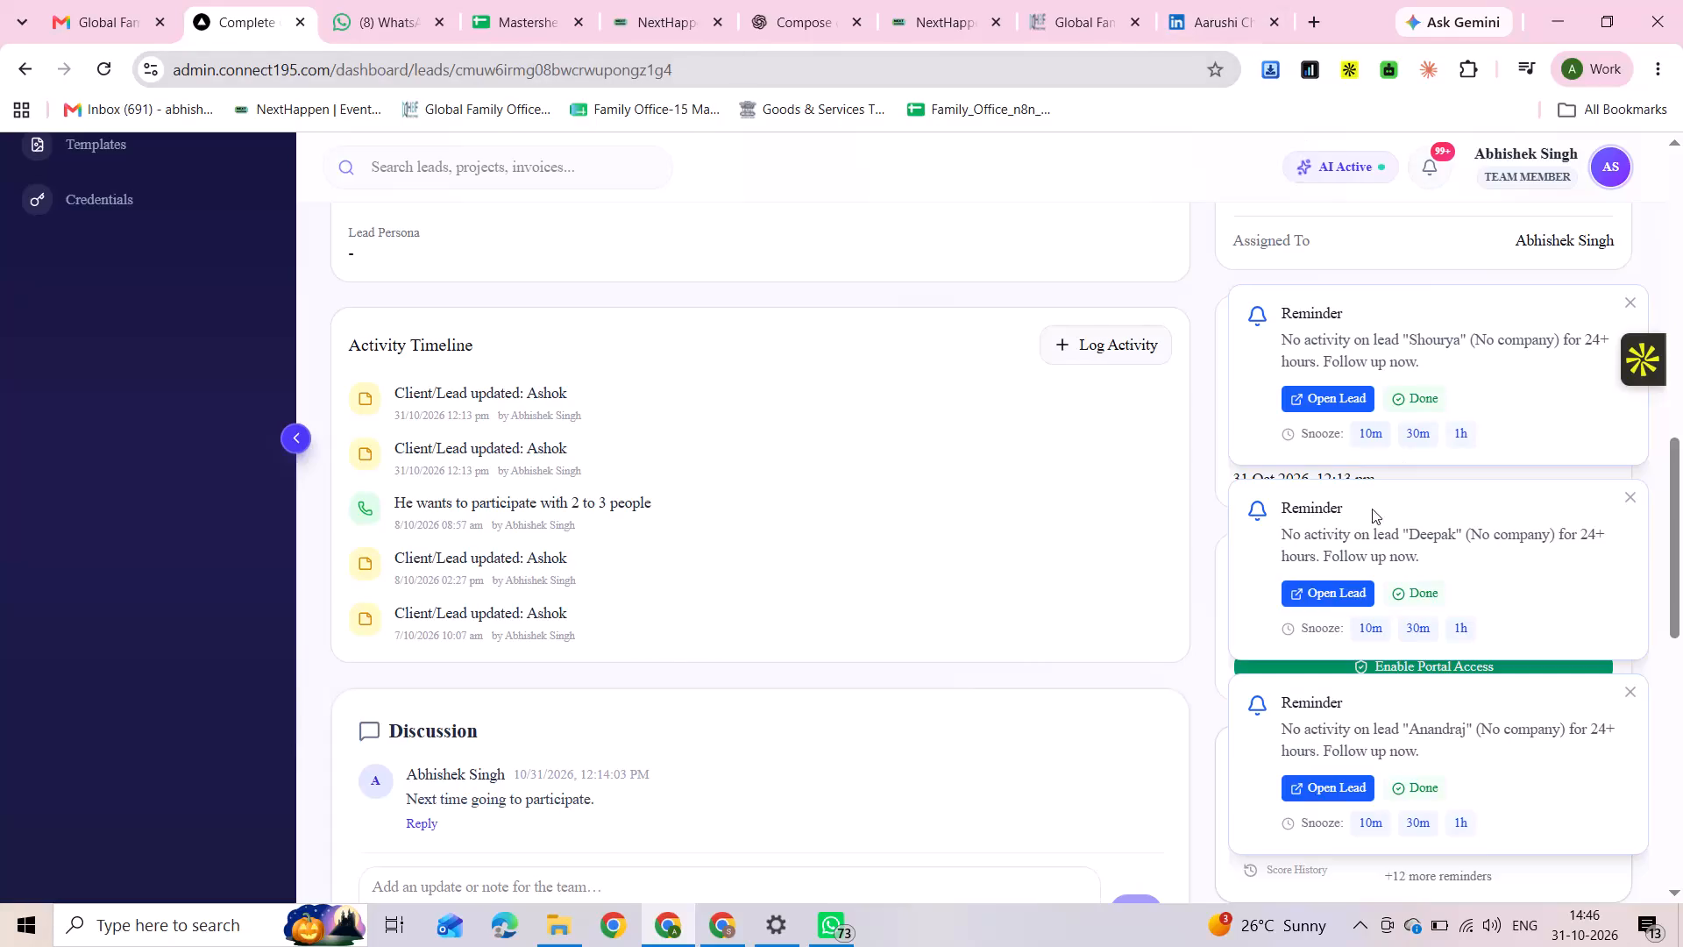
Open Shourya's lead from its reminder, review the deal details, activity timeline and contact information, and return to Ashok's lead.
click(1322, 387)
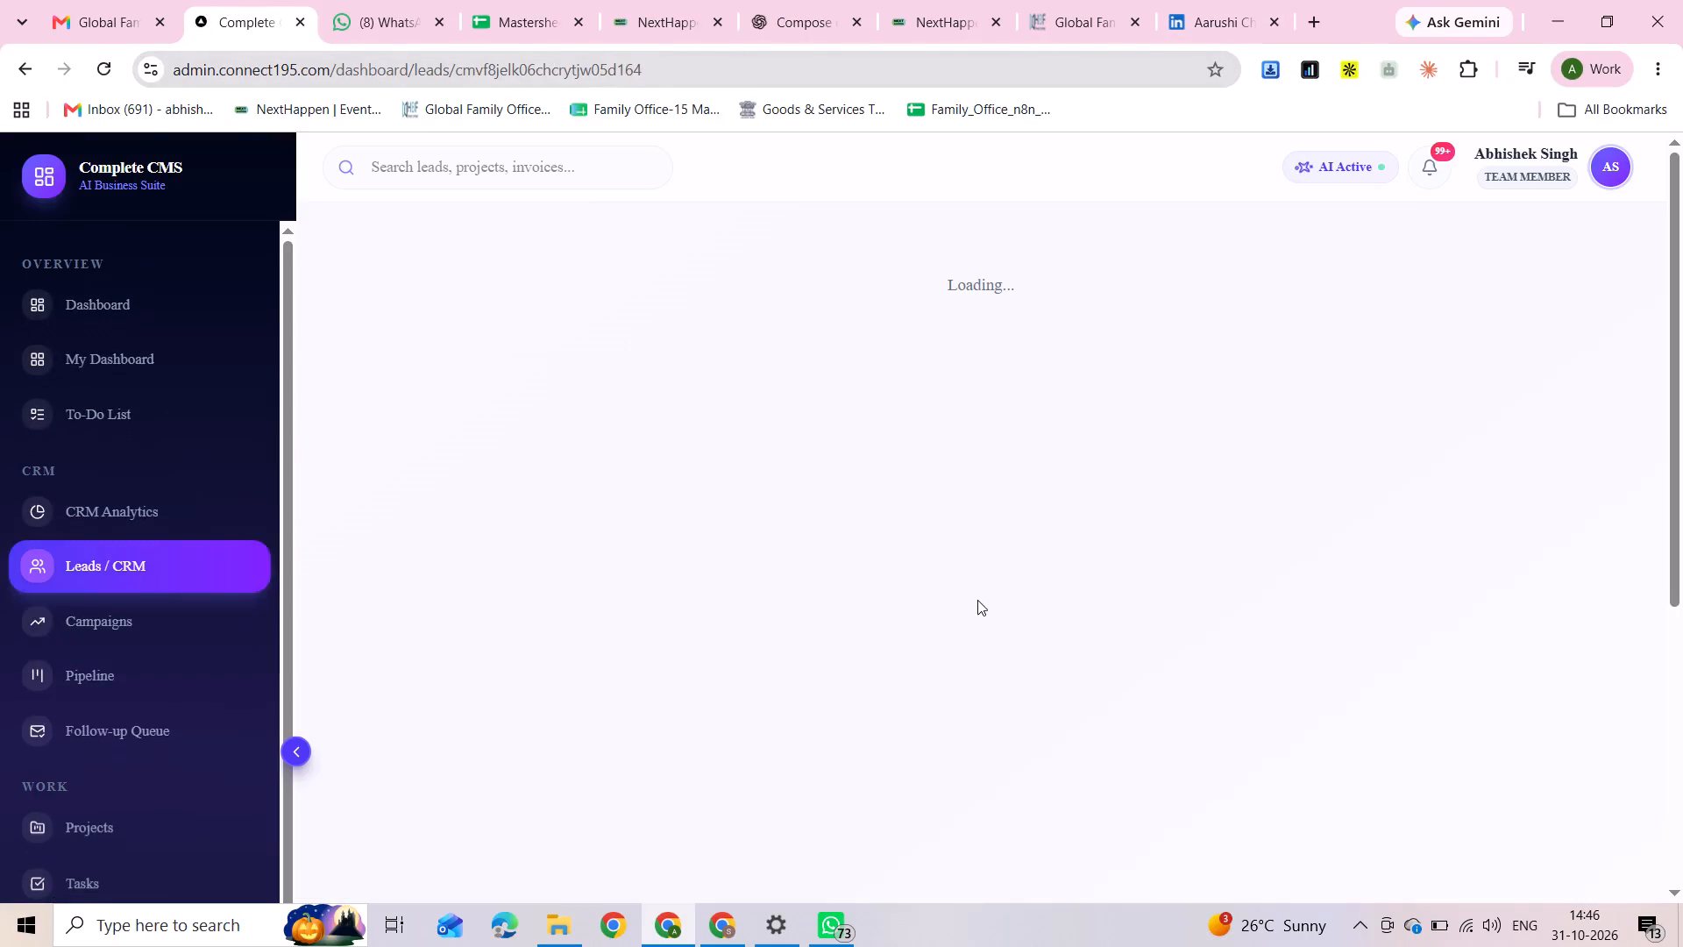
scroll(916, 578, down, 8)
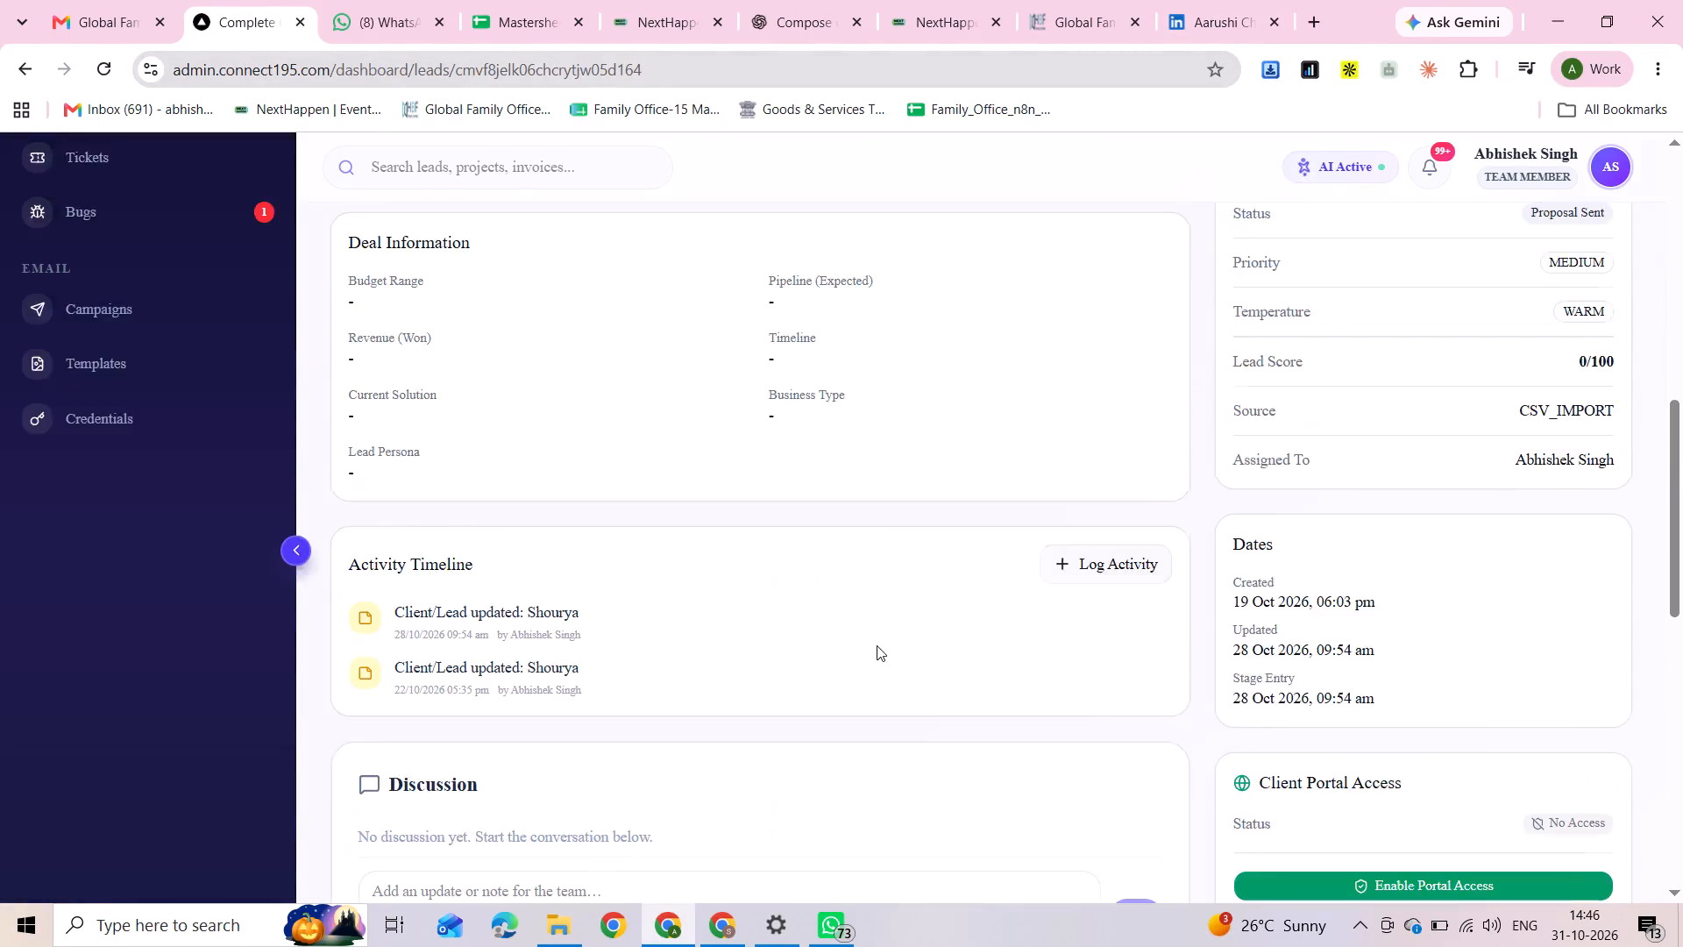
scroll(877, 642, down, 3)
scroll(905, 629, up, 7)
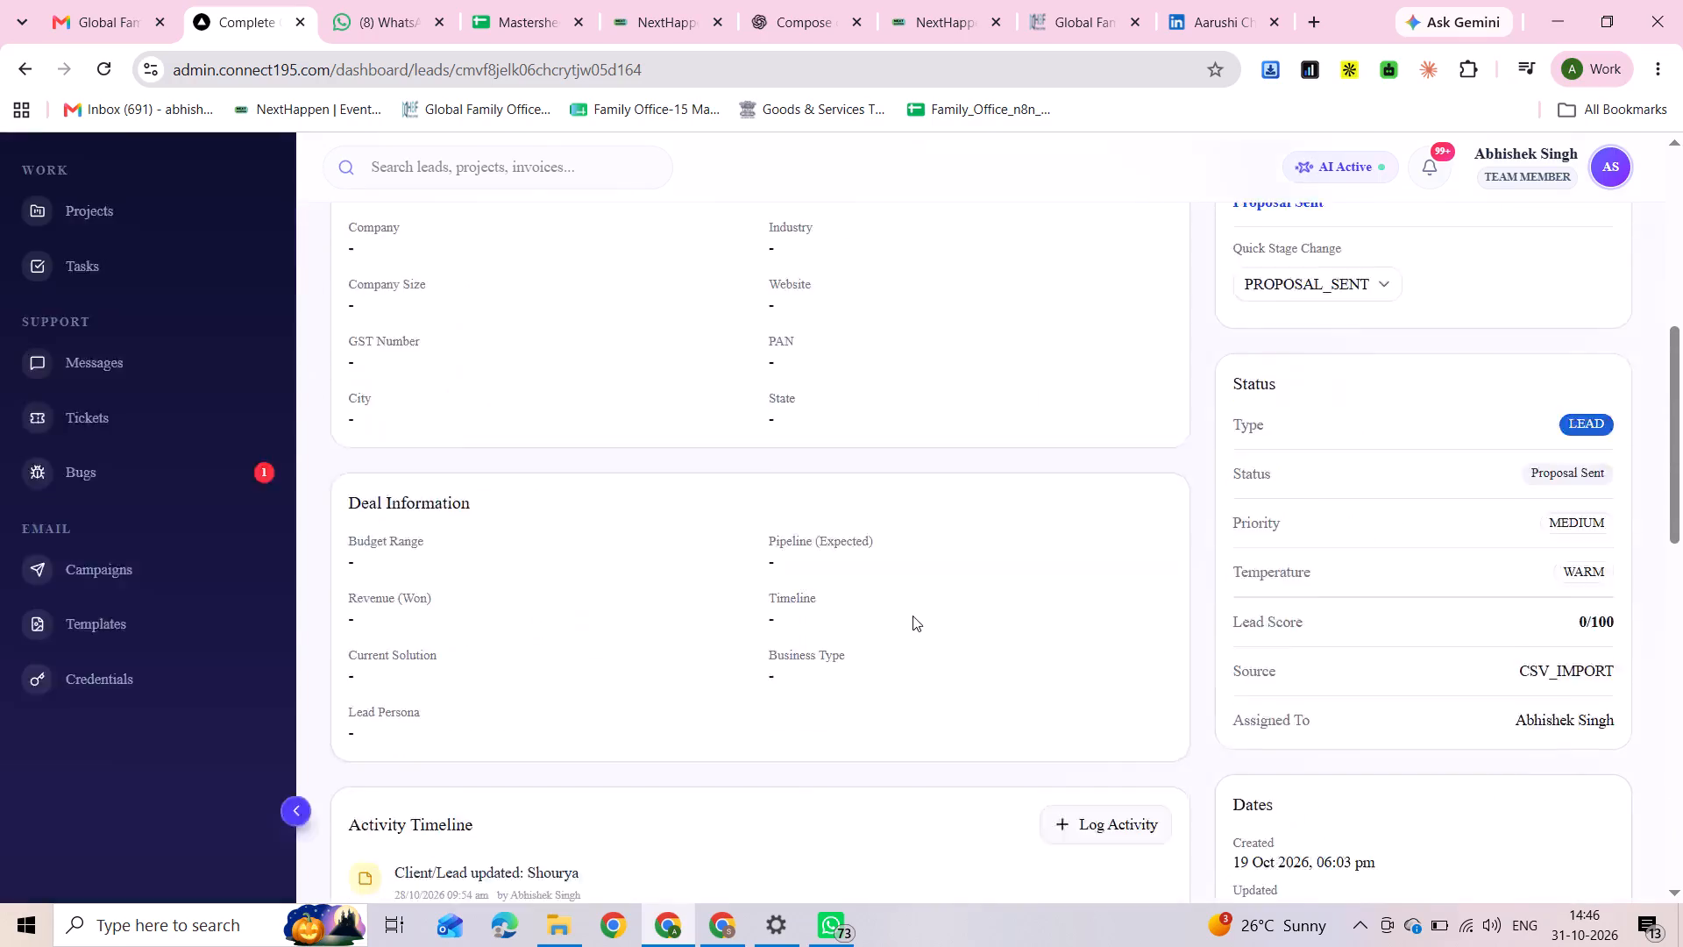
scroll(913, 616, up, 6)
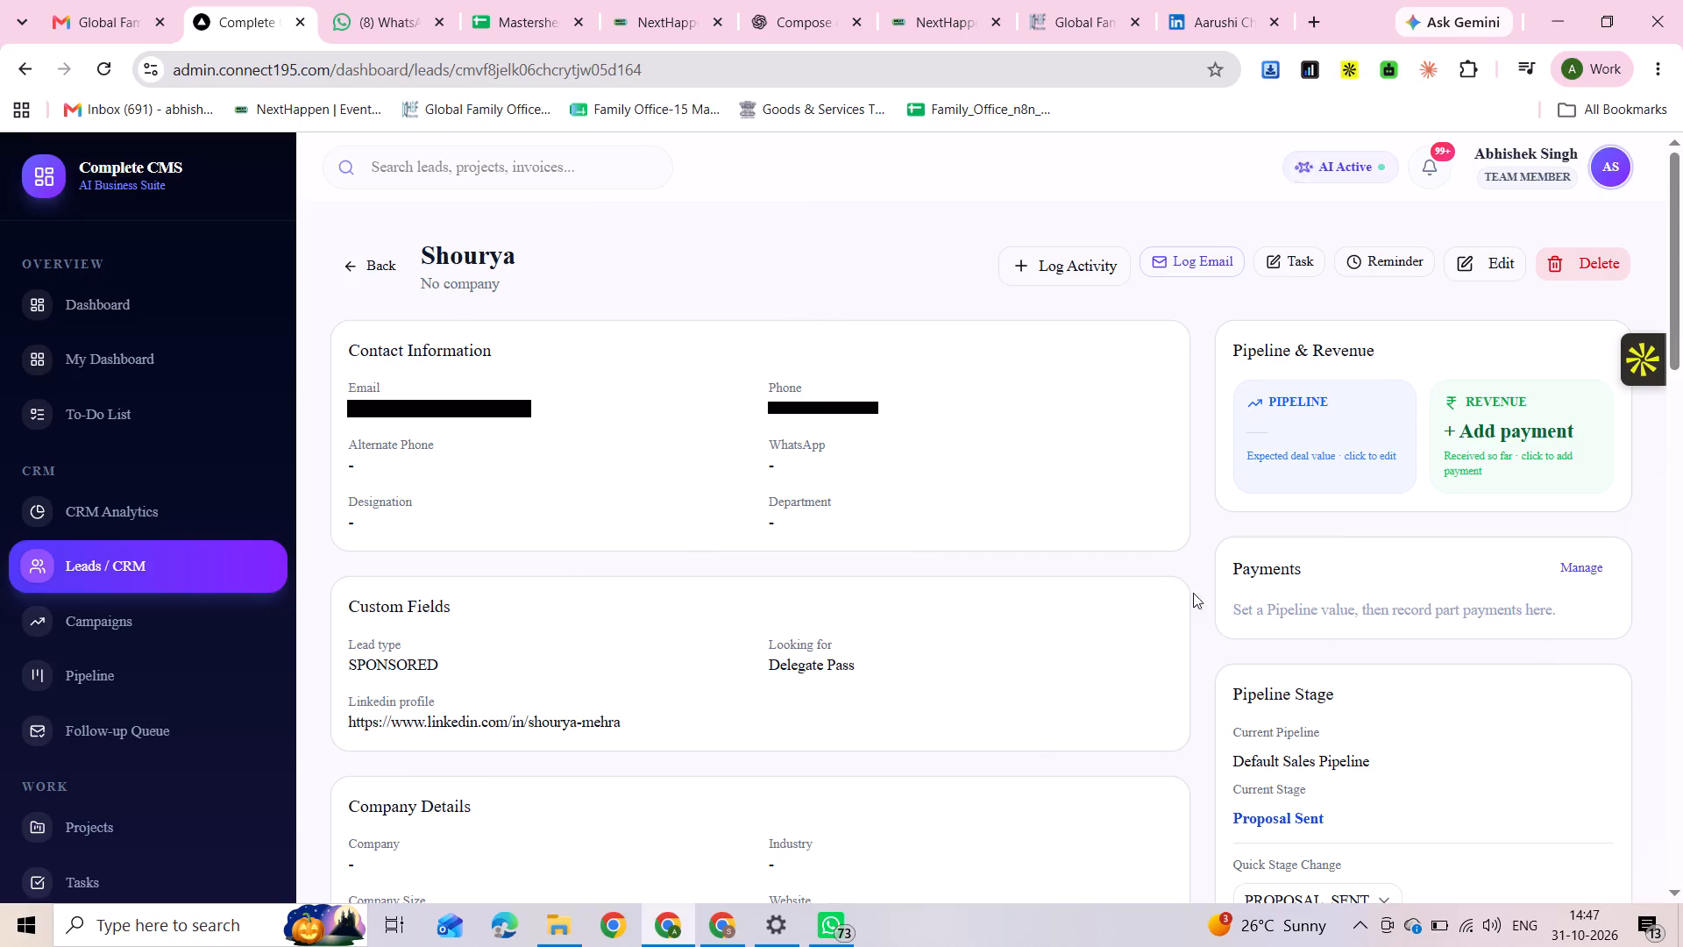
click(346, 254)
scroll(917, 644, up, 2)
scroll(916, 644, down, 1)
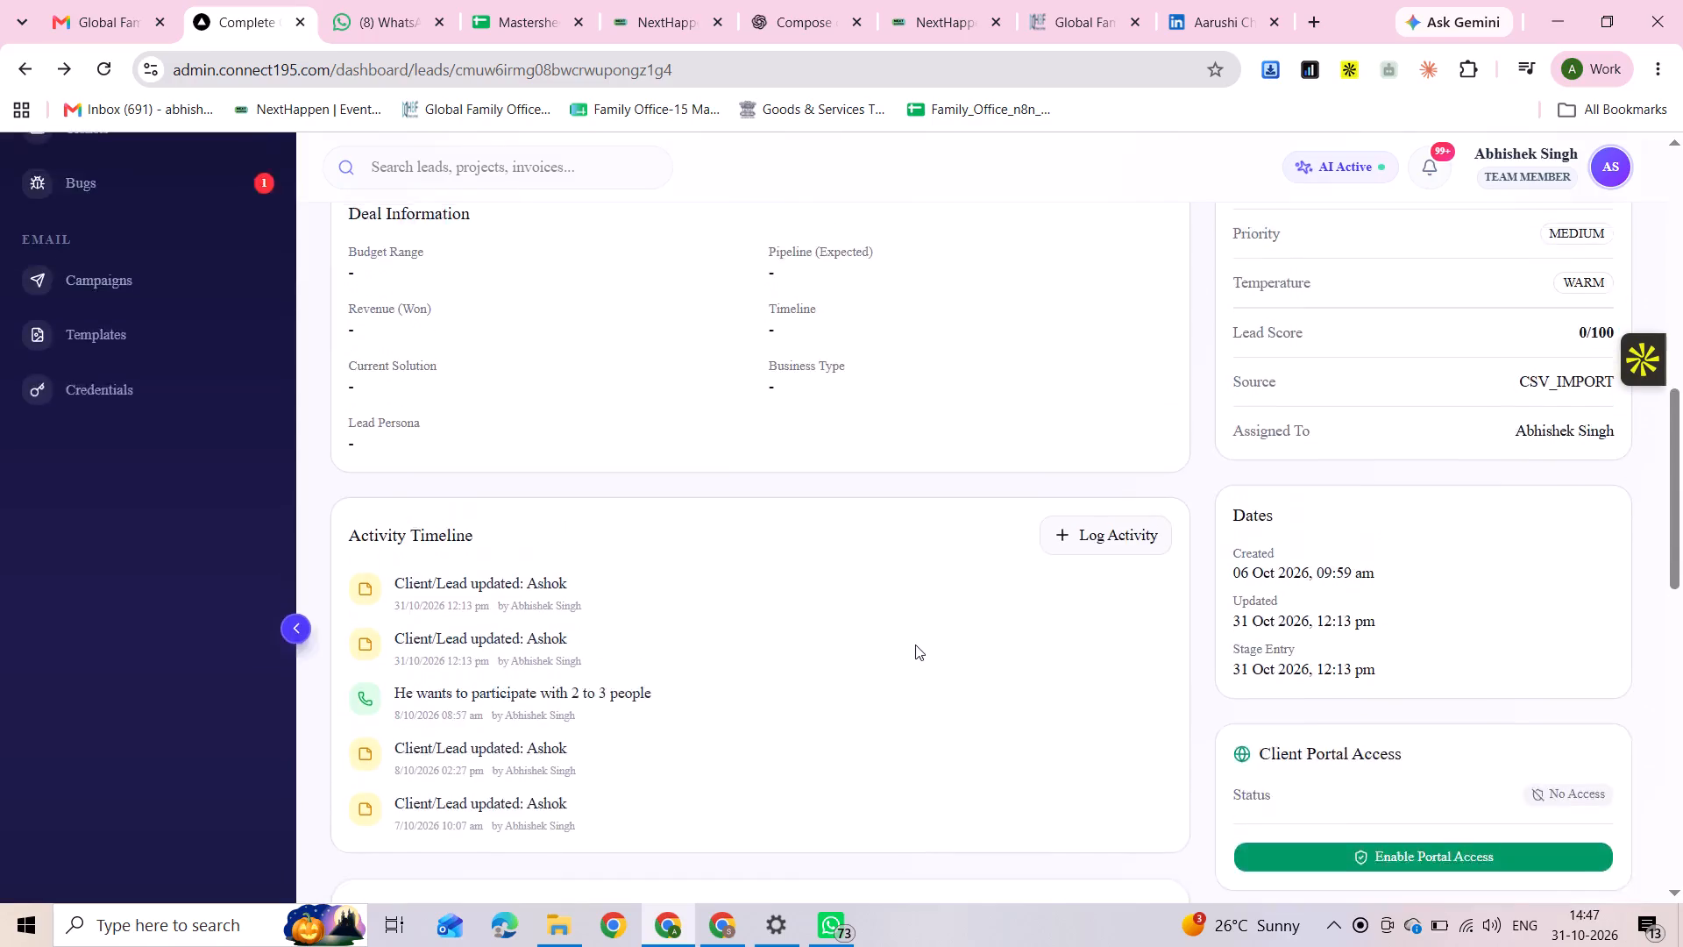
scroll(909, 644, up, 12)
scroll(515, 513, up, 1)
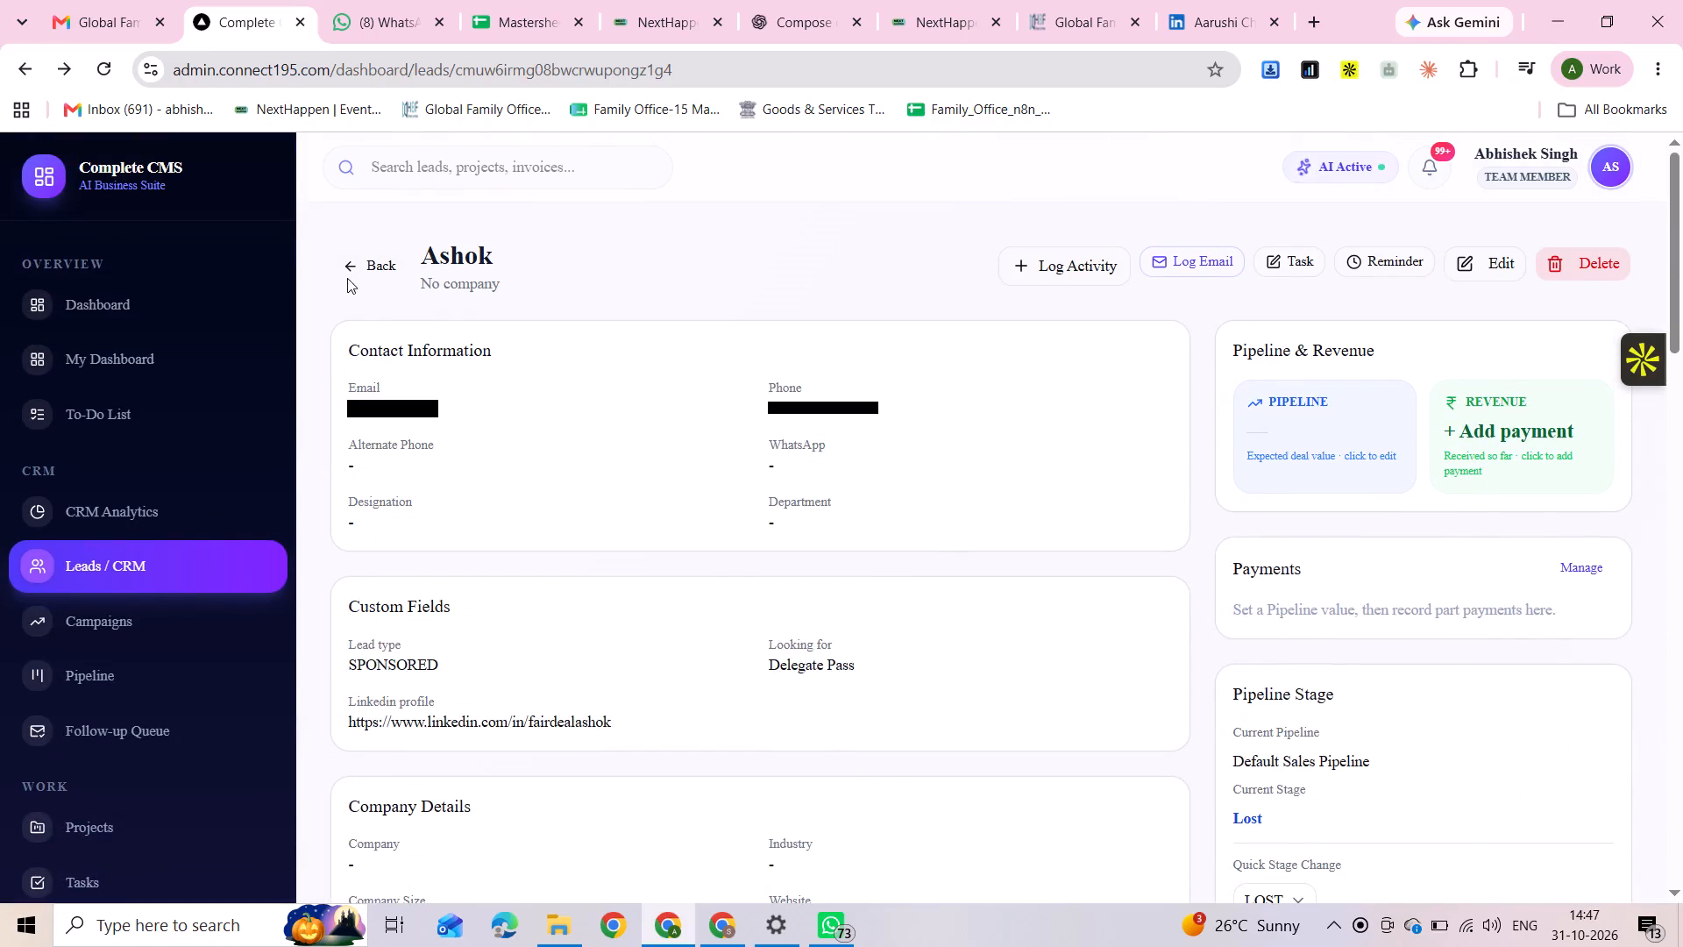
Open the Linkedin-family-office-leads campaign from the campaigns list and look through its first page of leads.
click(88, 617)
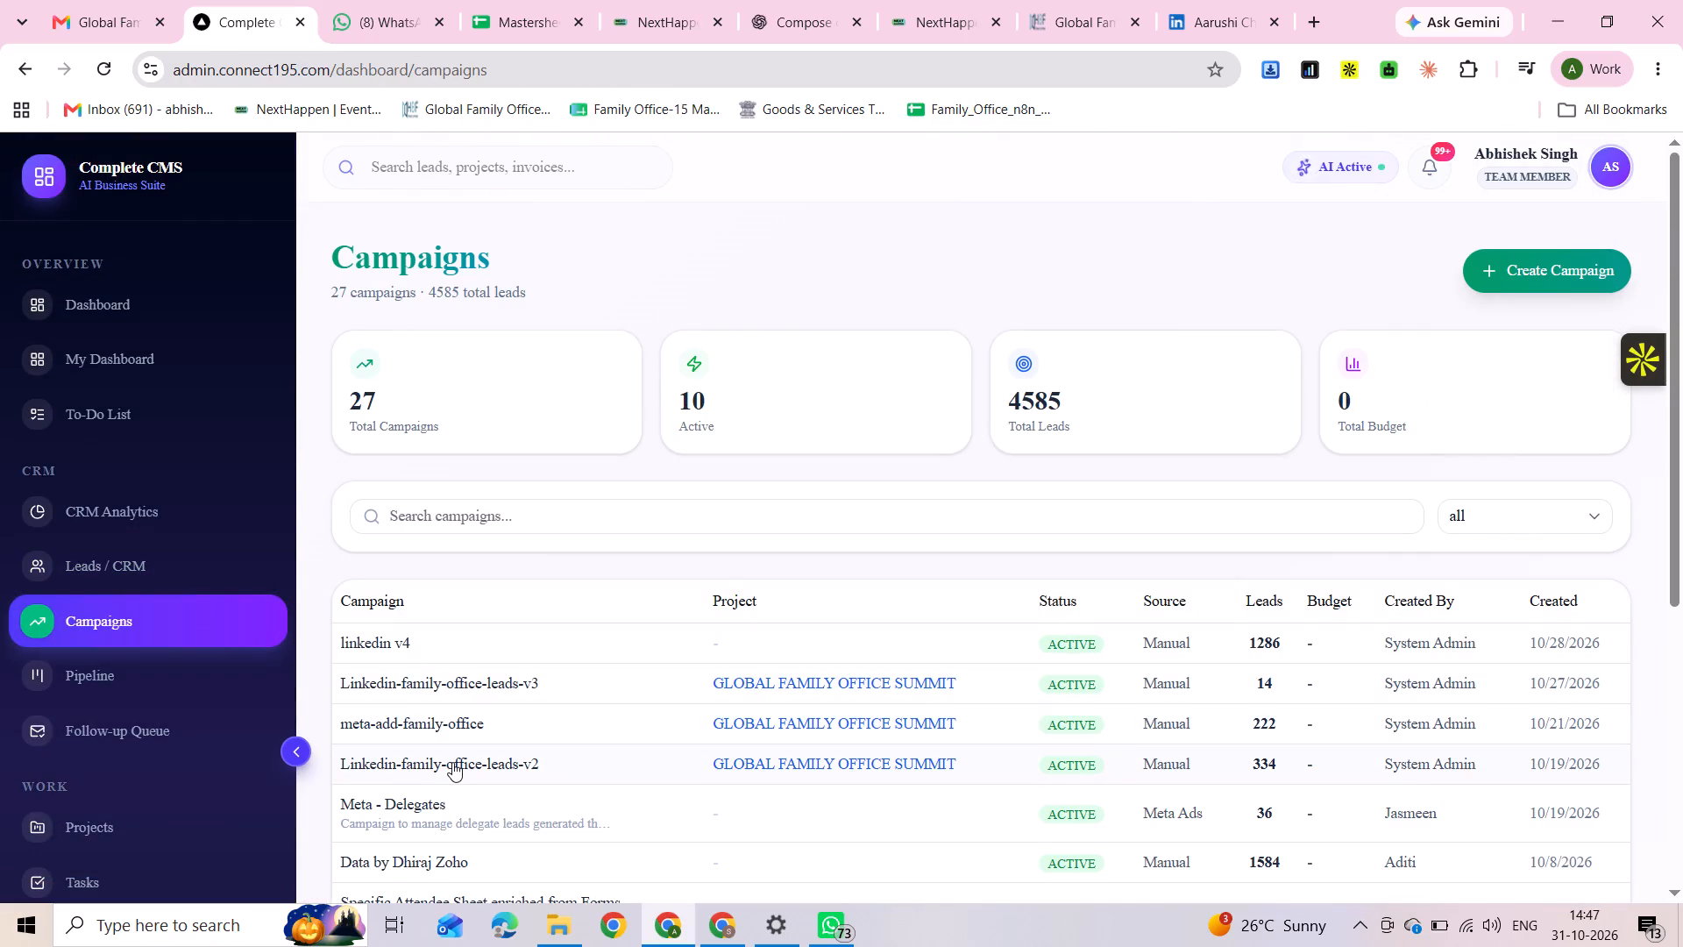
scroll(454, 762, down, 1)
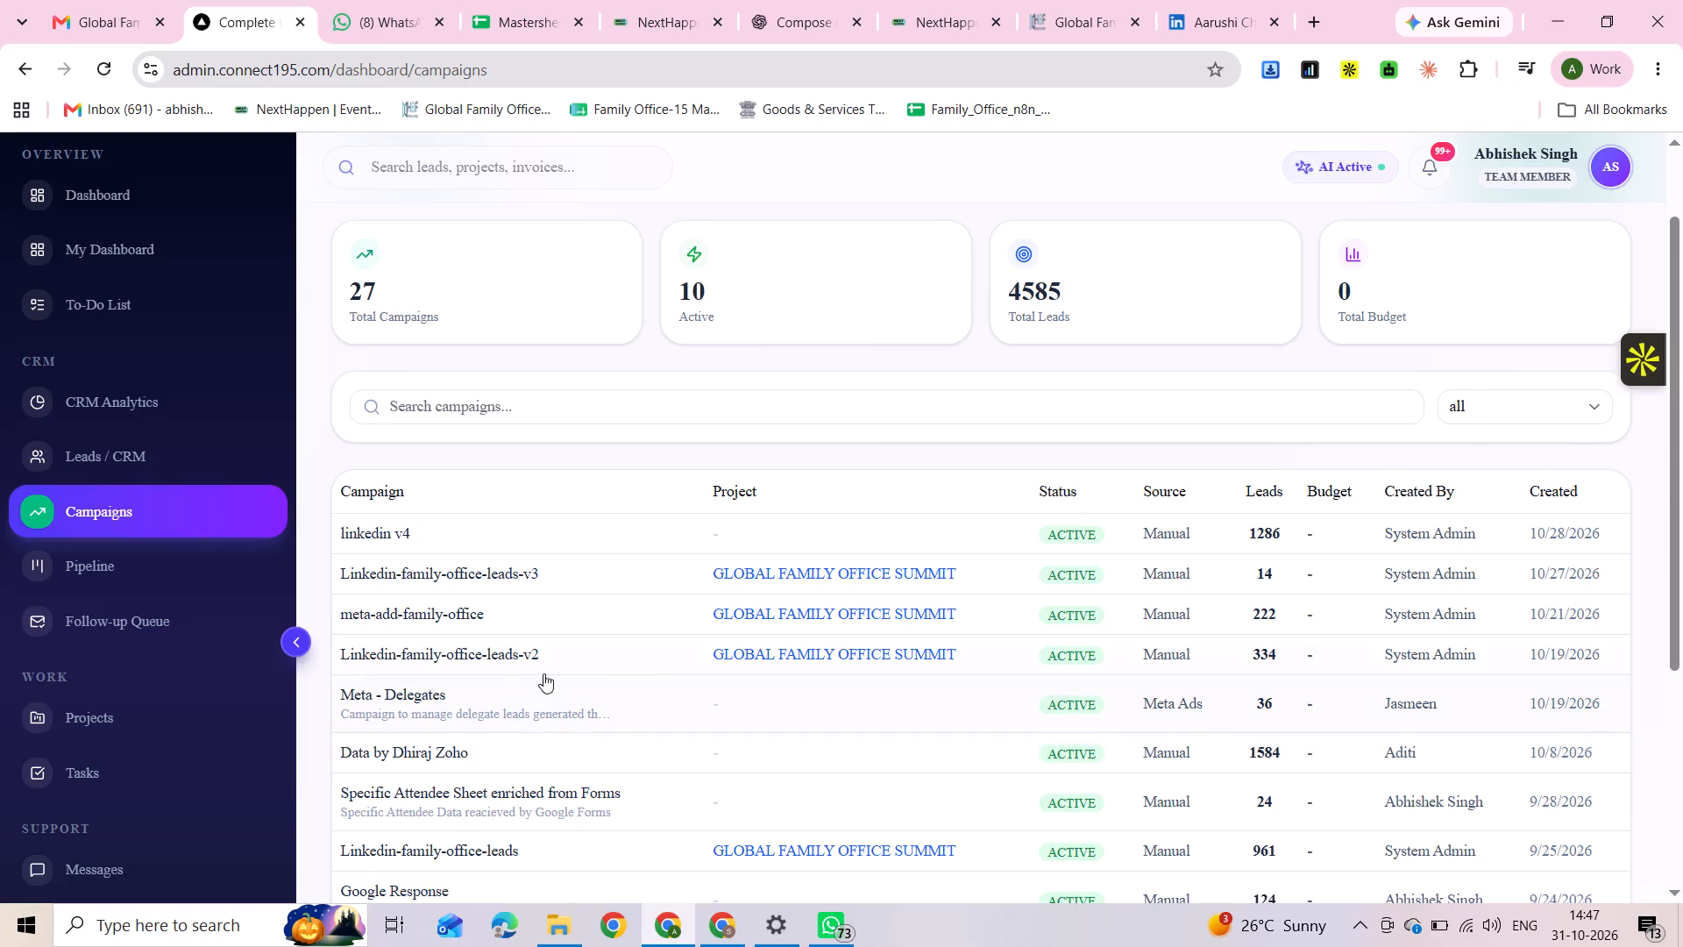
scroll(517, 680, down, 1)
click(508, 737)
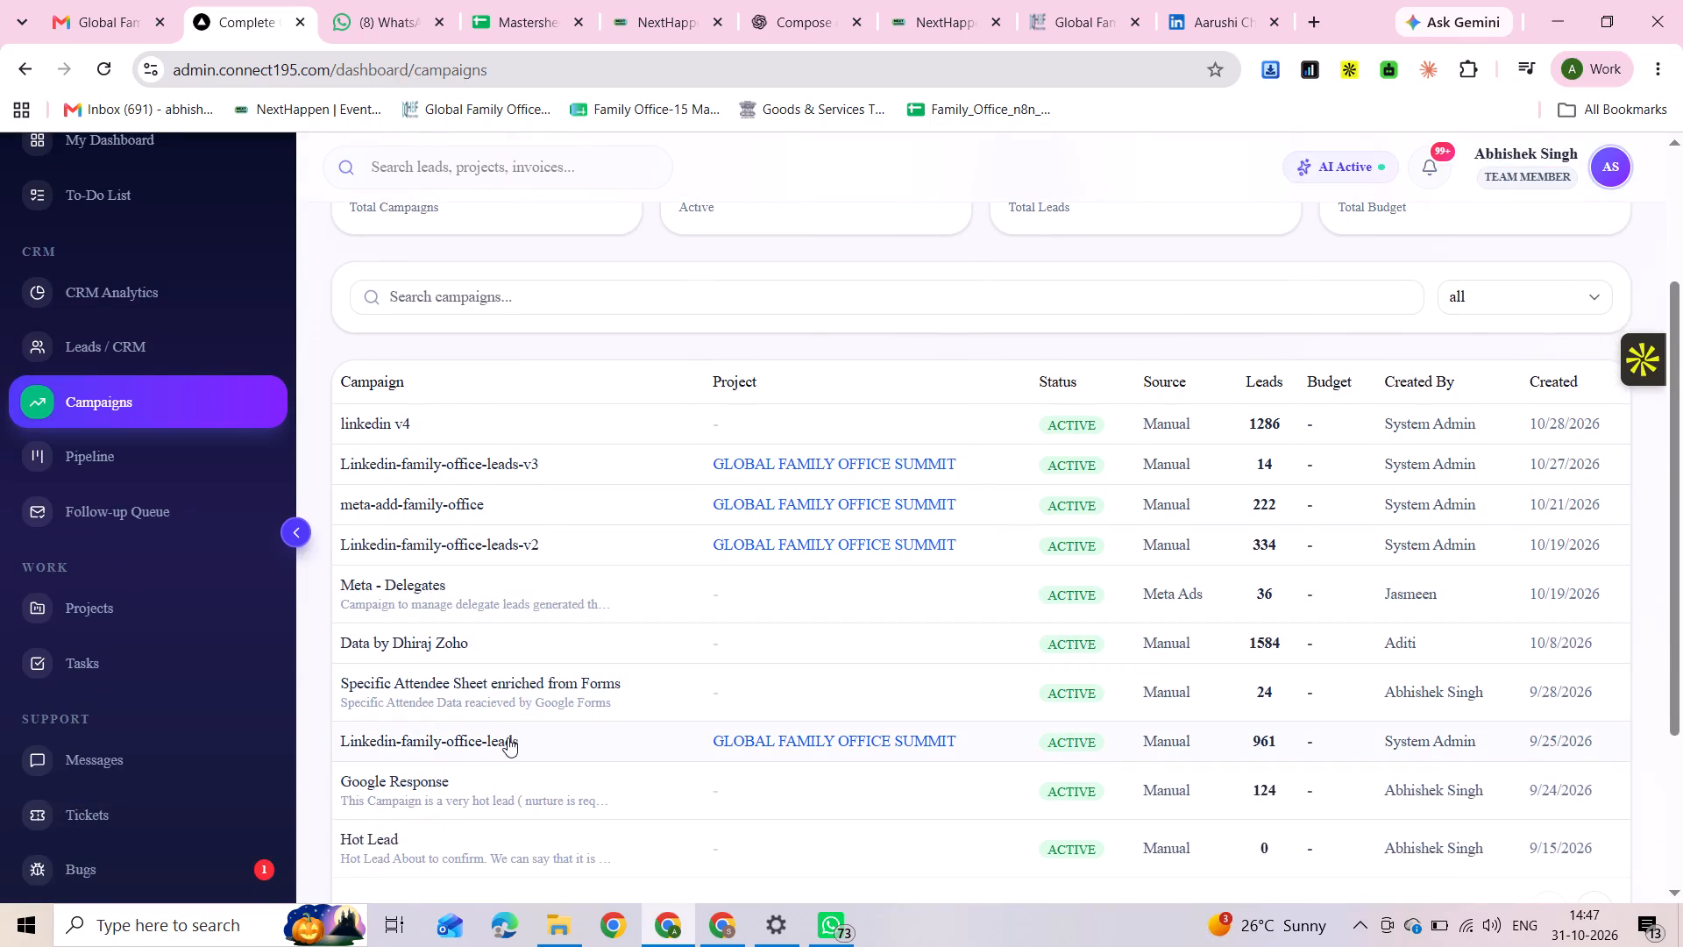
scroll(813, 629, down, 3)
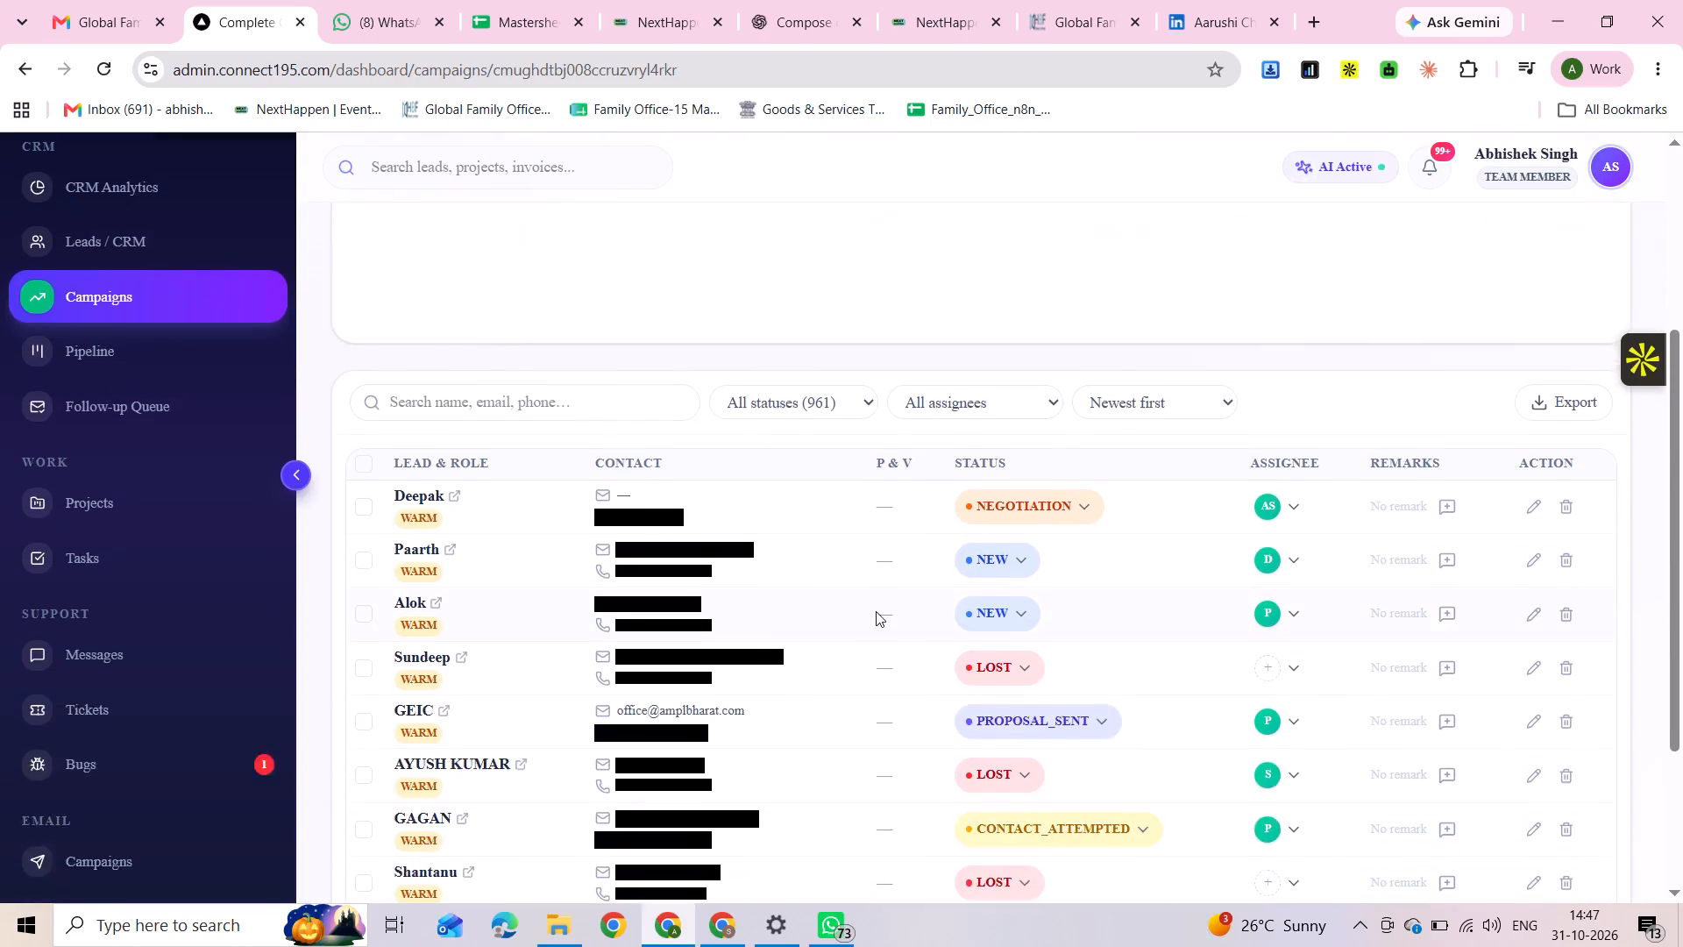
scroll(876, 611, down, 3)
scroll(1434, 741, up, 1)
scroll(1534, 849, down, 1)
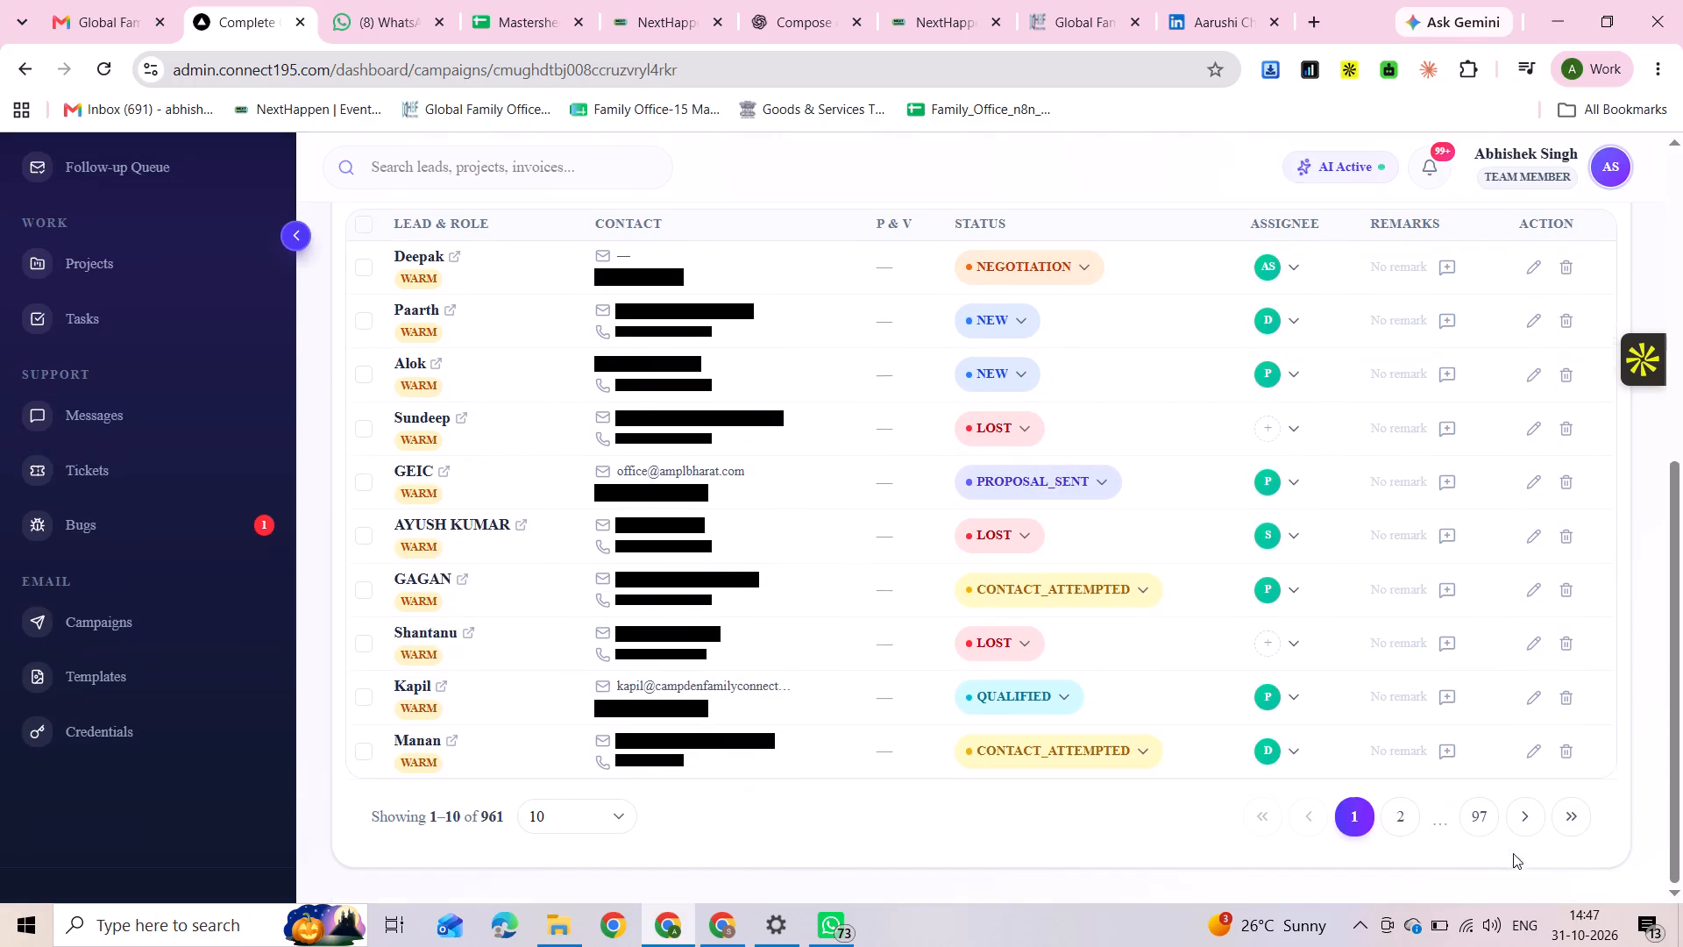
scroll(1073, 675, up, 2)
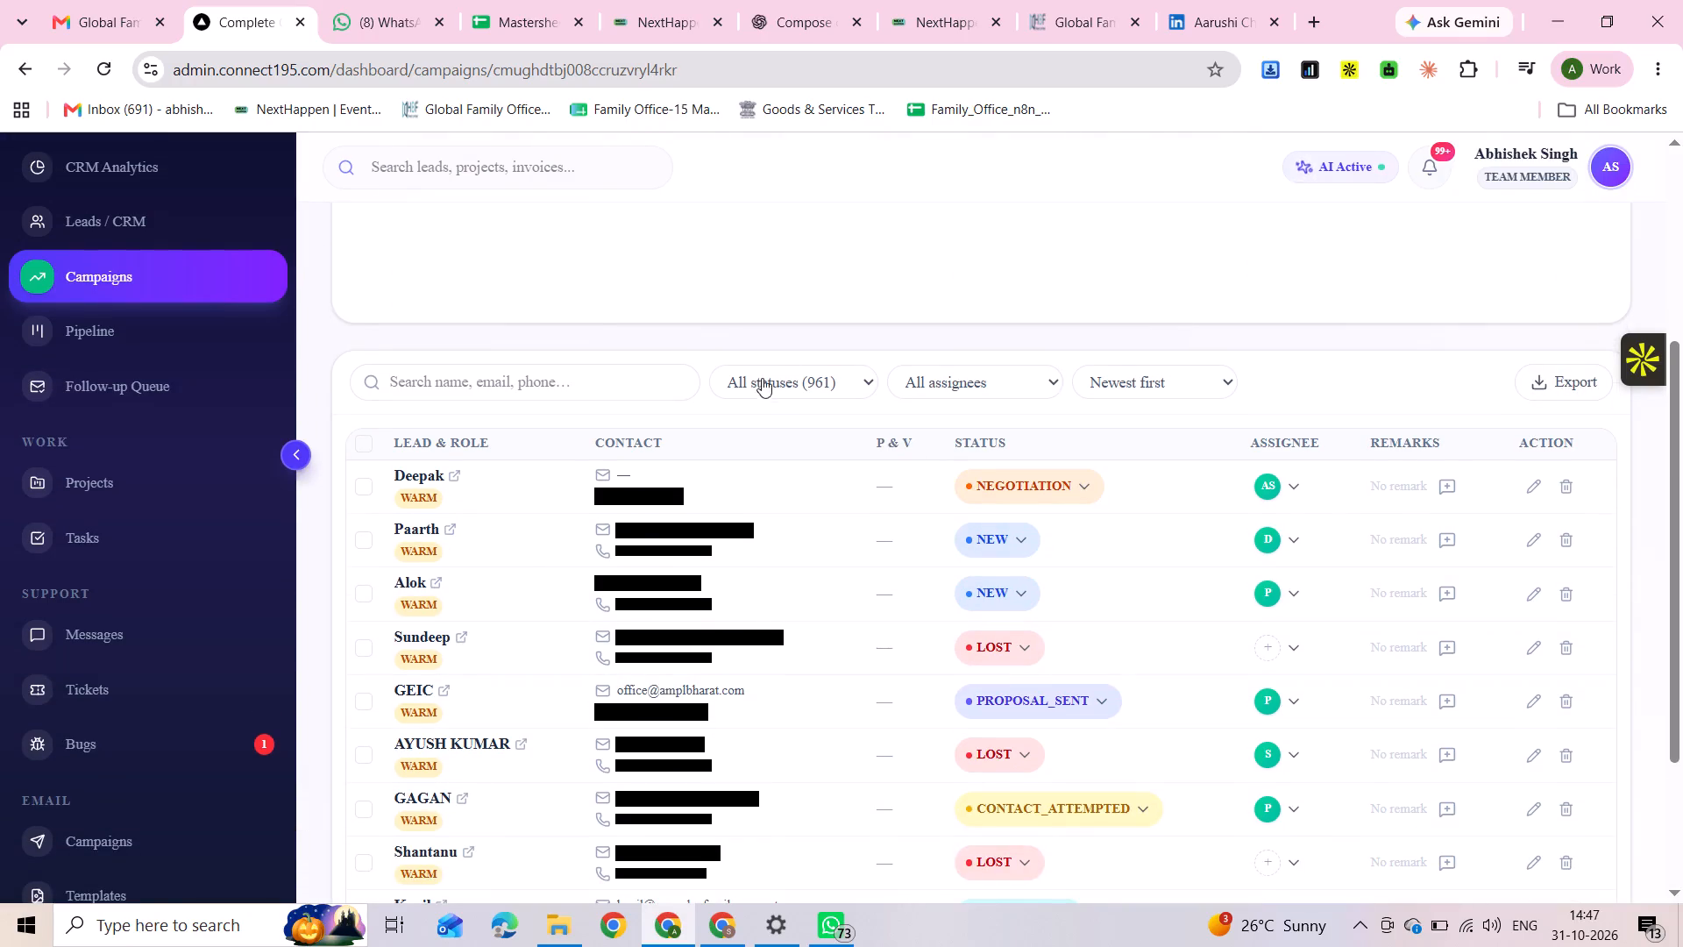
Filter the campaign's leads to Contact Attempted status and to those assigned to the signed-in team member.
click(782, 379)
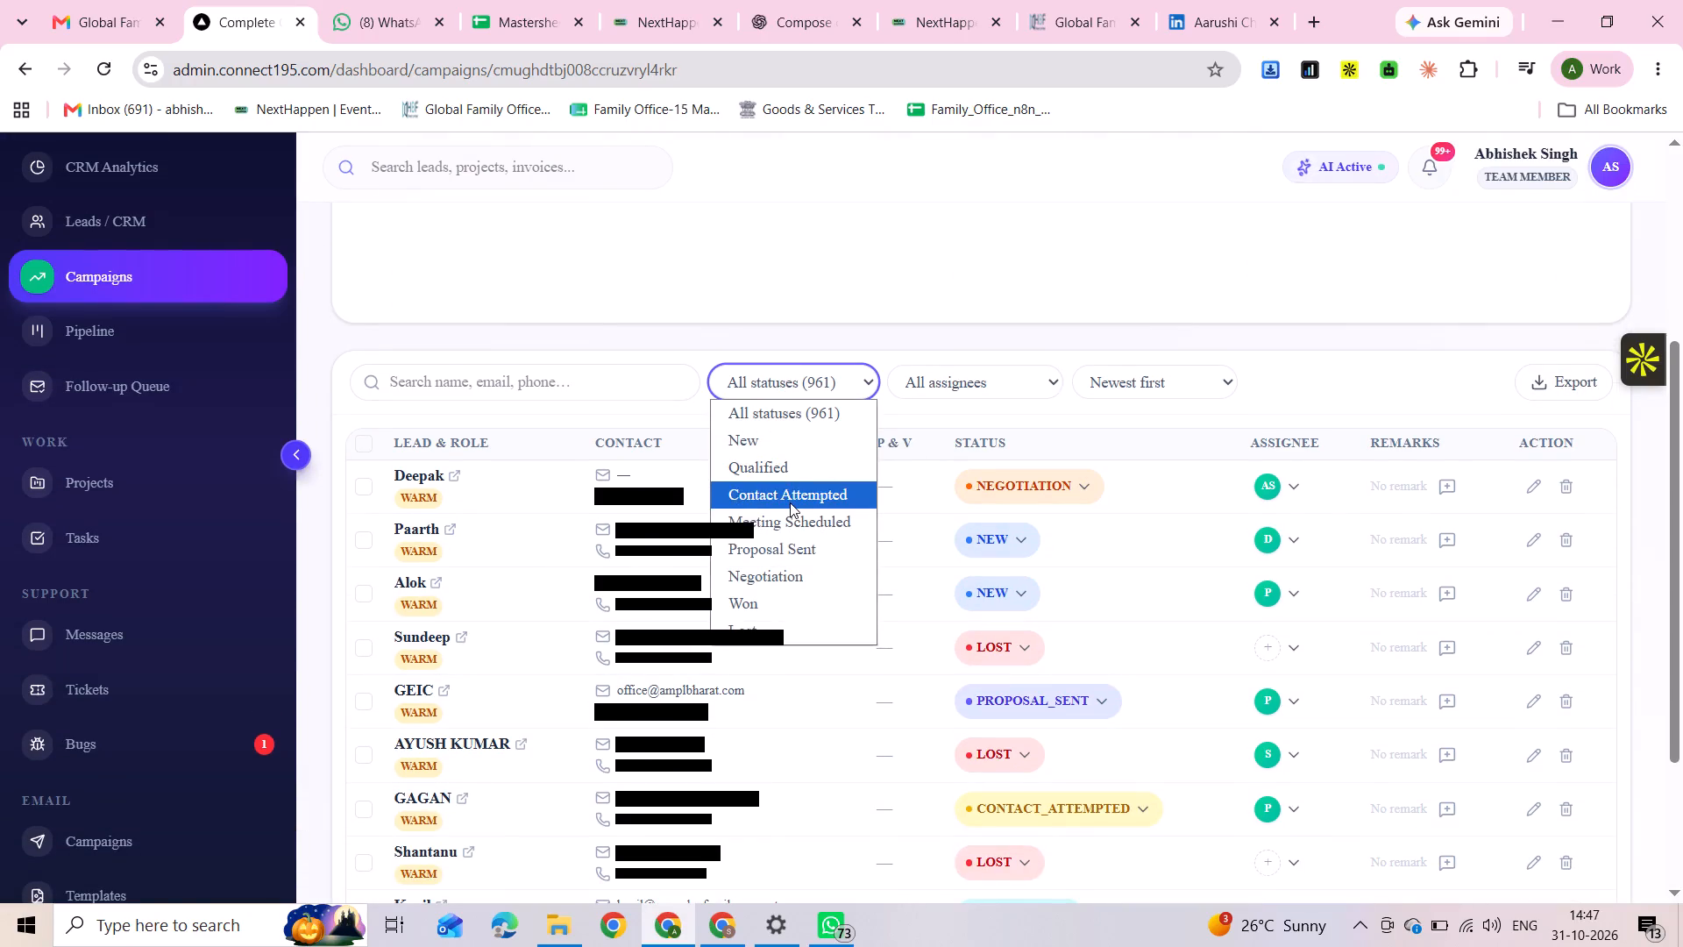
click(793, 502)
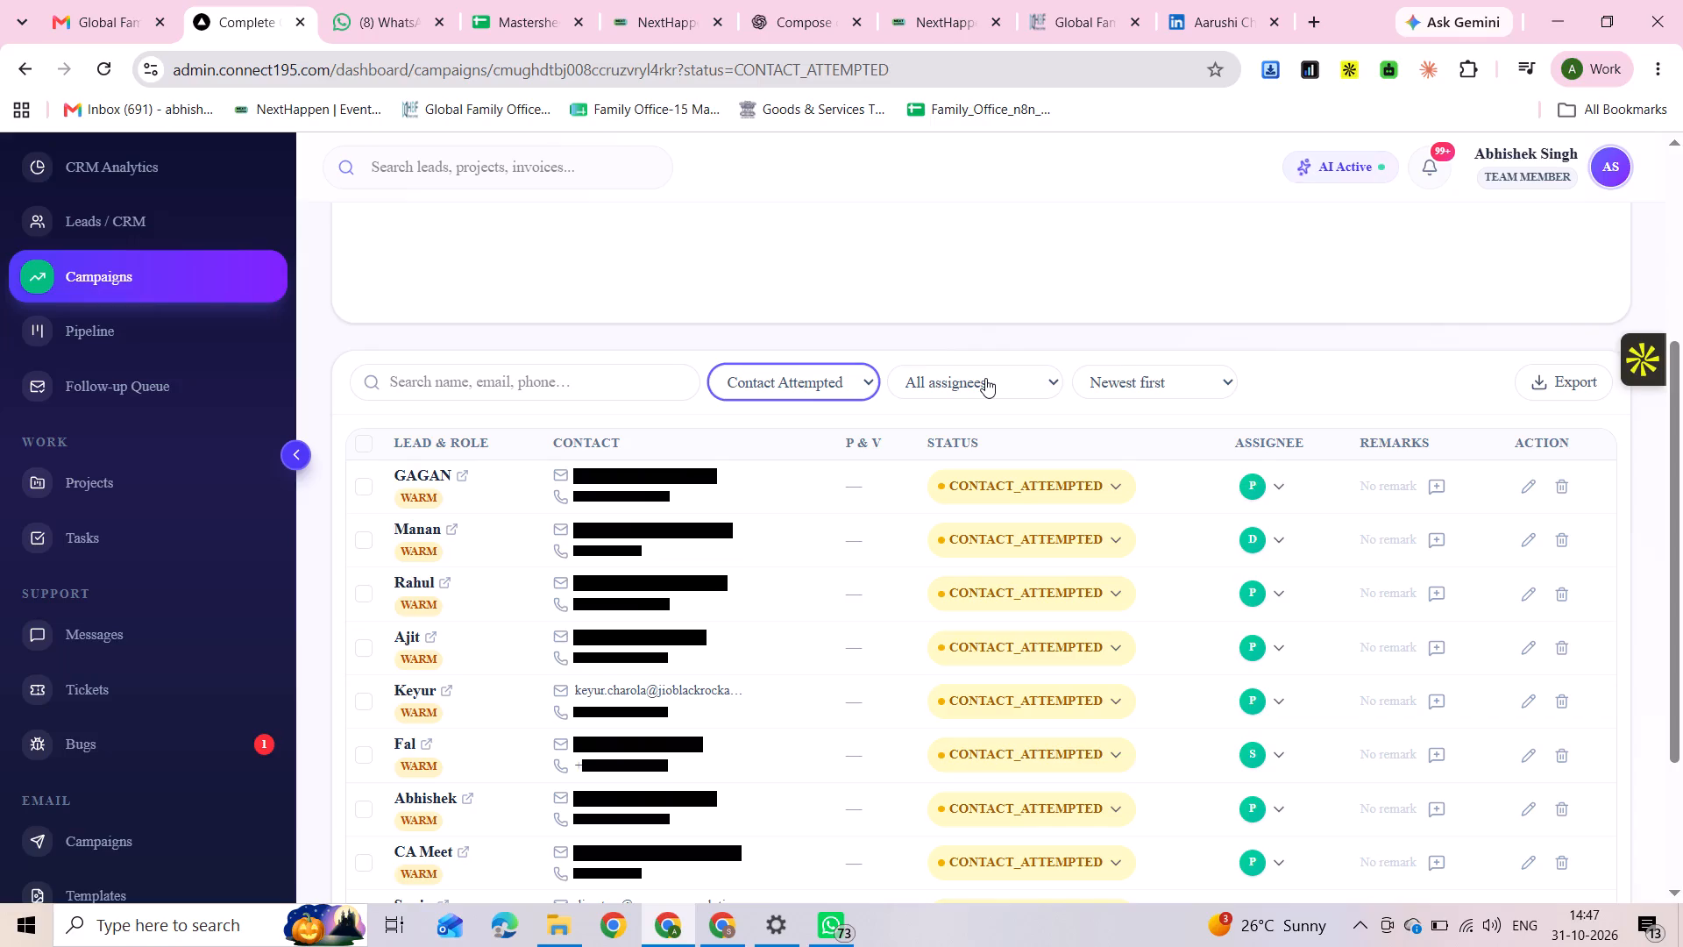
click(985, 378)
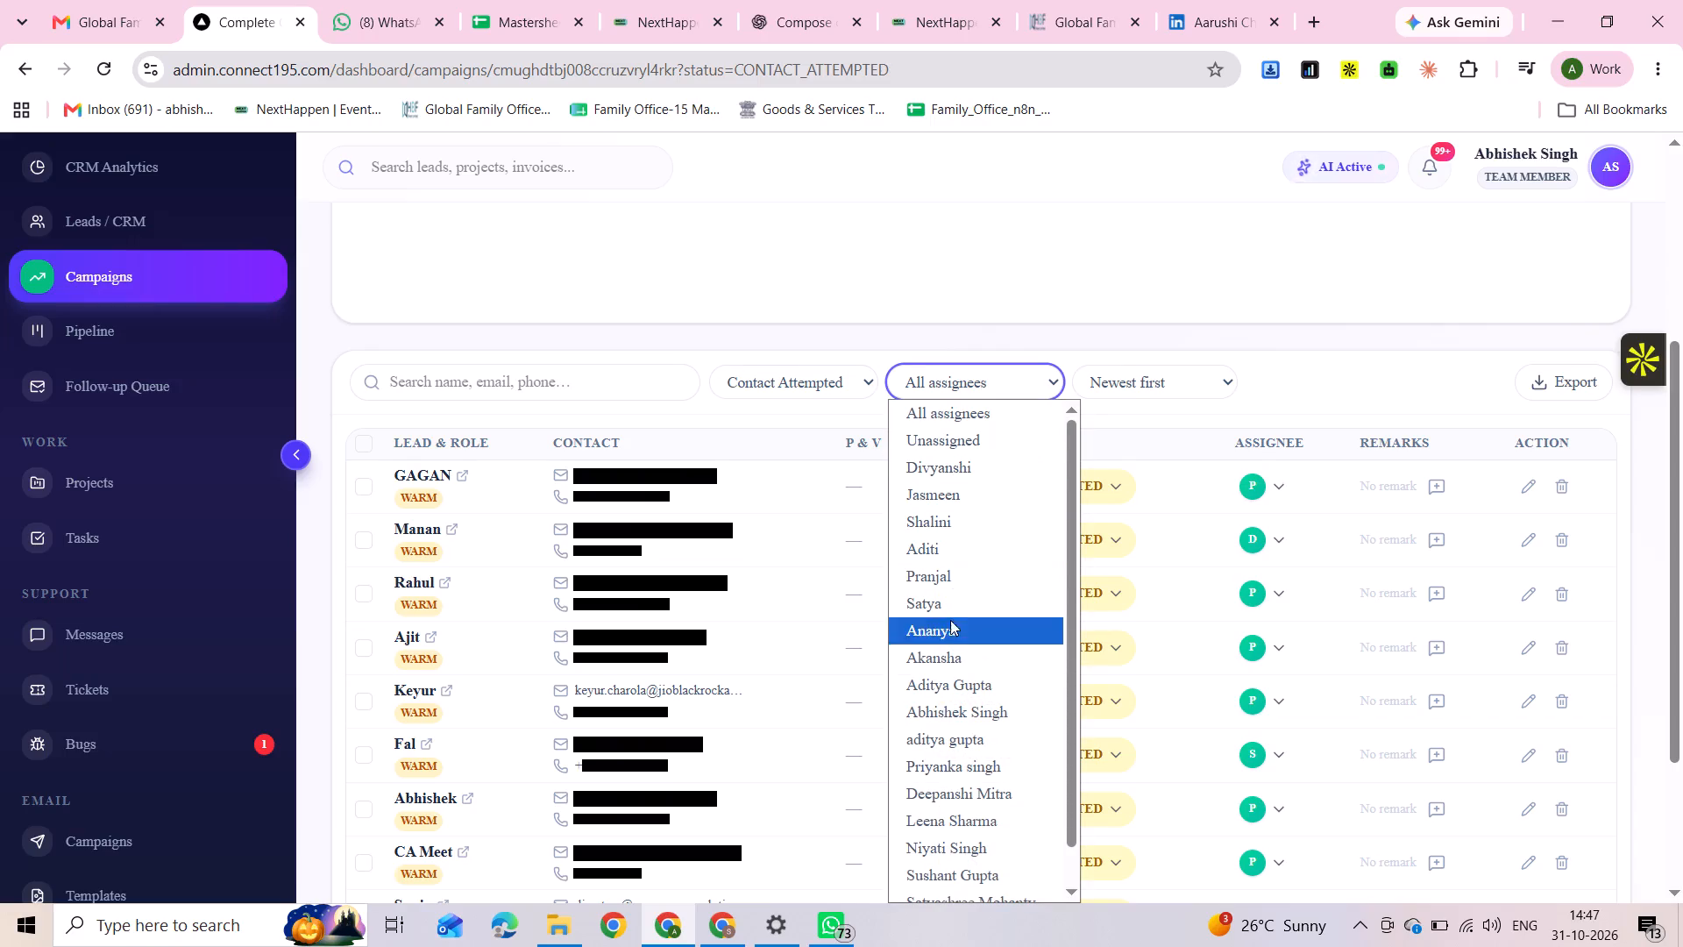
double_click(963, 719)
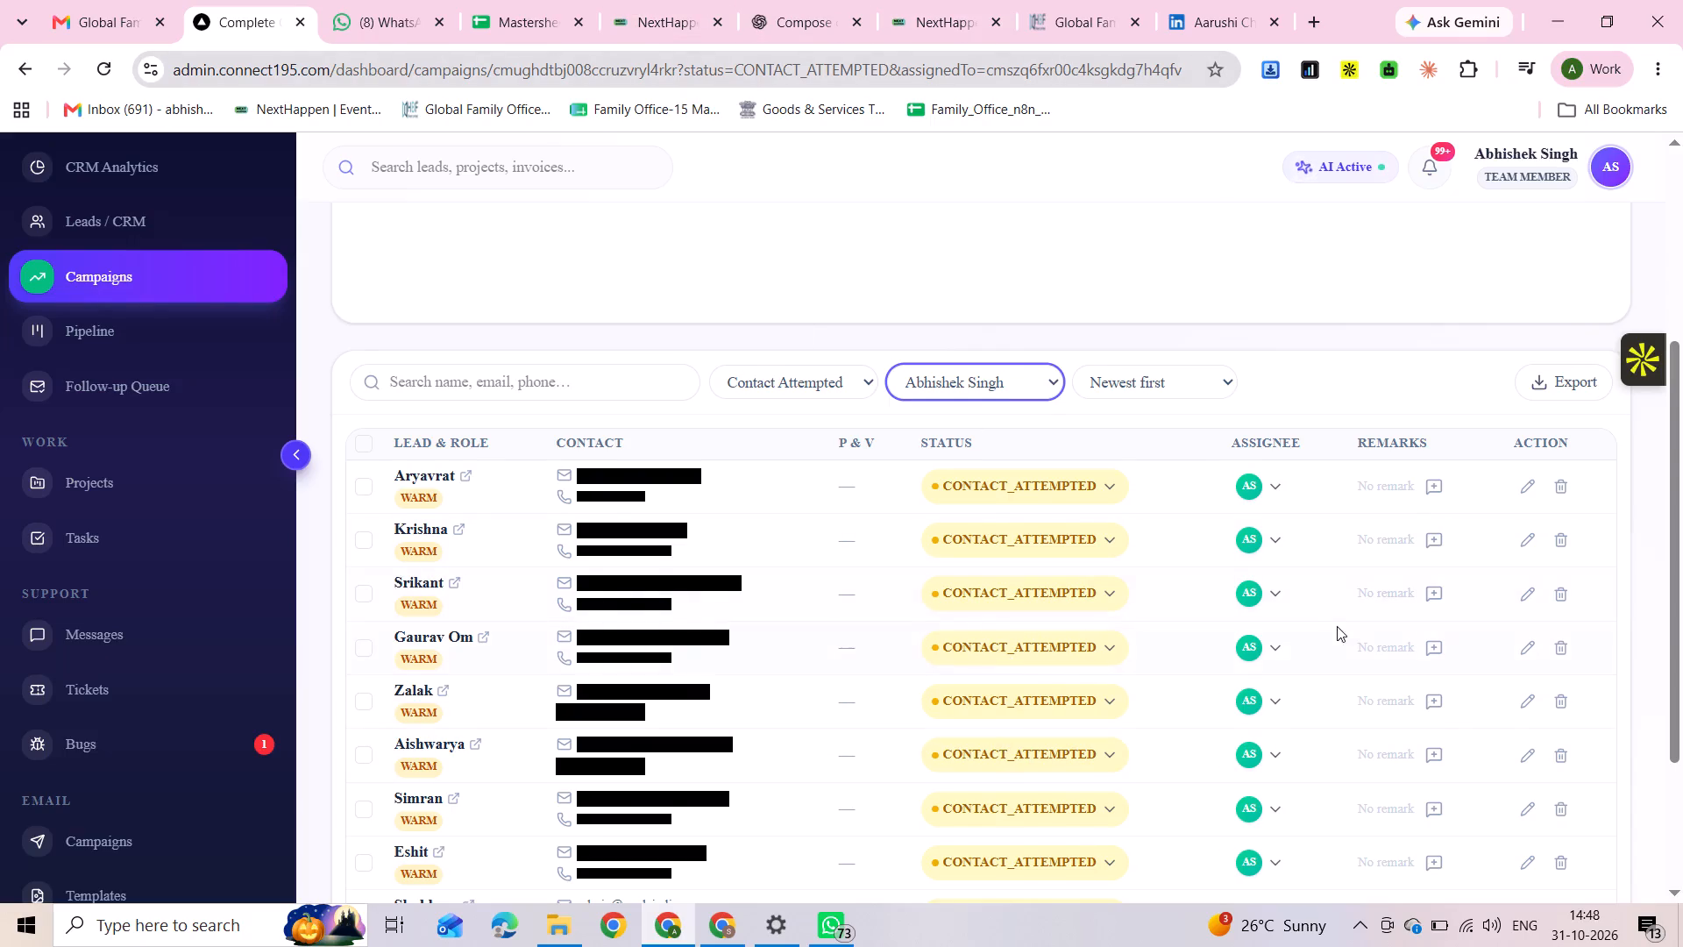
scroll(1331, 633, down, 2)
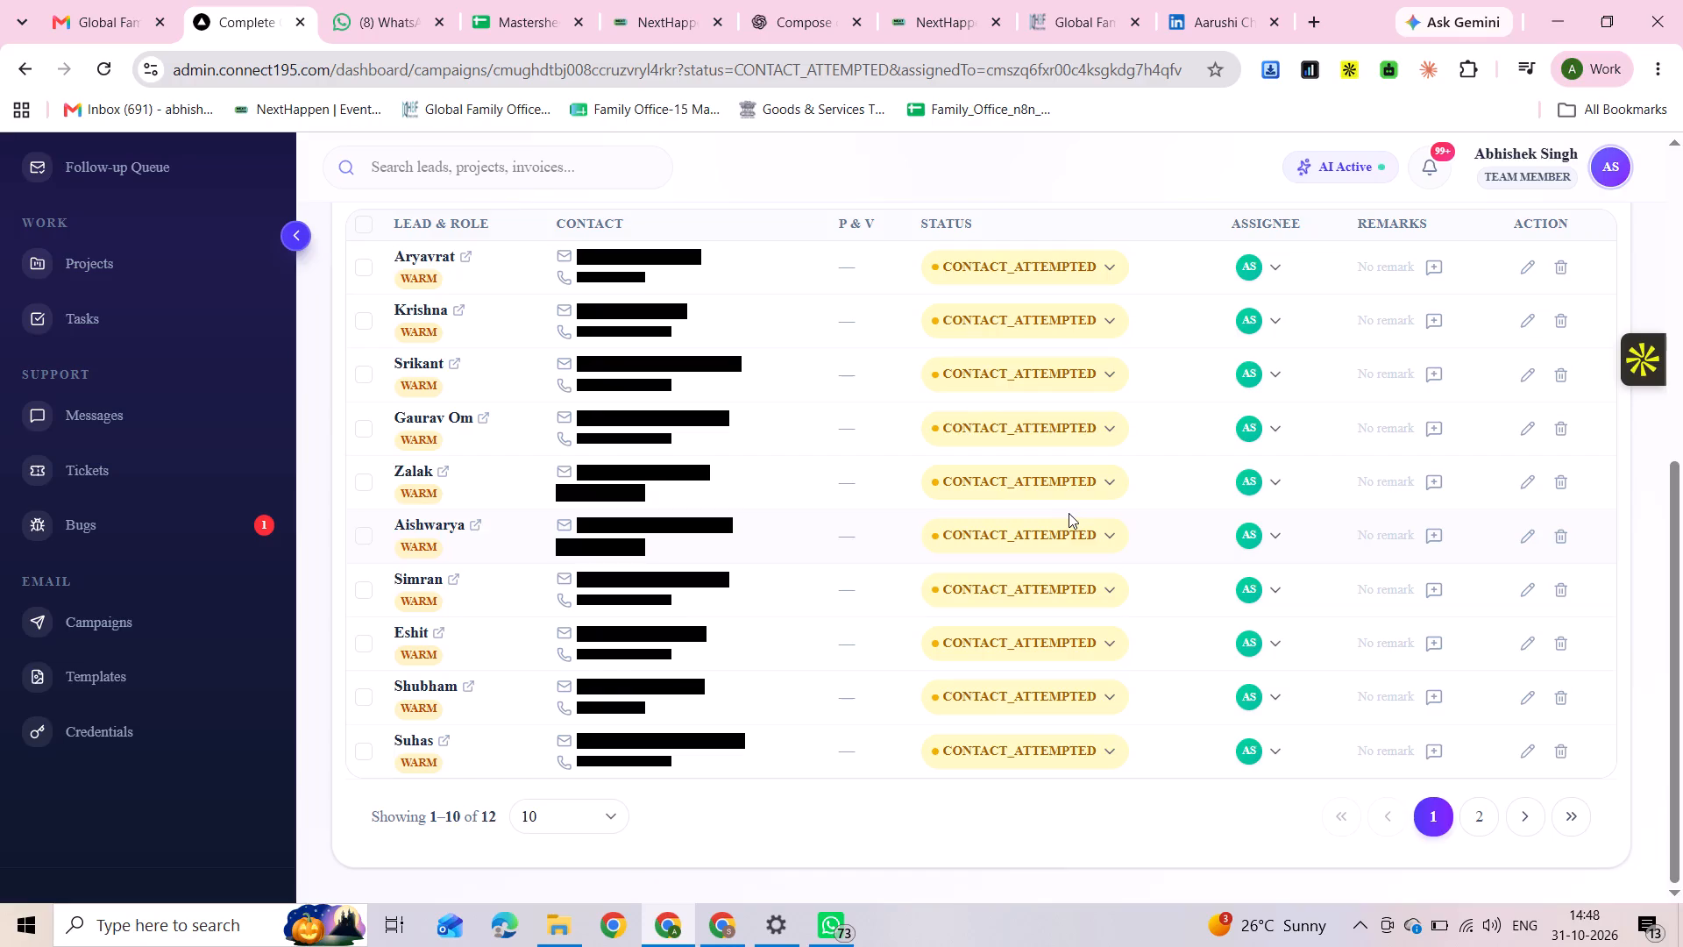
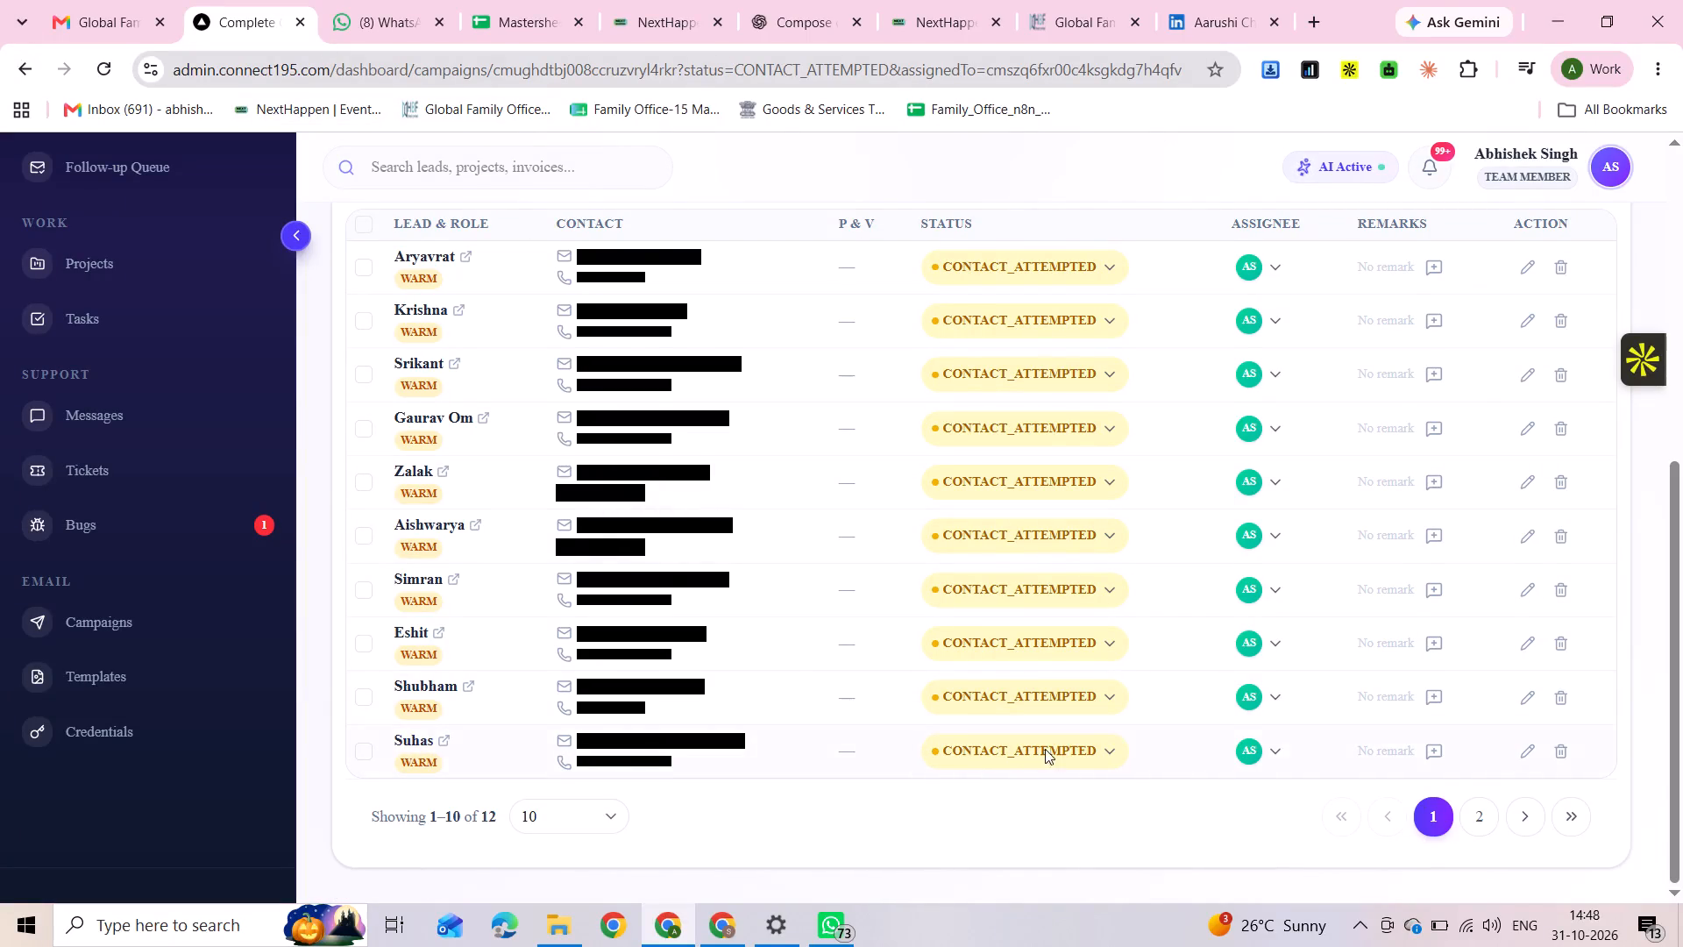
Check the latest CRM notifications and return to the campaign's lead list.
scroll(1186, 758, up, 2)
click(1431, 170)
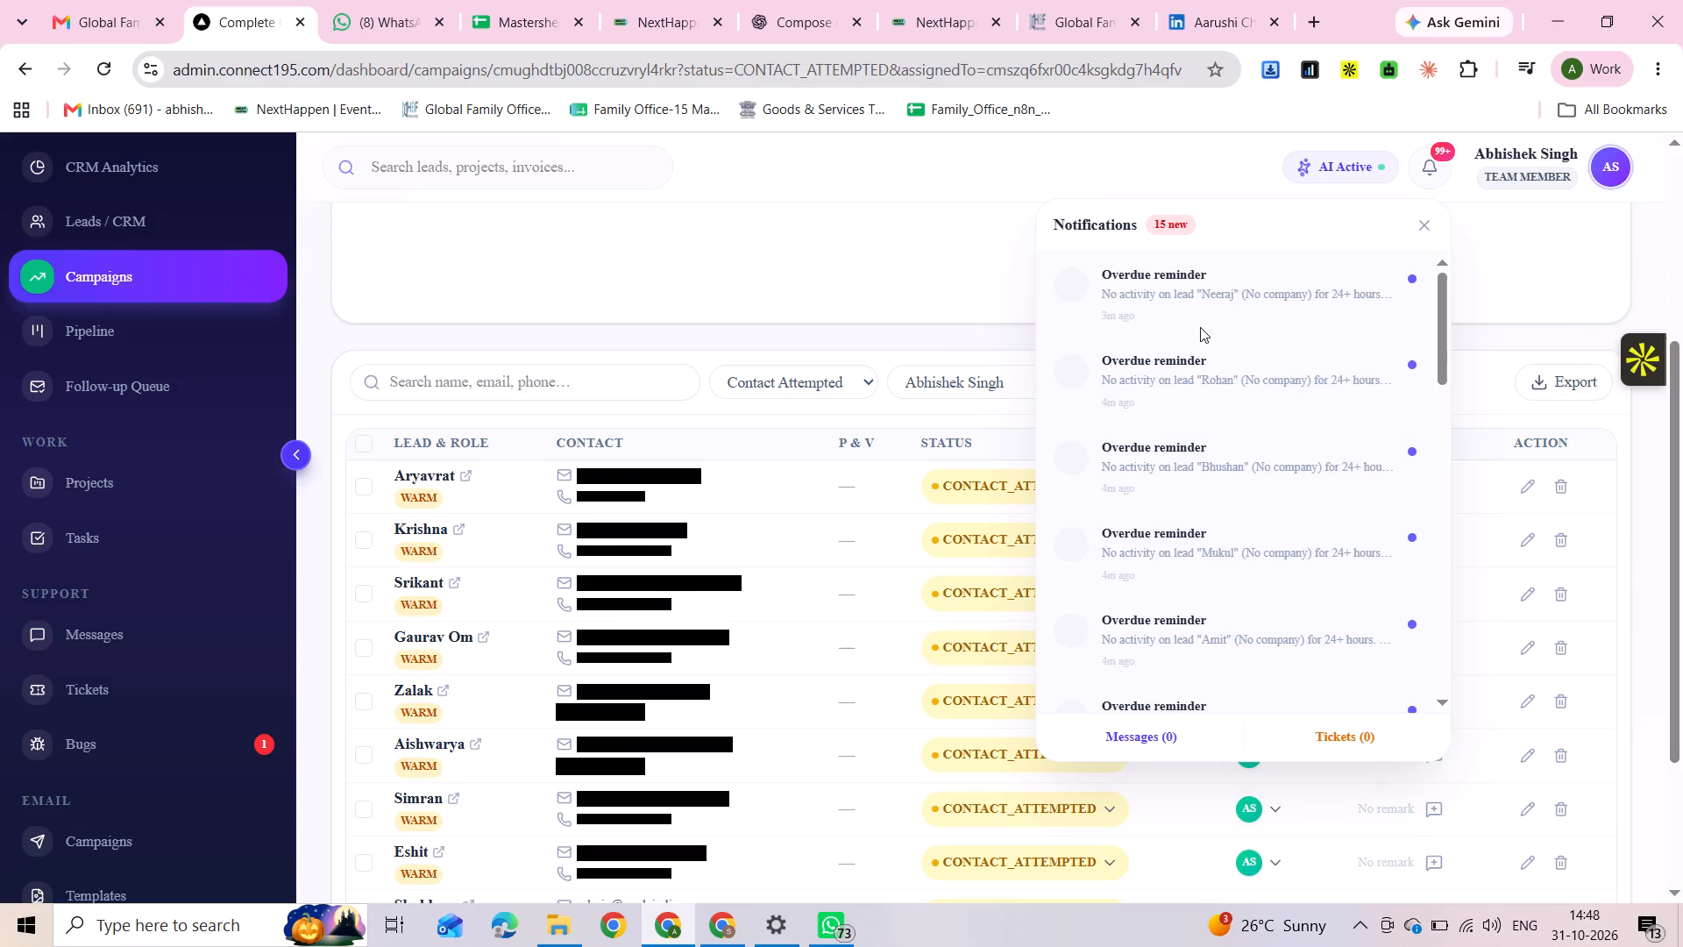
click(776, 259)
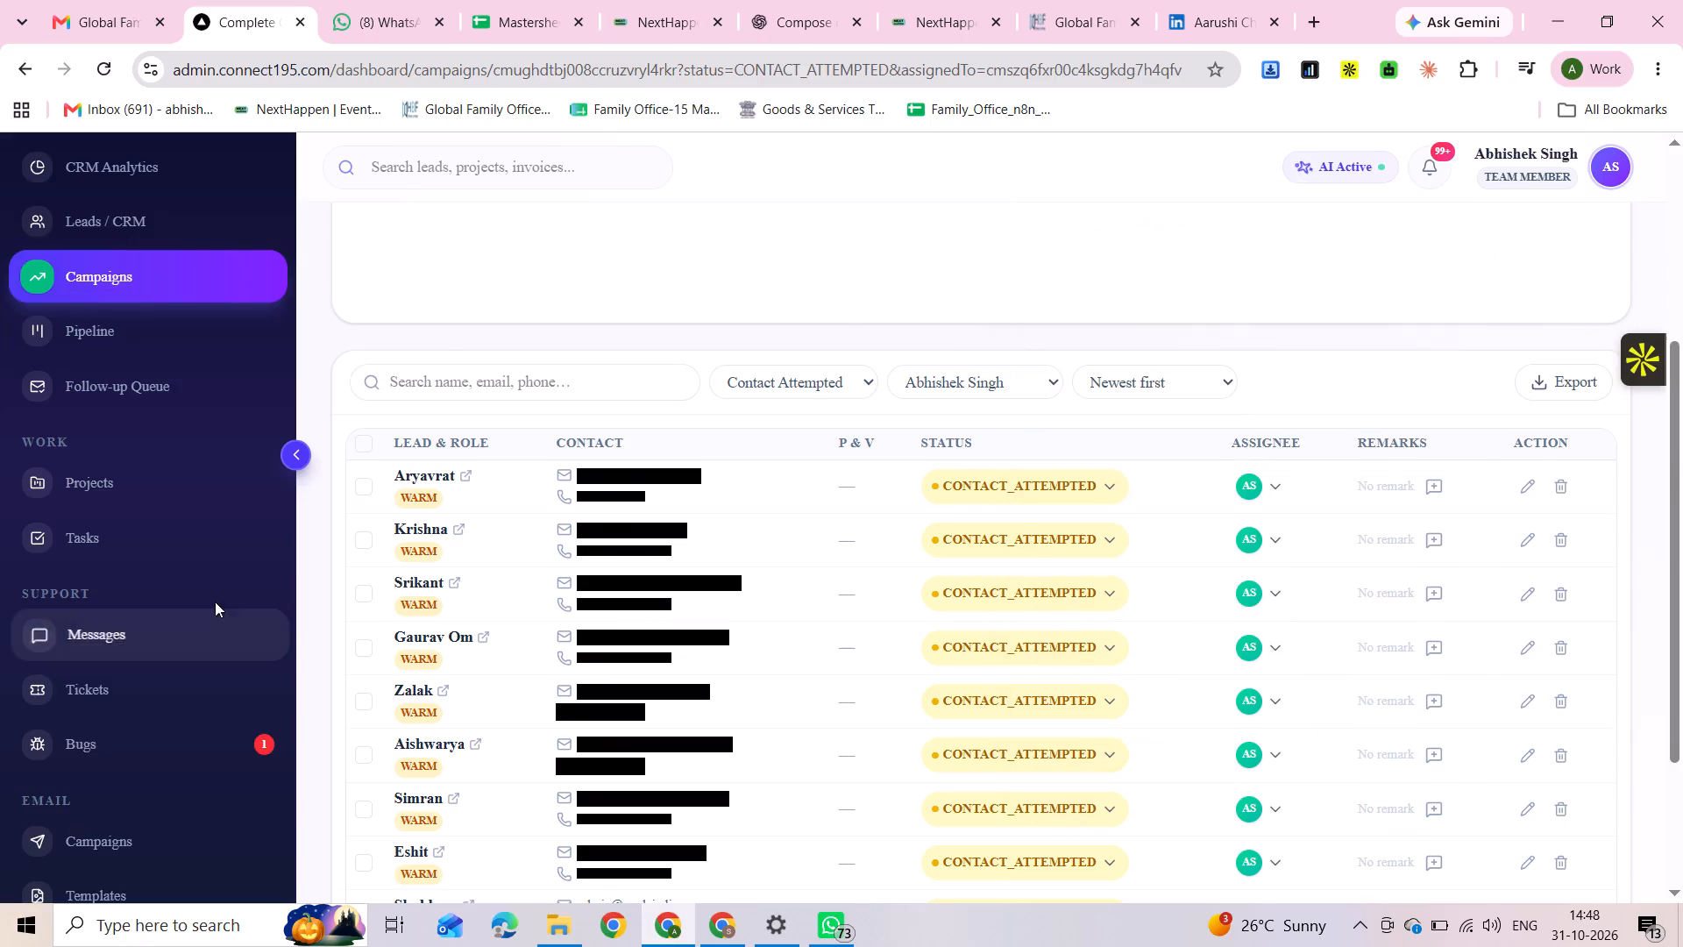
Set the filtered campaign lead list to show 50 leads per page.
scroll(228, 596, down, 3)
click(550, 815)
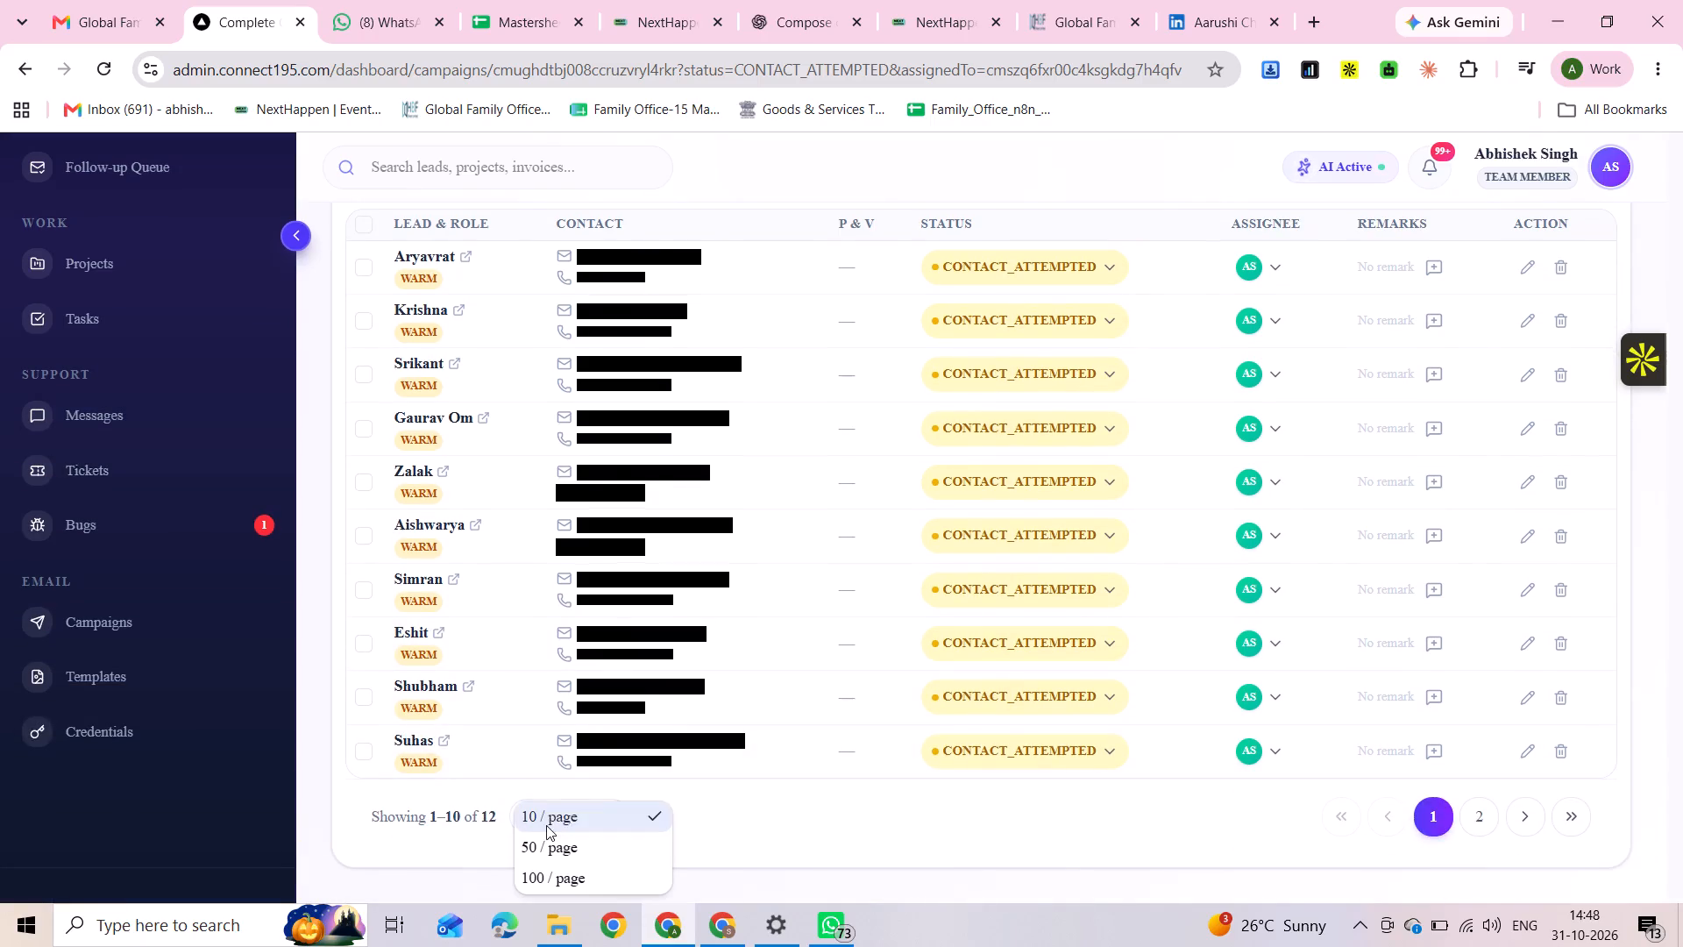
click(541, 850)
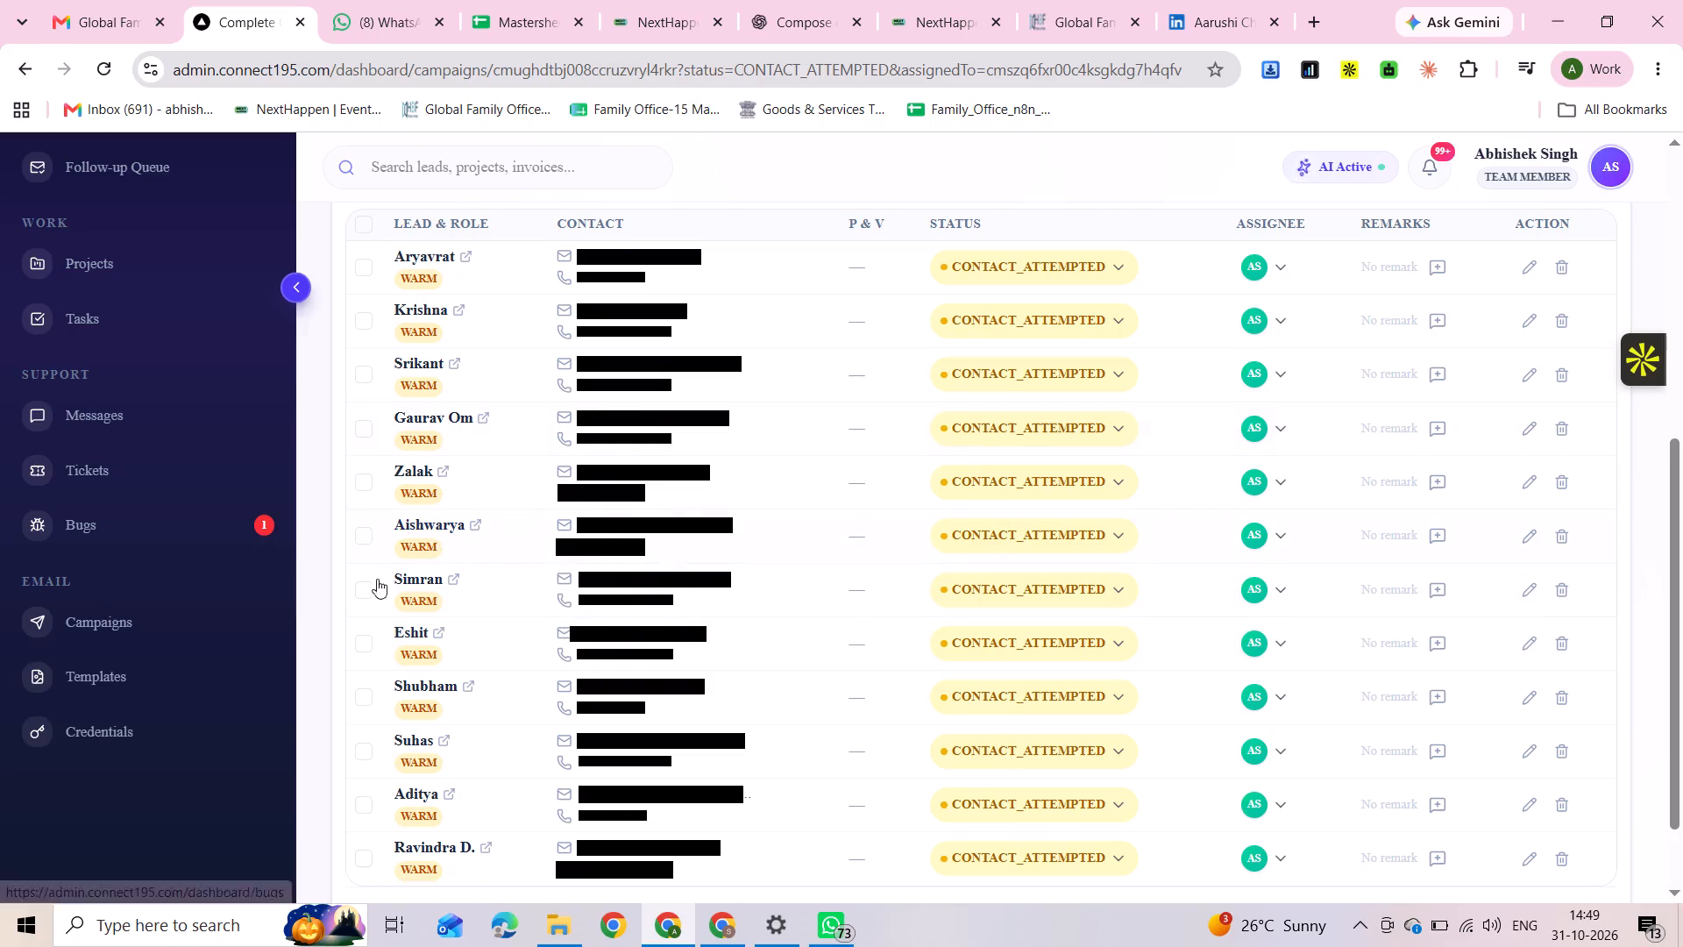
Open Aryavrat's lead, review the activity timeline, discussion notes and contact information, and return to the campaign's leads.
click(407, 266)
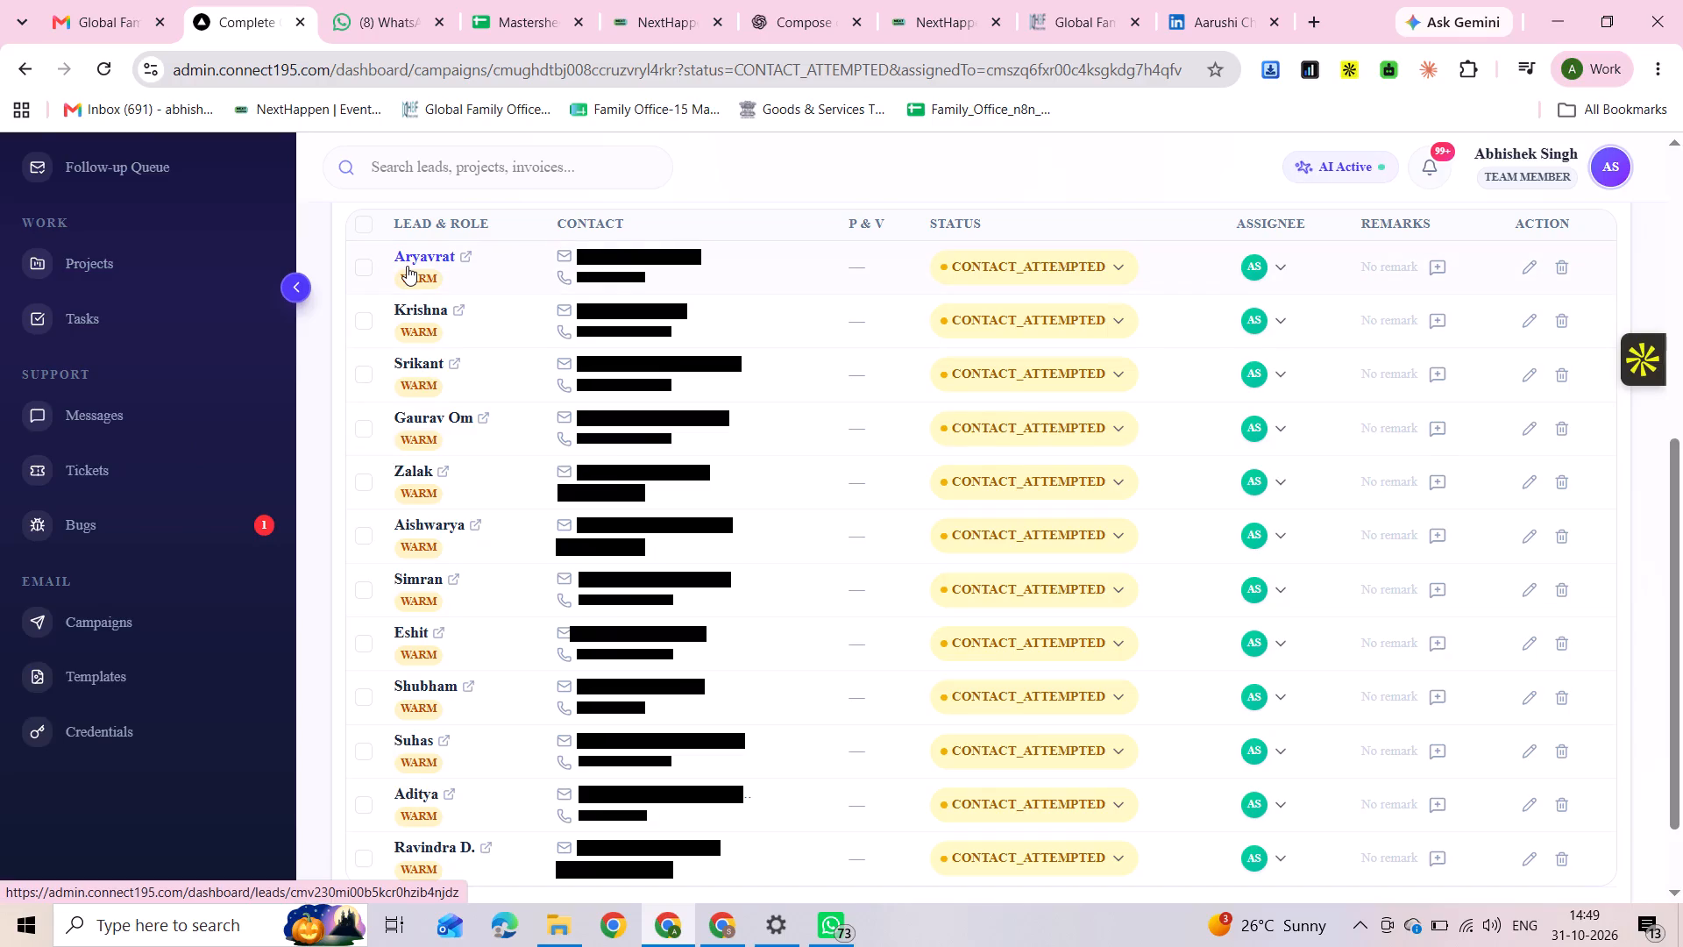
scroll(727, 561, down, 8)
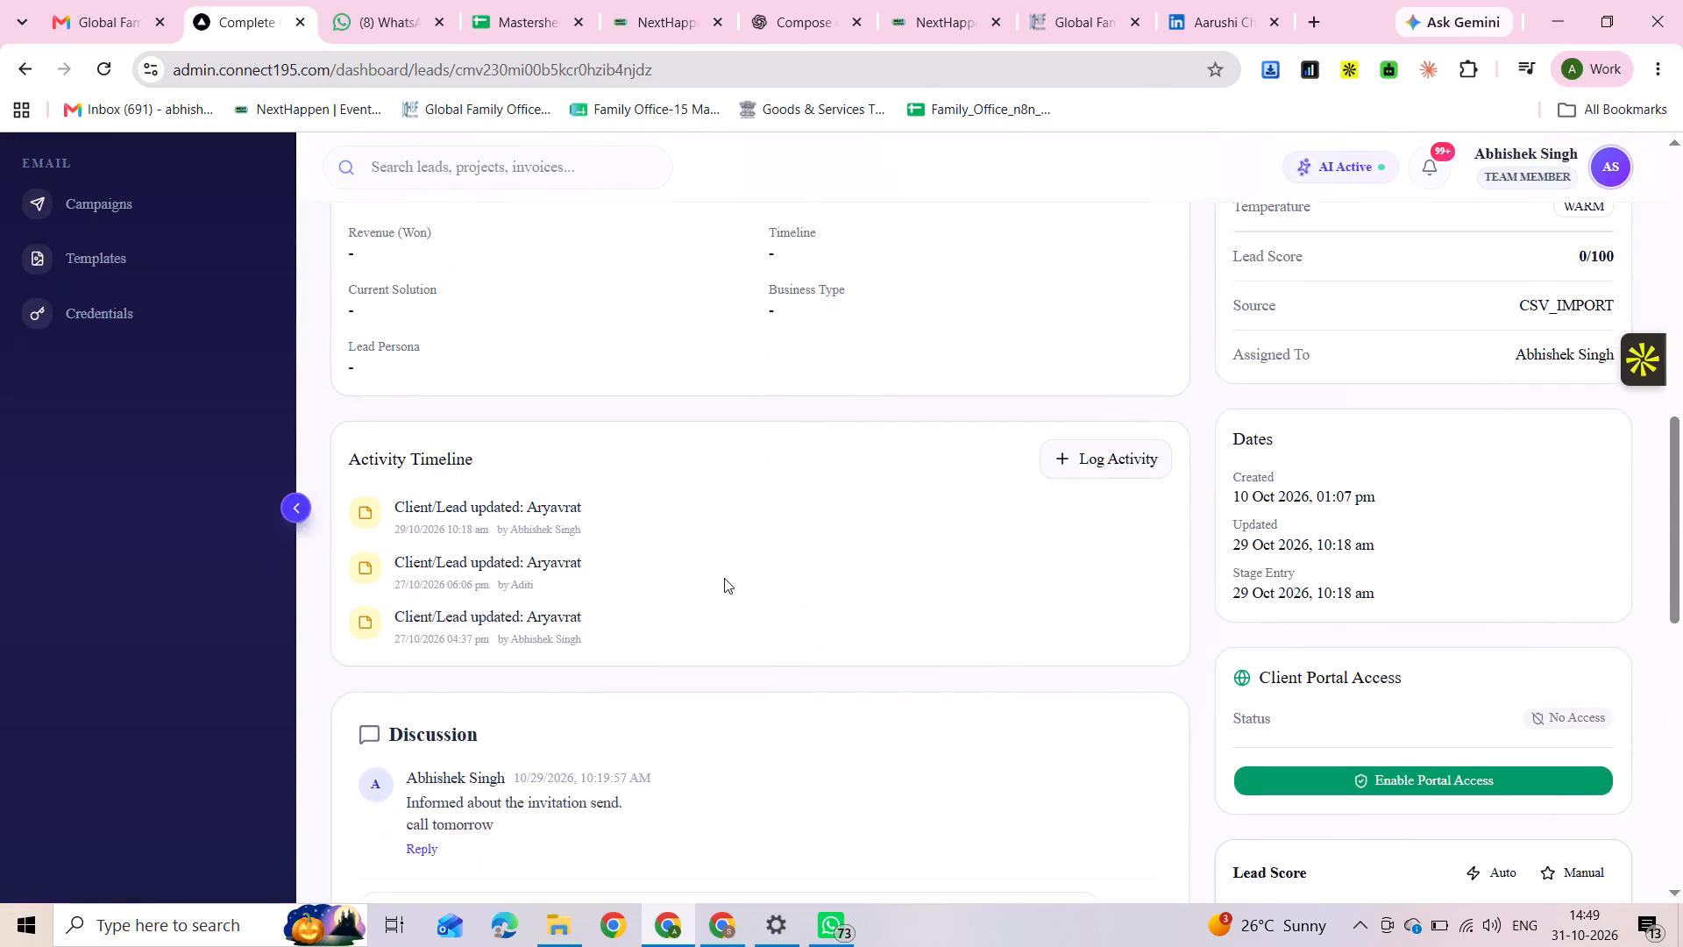
scroll(724, 578, down, 2)
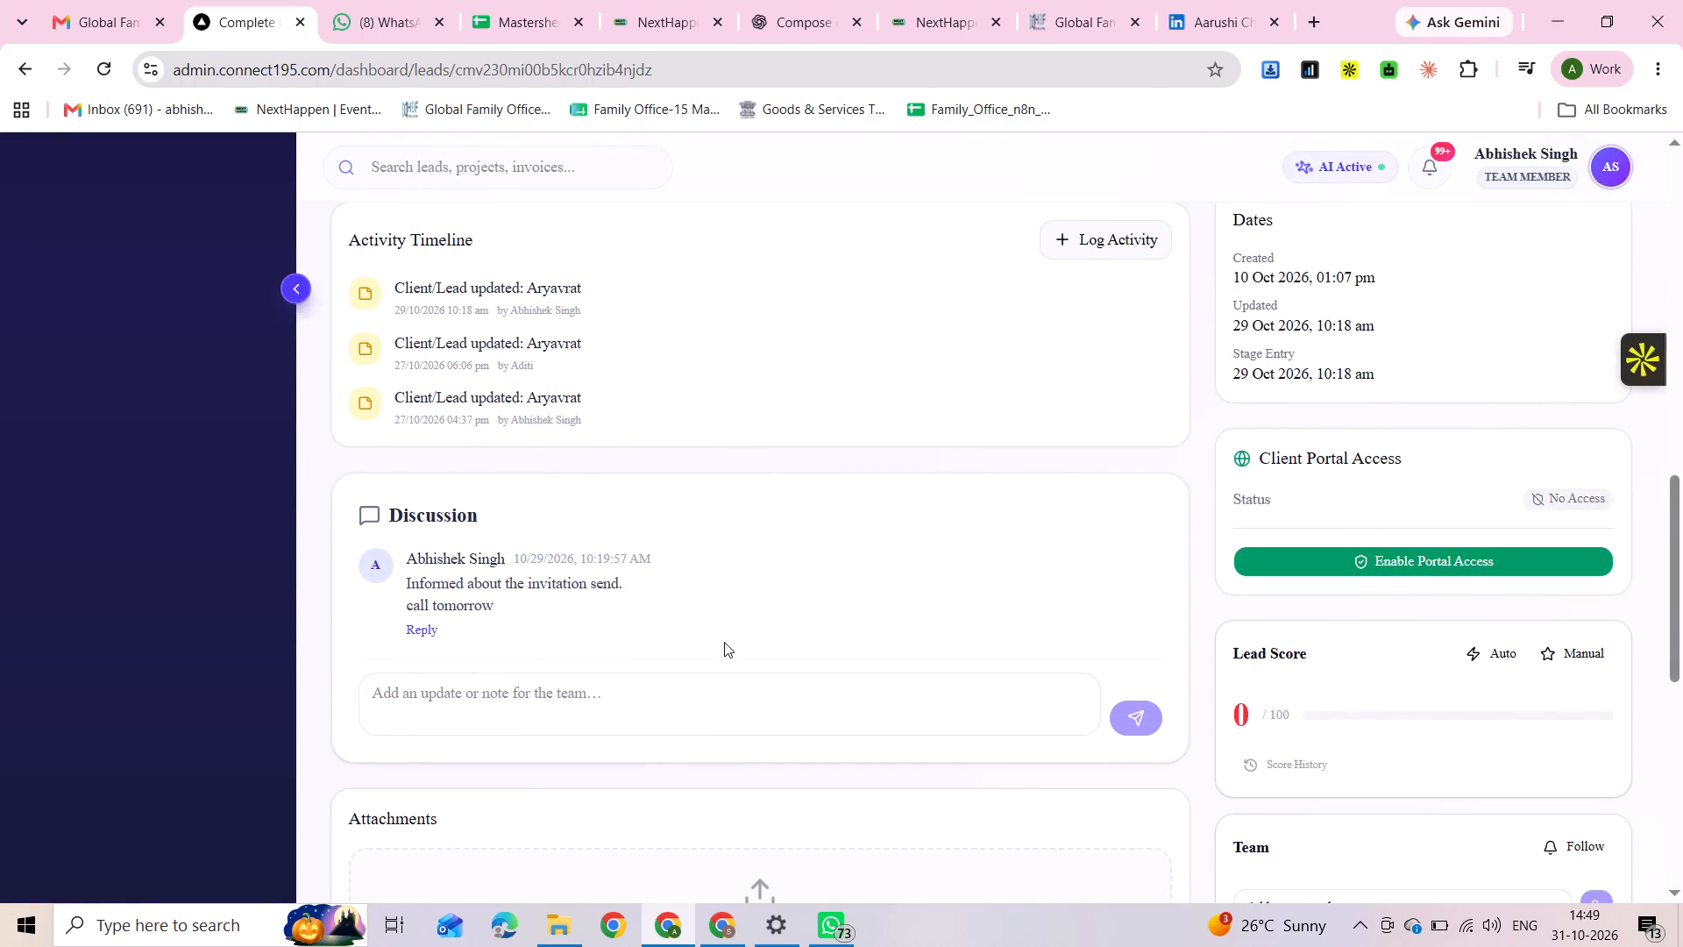
scroll(724, 642, up, 15)
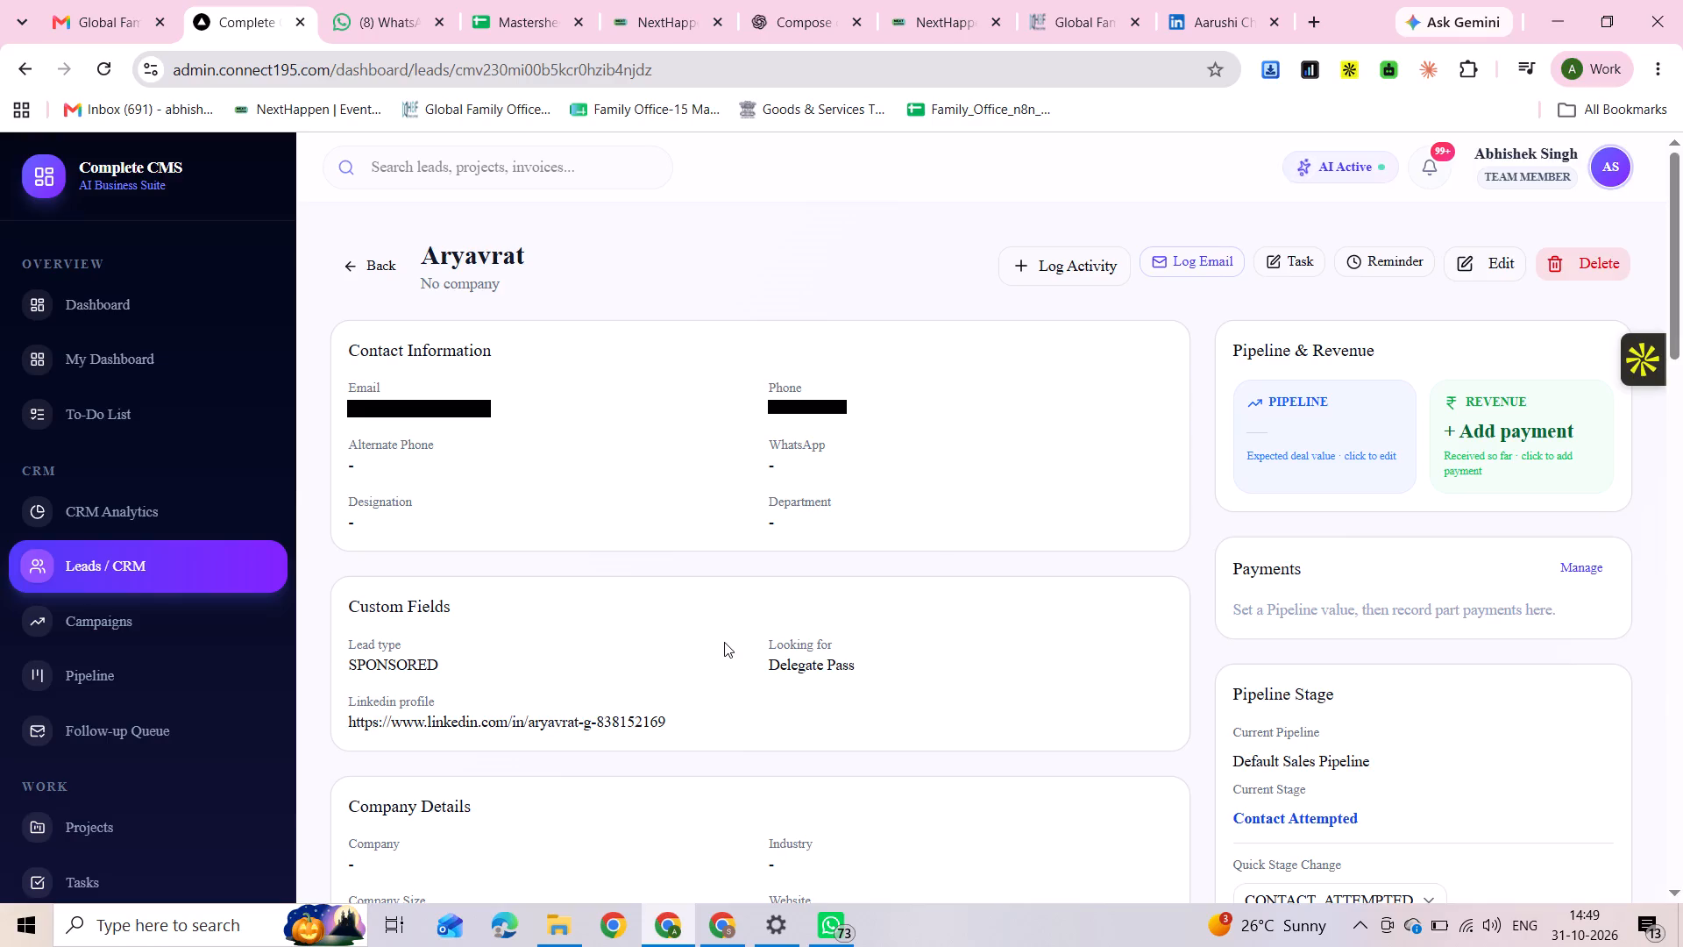
click(348, 270)
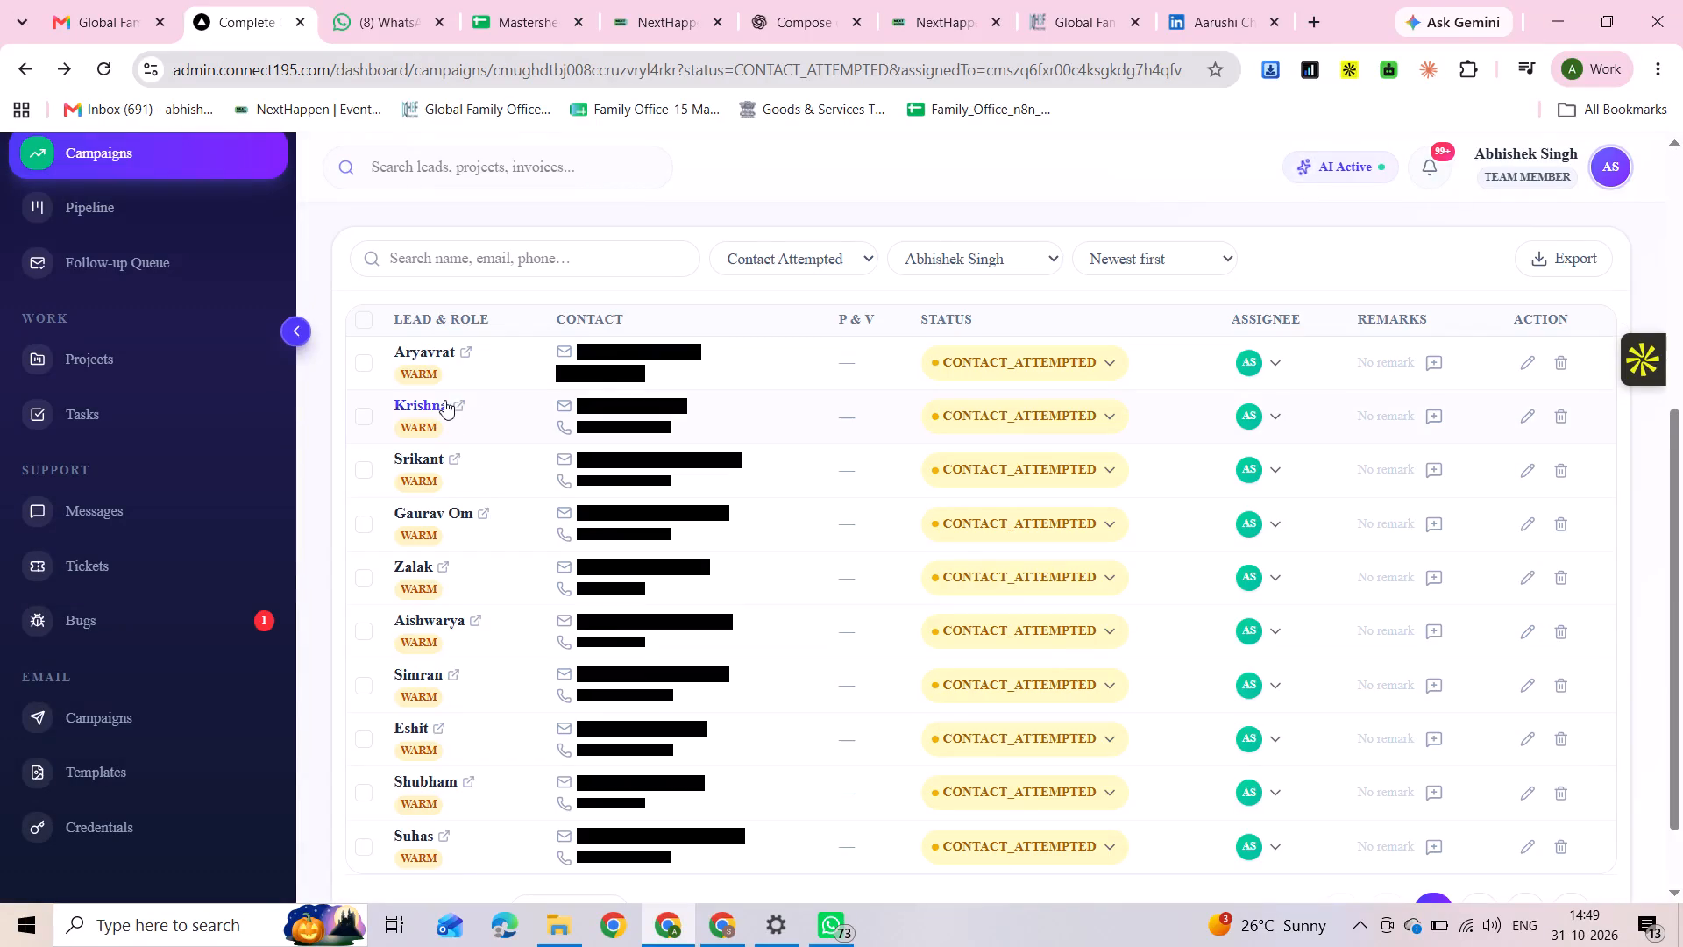
Open Krishna's lead, review the details and activity timeline, and return to the campaign's leads.
click(433, 408)
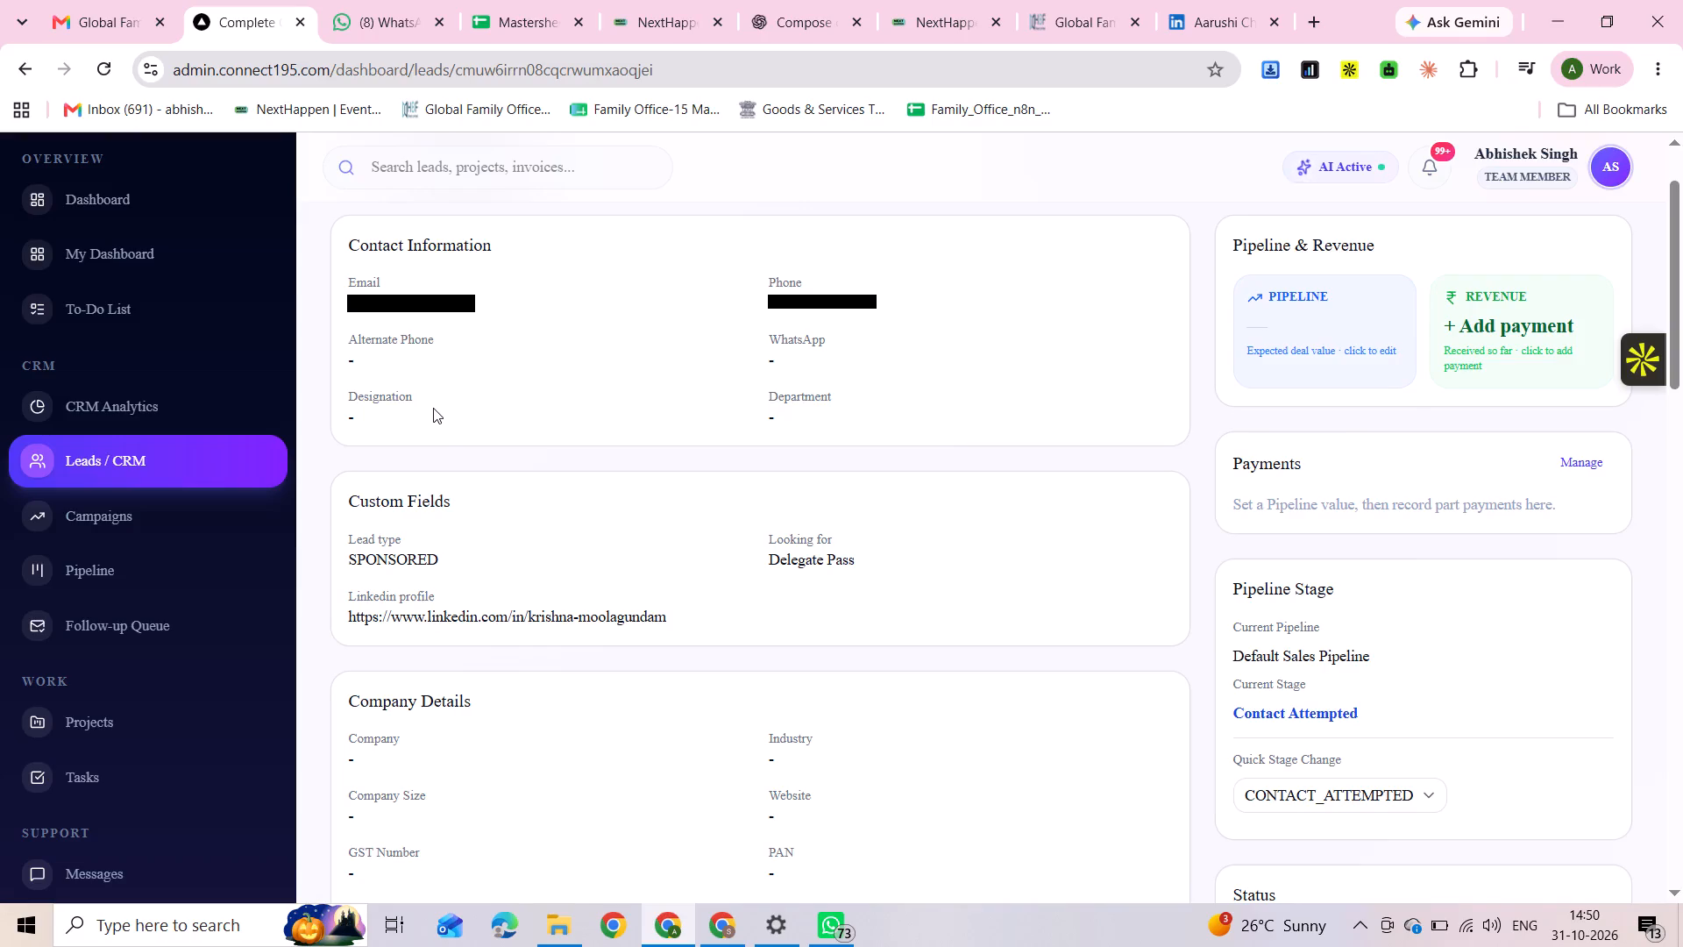
scroll(488, 387, up, 3)
scroll(554, 464, down, 9)
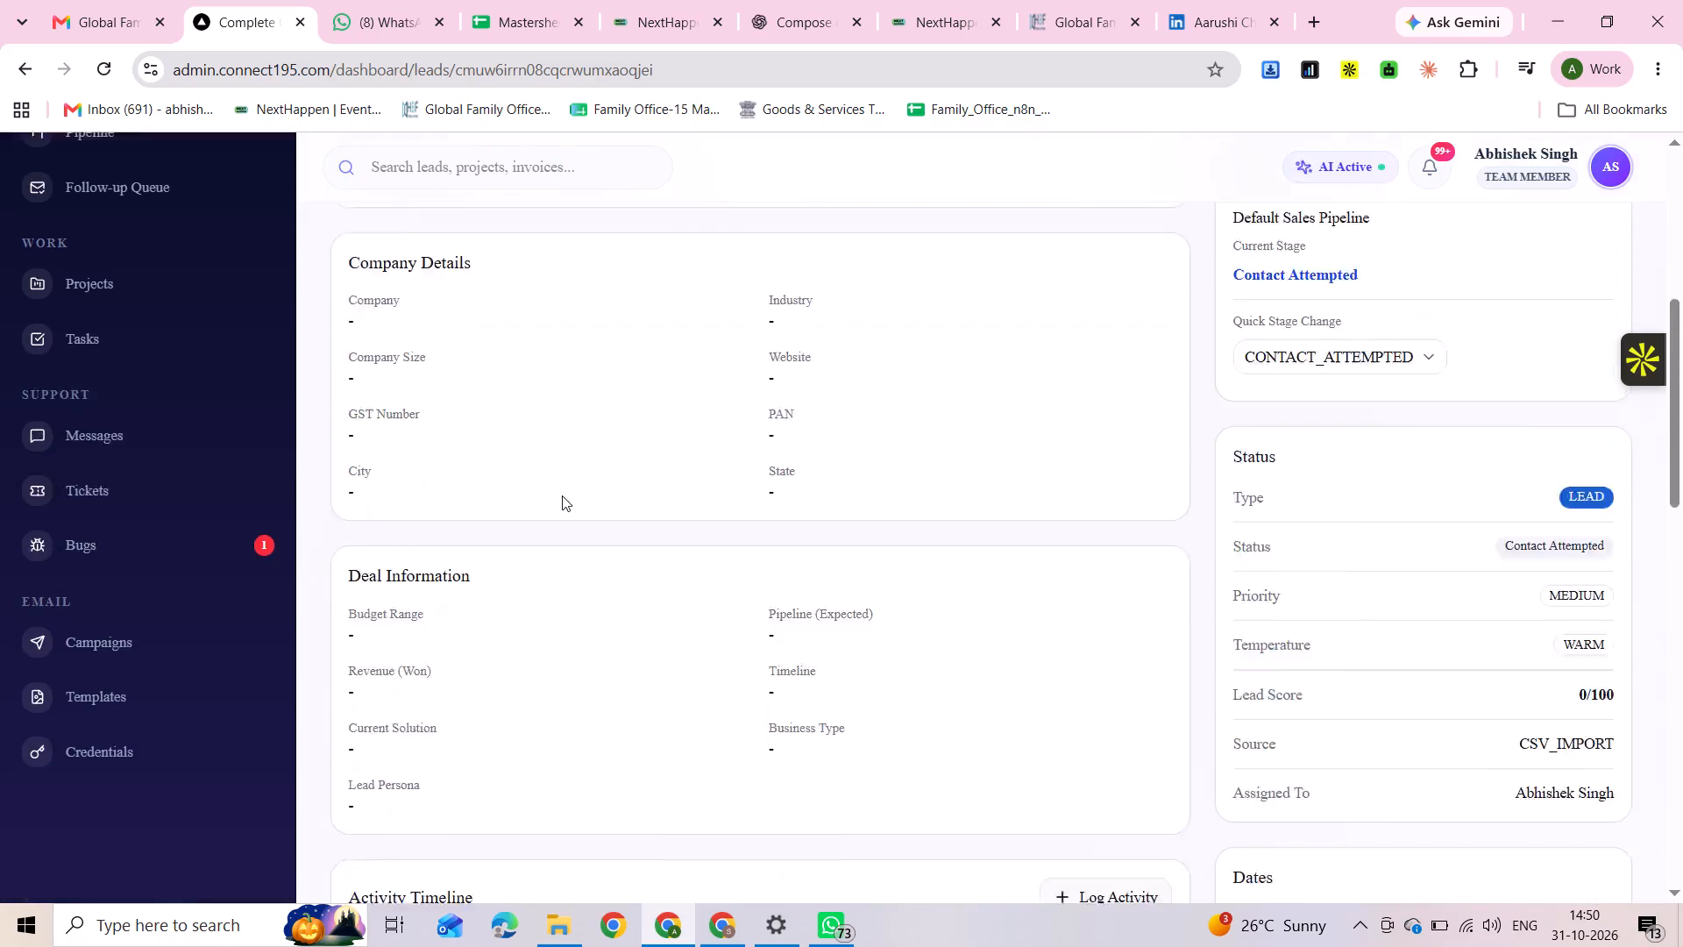
scroll(565, 490, down, 1)
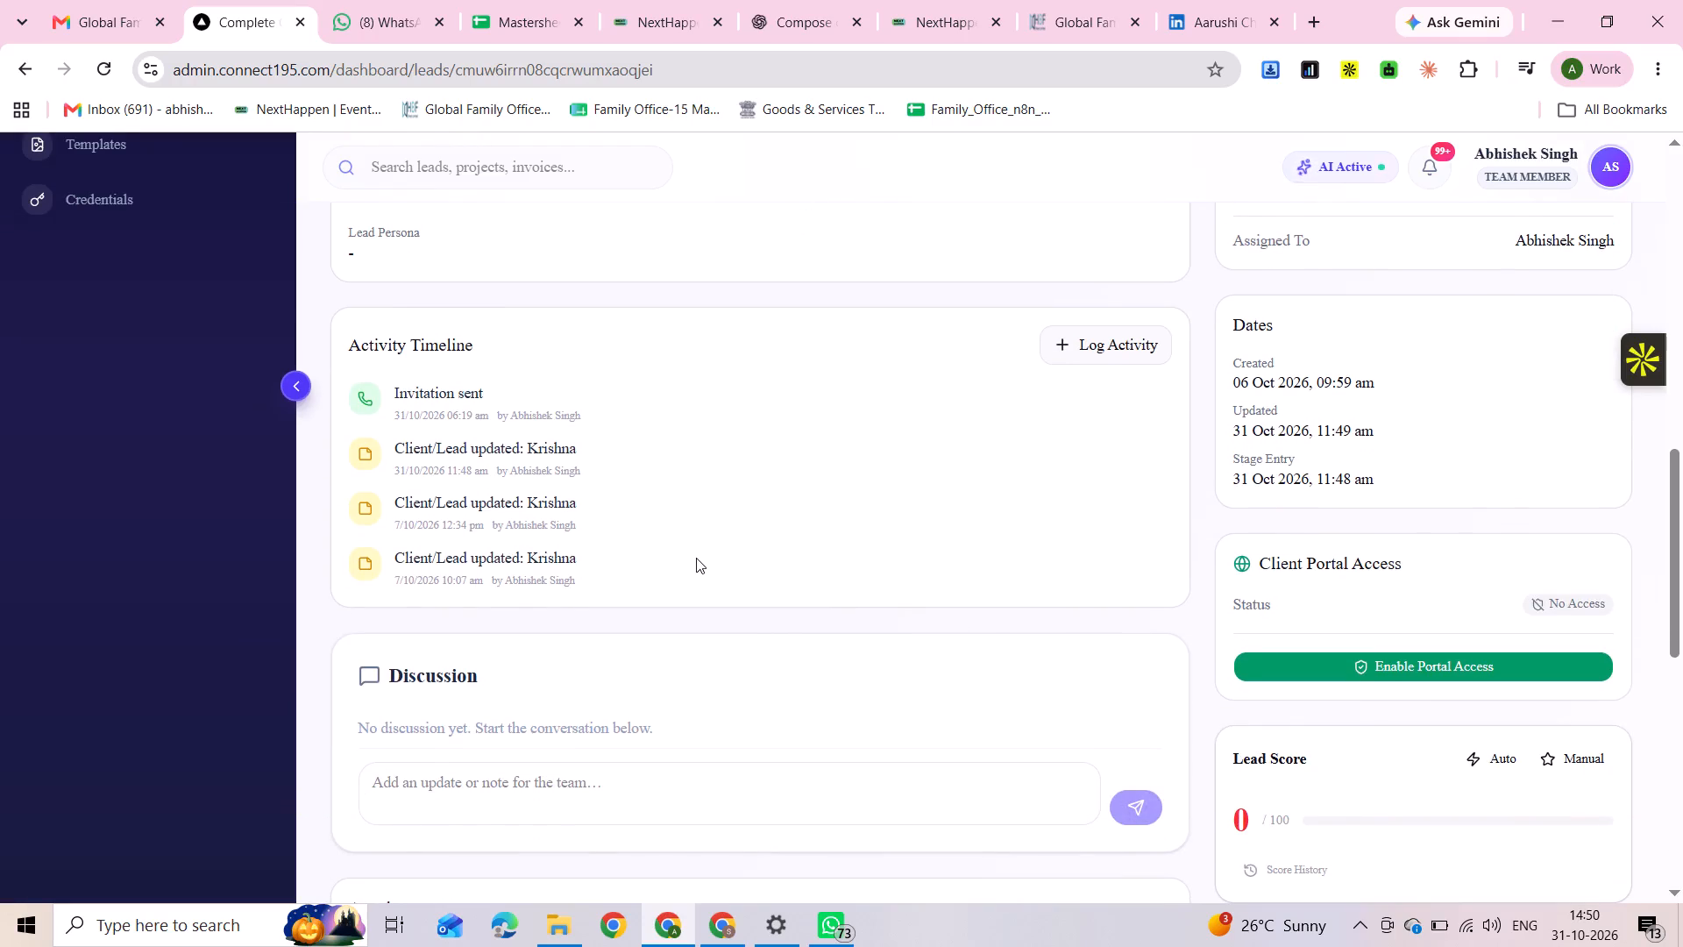
scroll(692, 557, up, 8)
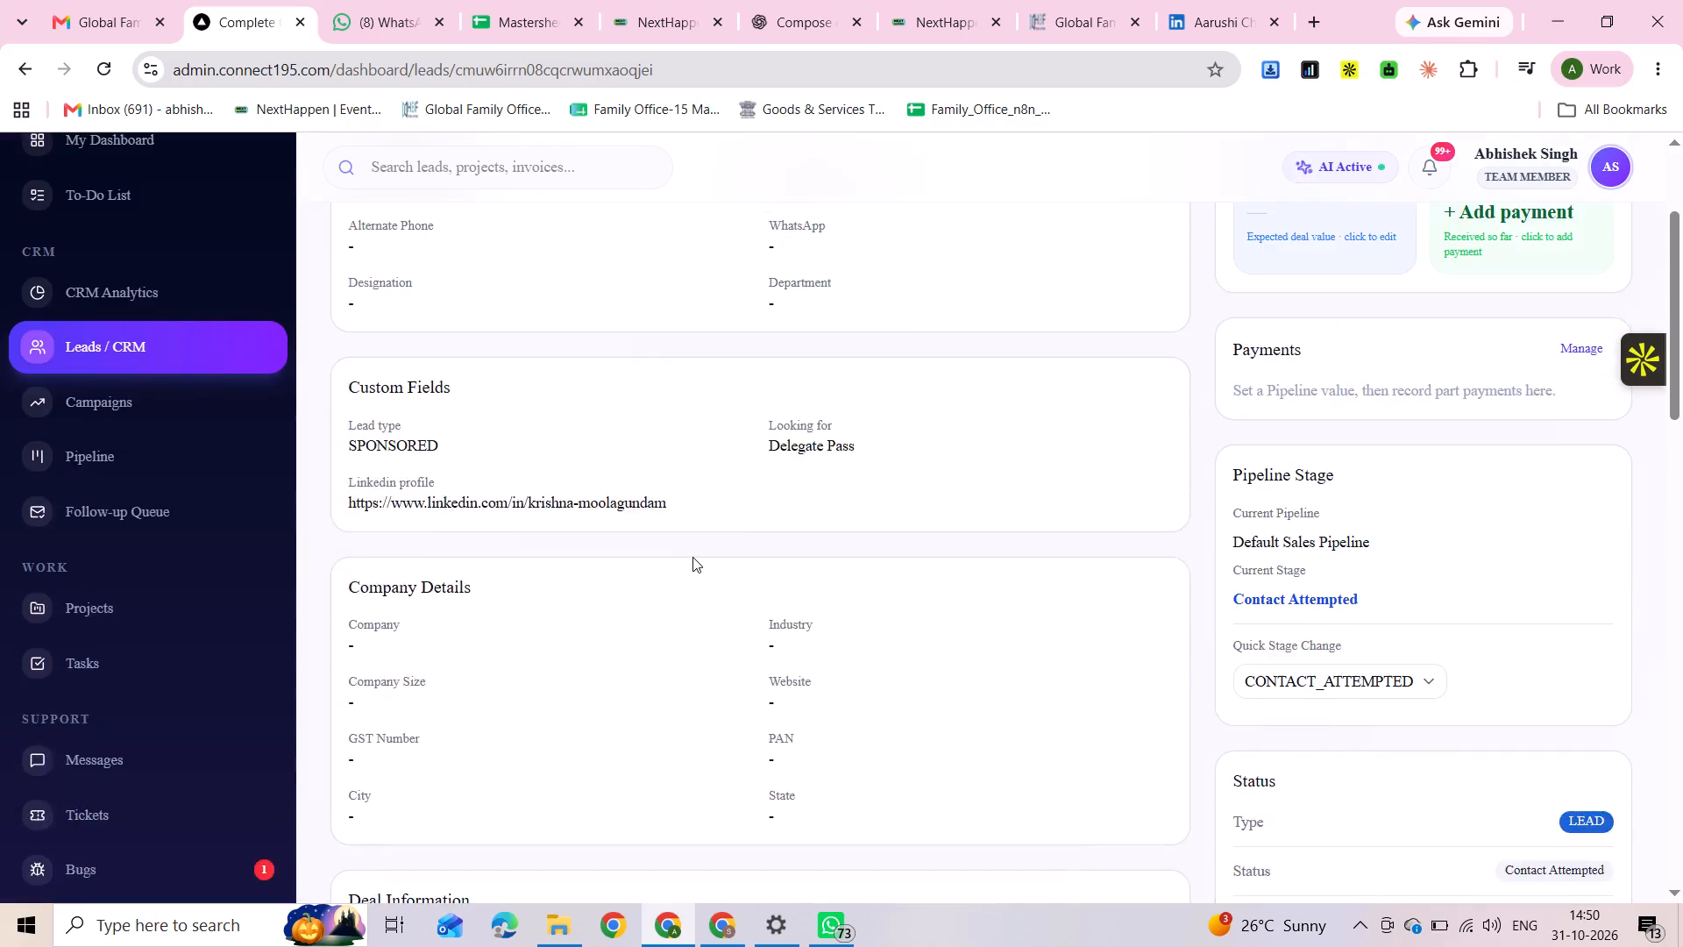
scroll(692, 557, up, 4)
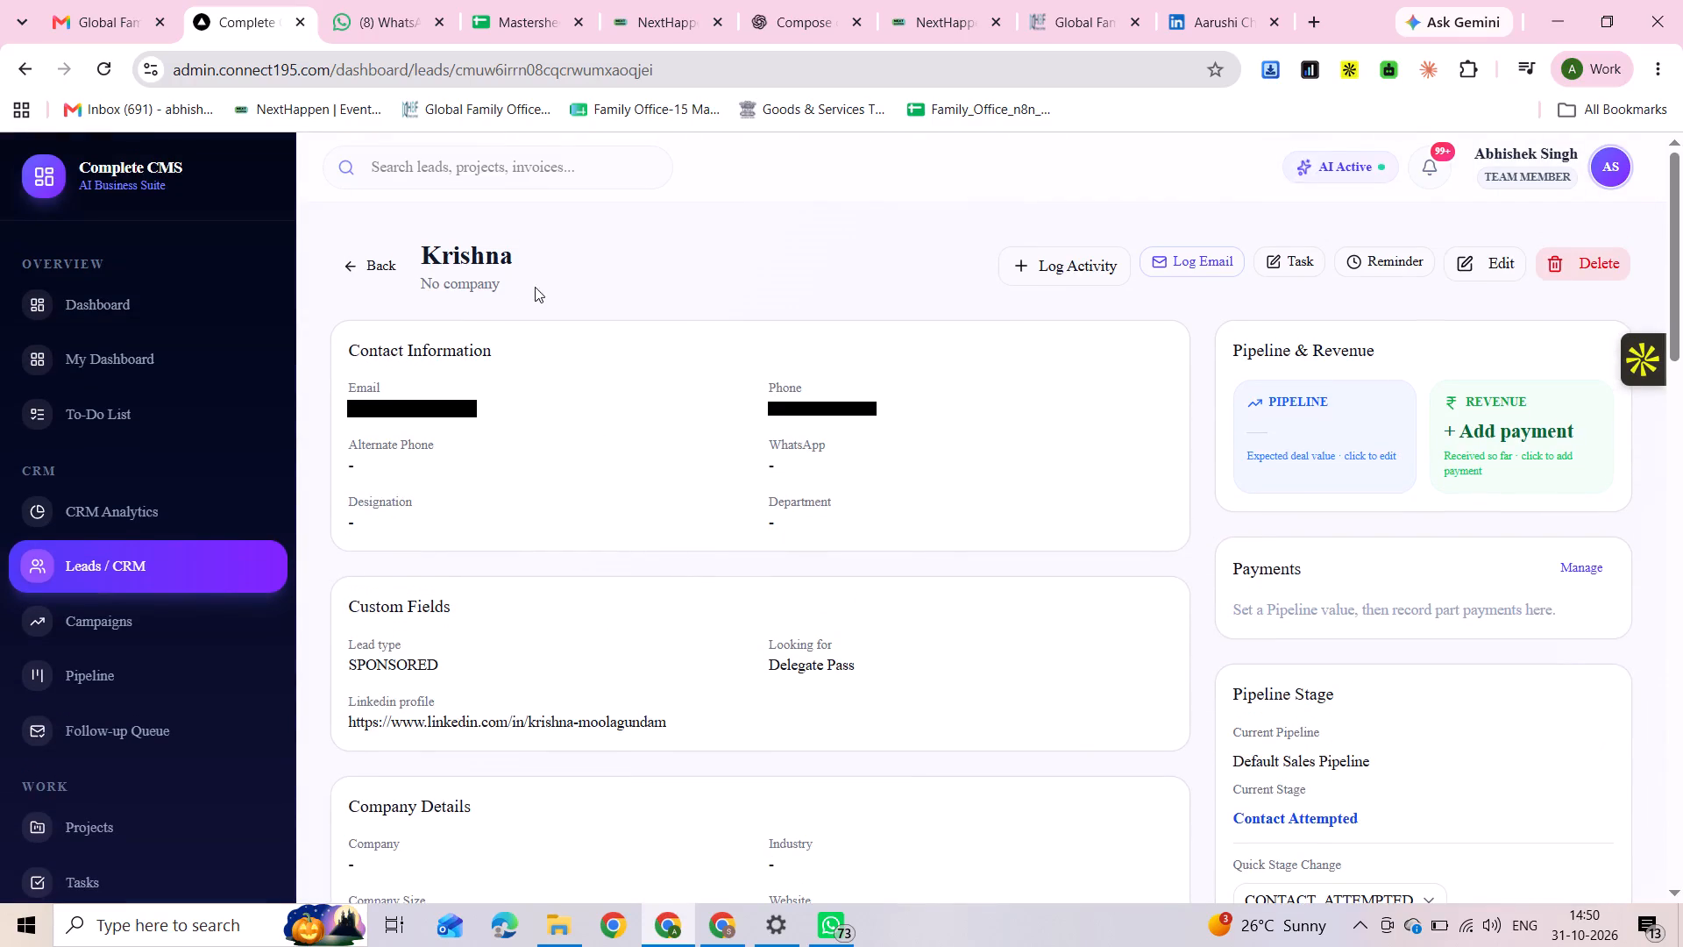
click(367, 276)
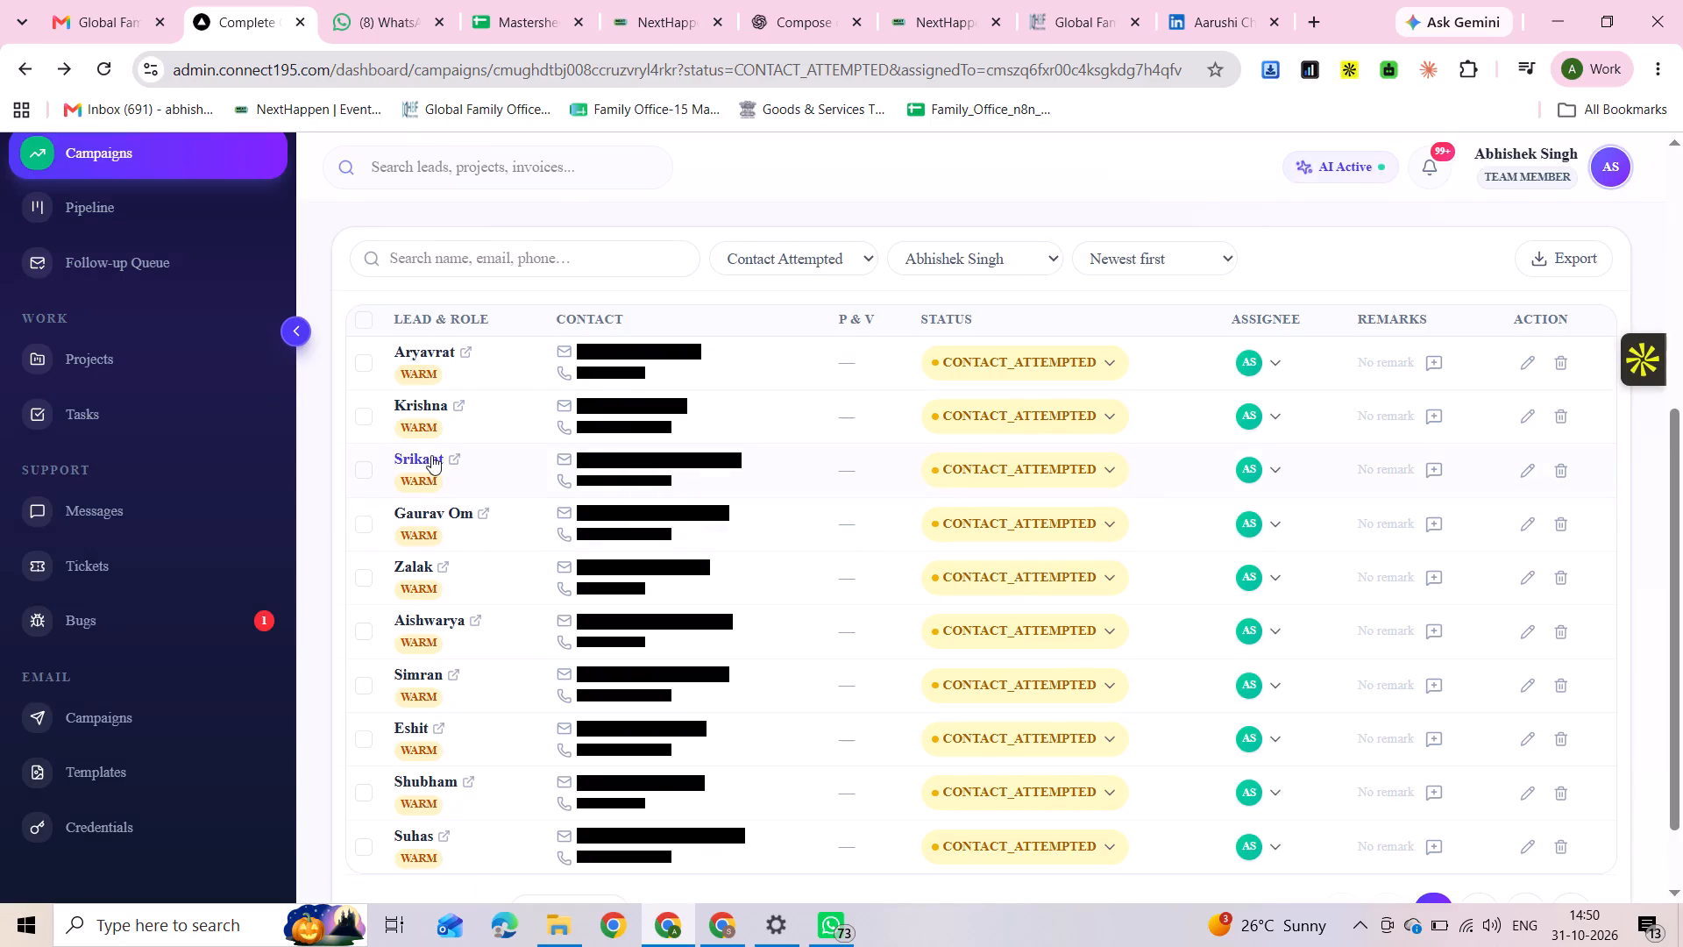
Open Srikant's lead and review the activity timeline, discussion and contact information.
click(431, 455)
scroll(636, 482, down, 10)
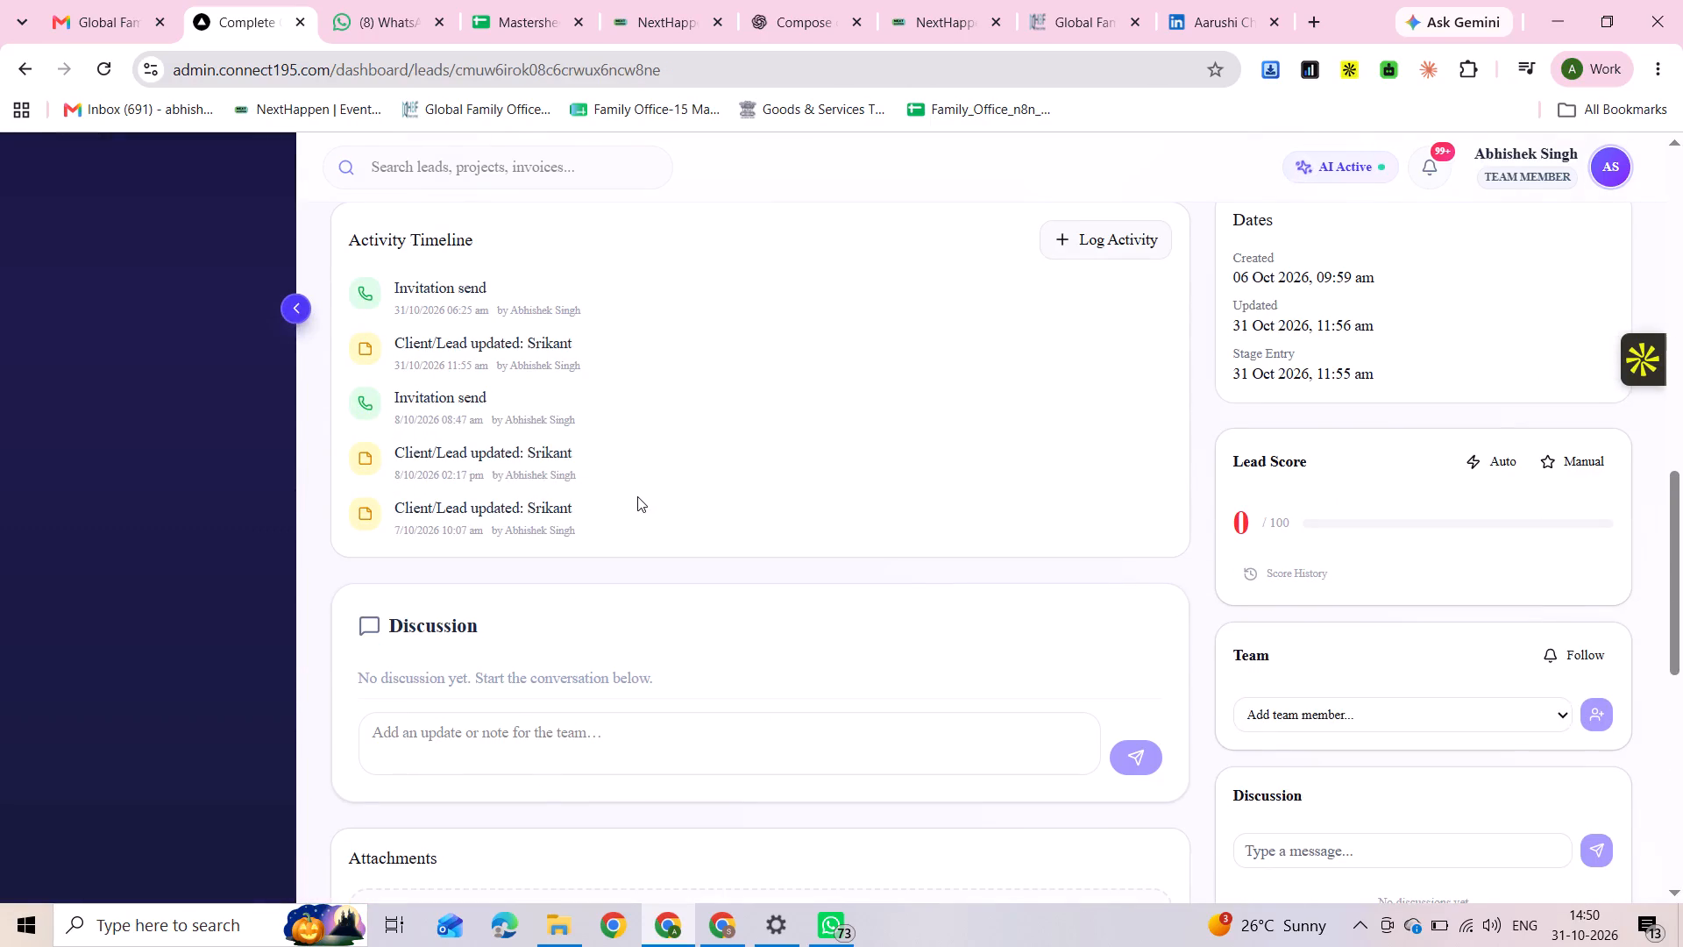
scroll(638, 496, up, 13)
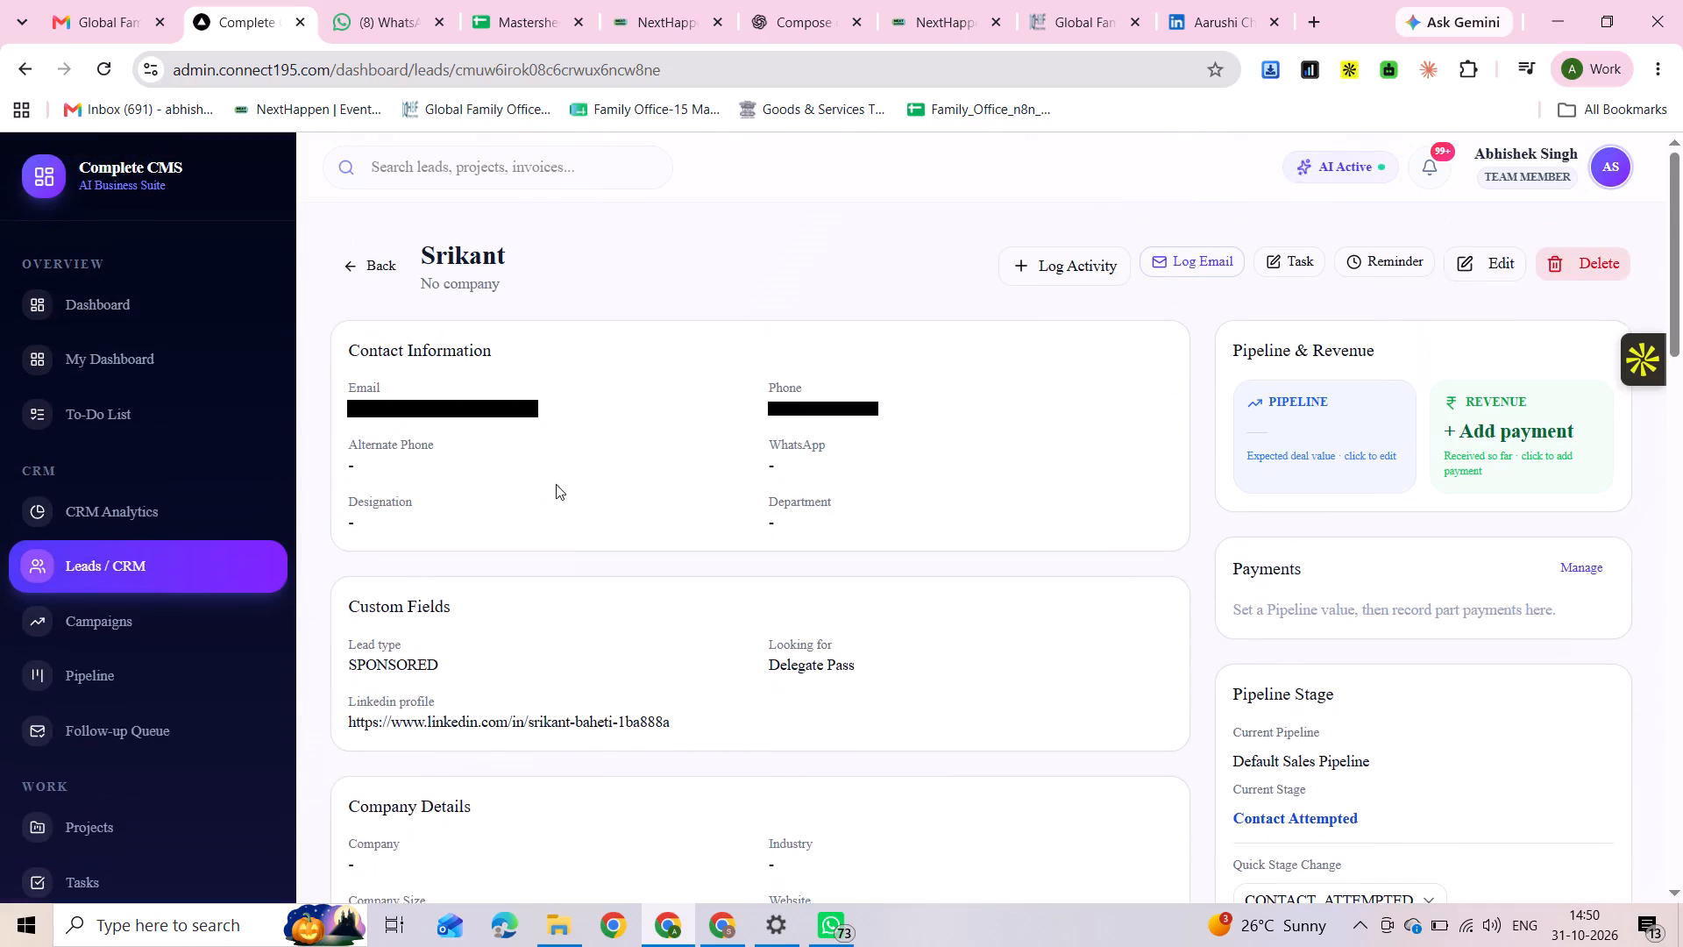
Copy the Linkedin profile address from the custom fields of Srikant's lead.
drag(684, 722, 436, 714)
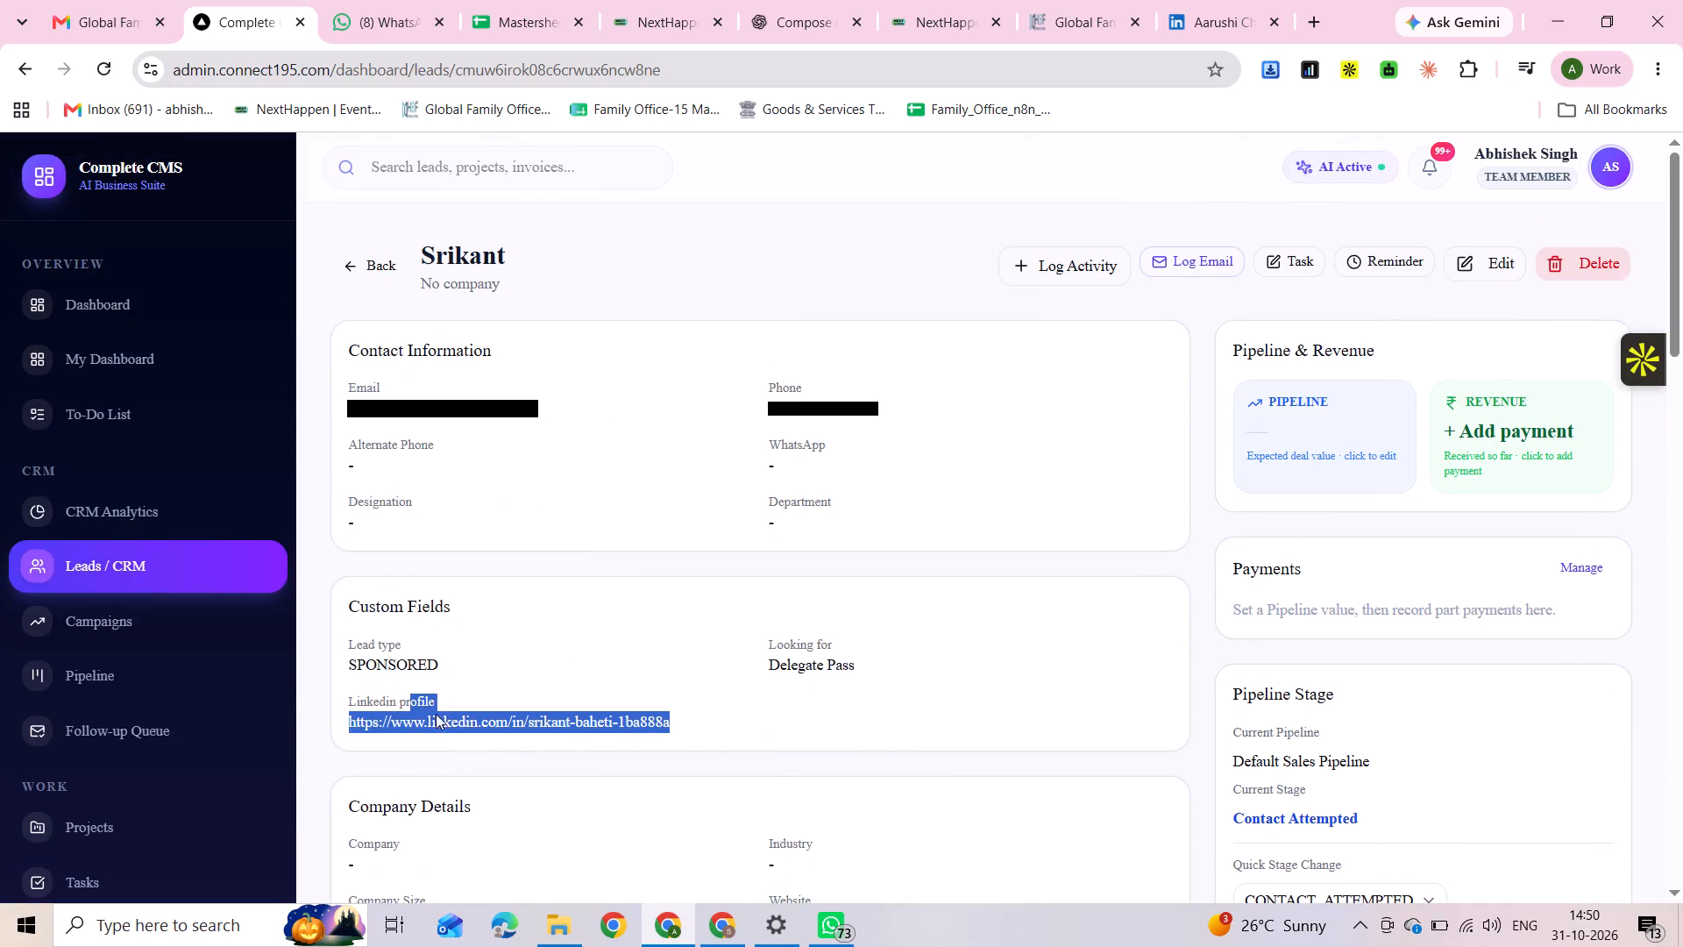
drag(436, 714, 361, 730)
right_click(557, 712)
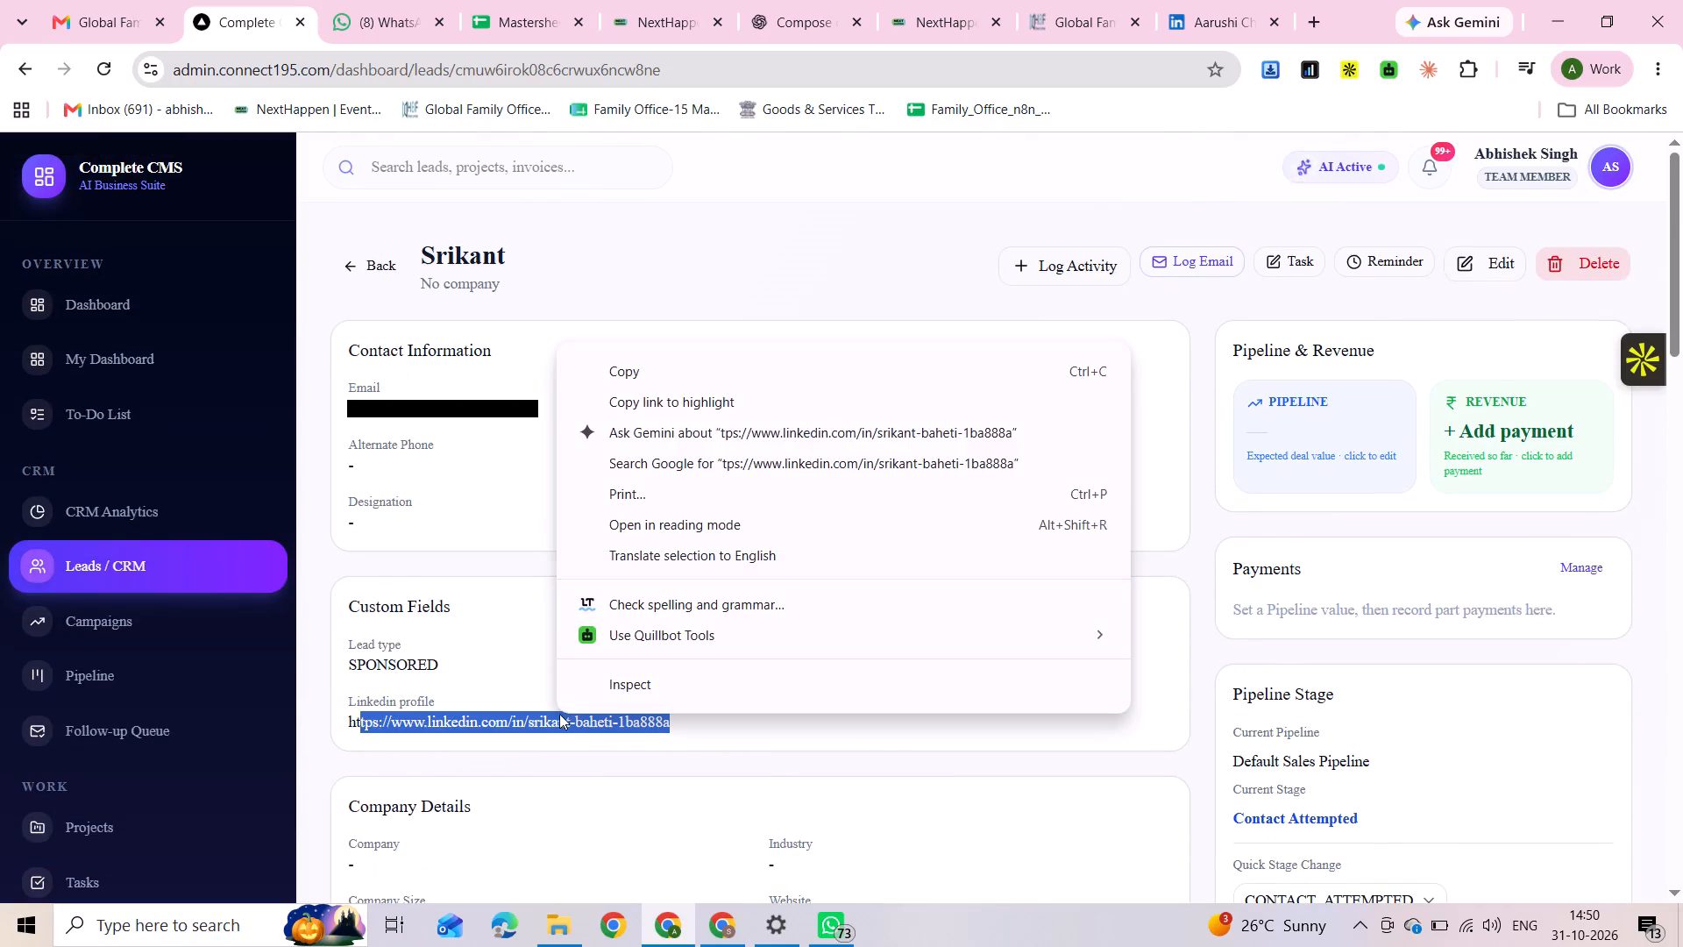
click(627, 378)
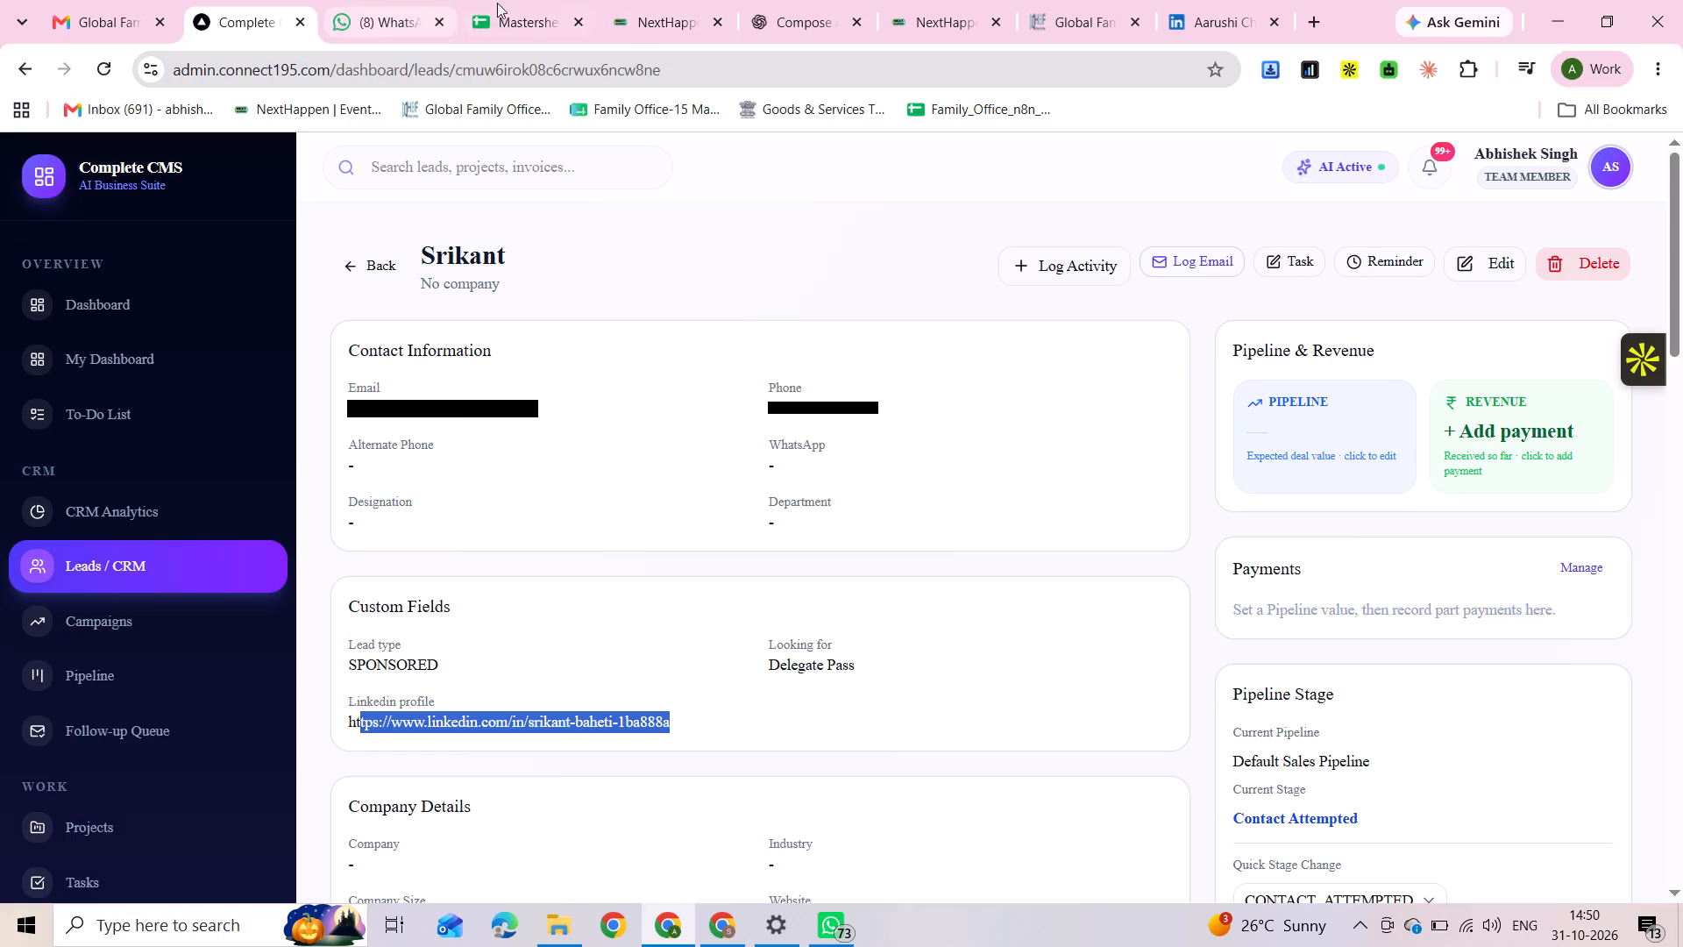
Close the two NextHappen browser tabs and the Global Family tab beside the LinkedIn profile.
click(714, 25)
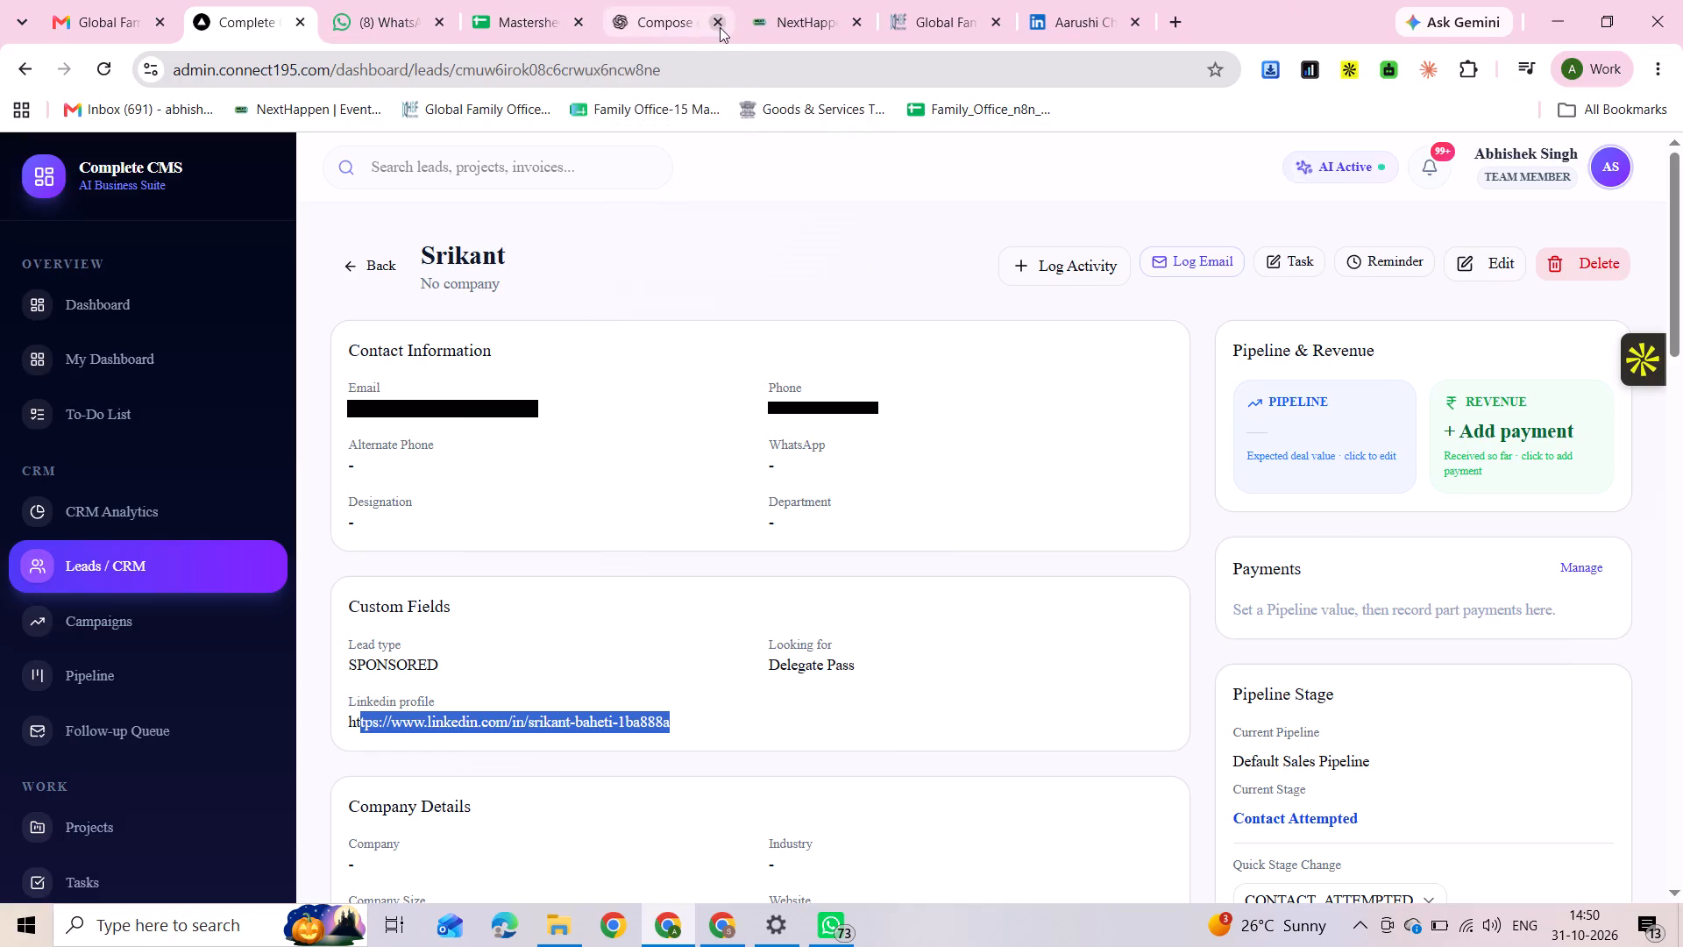
click(844, 23)
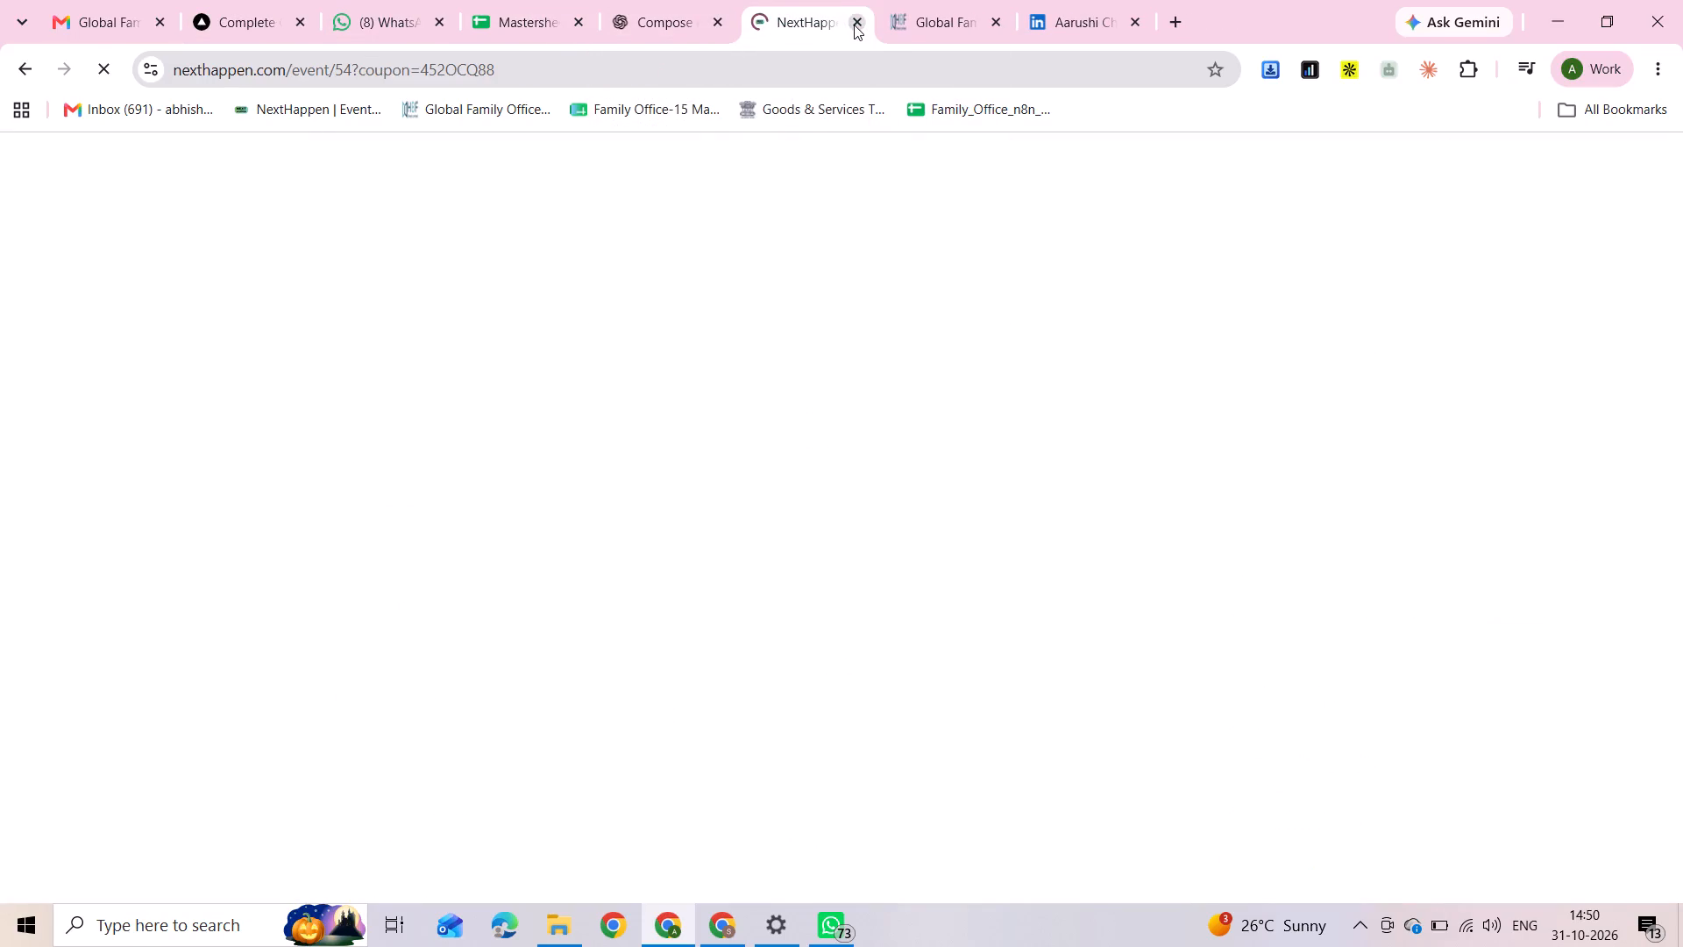
click(855, 25)
click(856, 25)
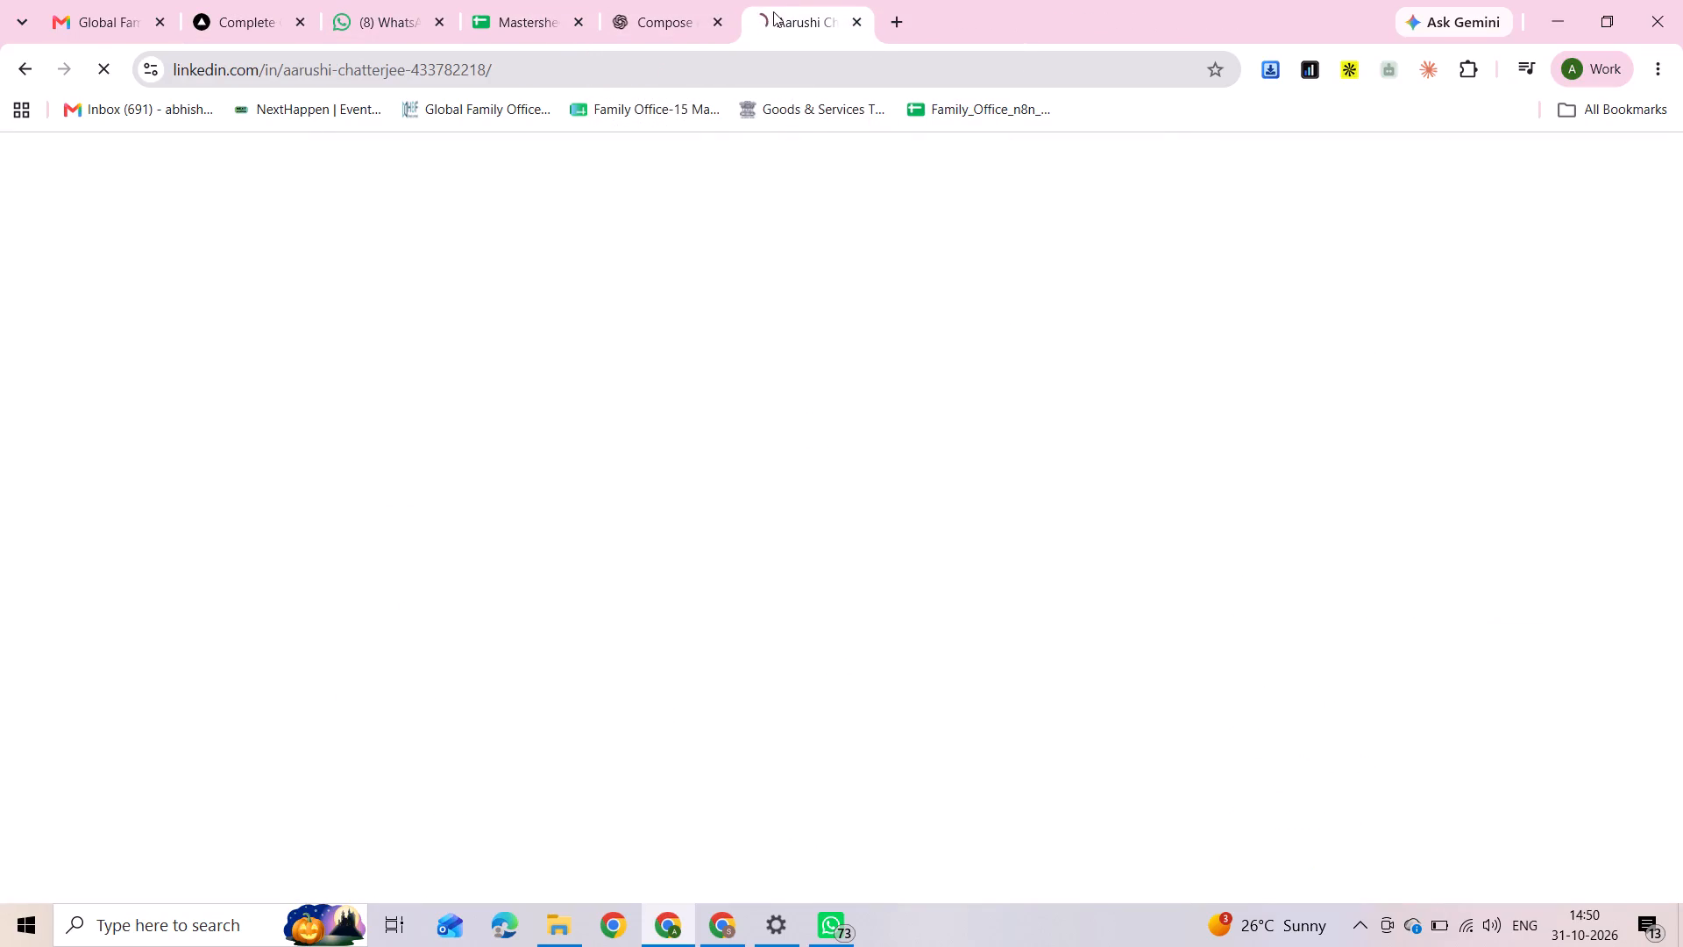
Switch to the open LinkedIn profile tab and look up Srikant's copied profile address there.
click(797, 18)
click(557, 53)
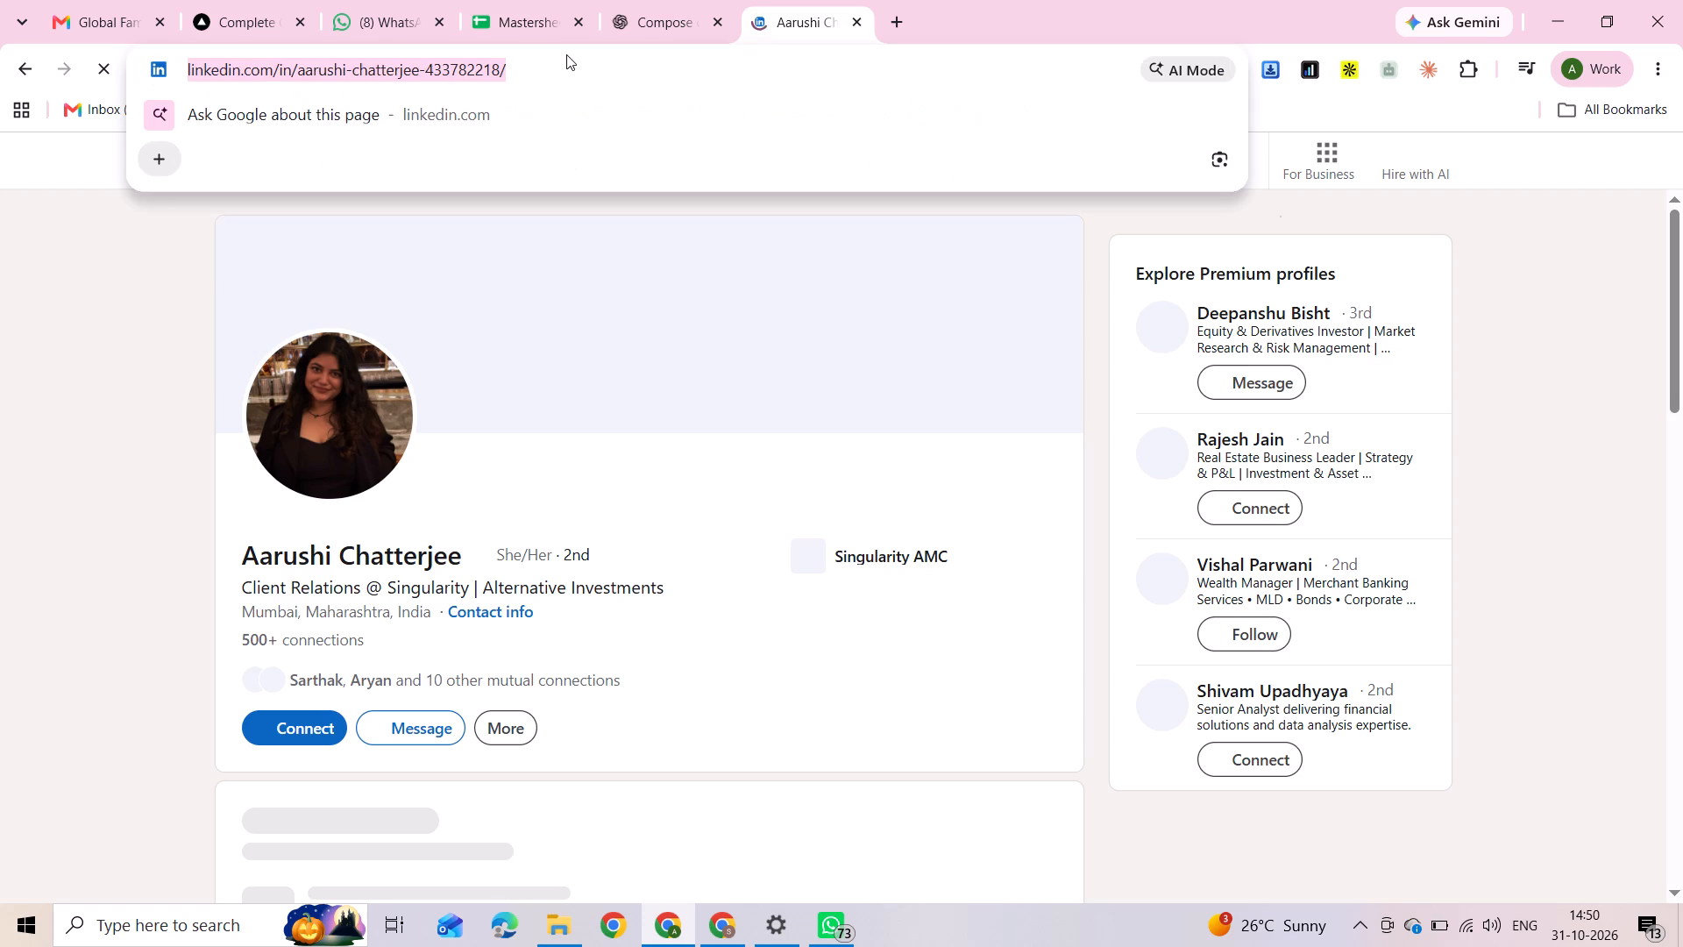
key(ctrl+v)
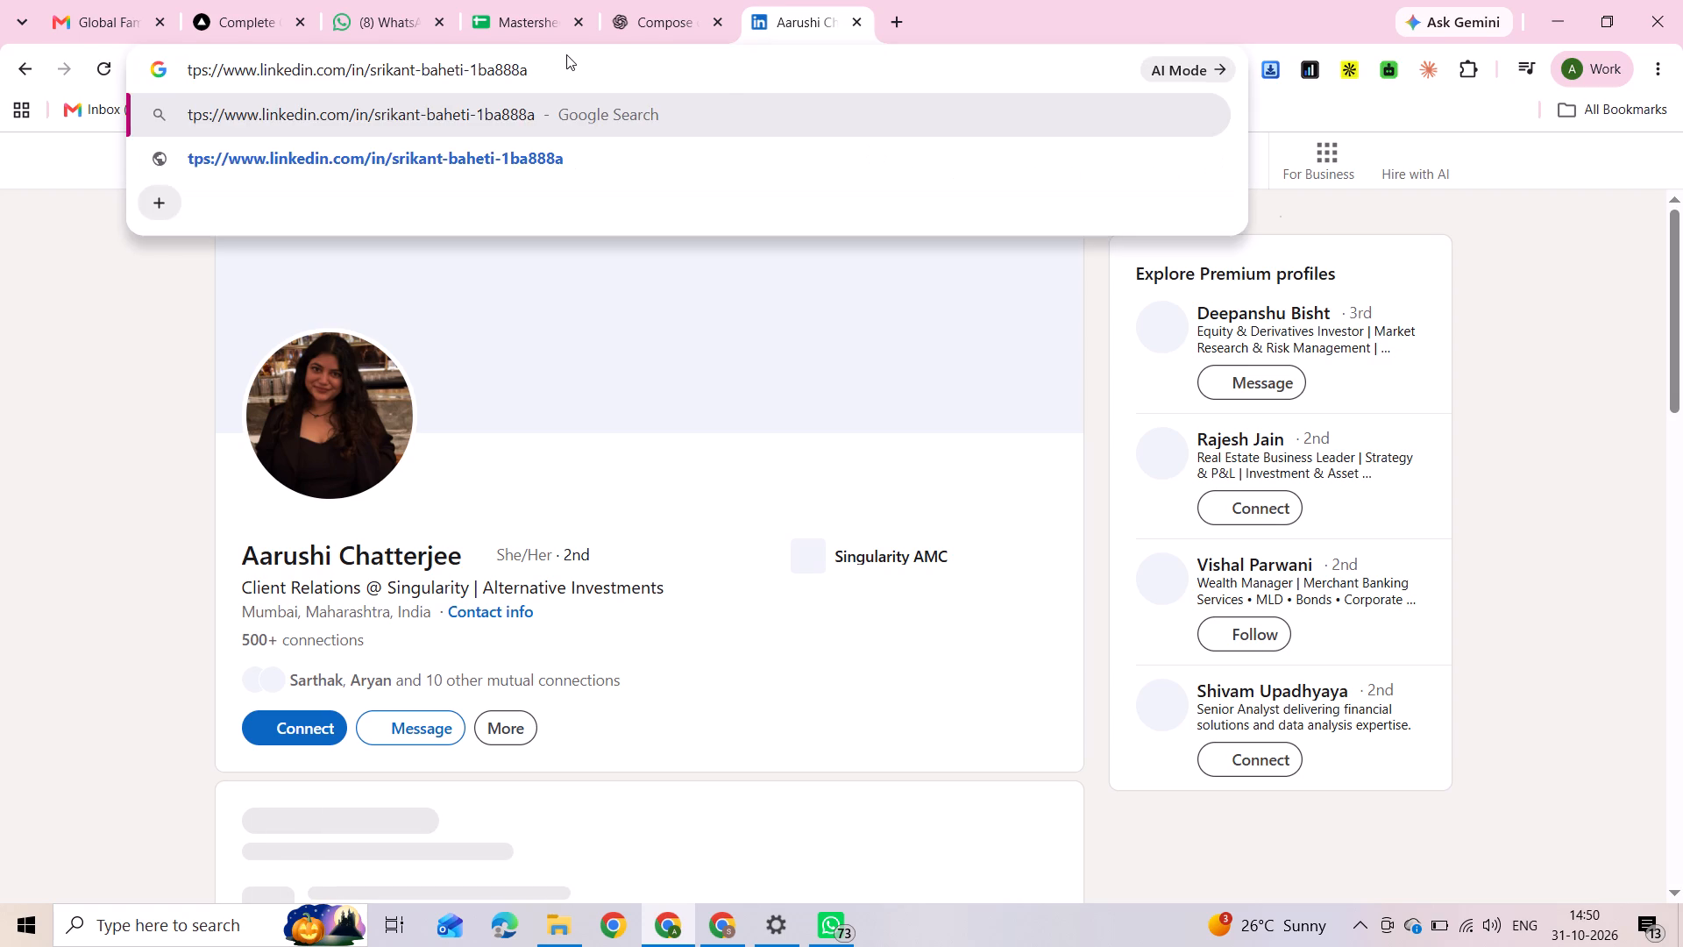
key(Return)
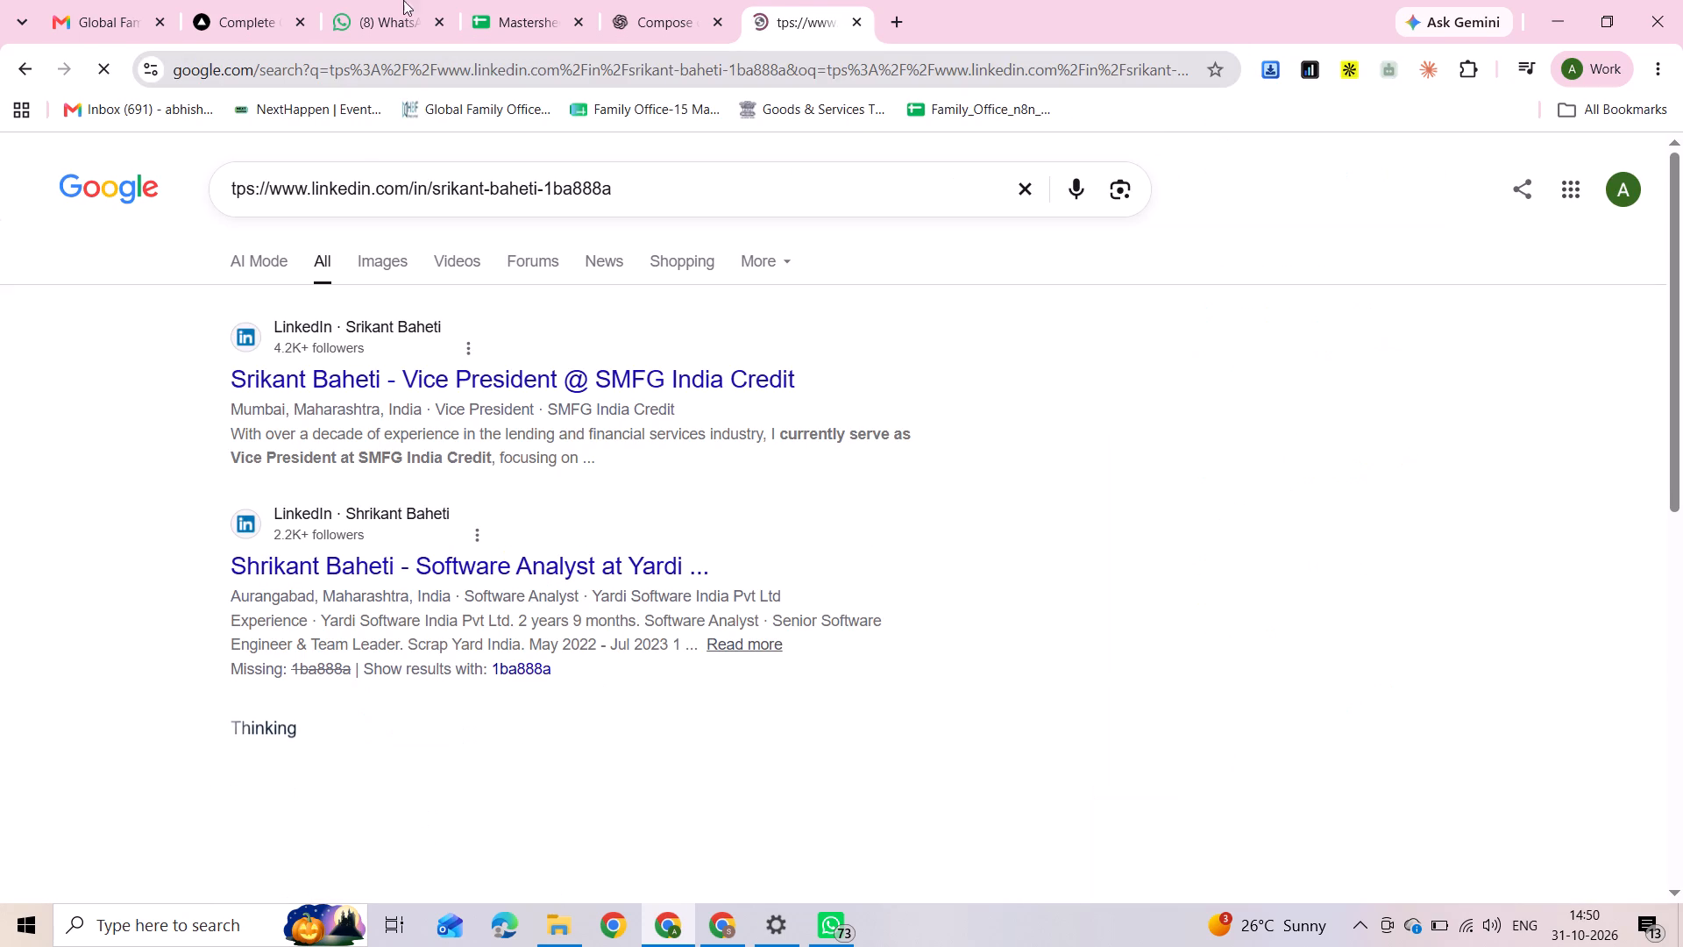
Open Srikant's LinkedIn profile from the search results and review the headline, sales insights and About section.
click(385, 375)
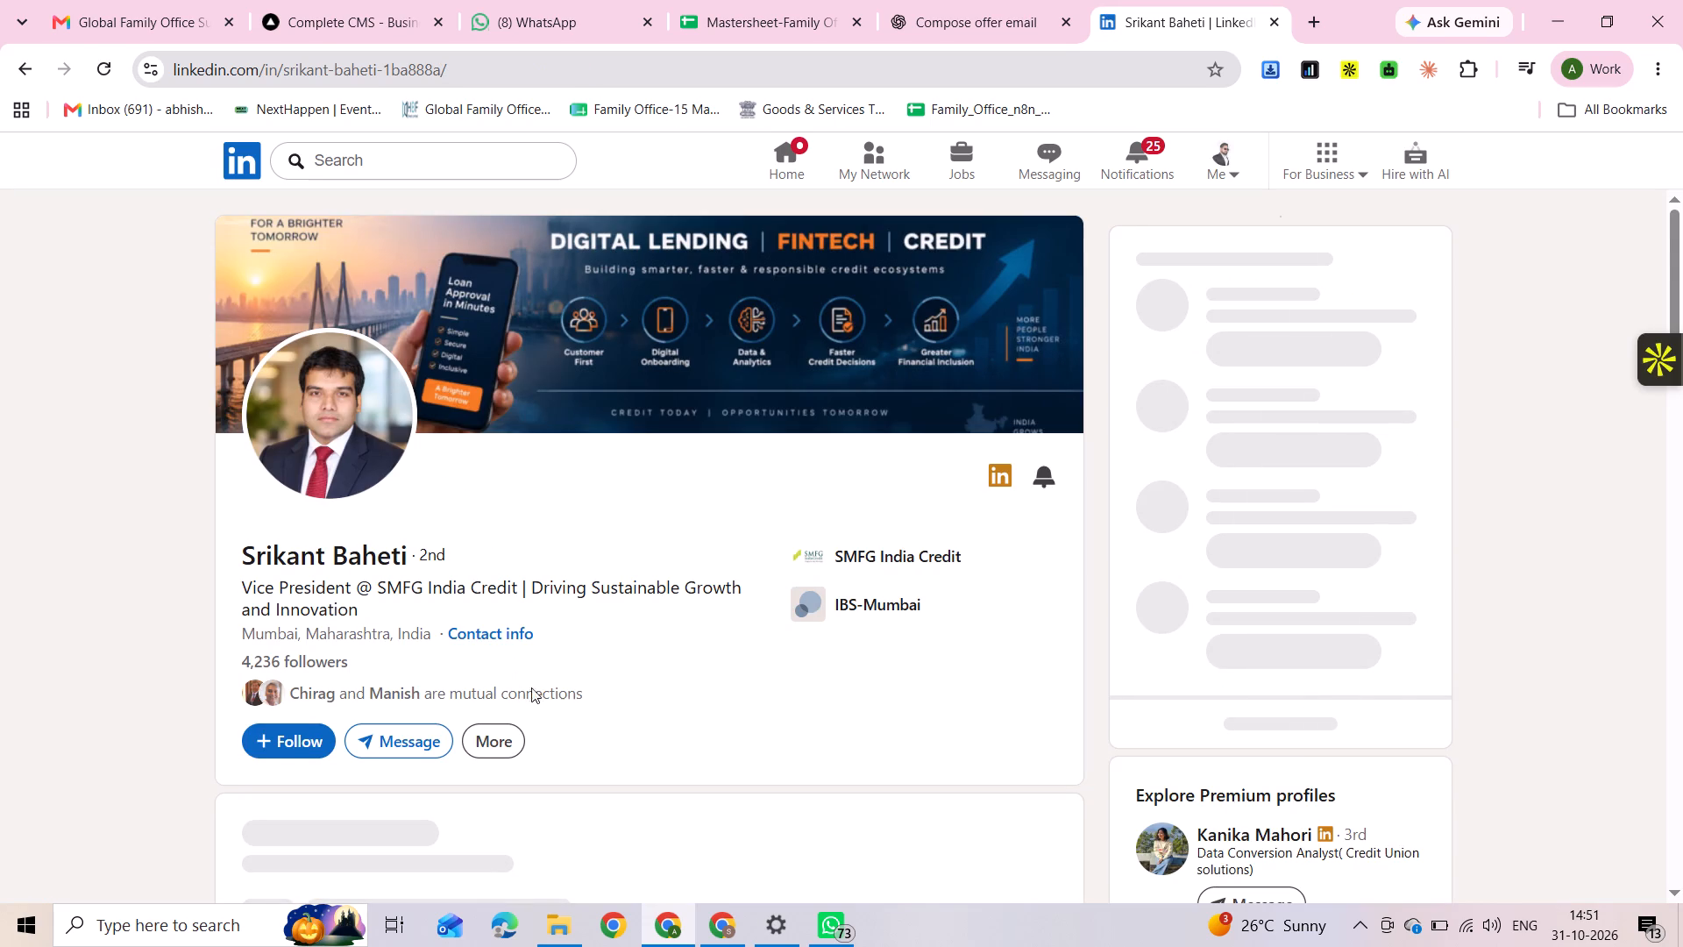
scroll(640, 722, down, 3)
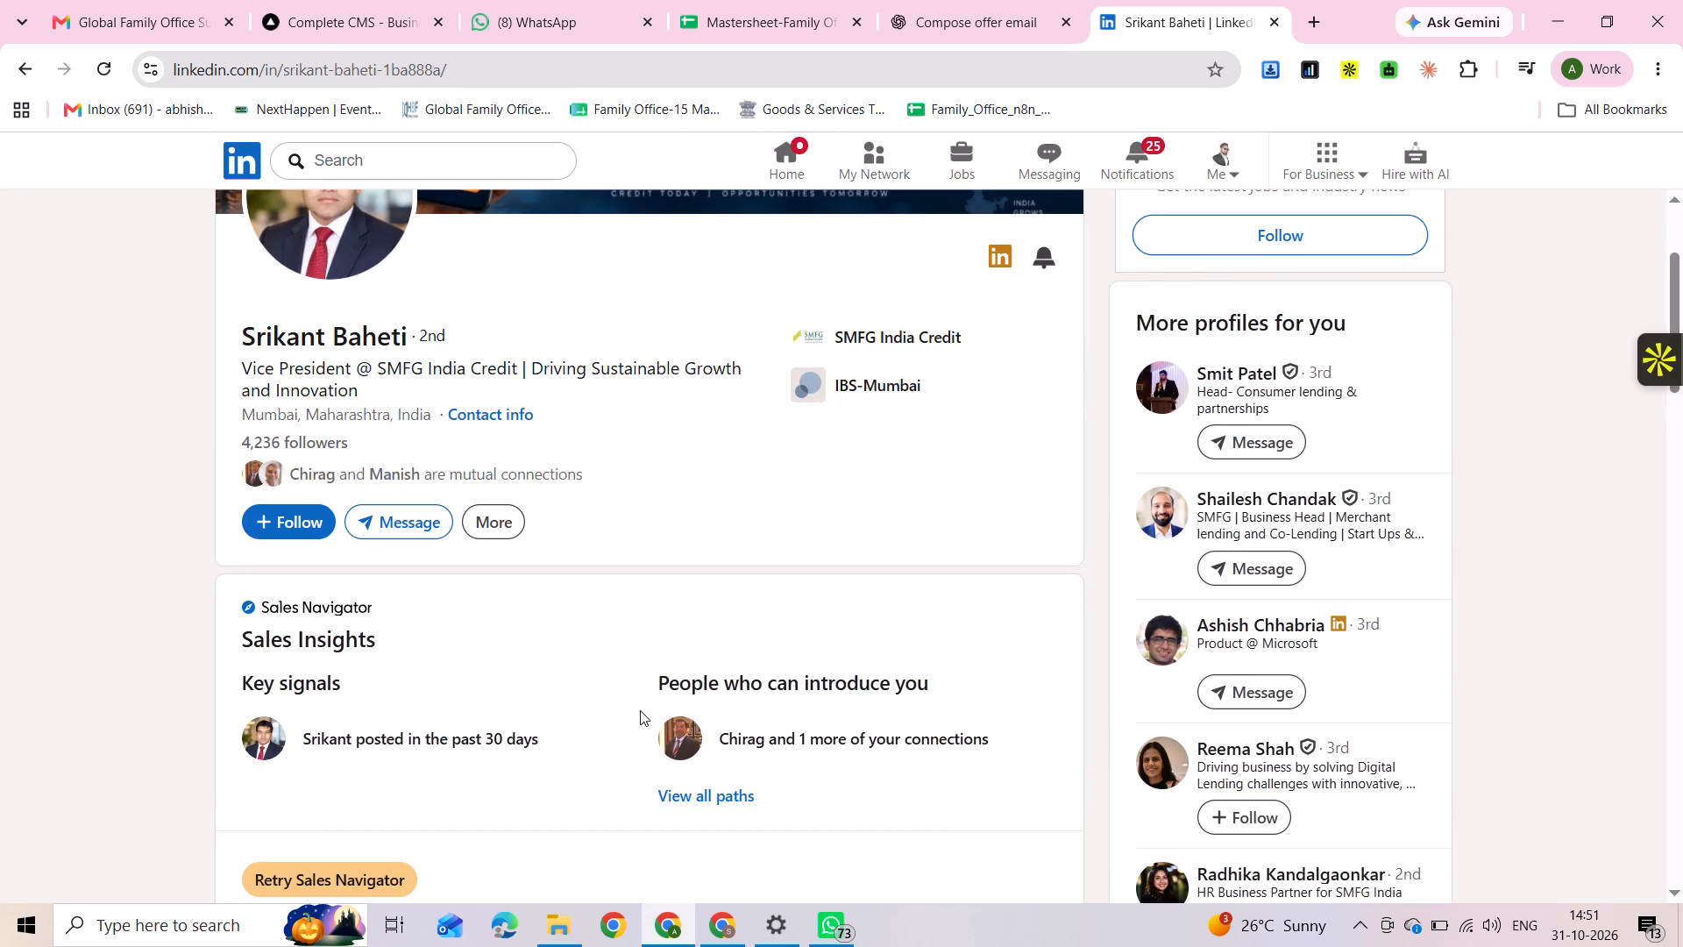
scroll(637, 713, down, 2)
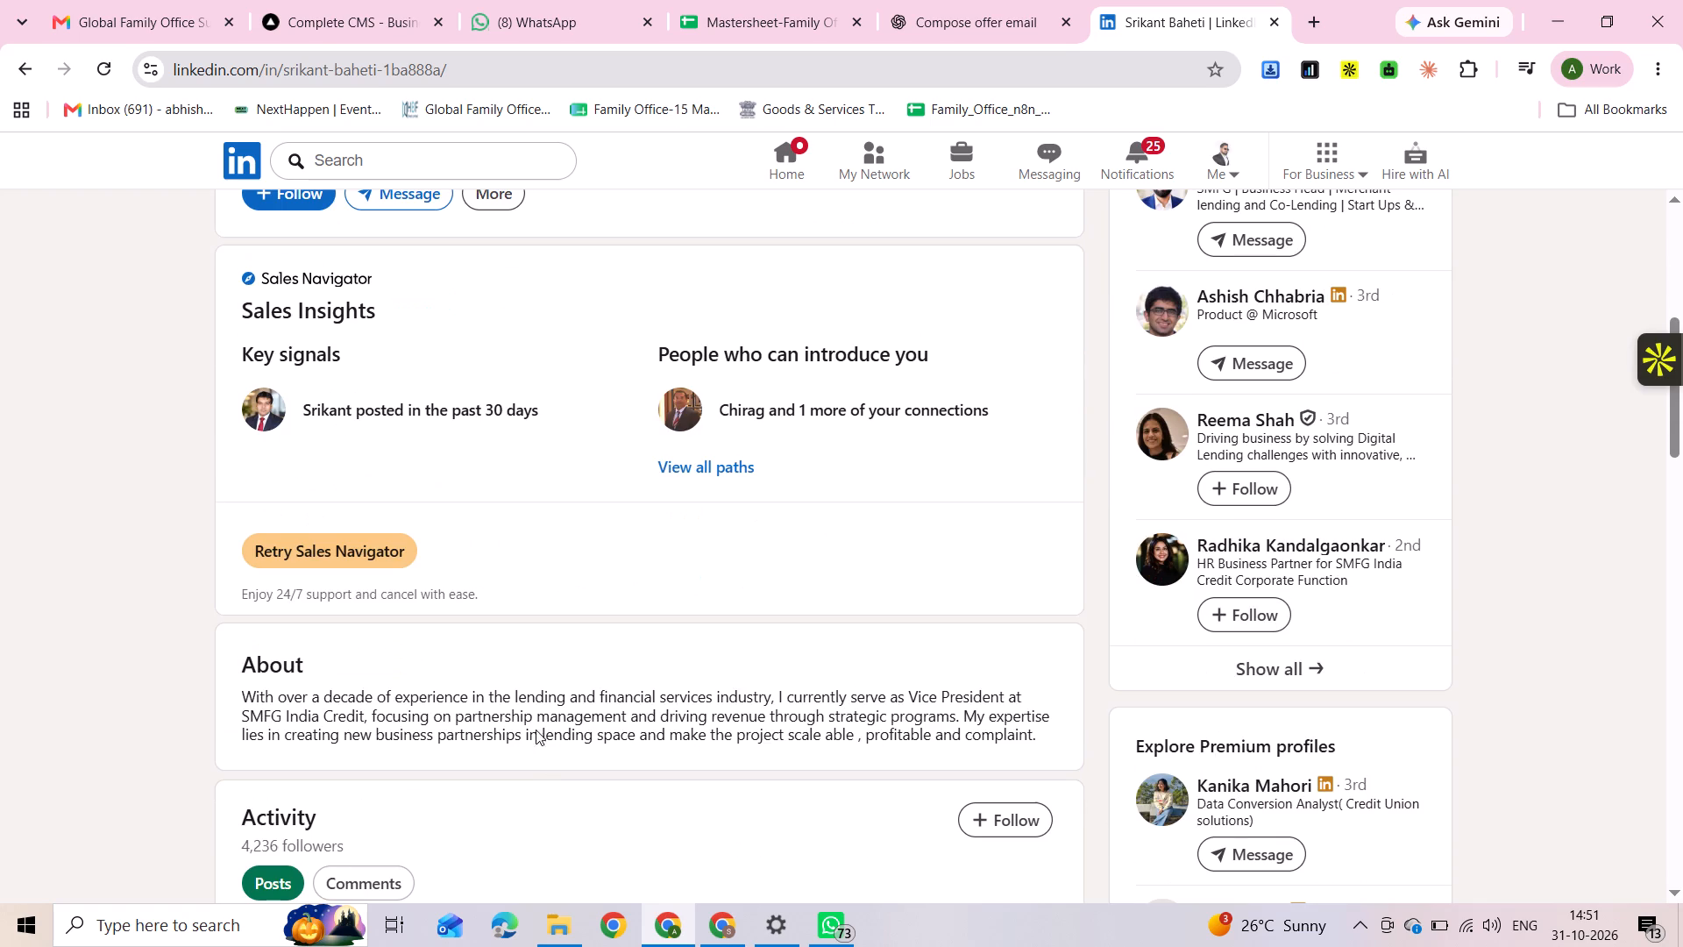
scroll(527, 651, up, 10)
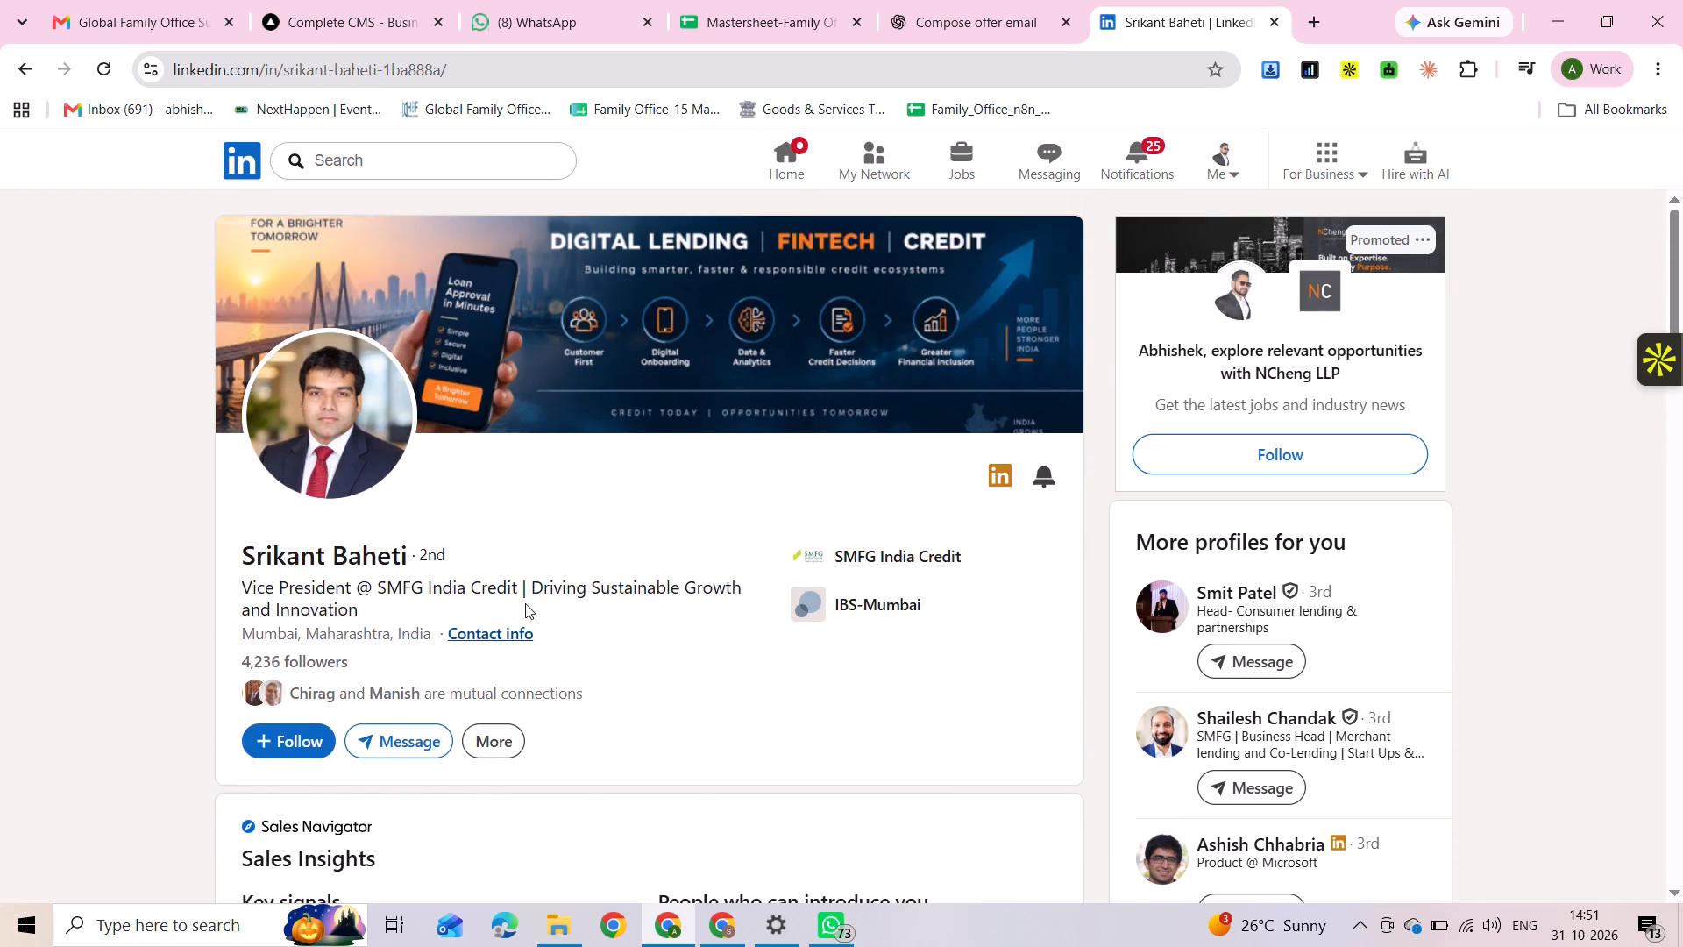
Return to Srikant's lead in the CRM and copy the email address from the contact information.
click(110, 0)
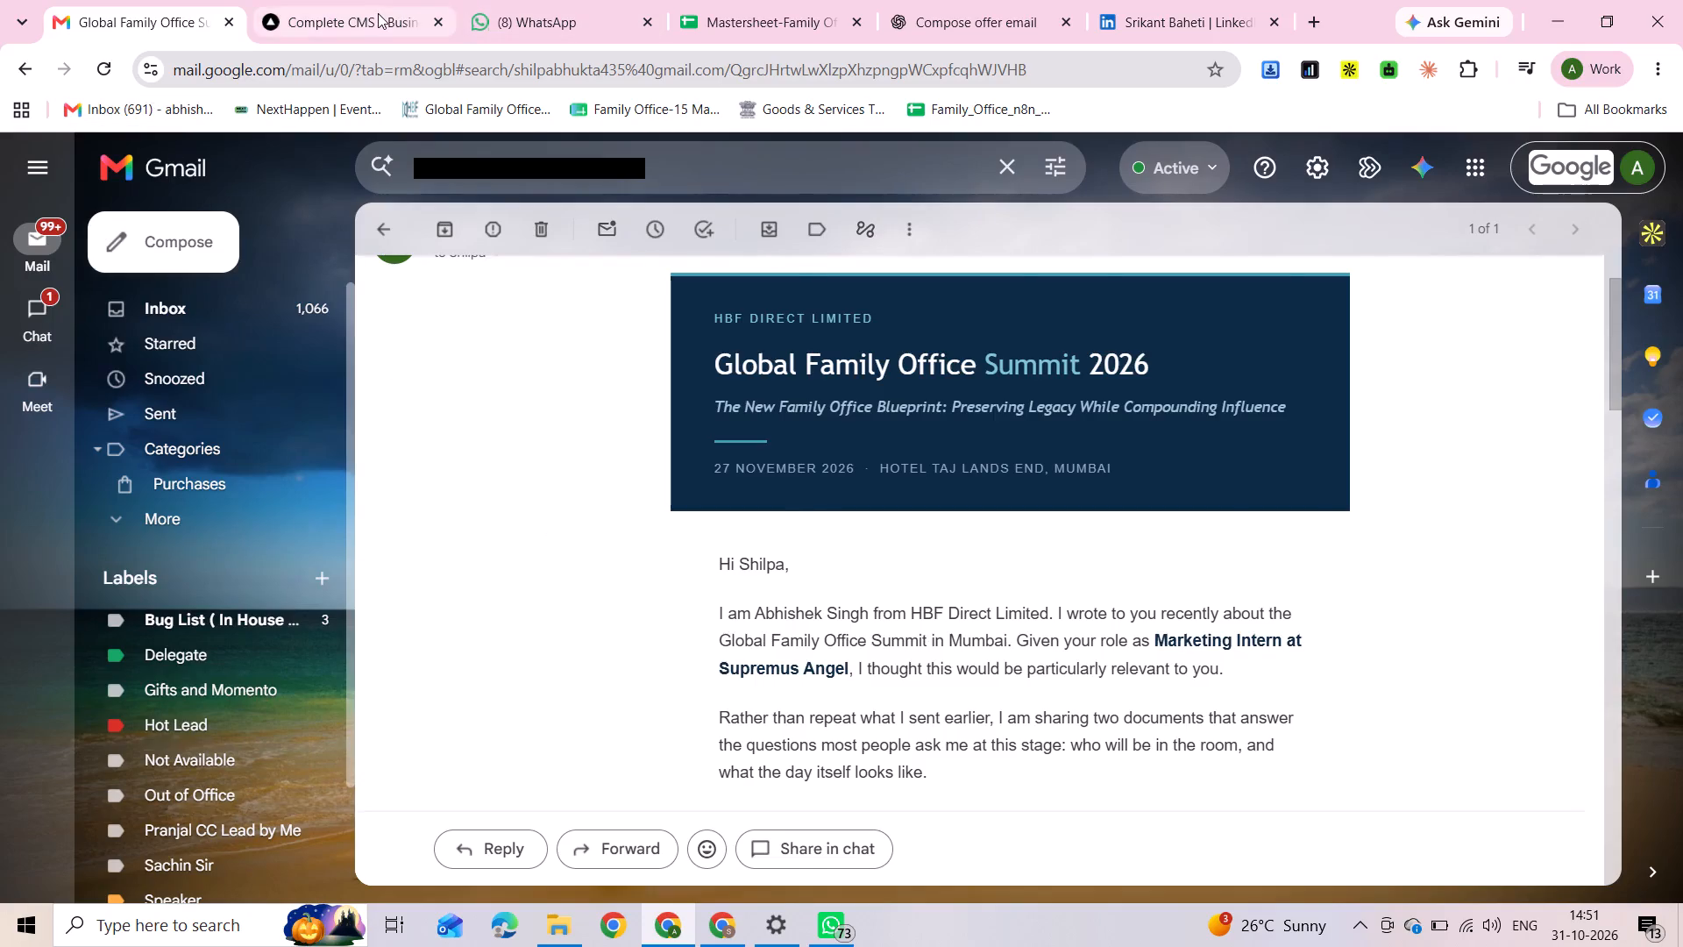
click(379, 13)
click(522, 523)
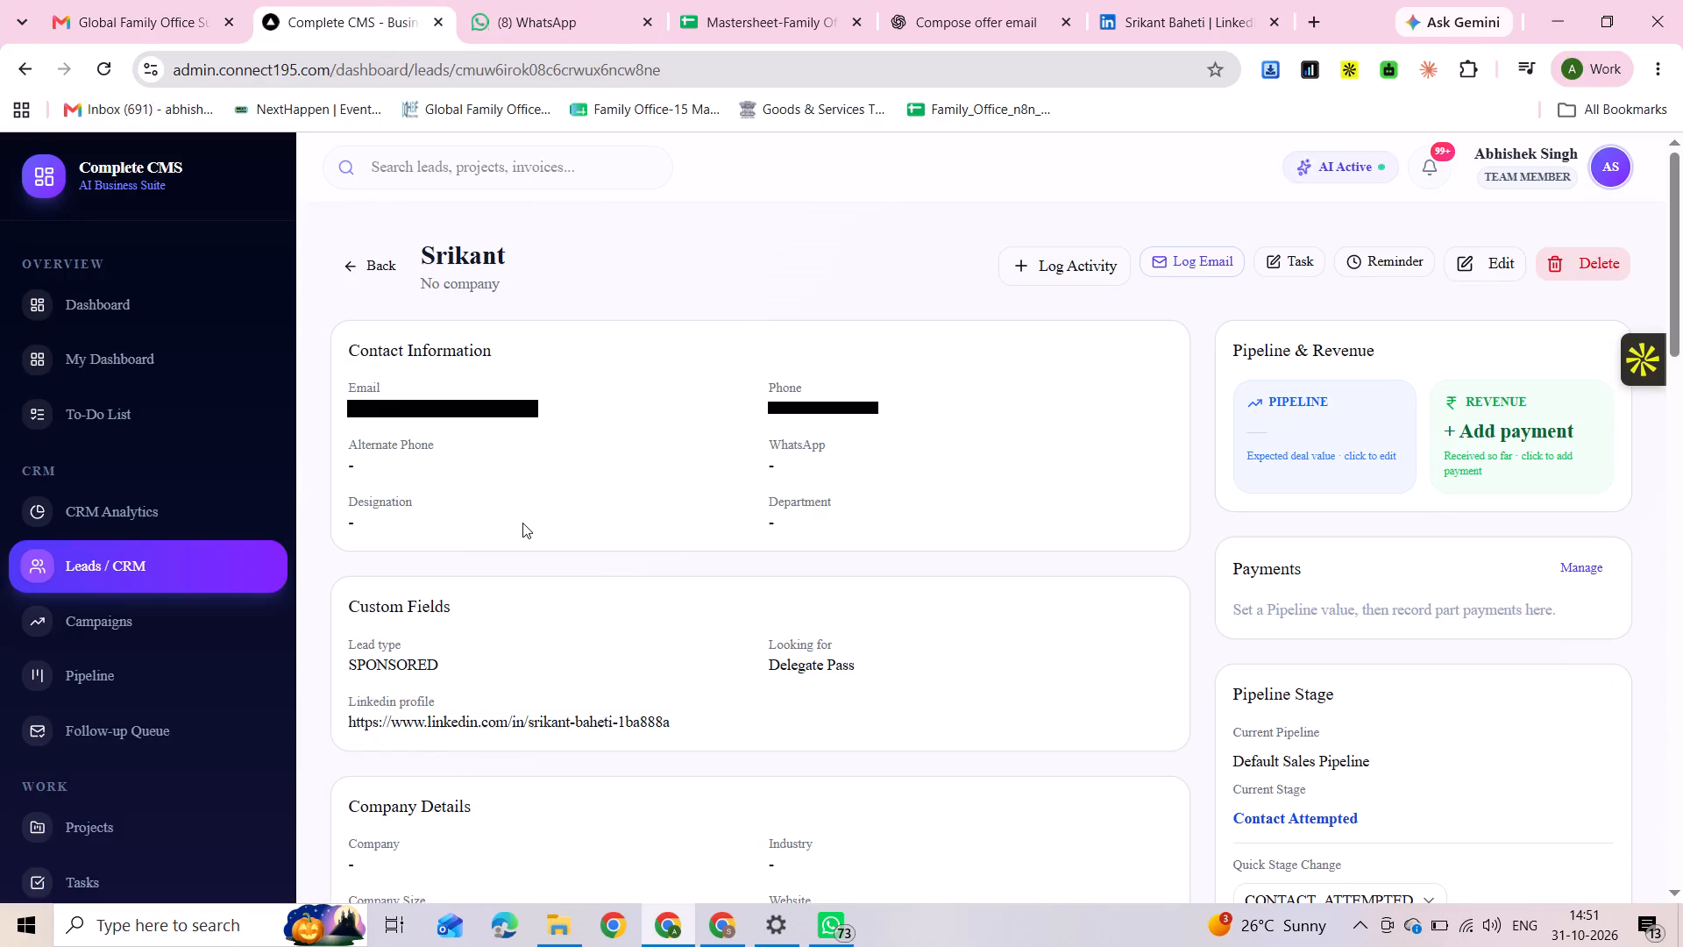
click(546, 407)
drag(503, 398, 379, 385)
click(541, 423)
drag(550, 405, 344, 414)
right_click(422, 406)
click(482, 432)
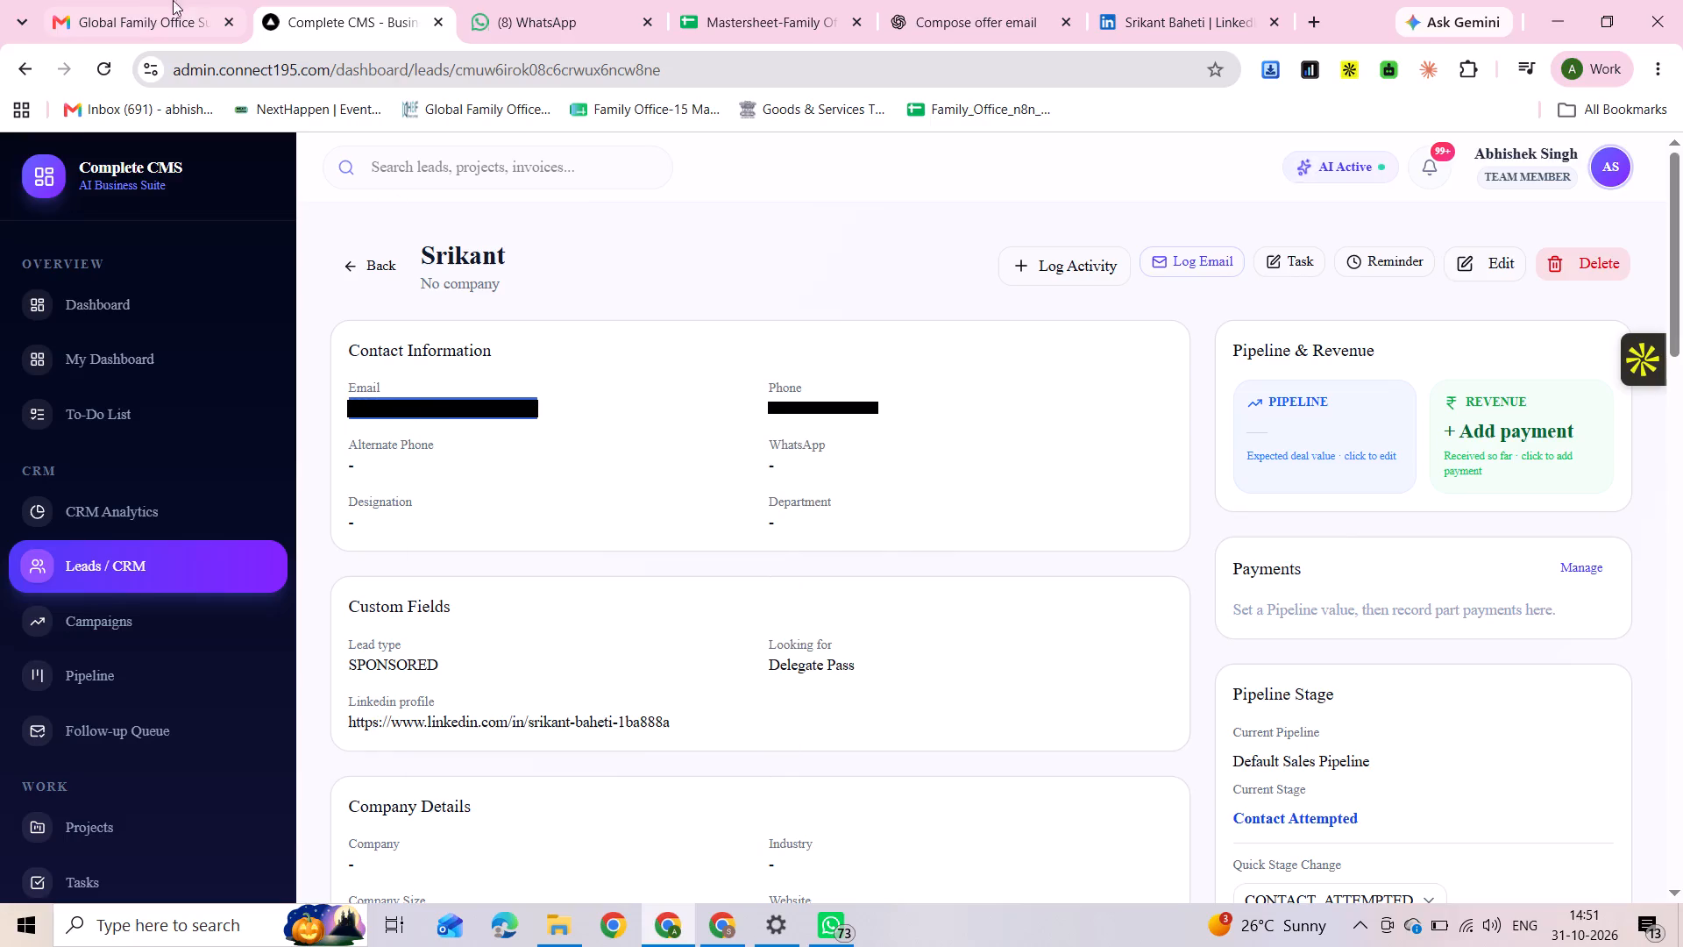
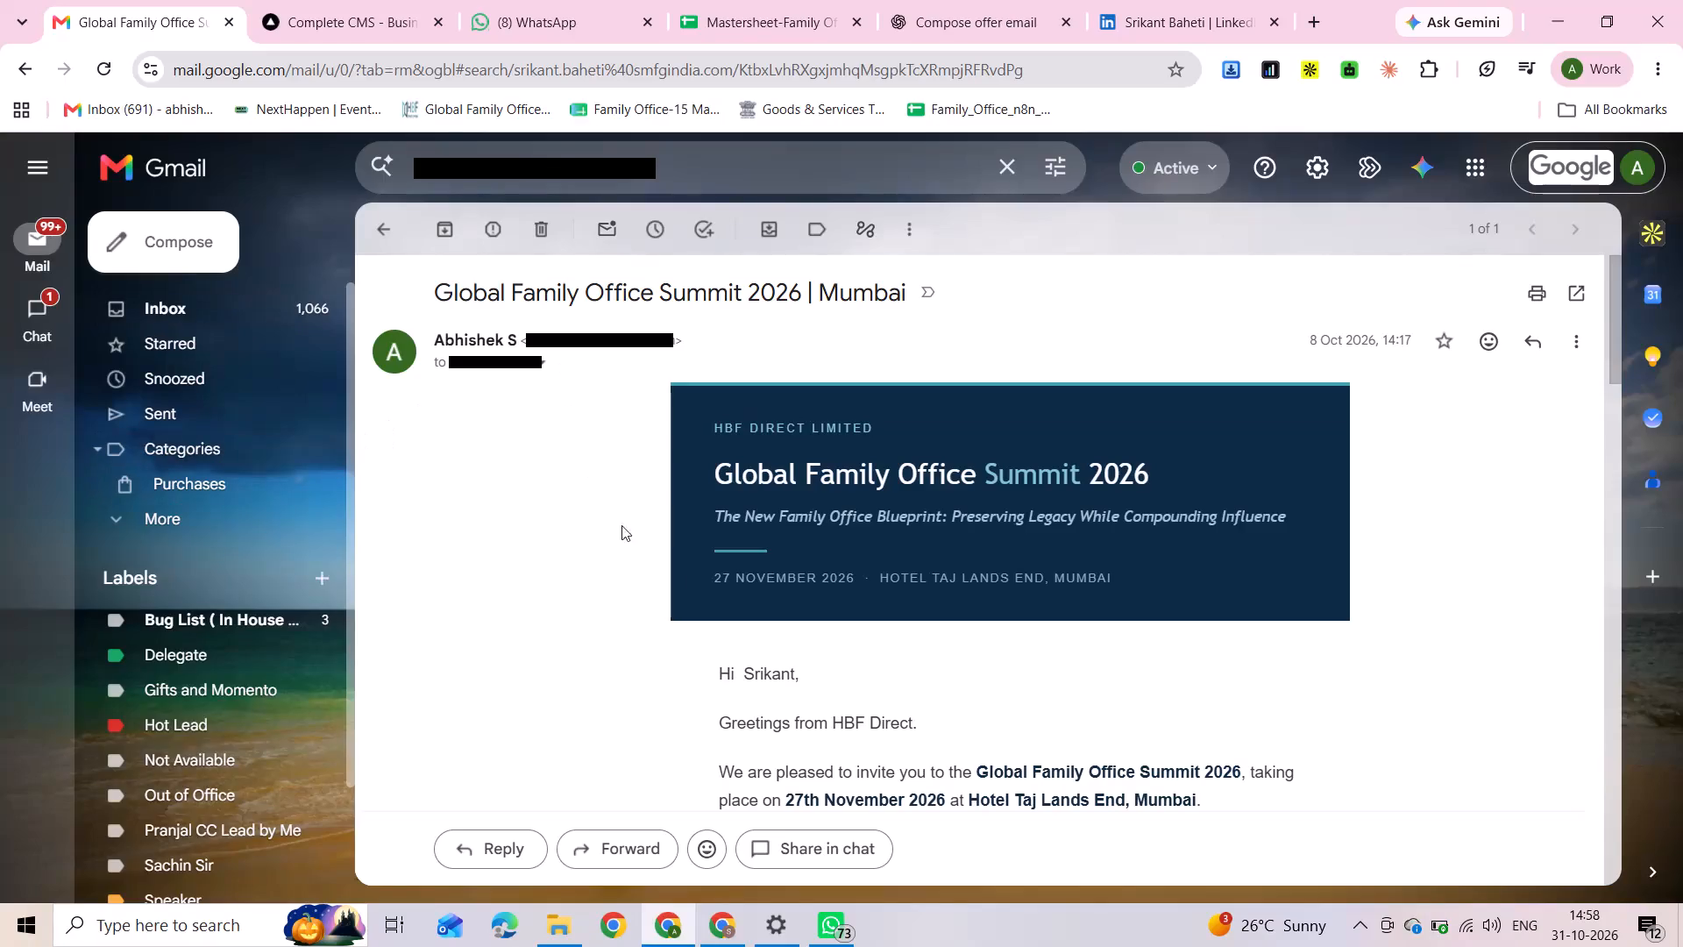
Check the Global Family Office Summit 2026 invitation email sent to Srikant against the activity timeline on his CRM lead.
scroll(664, 551, down, 2)
click(328, 2)
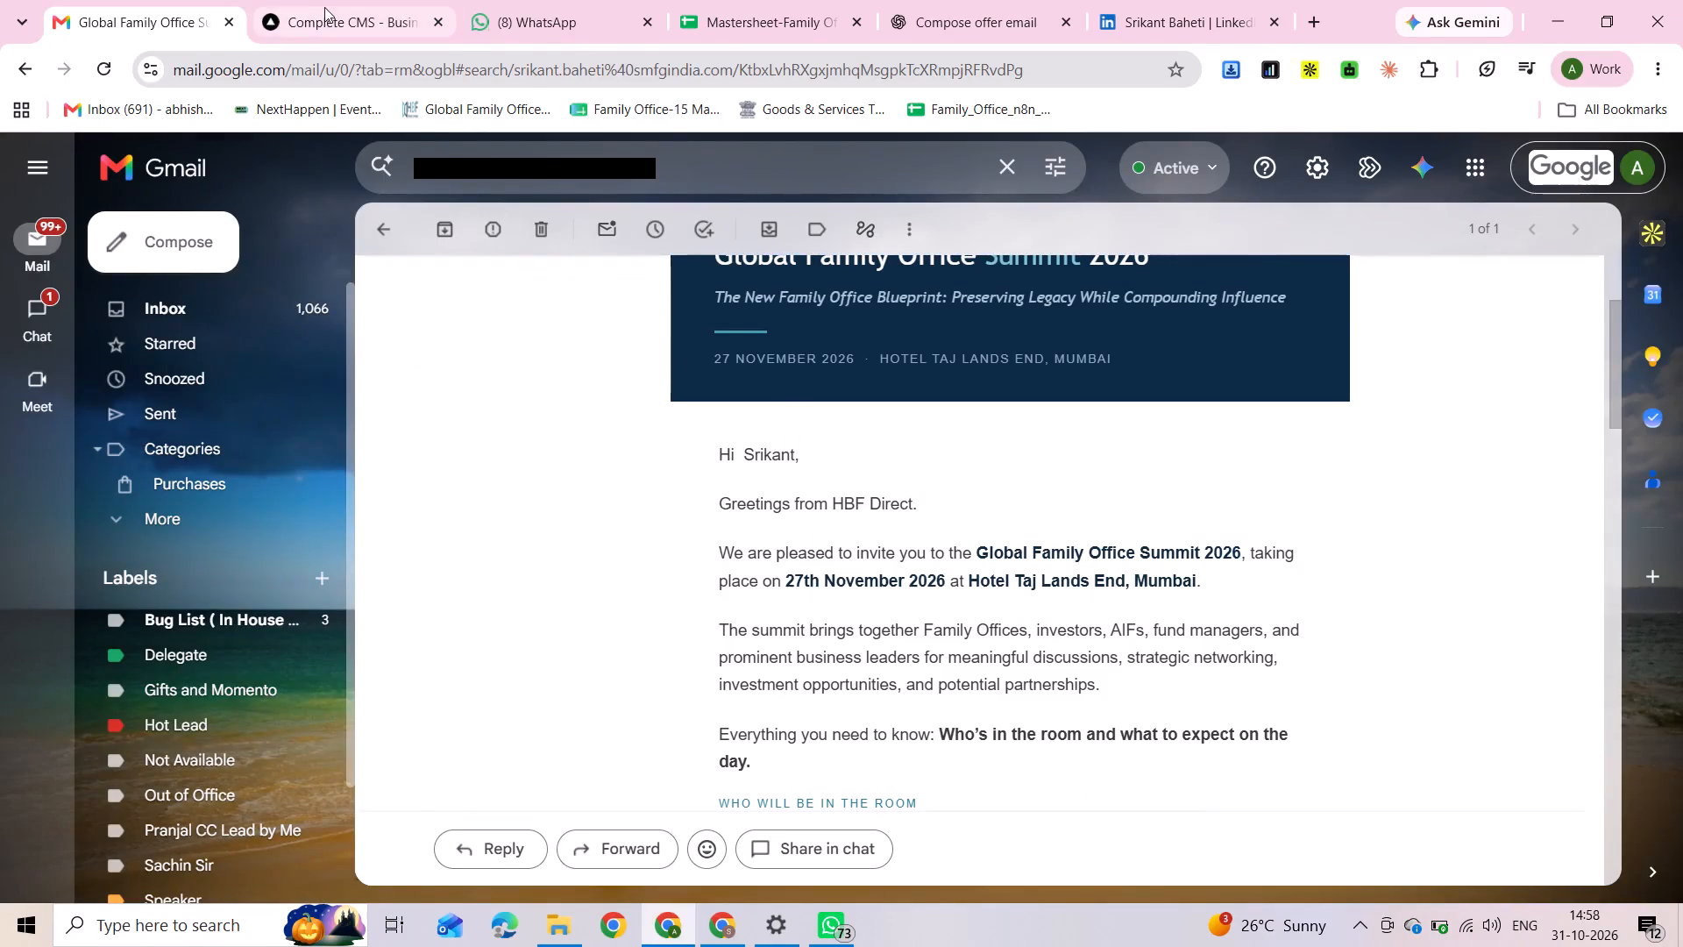
click(666, 477)
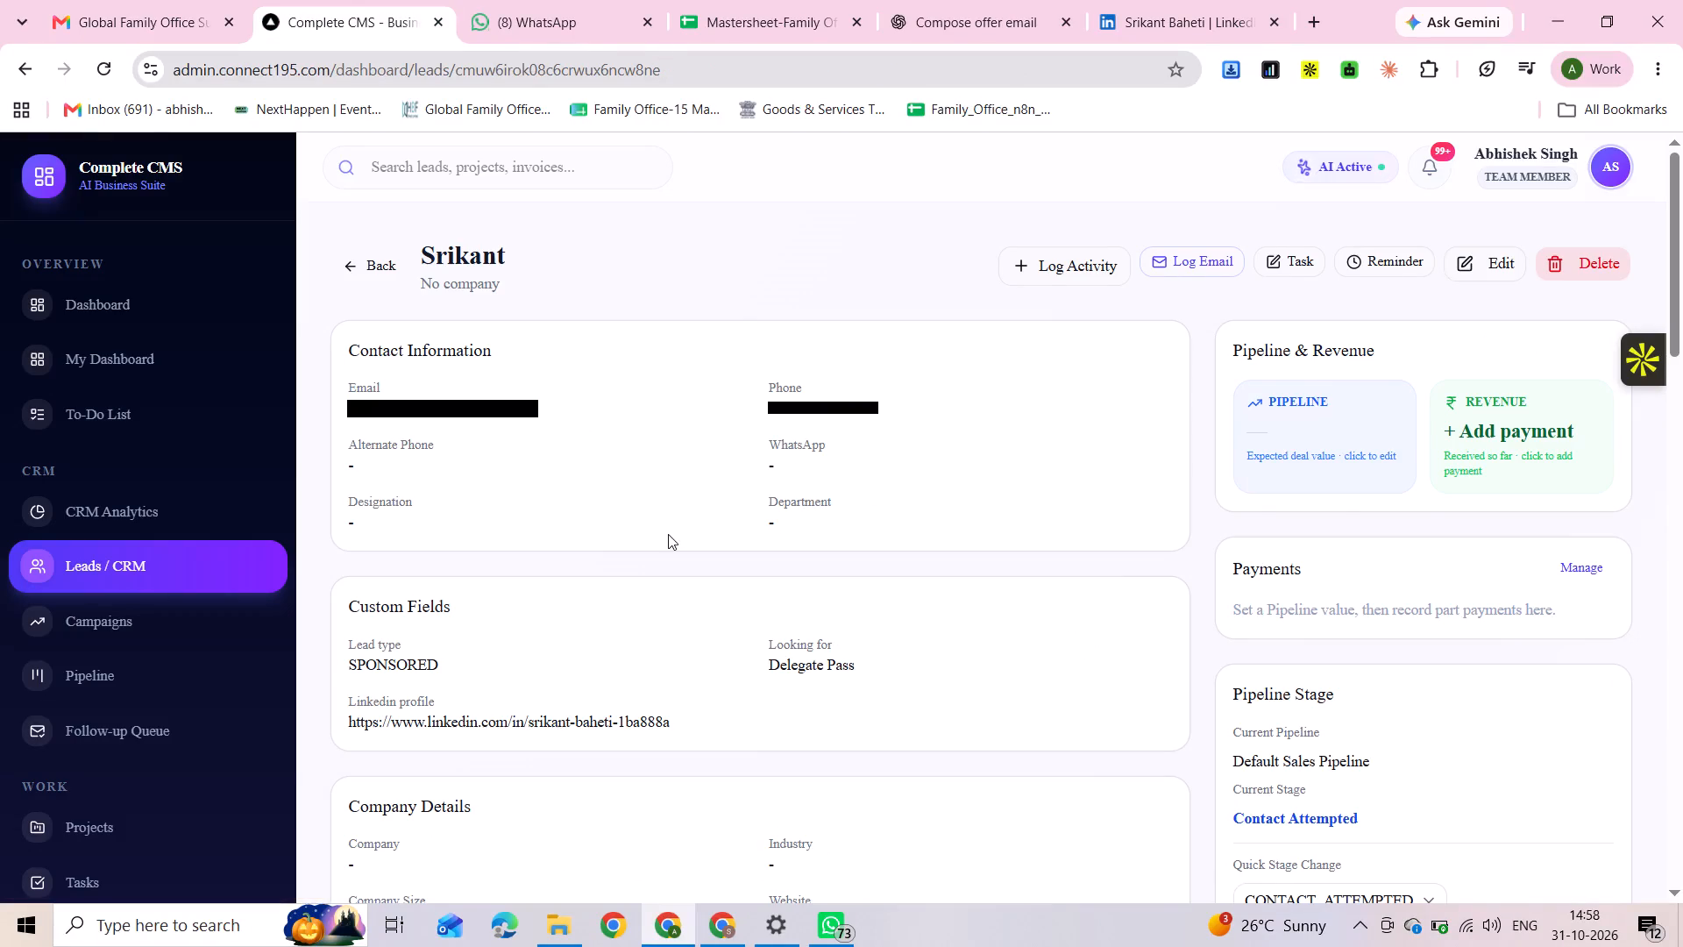
scroll(664, 576, down, 8)
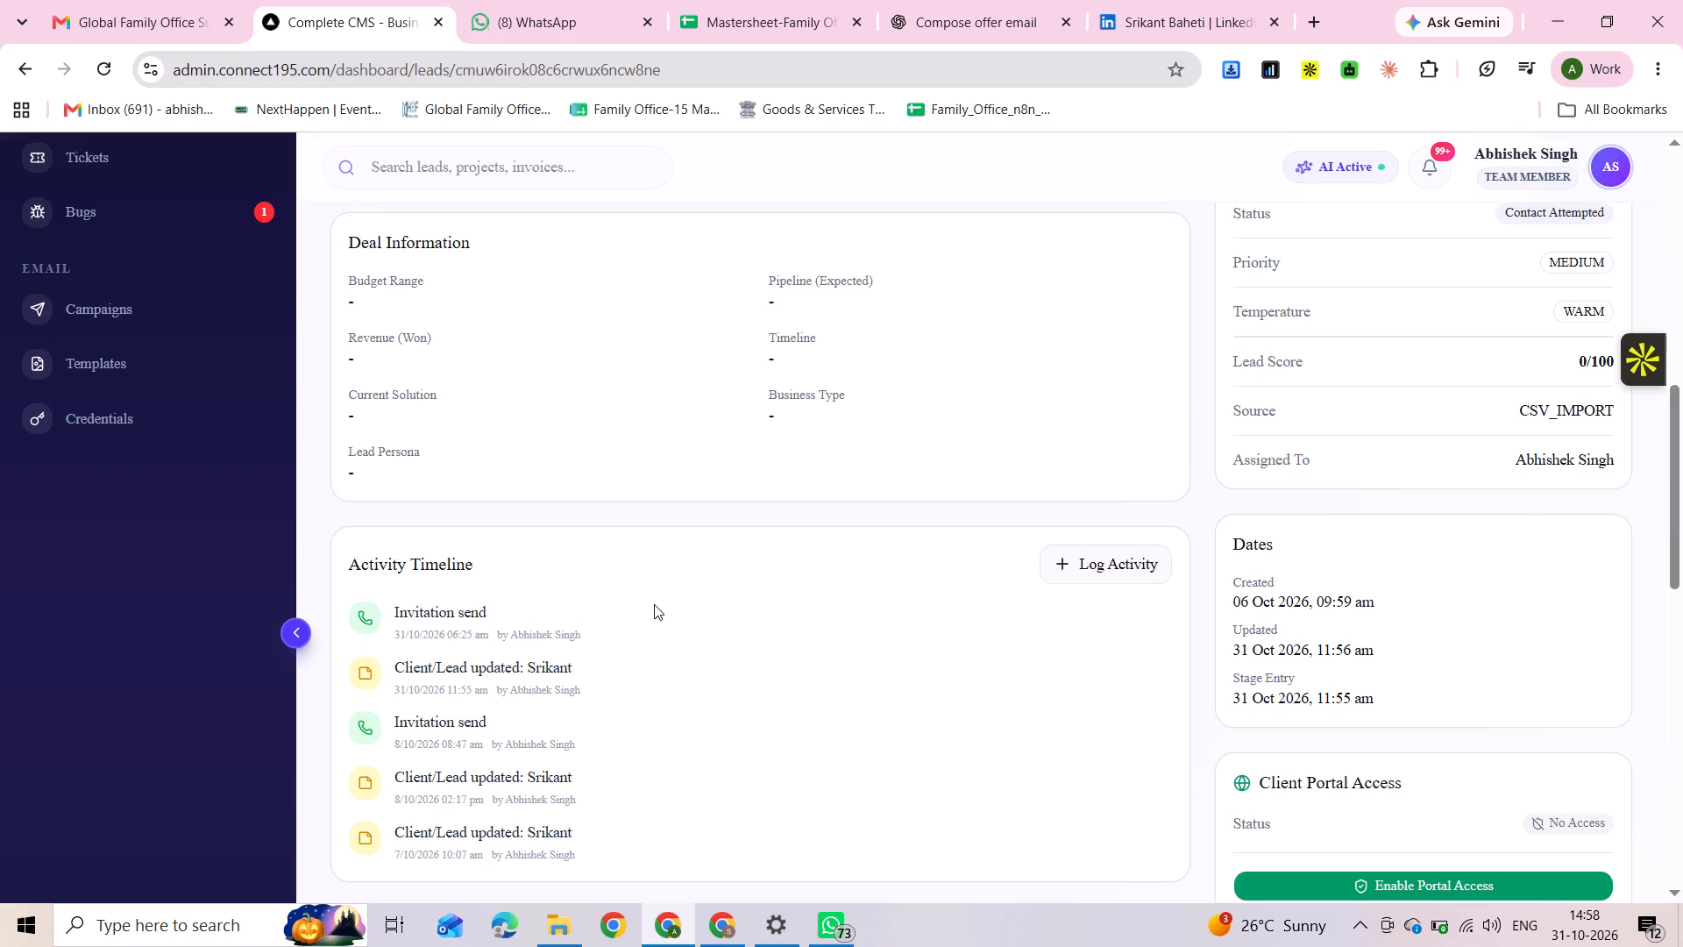
scroll(646, 550, up, 10)
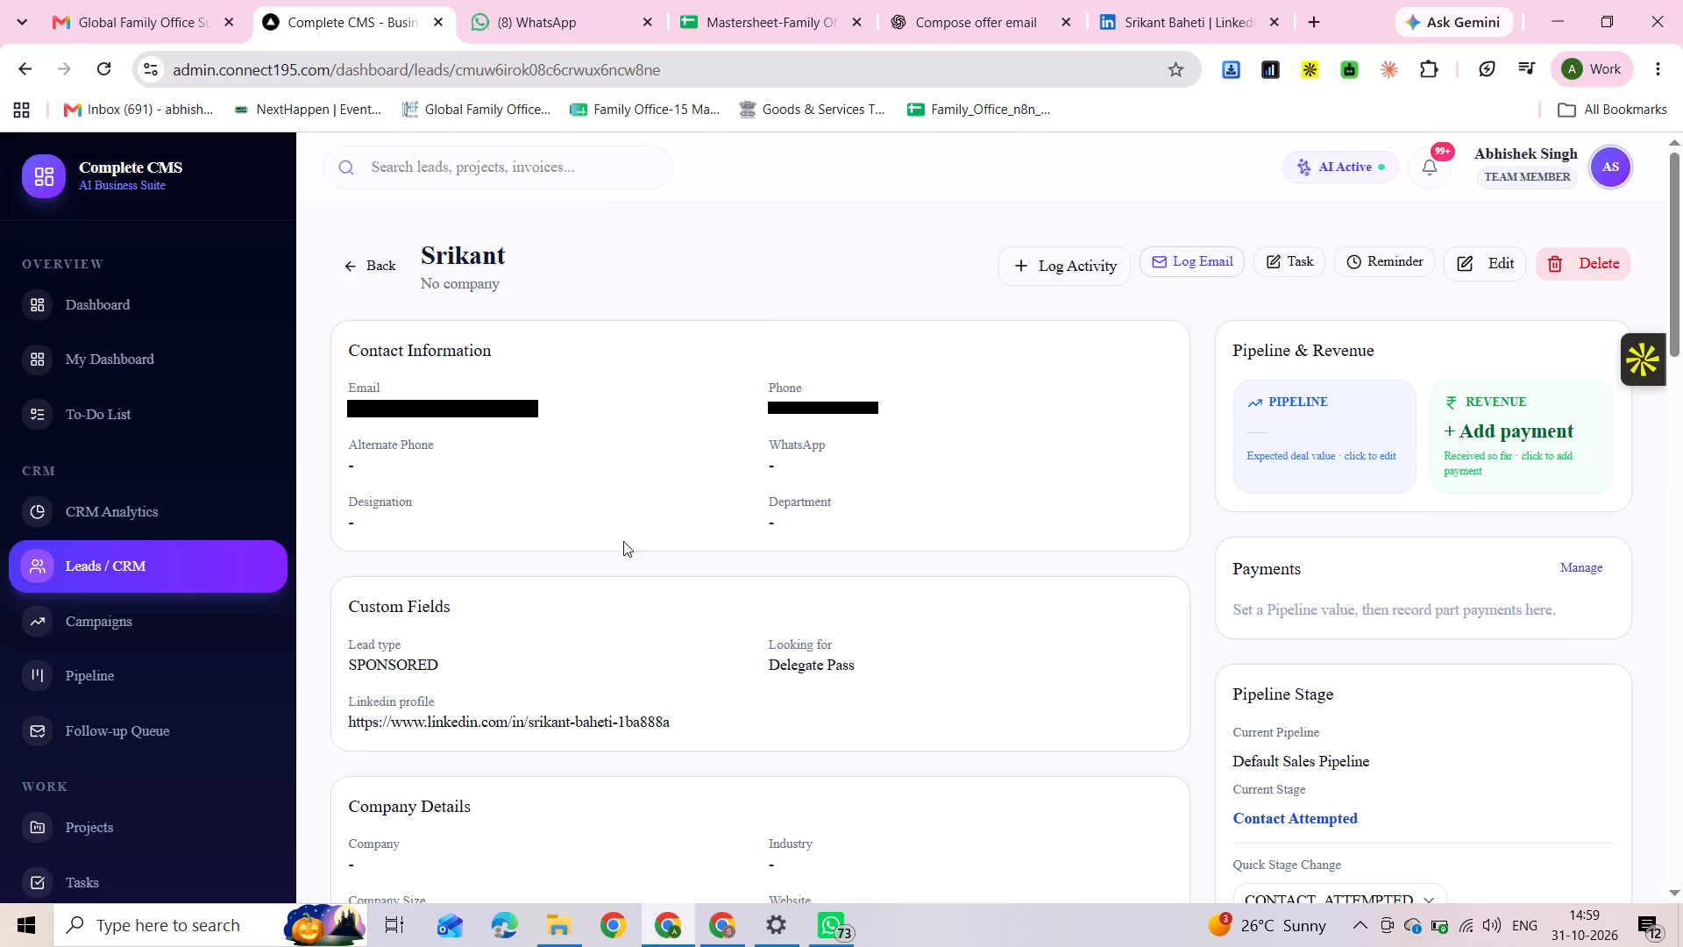
Return to the contact-attempted leads list, open Eshit's lead and review the activity timeline, discussion, contact information and custom fields.
click(343, 270)
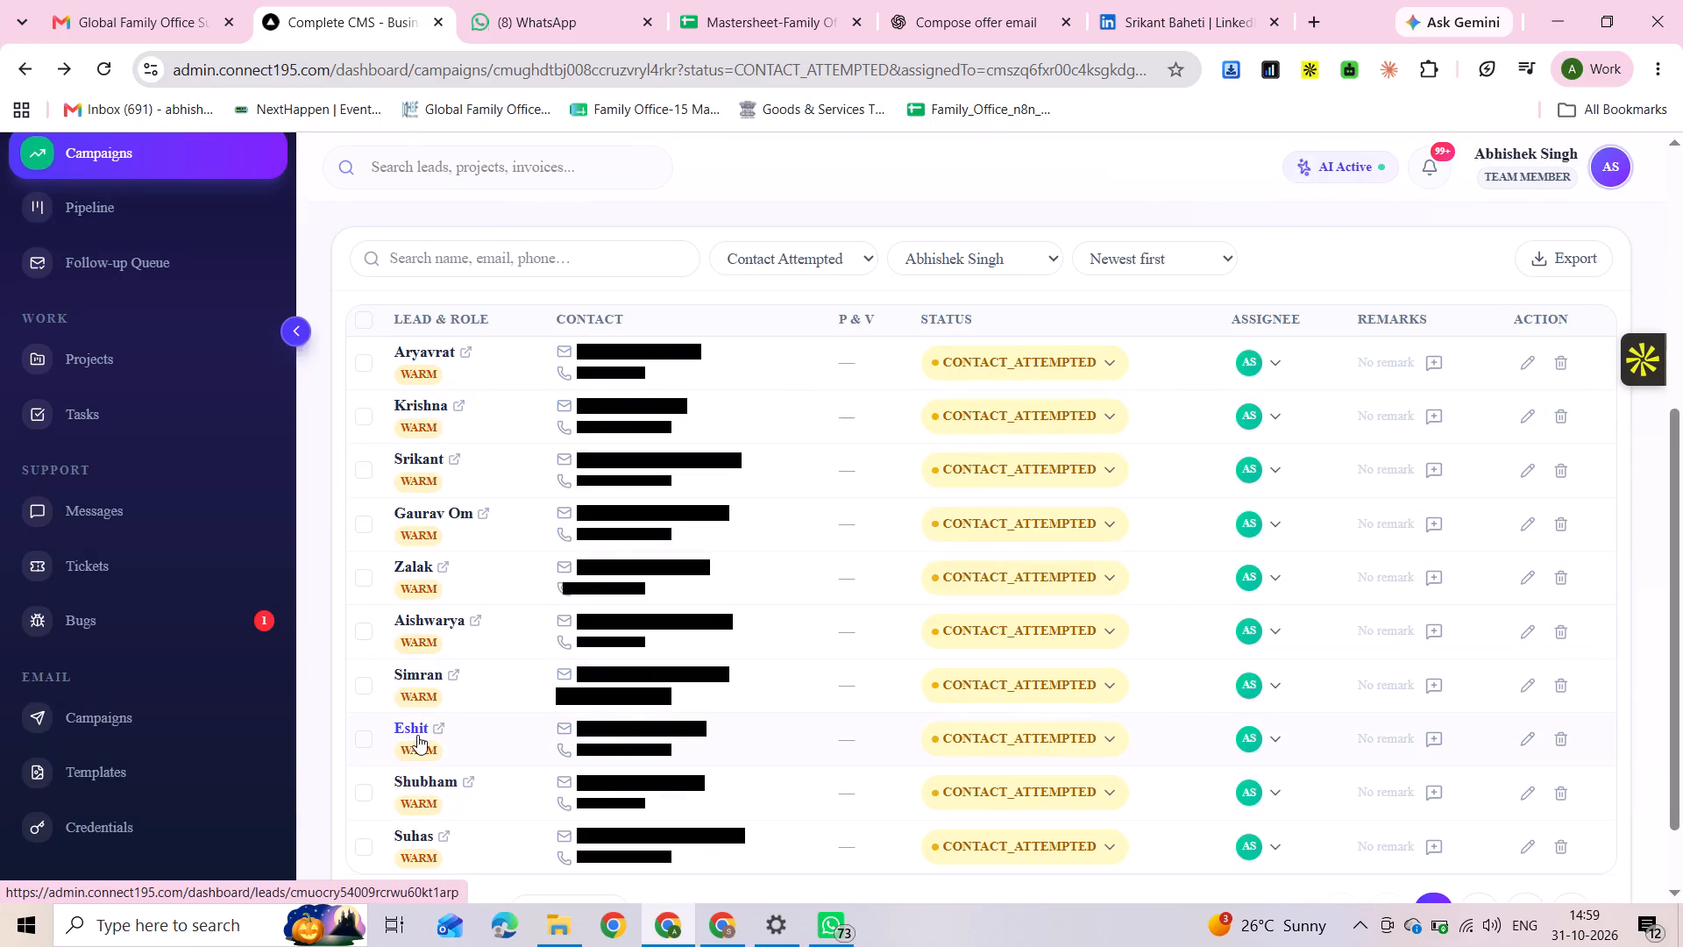
click(417, 735)
scroll(655, 698, down, 3)
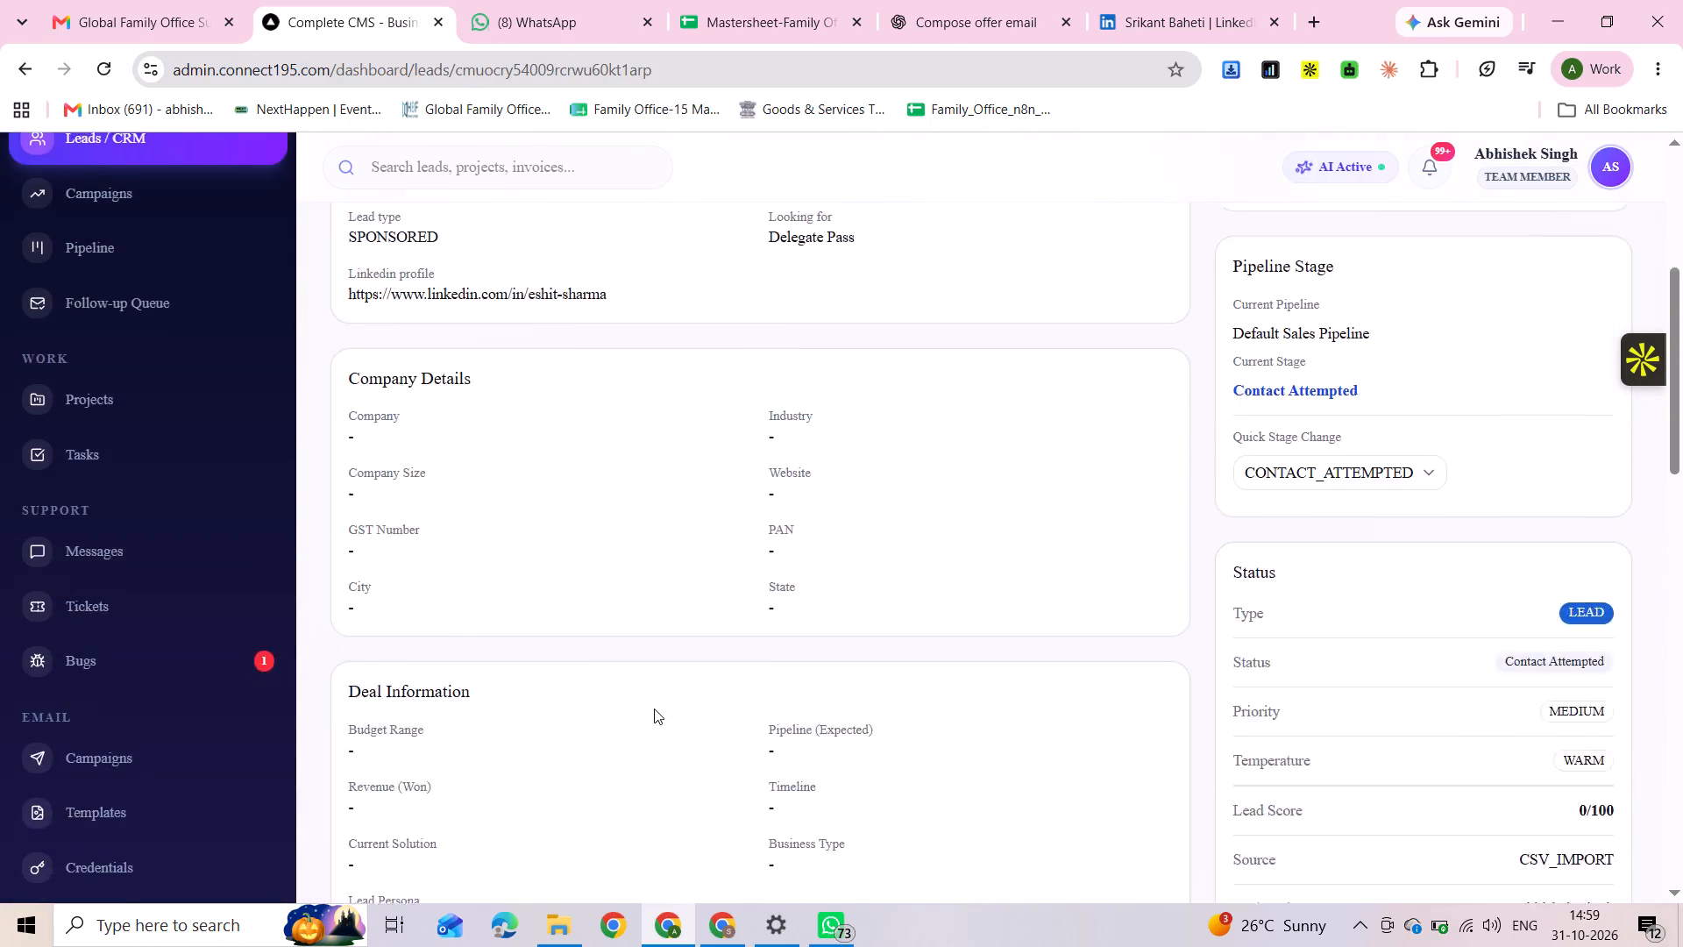
scroll(654, 708, down, 7)
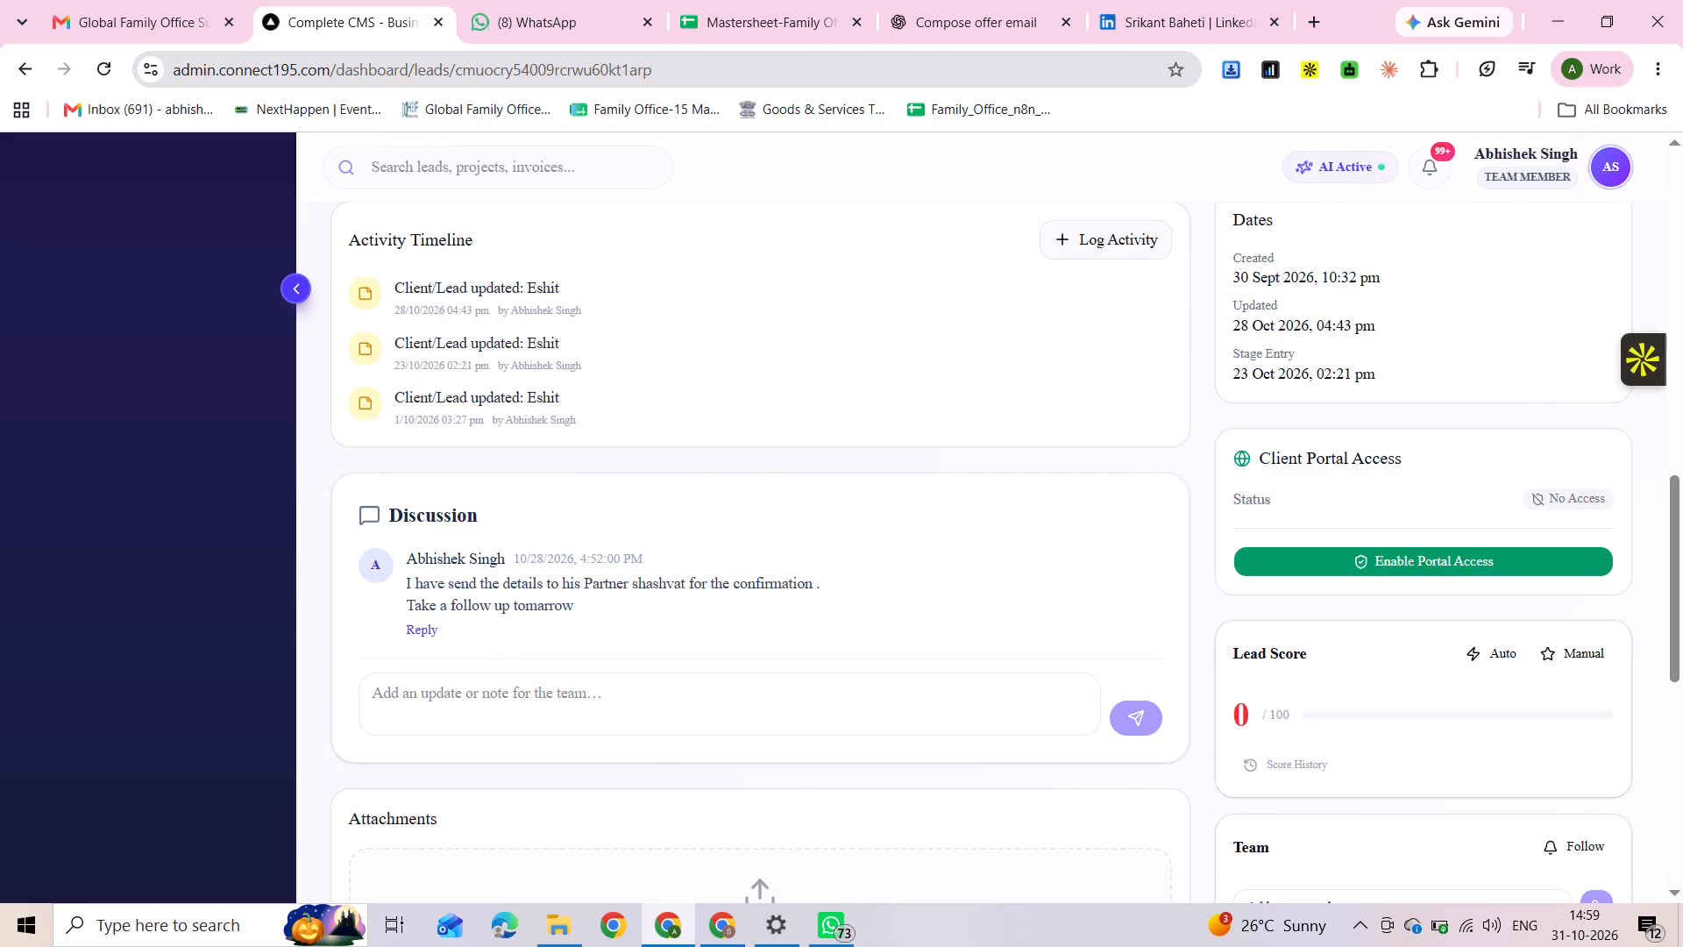
scroll(647, 733, up, 10)
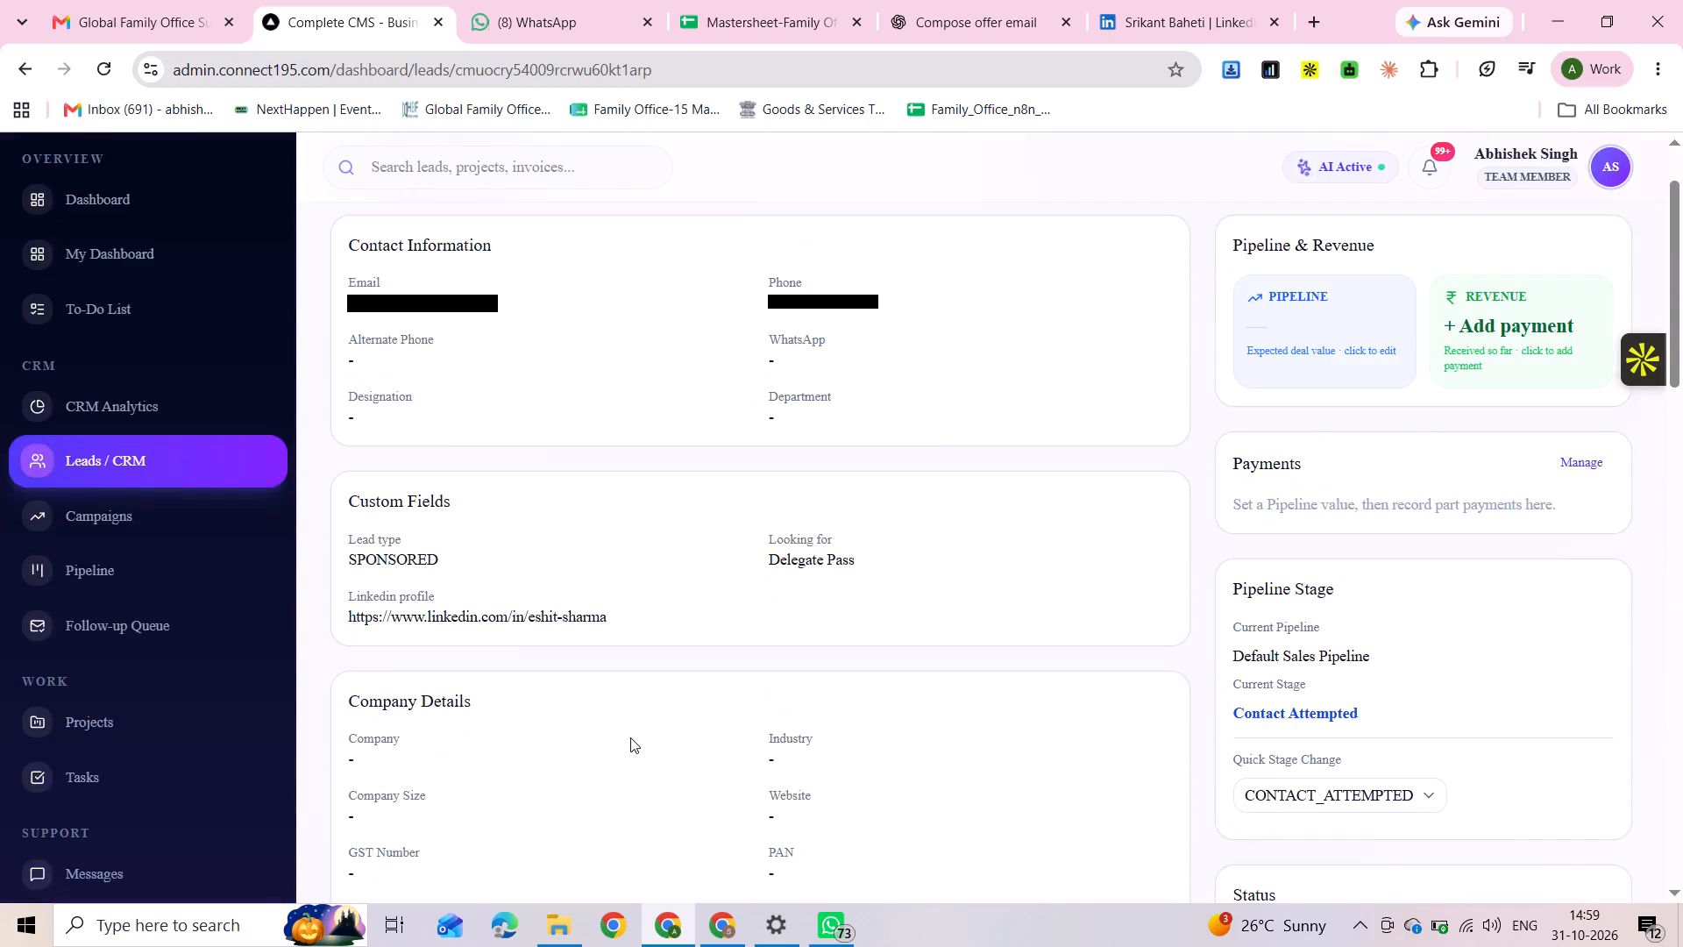
scroll(628, 737, up, 2)
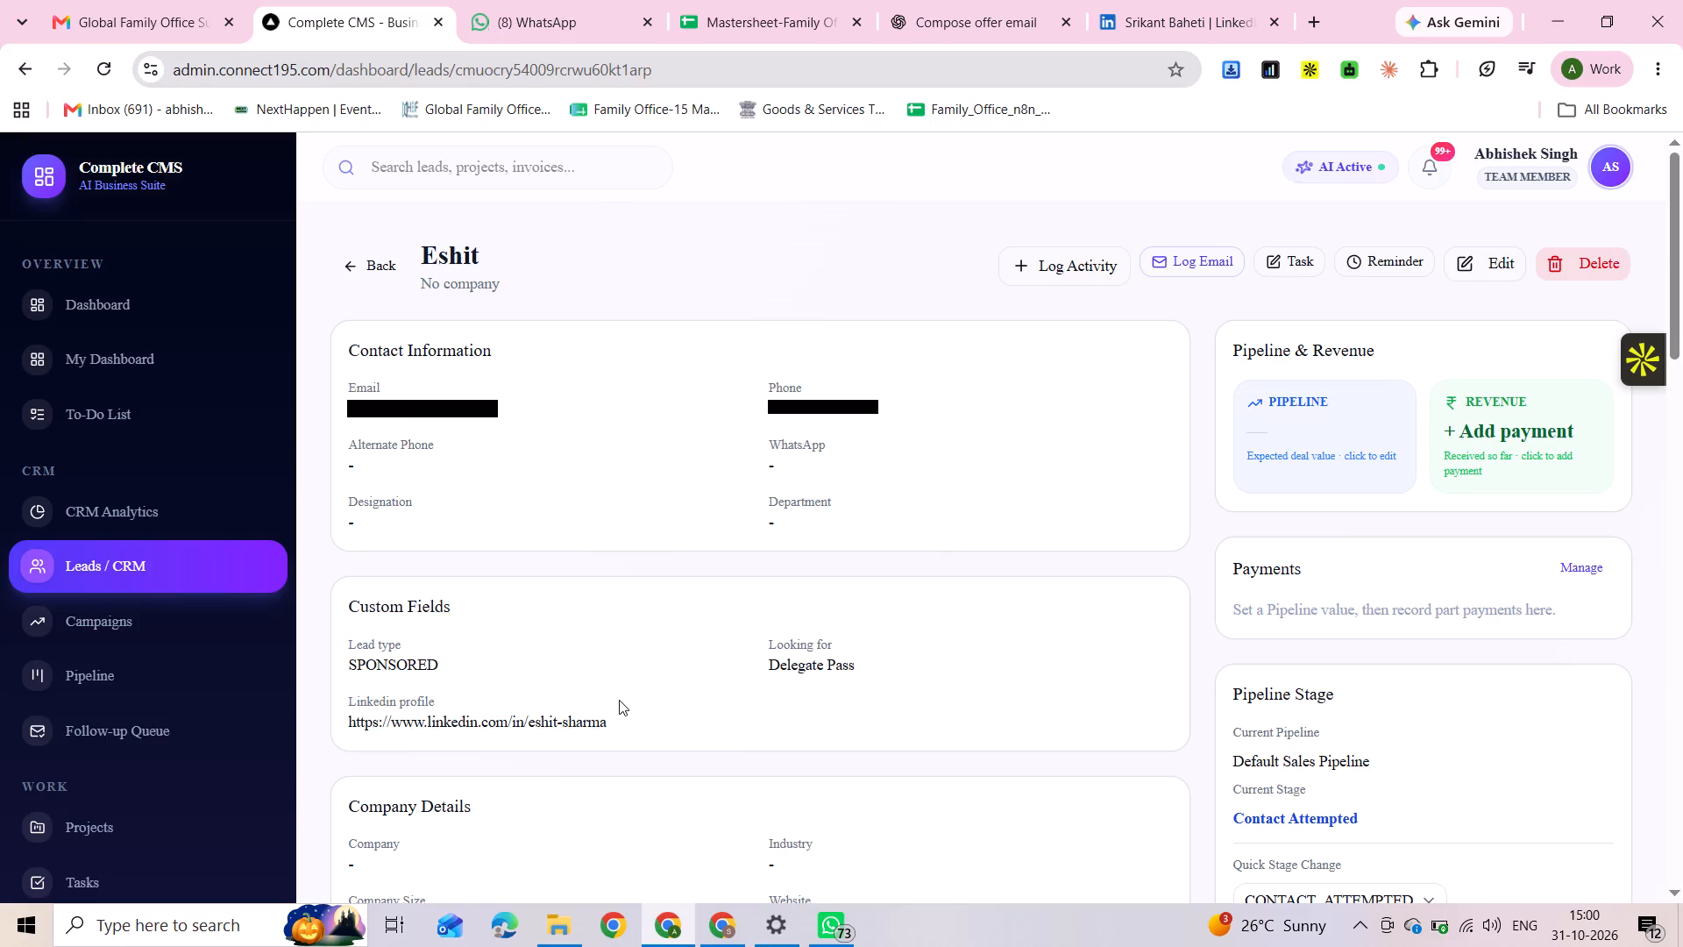
scroll(621, 665, down, 1)
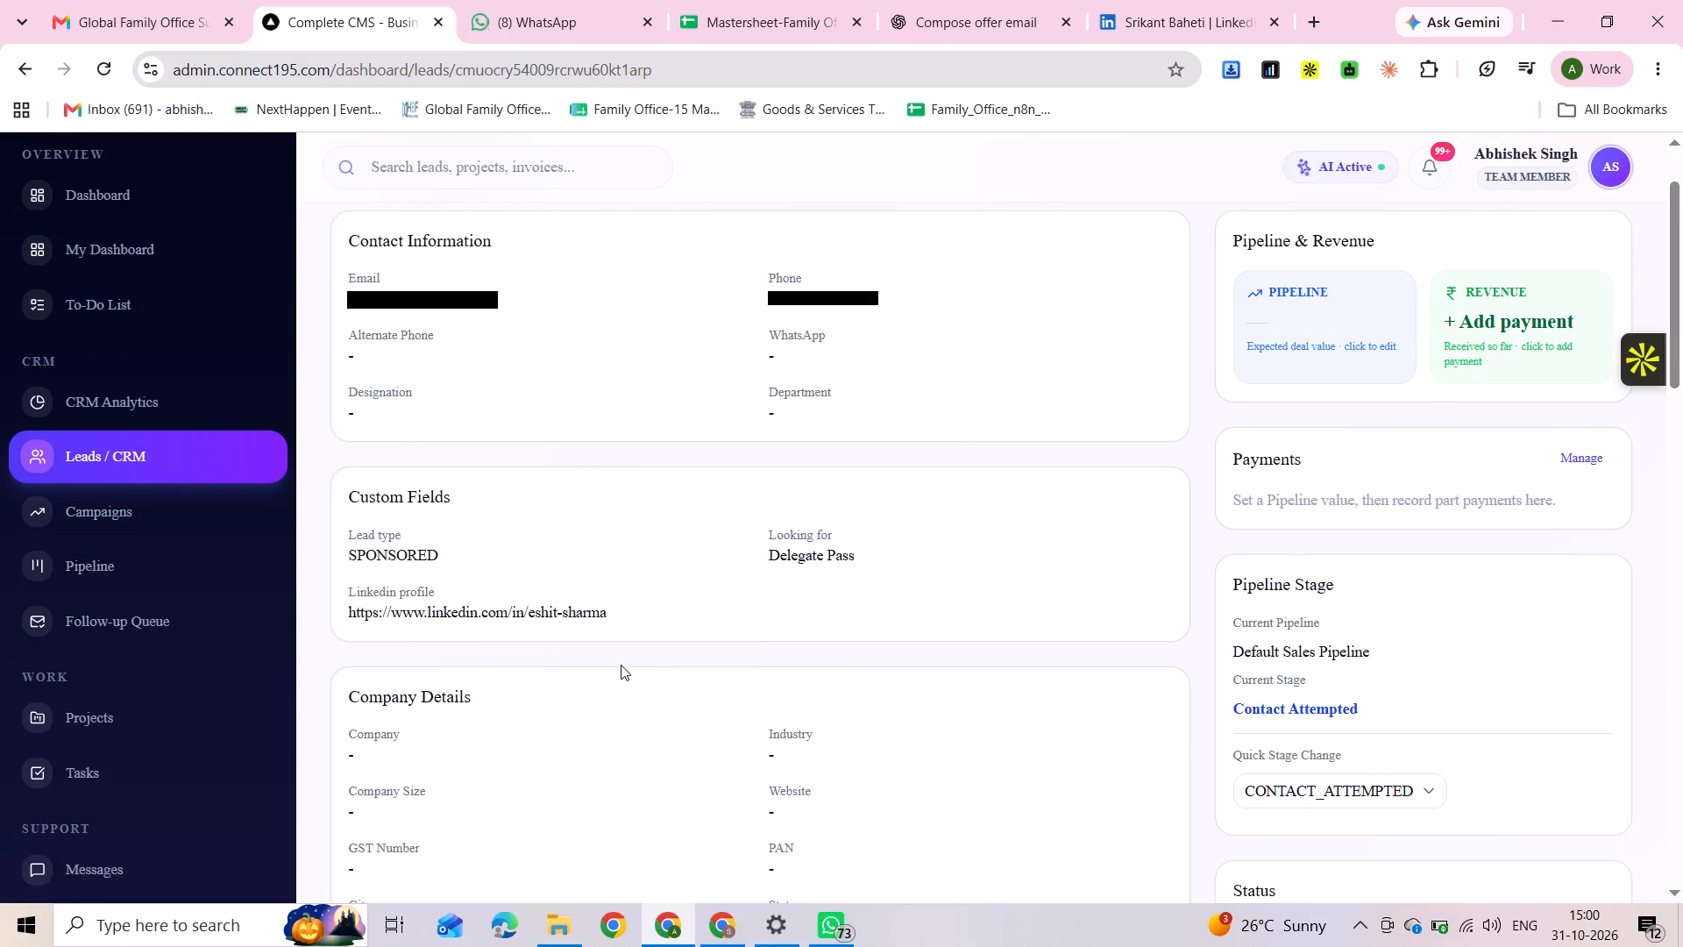
scroll(627, 693, down, 1)
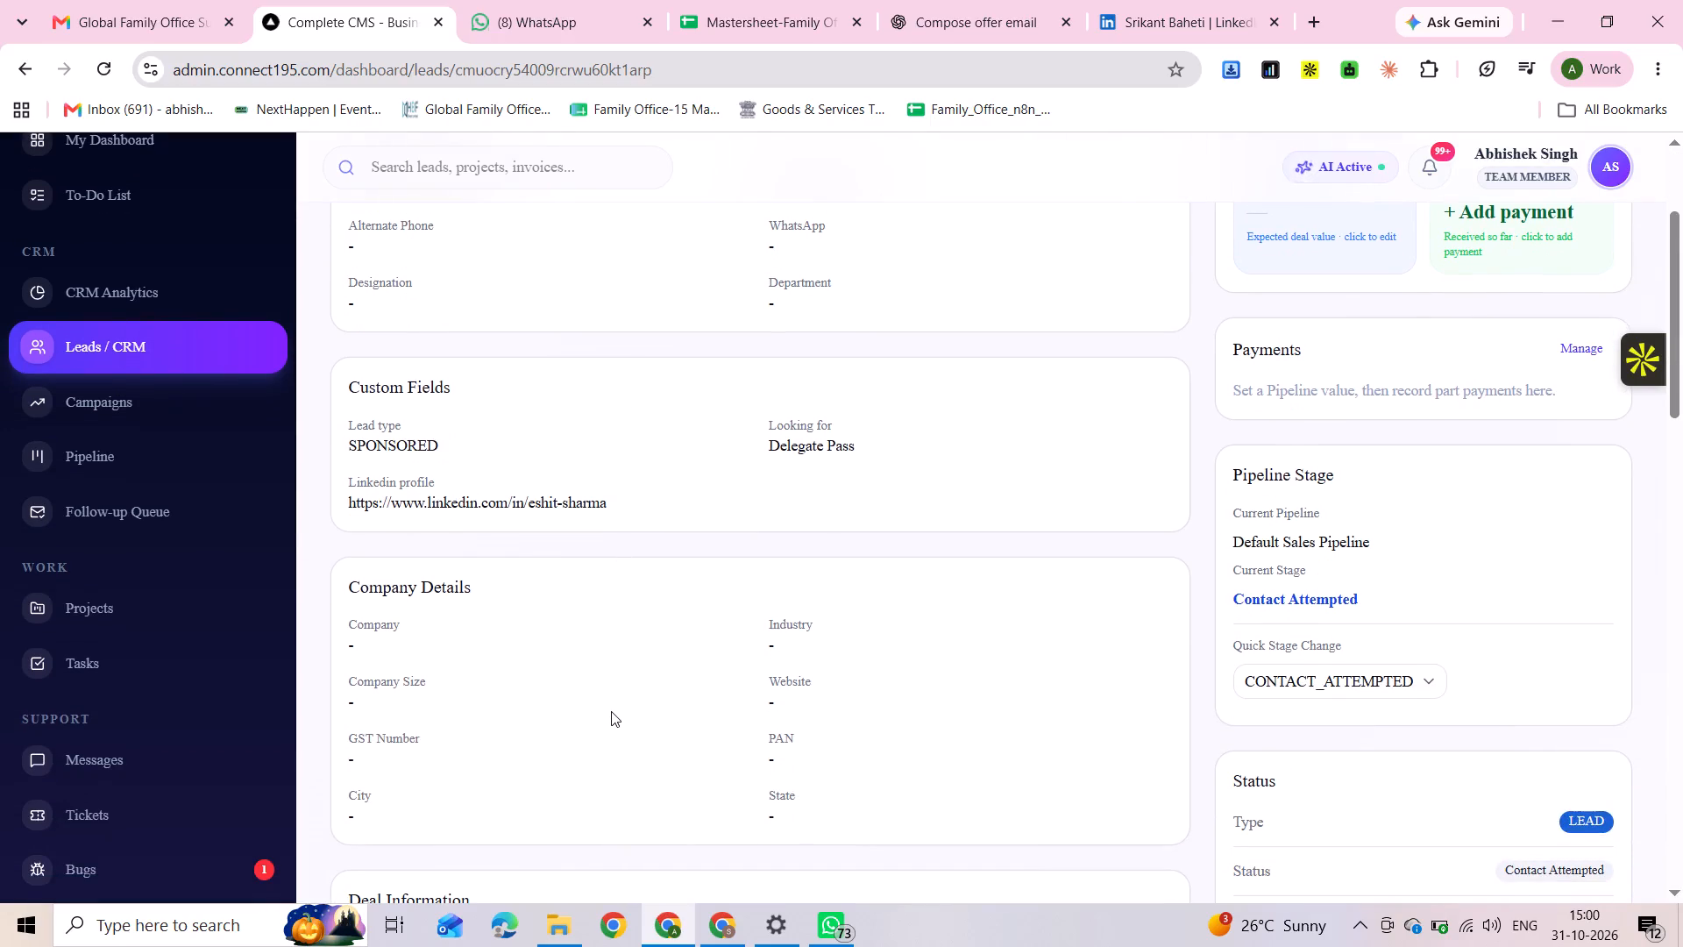
scroll(611, 711, up, 1)
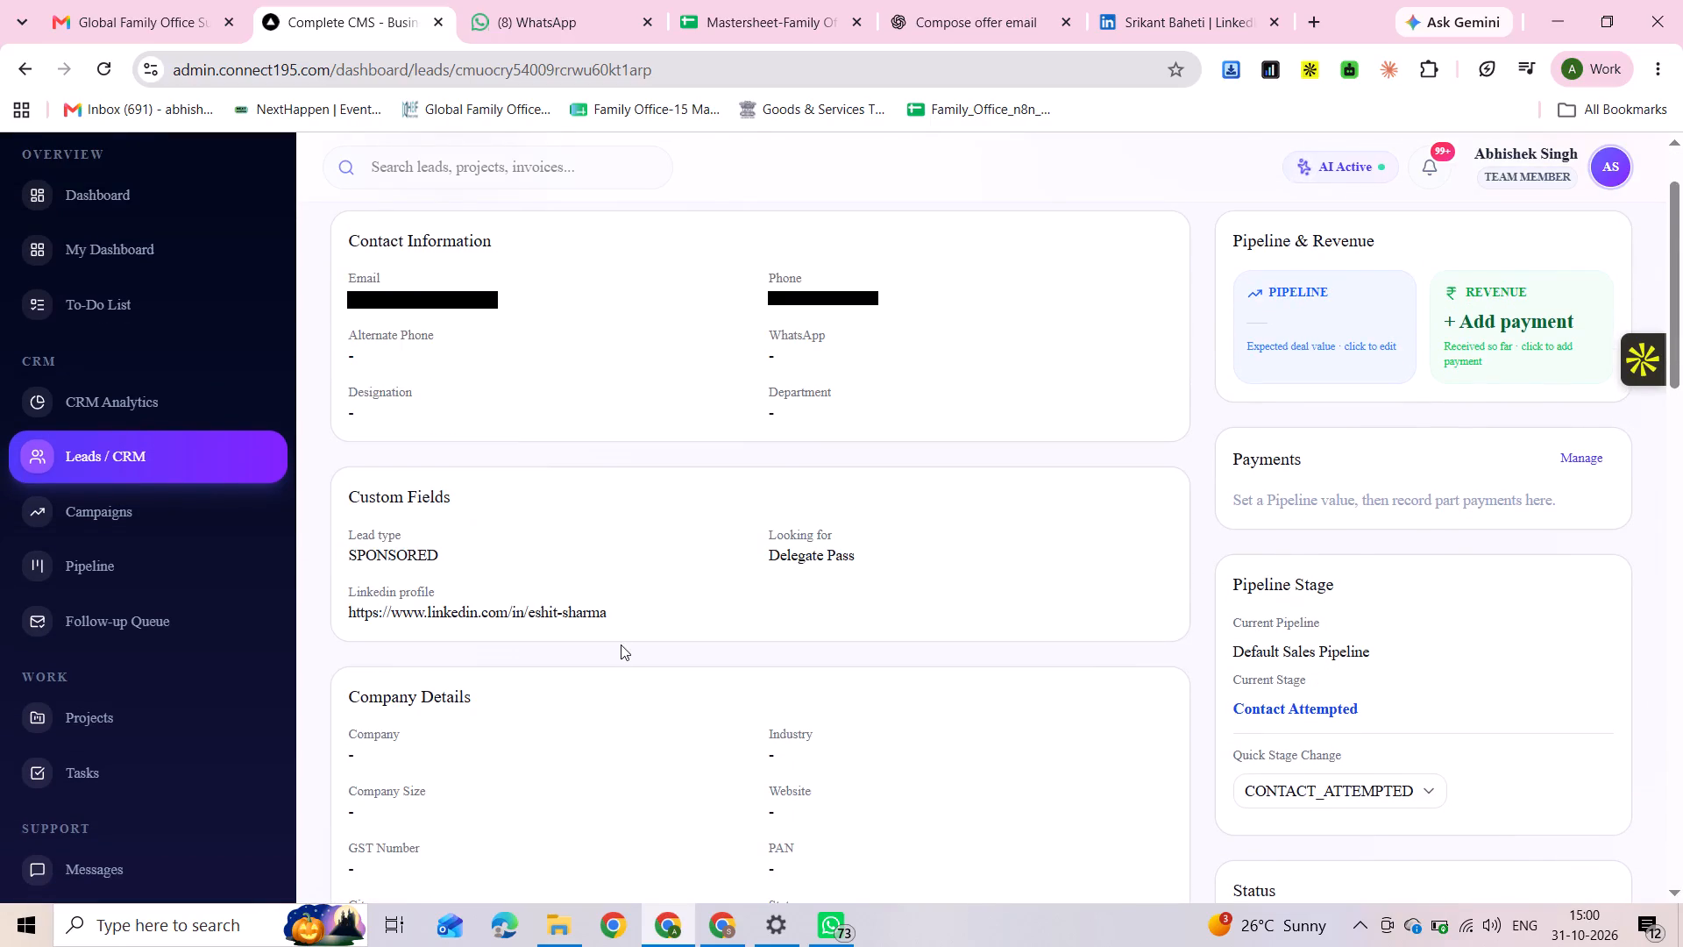
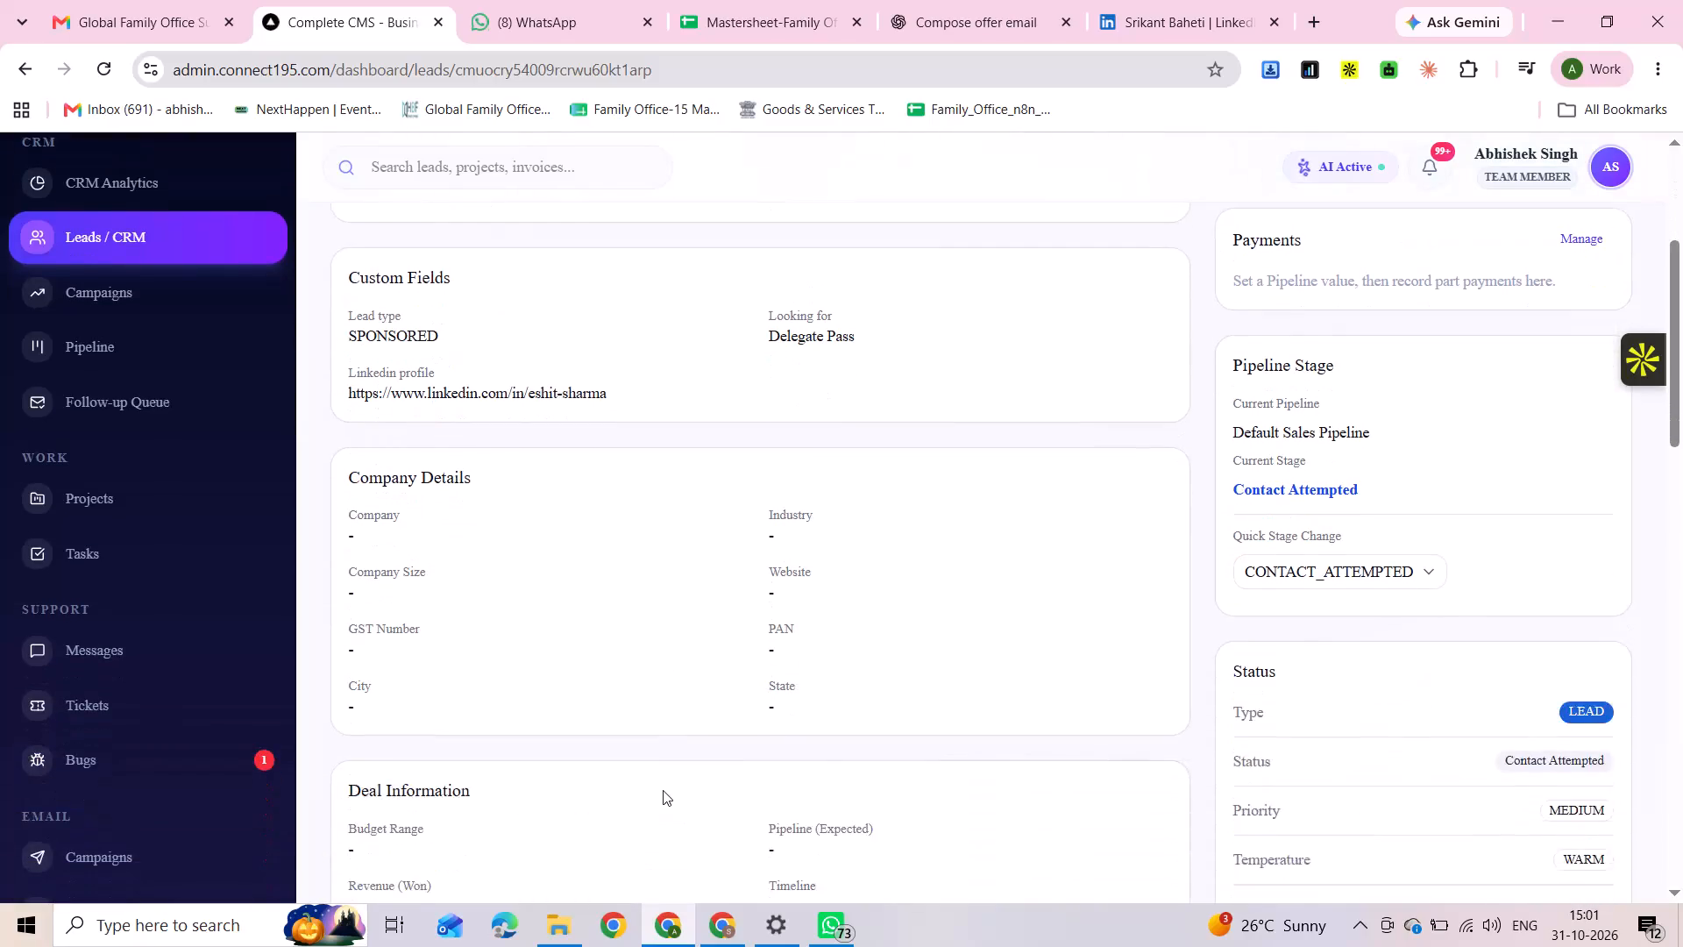
Review the company details, deal information, status and activity timeline on Eshit's lead record.
scroll(637, 833, down, 1)
scroll(611, 946, down, 2)
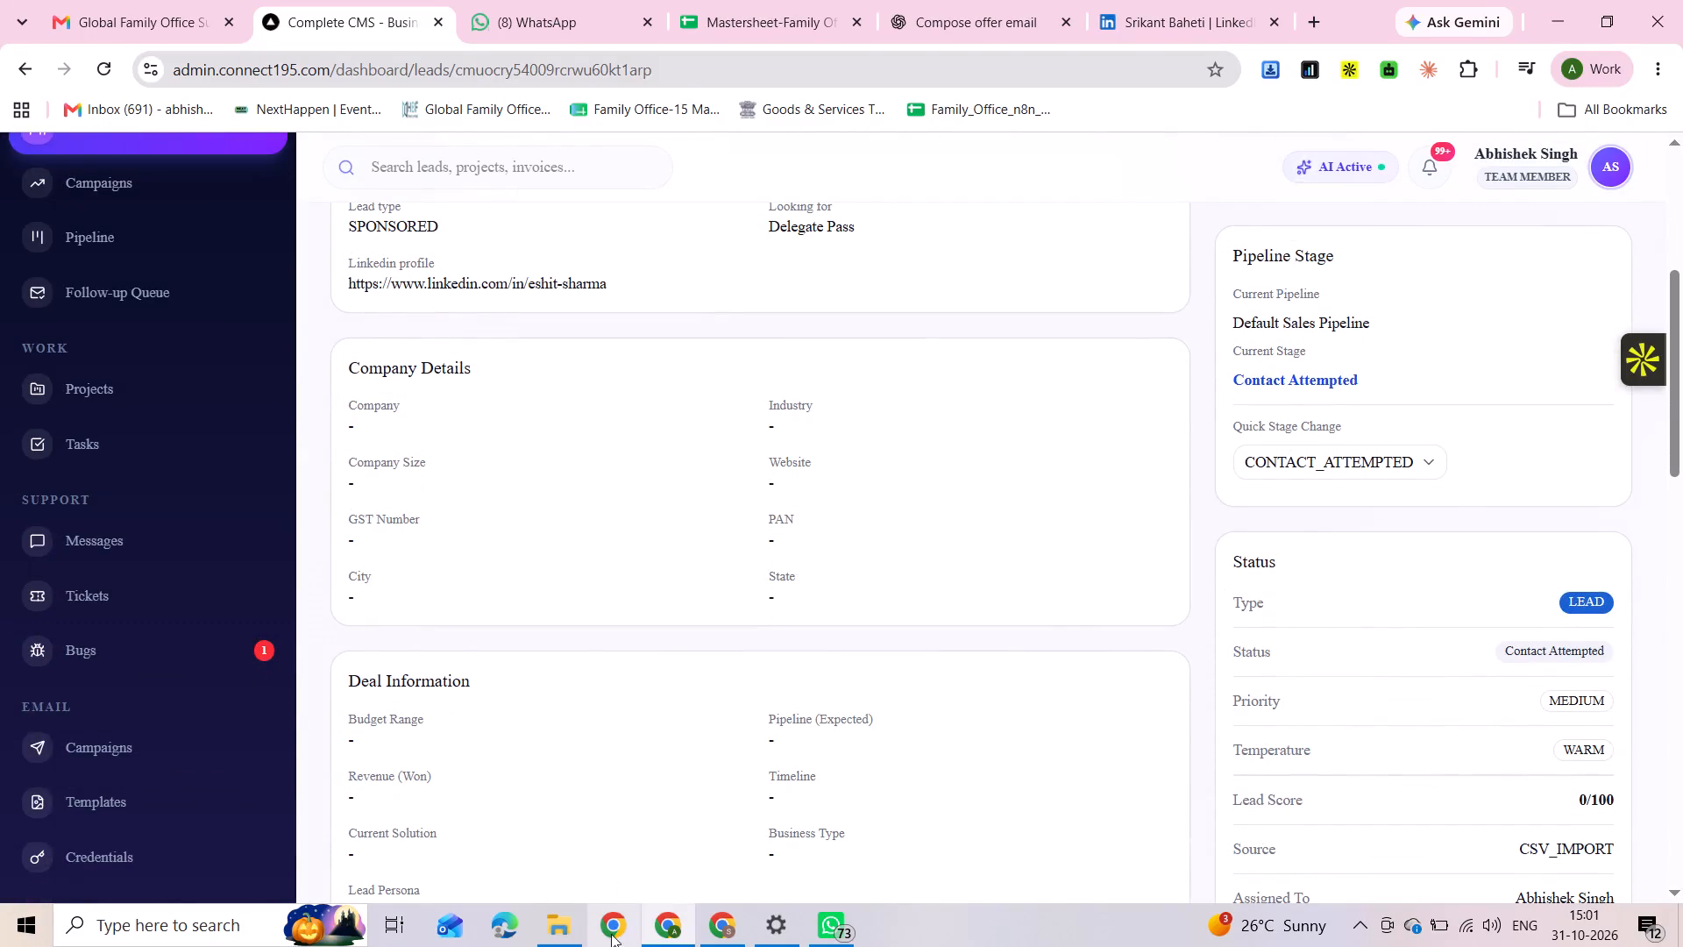
scroll(611, 934, down, 1)
scroll(585, 799, down, 4)
scroll(603, 720, up, 1)
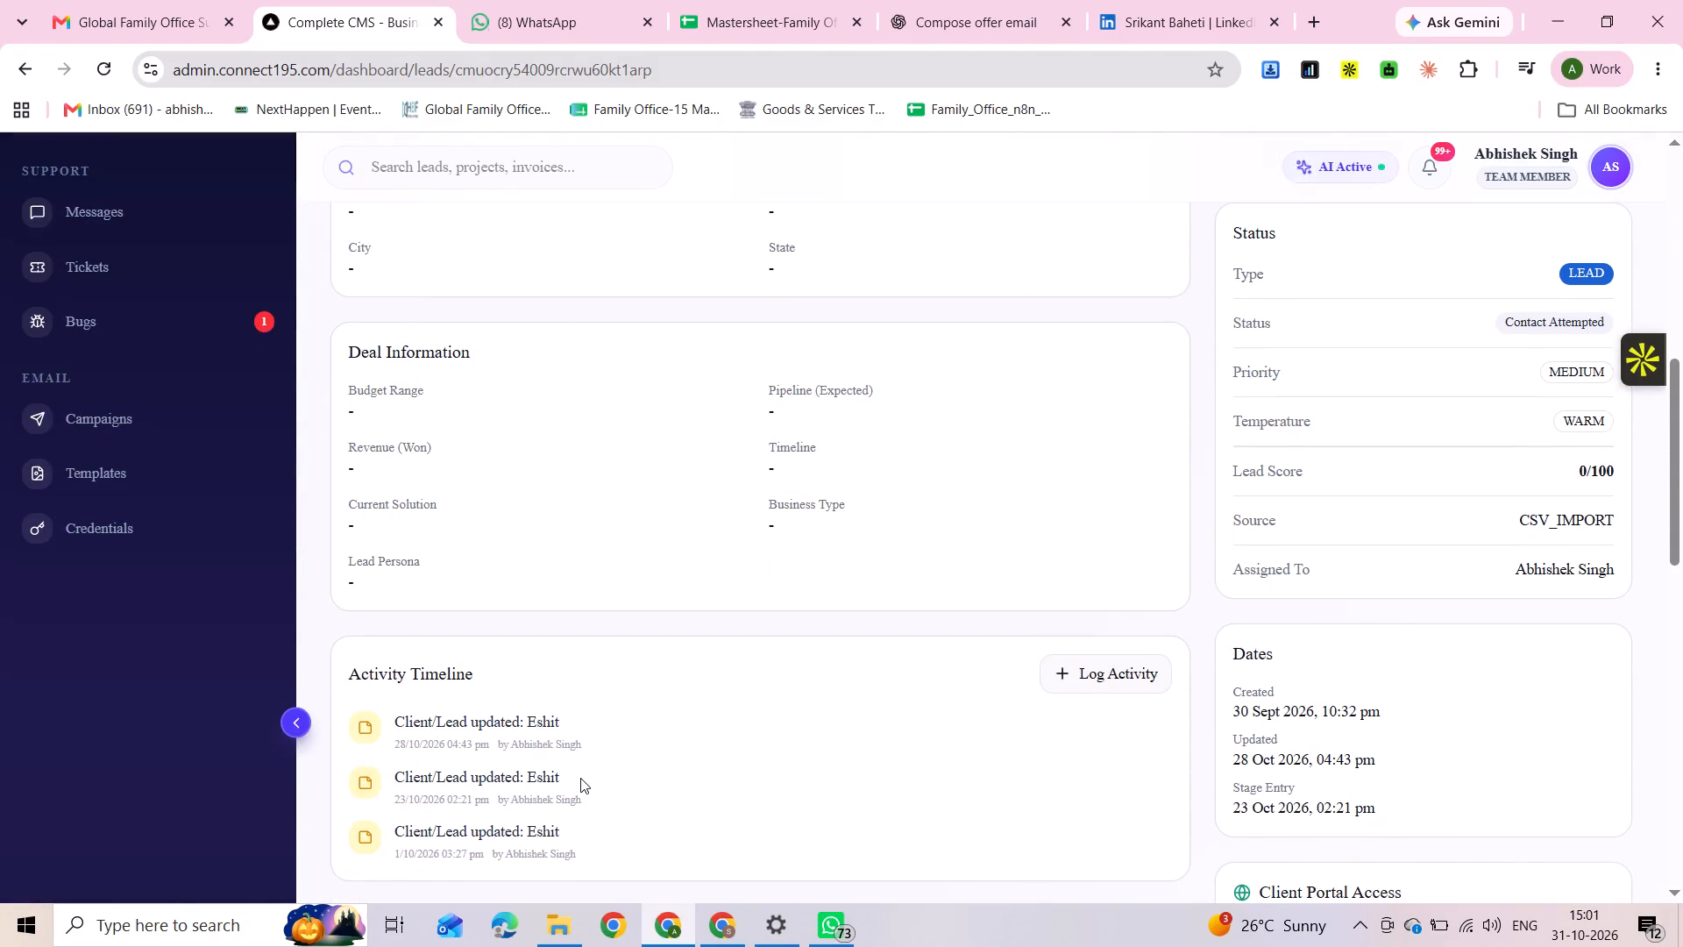
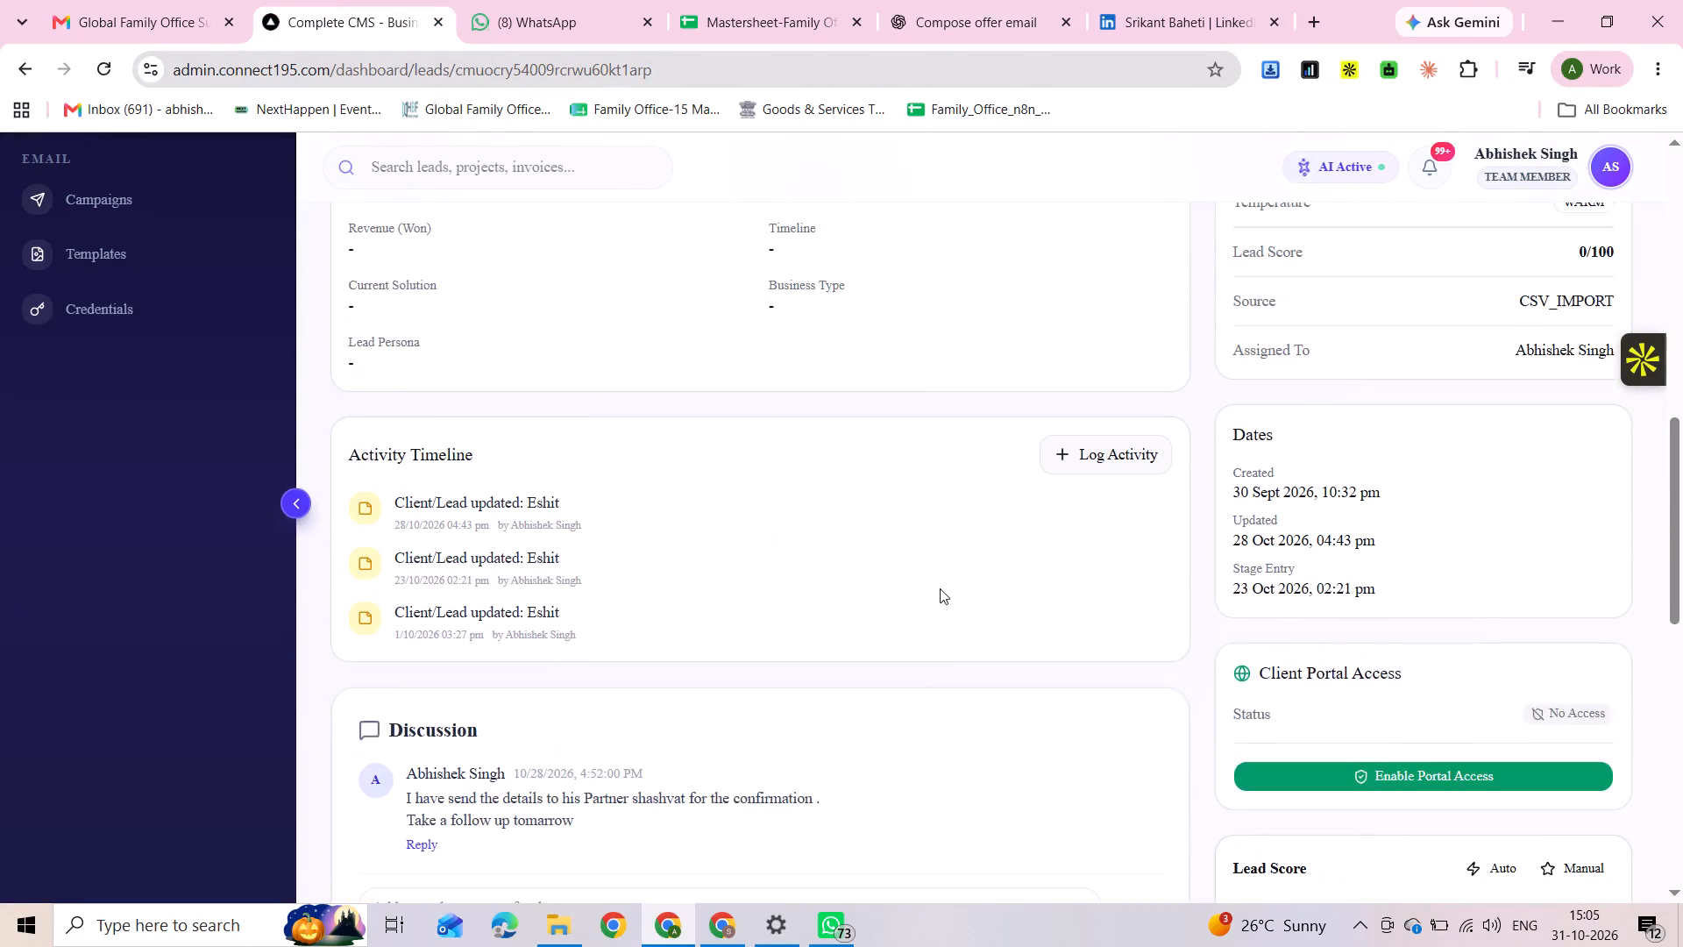
Write the discussion note "I have offered a 25000 + GST" on Eshit's lead record.
scroll(840, 633, down, 3)
click(695, 602)
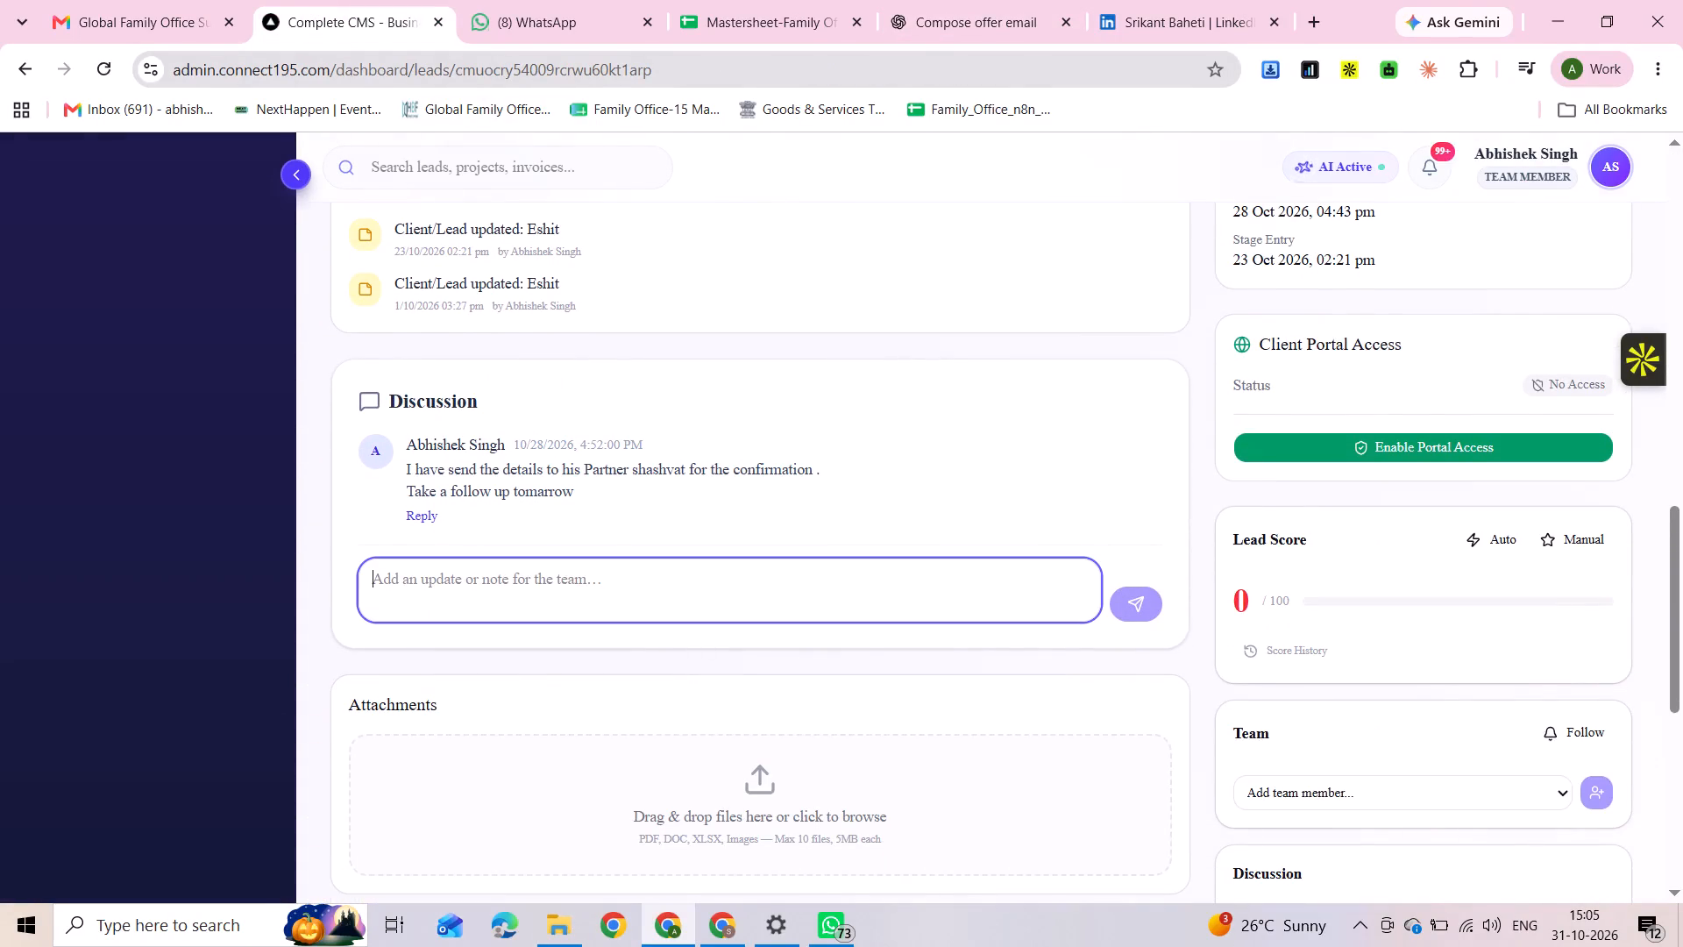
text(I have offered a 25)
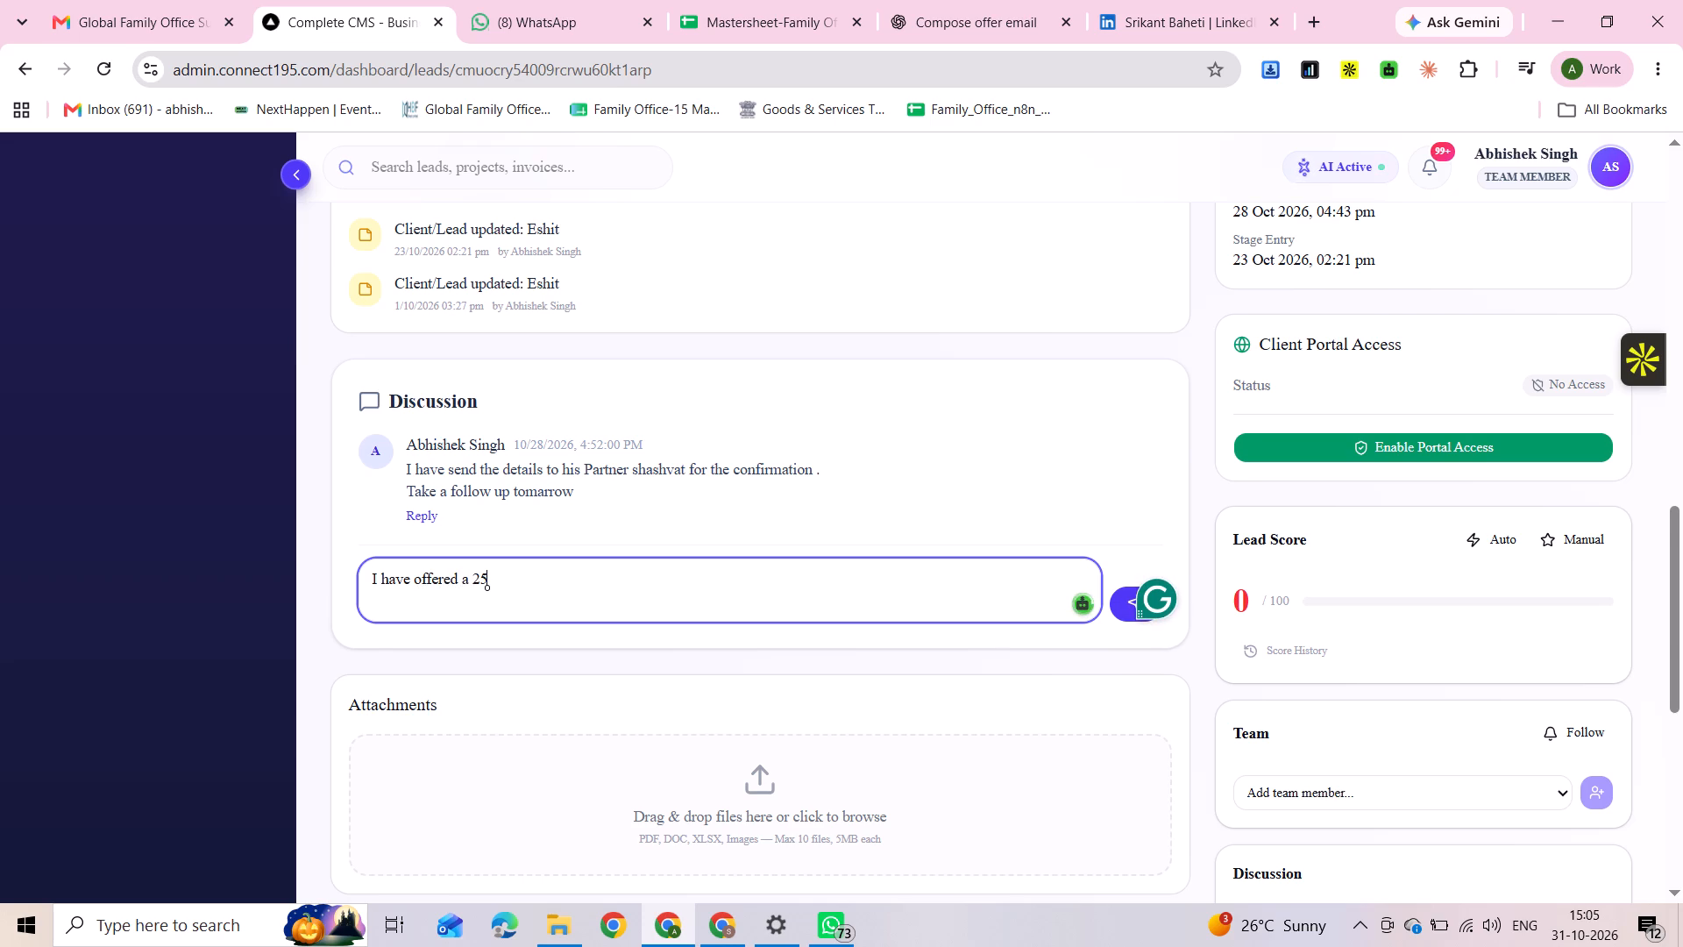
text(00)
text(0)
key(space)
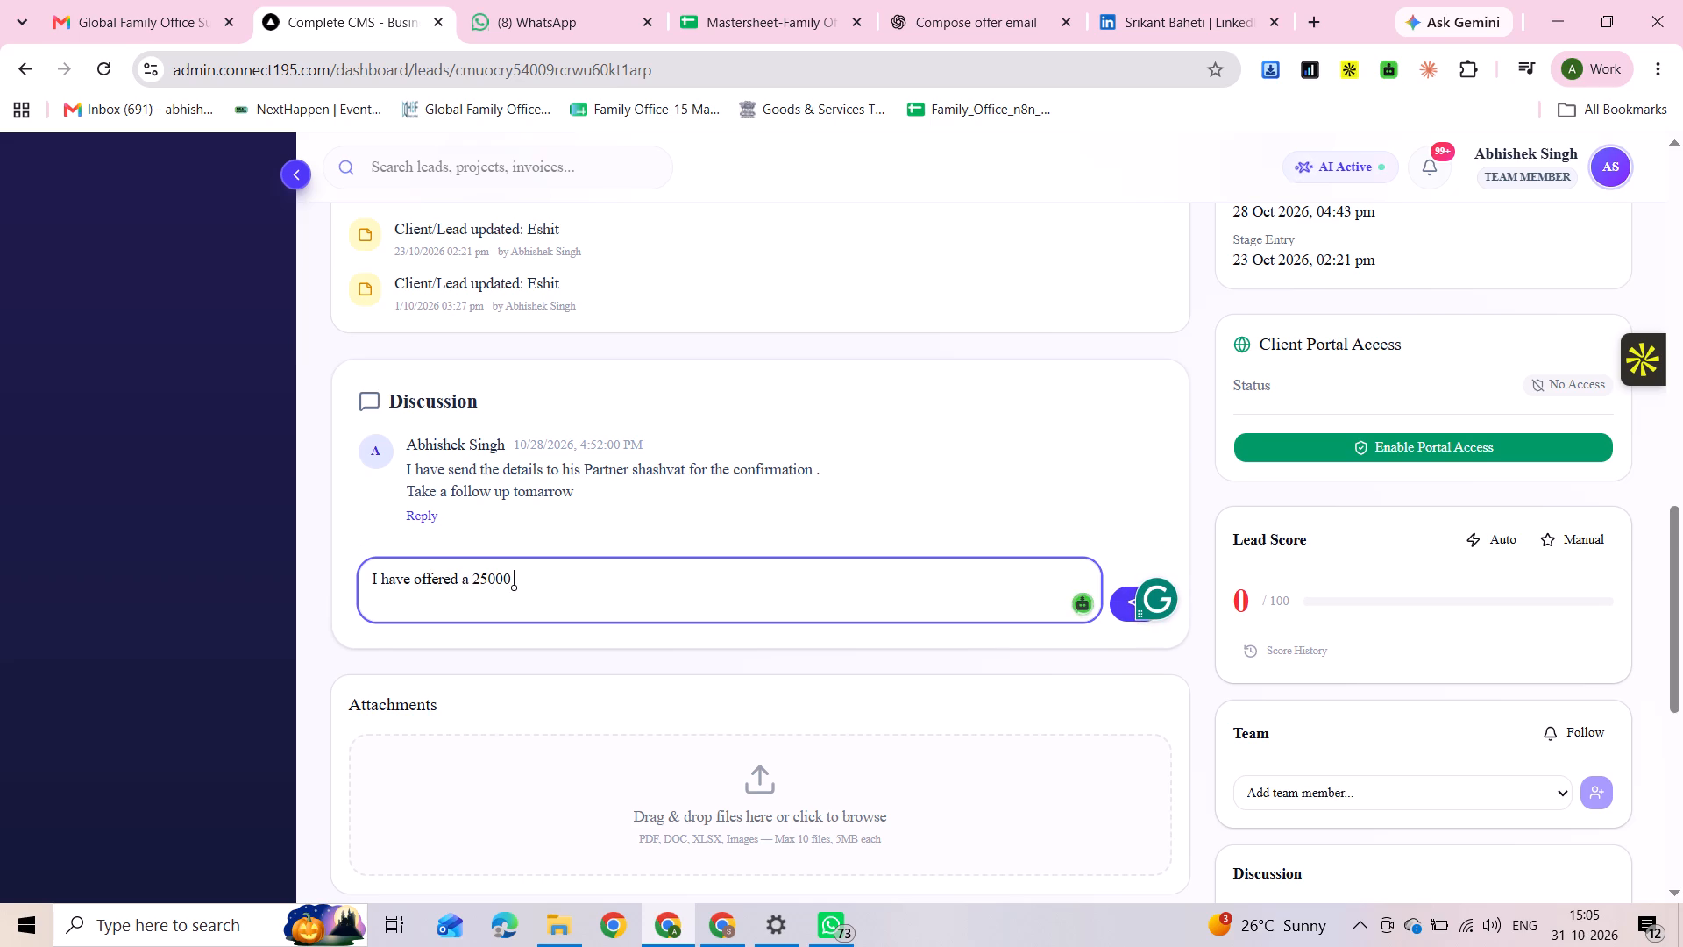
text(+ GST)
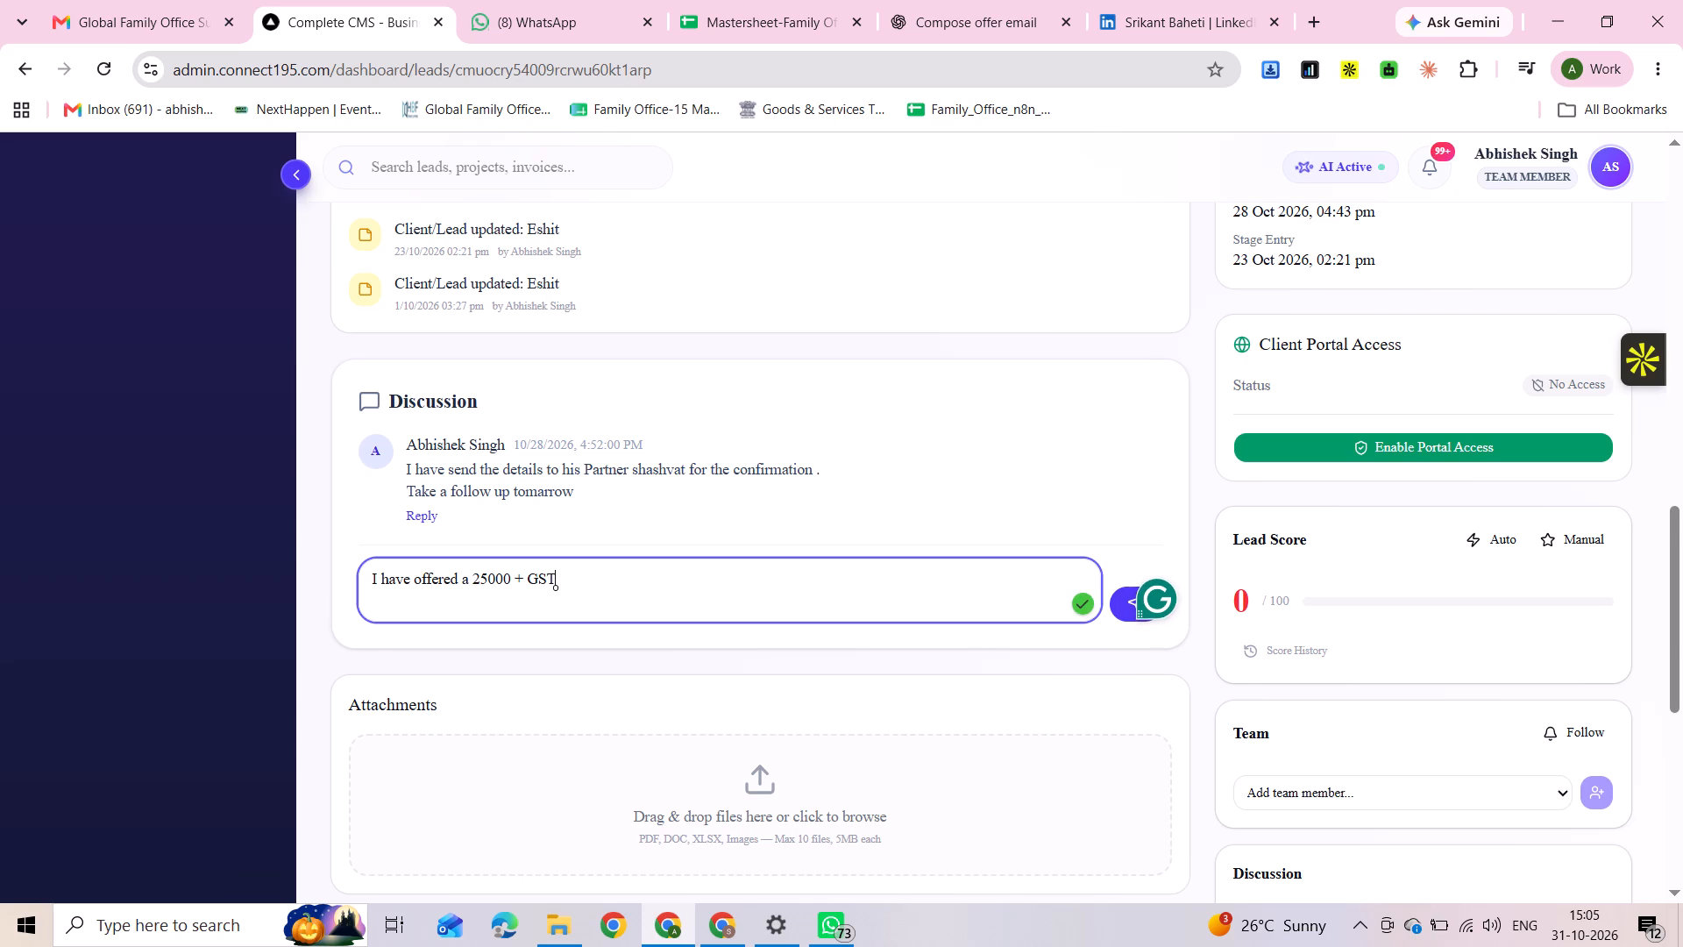
Post the note "I have offered a 25000 + GST" in the discussion on Eshit's lead record.
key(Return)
click(1121, 595)
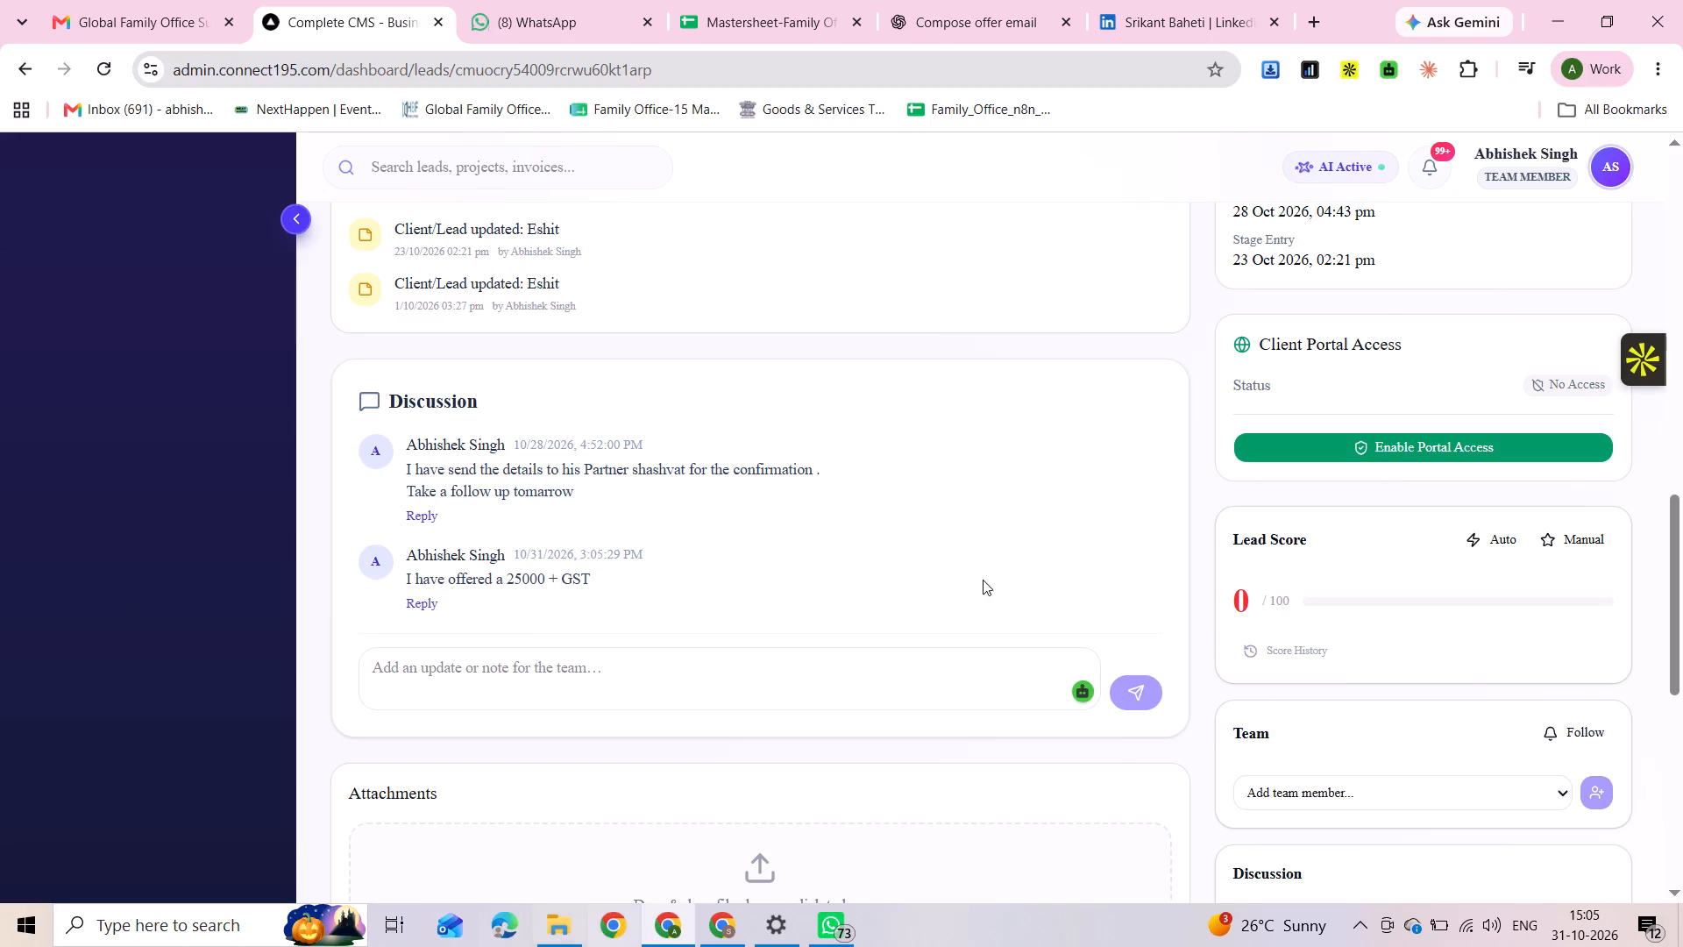
Return to the campaign's contact-attempted leads and change Eshit's status to Meeting Scheduled.
scroll(988, 424, up, 6)
scroll(640, 342, up, 4)
scroll(478, 344, up, 4)
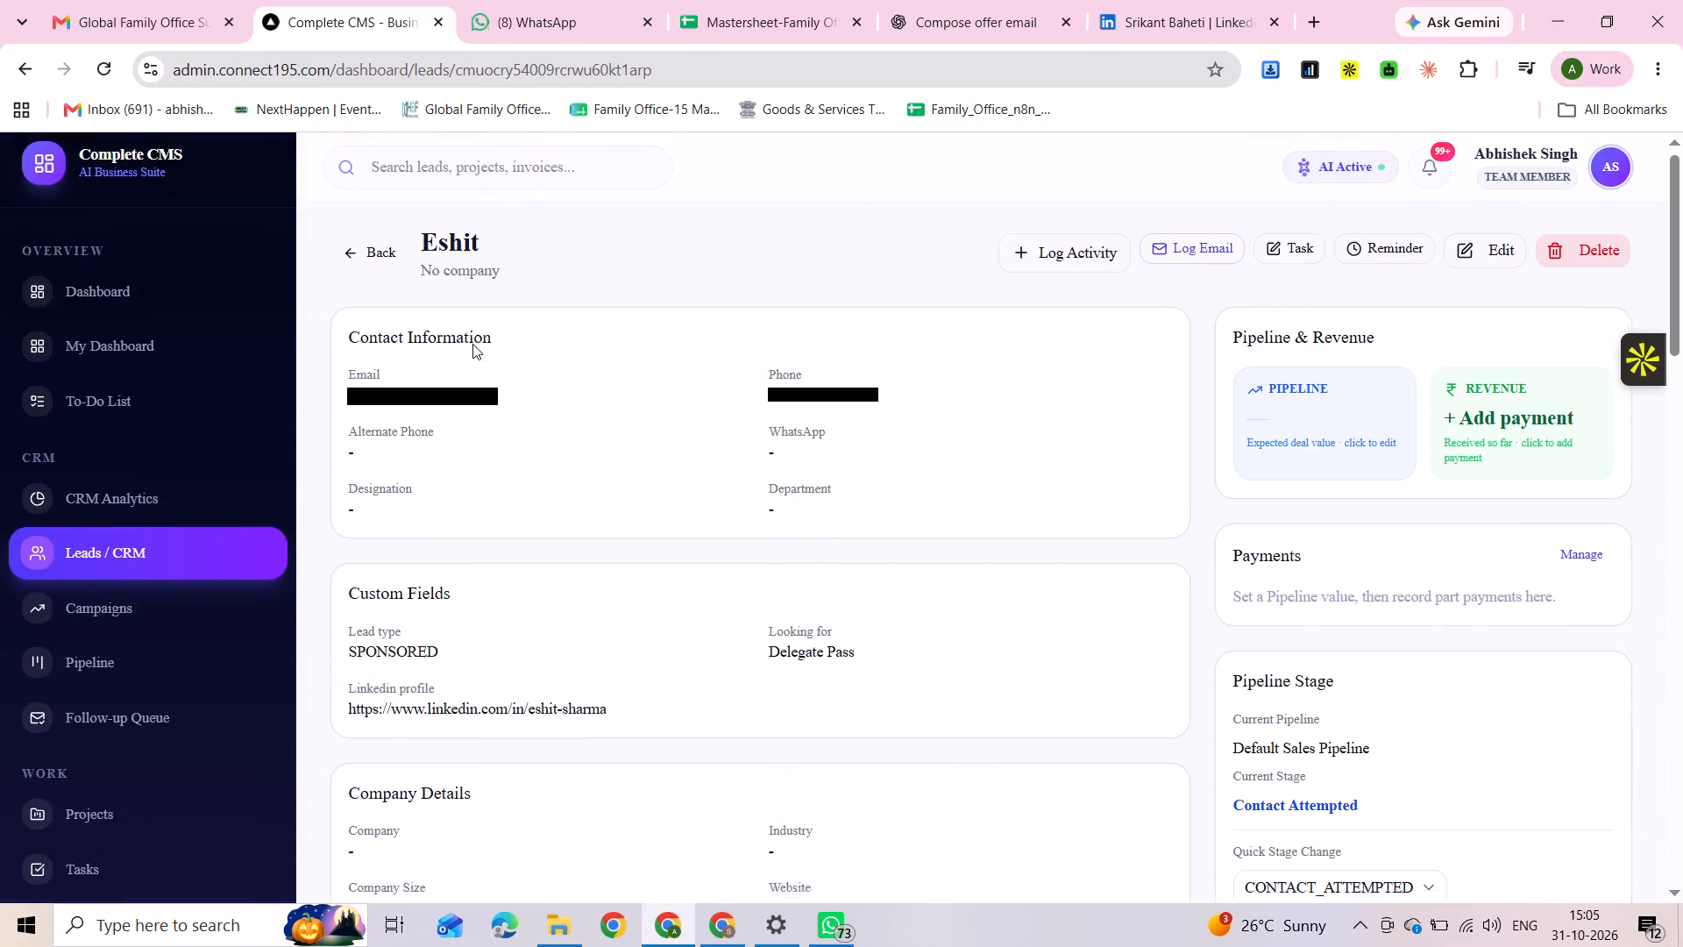
click(359, 270)
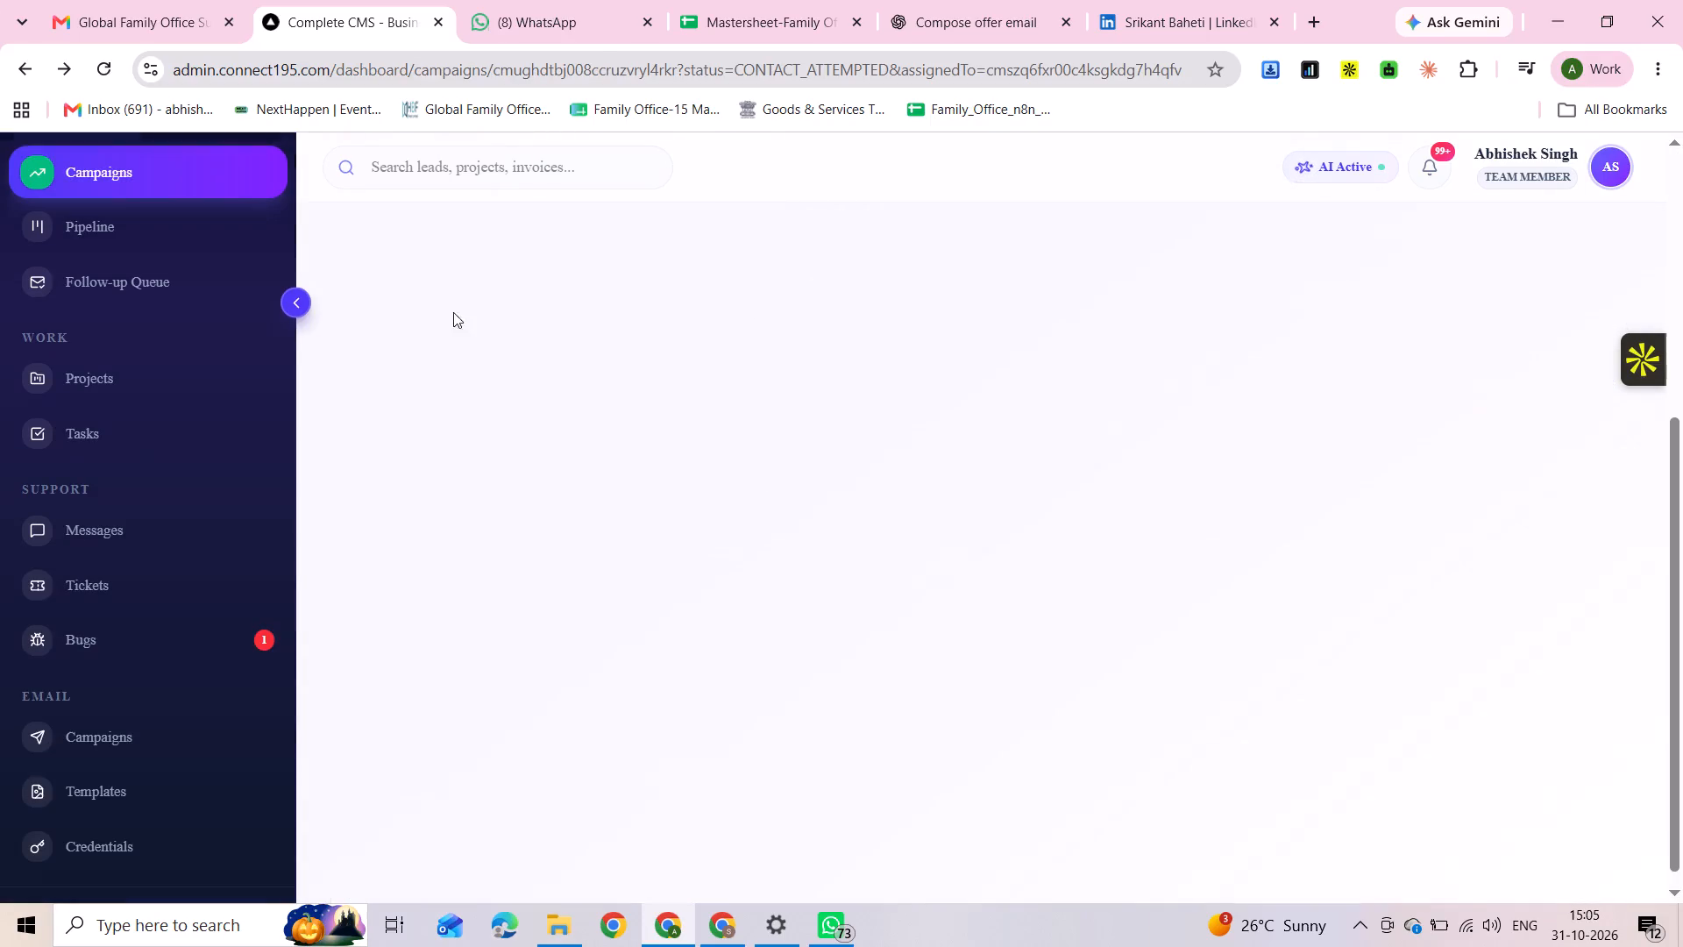
scroll(481, 513, down, 1)
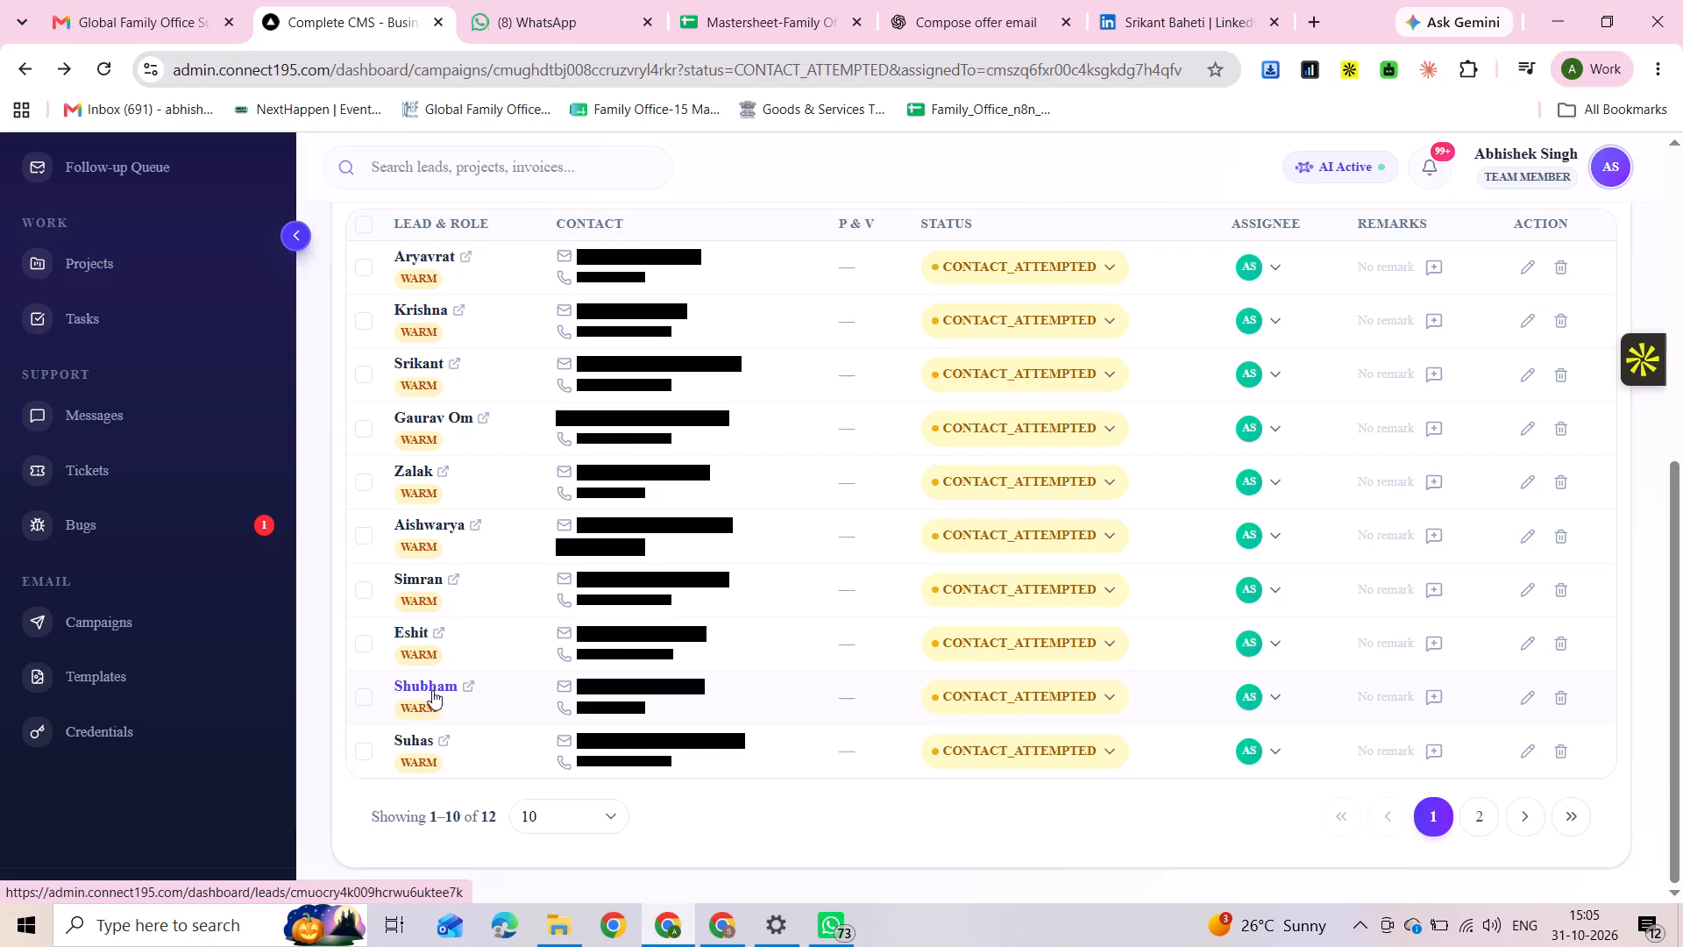
click(984, 648)
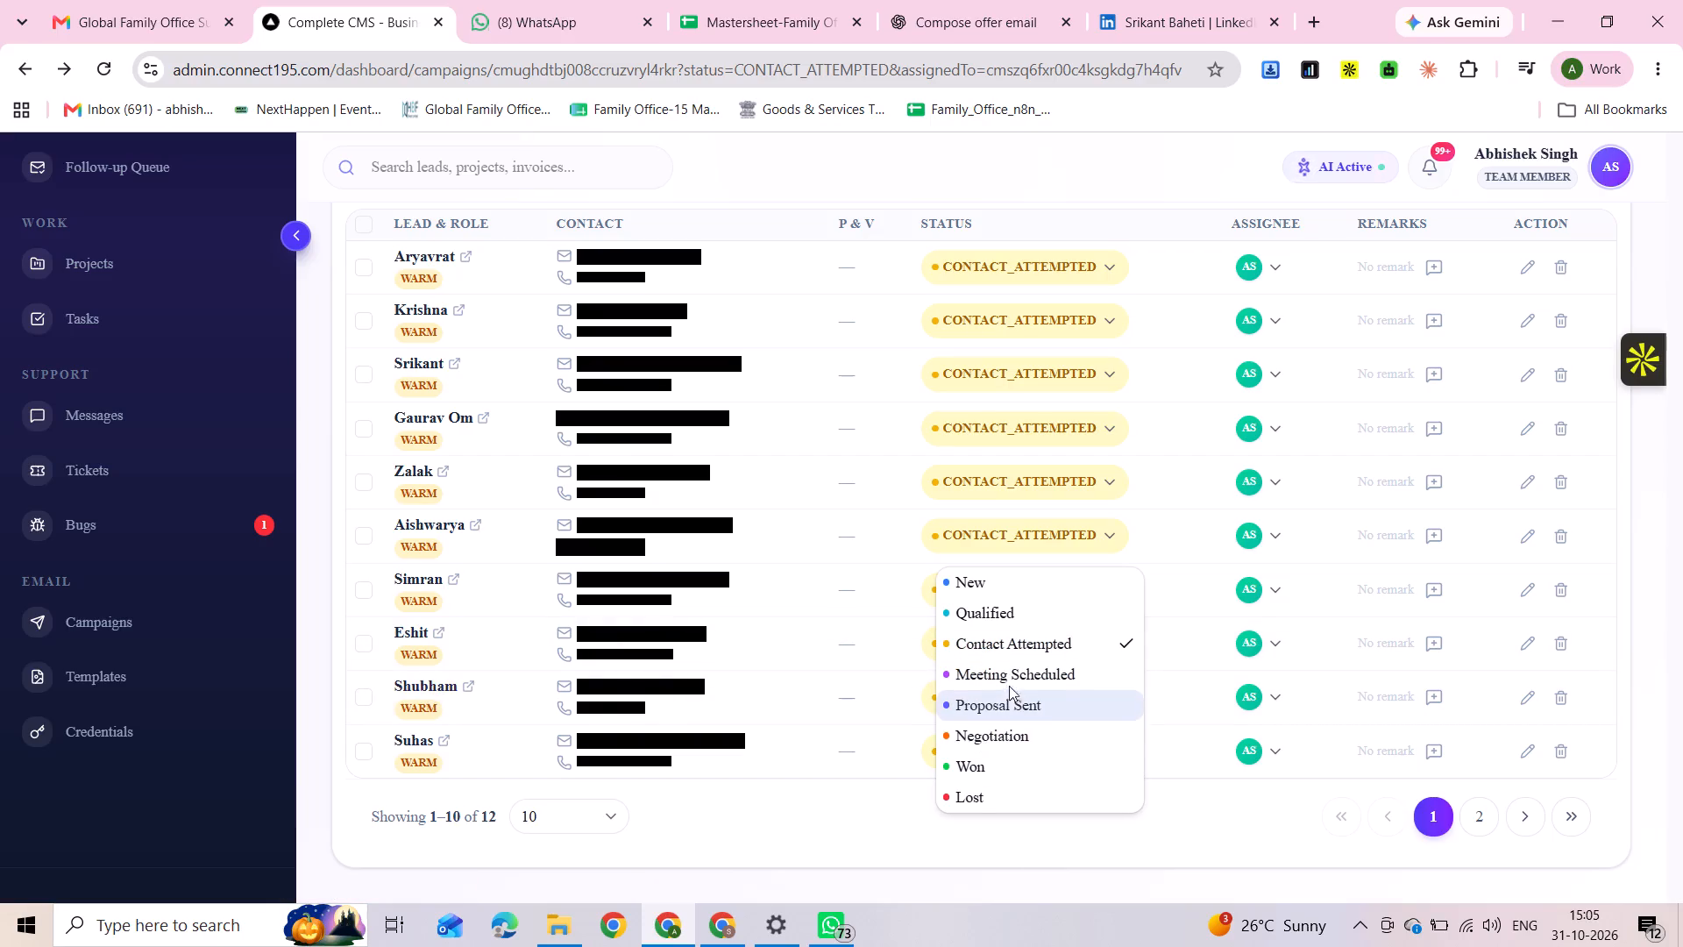
click(994, 680)
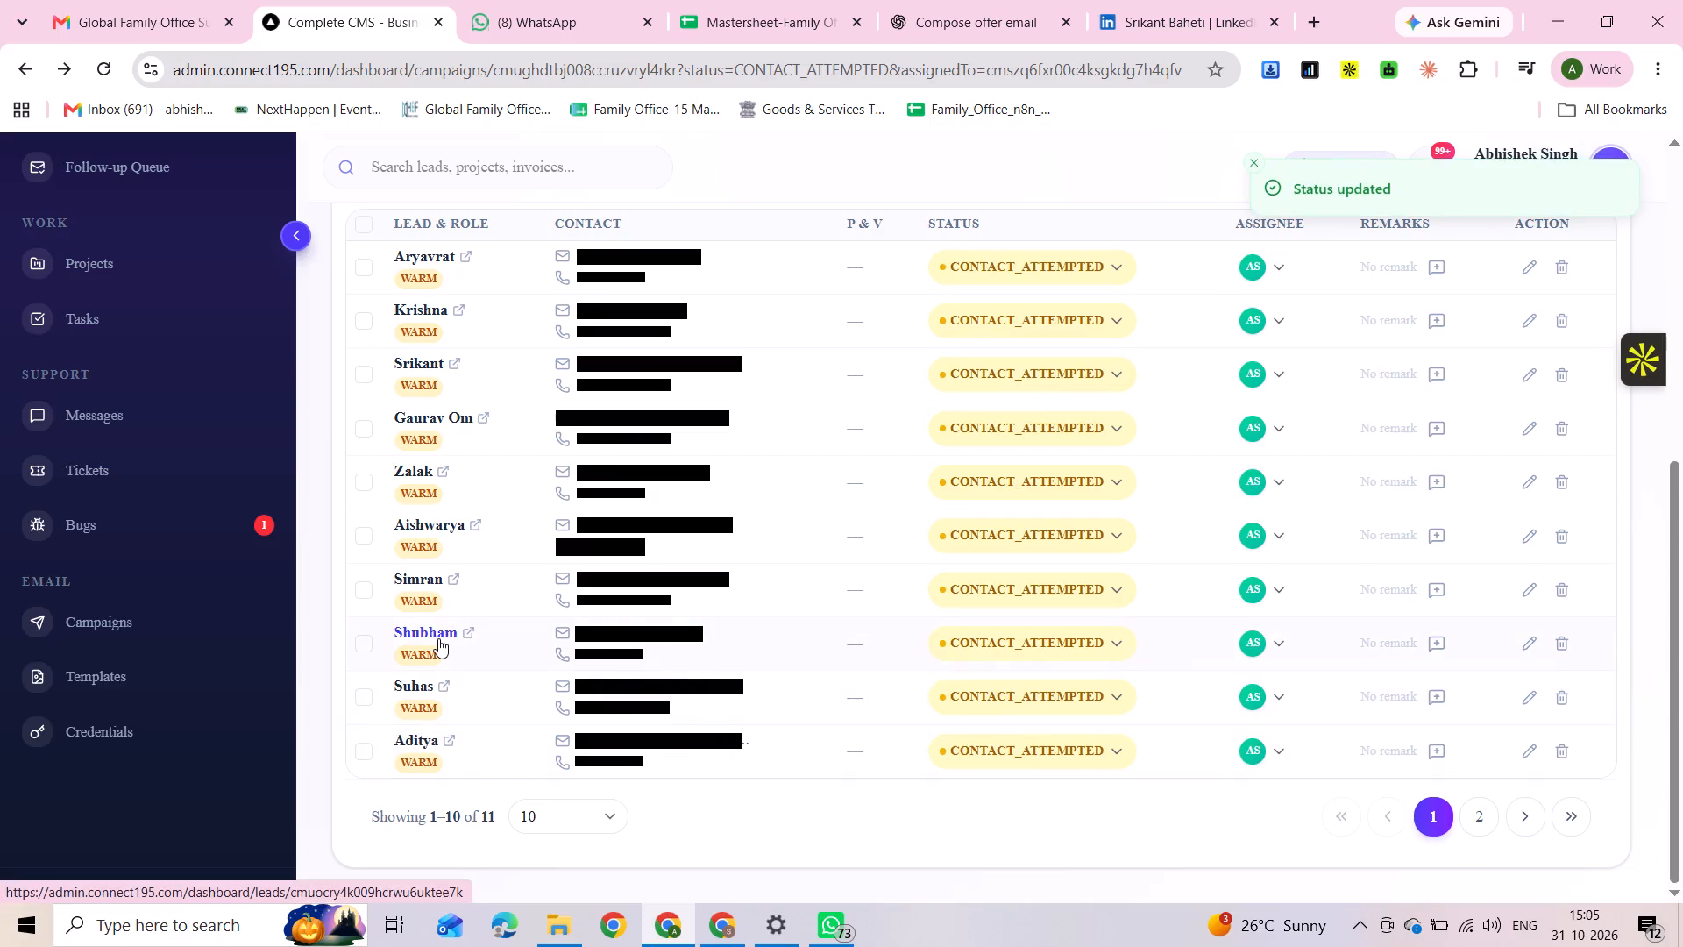
Open Suhas's lead record from the contact-attempted leads list.
double_click(421, 696)
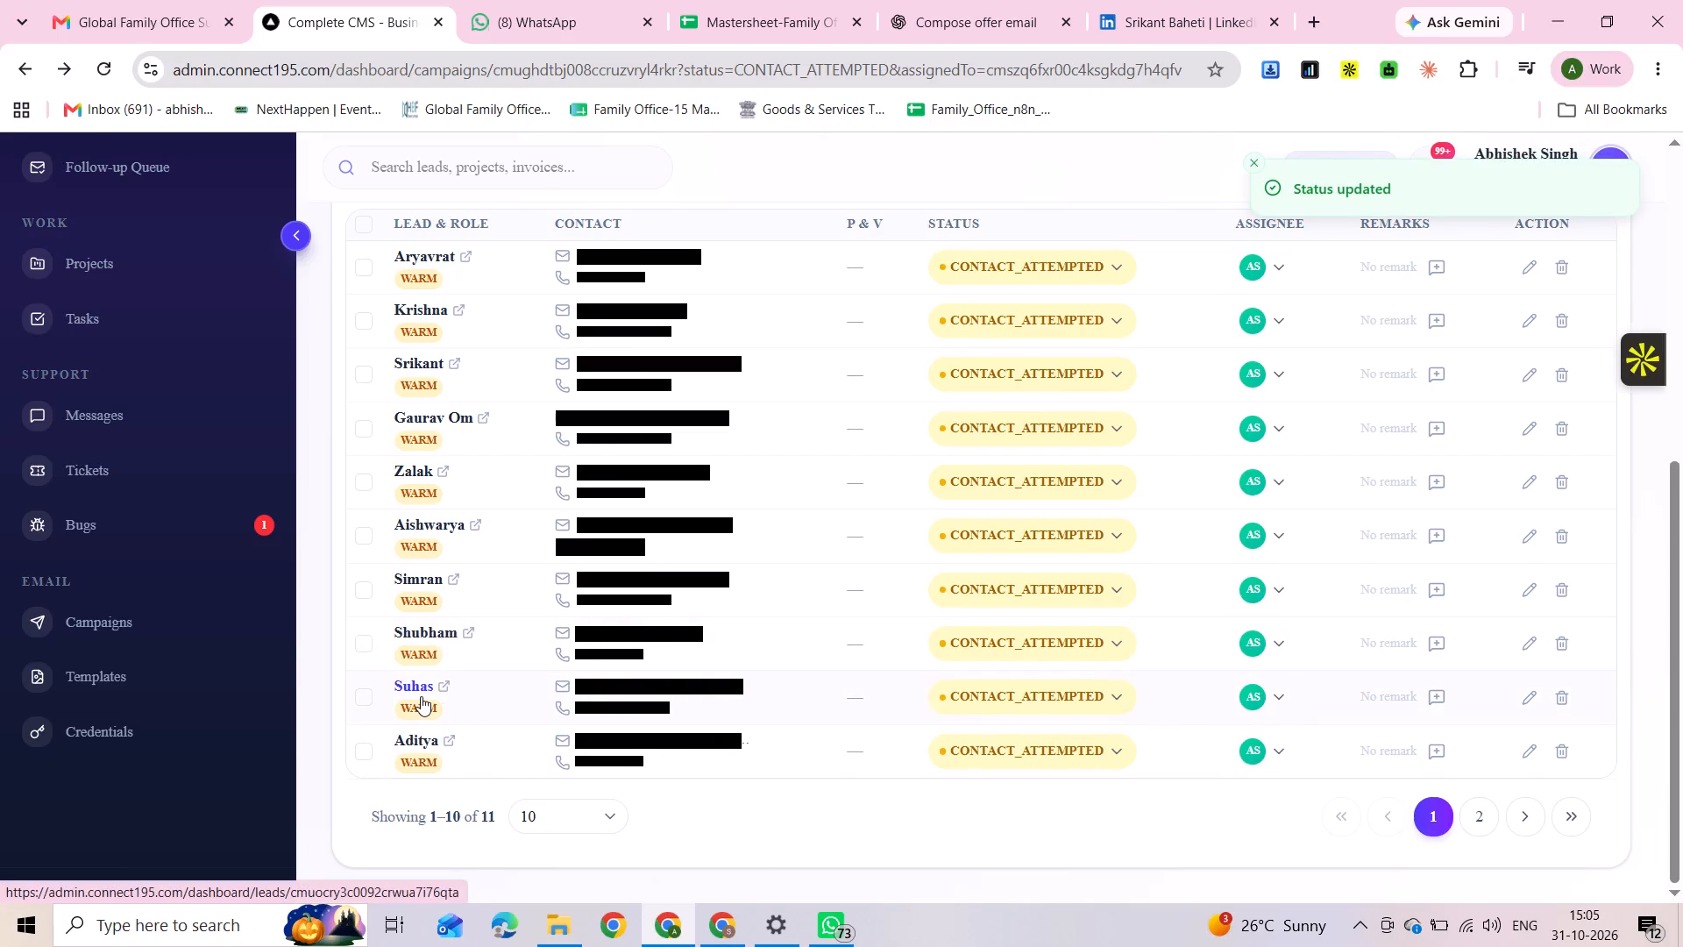
Check Suhas's lead record and its discussion notes, and change the pipeline stage to Meeting Scheduled.
scroll(1213, 692, up, 3)
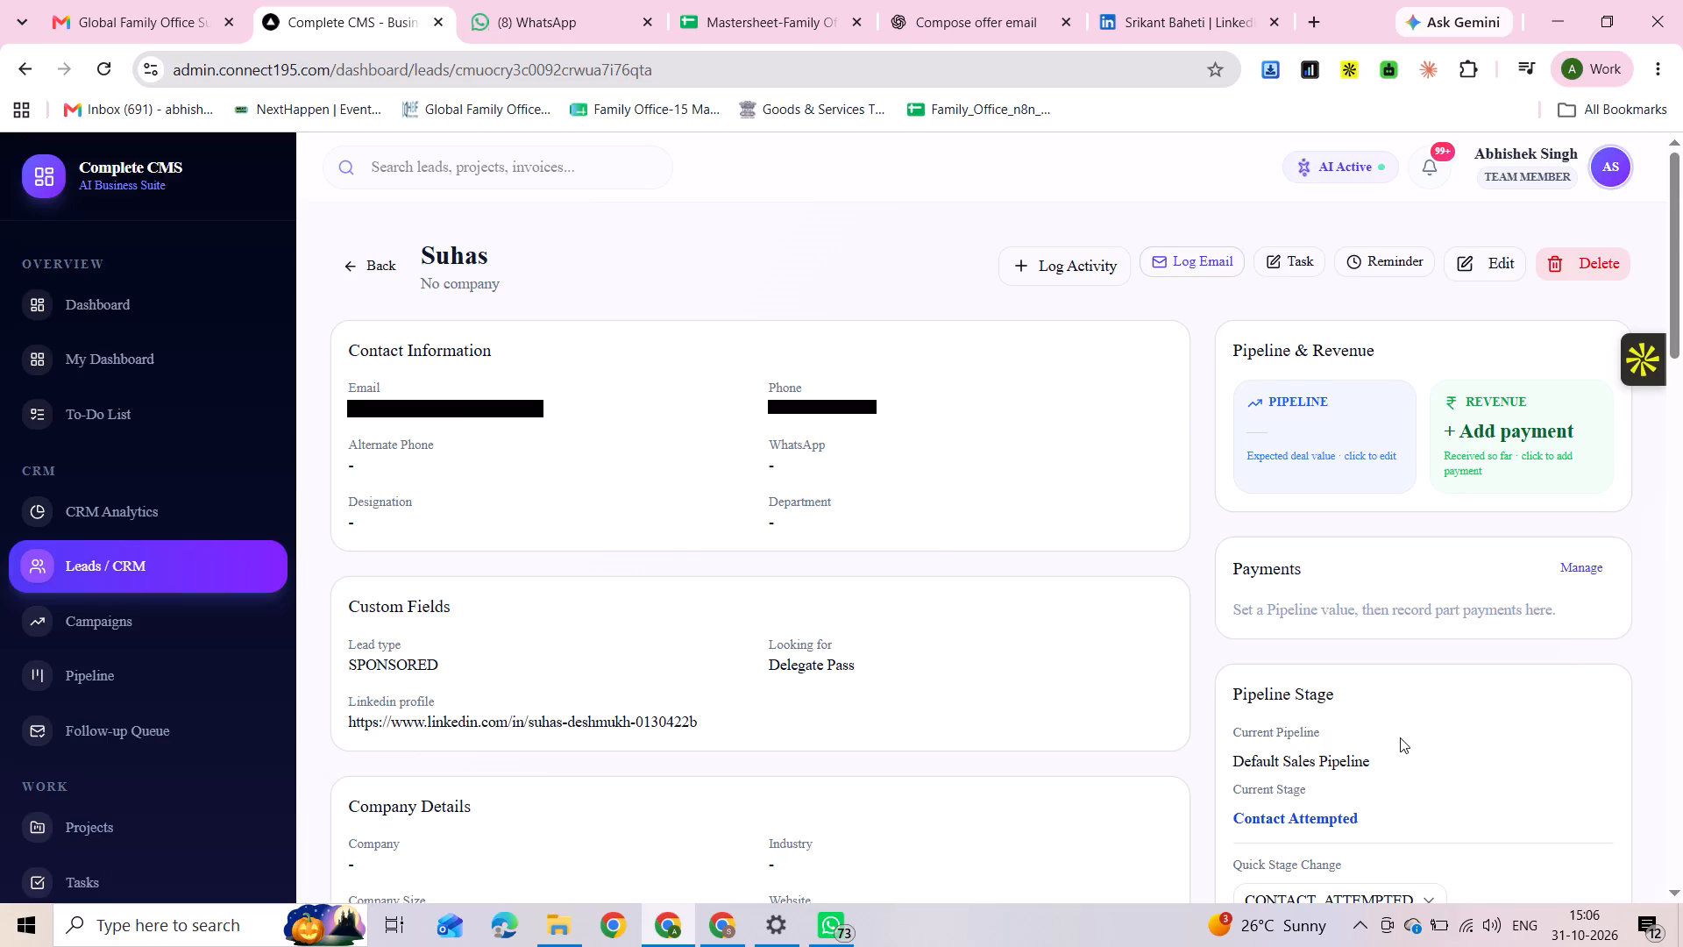
scroll(1400, 737, down, 3)
scroll(1644, 739, down, 8)
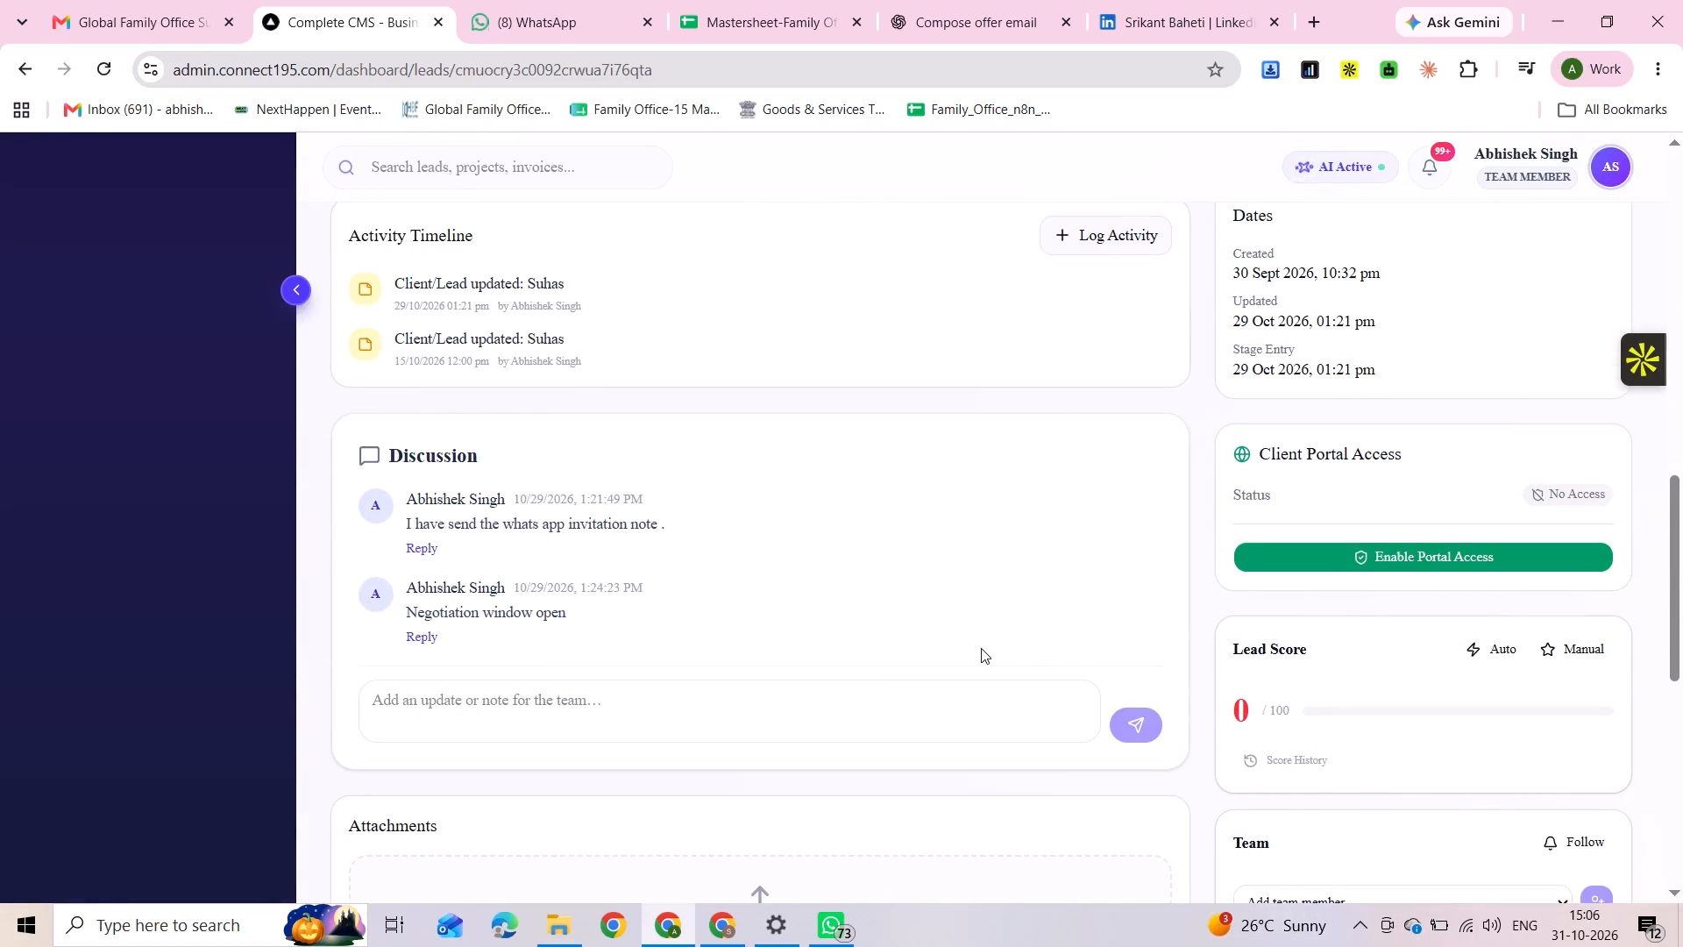
scroll(981, 648, up, 16)
scroll(977, 658, down, 1)
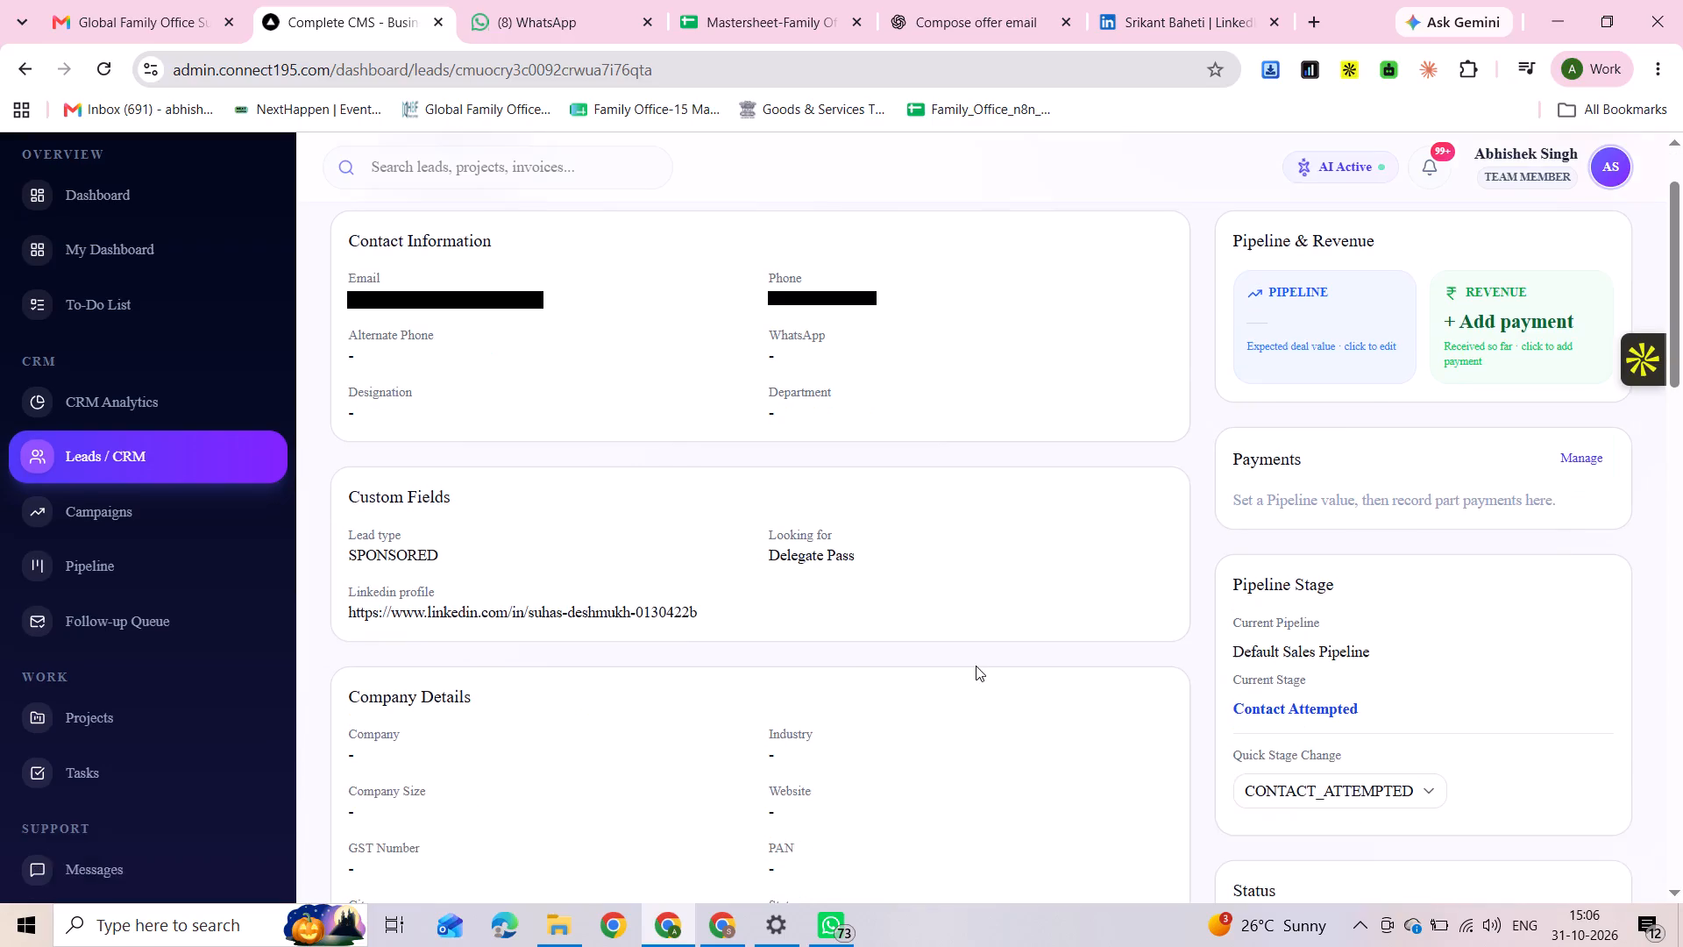
scroll(975, 666, down, 2)
click(1291, 573)
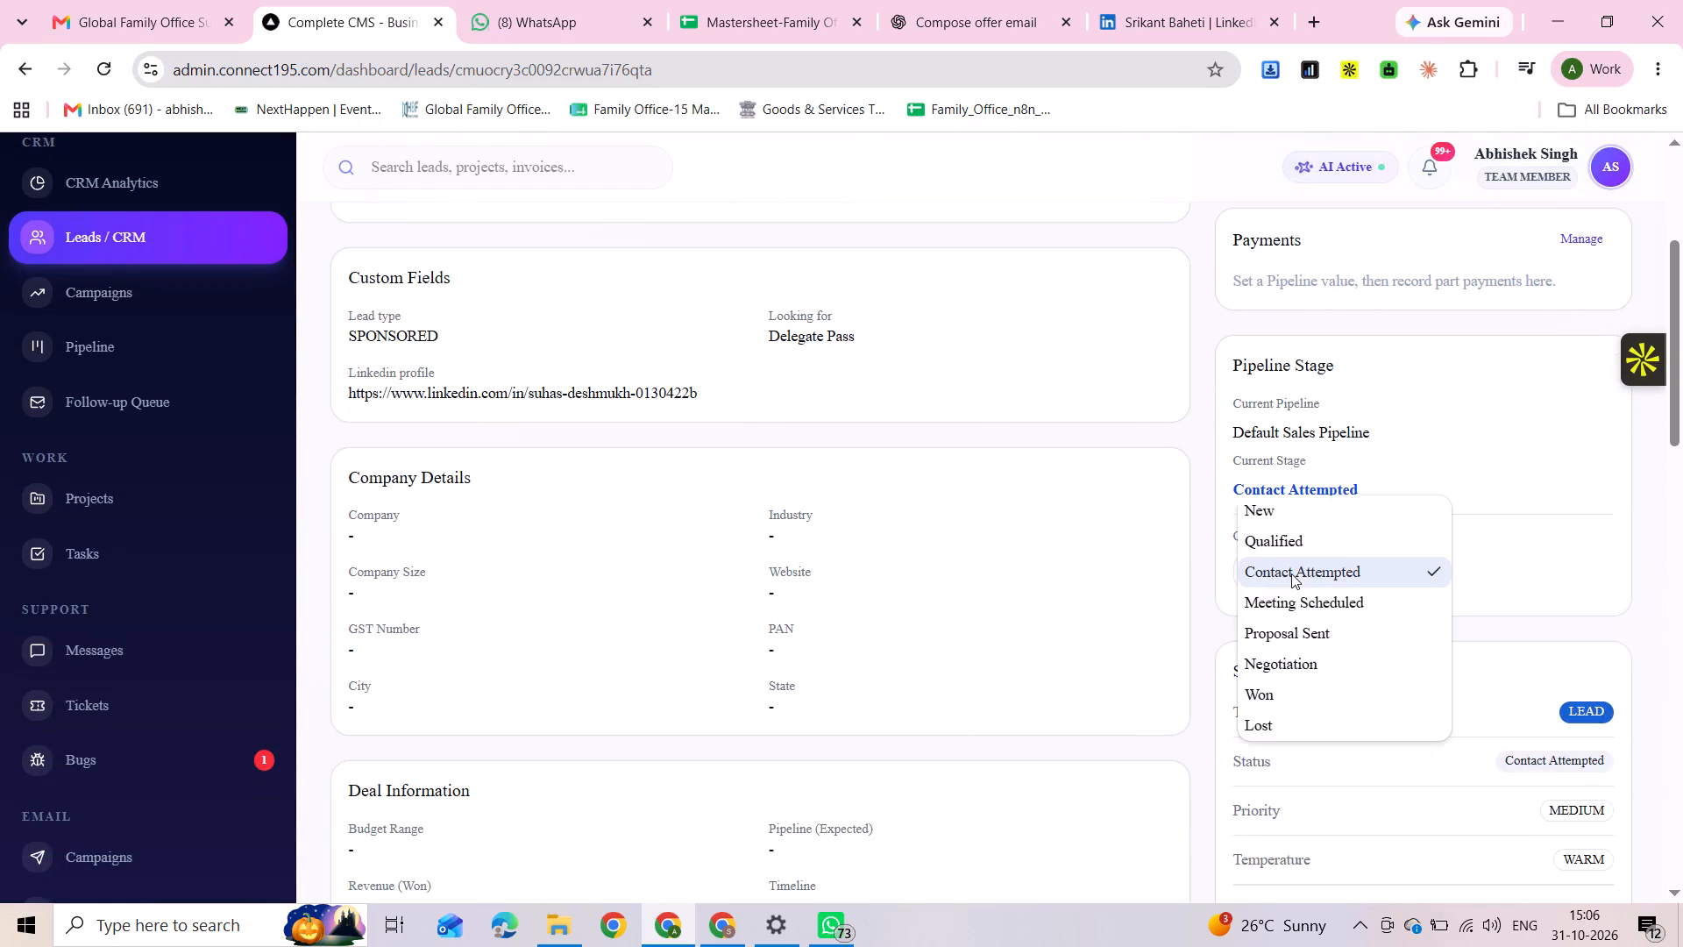
click(1248, 612)
Select the phone number in the contact information on Suhas's lead record.
scroll(968, 588, up, 5)
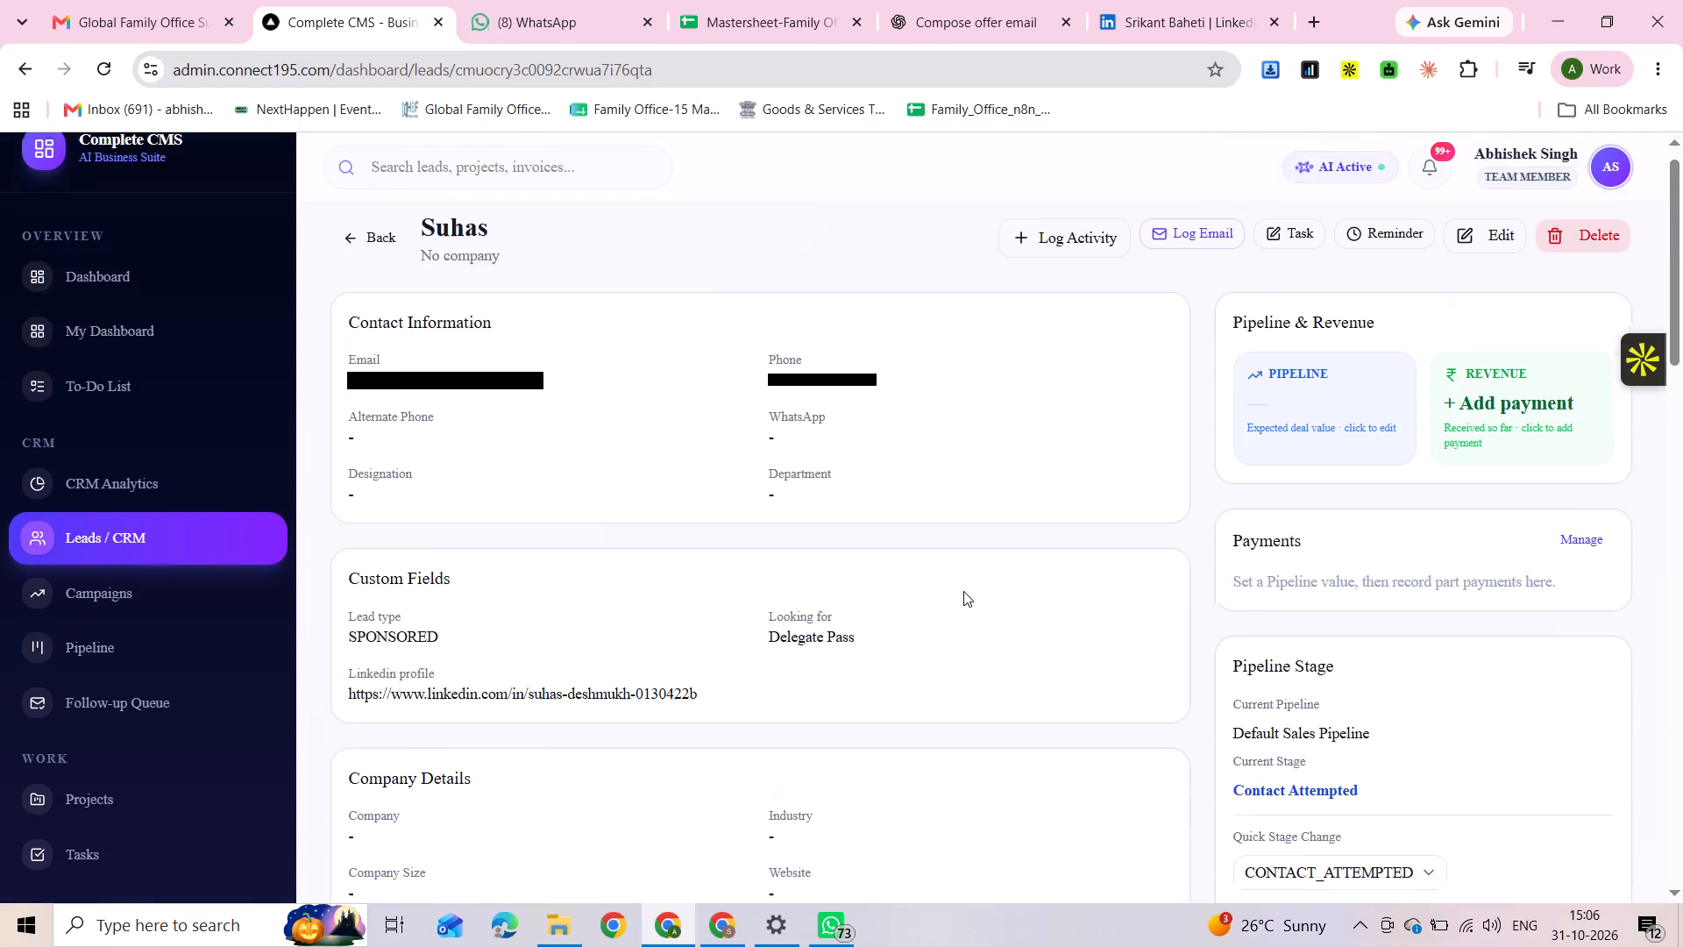
click(898, 404)
drag(895, 402, 865, 382)
drag(825, 370, 780, 366)
drag(777, 368, 786, 399)
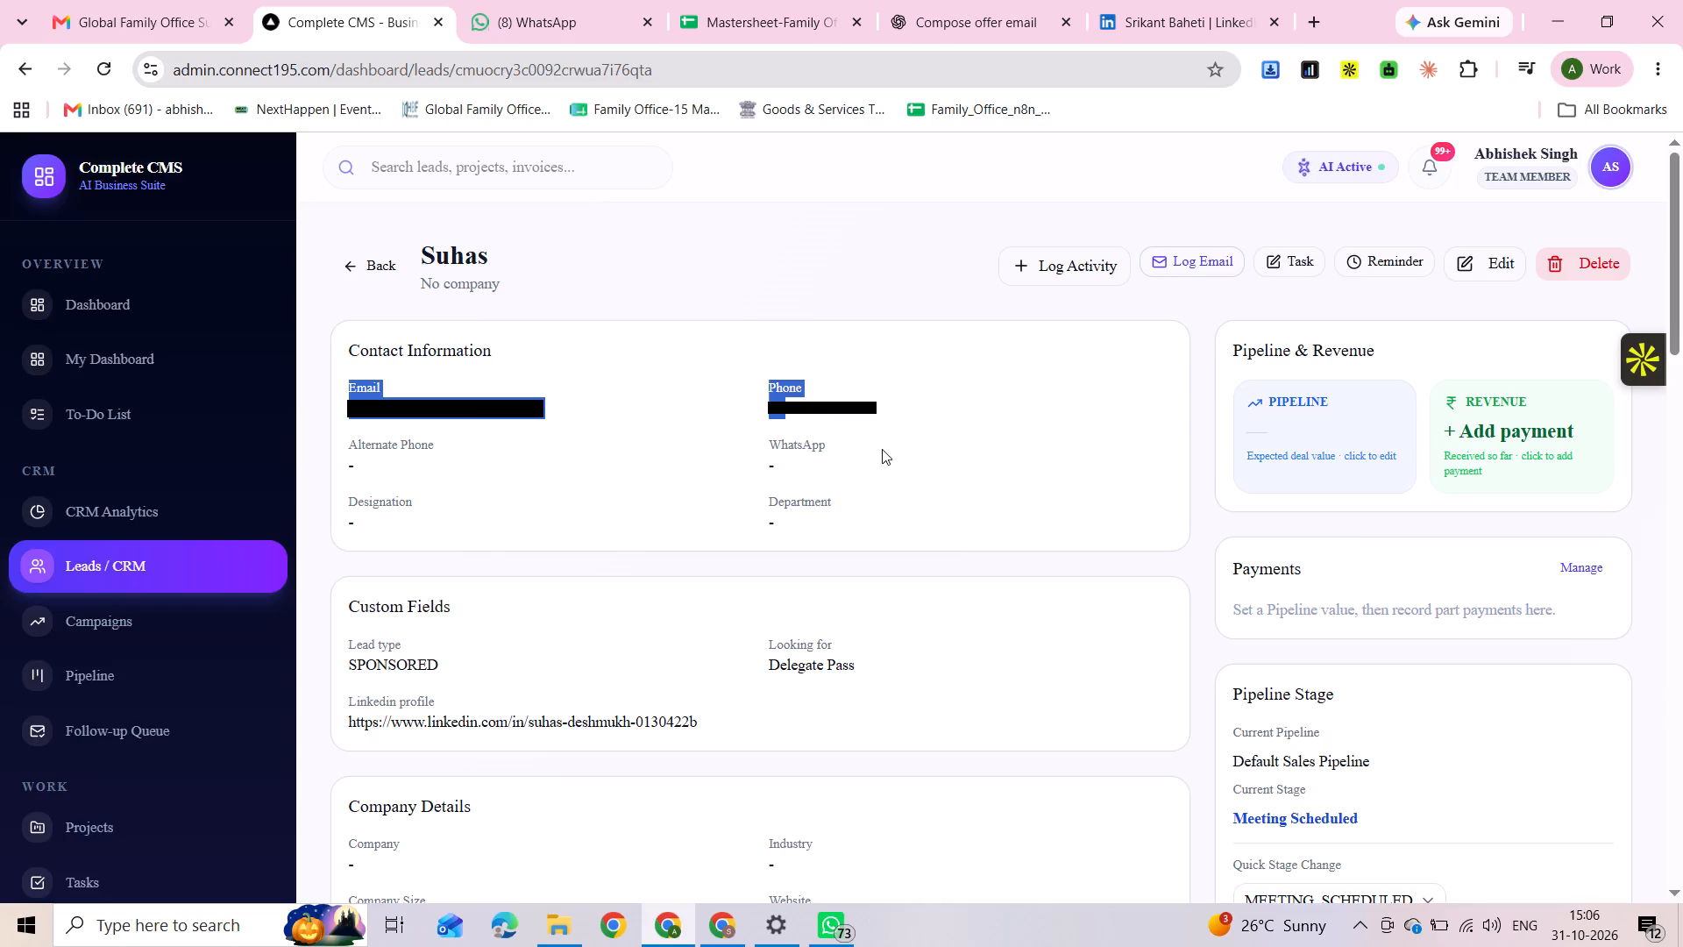
click(930, 458)
drag(898, 410, 795, 415)
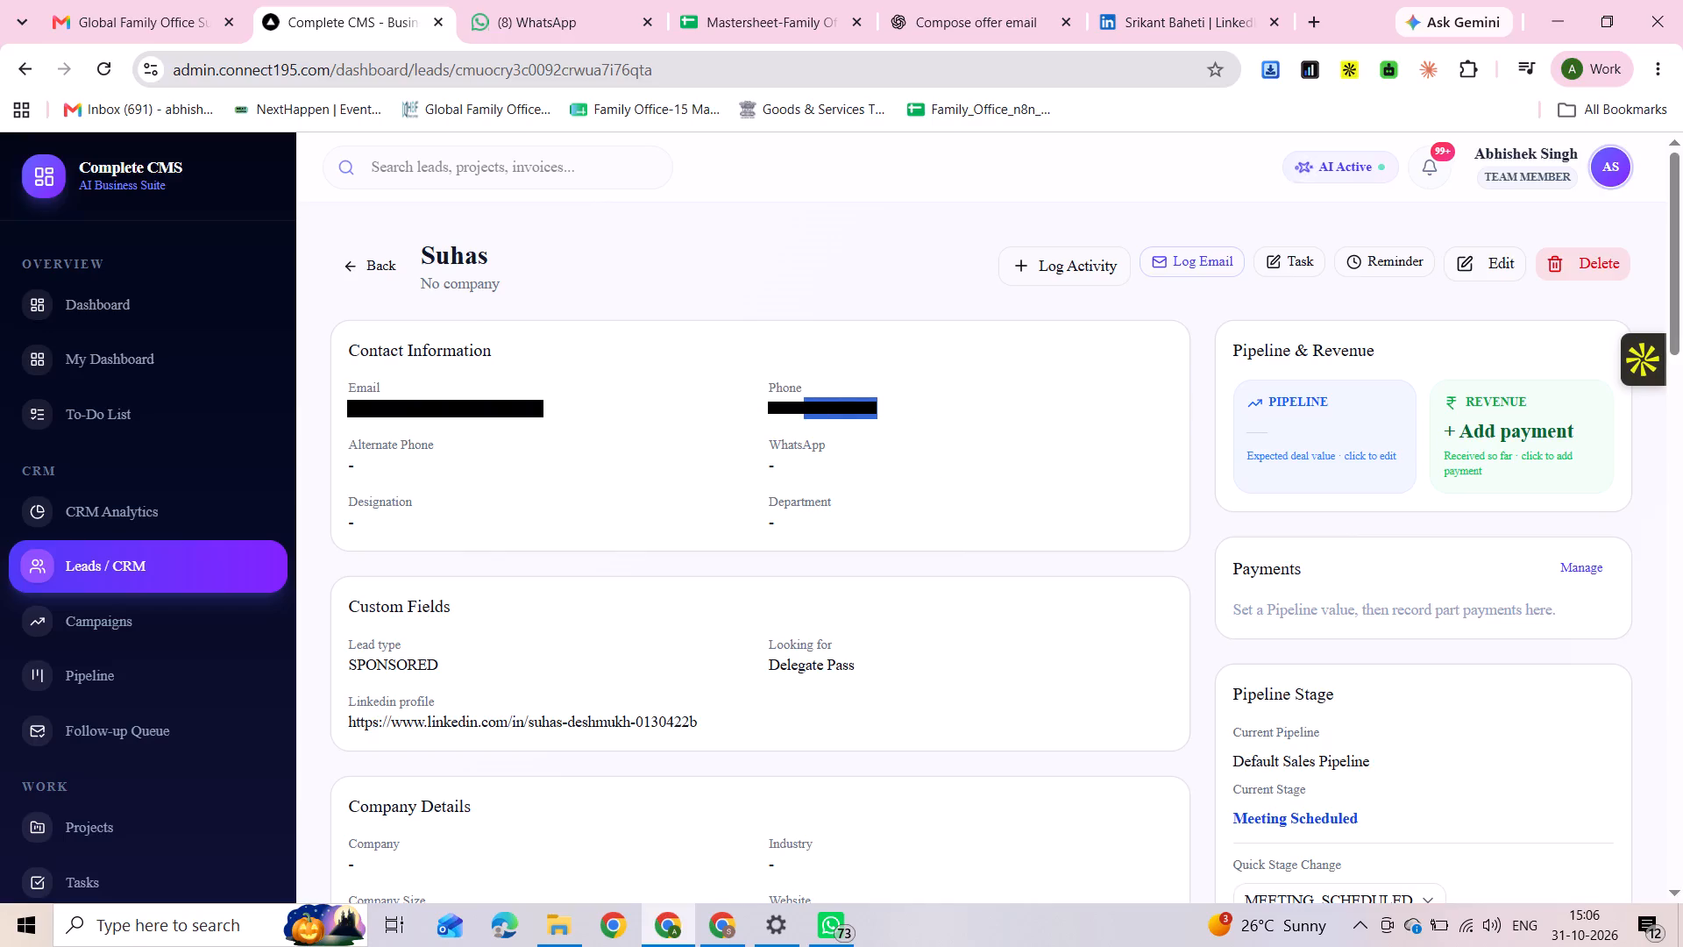
drag(795, 415, 792, 416)
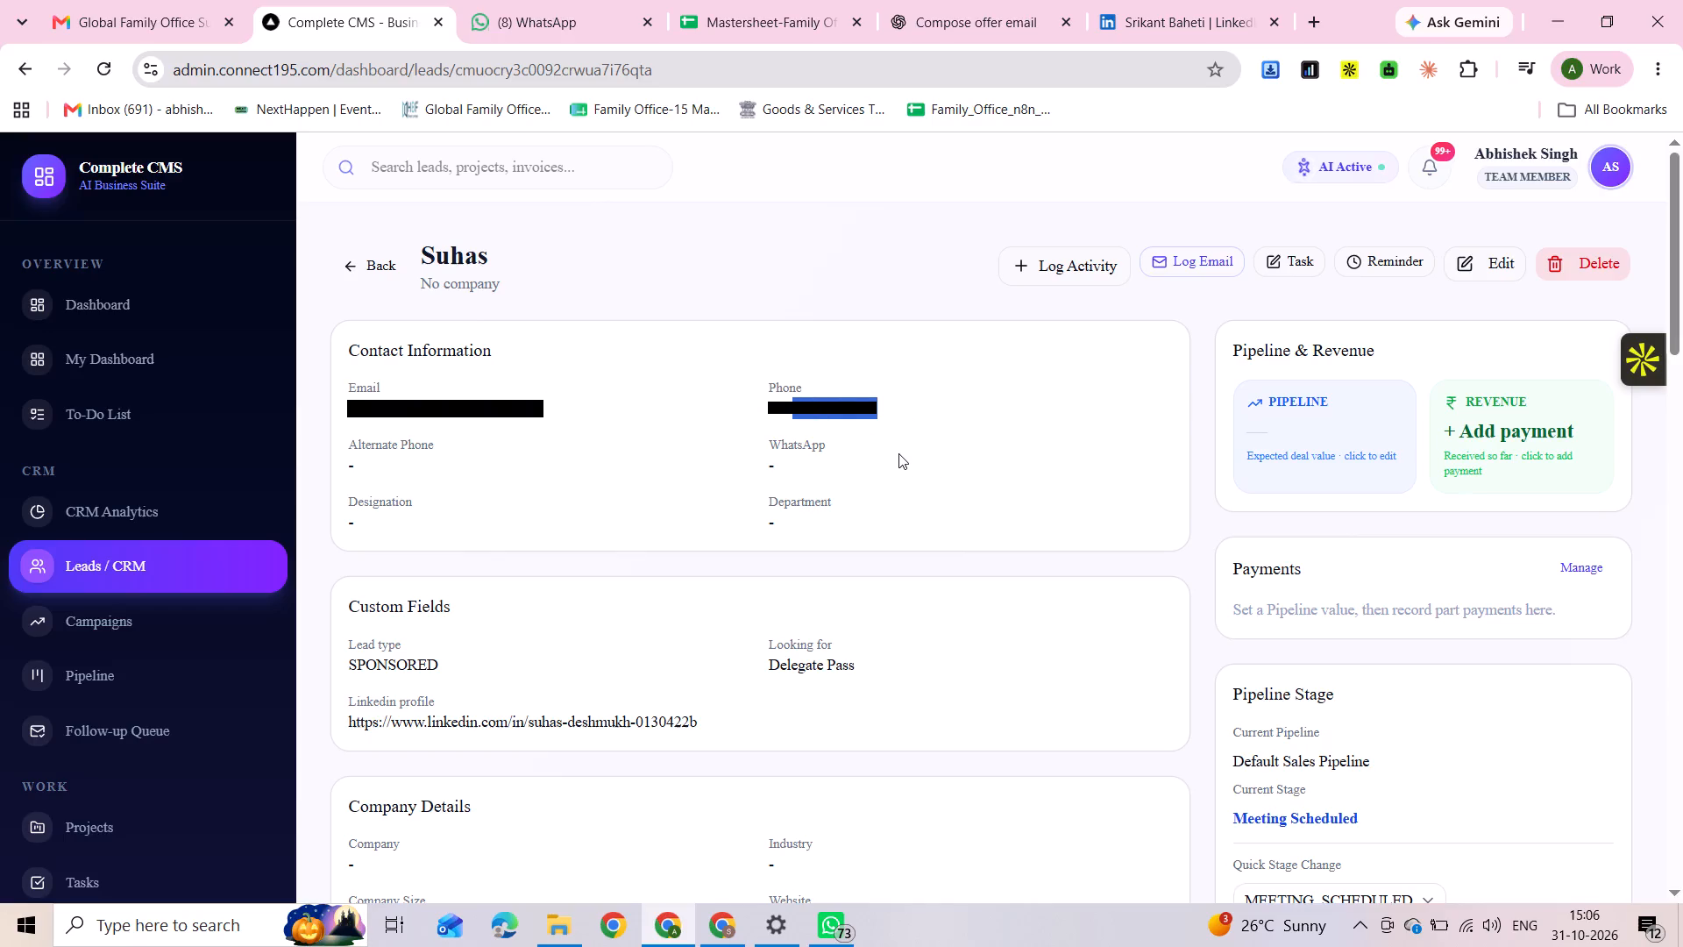
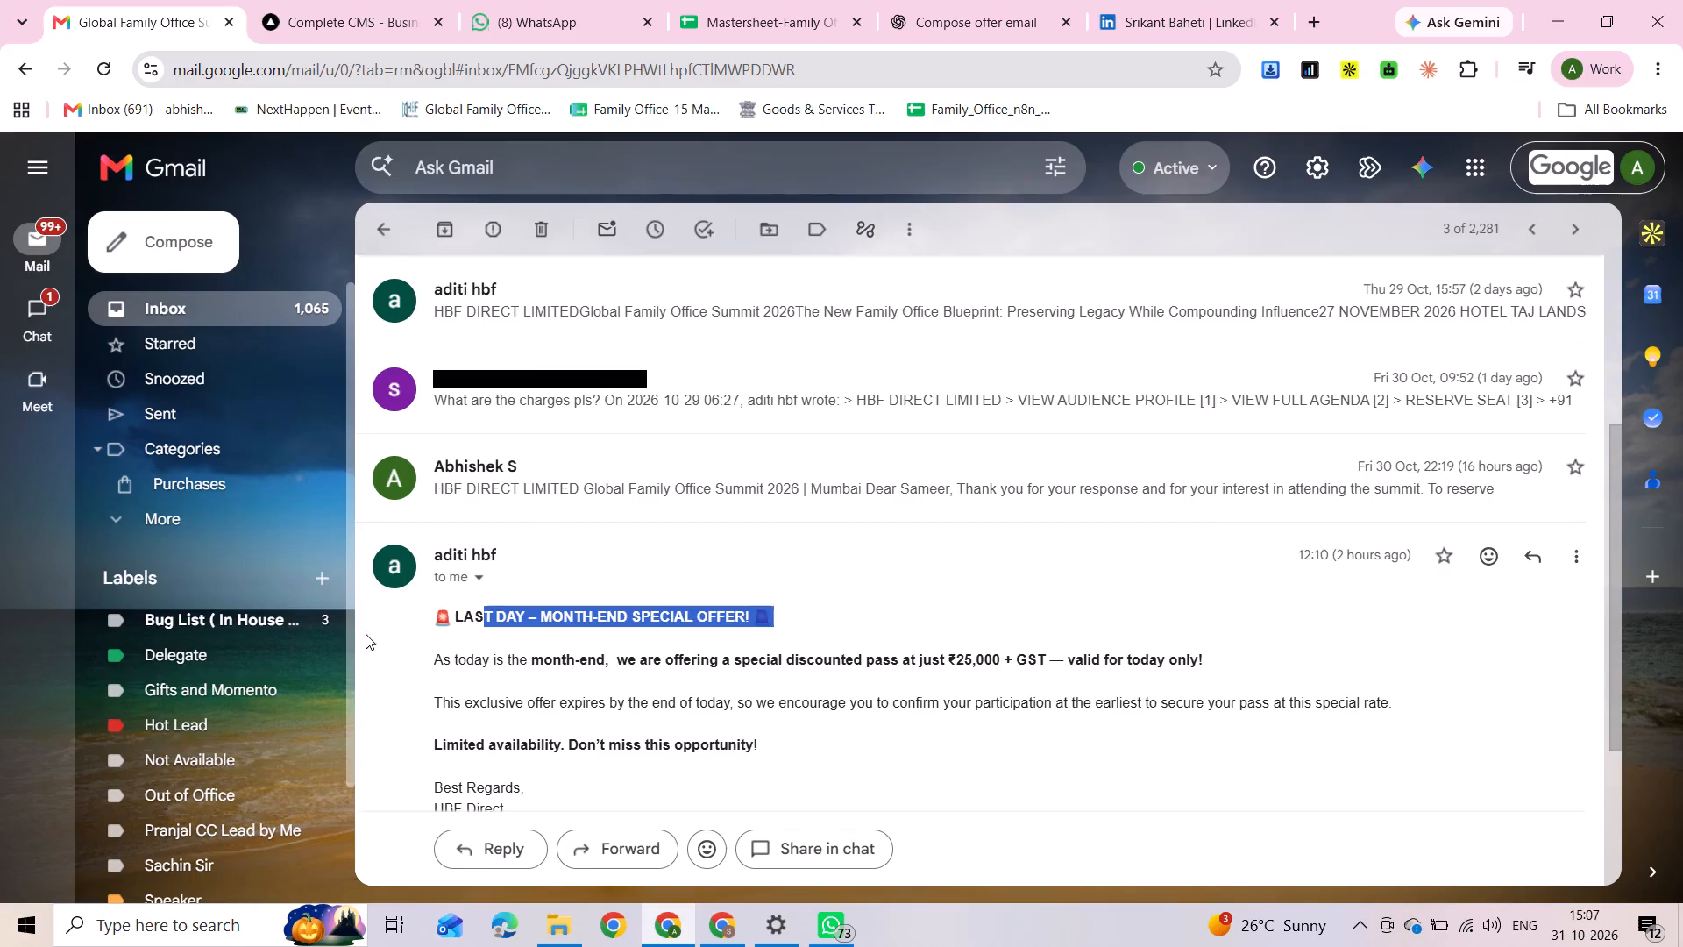
click(366, 634)
drag(404, 618, 472, 633)
click(514, 672)
click(406, 657)
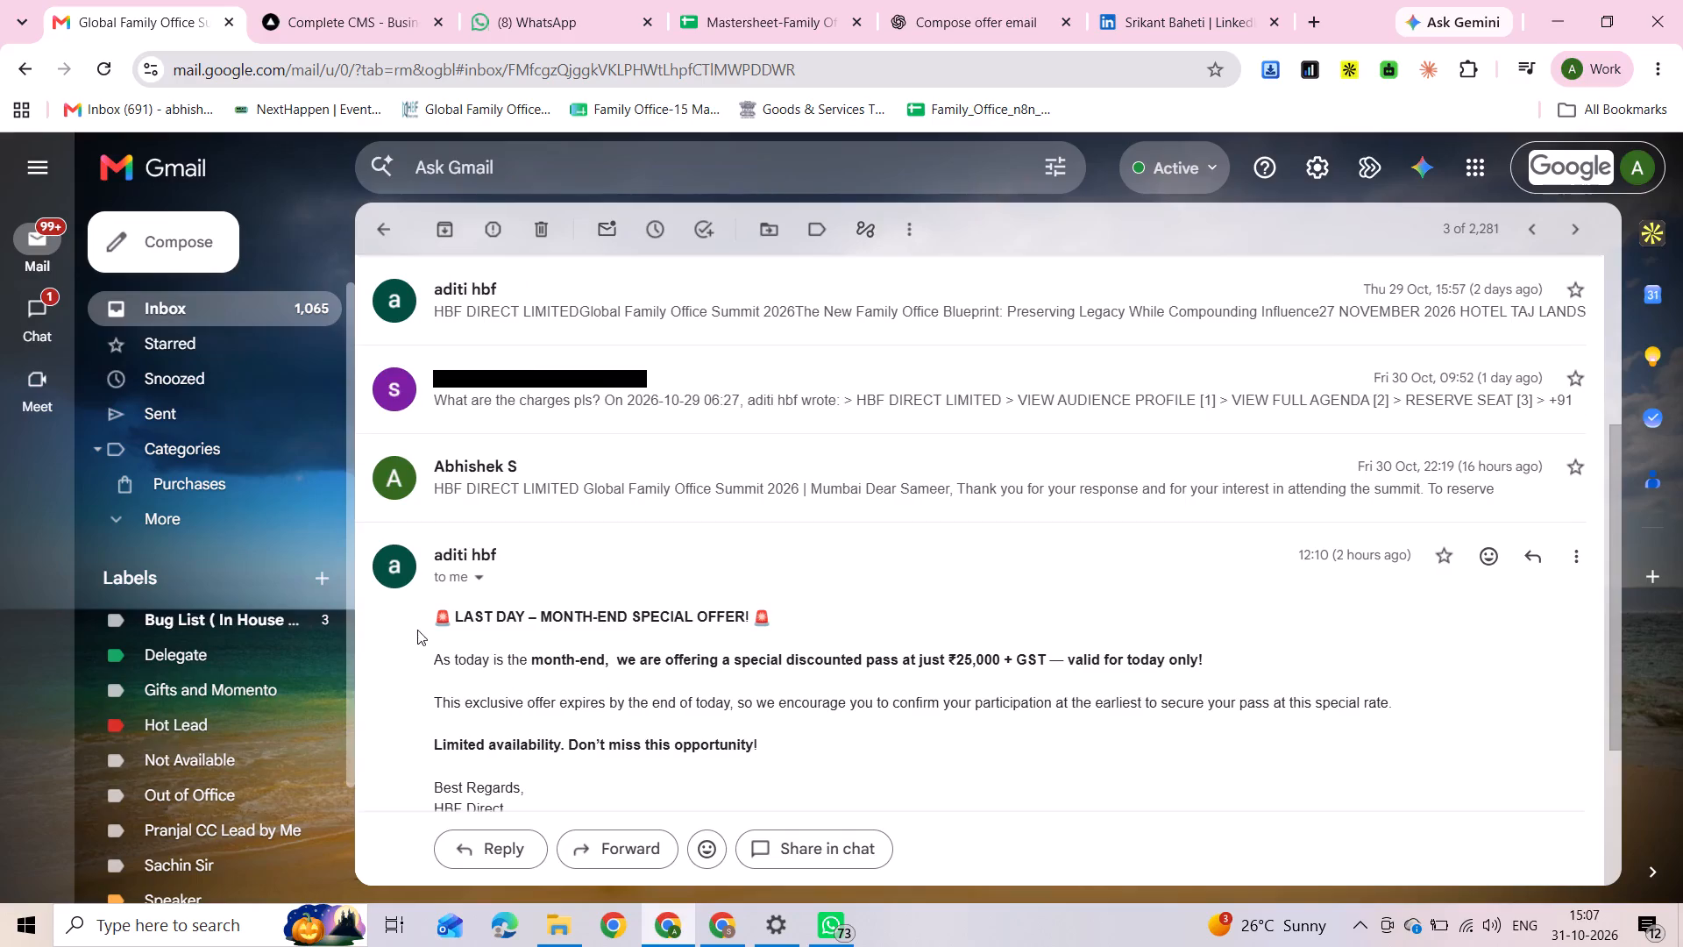
click(419, 615)
drag(430, 622, 509, 687)
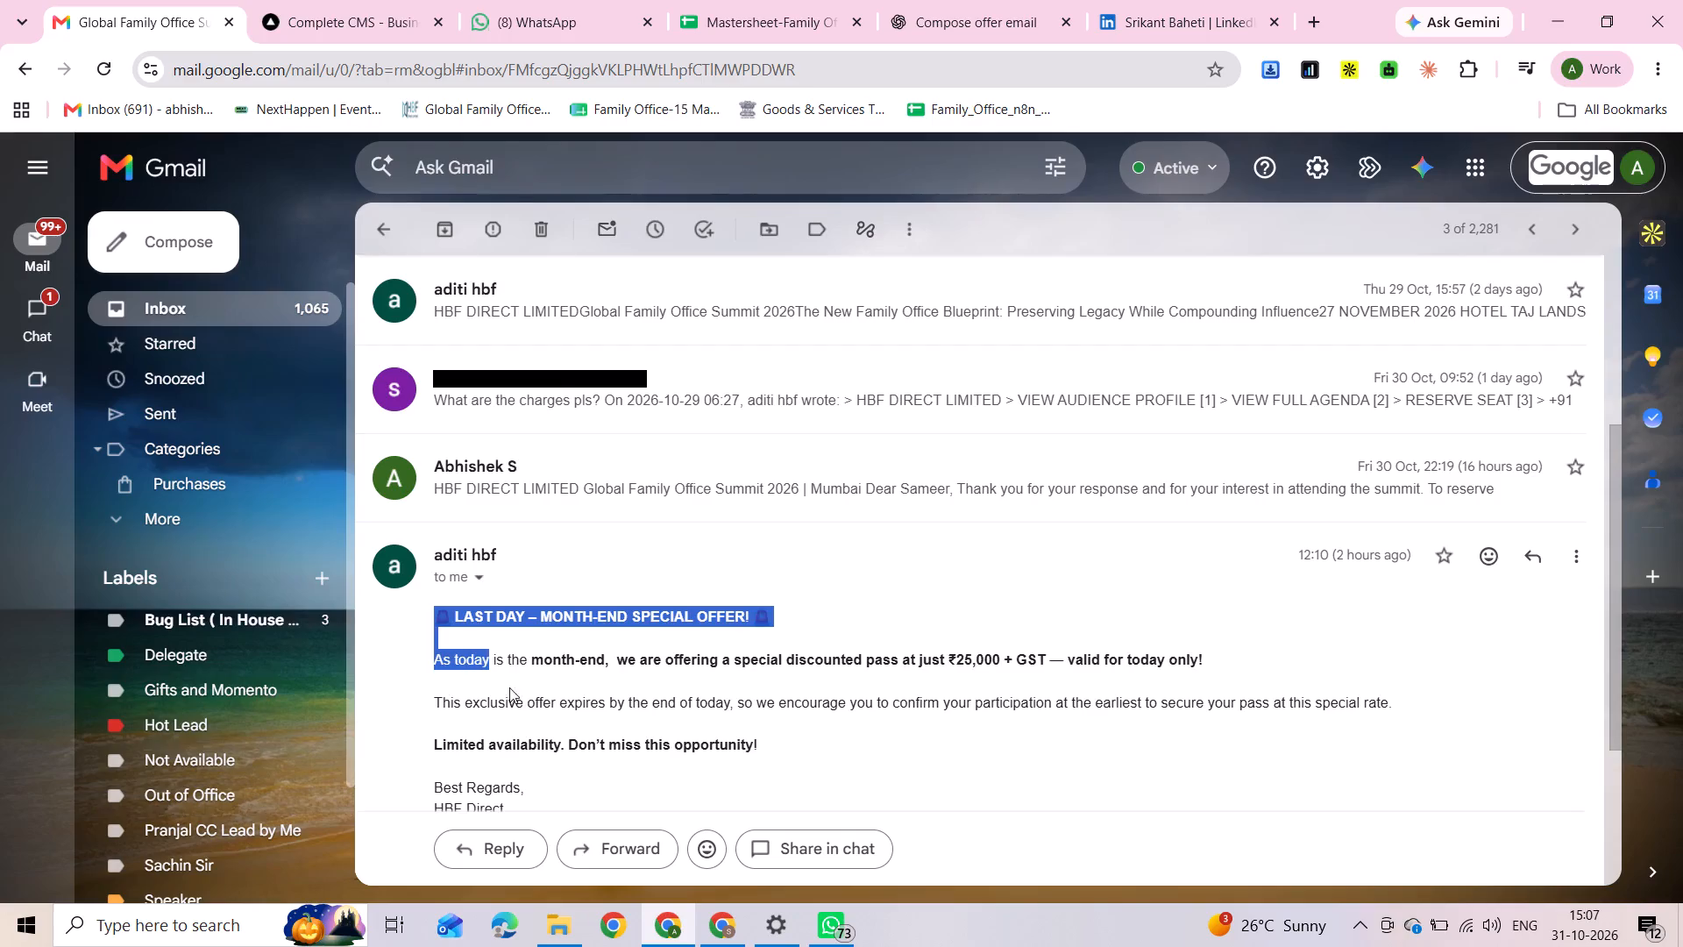
drag(509, 687, 758, 753)
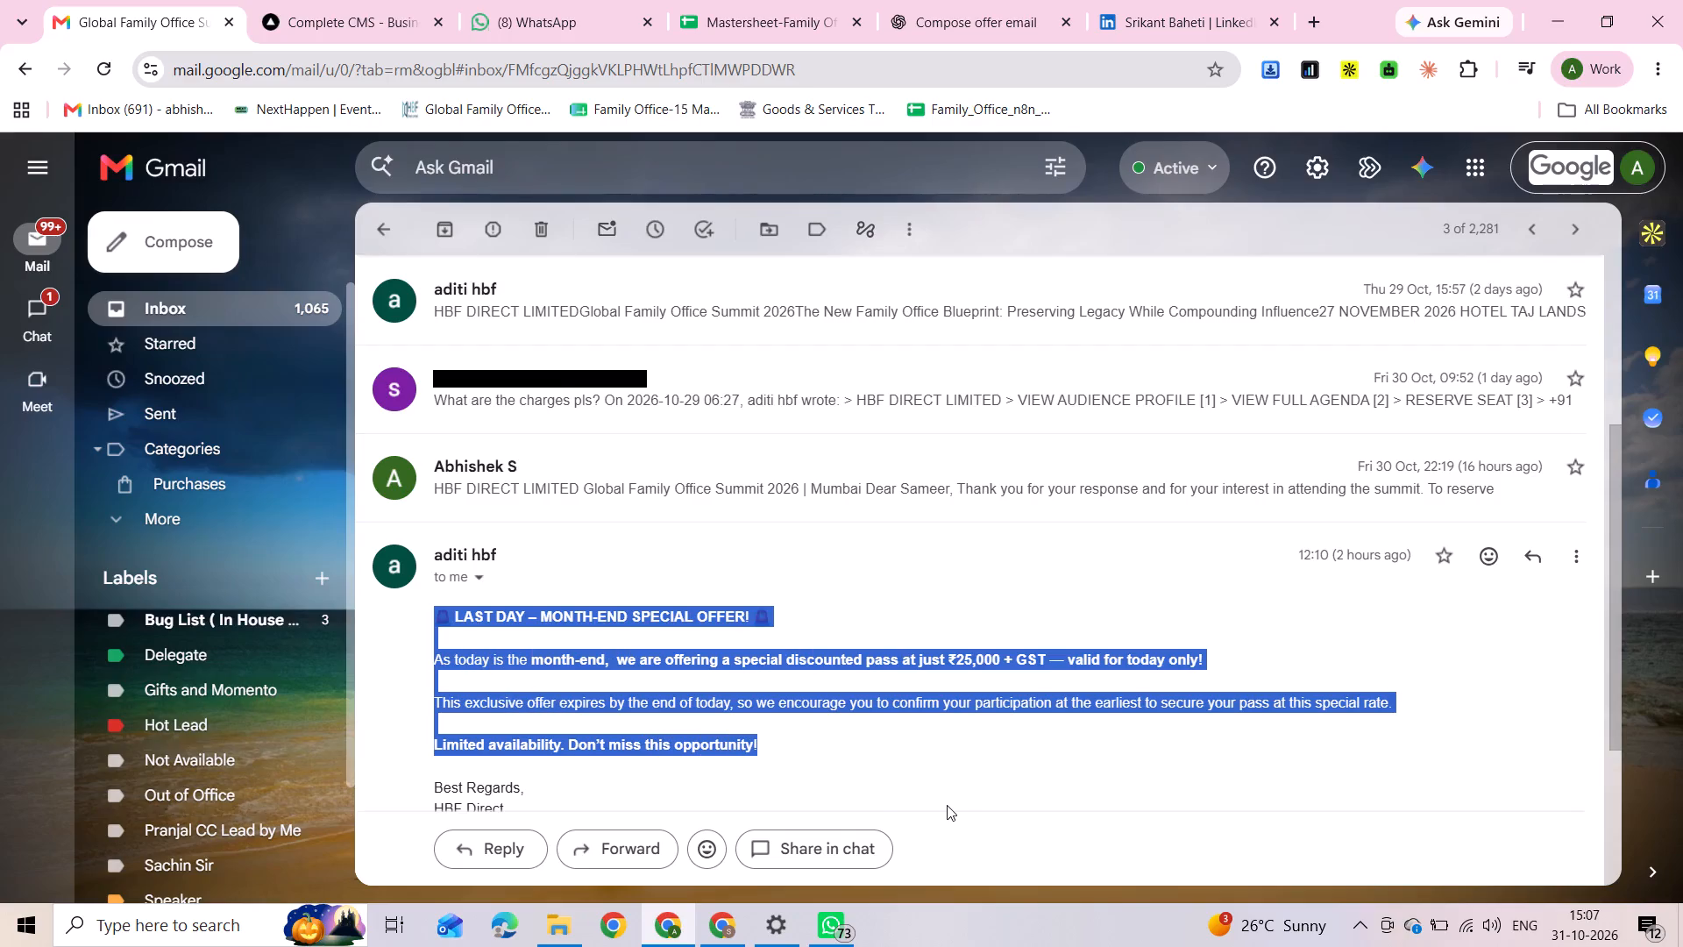
key(ctrl+c)
key(ctrl+c)
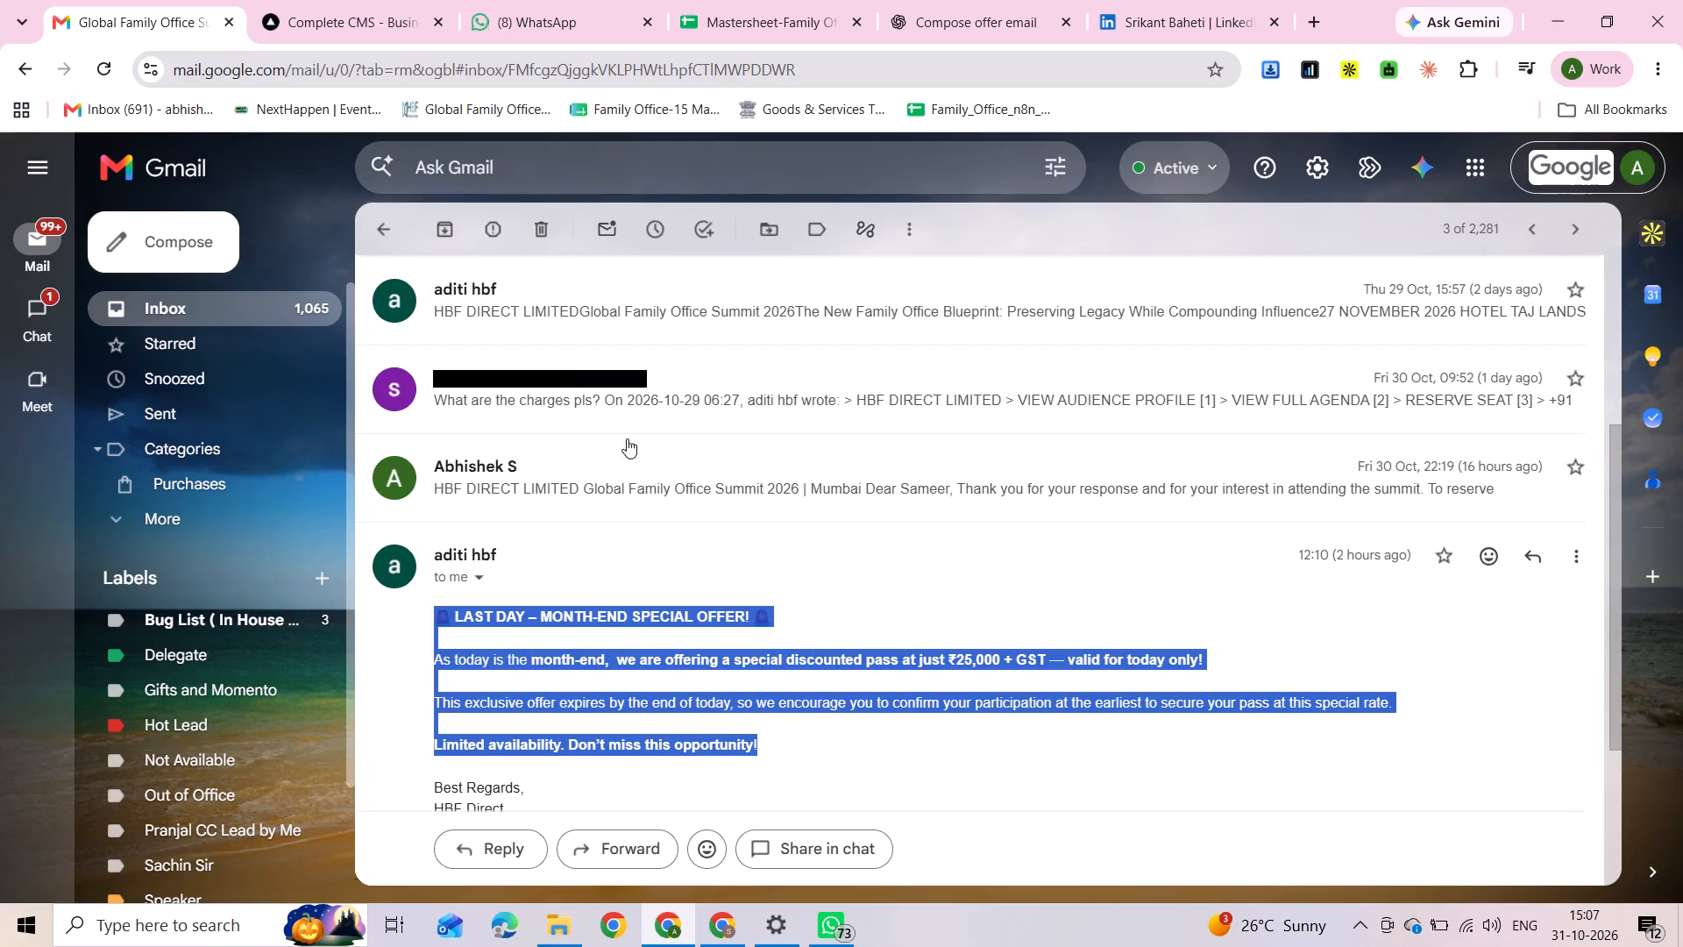
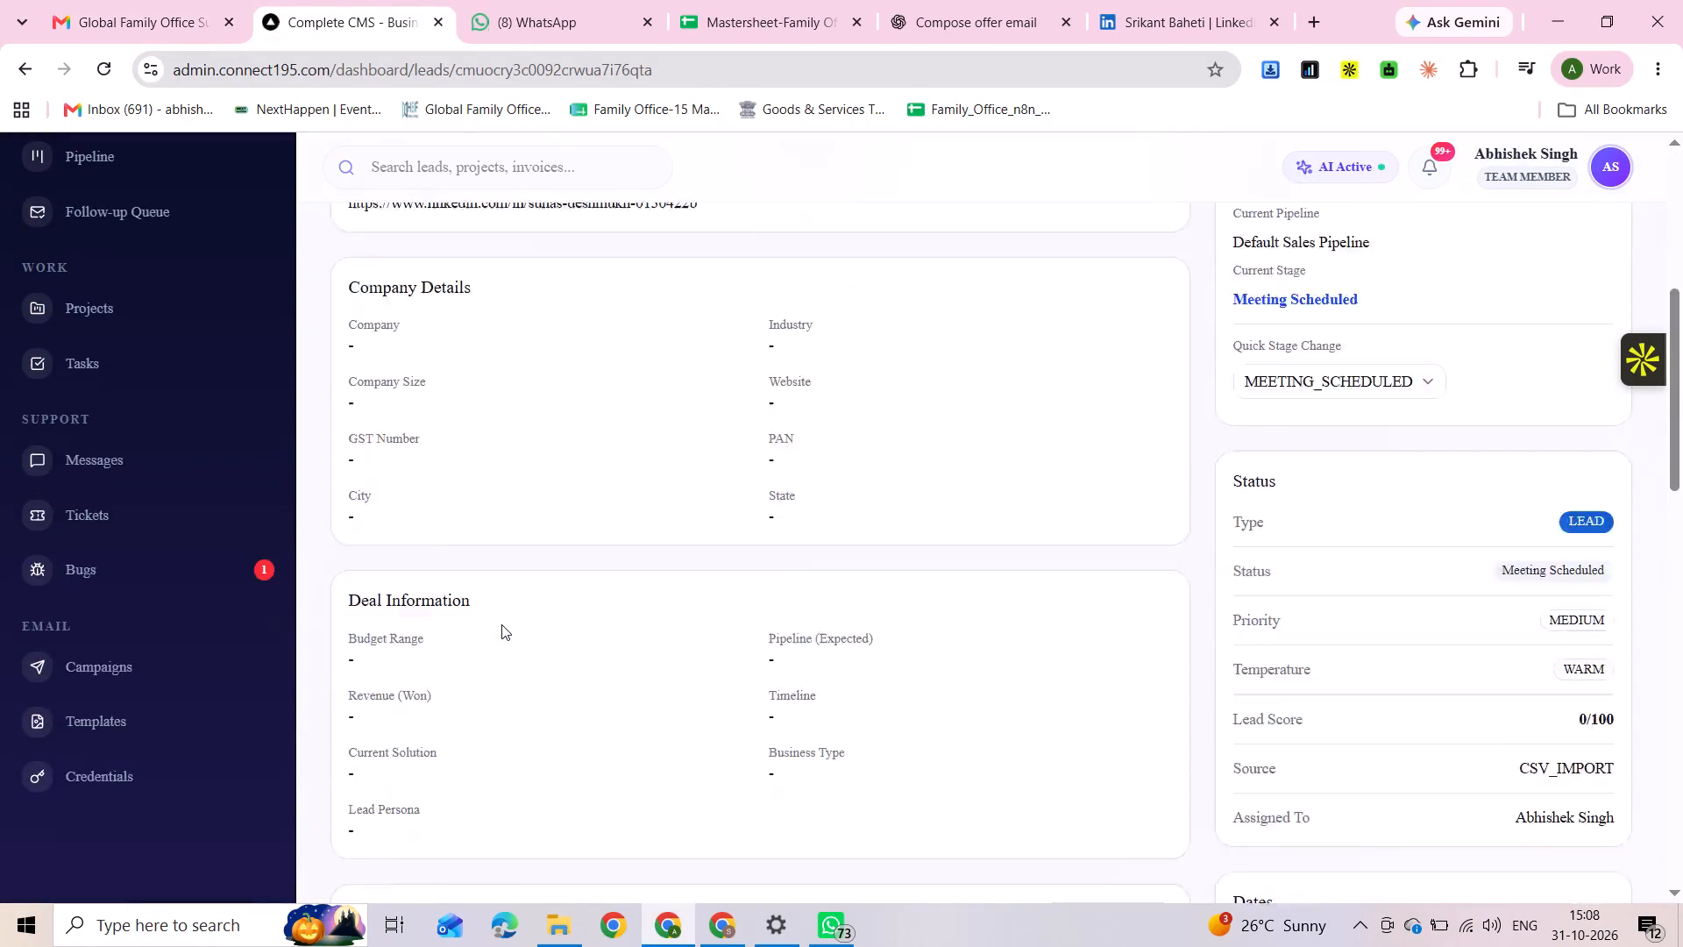
Write a discussion note on Suhas's lead record beginning "22500 + GST for St".
scroll(501, 624, down, 4)
click(491, 666)
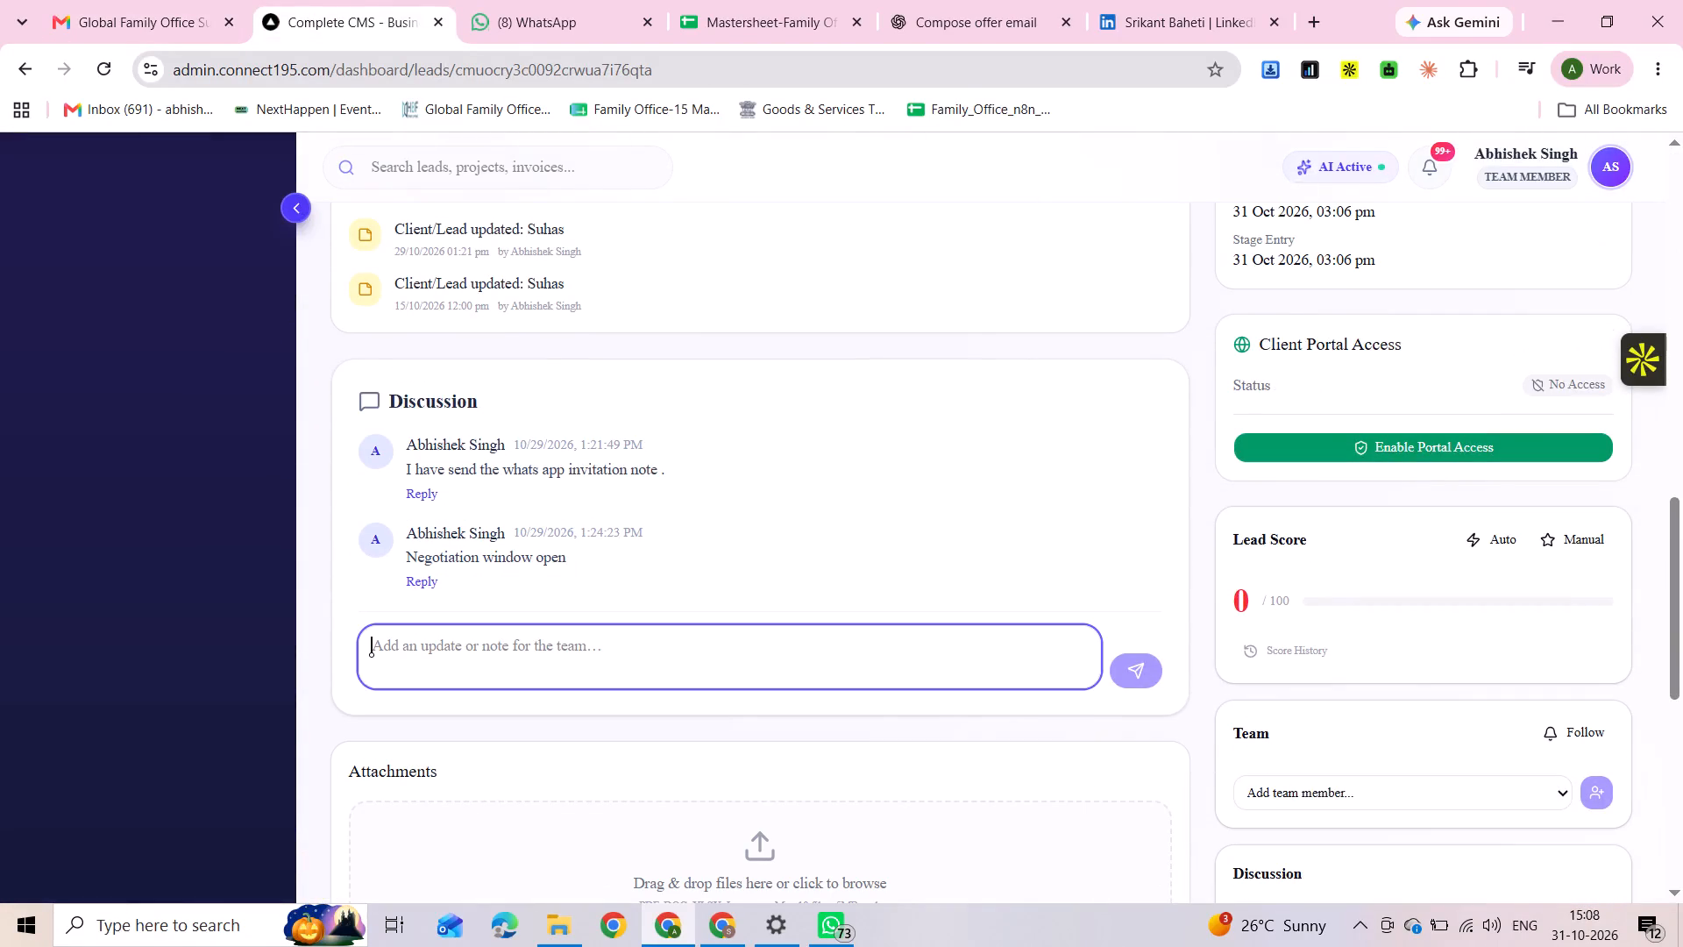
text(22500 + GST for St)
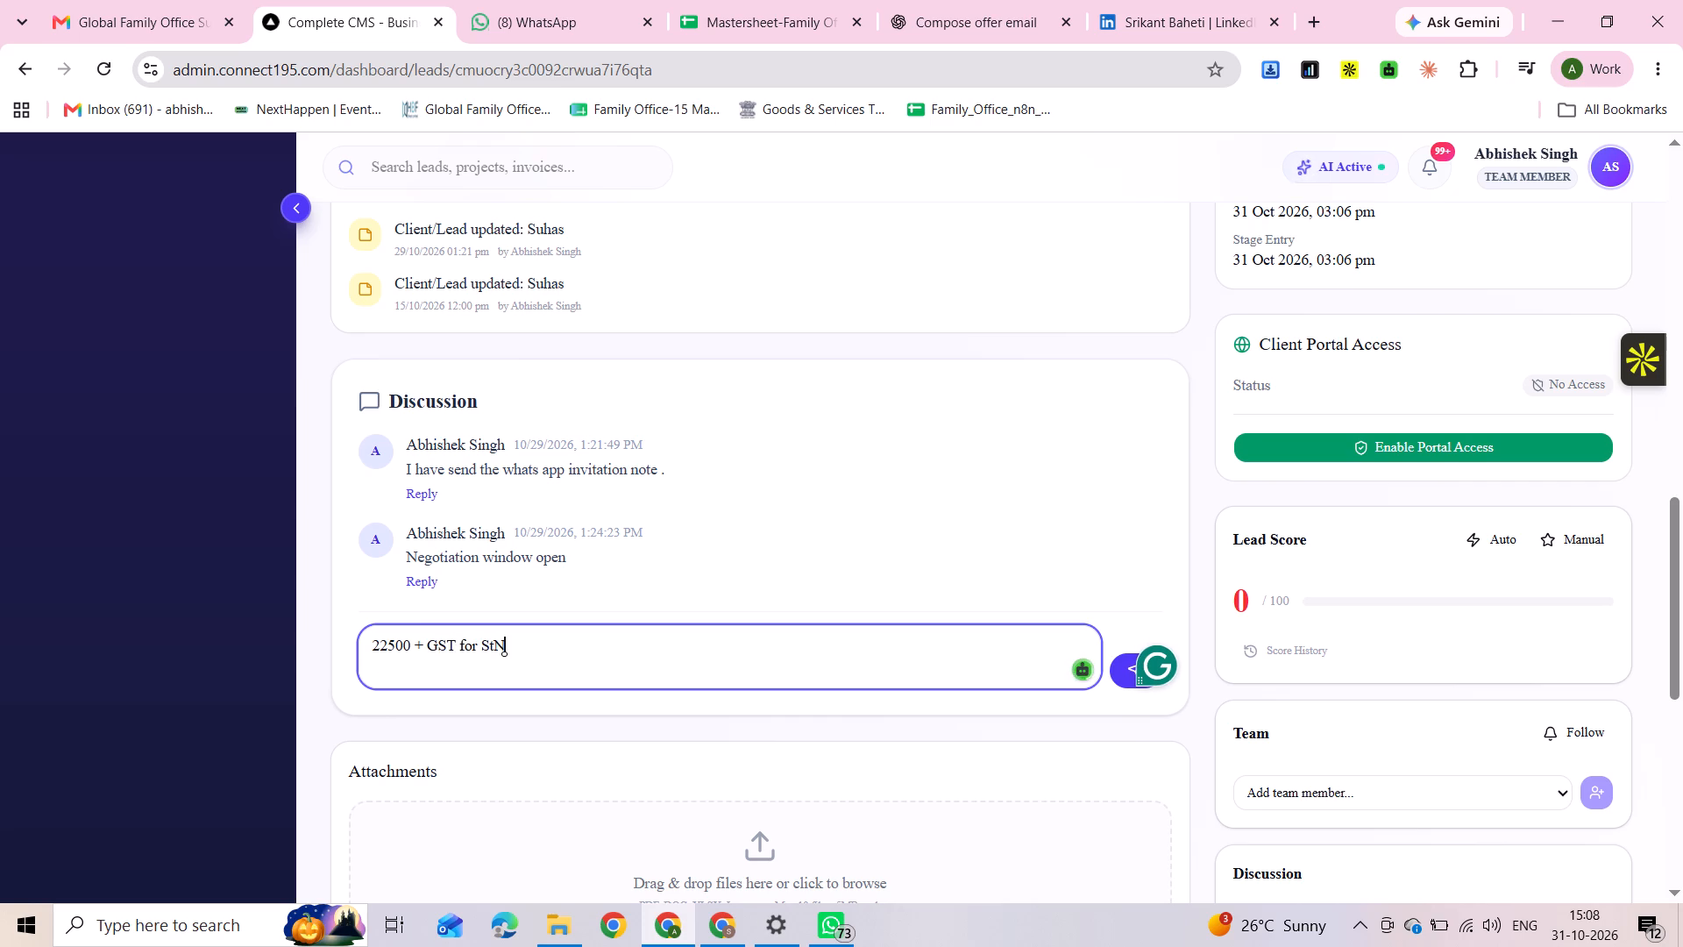
Post the note "22500 + GST for Standard Pass" in the discussion on Suhas's lead record.
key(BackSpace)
text(andrd)
key(BackSpace)
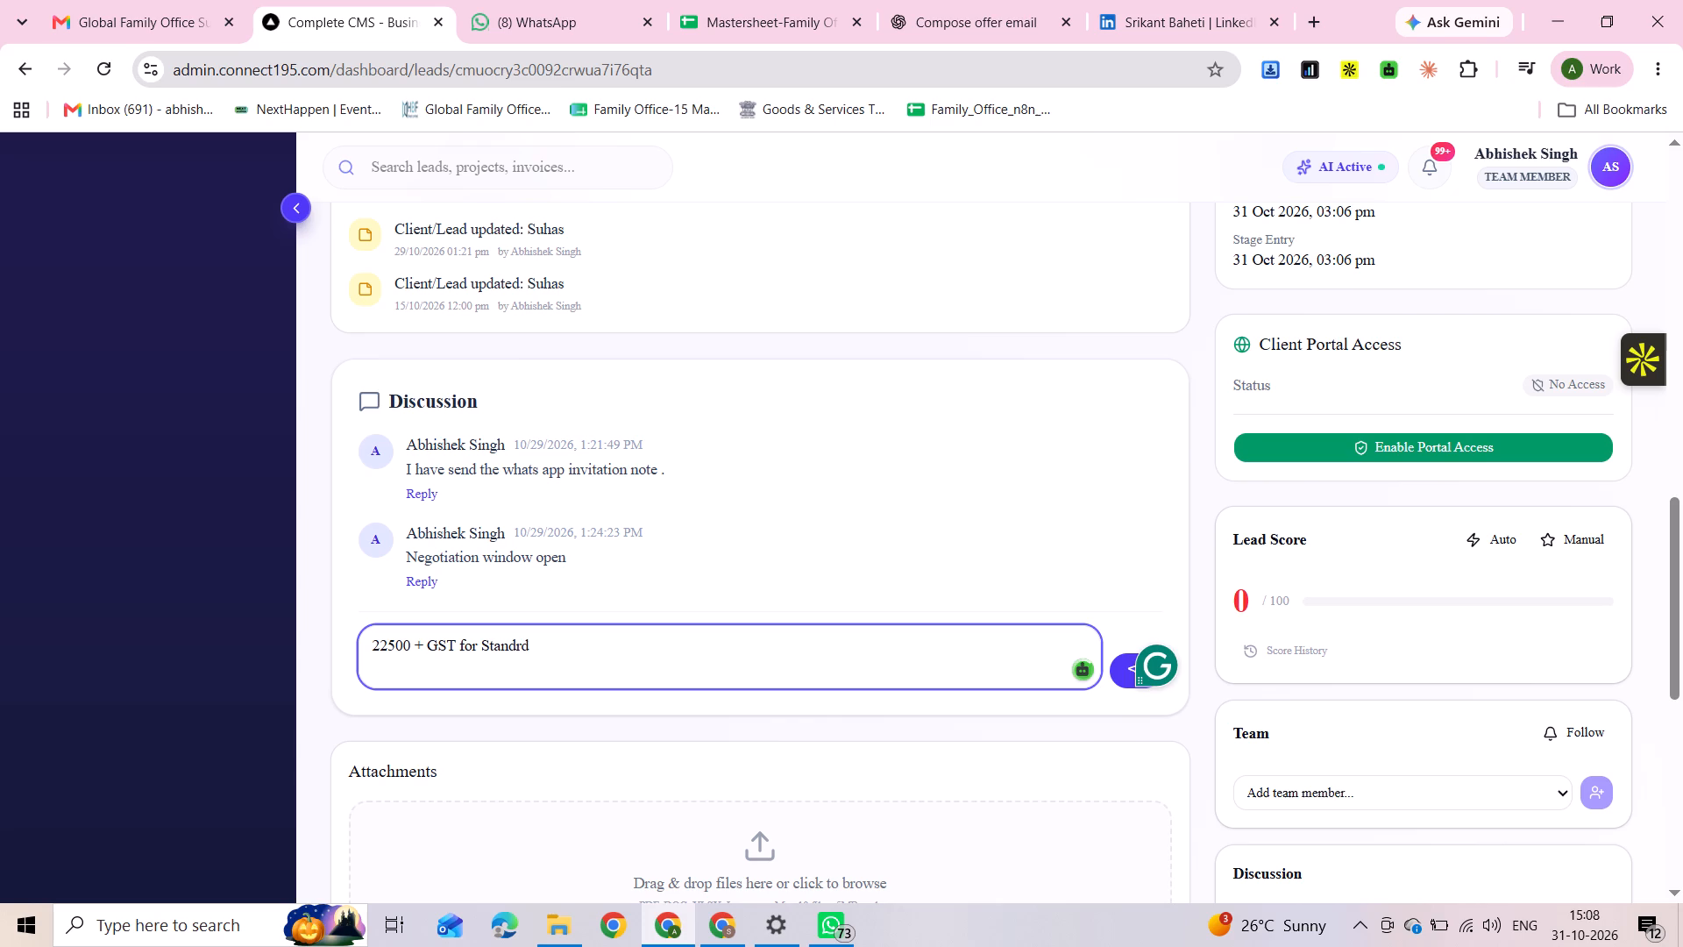
key(BackSpace)
text(ard Pass)
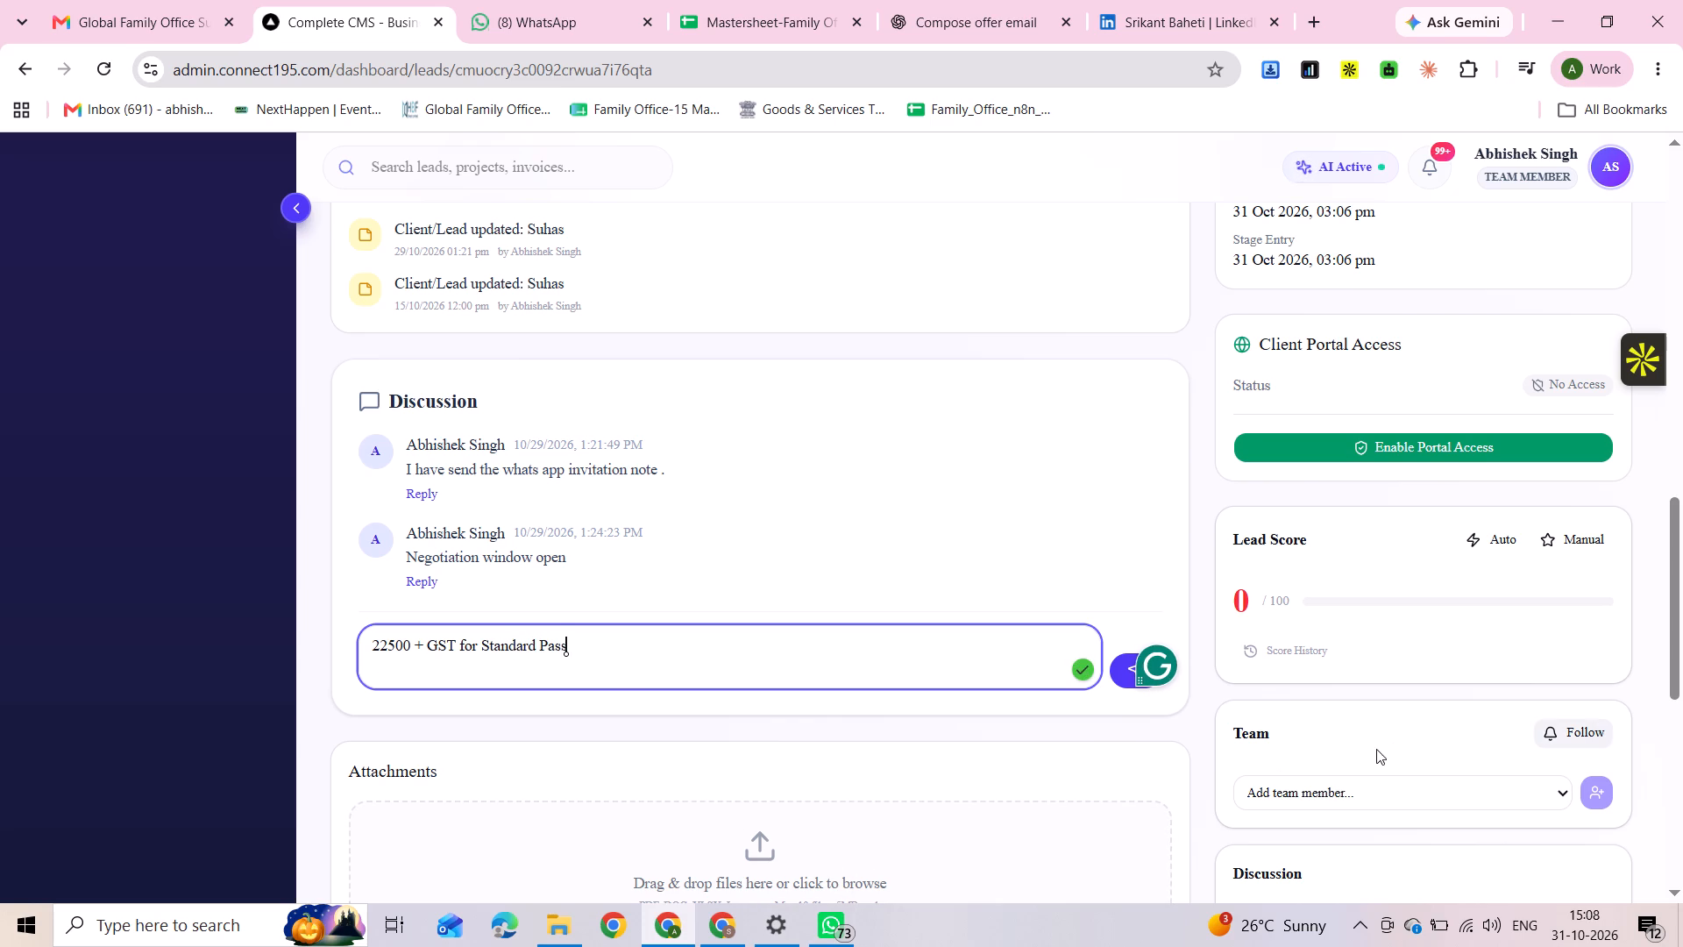
click(1141, 663)
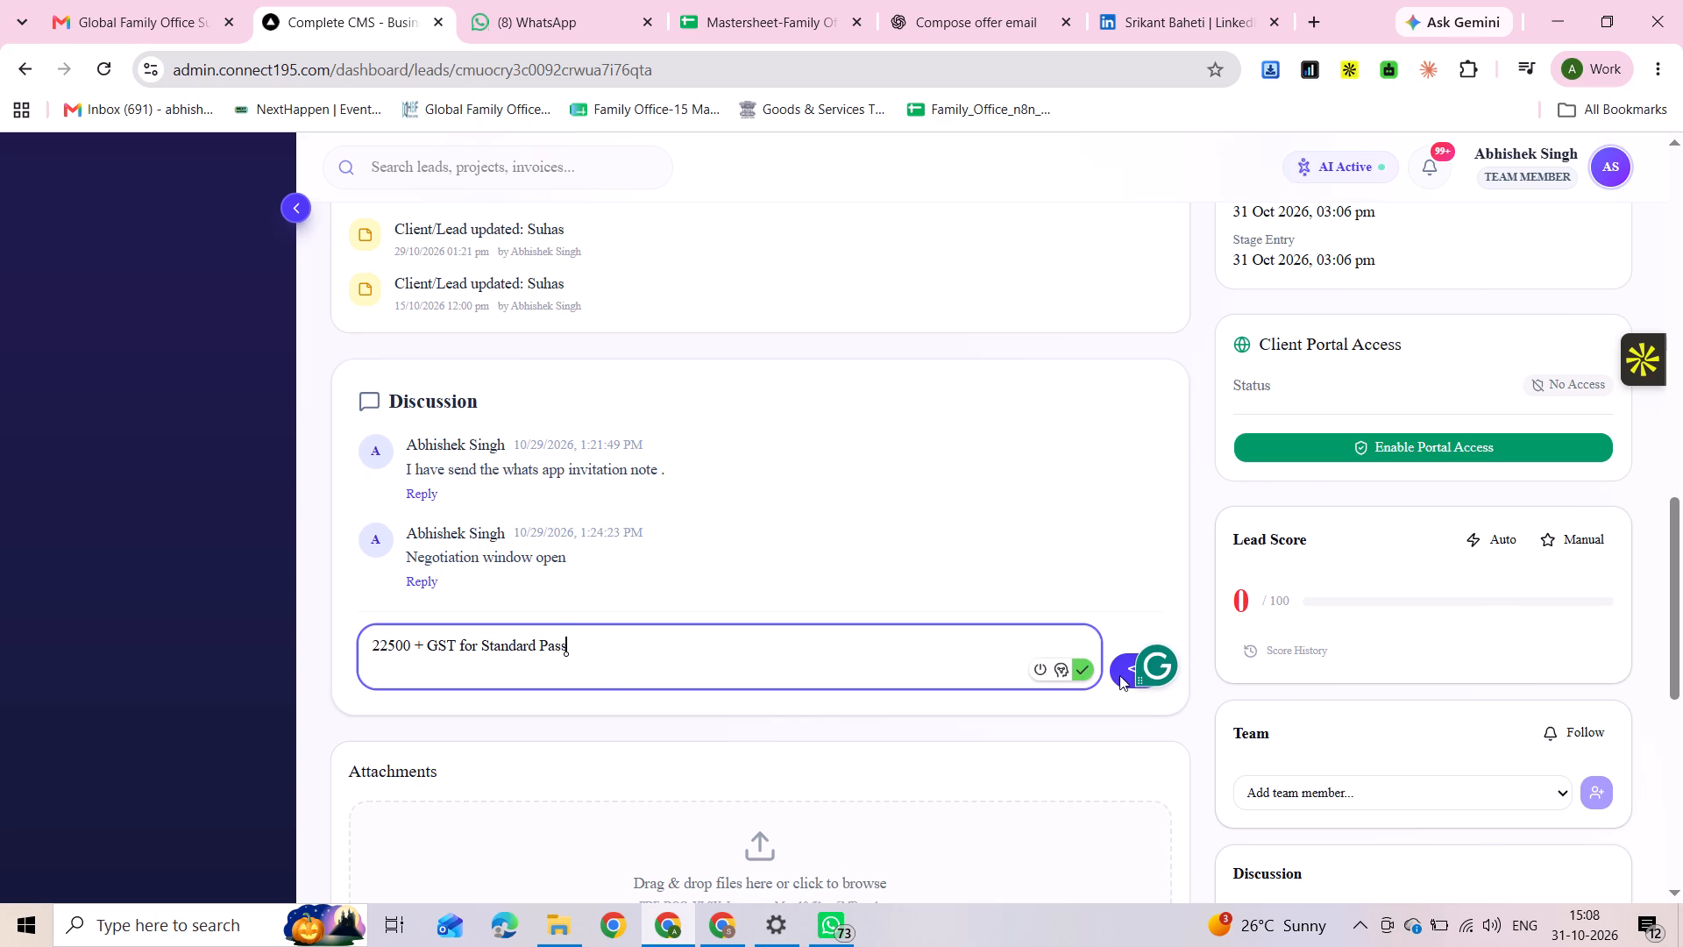
click(1121, 673)
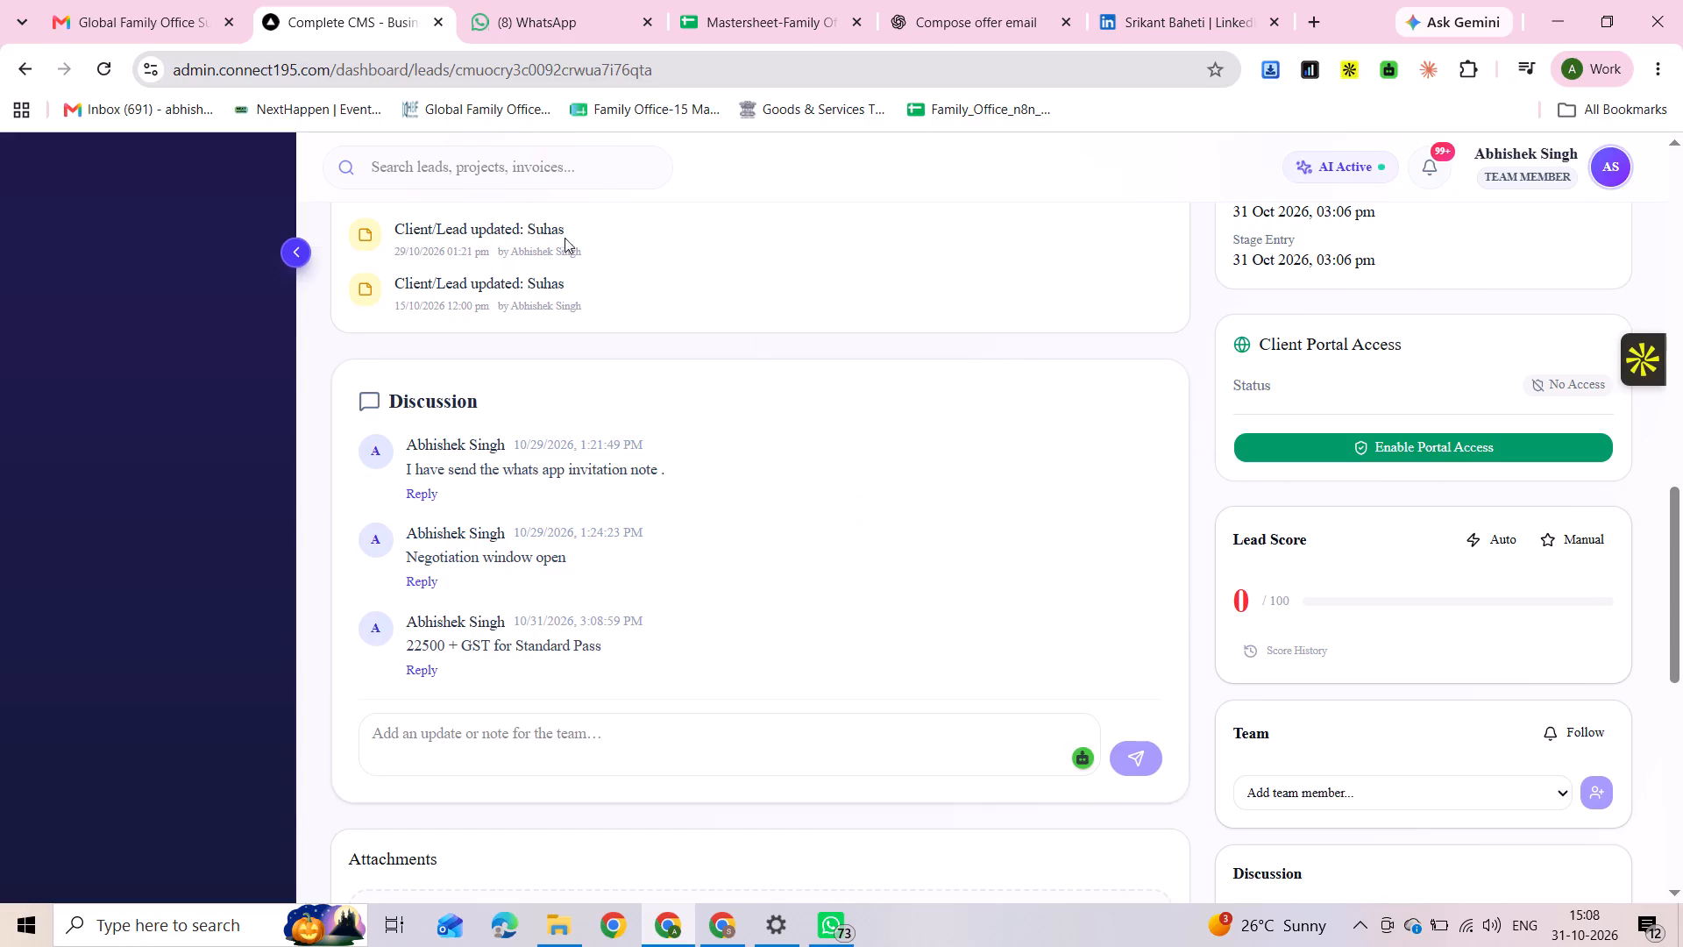
Return to the campaign's contact-attempted leads and open Aditya's lead record.
scroll(381, 253, up, 19)
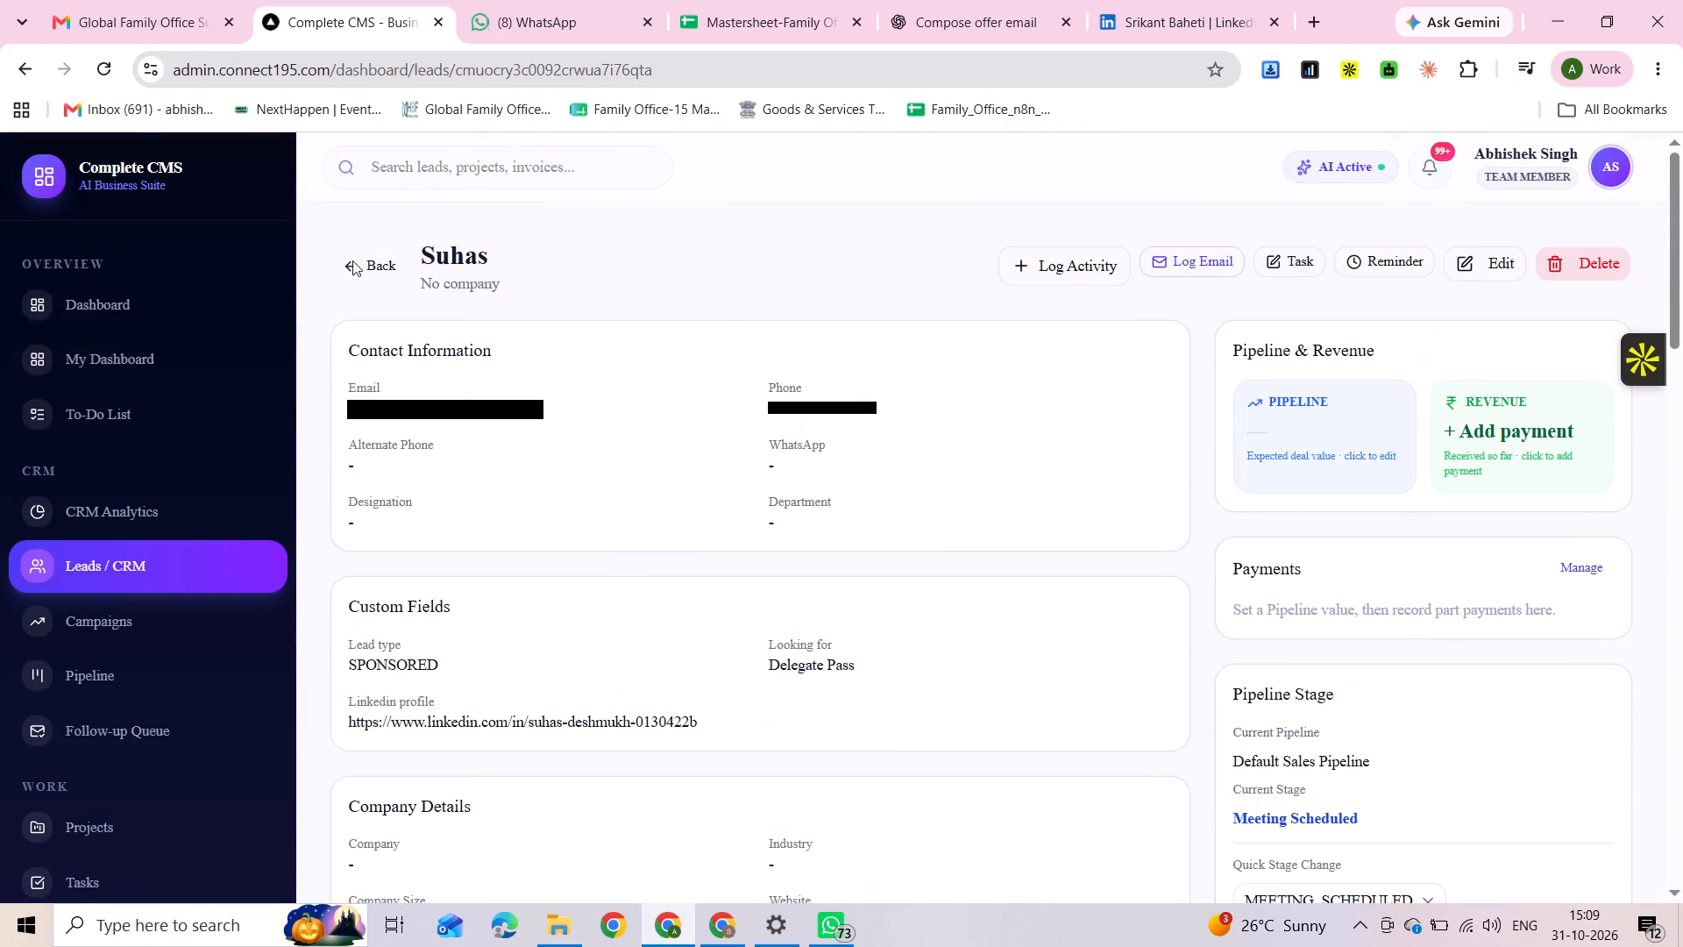
click(357, 267)
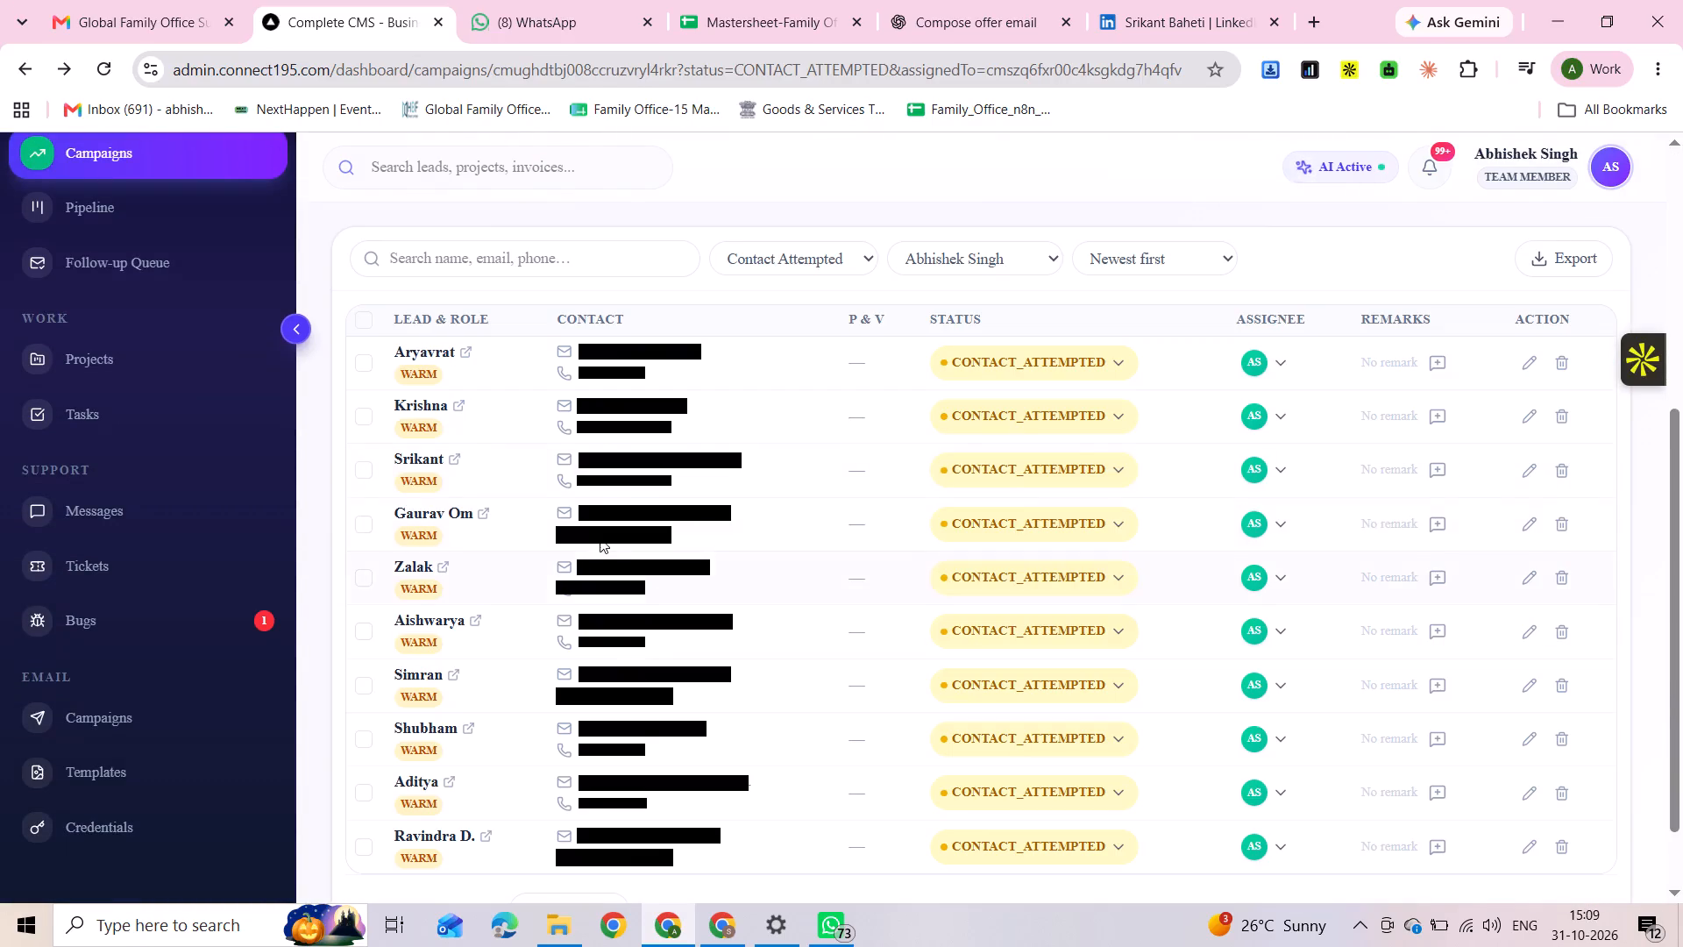
scroll(449, 600, down, 1)
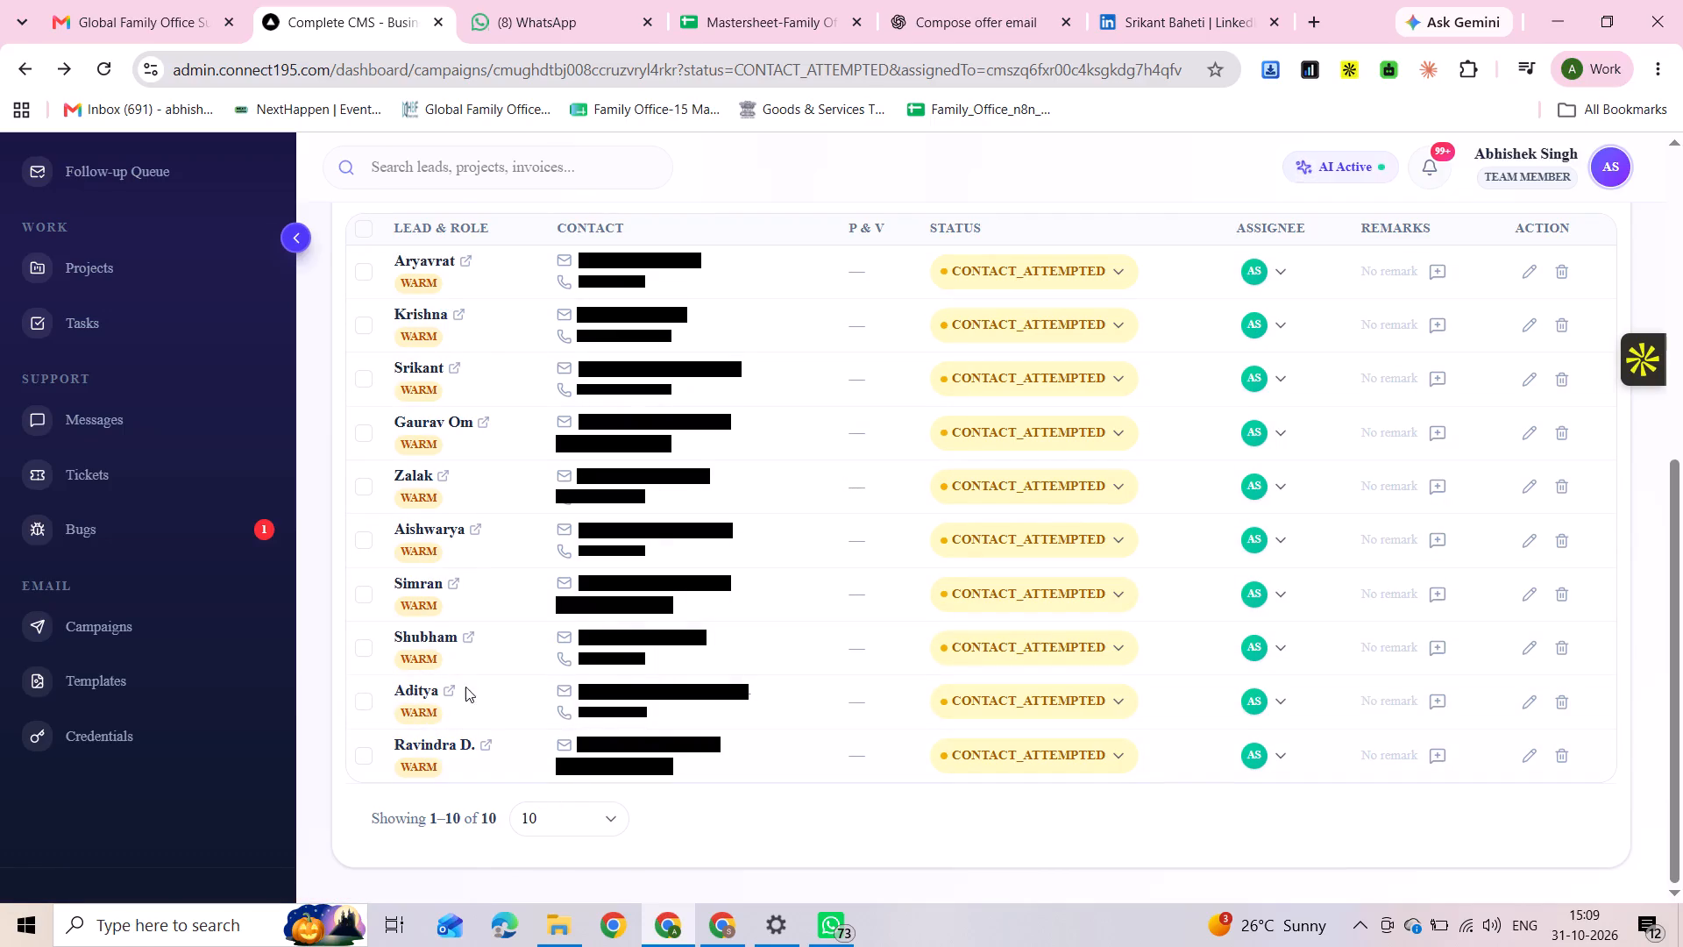
click(408, 690)
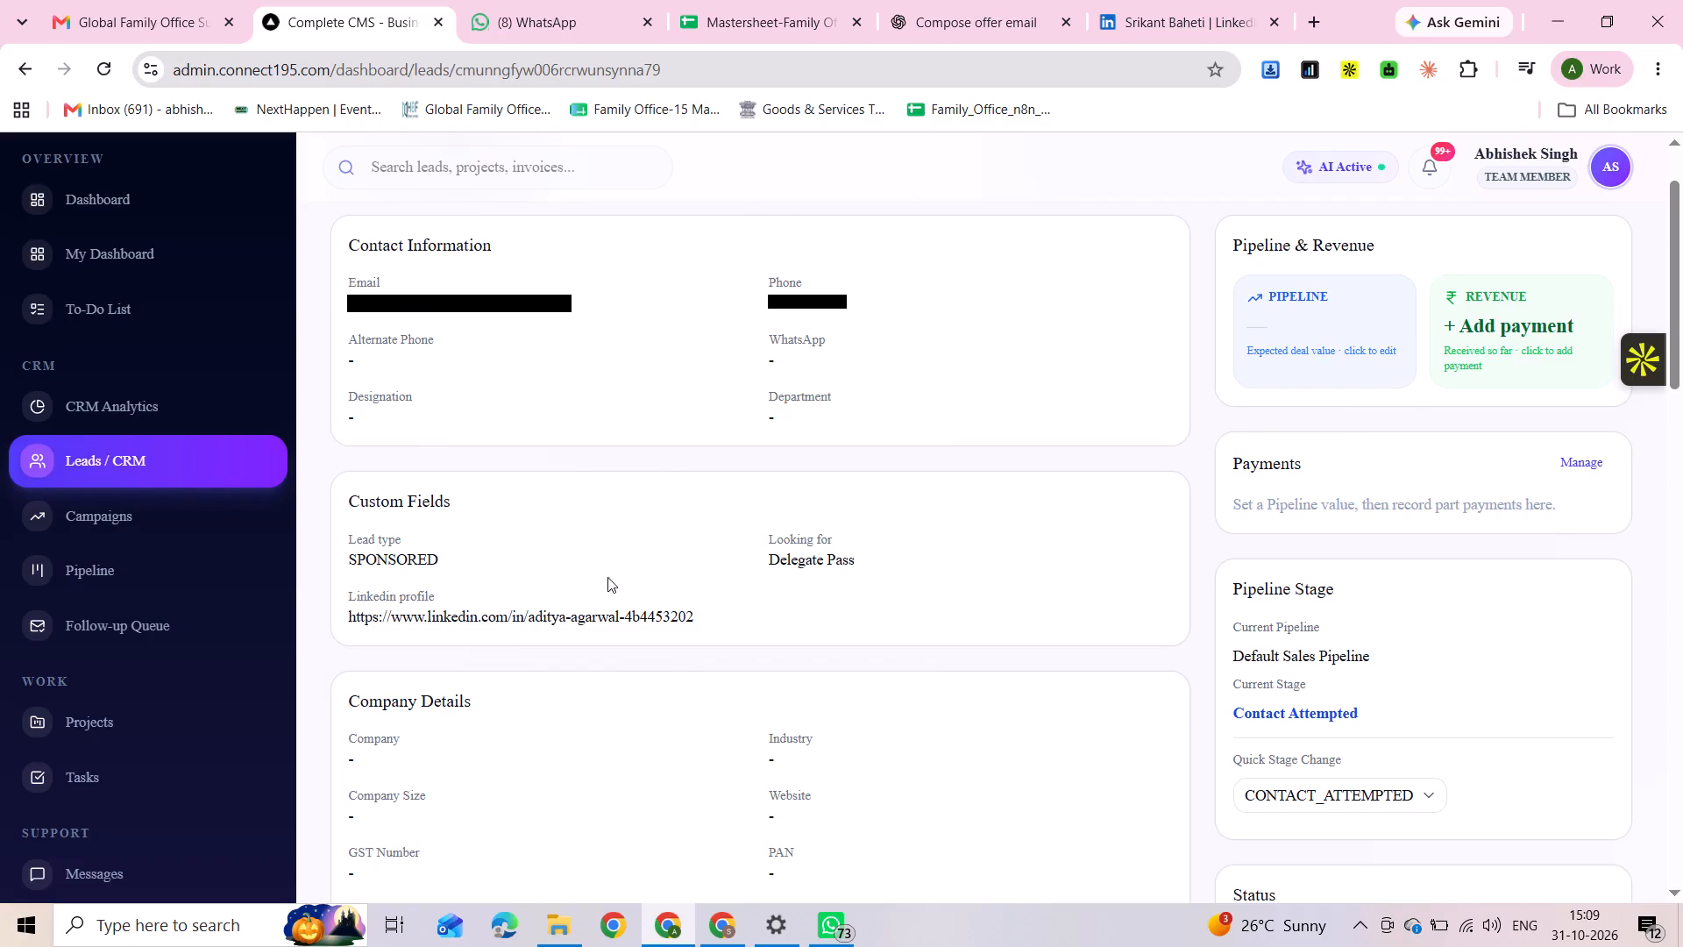
Copy the LinkedIn profile address from Aditya's lead record and open that profile in the existing LinkedIn tab.
click(708, 622)
drag(672, 626, 470, 604)
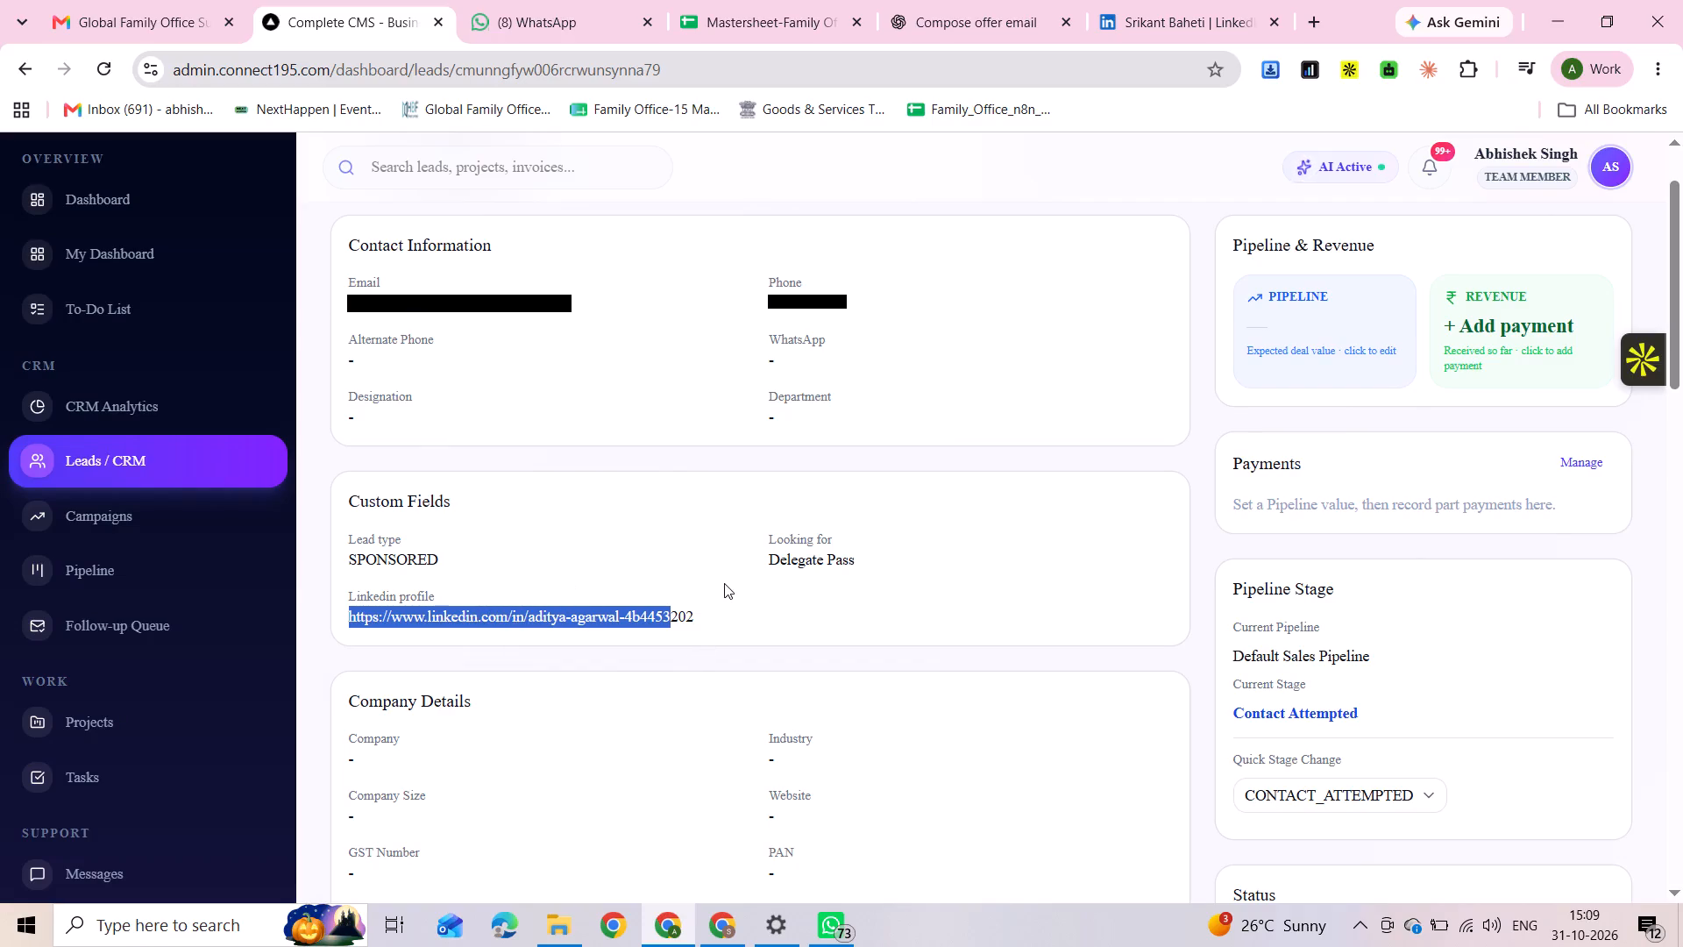
click(724, 583)
drag(702, 619, 401, 609)
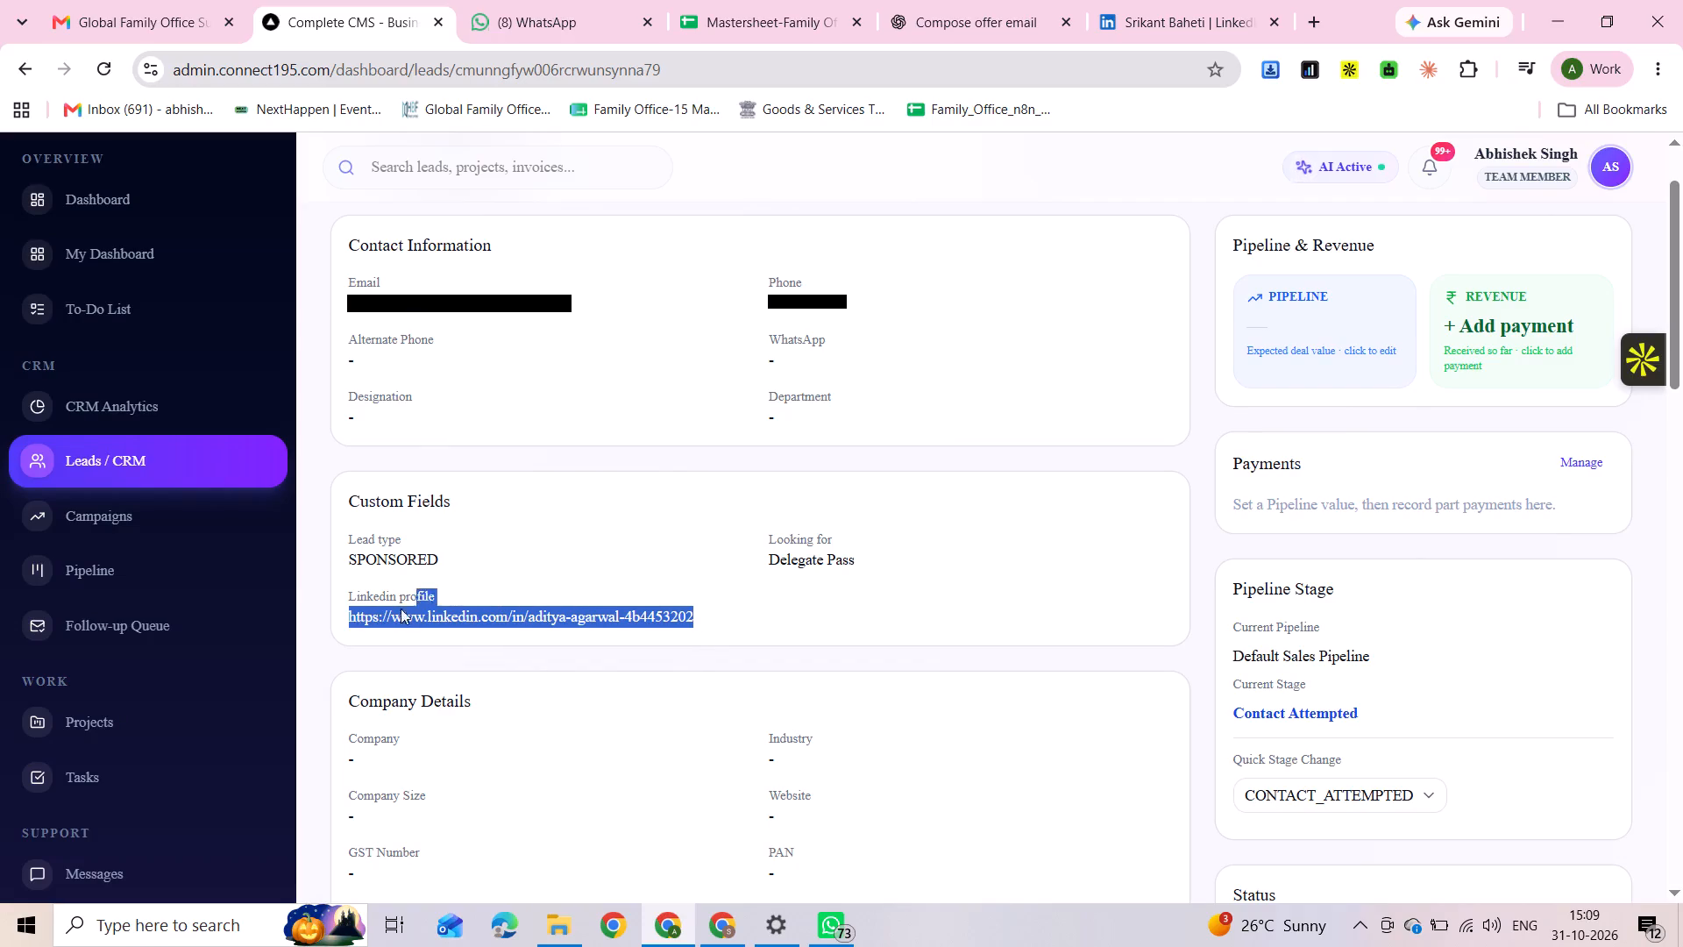
drag(401, 609, 342, 626)
key(ctrl+c)
click(1195, 1)
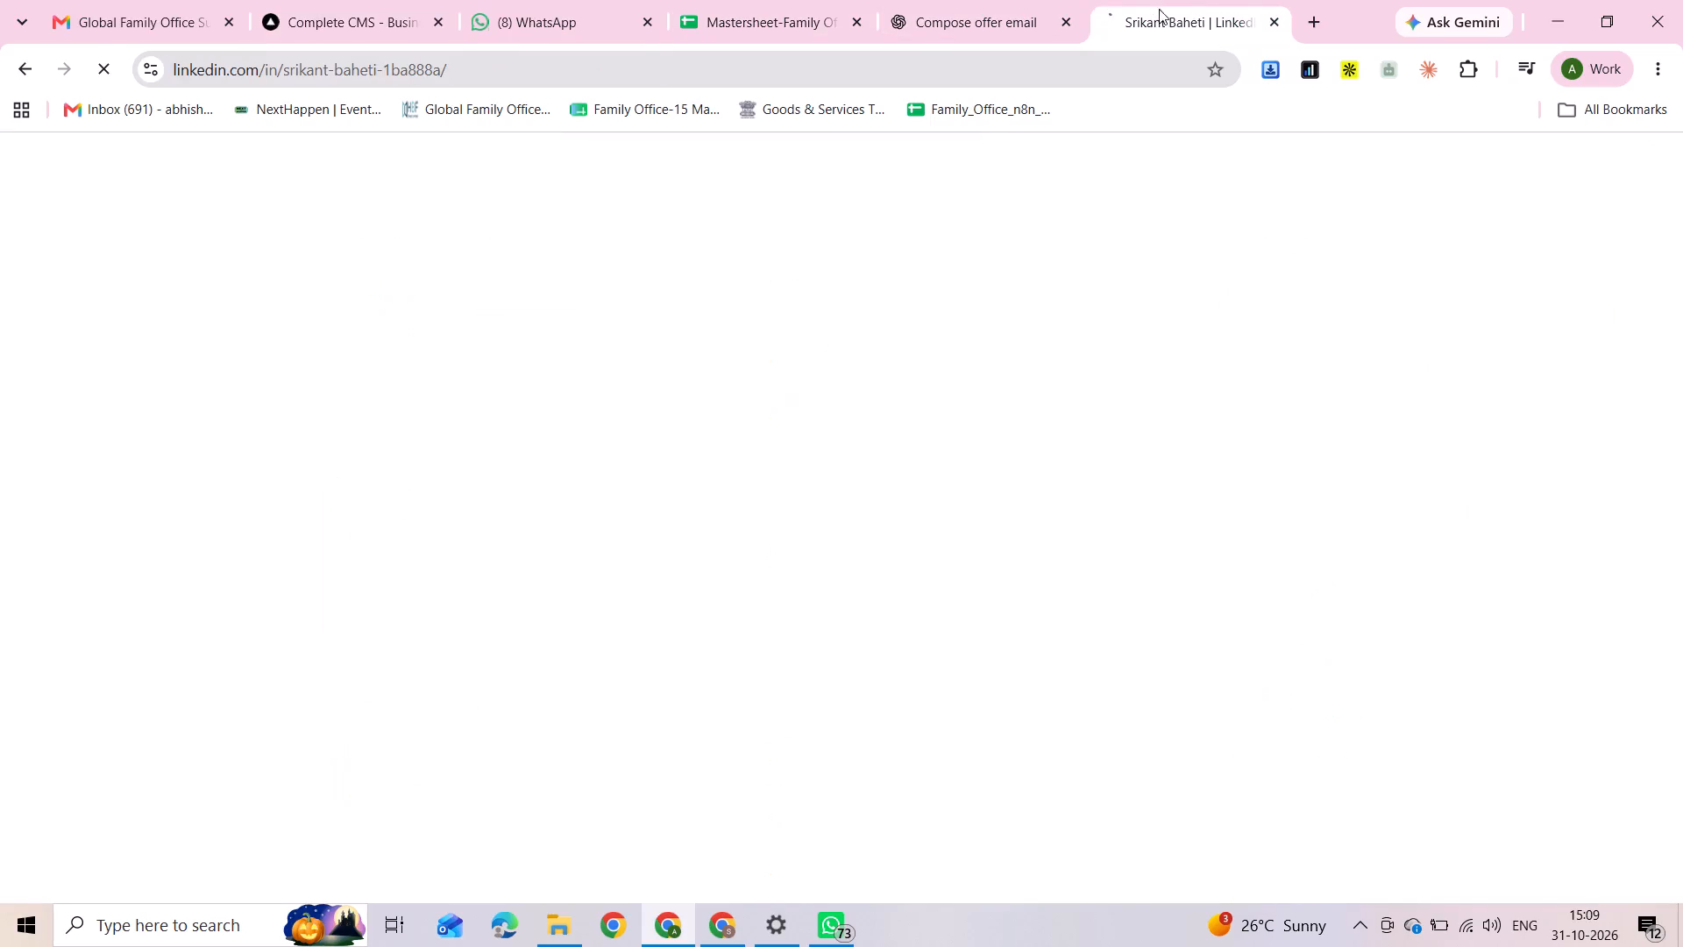
click(603, 65)
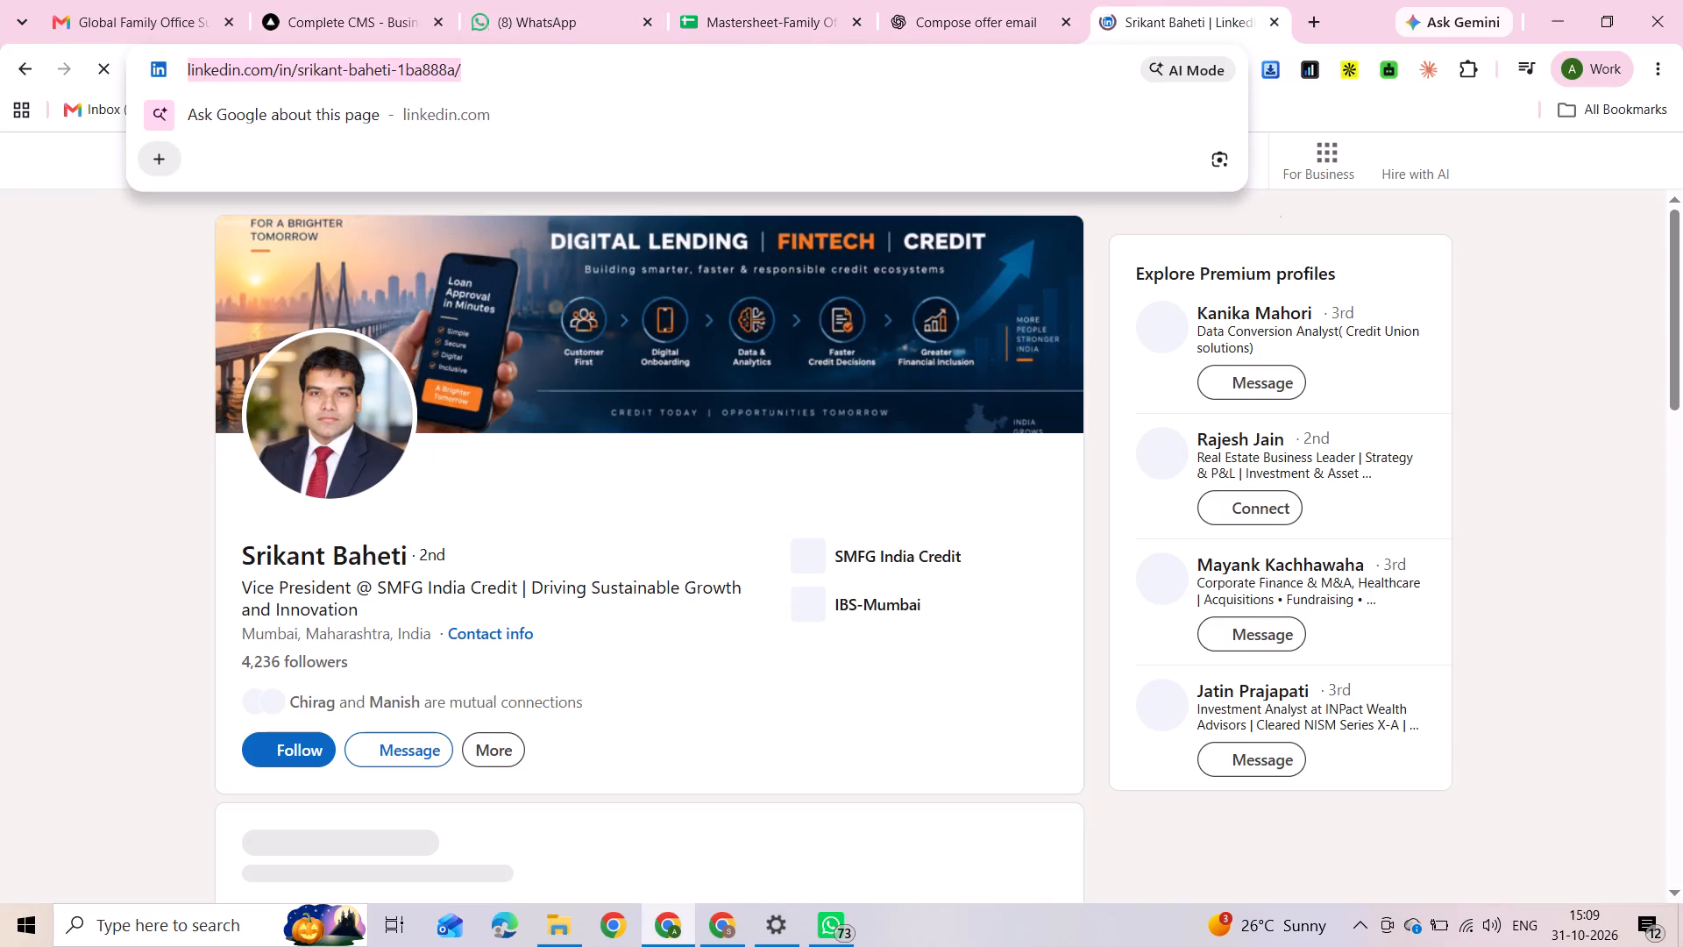
key(ctrl+v)
key(Return)
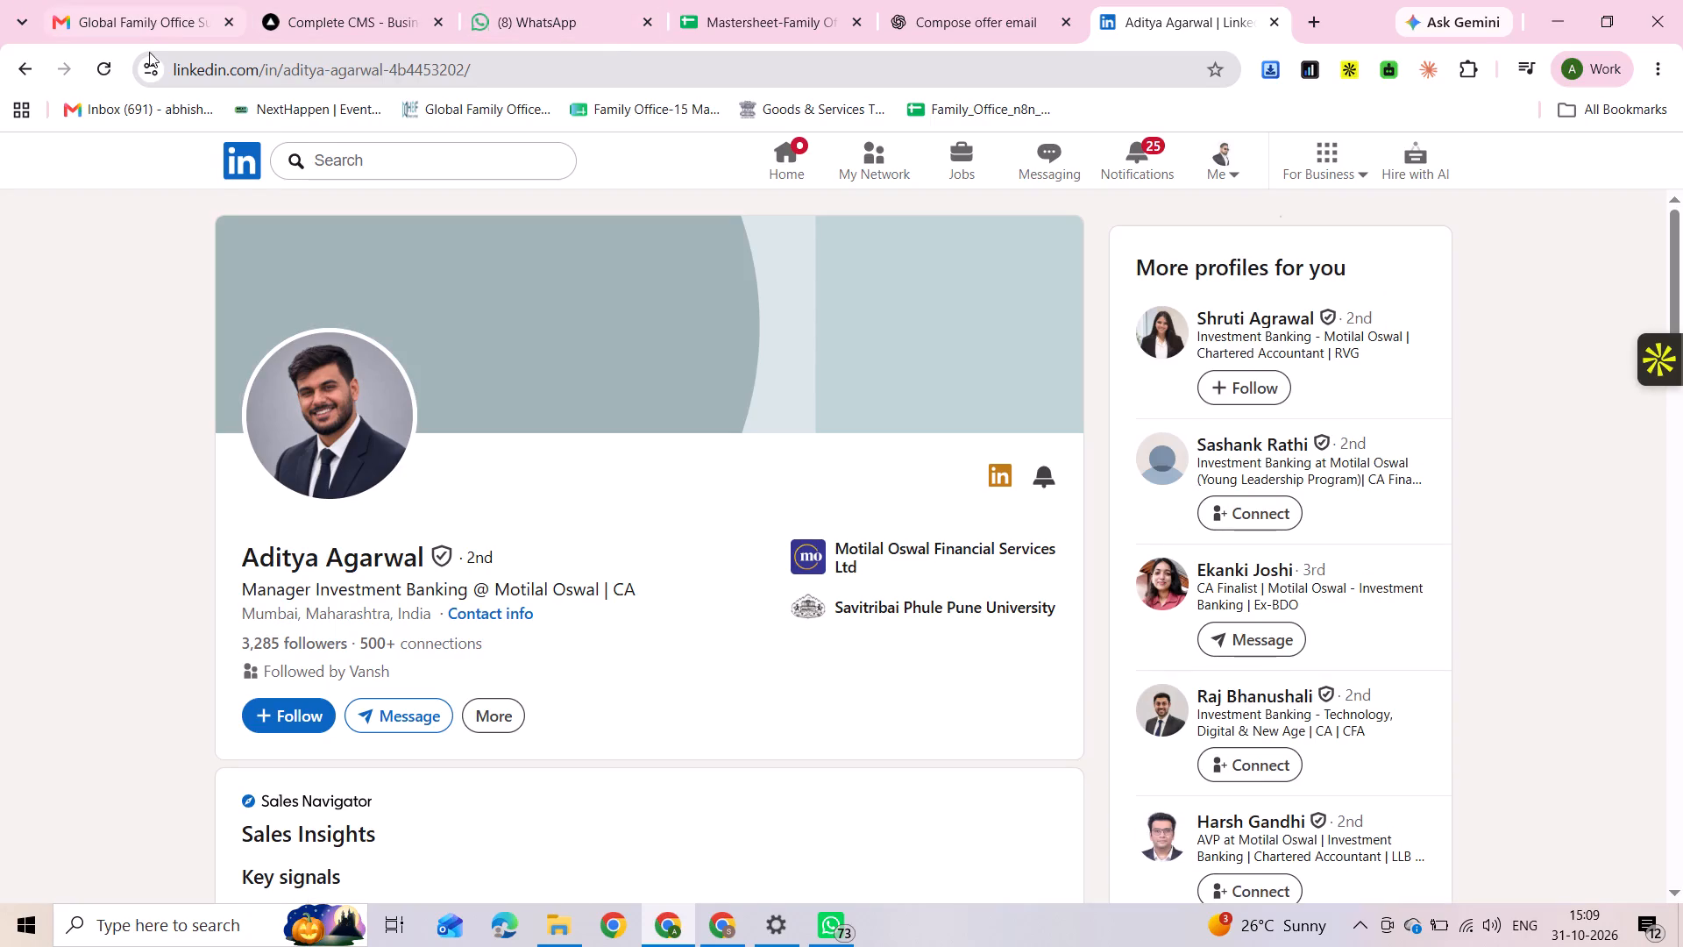
Return to Aditya's lead record and review its activity timeline and discussion for earlier contact.
click(317, 12)
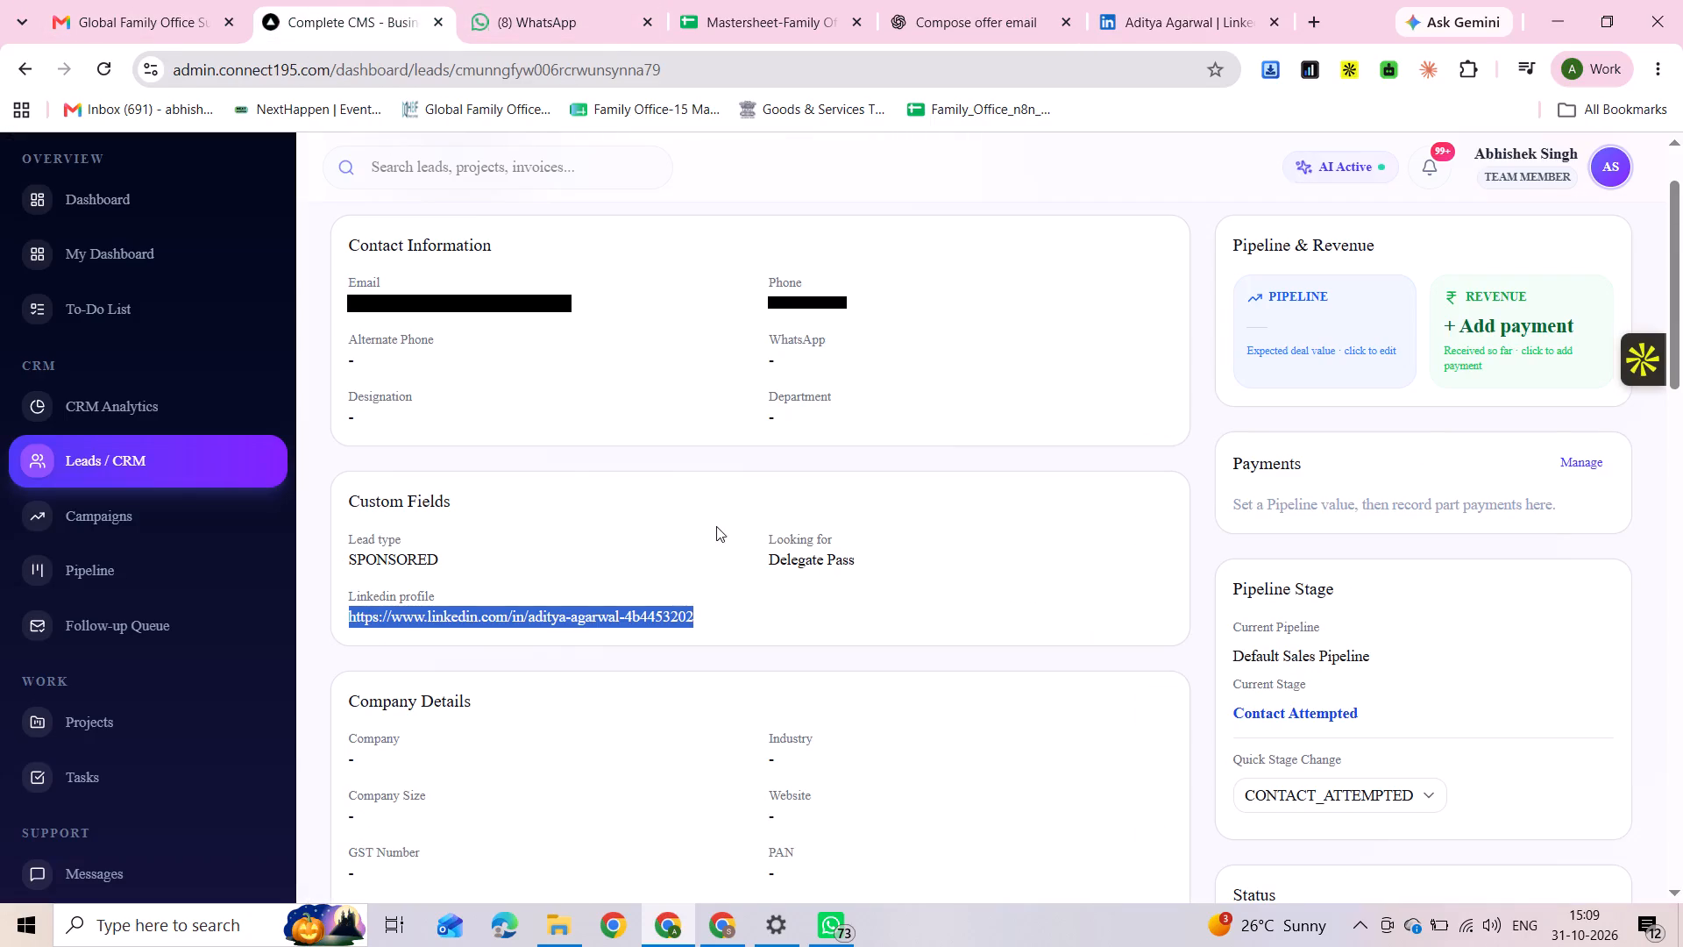
click(716, 526)
scroll(750, 633, down, 5)
scroll(749, 654, up, 1)
scroll(749, 654, down, 3)
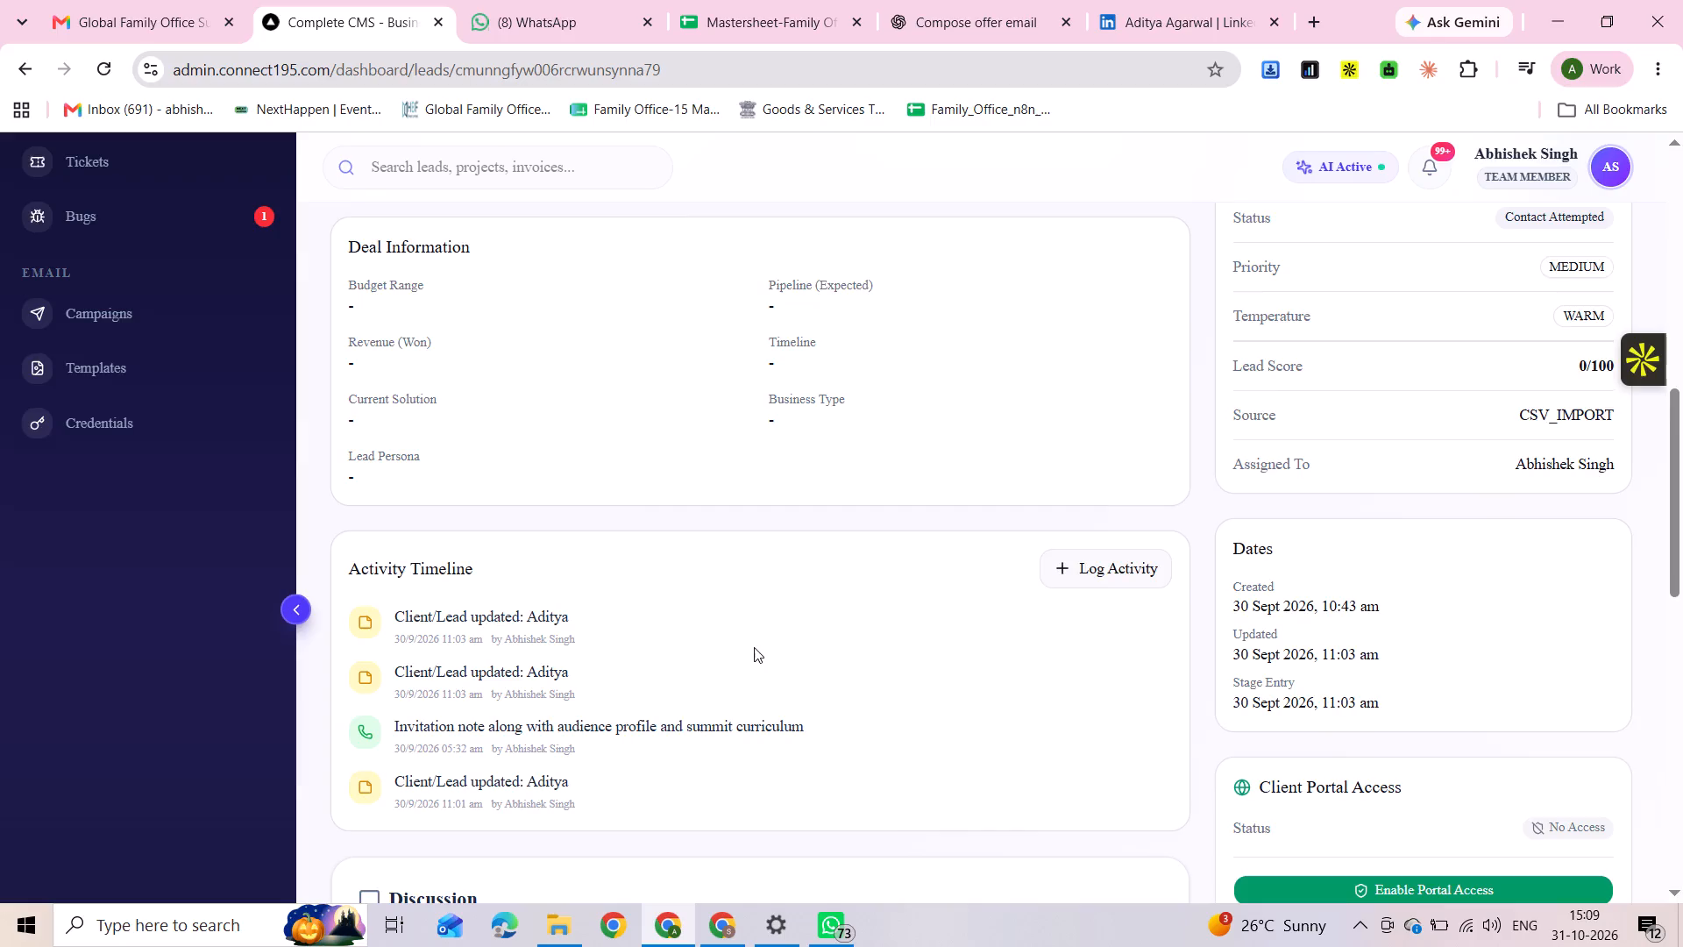
scroll(754, 647, down, 3)
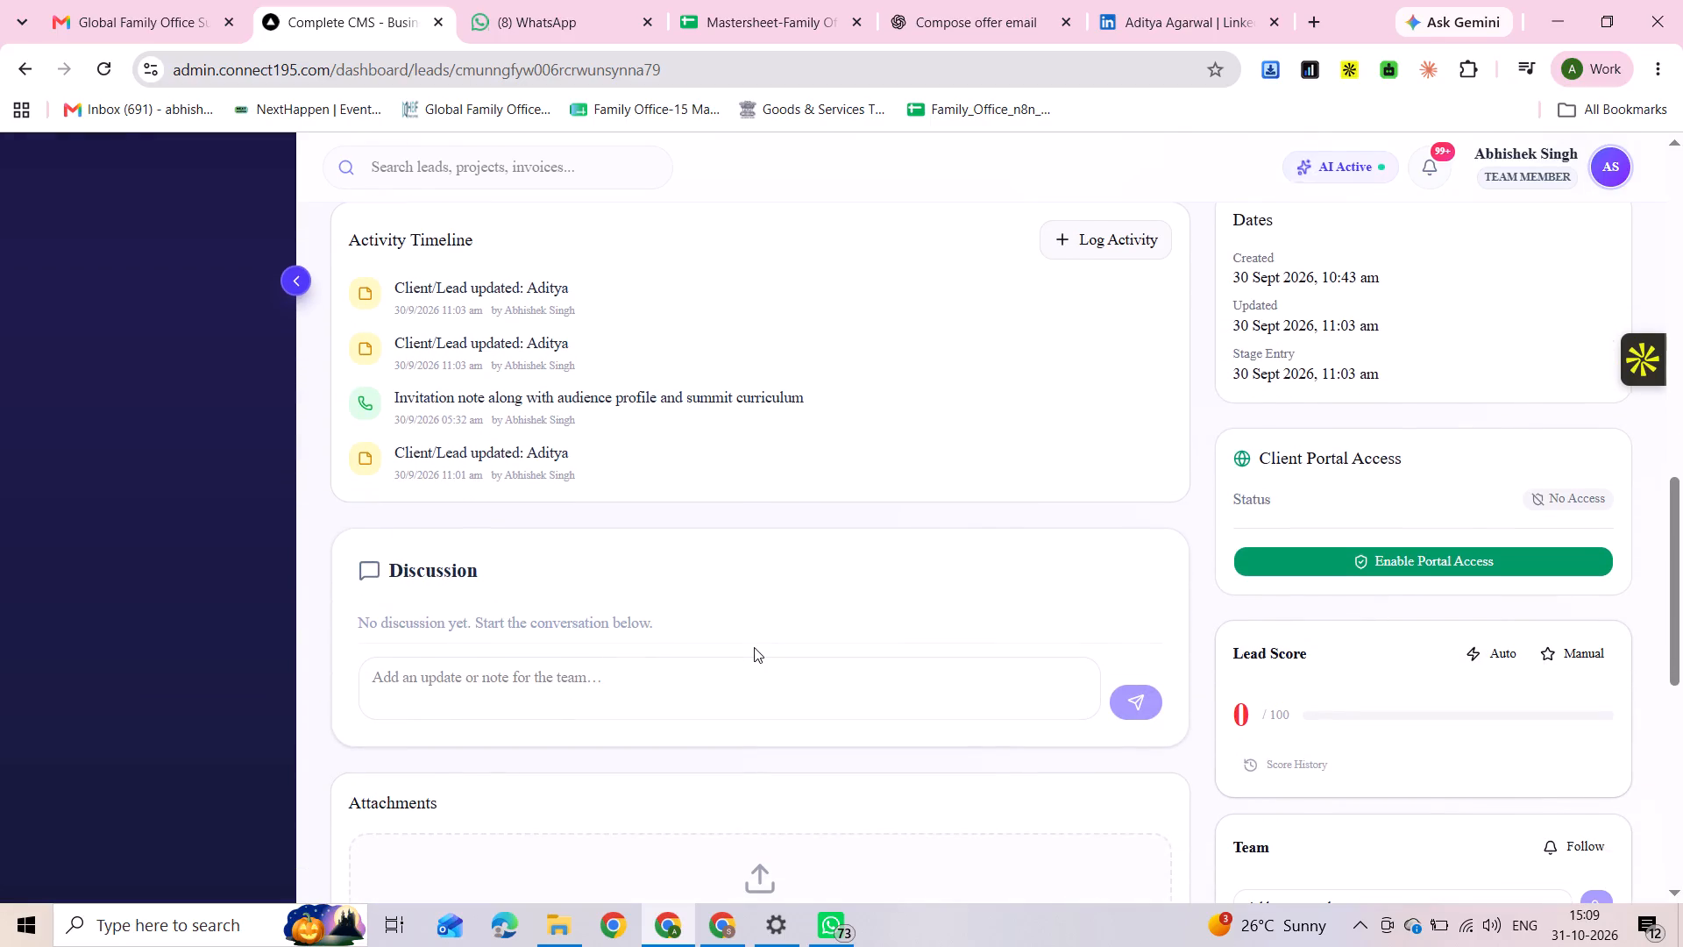
scroll(754, 647, up, 13)
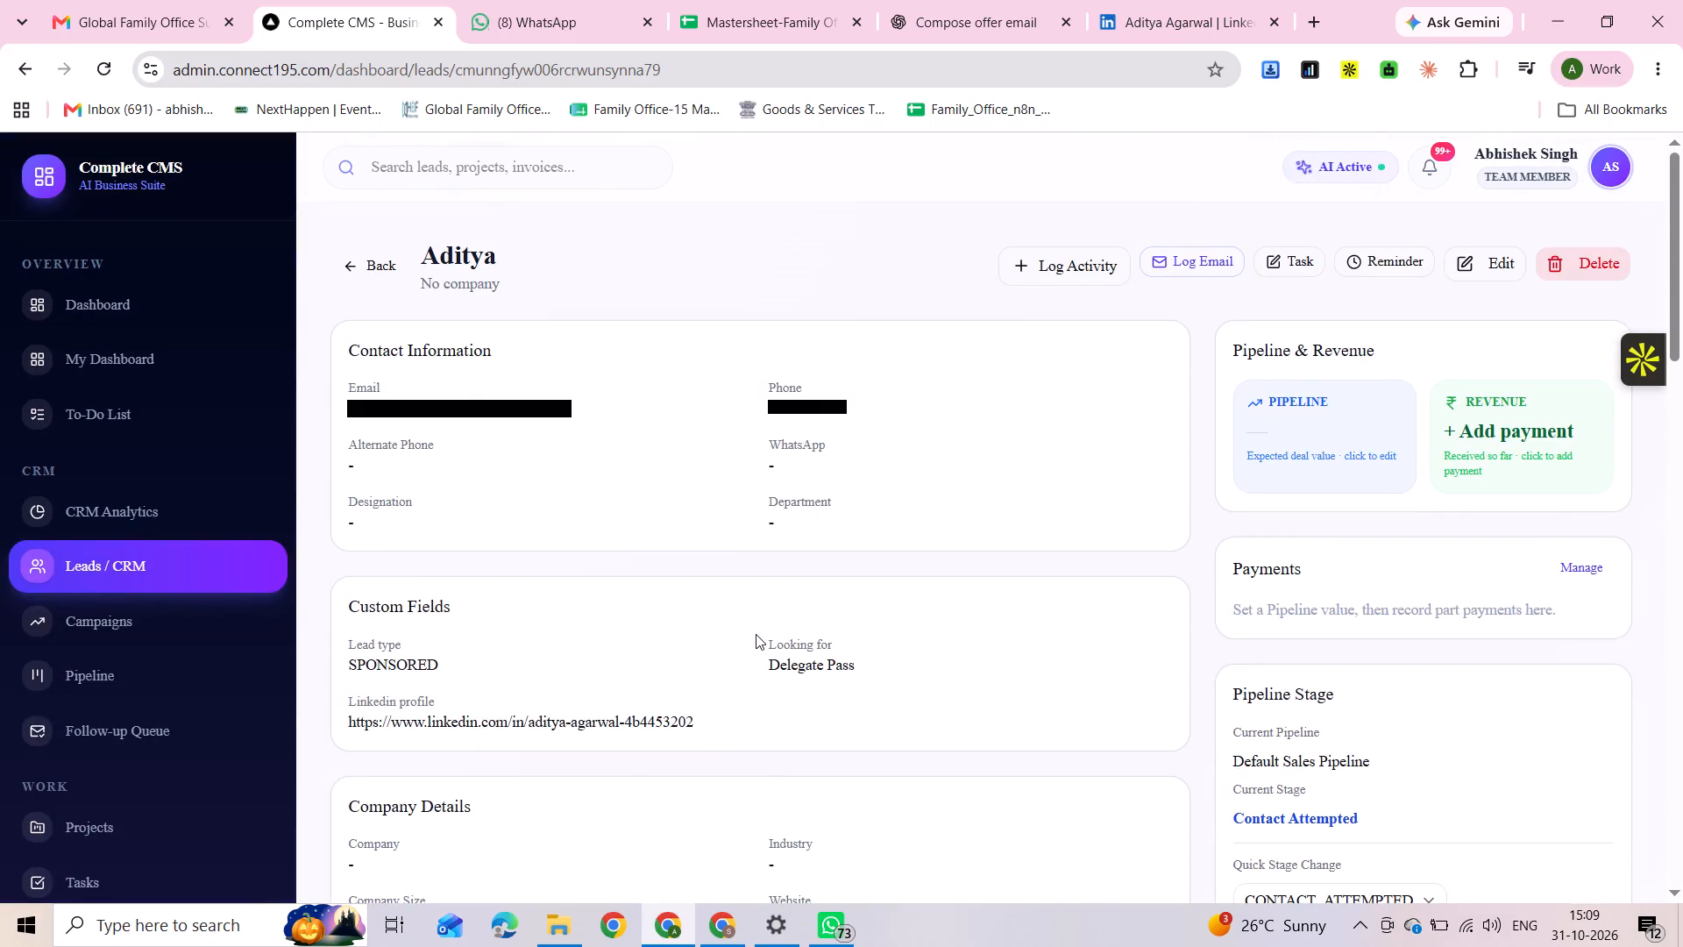
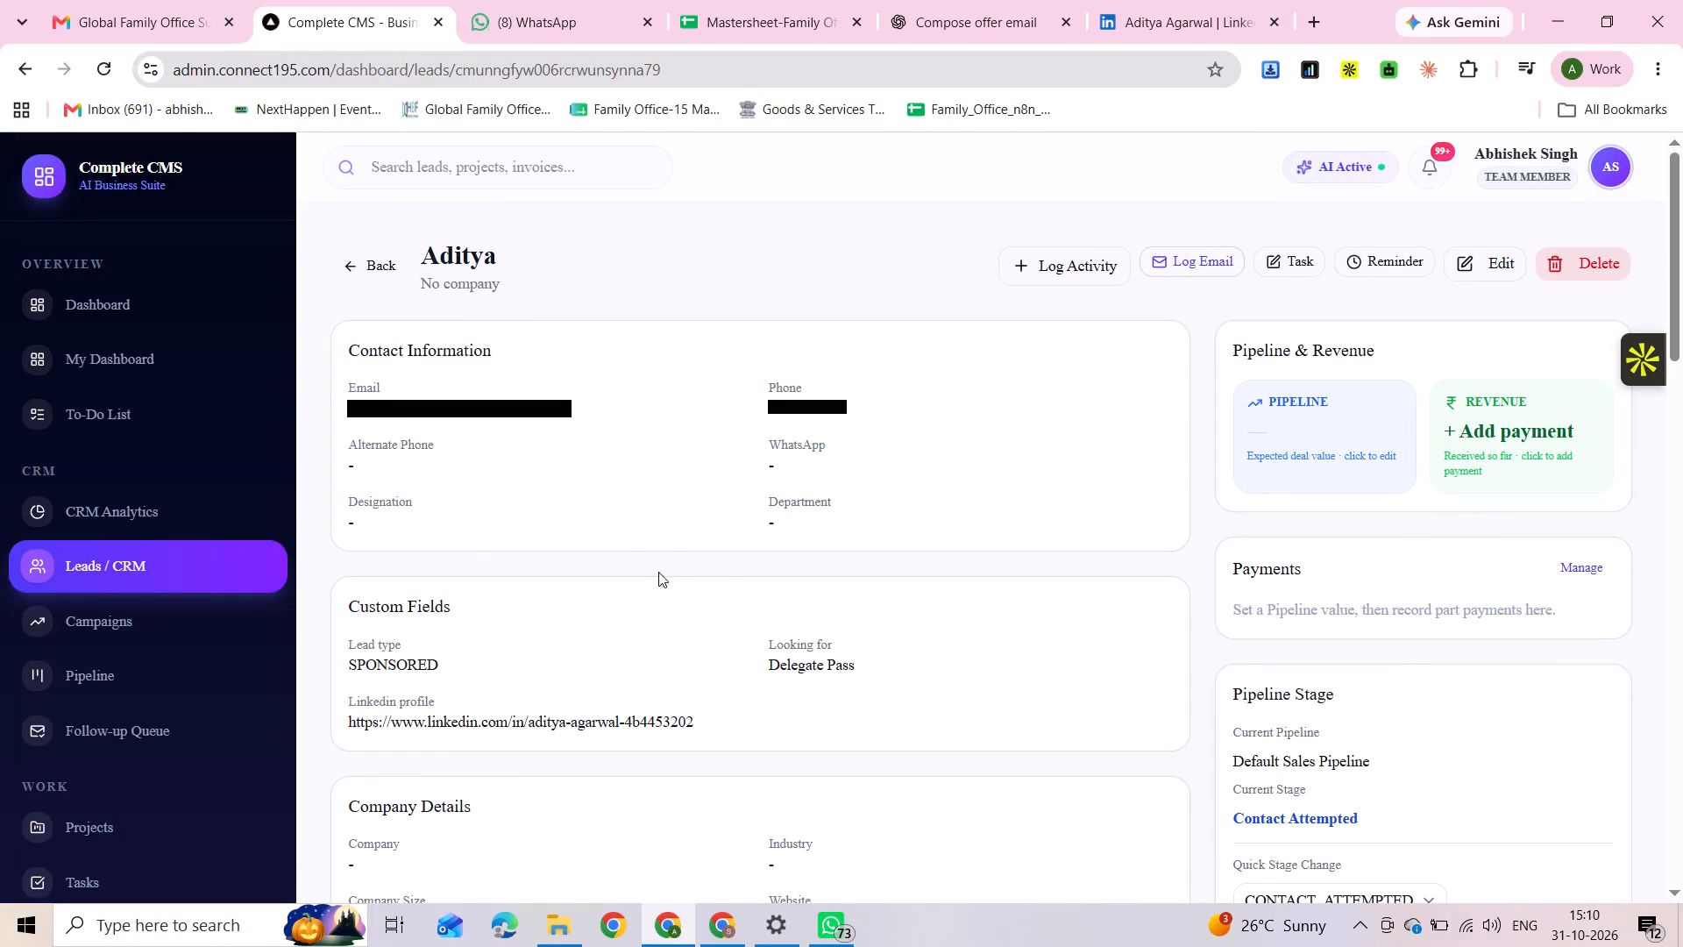
Review Aditya's lead record again, examining the contact details, activity timeline and discussion for earlier contact.
scroll(658, 564, down, 6)
scroll(656, 578, up, 1)
scroll(656, 578, down, 4)
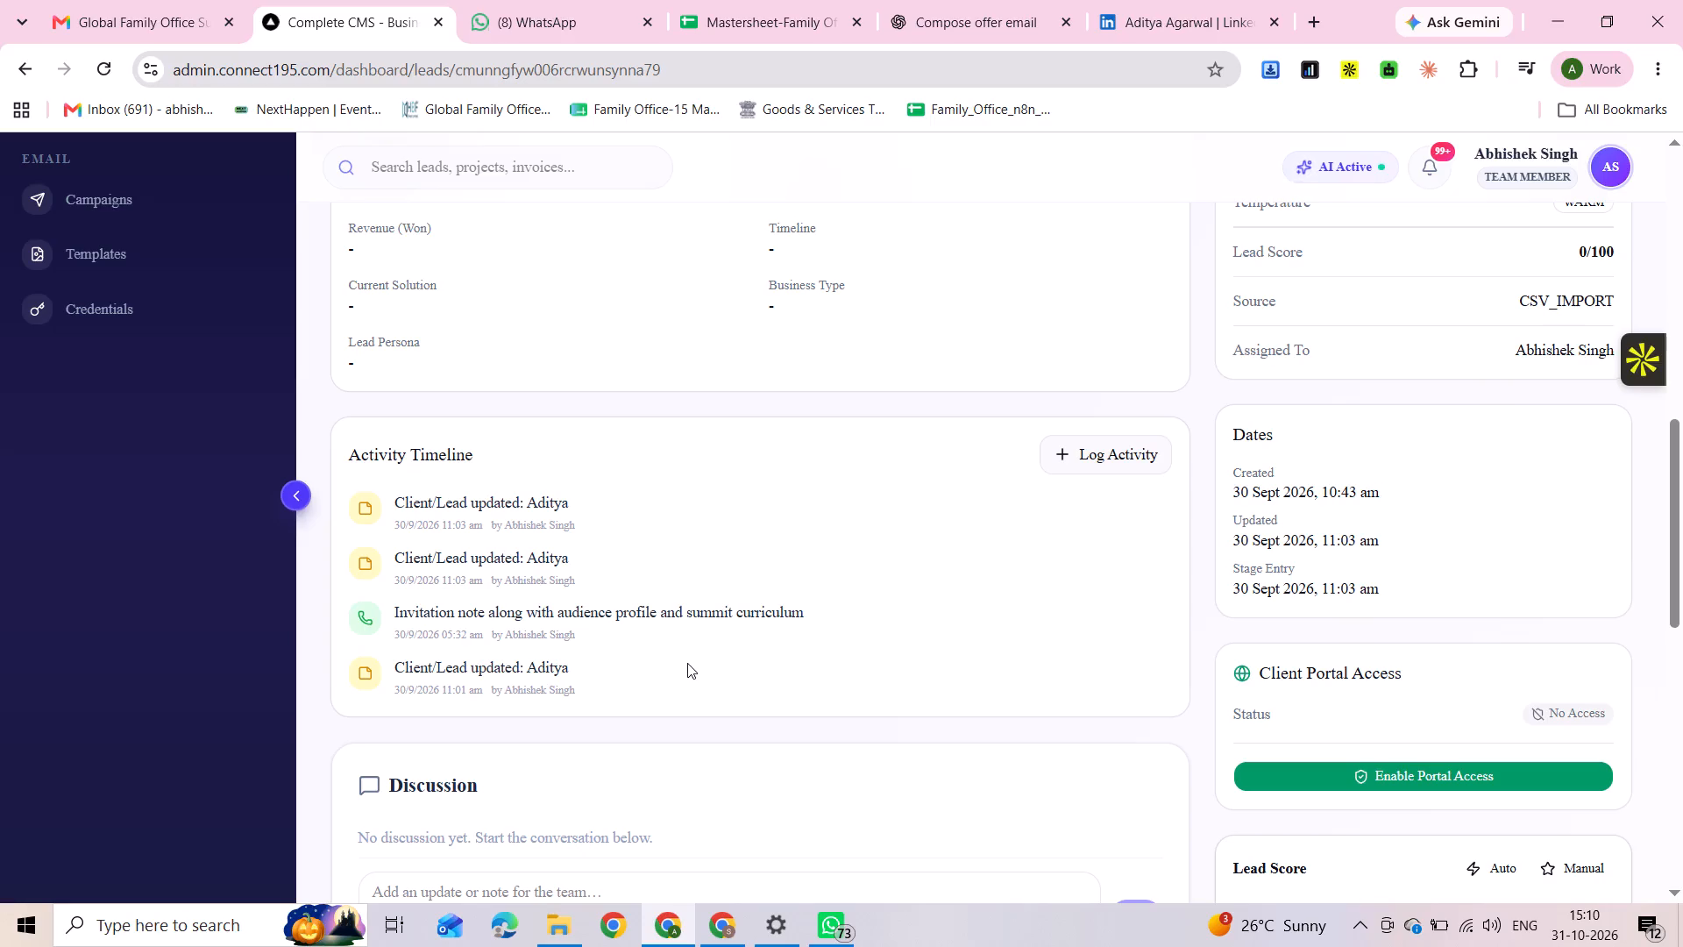
scroll(687, 663, down, 3)
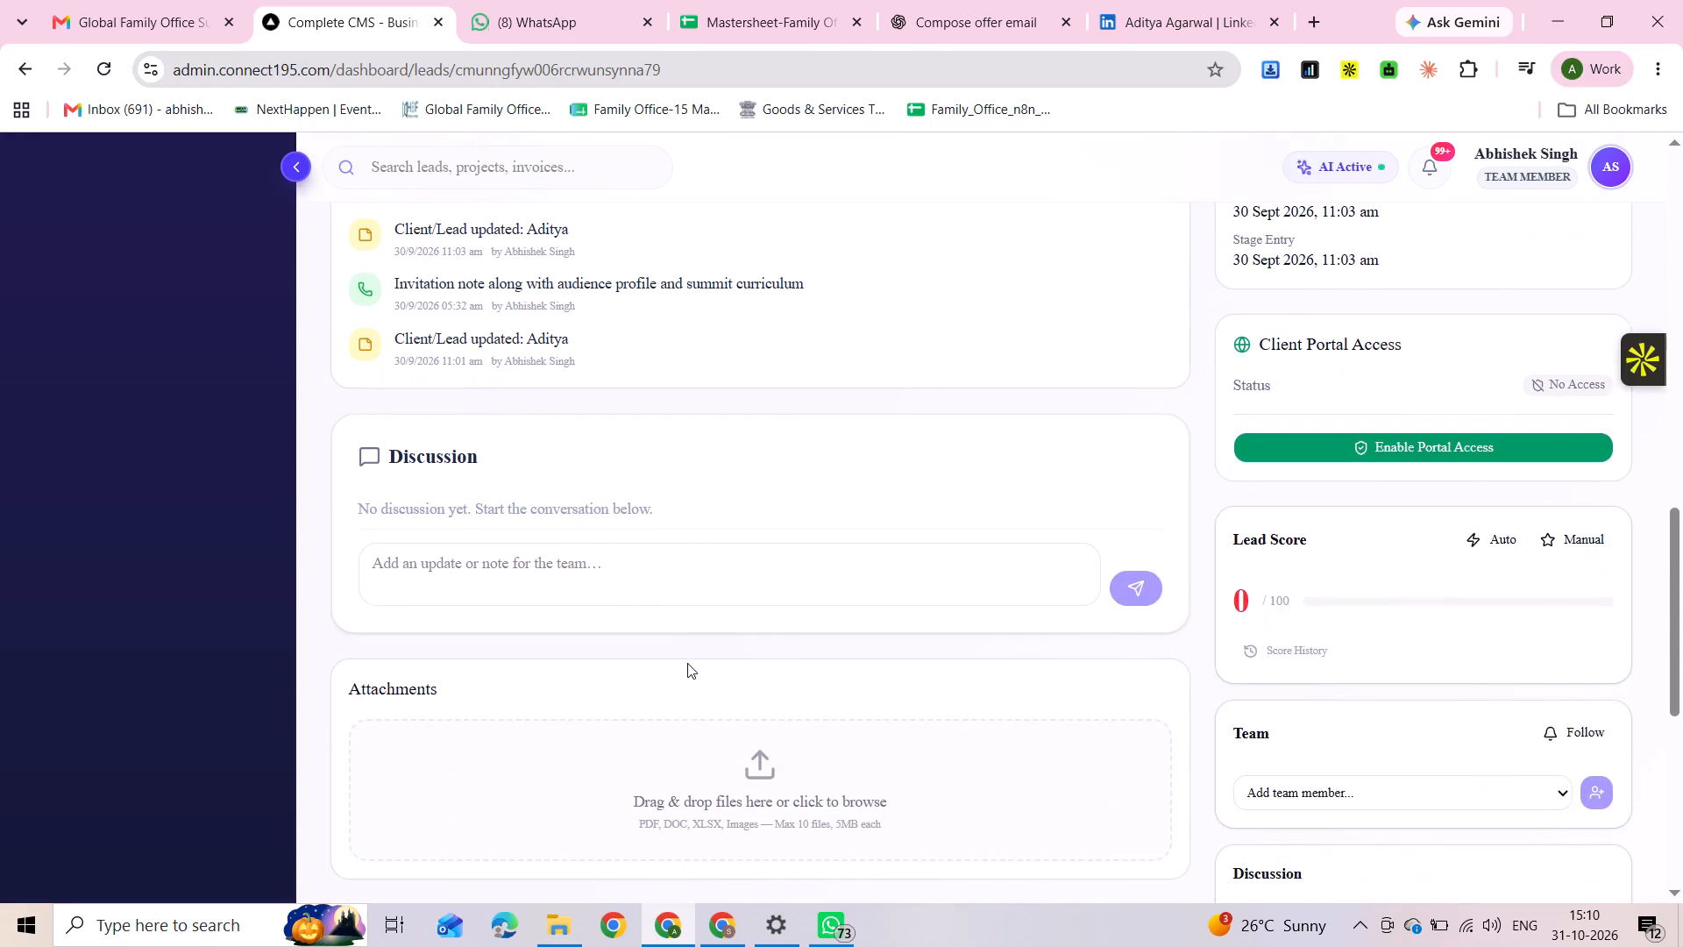
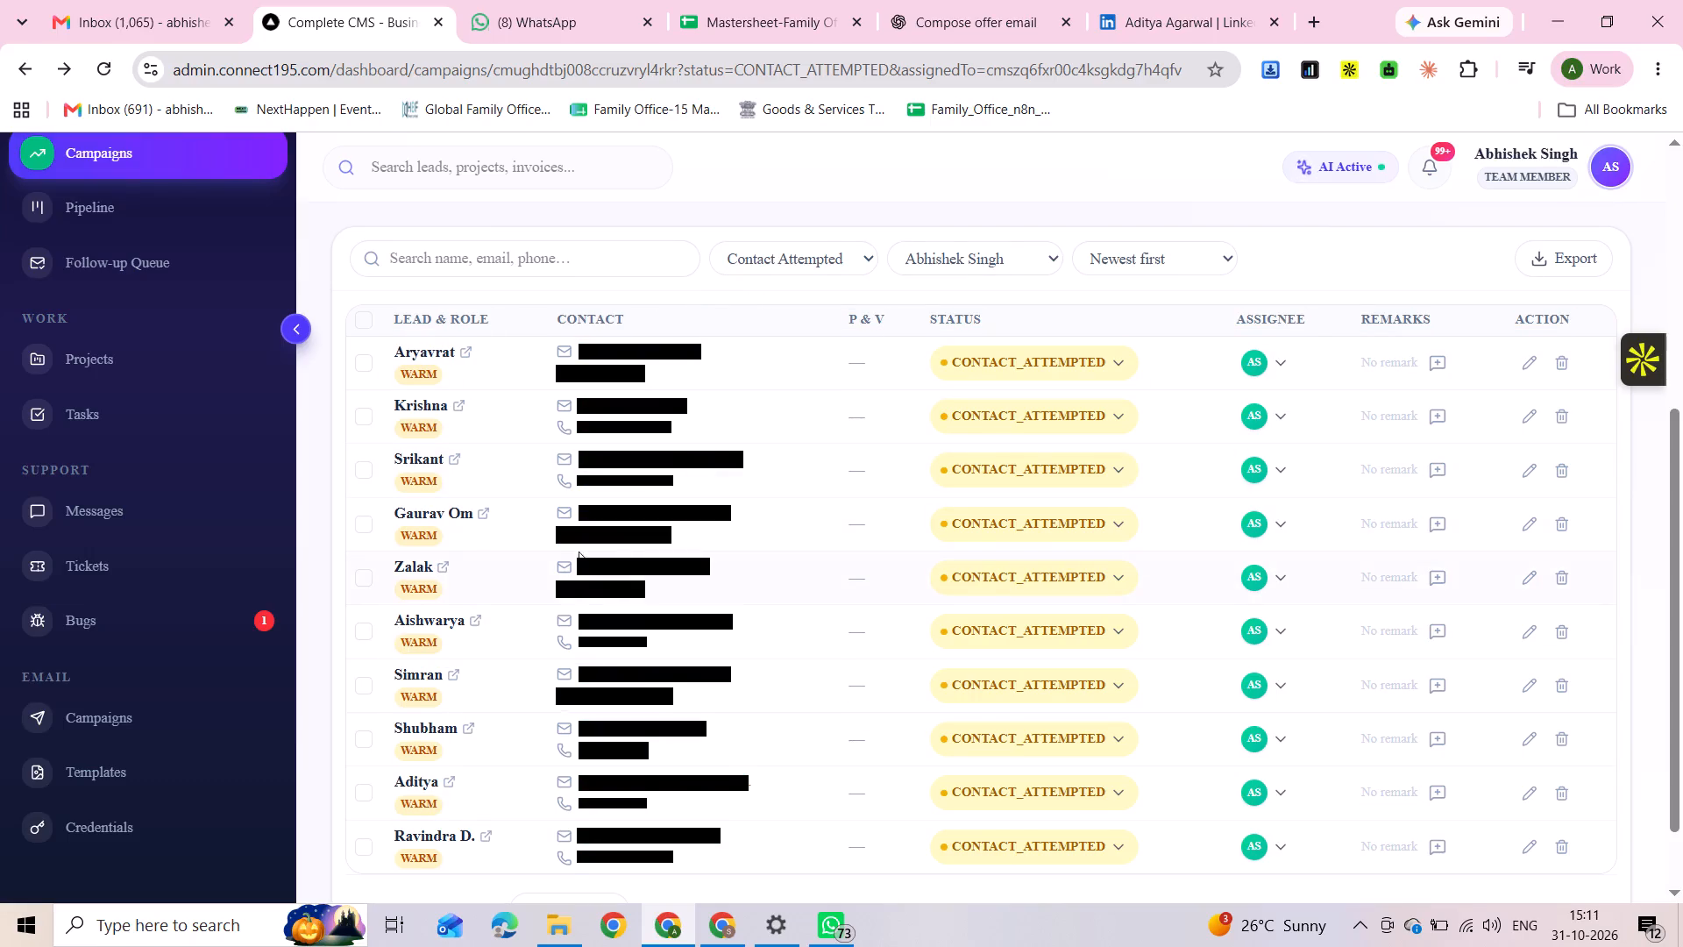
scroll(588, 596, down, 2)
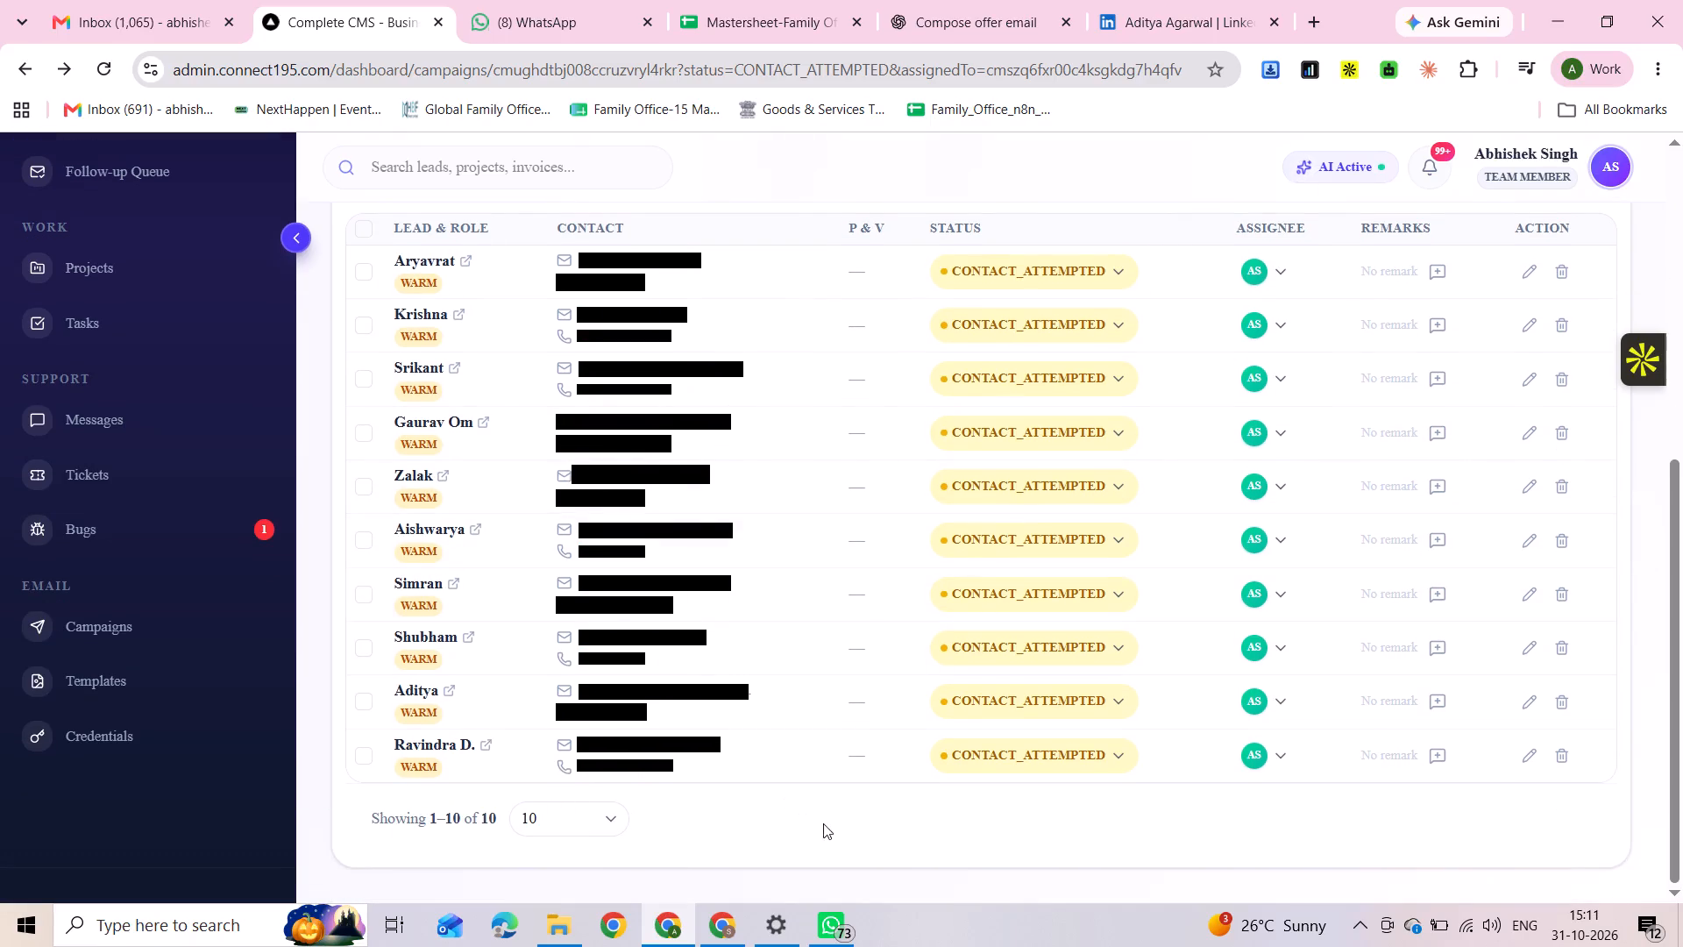
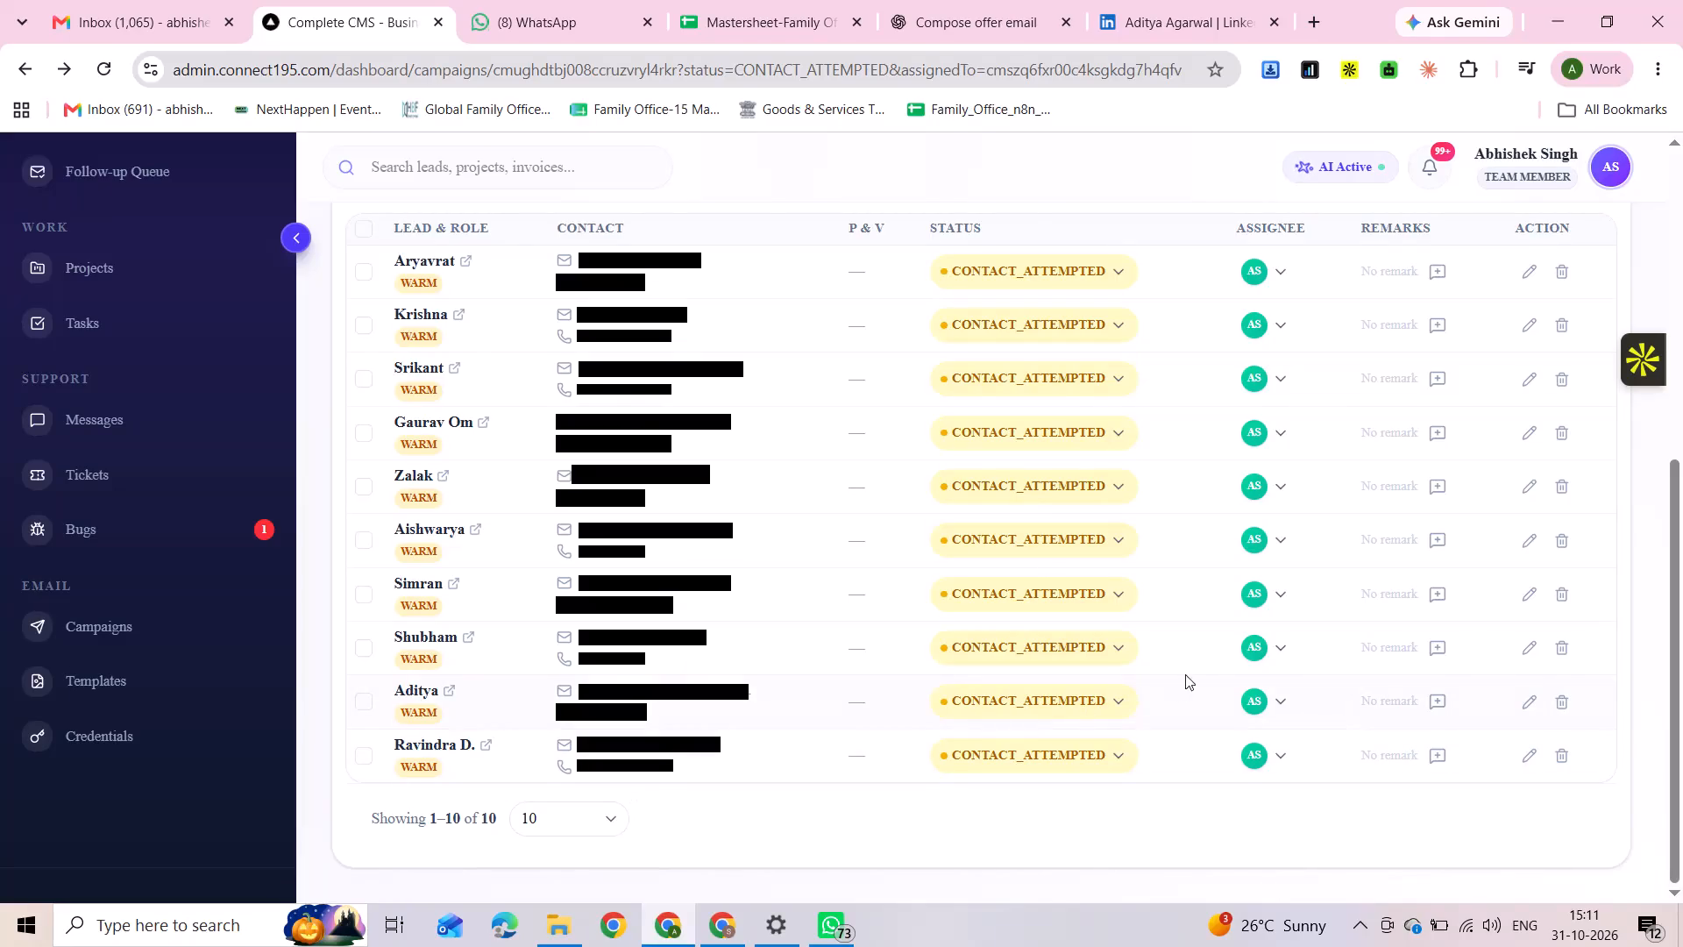
Filter the campaign's leads to the New status and open Arijit's lead record.
scroll(1031, 546, up, 5)
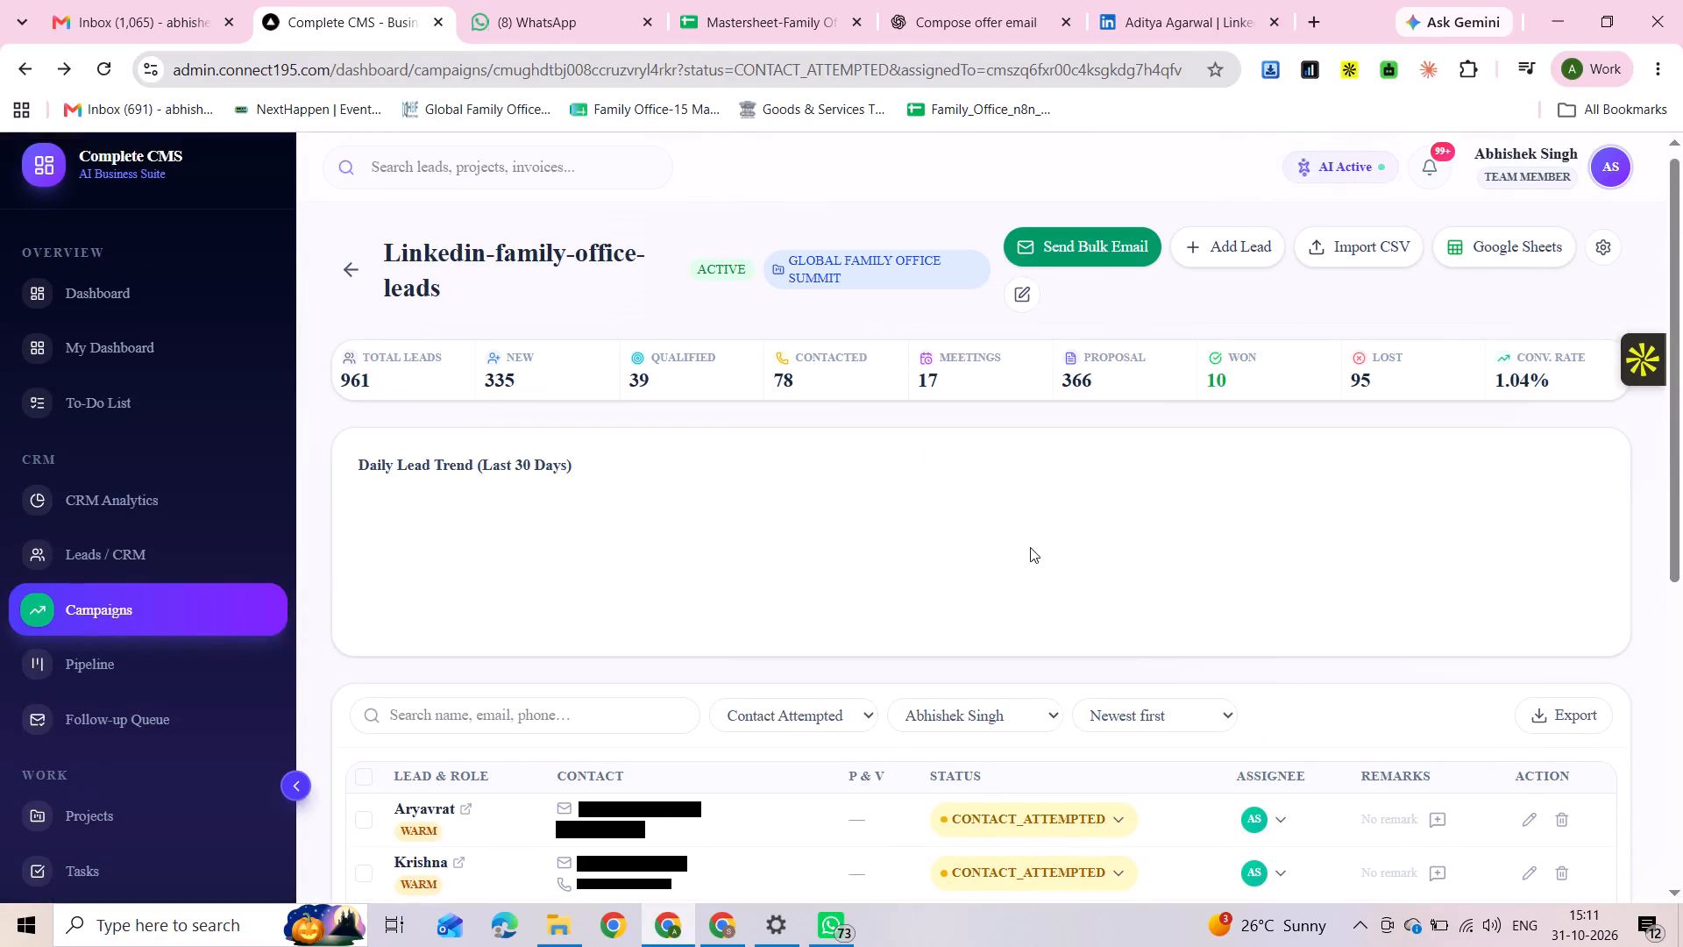
scroll(1030, 547, down, 2)
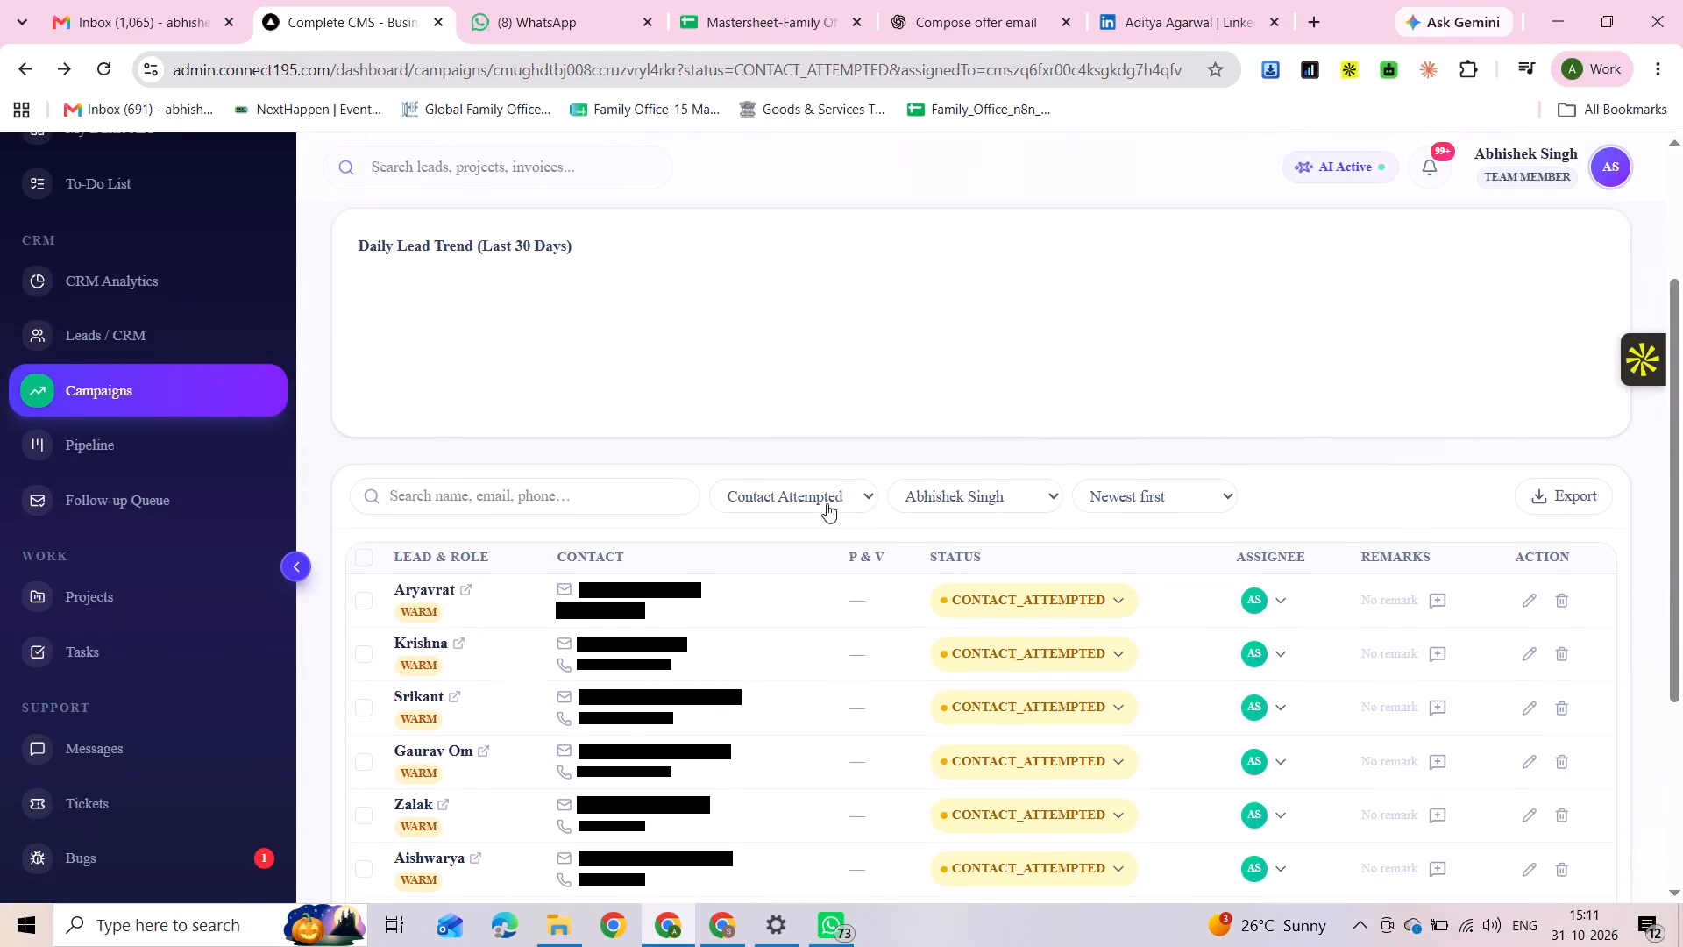
click(776, 482)
click(777, 549)
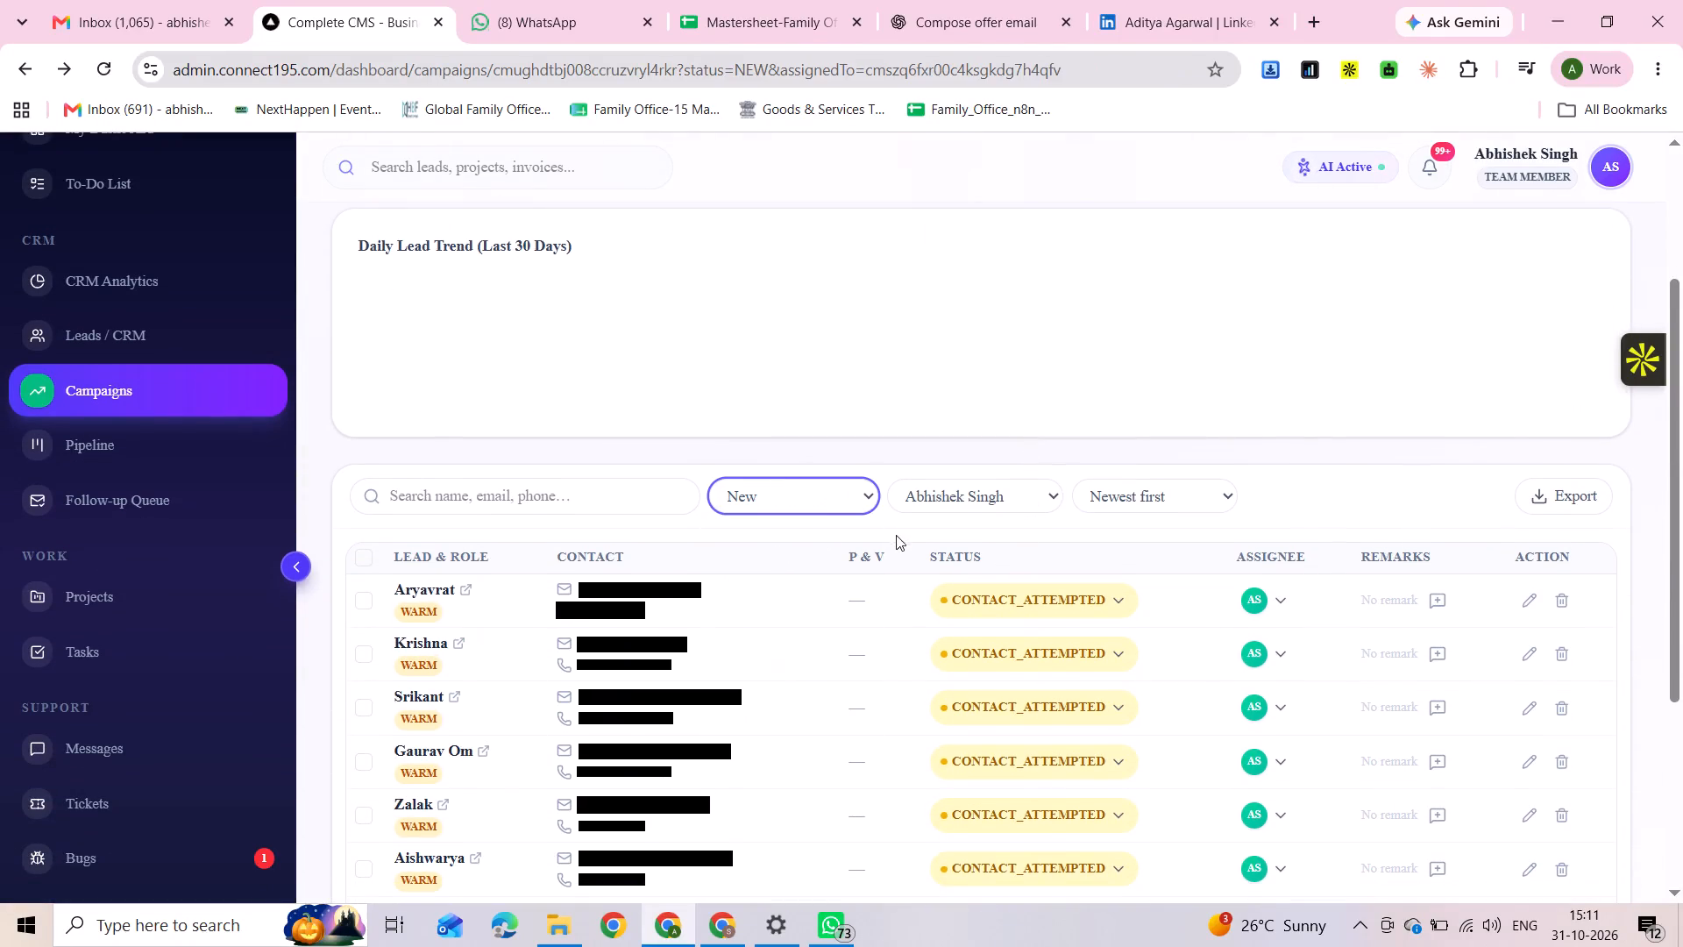
scroll(917, 585, down, 2)
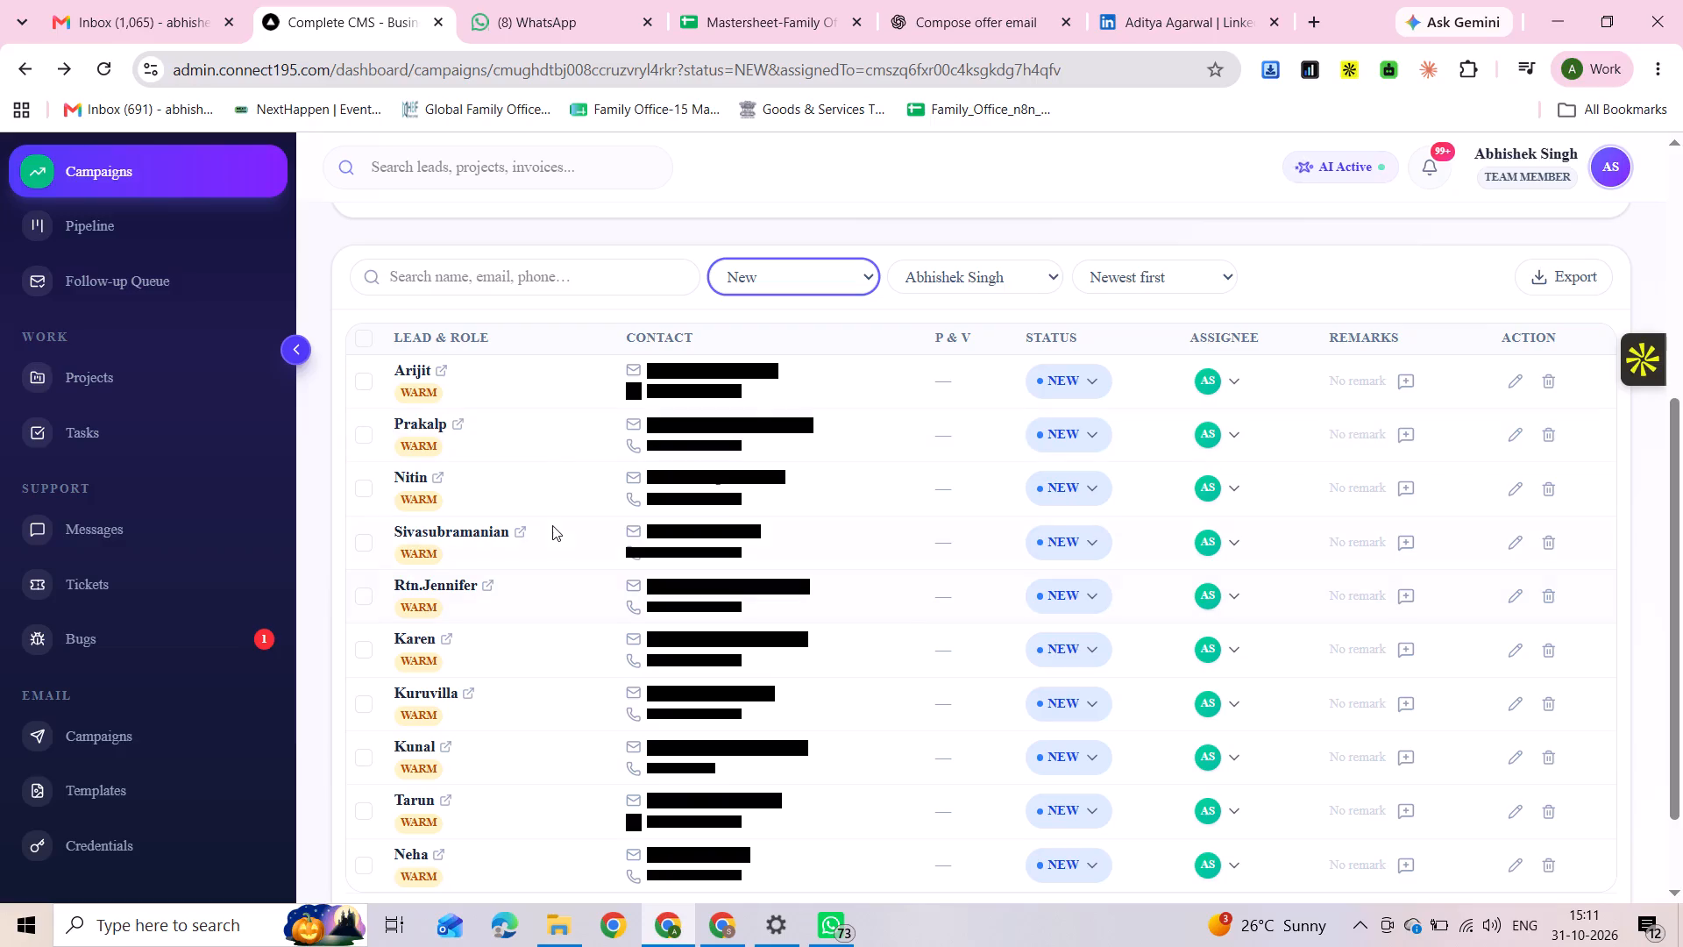
click(430, 375)
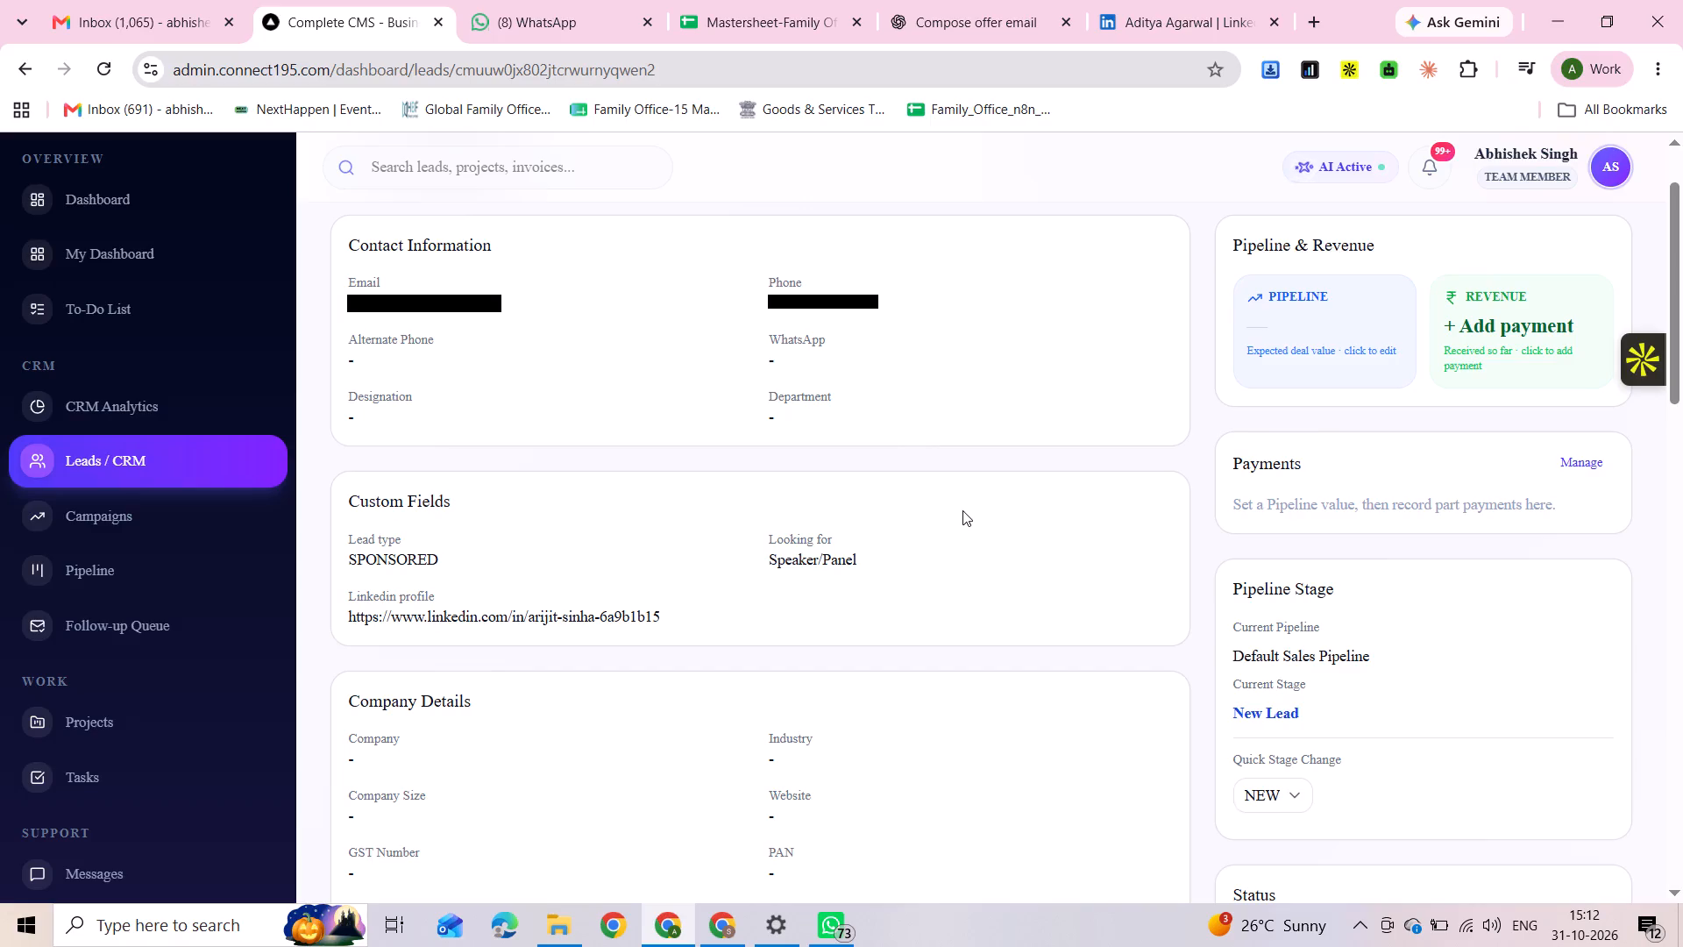
scroll(962, 510, up, 4)
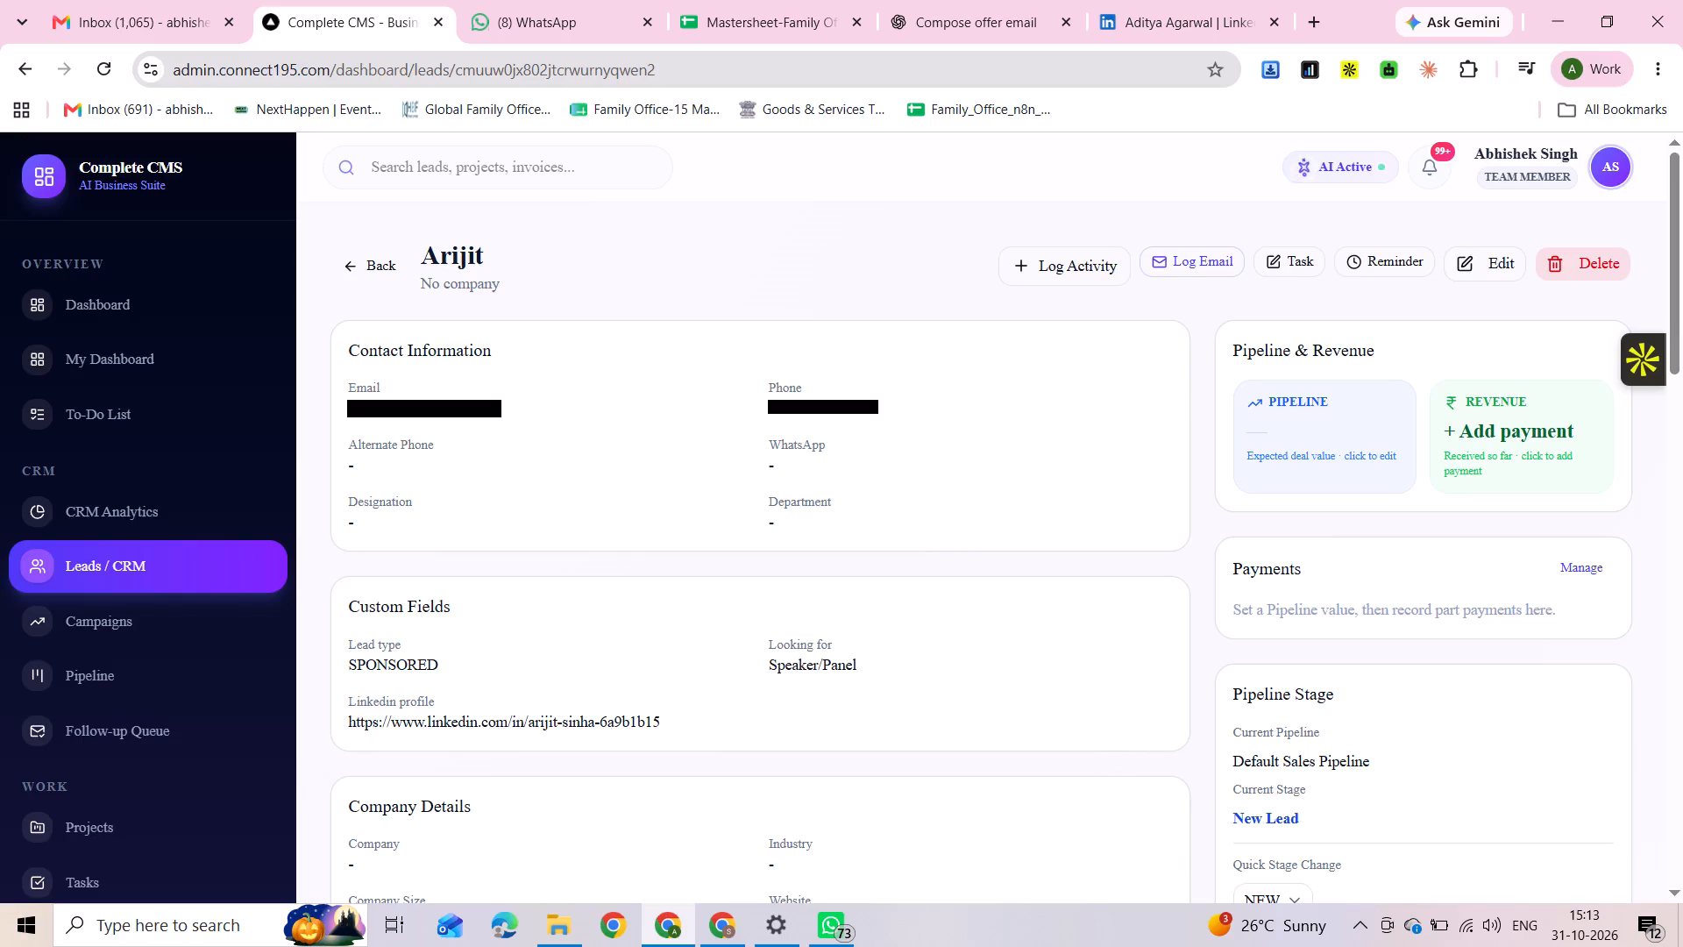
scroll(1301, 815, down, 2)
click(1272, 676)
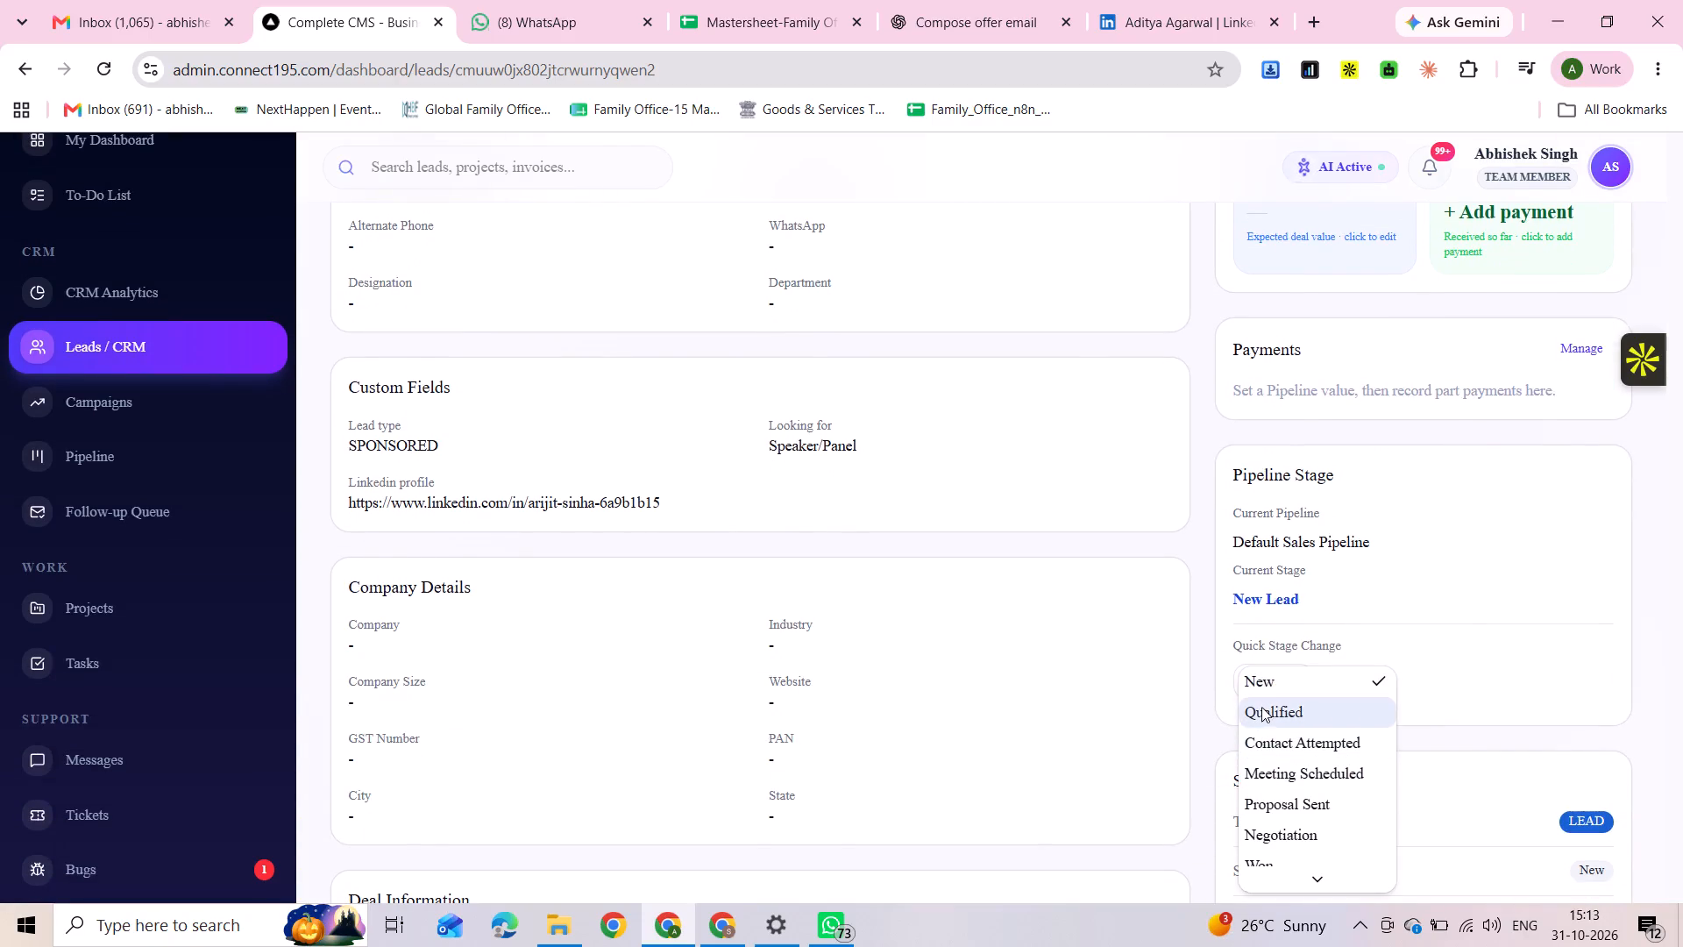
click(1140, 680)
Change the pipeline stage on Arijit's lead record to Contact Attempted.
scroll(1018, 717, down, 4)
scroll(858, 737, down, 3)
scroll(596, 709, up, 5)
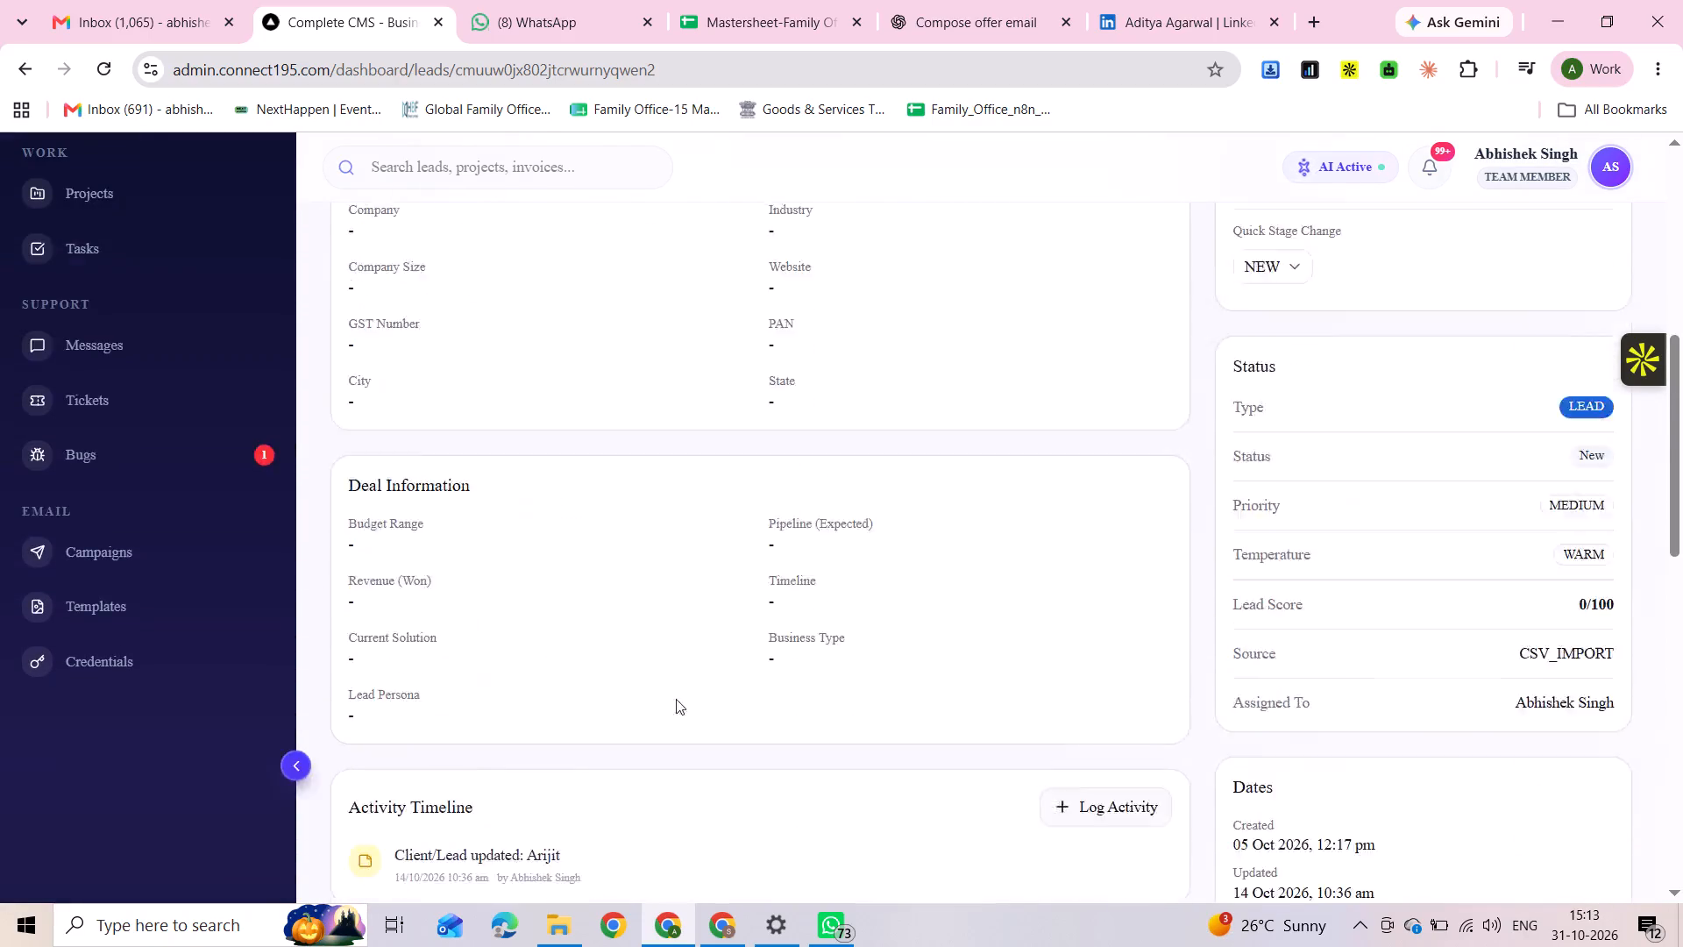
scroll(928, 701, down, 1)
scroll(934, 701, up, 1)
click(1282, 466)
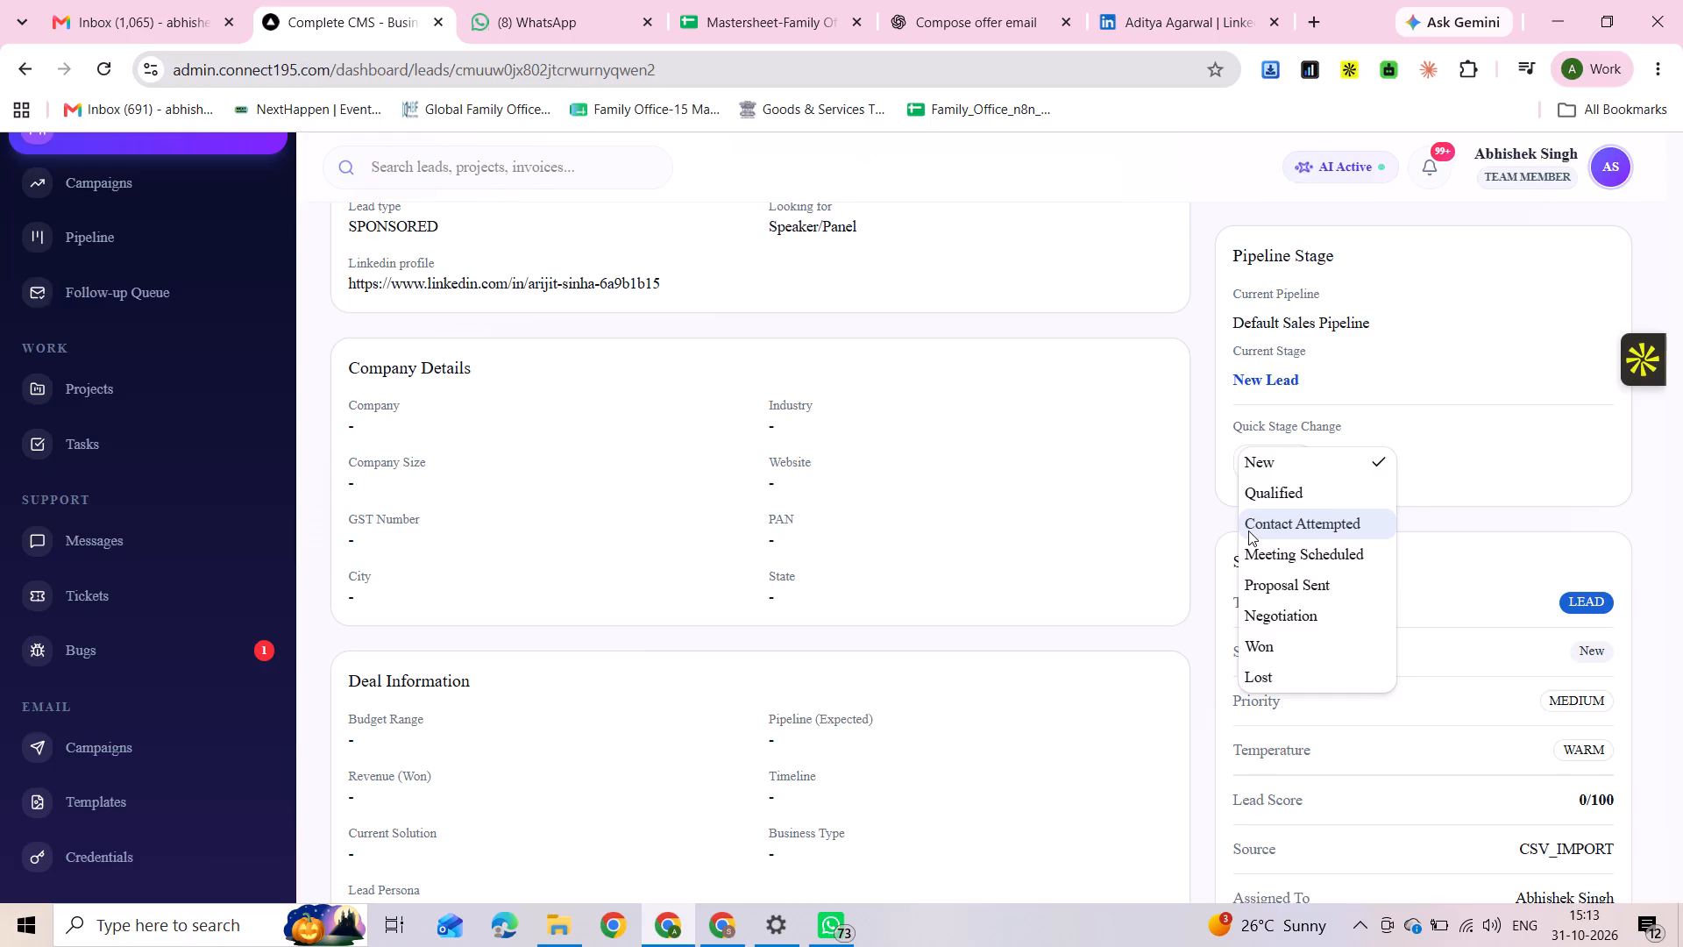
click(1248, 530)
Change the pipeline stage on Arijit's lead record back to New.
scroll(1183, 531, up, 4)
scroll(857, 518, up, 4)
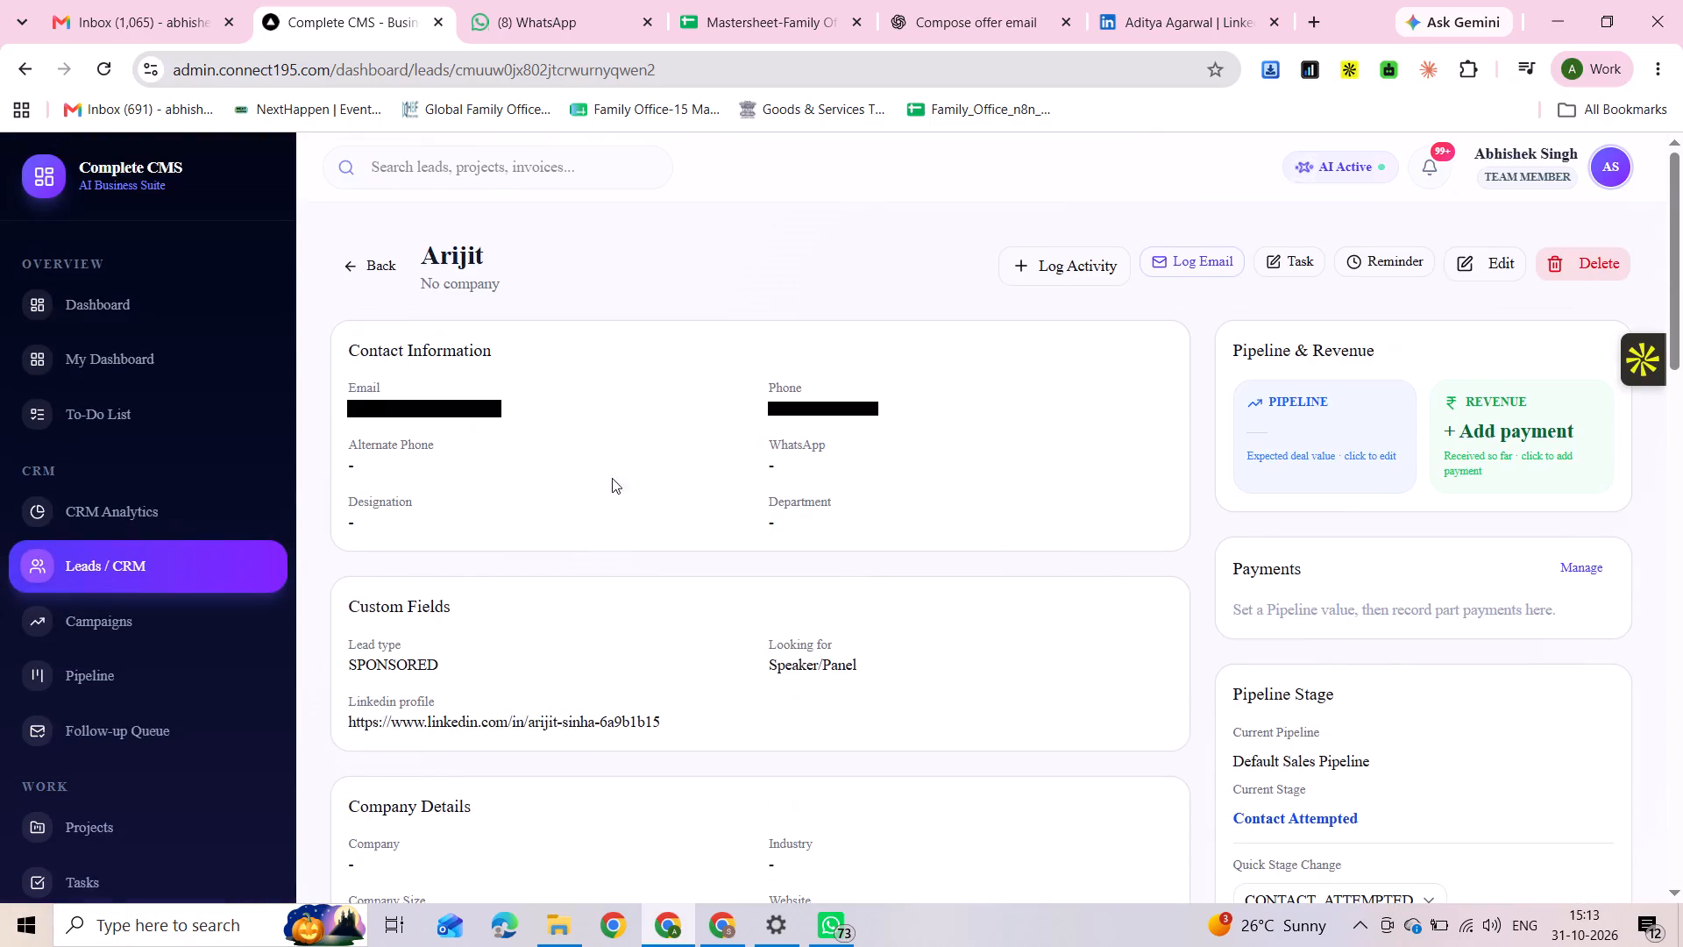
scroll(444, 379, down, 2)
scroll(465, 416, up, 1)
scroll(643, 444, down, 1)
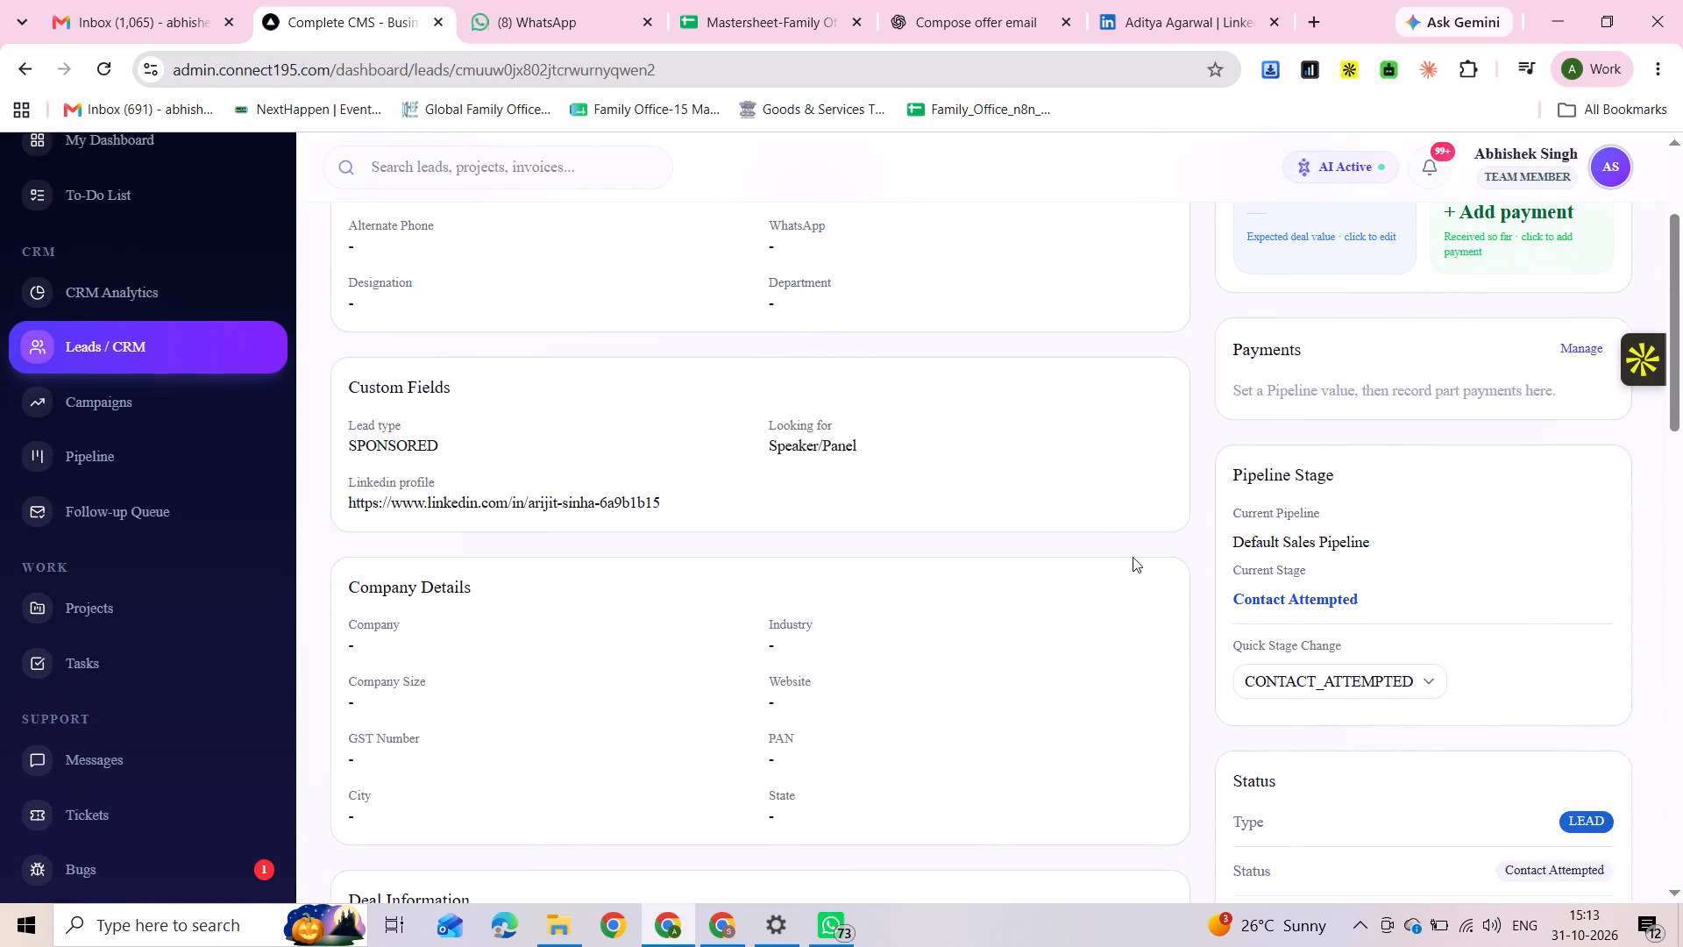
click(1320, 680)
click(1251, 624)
Return to the campaign's list of new leads and open Prakalp's lead record.
scroll(1105, 614, up, 2)
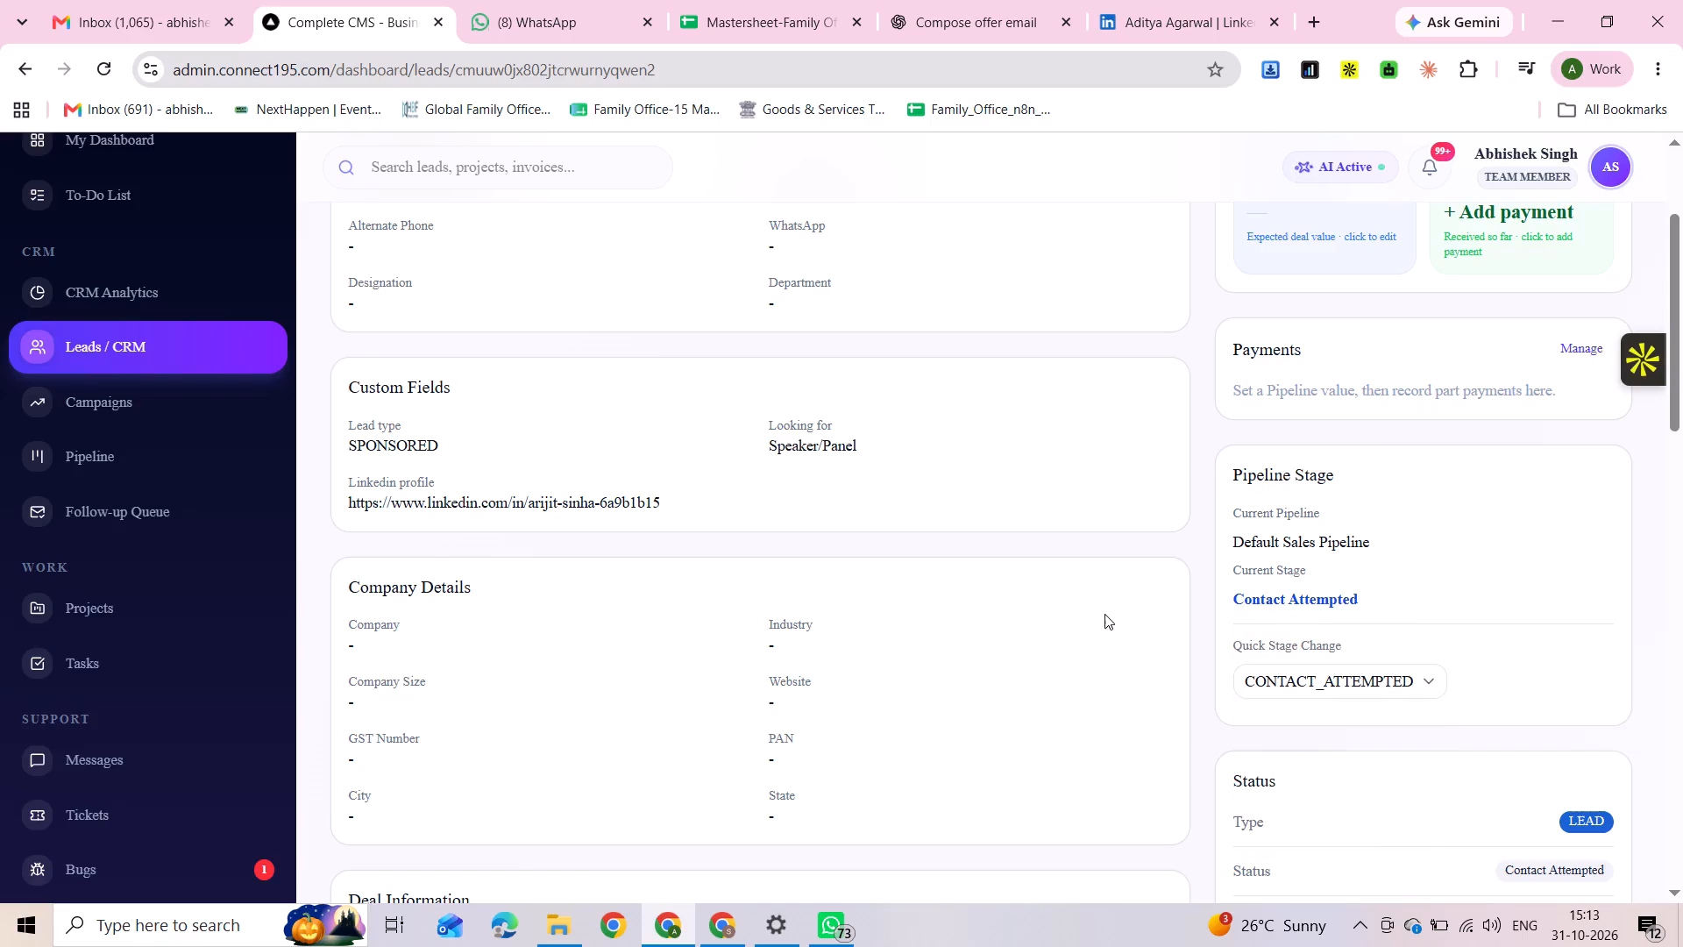
scroll(1104, 614, up, 3)
click(375, 260)
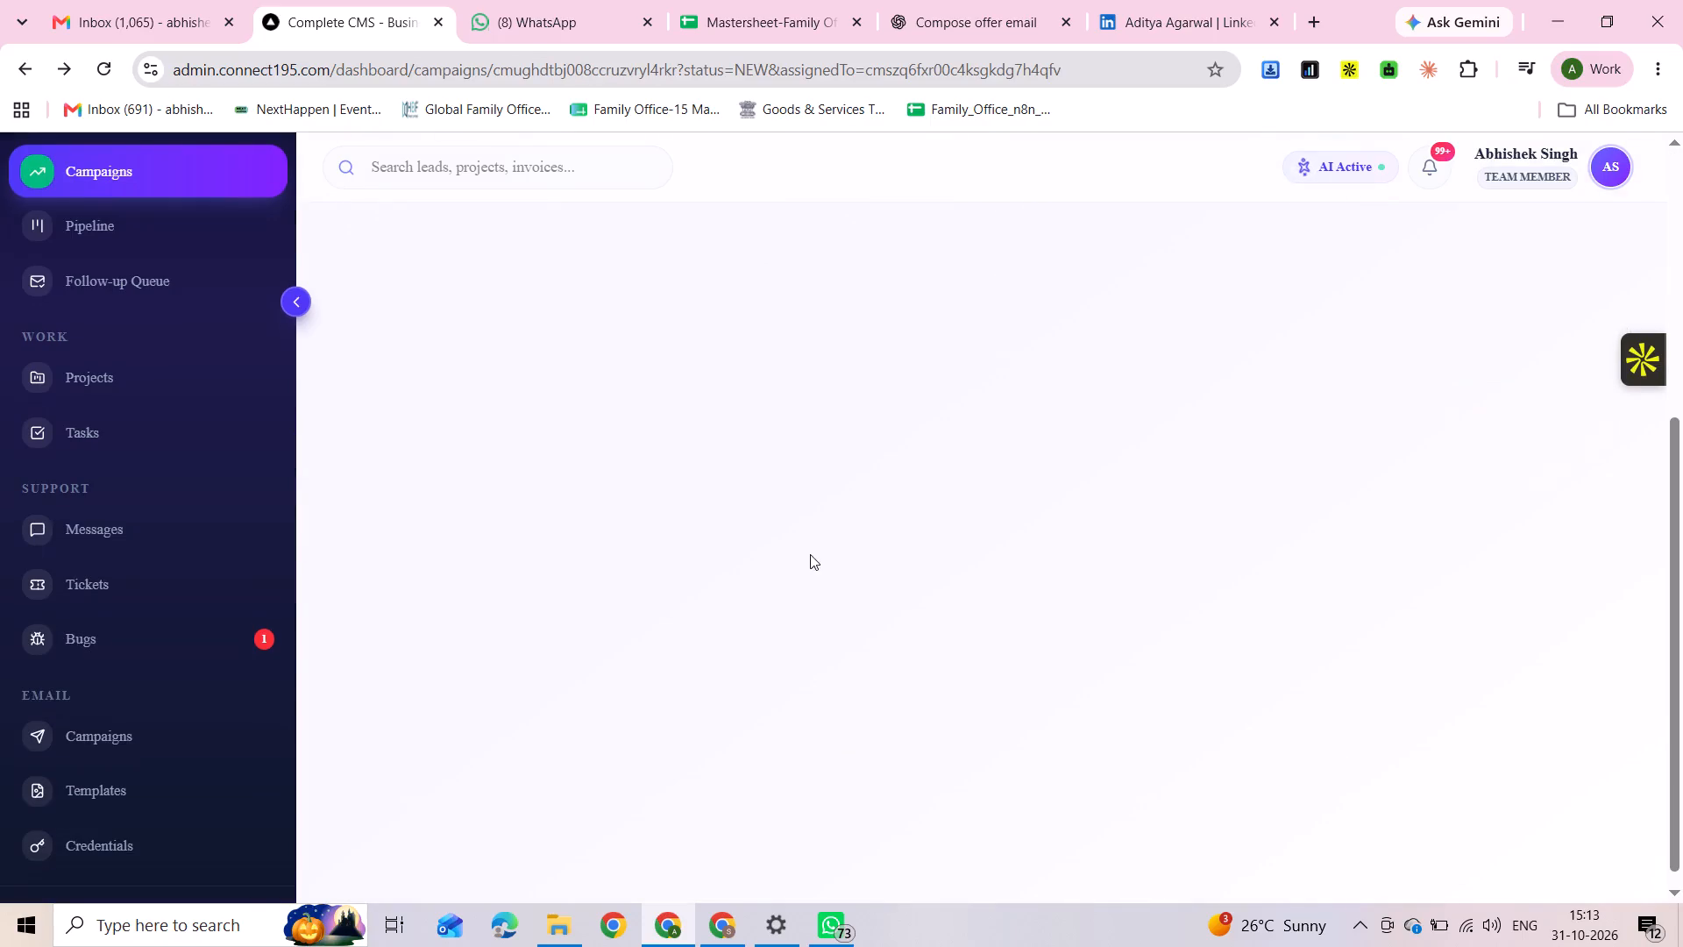
click(421, 424)
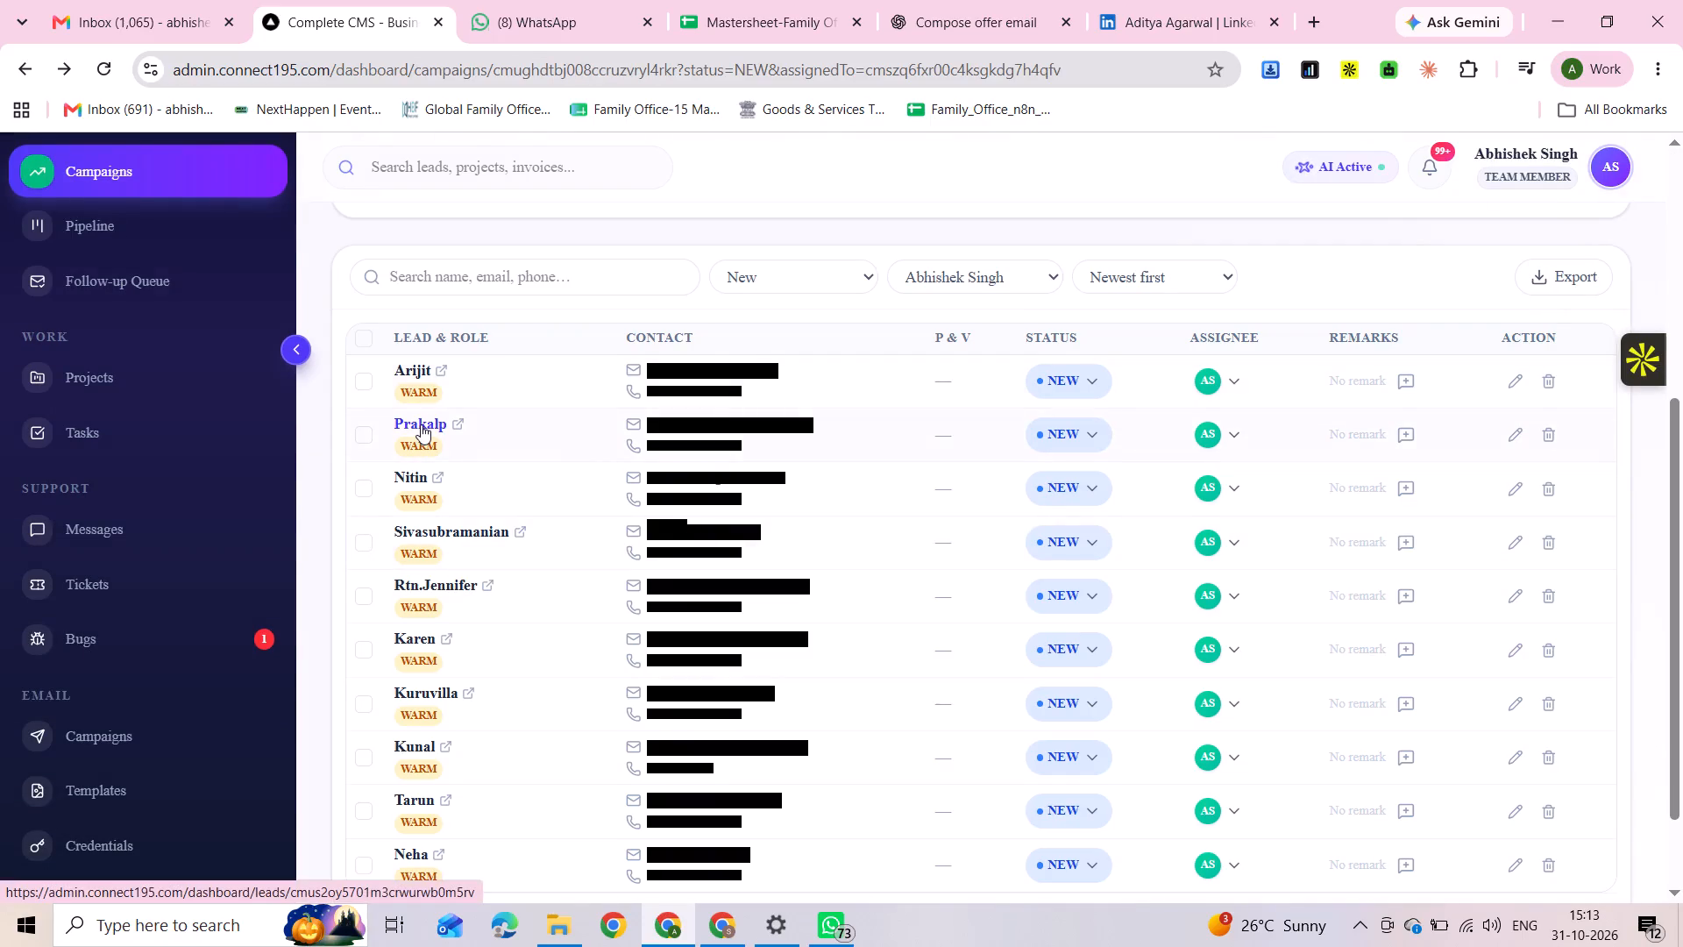
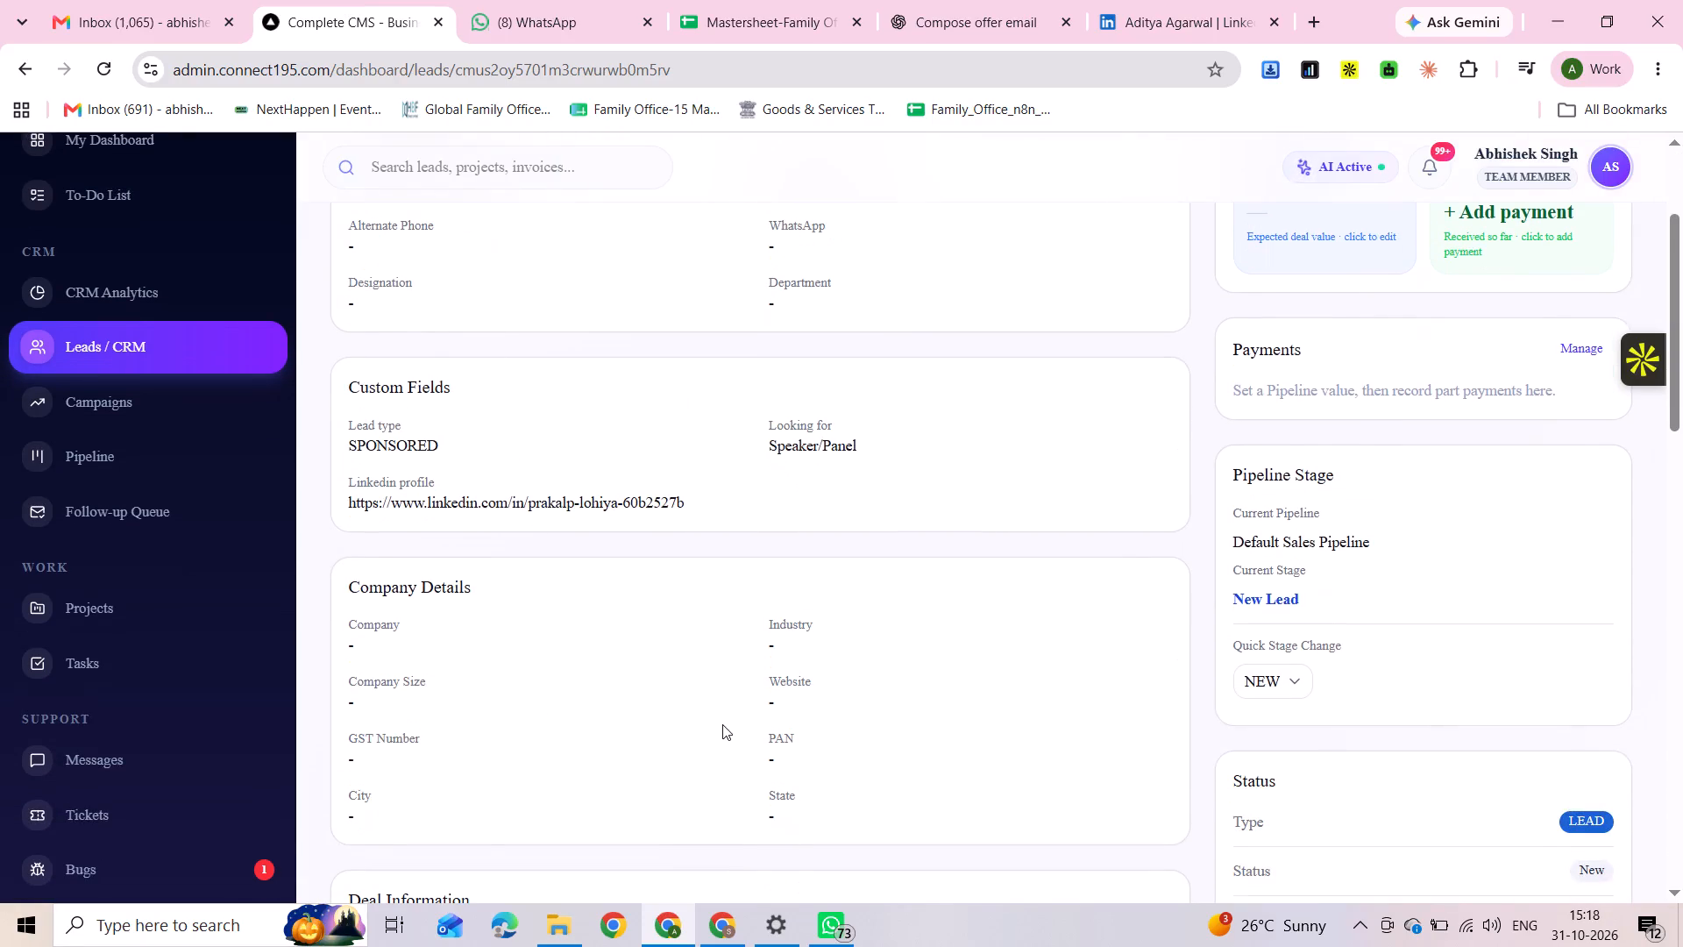
Copy the LinkedIn profile link from the custom fields of Prakalp's lead record and open it in the LinkedIn tab.
scroll(711, 744, up, 4)
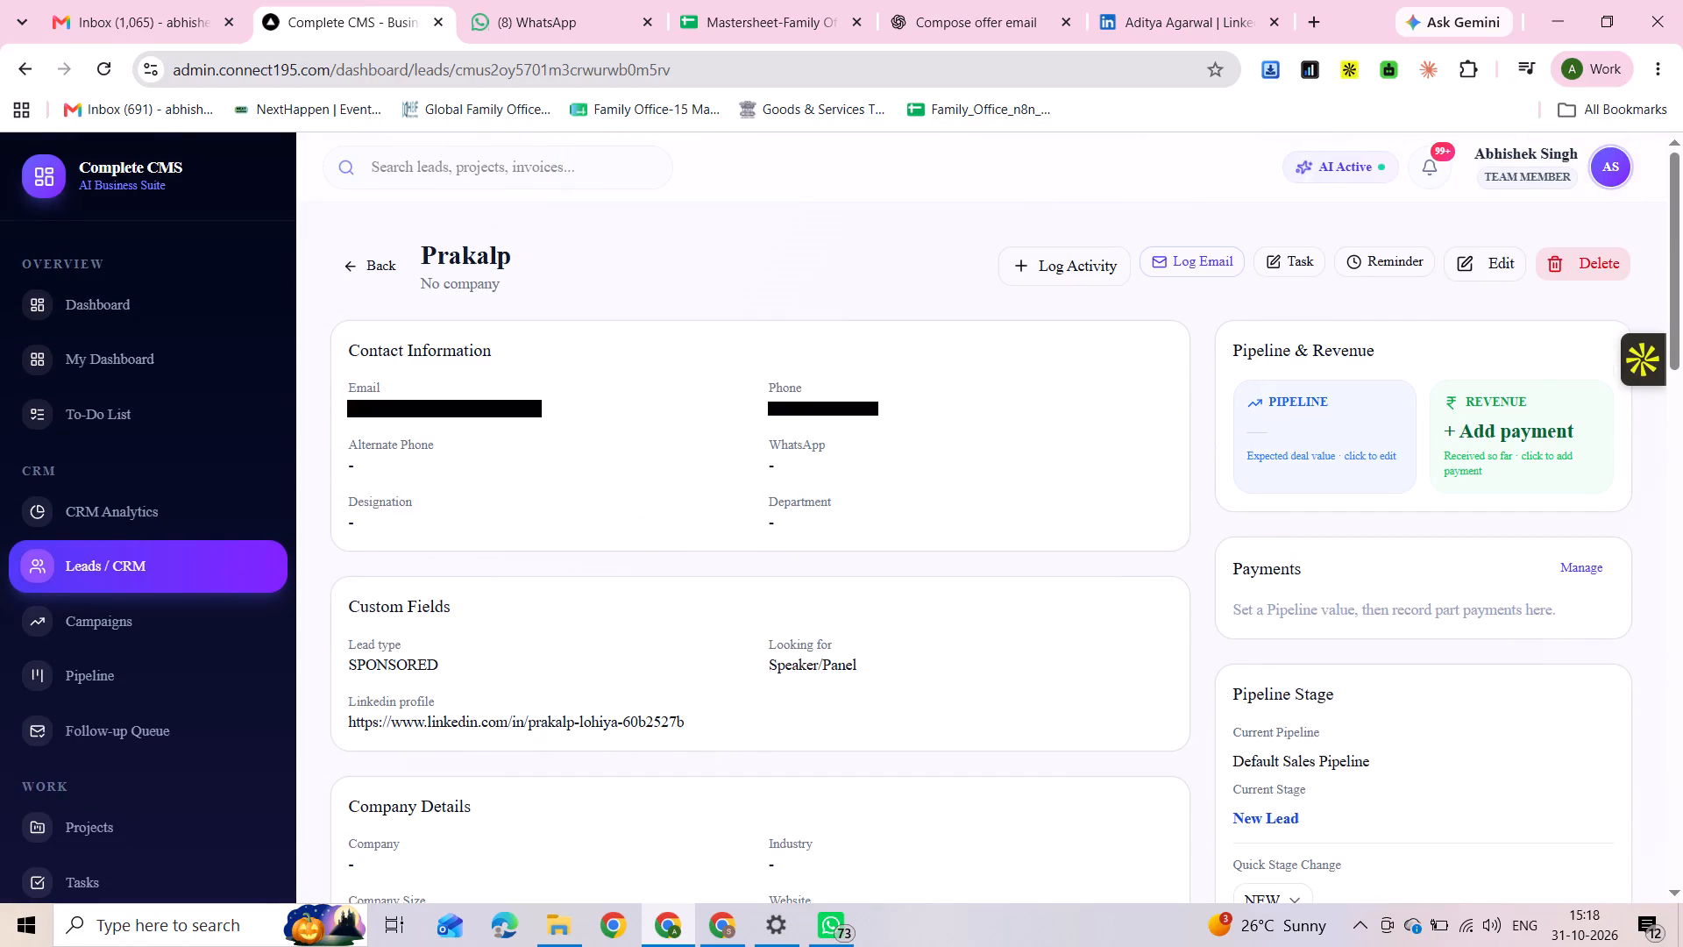
scroll(455, 544, down, 2)
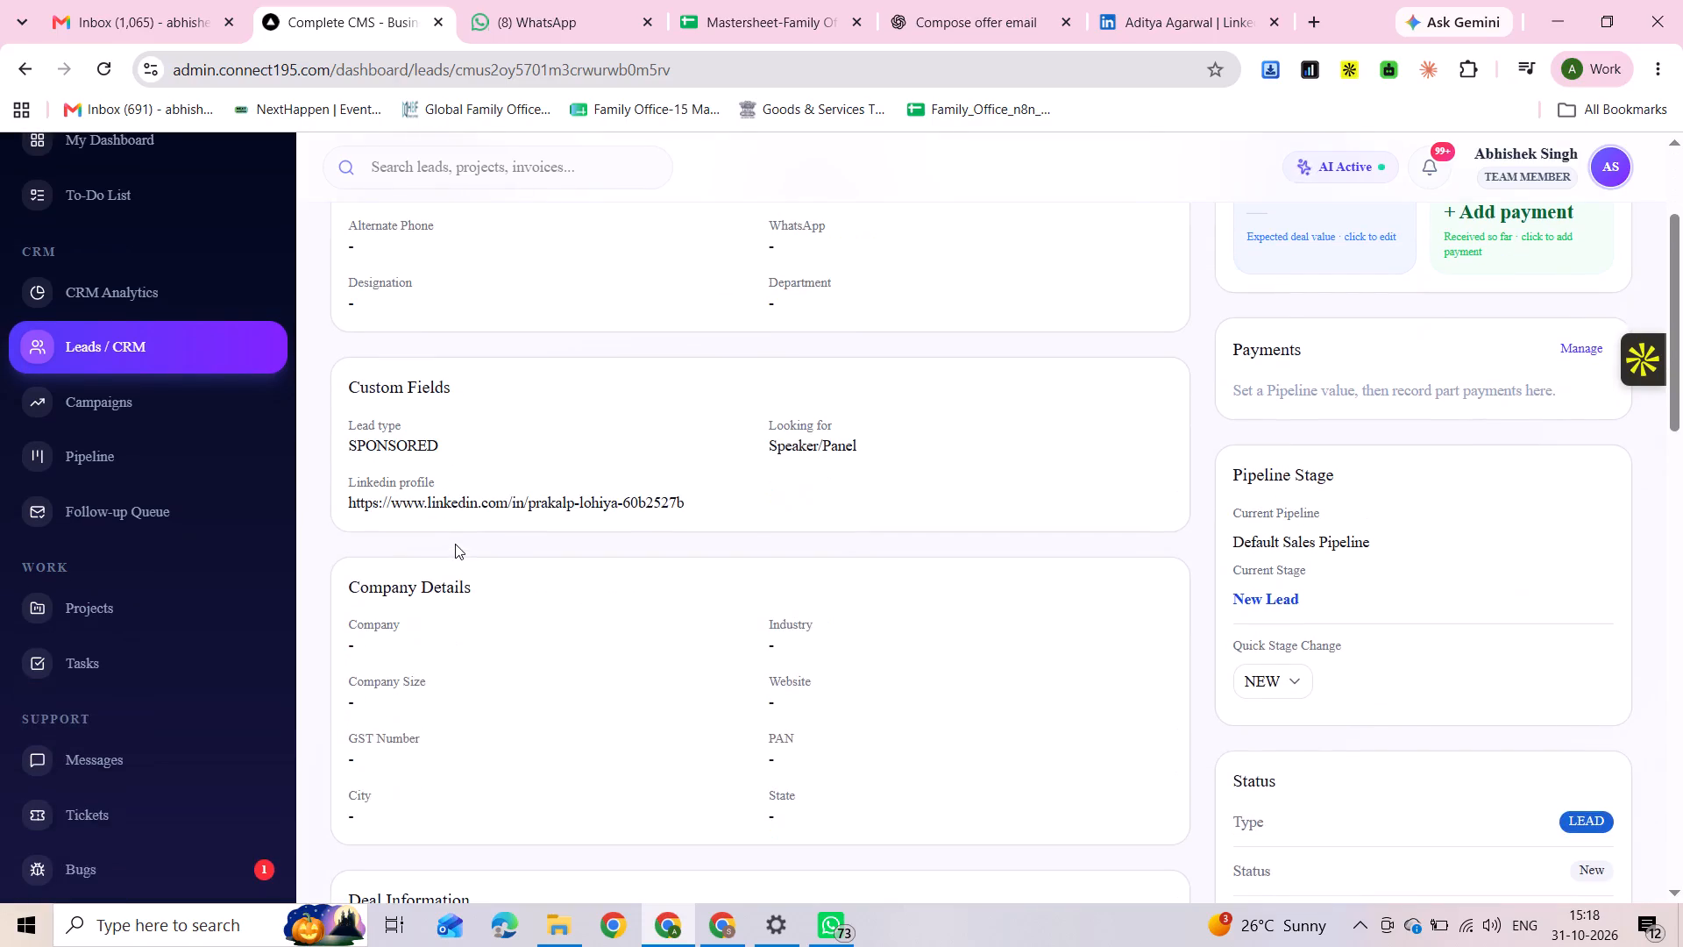
scroll(455, 544, up, 2)
drag(707, 721, 558, 708)
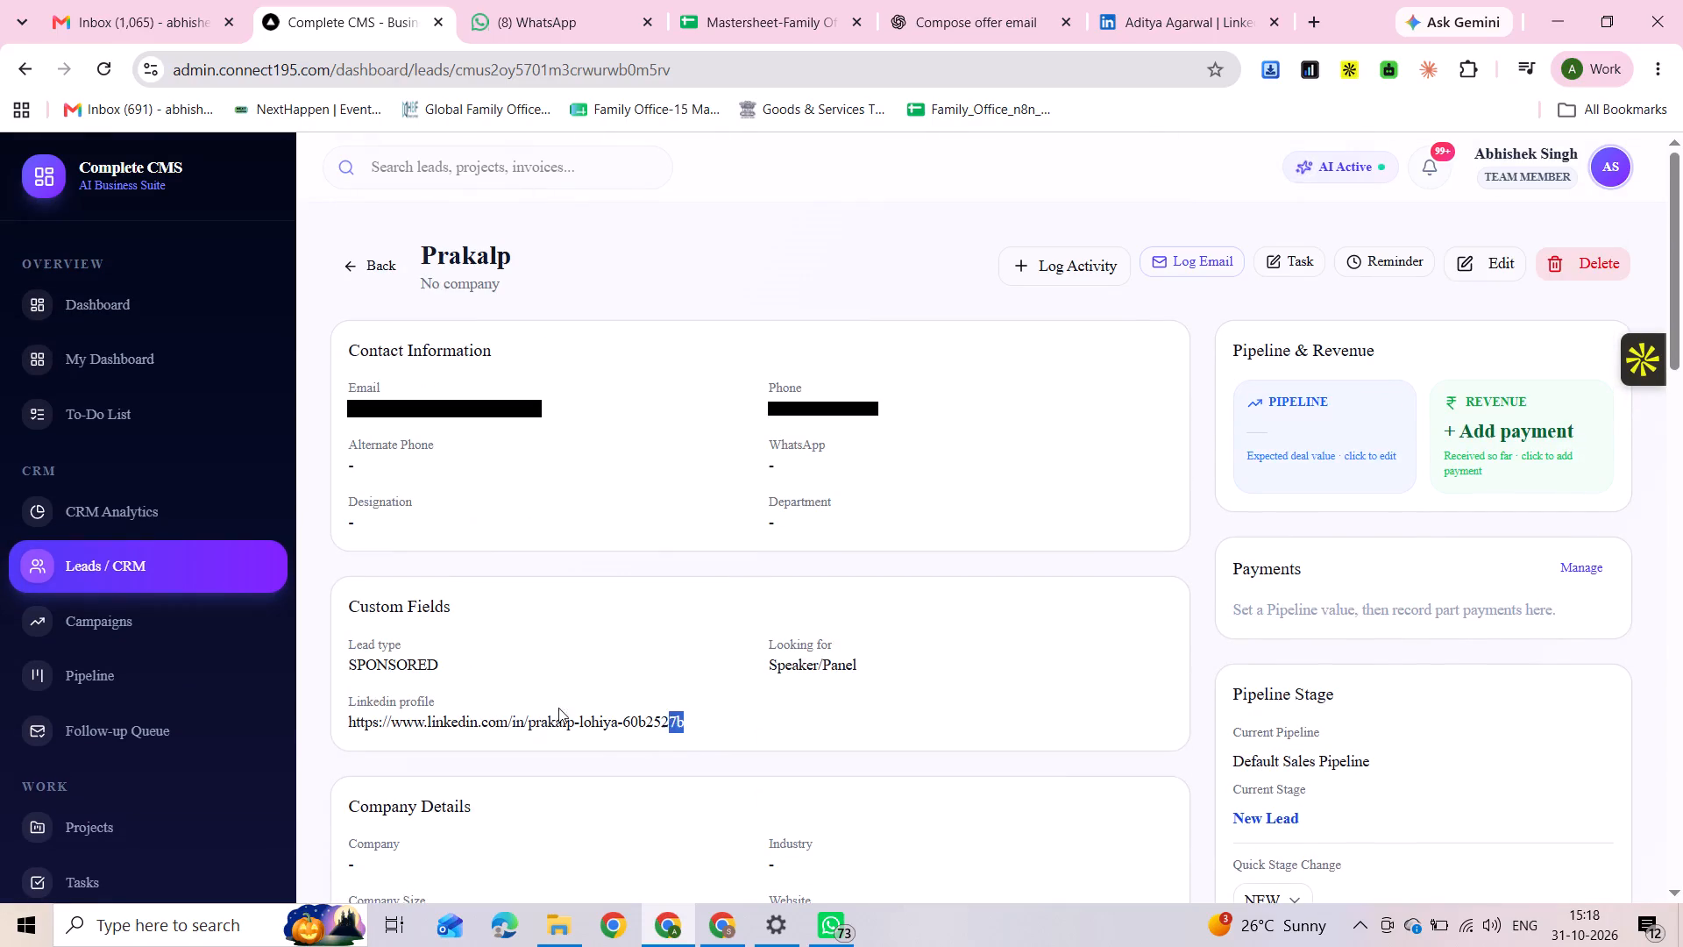
drag(558, 708, 309, 725)
click(299, 728)
drag(691, 730, 333, 721)
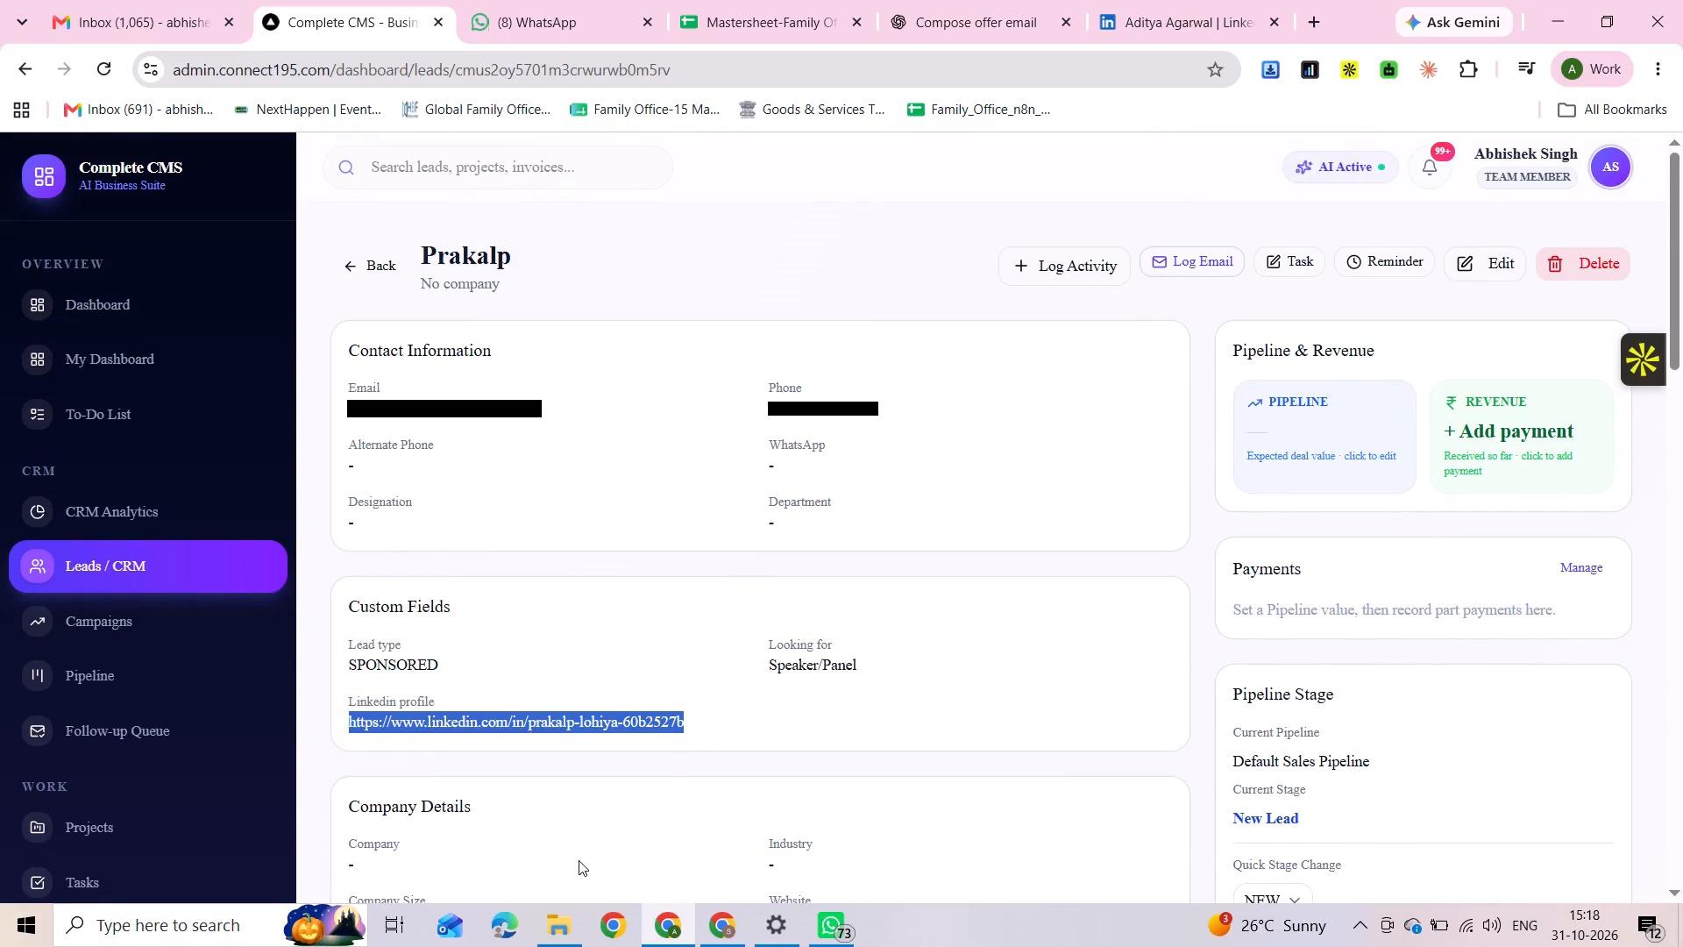
key(ctrl+c)
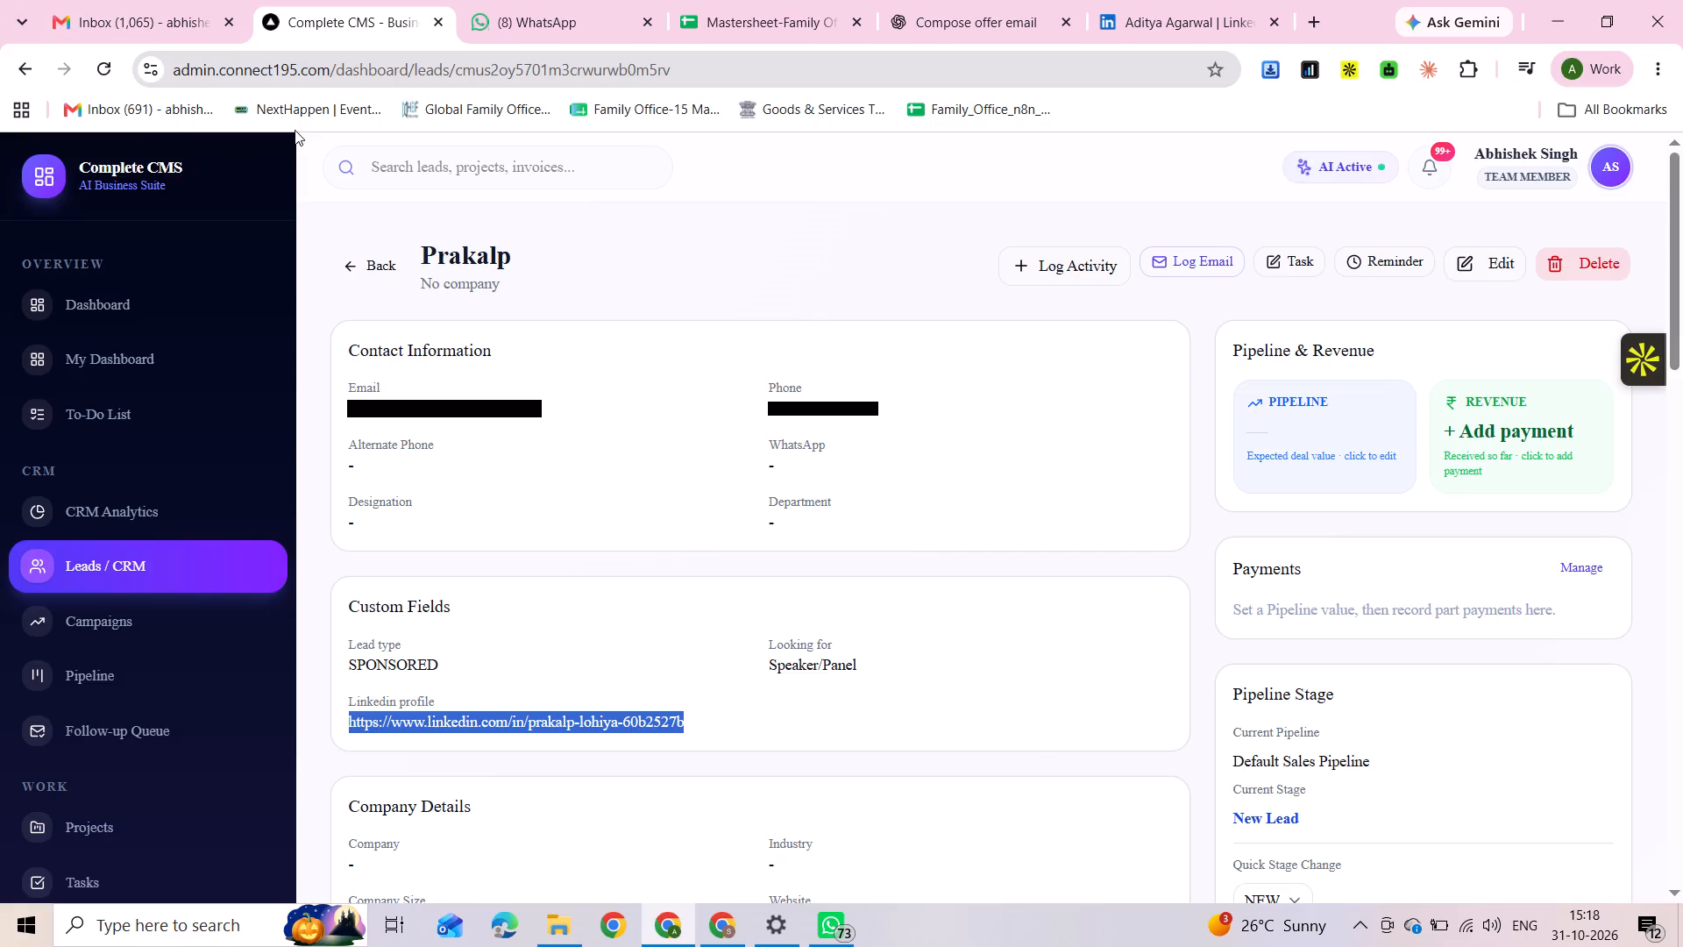
click(1197, 24)
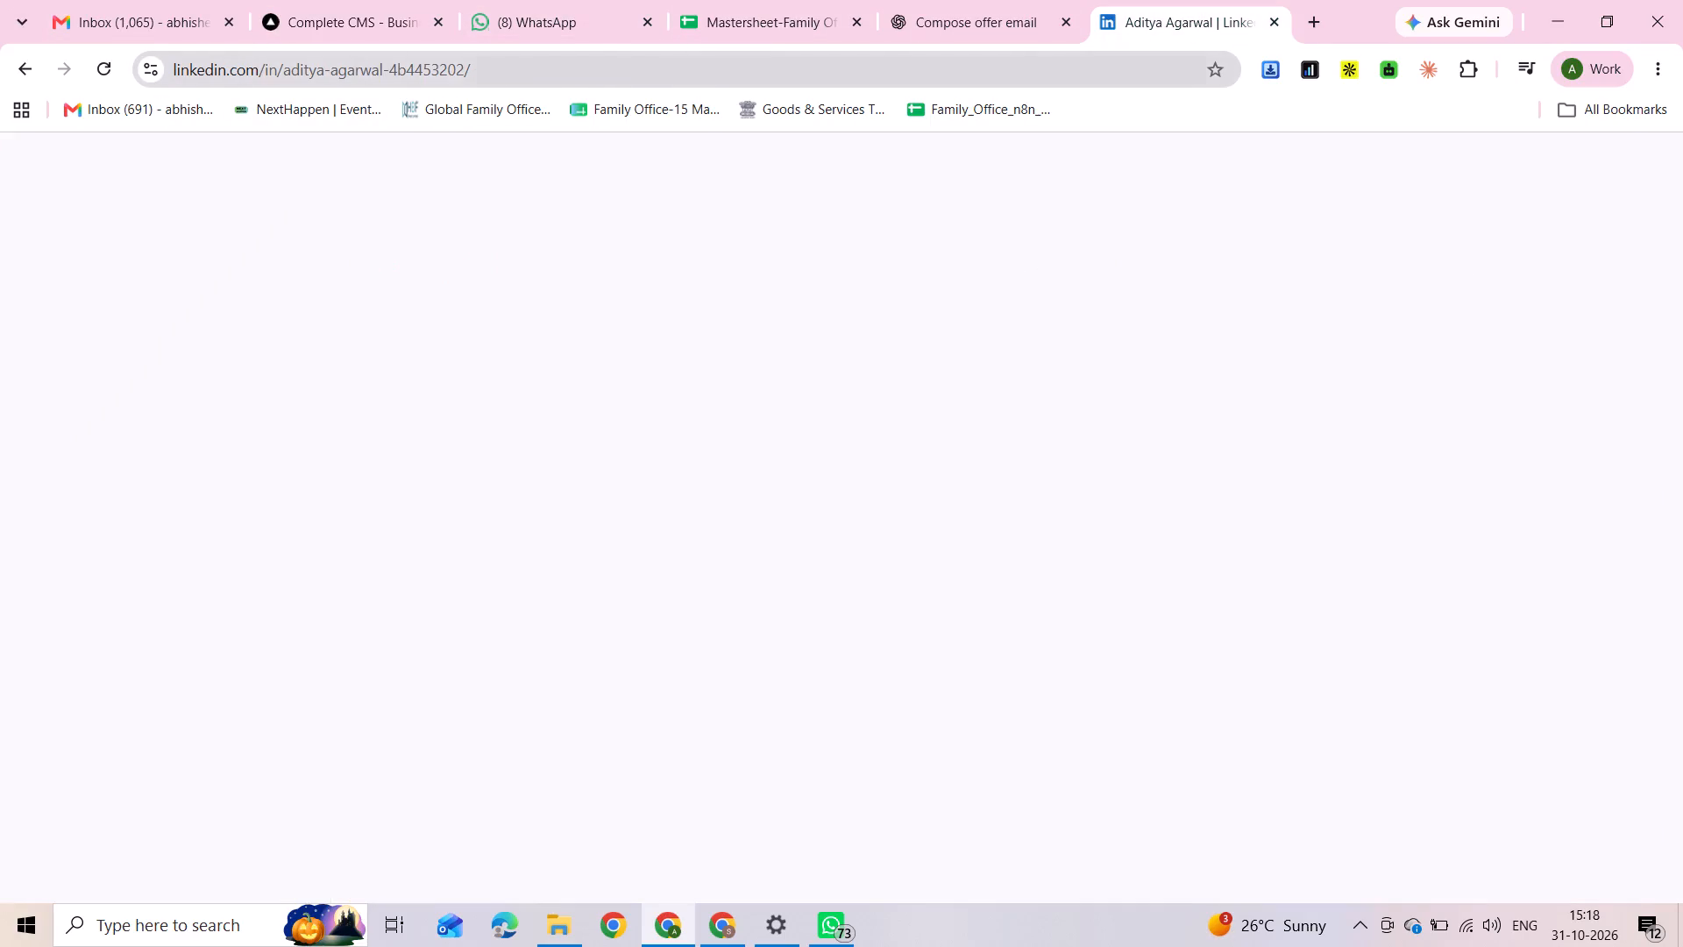
click(628, 64)
key(ctrl+v)
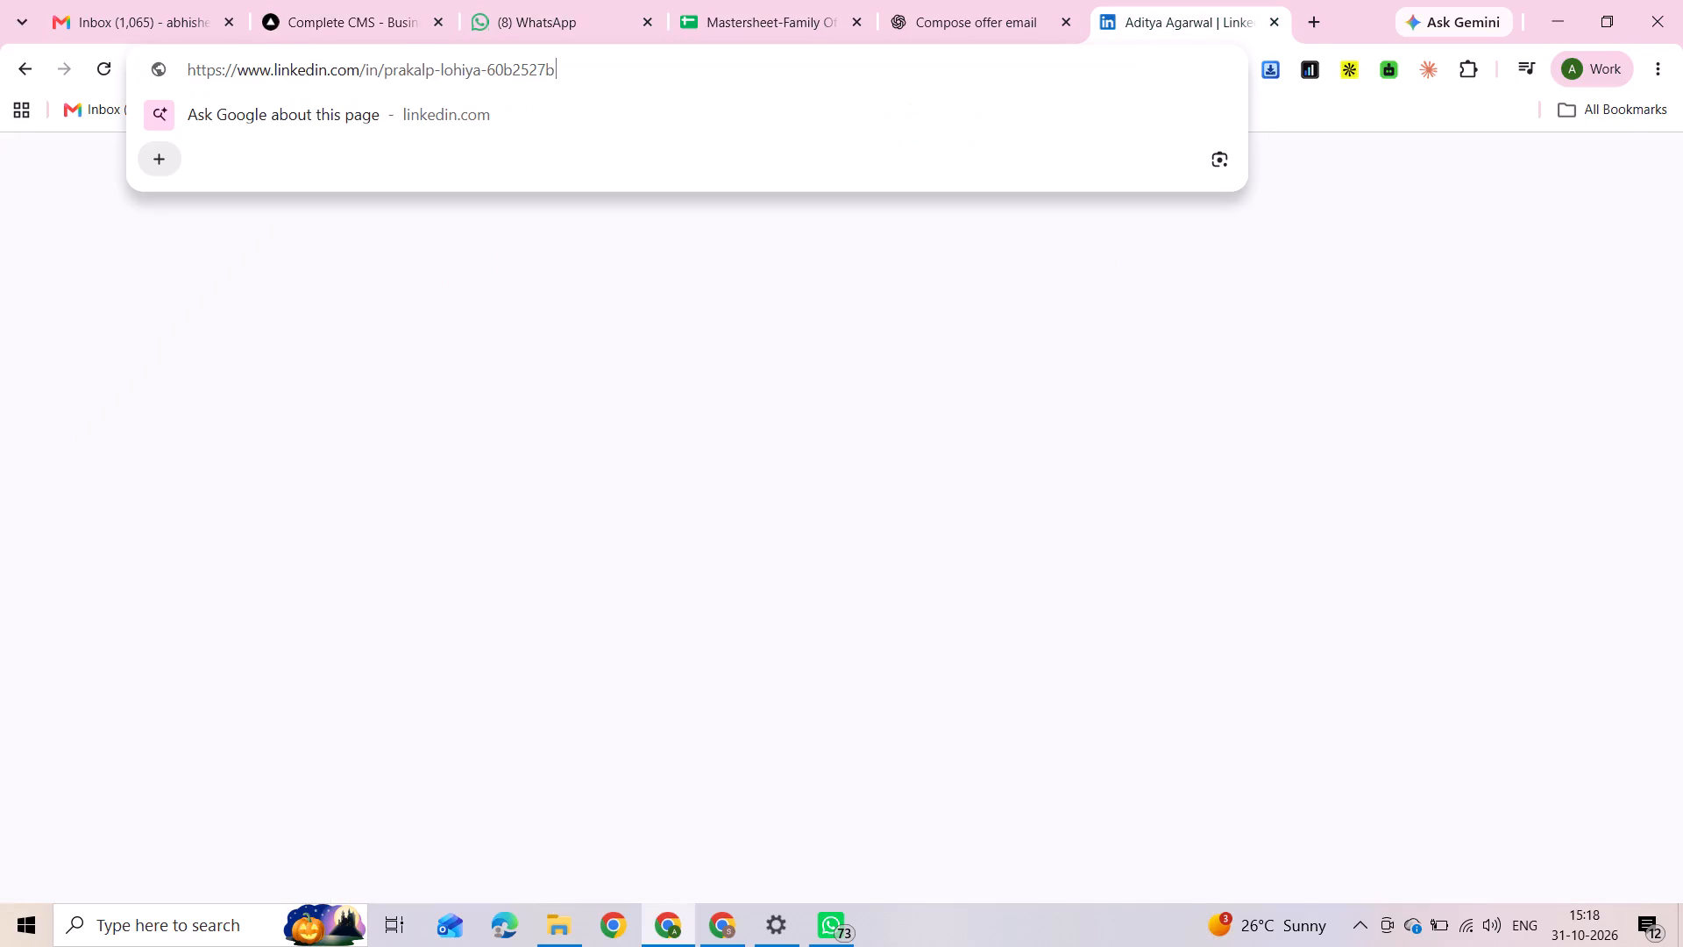
key(Return)
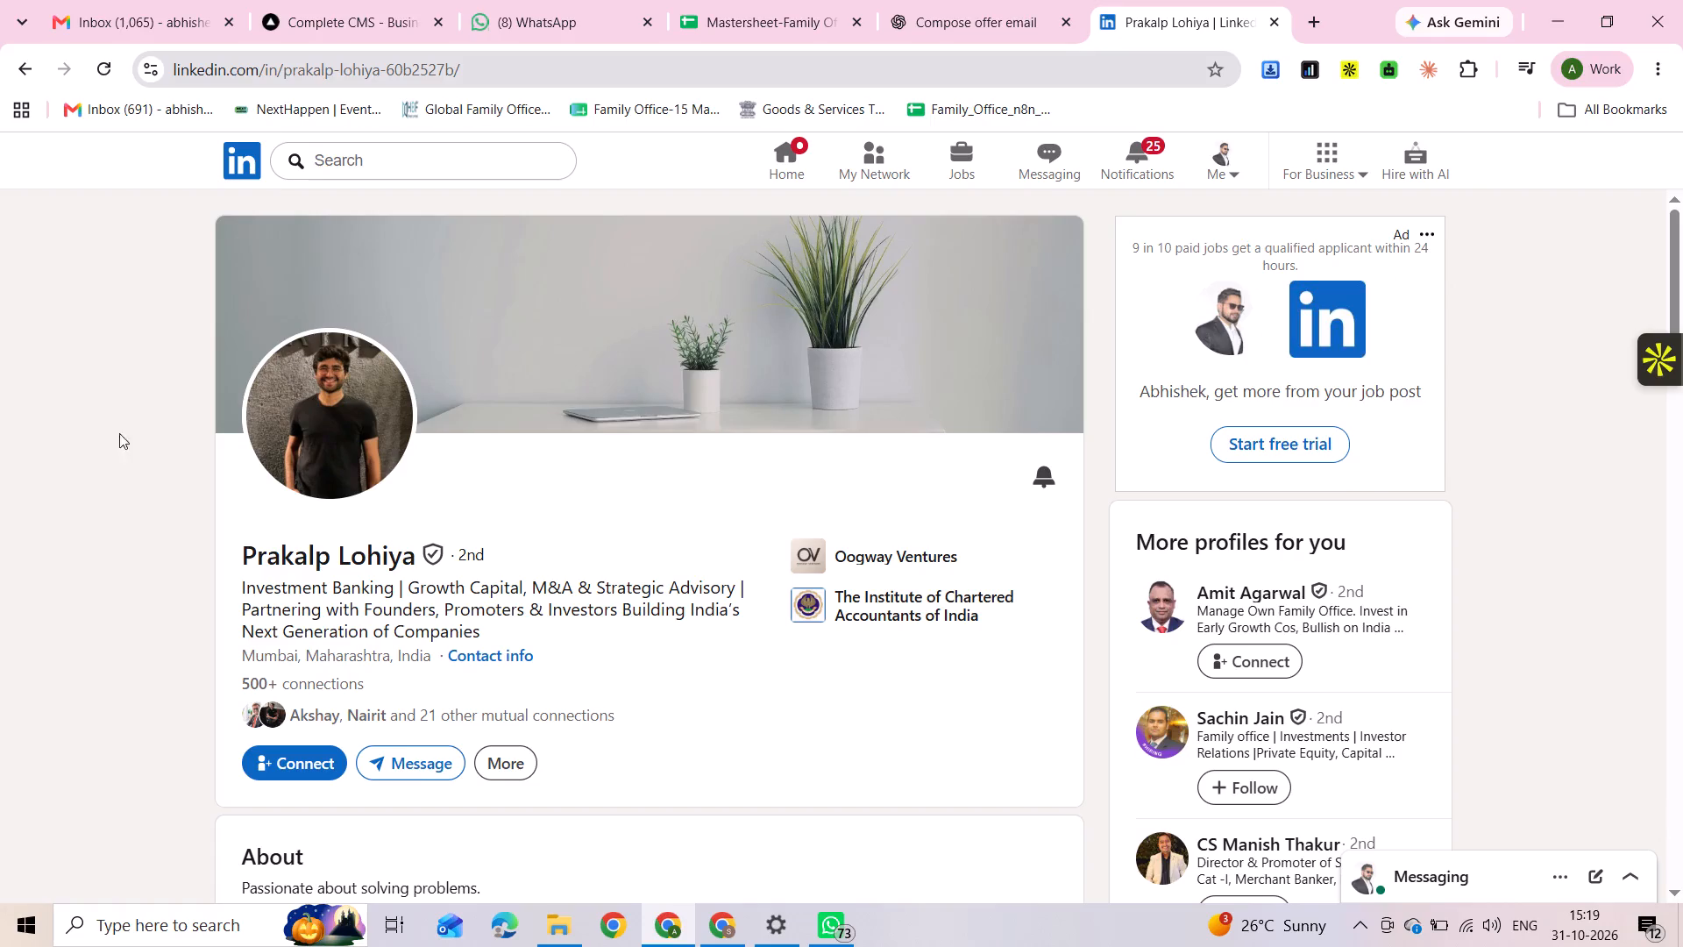
Review Prakalp's LinkedIn profile against the lead record, examining the headline, about, activity and experience sections.
click(333, 23)
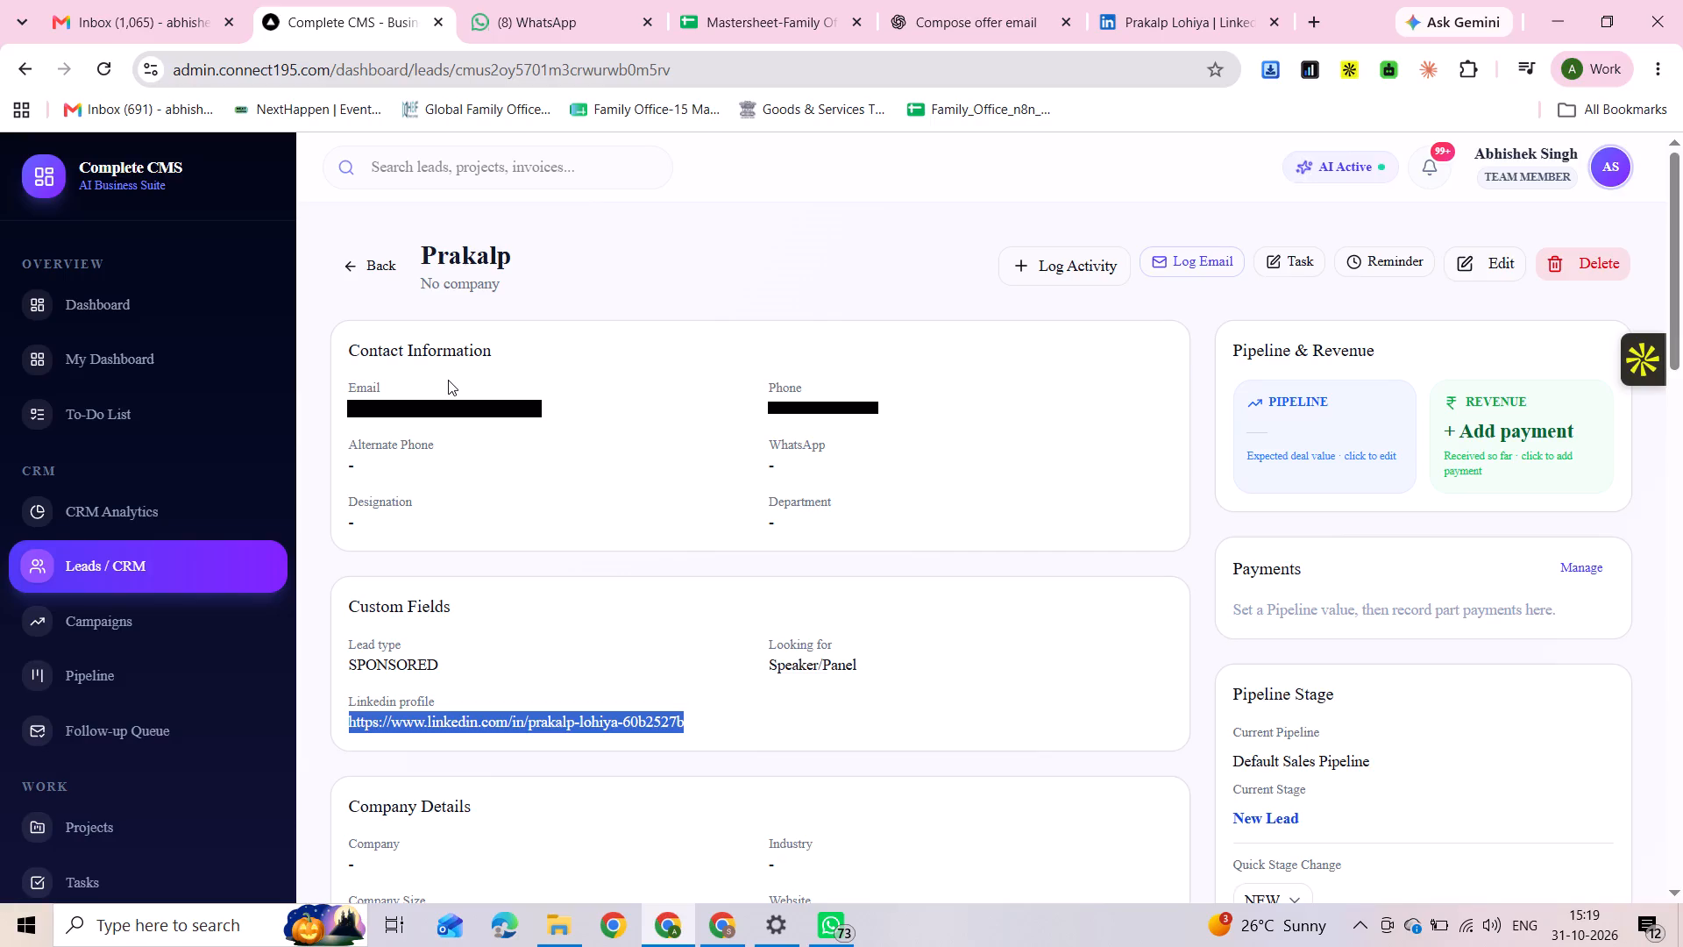
click(1198, 2)
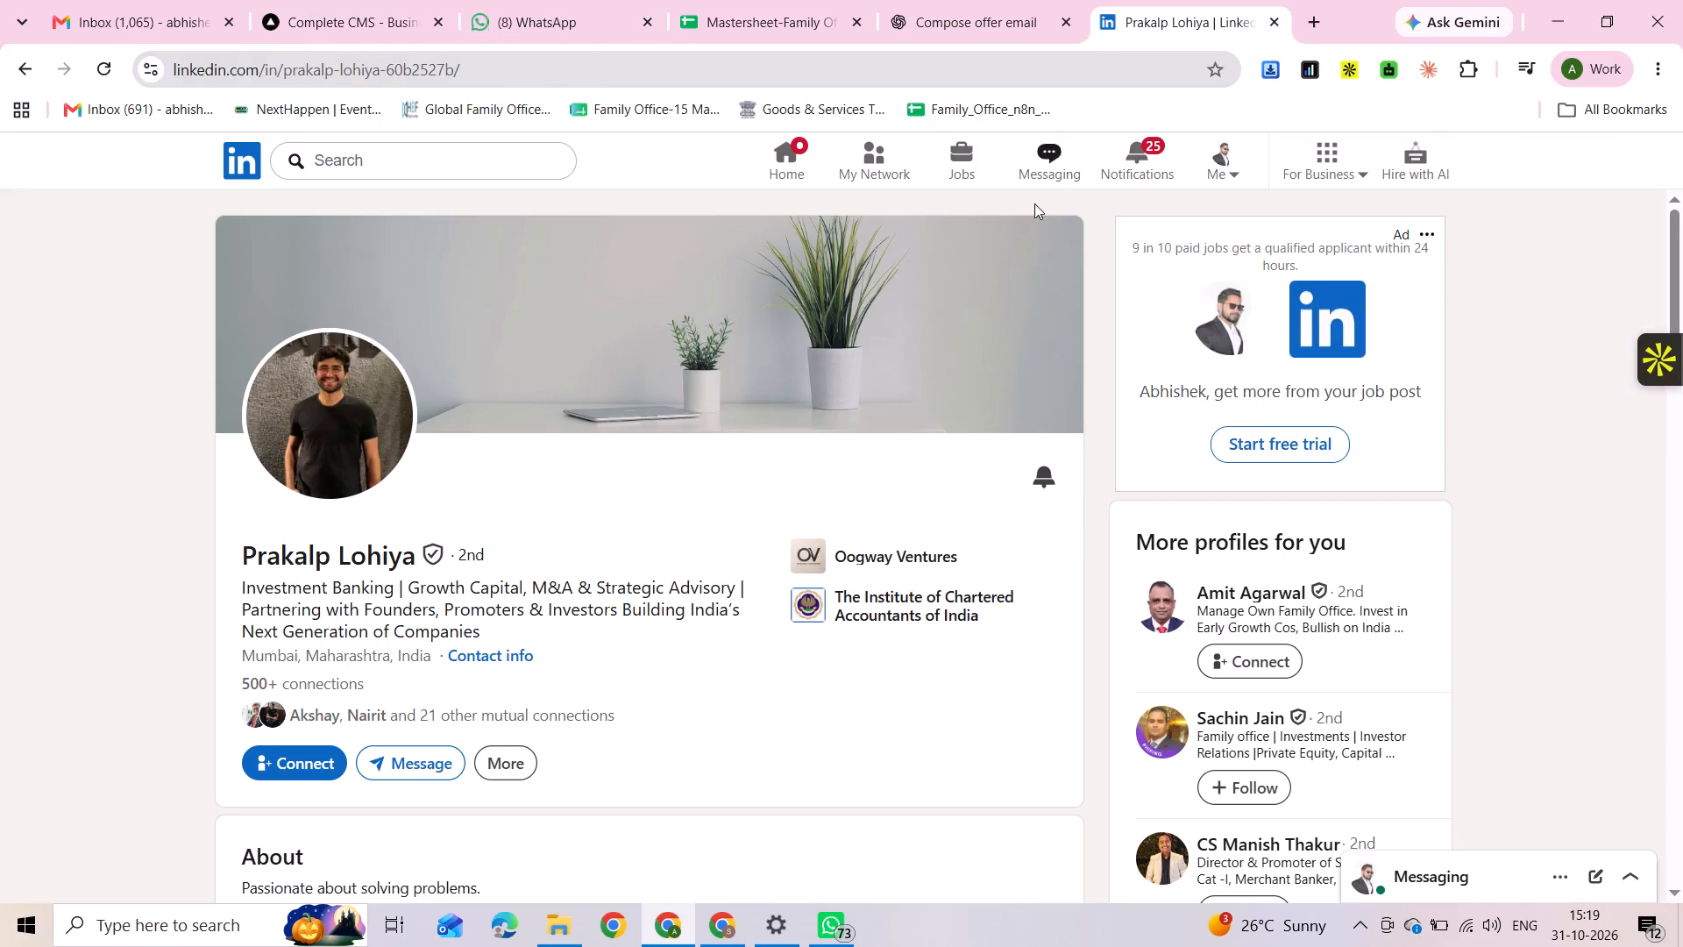
scroll(708, 808, down, 2)
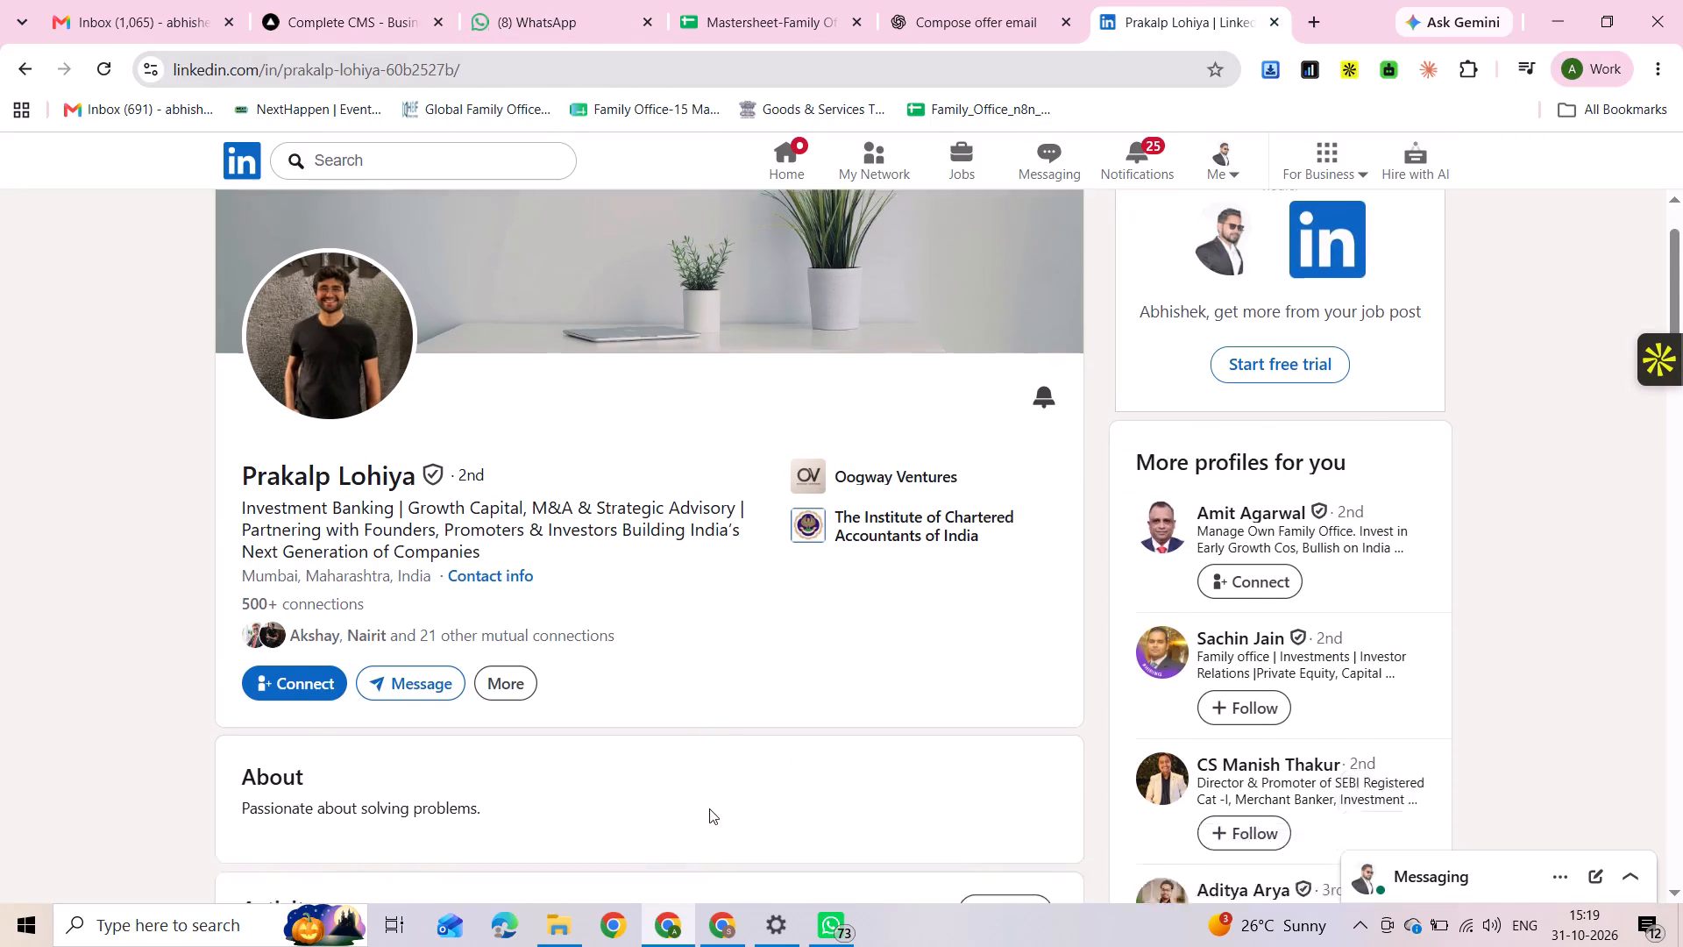
scroll(709, 808, down, 3)
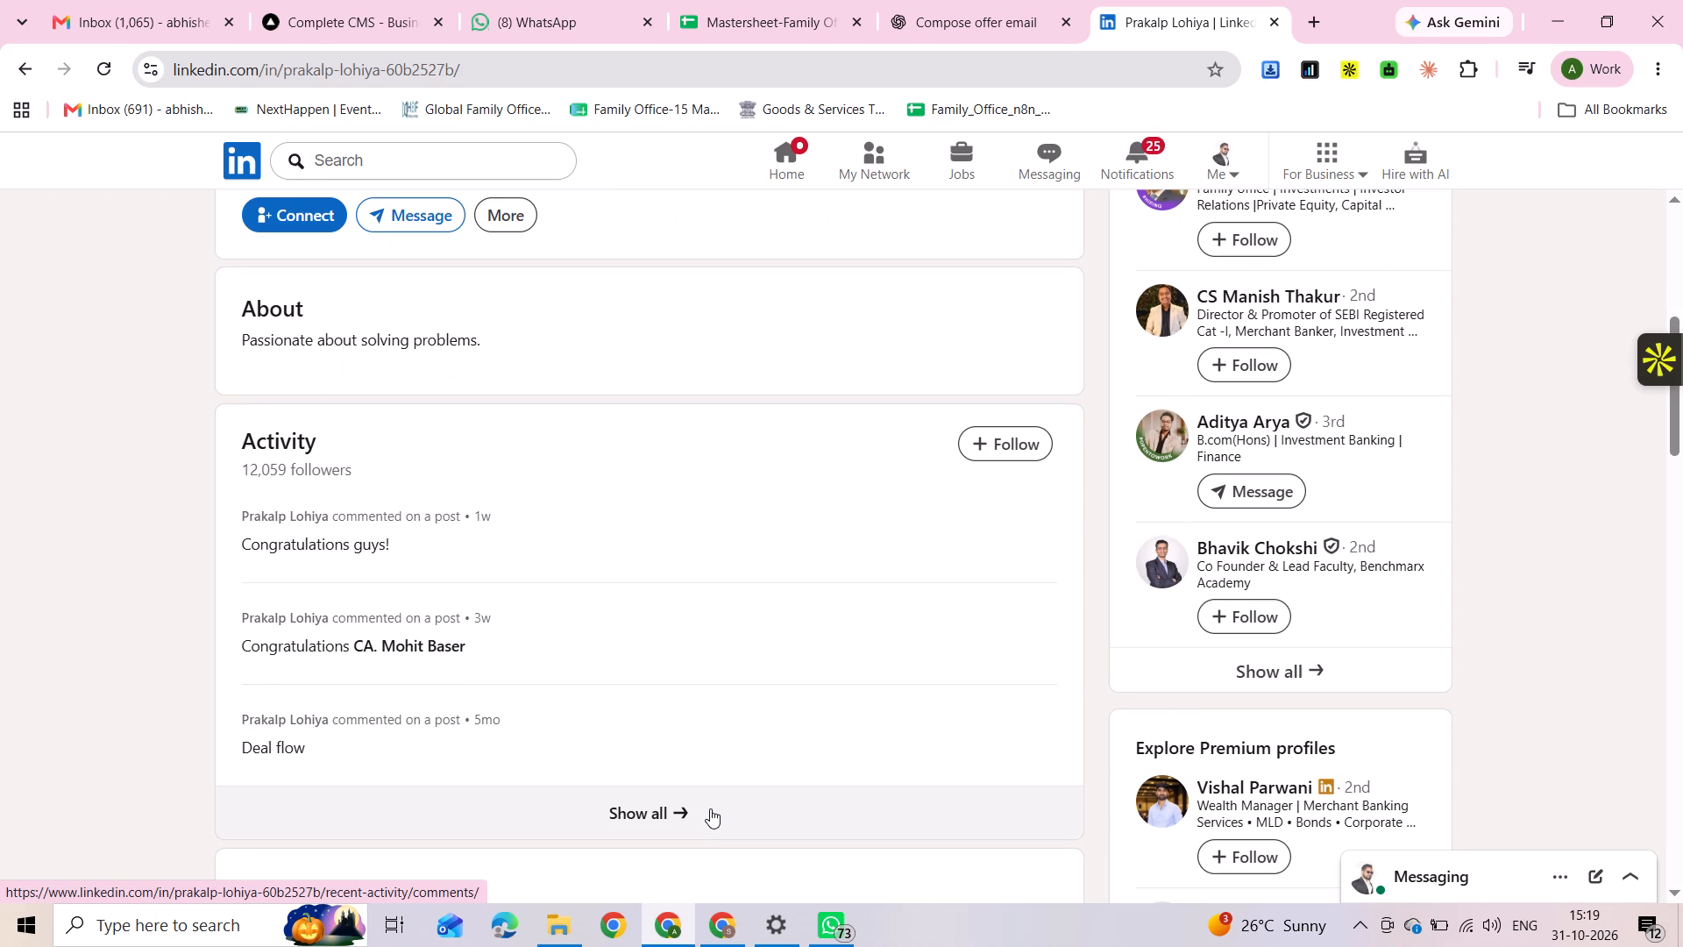
scroll(714, 804, up, 6)
scroll(714, 804, down, 8)
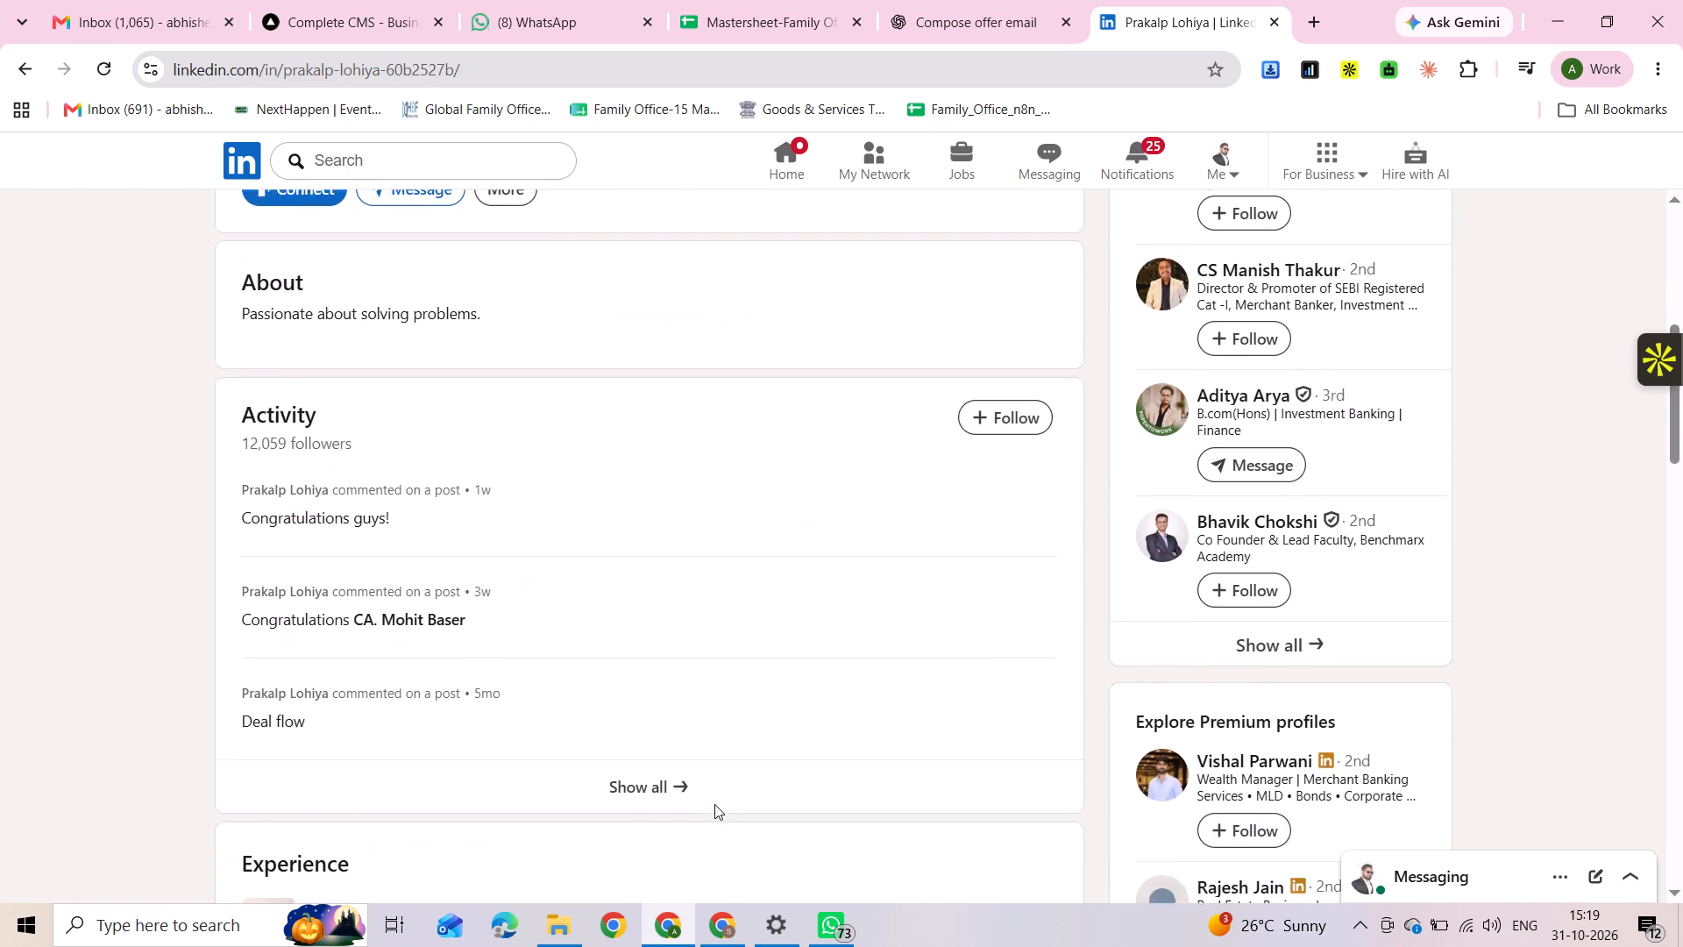
scroll(714, 804, down, 3)
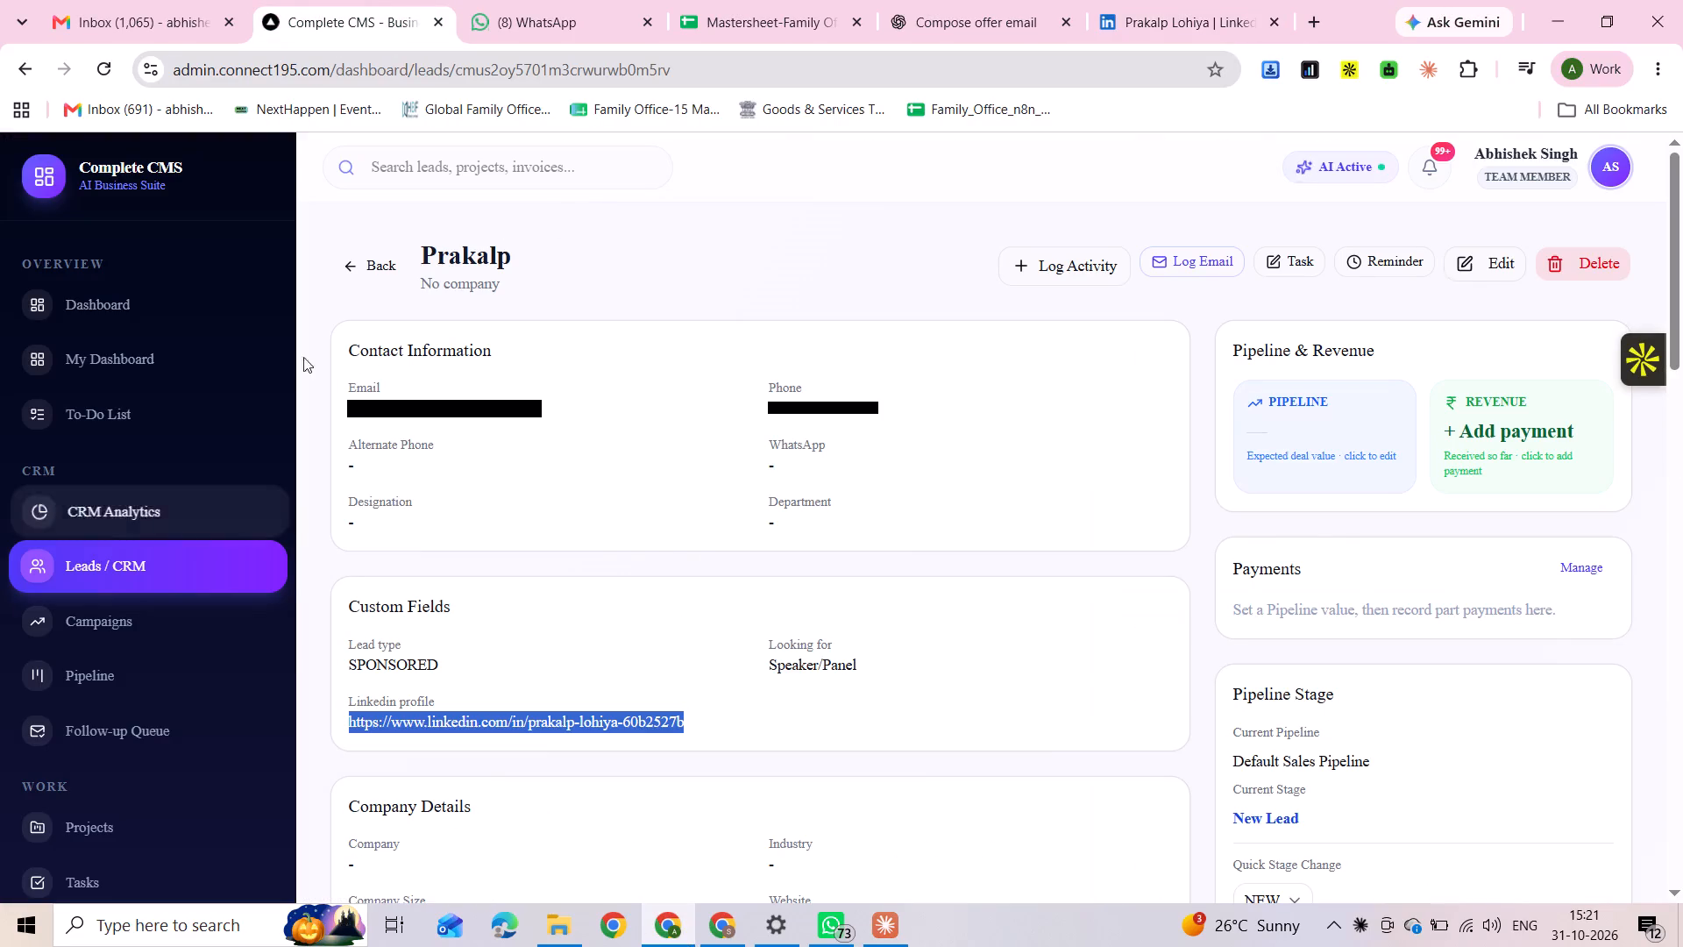
click(366, 260)
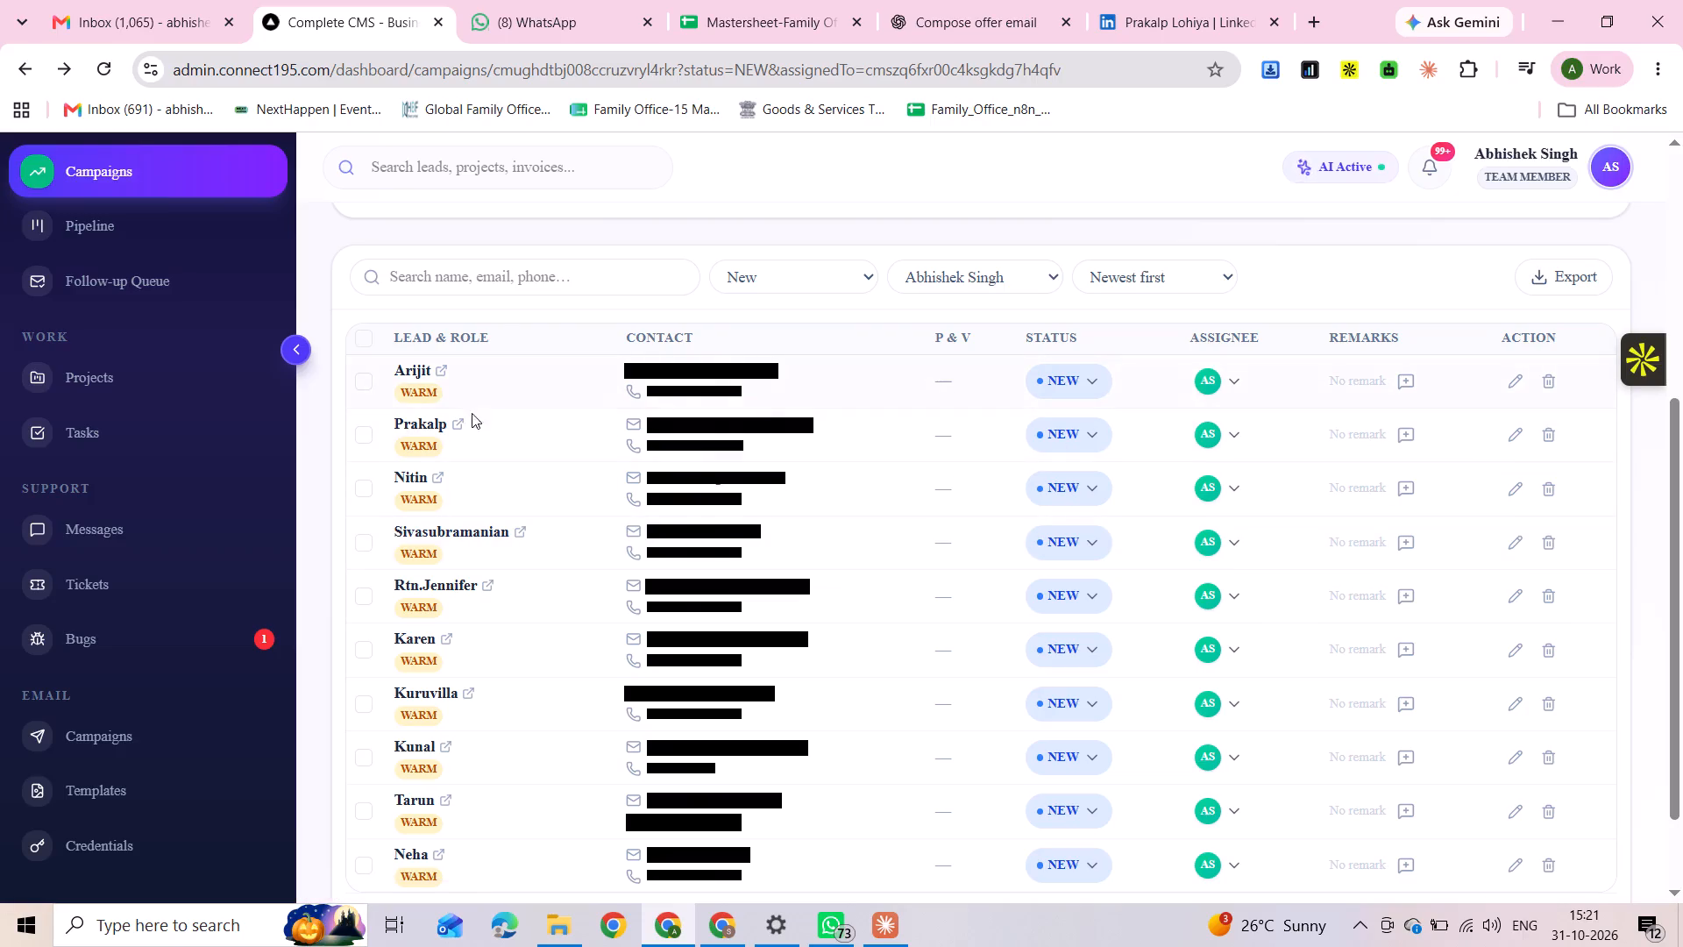
click(423, 477)
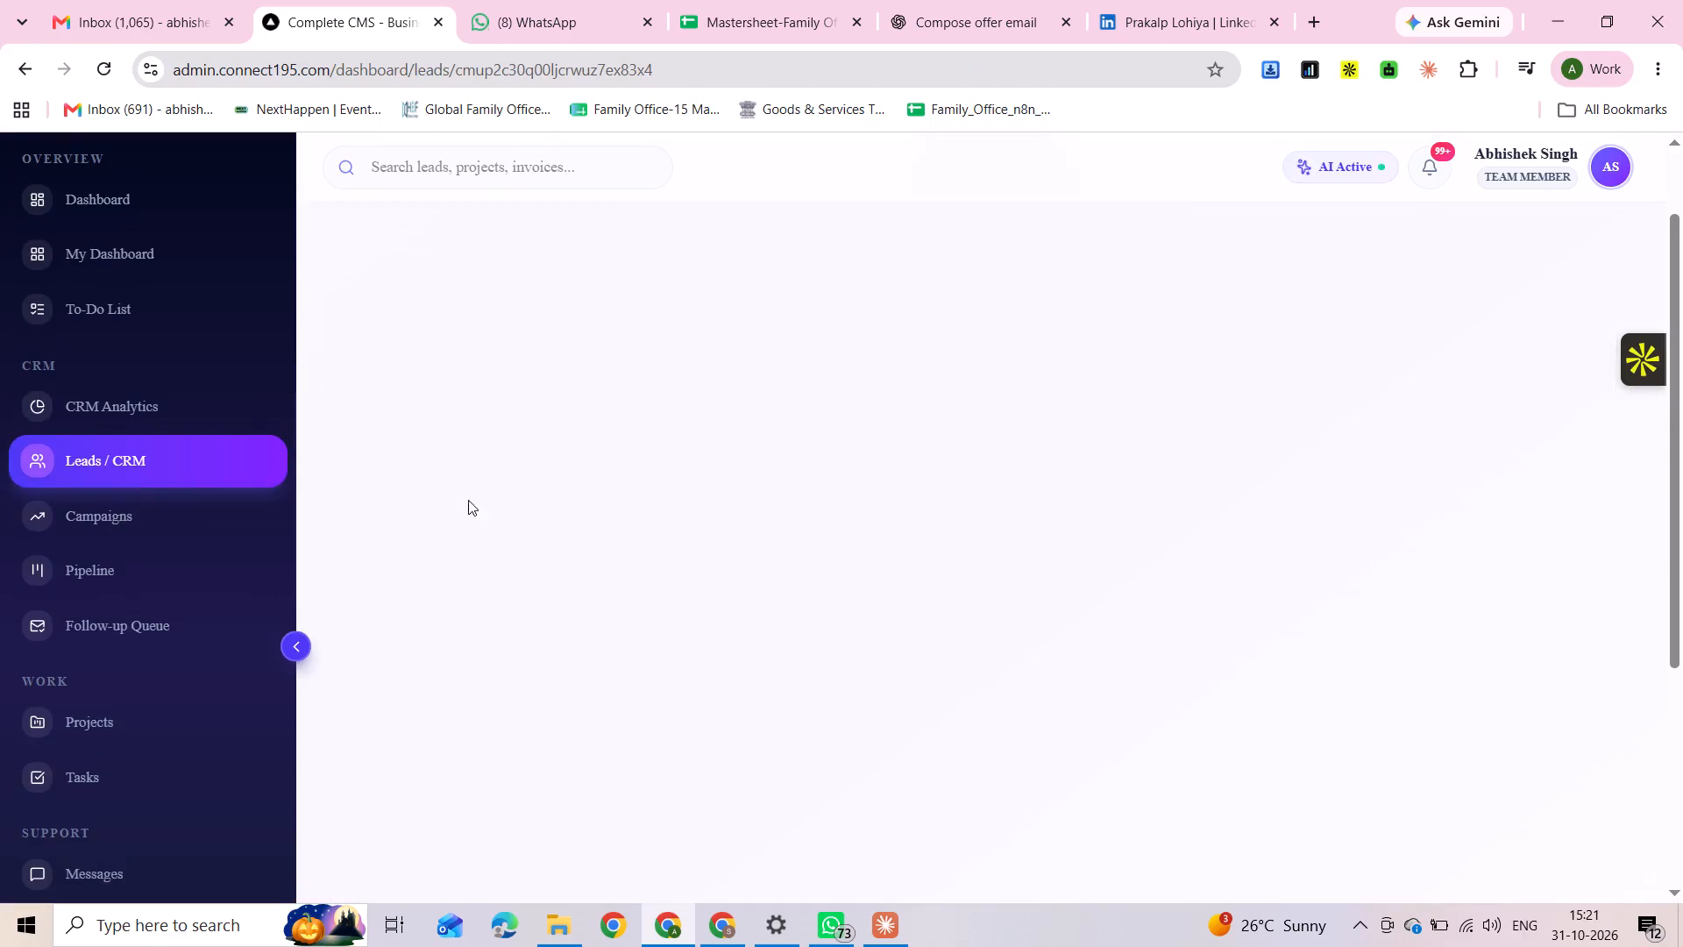
Review Nitin's lead record for earlier contact, checking contact information, custom fields, company details, activity timeline and discussion.
scroll(667, 633, up, 3)
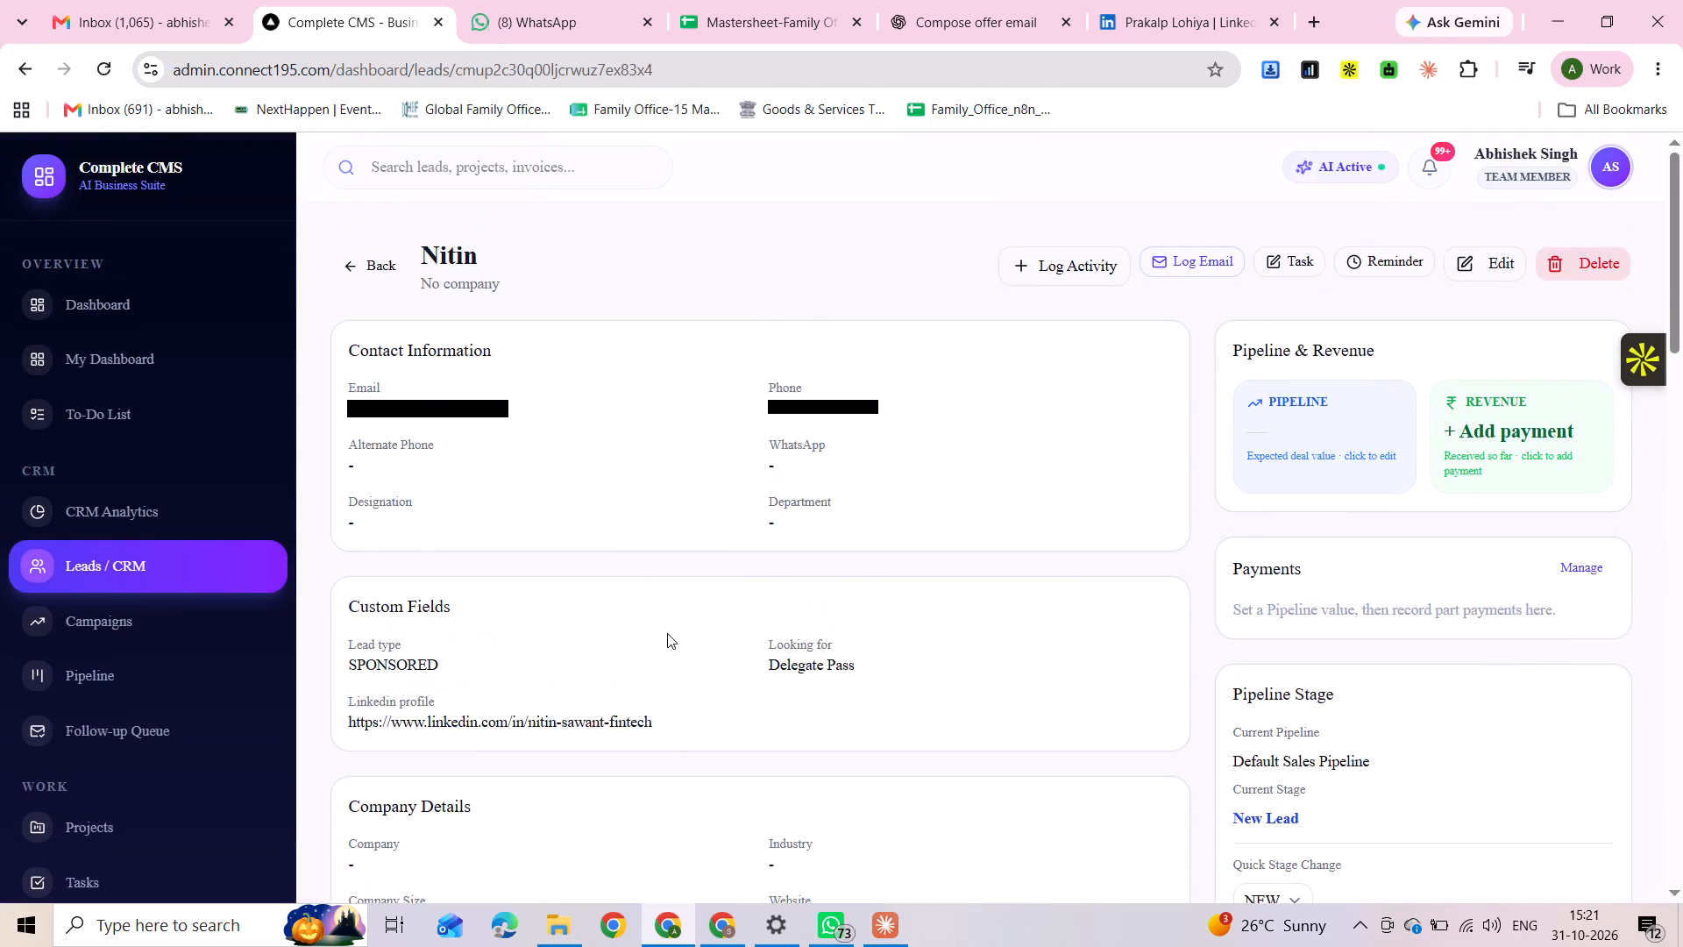
scroll(665, 635, down, 5)
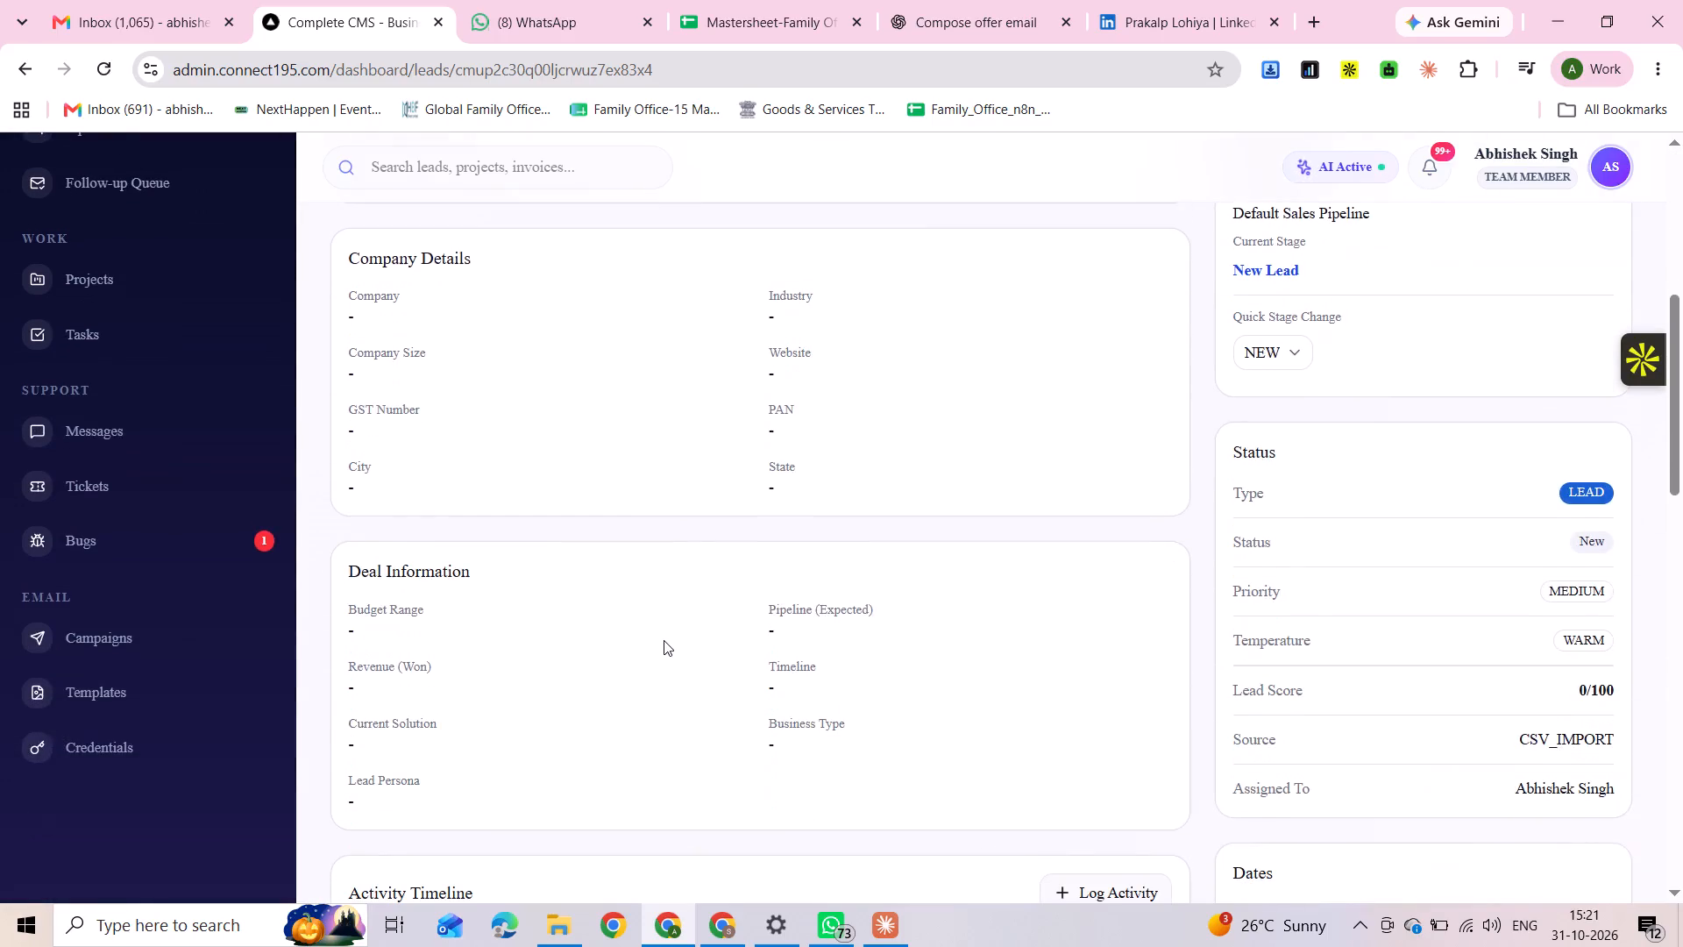
scroll(664, 640, up, 3)
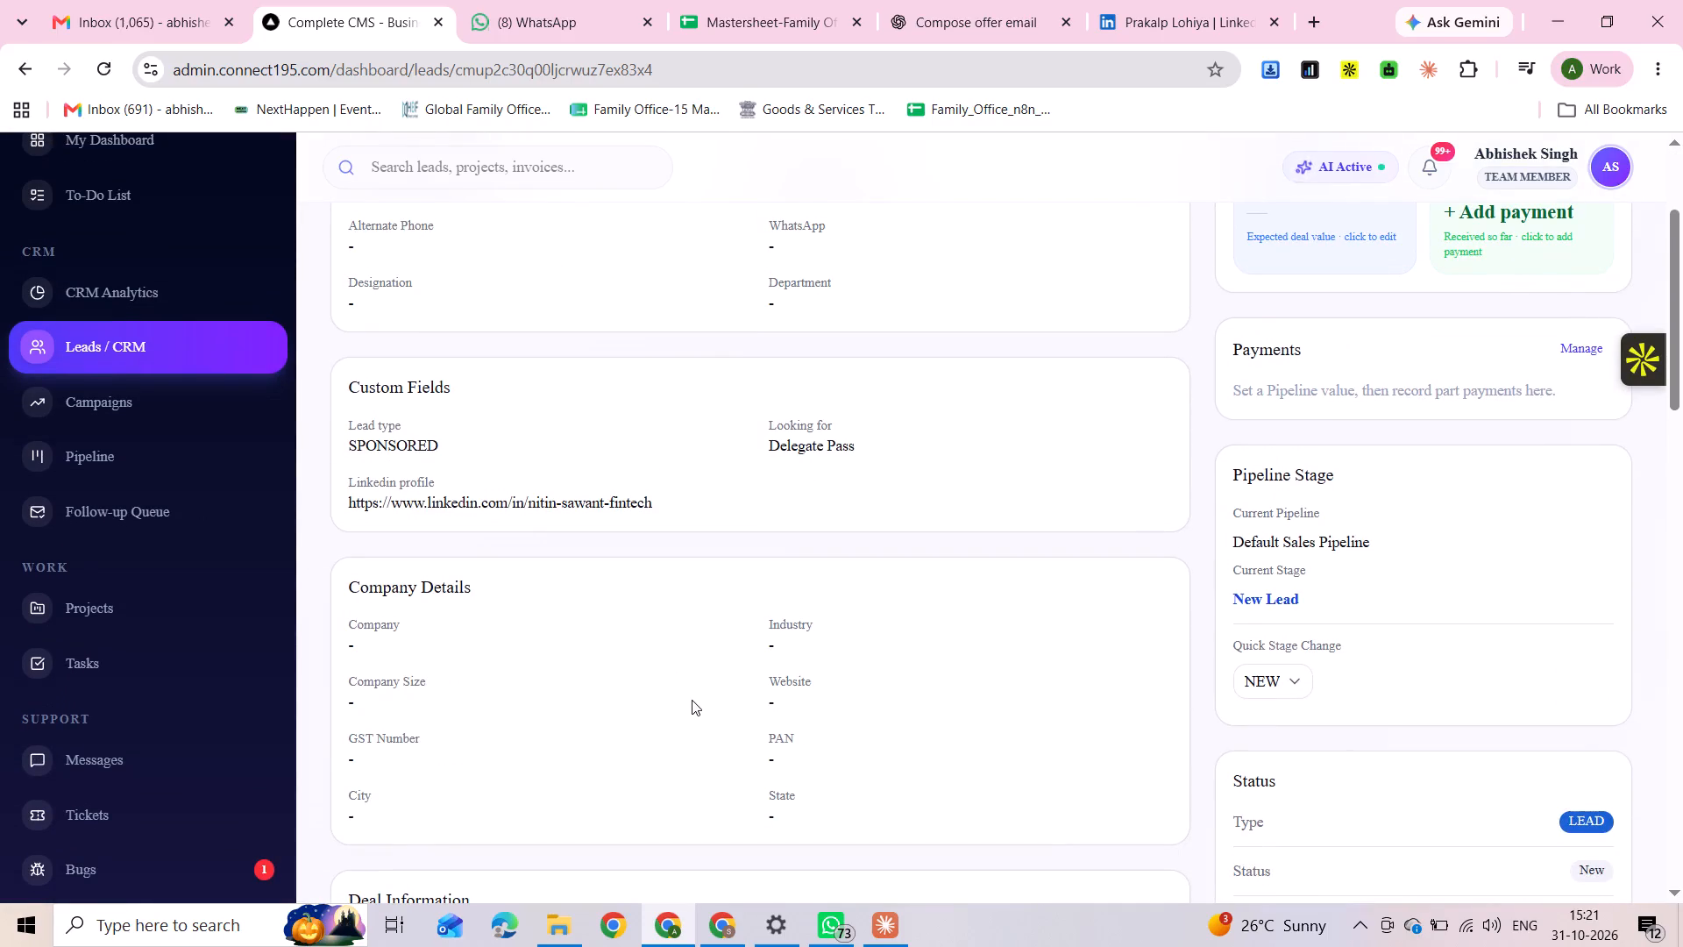
scroll(693, 700, up, 5)
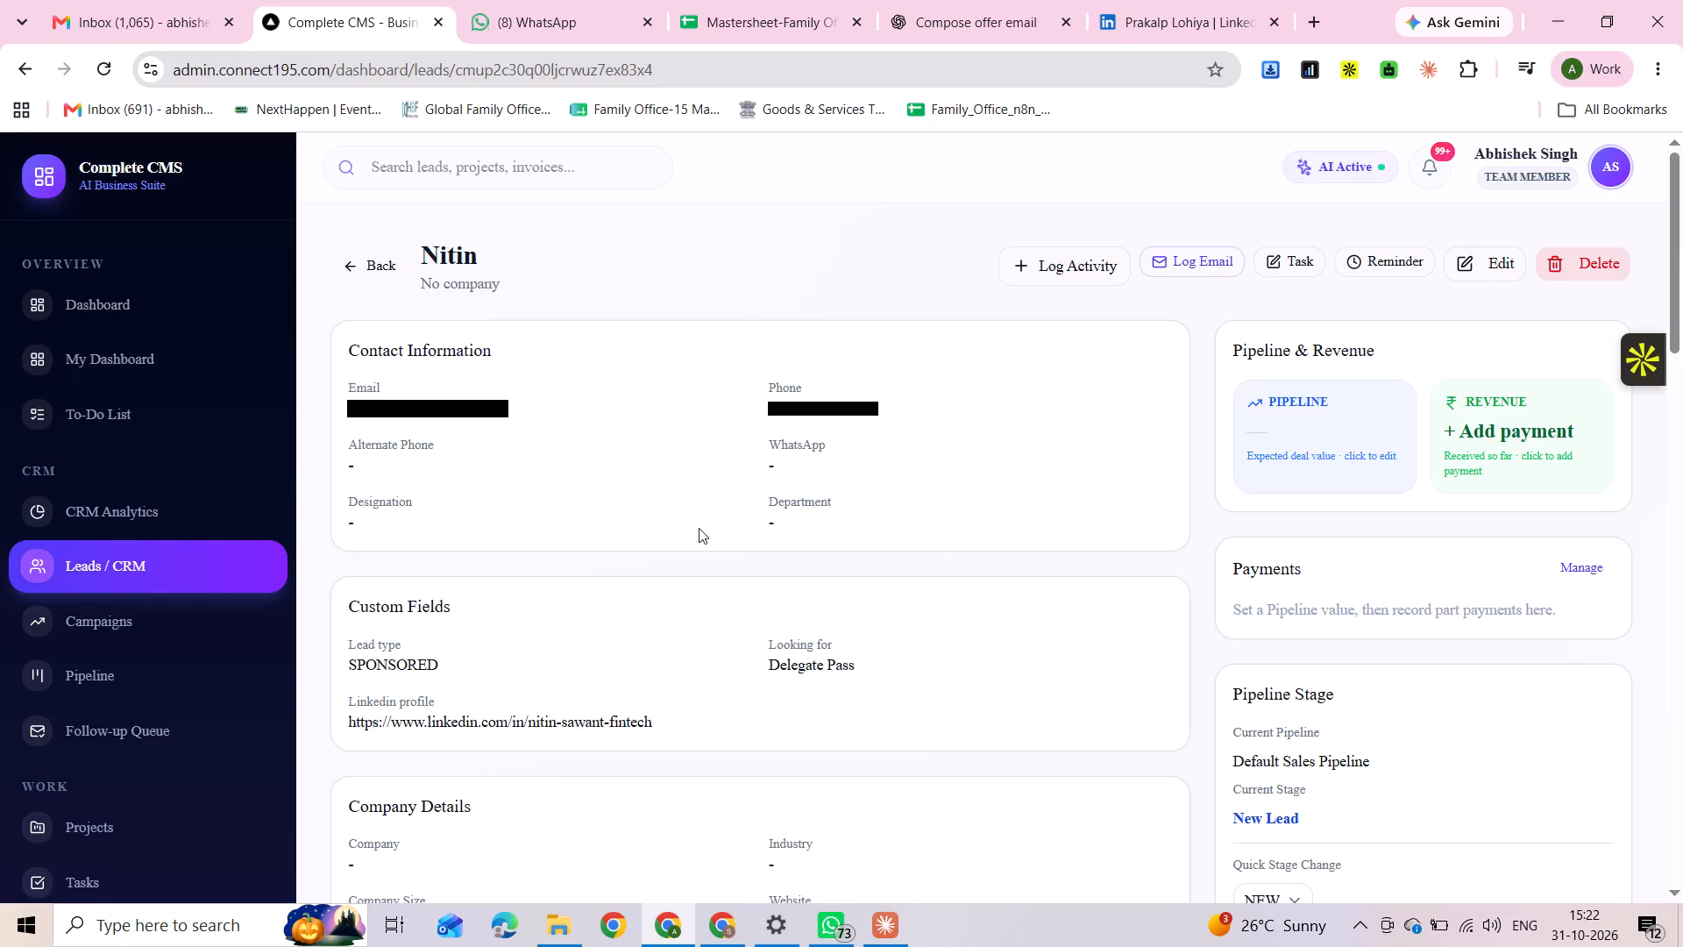
scroll(668, 569, down, 9)
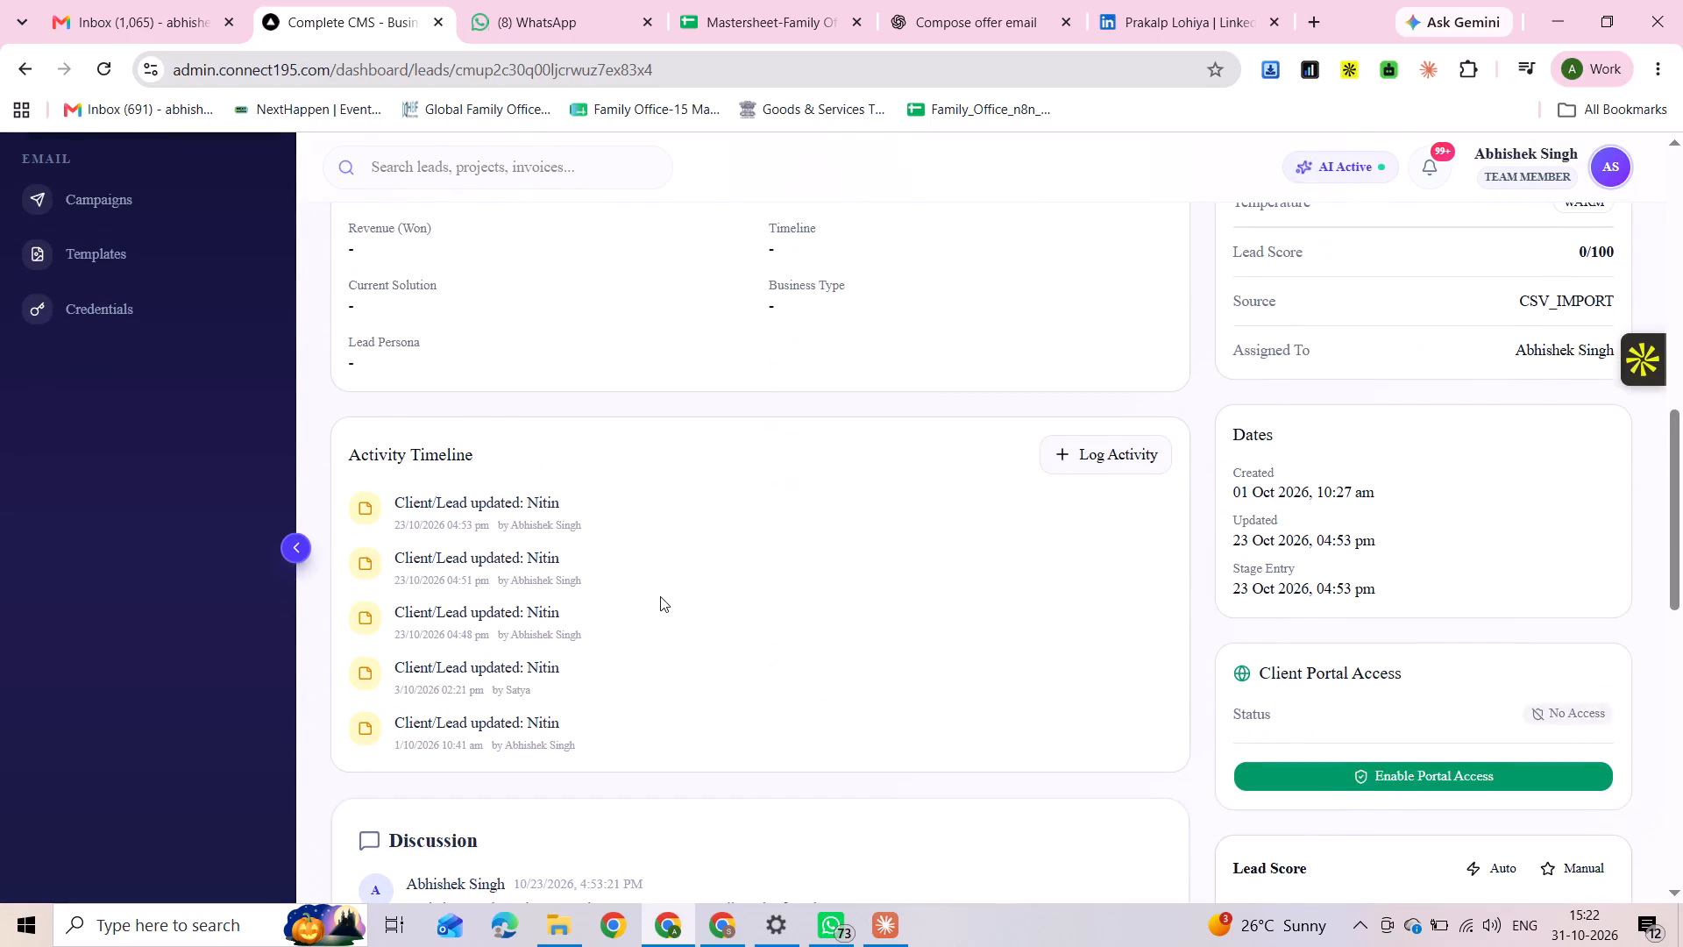
scroll(660, 596, down, 2)
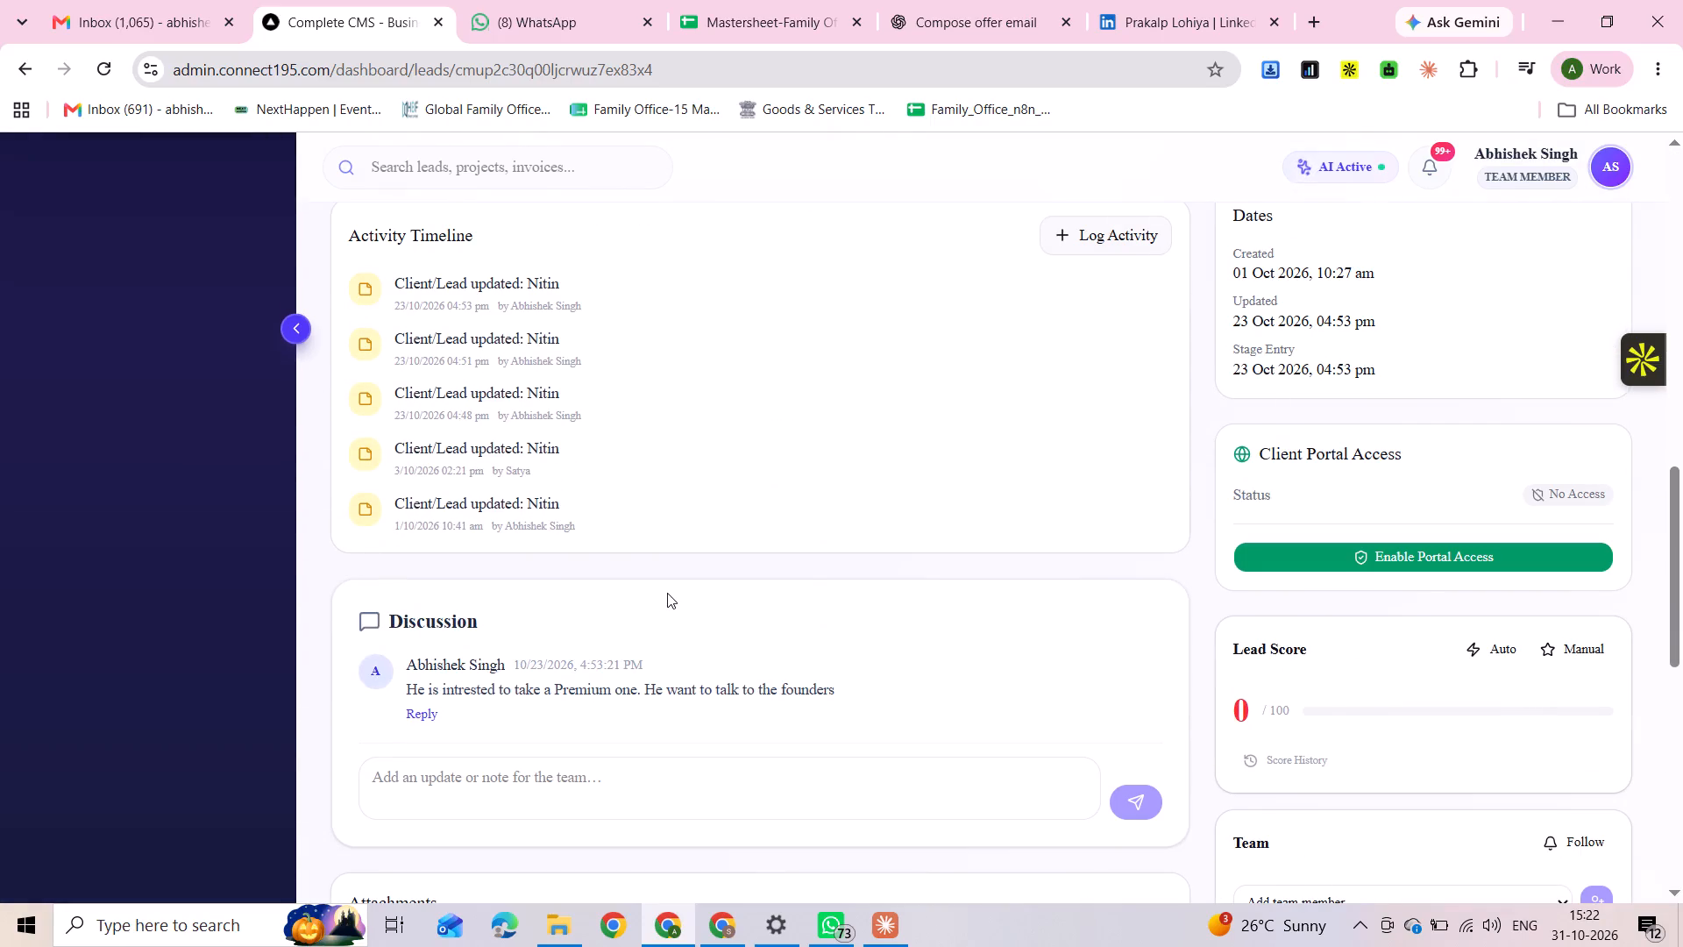
scroll(667, 593, up, 15)
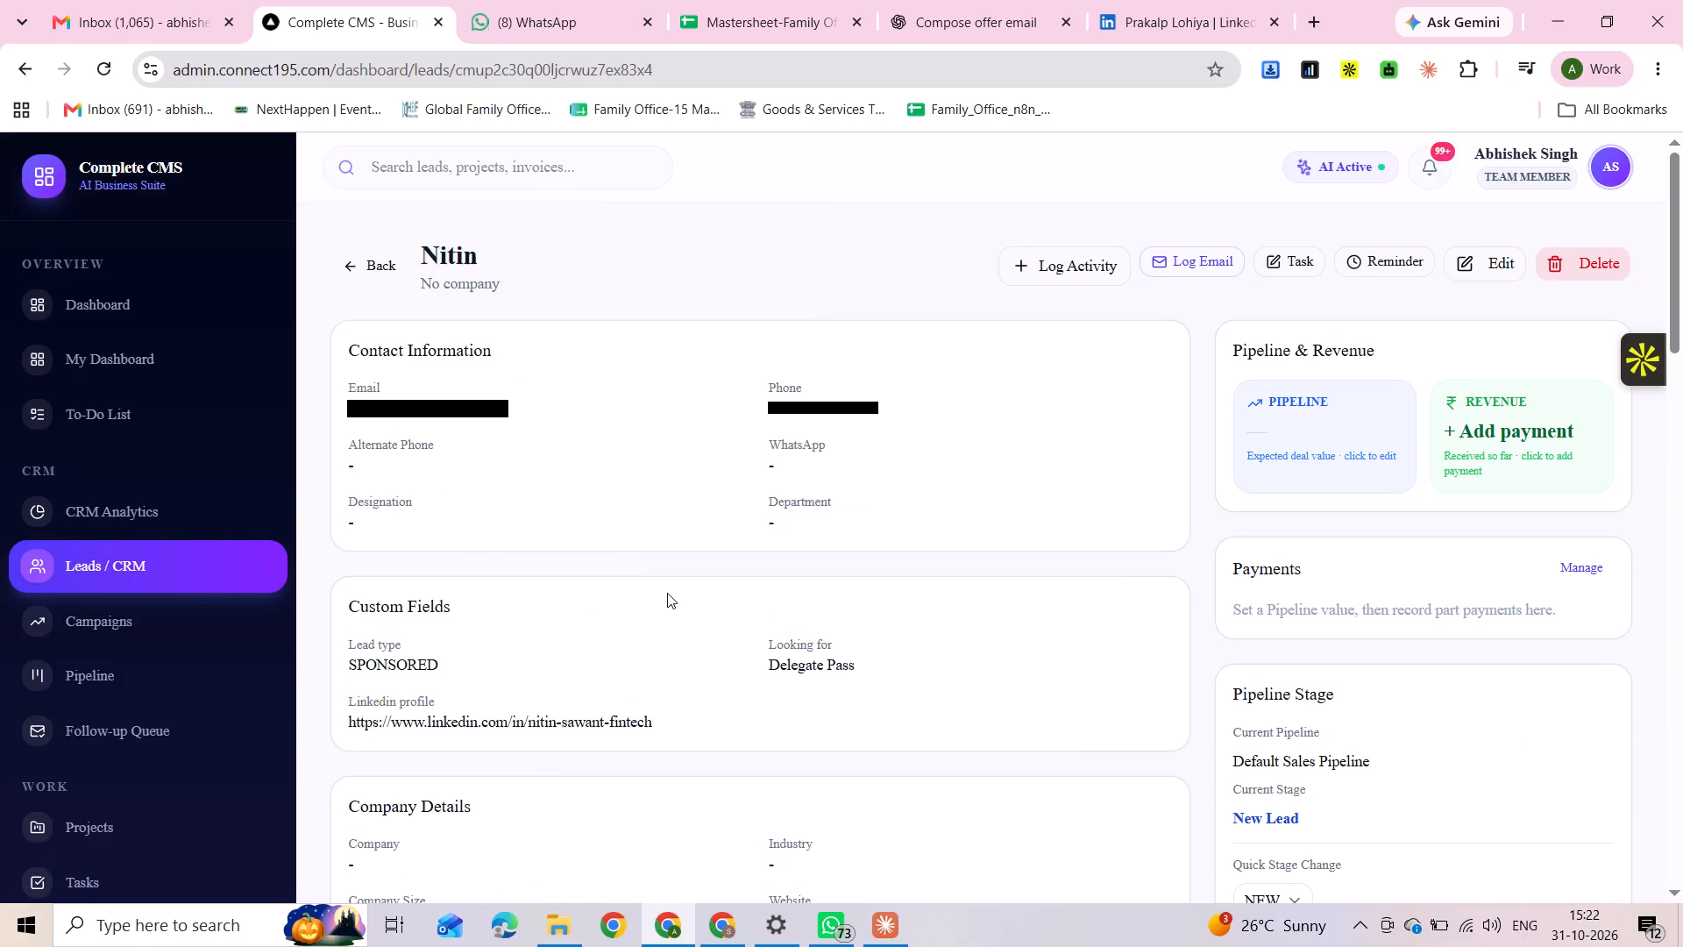
Open the quick stage change choices for the pipeline stage on Nitin's lead record.
scroll(672, 595, down, 3)
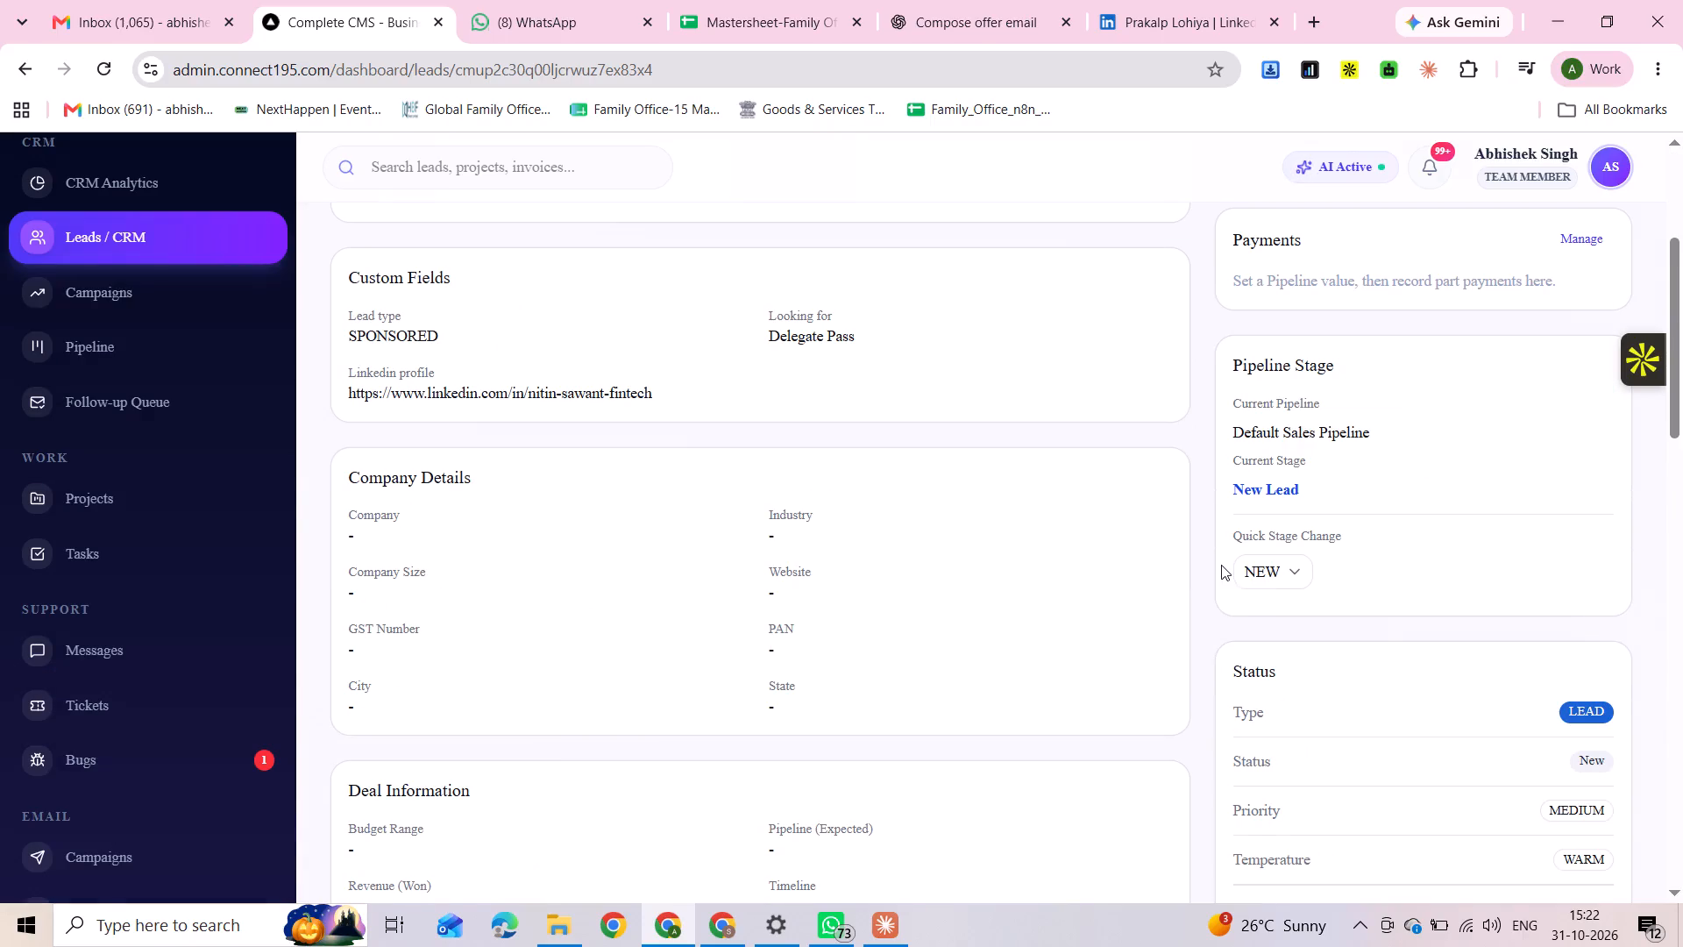
click(1263, 574)
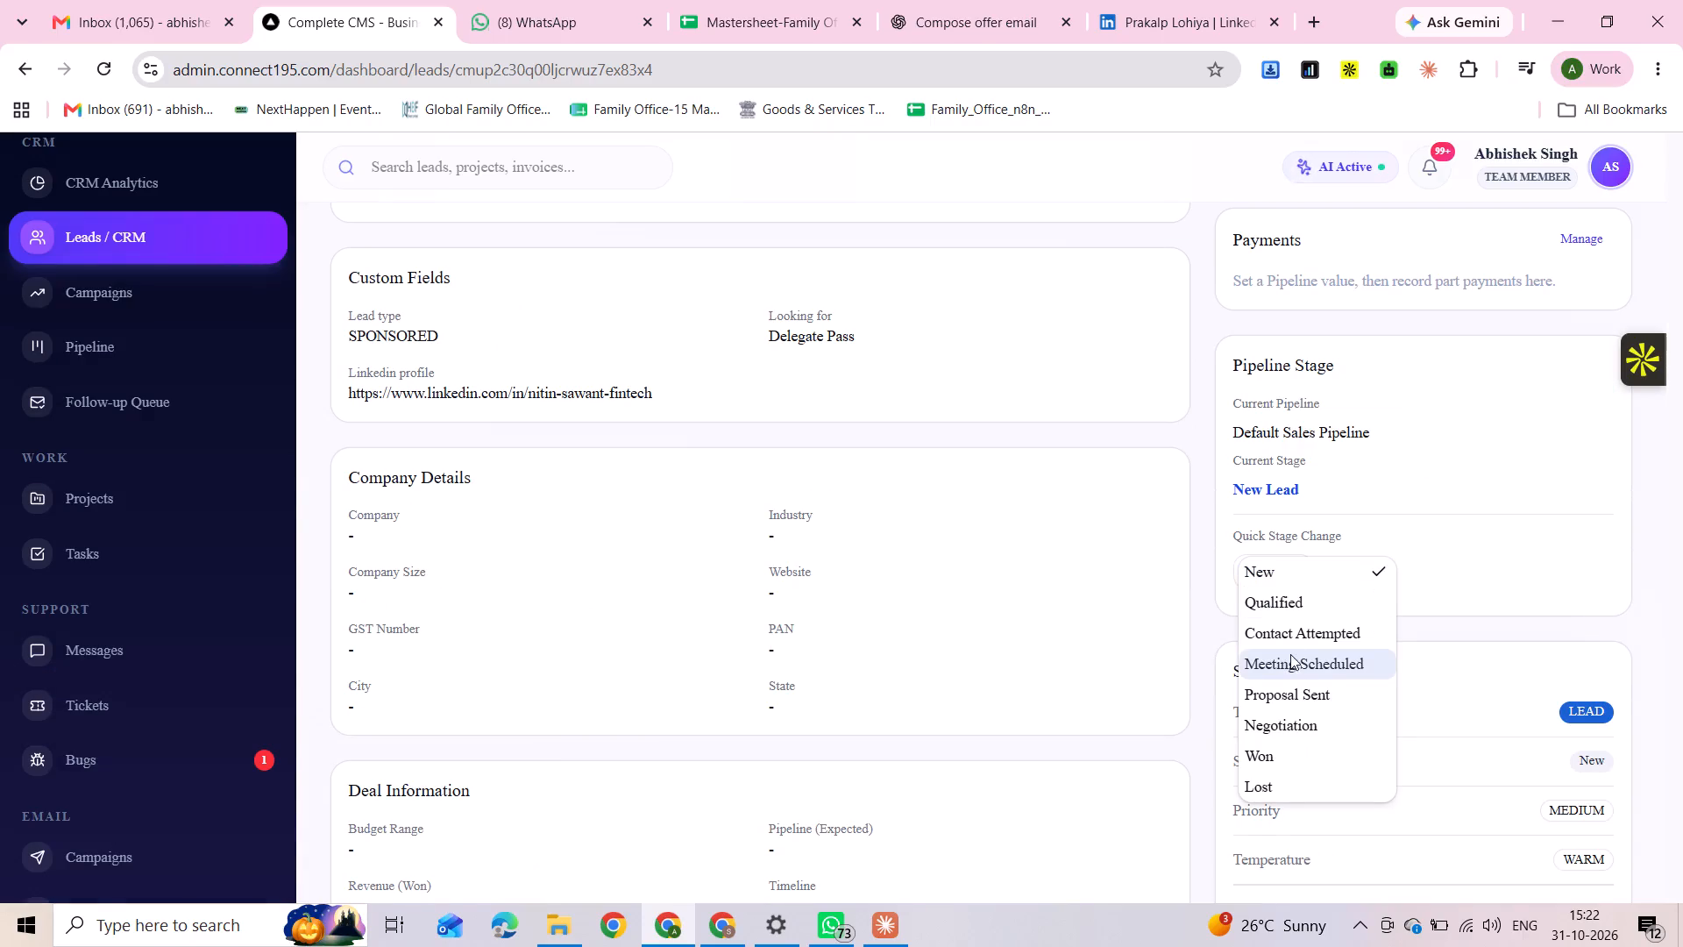
Change the pipeline stage on Nitin's lead record to Contact Attempted.
click(1293, 641)
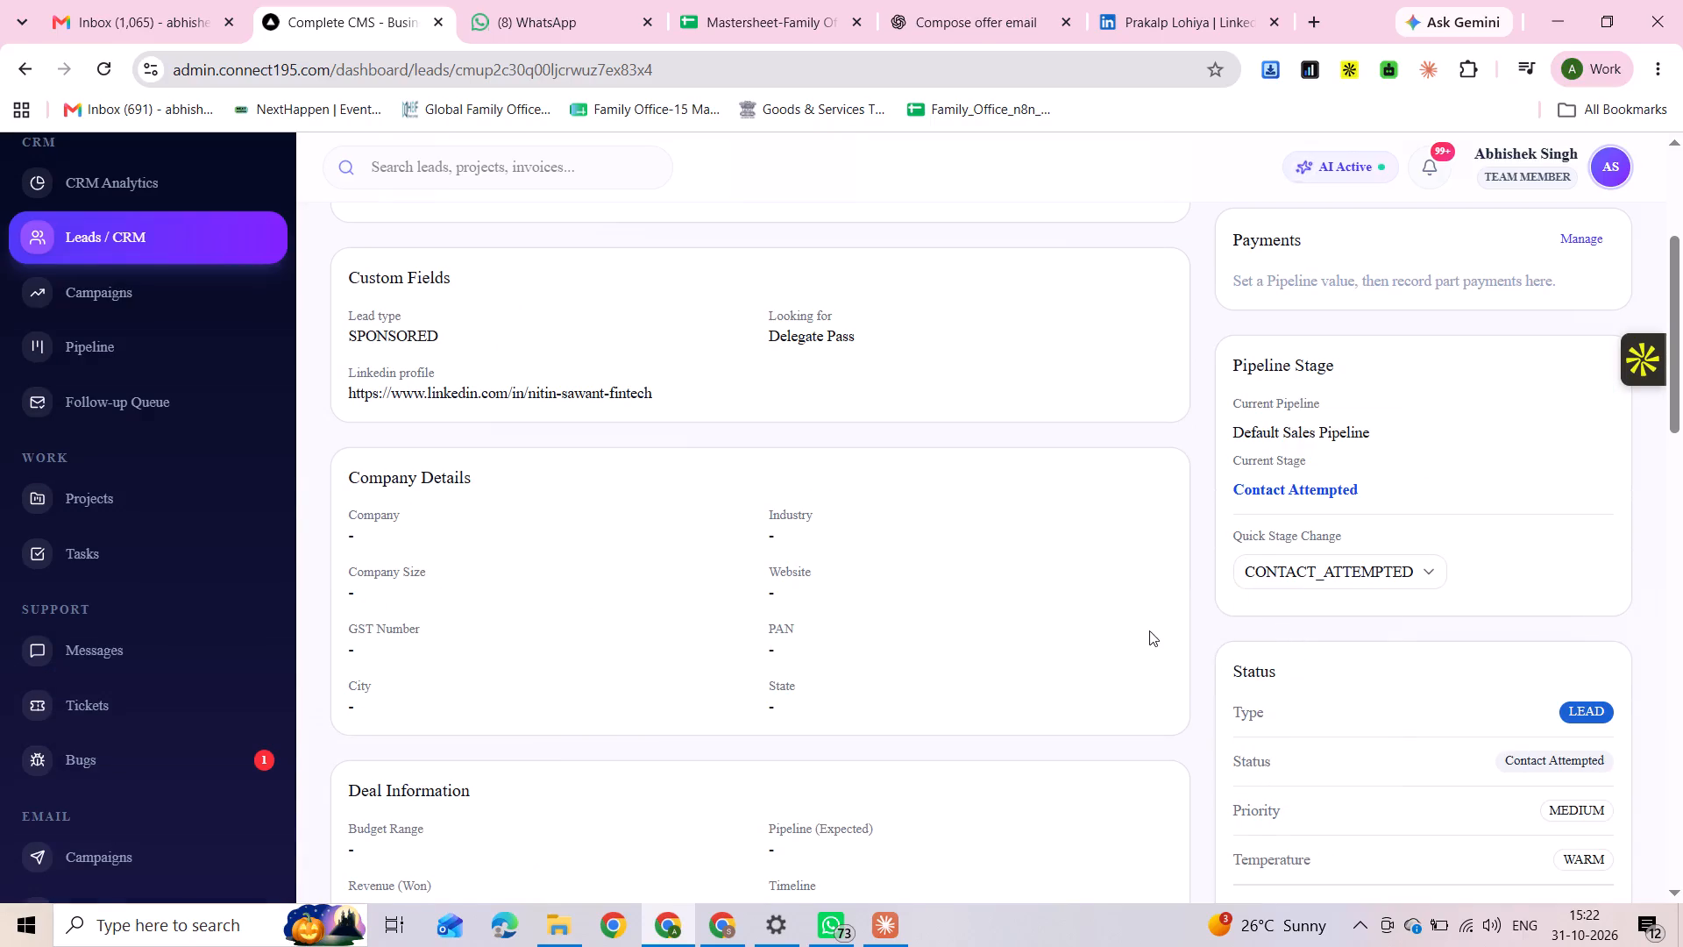
Review the deal information, activity timeline, discussion and contact information on Nitin's lead record.
scroll(1130, 633, down, 5)
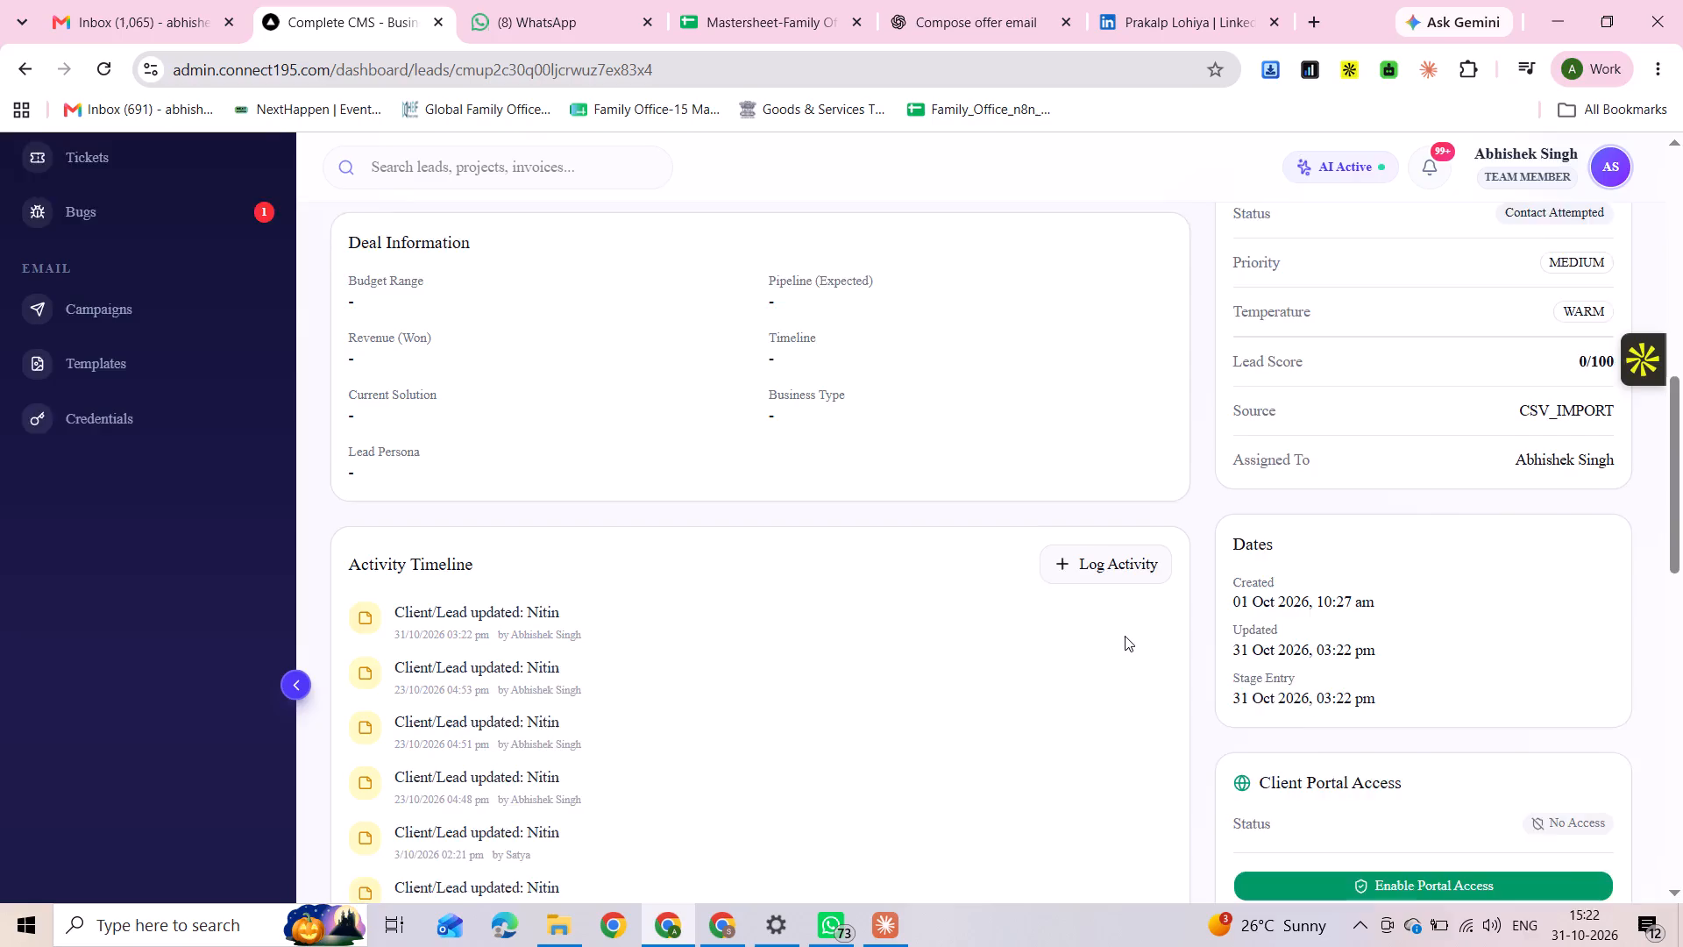
scroll(1125, 636, down, 3)
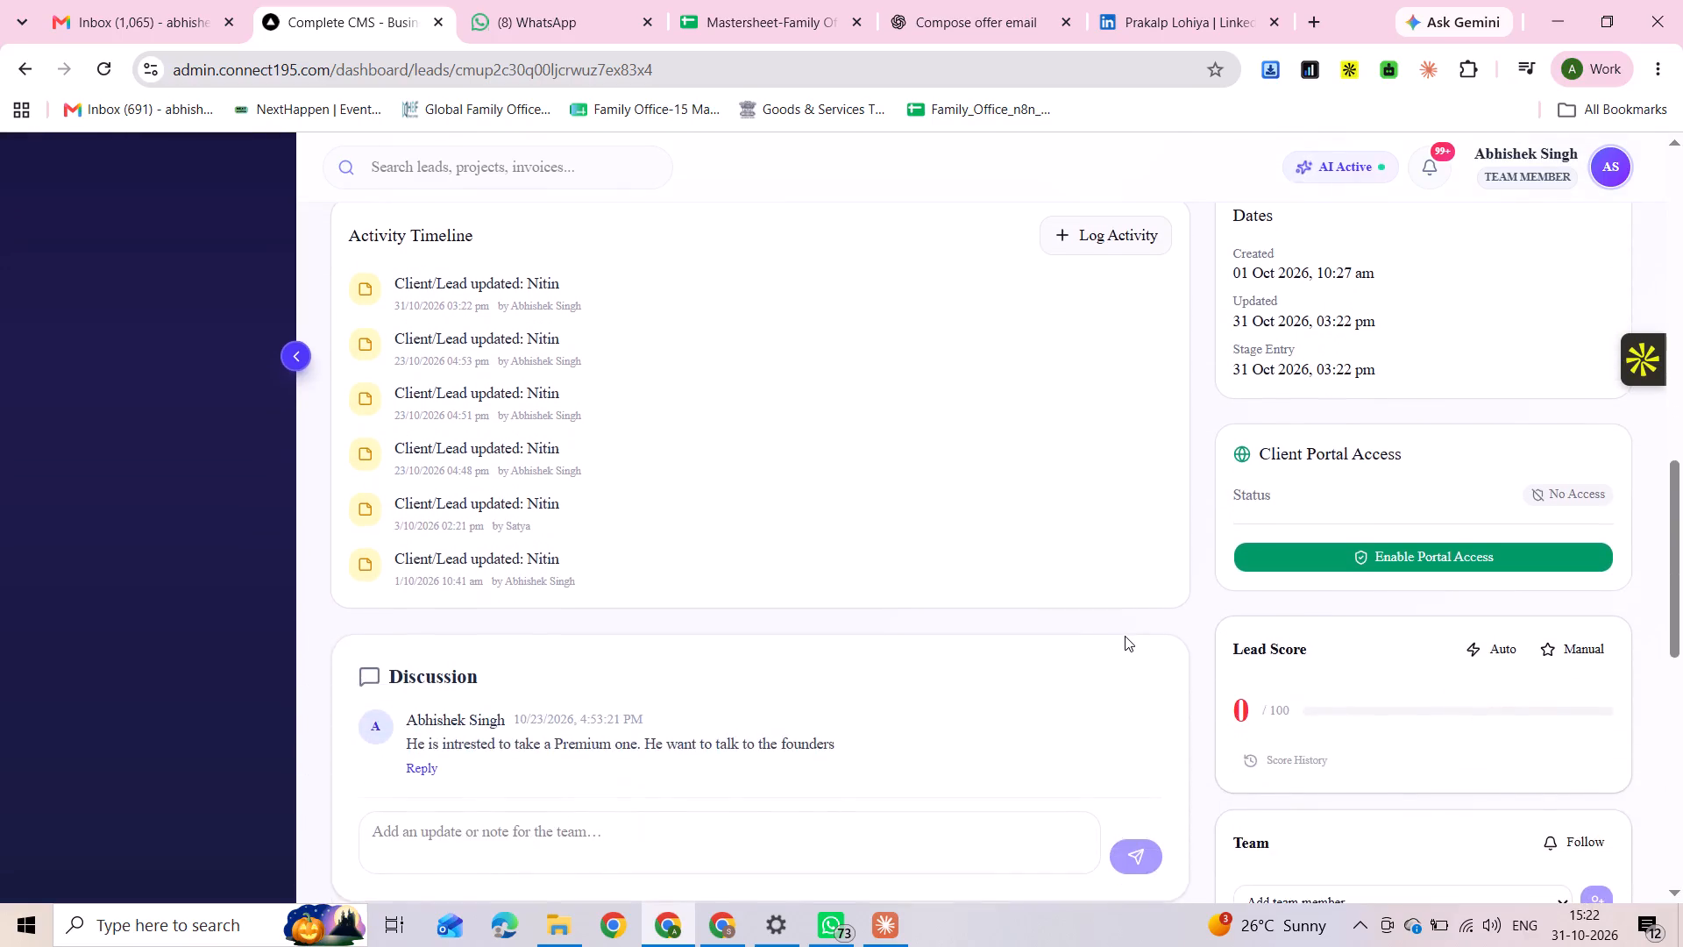
scroll(1125, 636, up, 6)
scroll(1217, 544, up, 1)
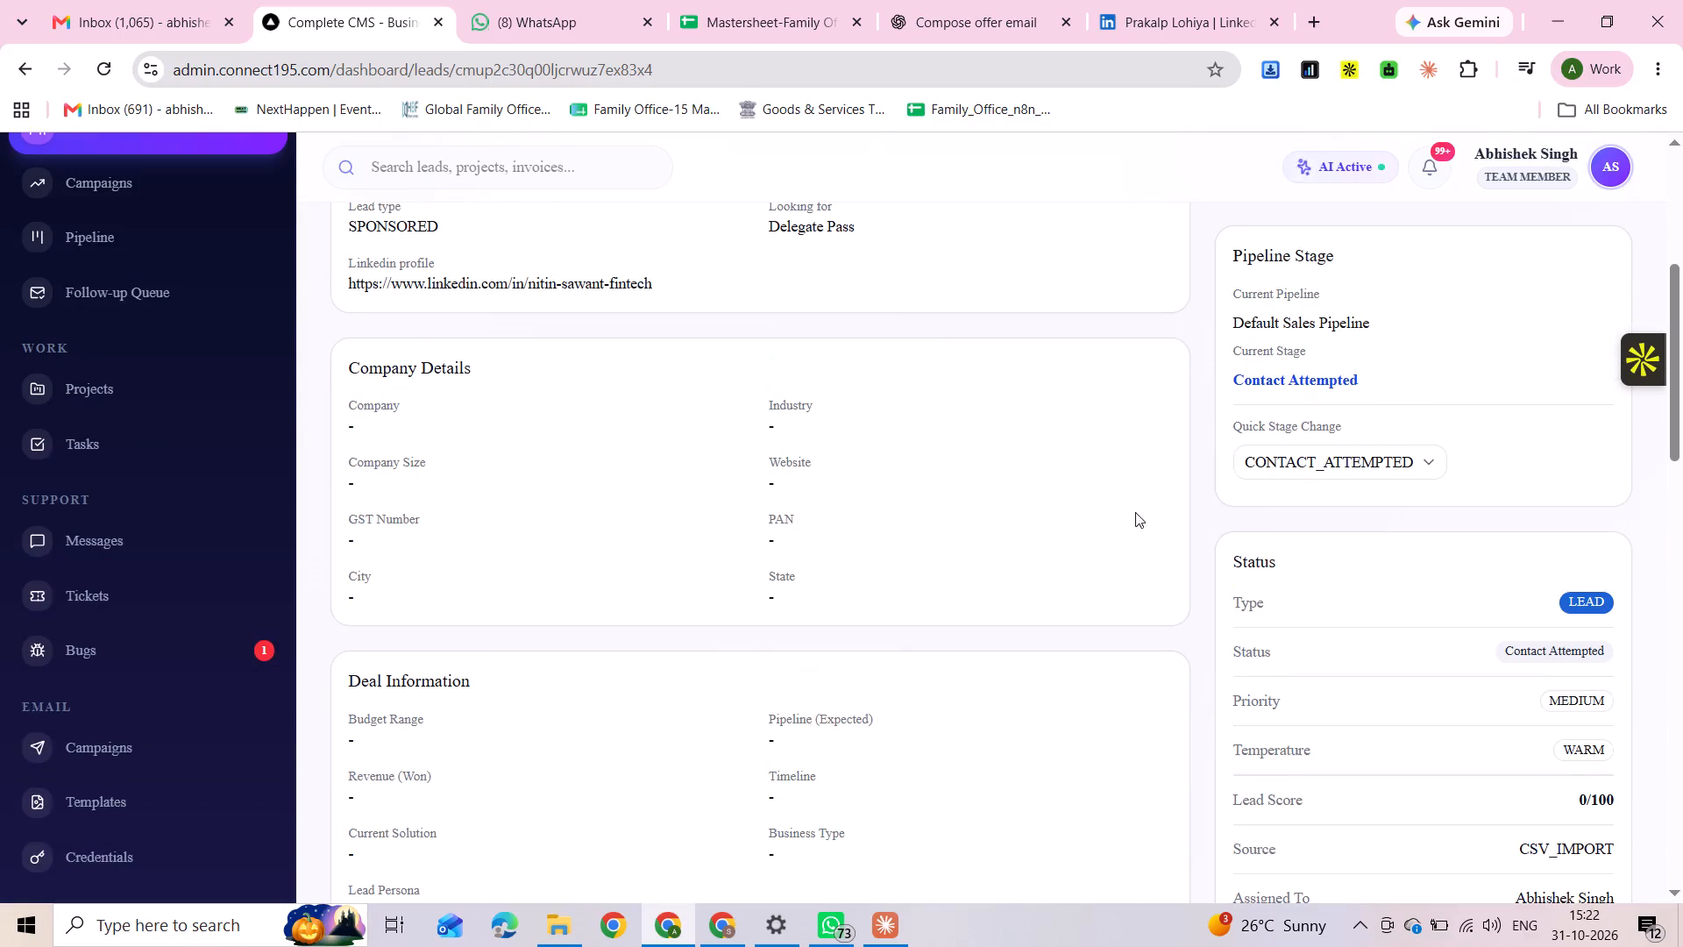
scroll(1098, 517, up, 1)
scroll(919, 555, down, 2)
scroll(913, 558, up, 9)
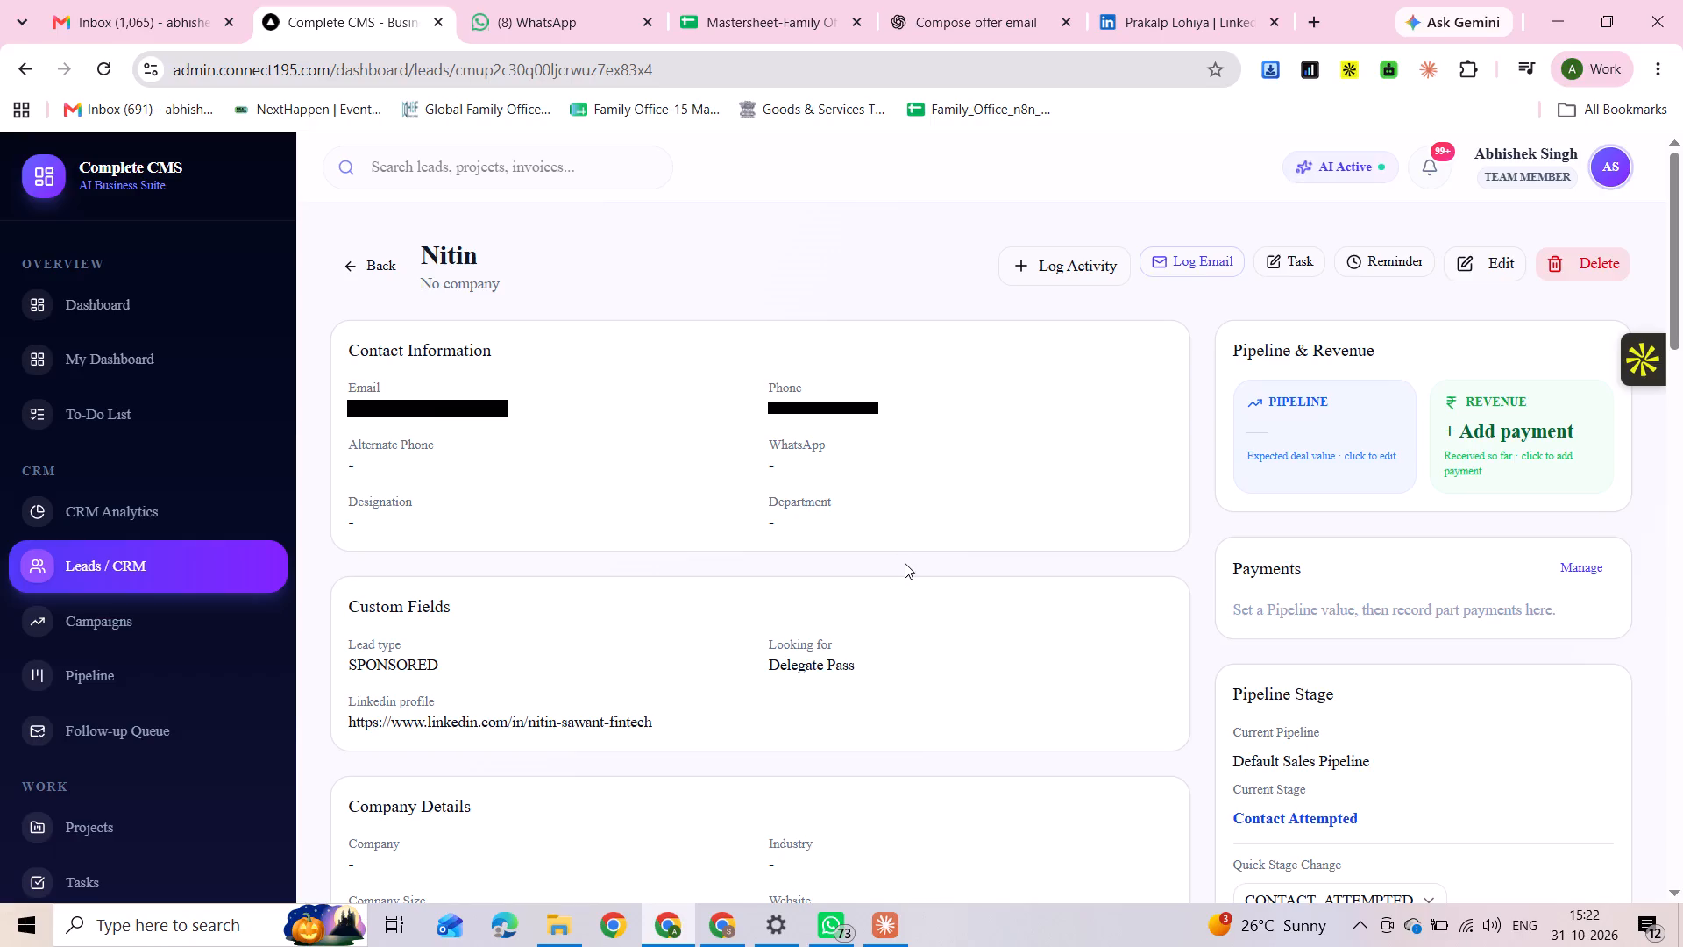
scroll(873, 615, up, 5)
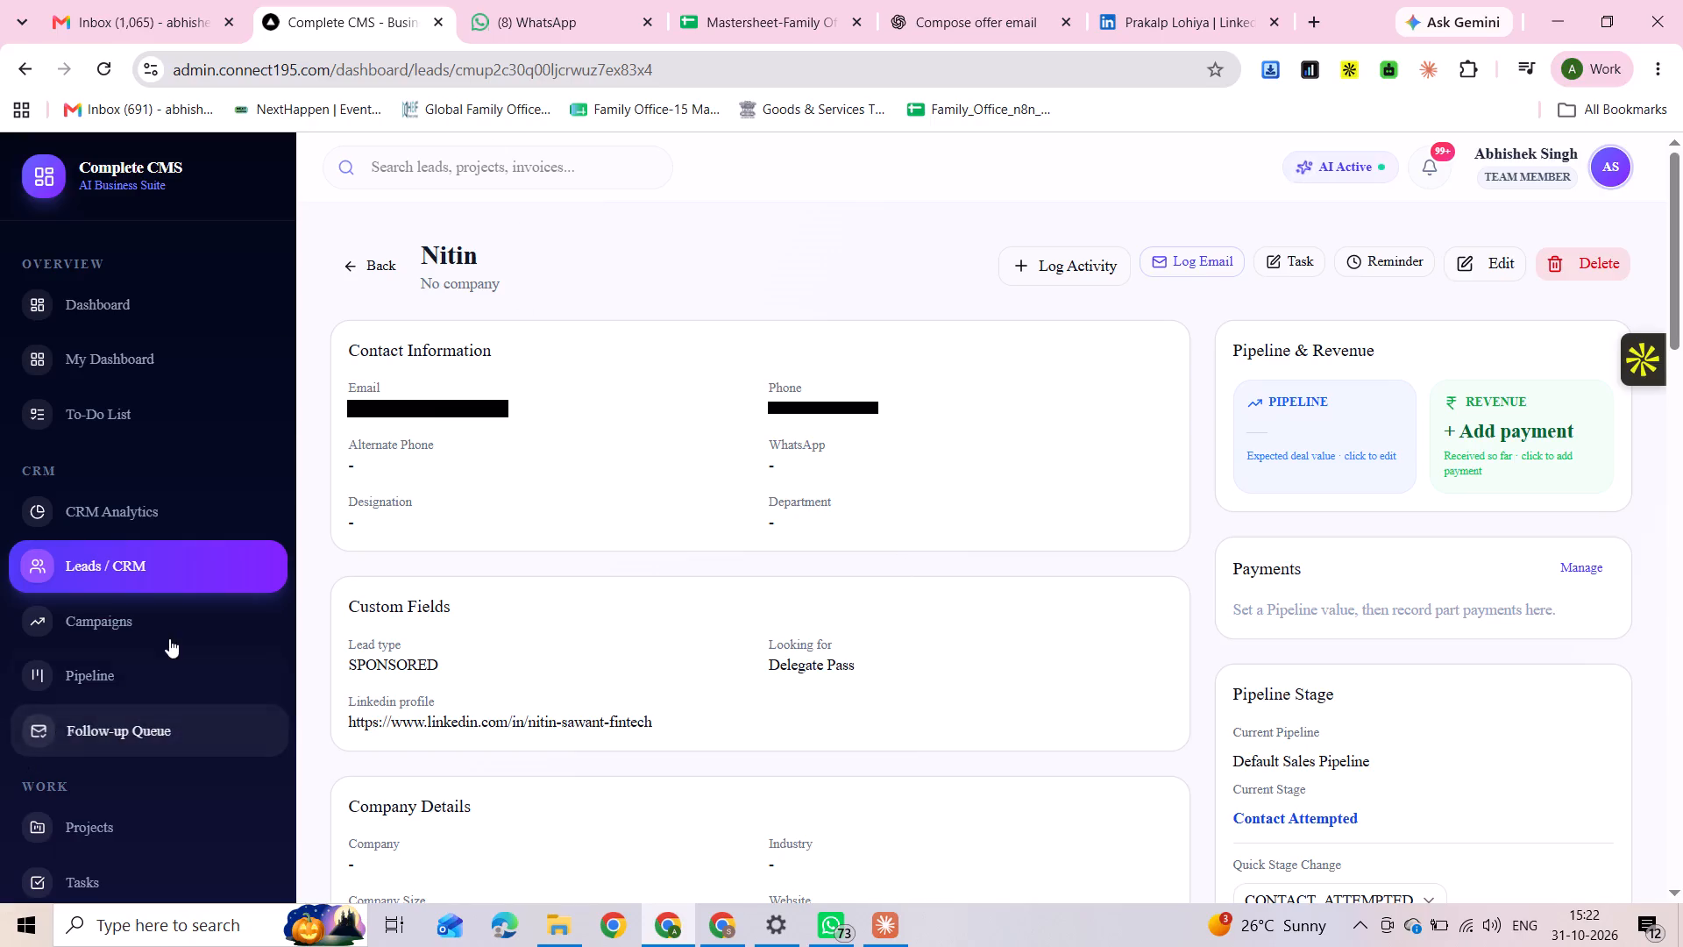
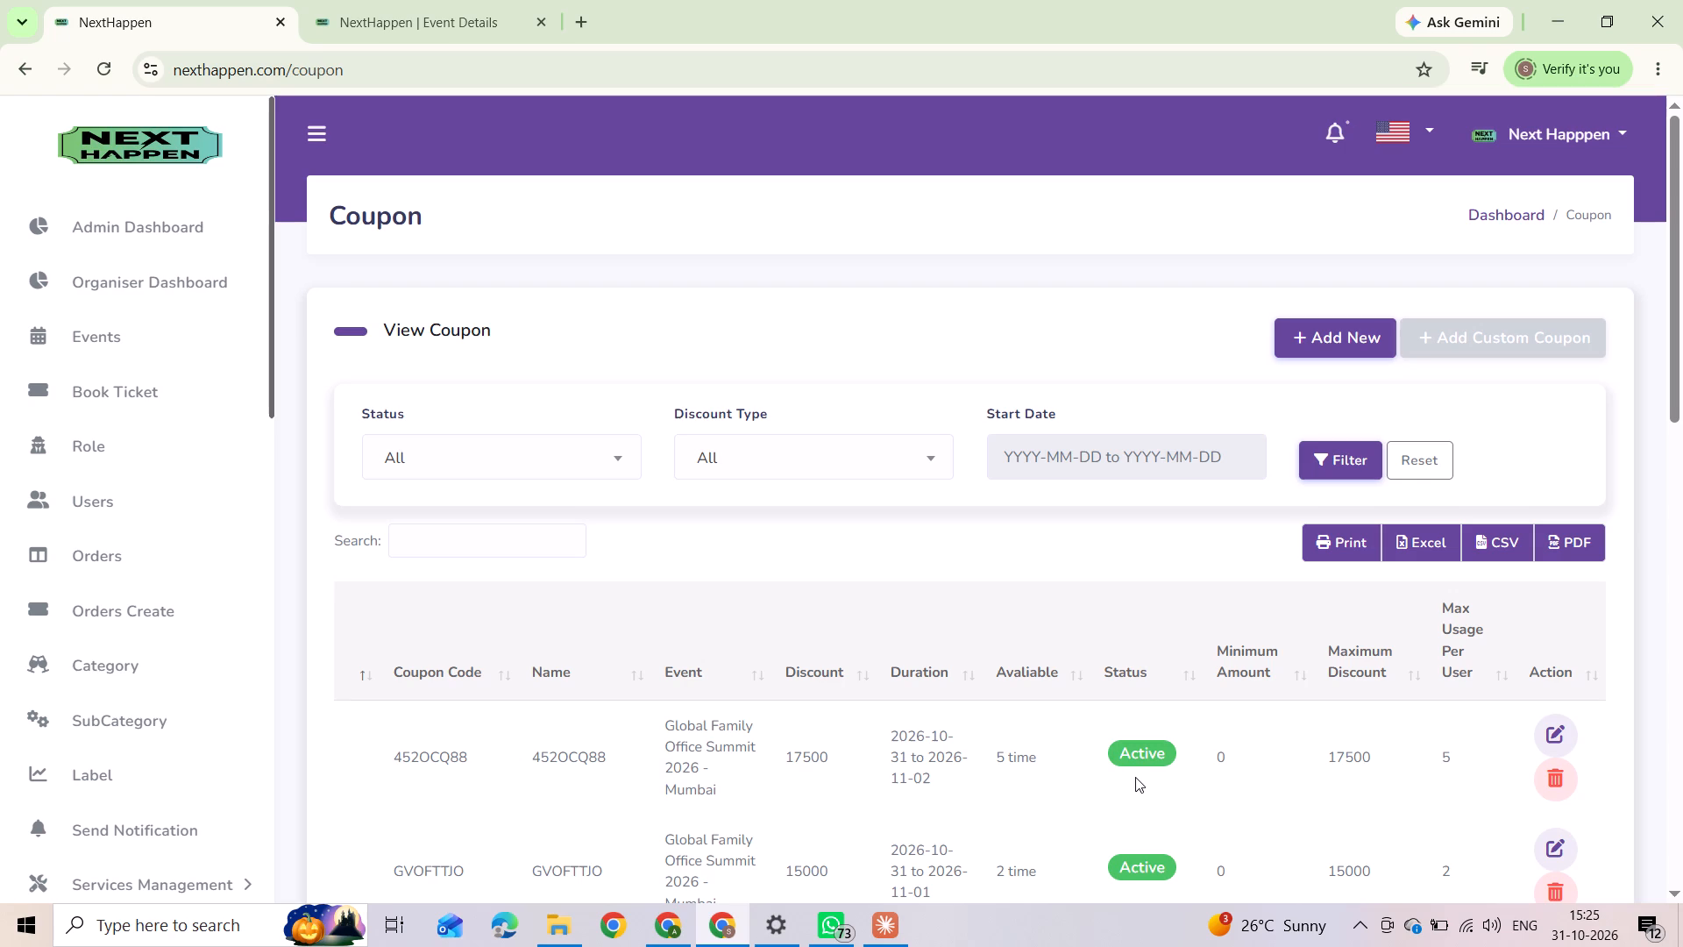
scroll(739, 765, down, 1)
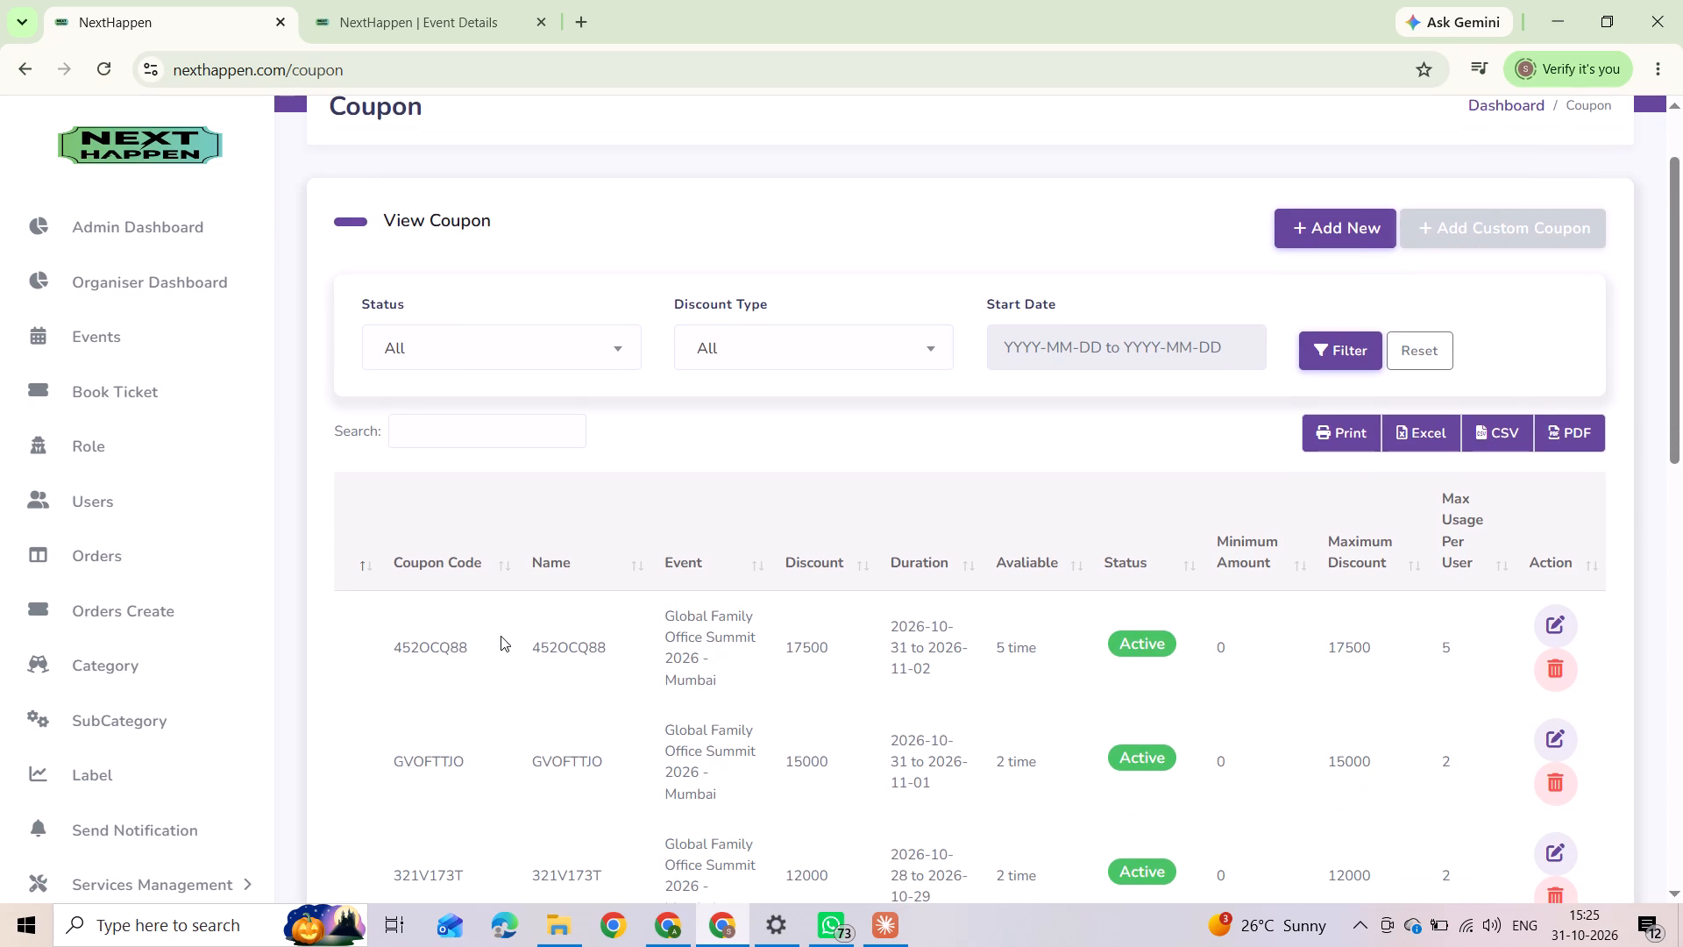
drag(477, 645, 396, 665)
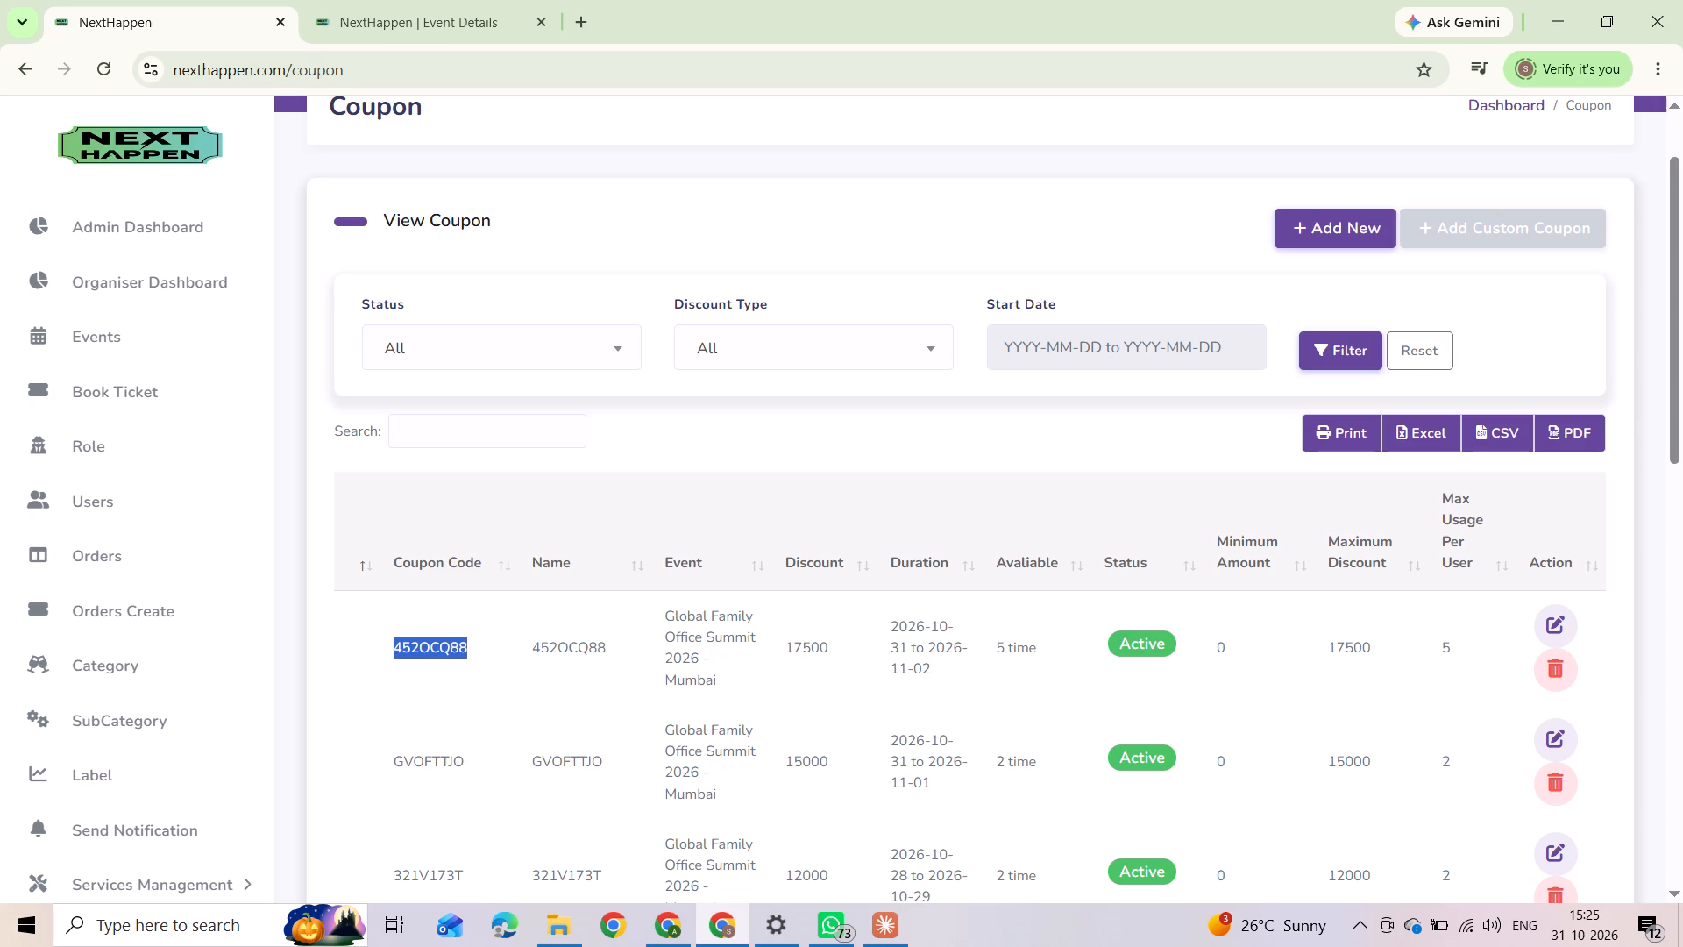
drag(469, 761, 394, 775)
key(ctrl+c)
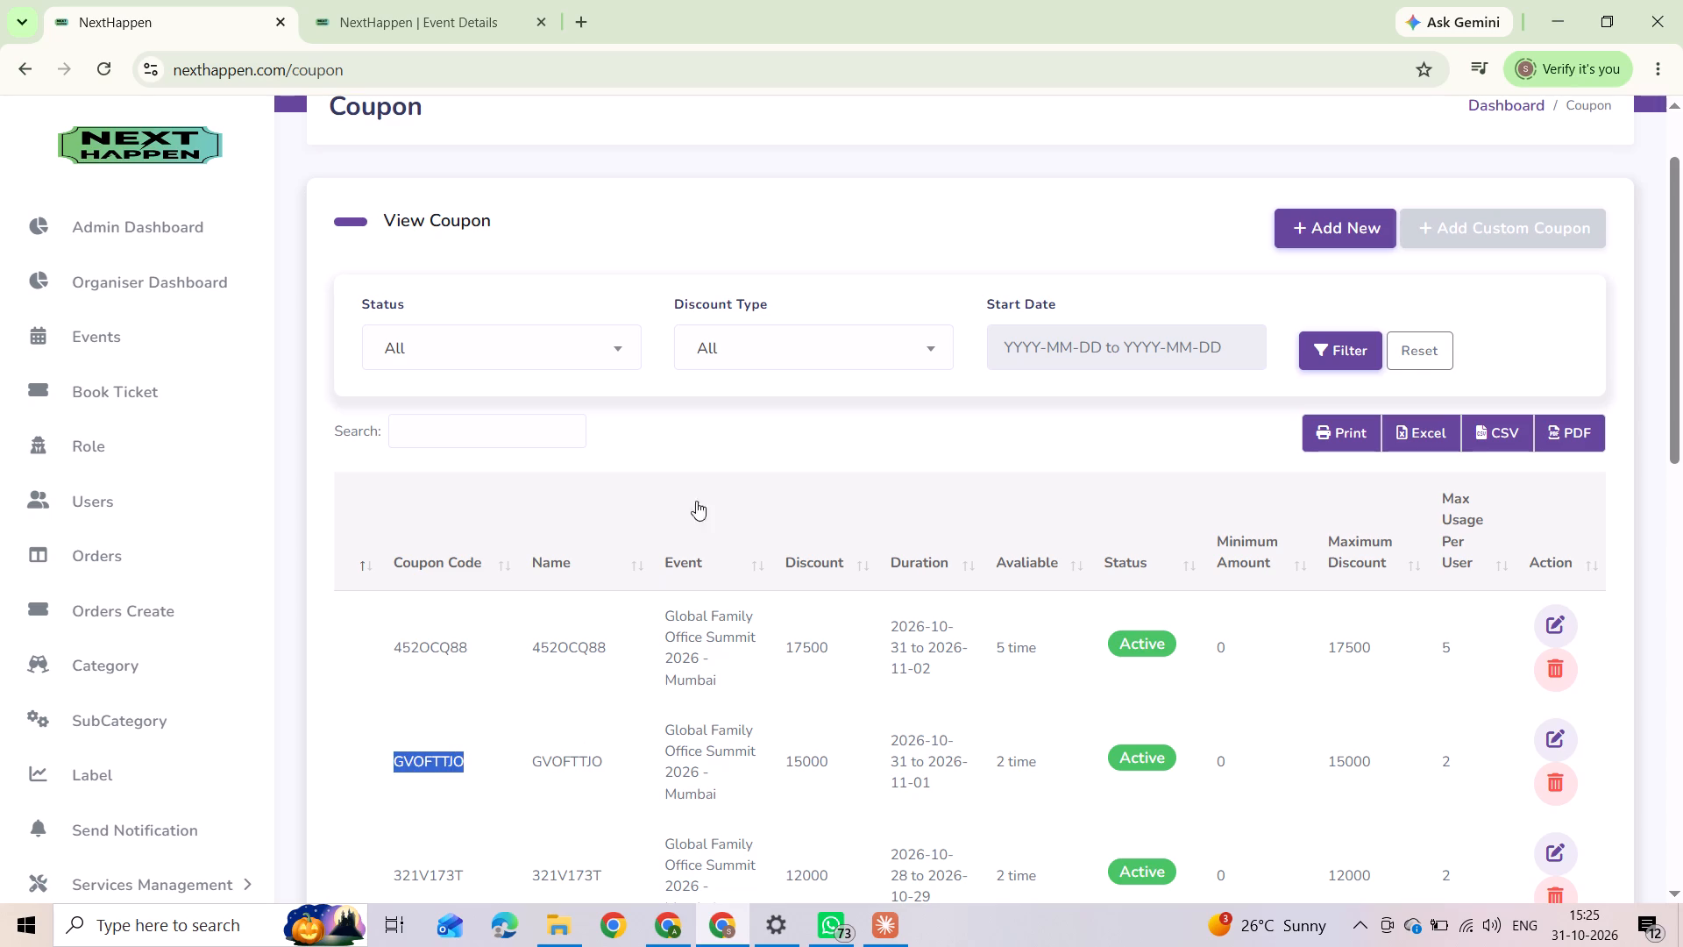
Replace the coupon code in the Mumbai summit's event page address with GVOFTTJO, load the page and check its ticket prices.
click(431, 17)
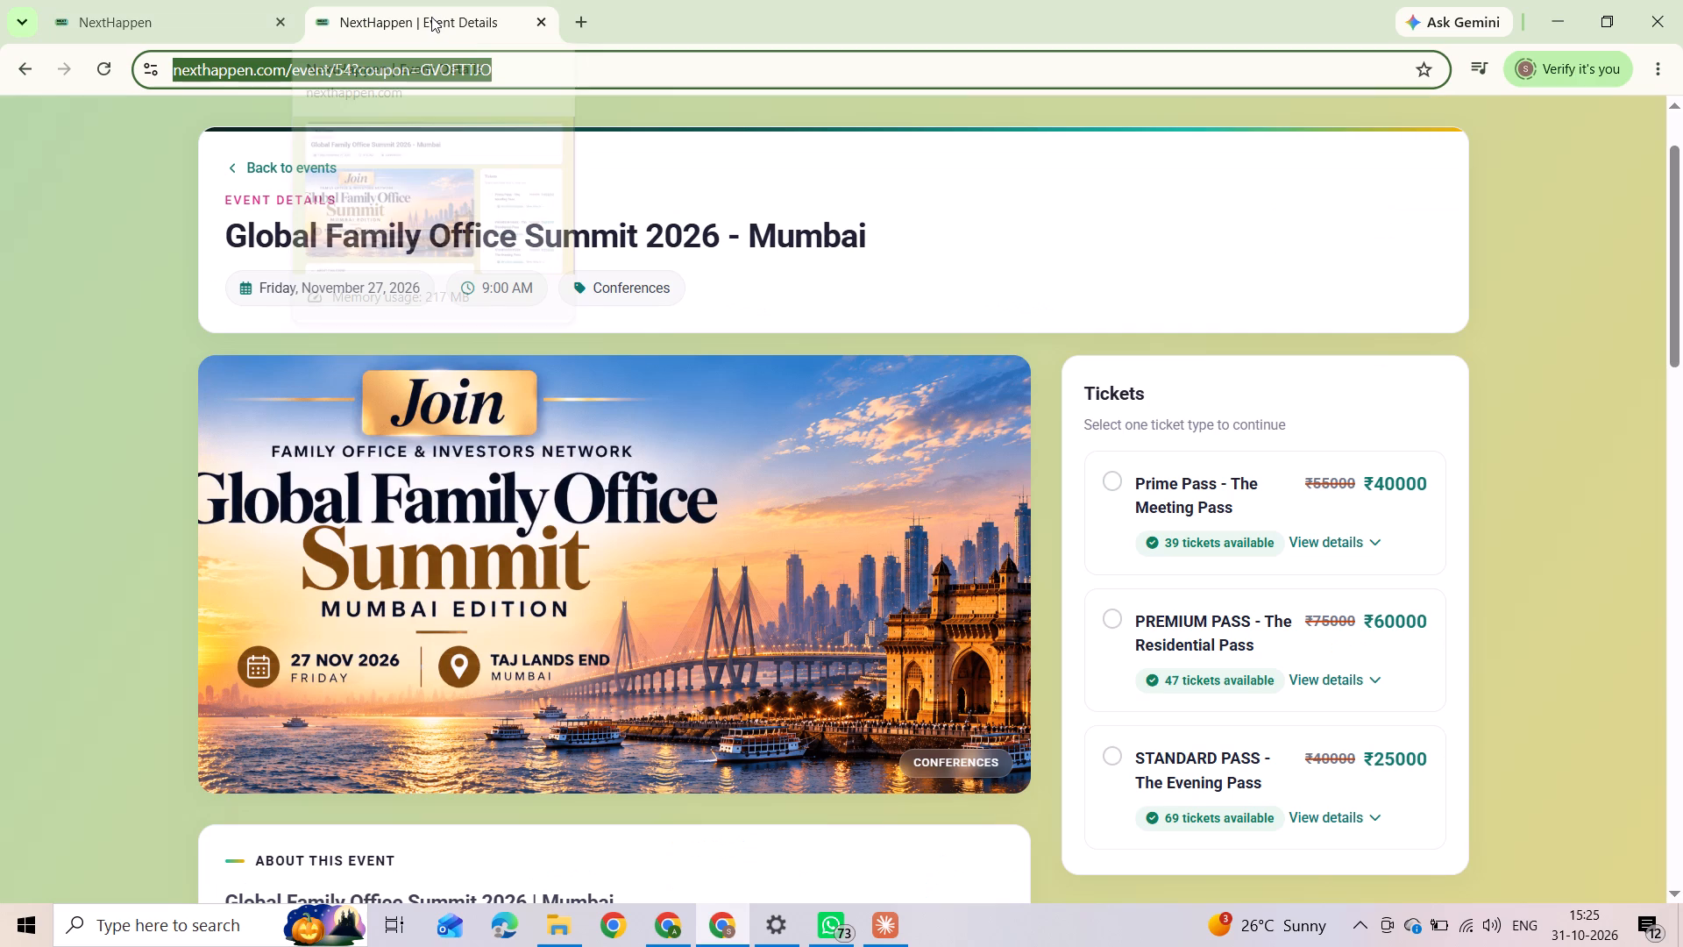
click(508, 64)
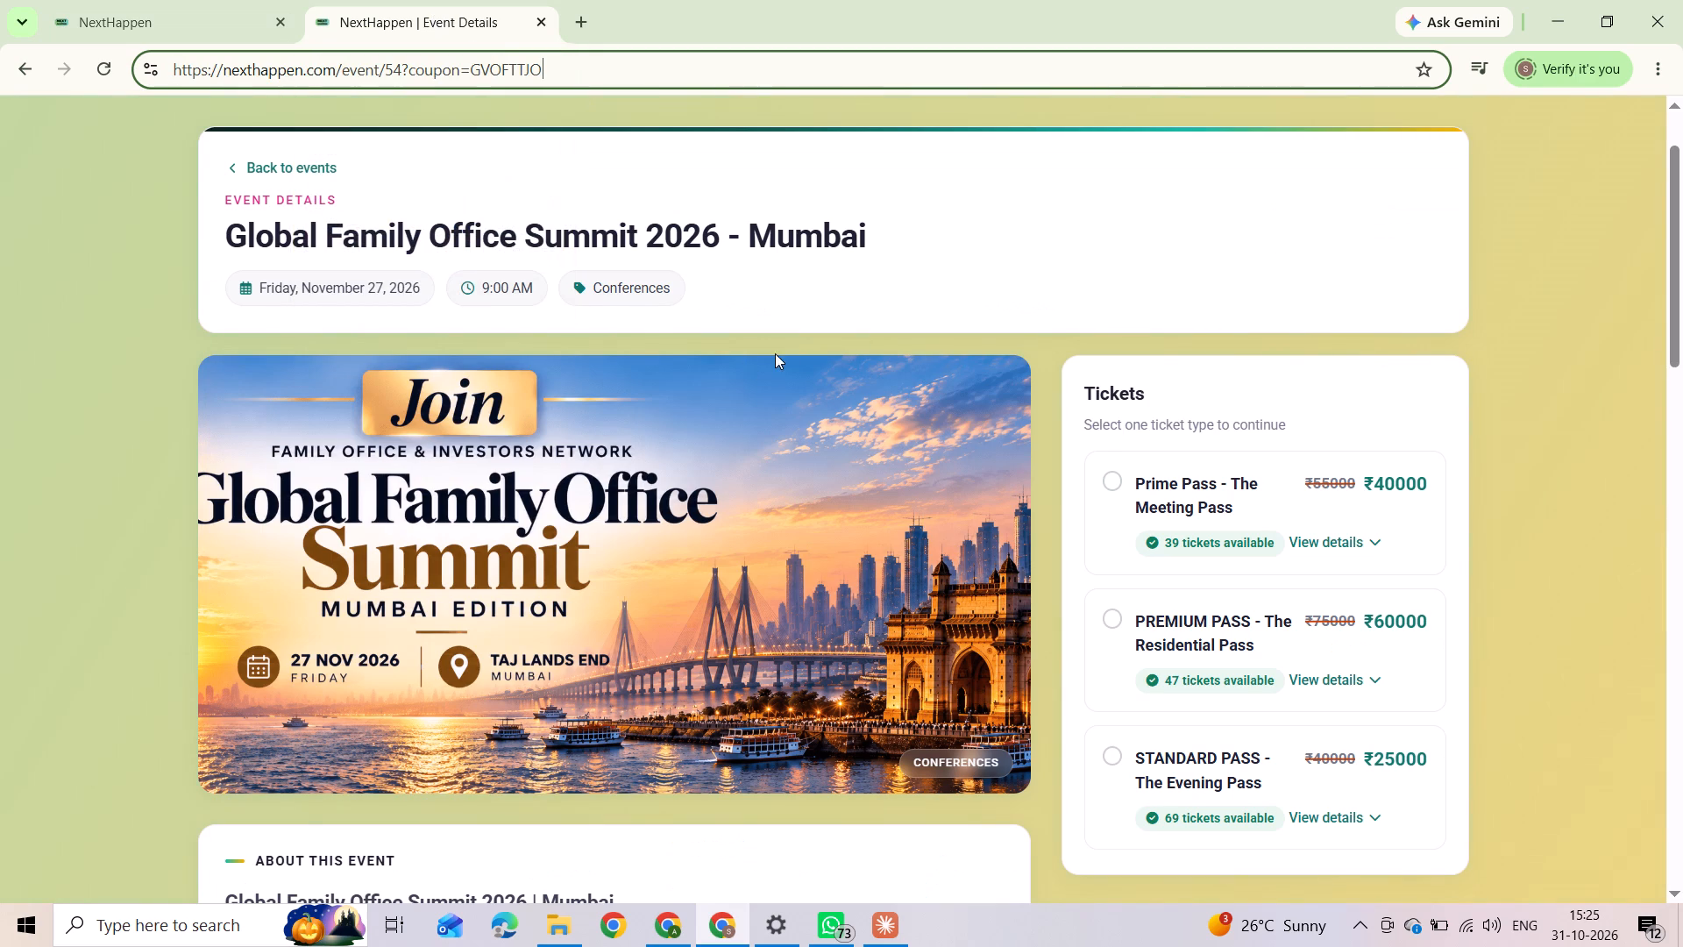
key(BackSpace)
key(BackSpace)
key(BackSpace)
key(BackSpace)
key(BackSpace)
key(BackSpace)
key(BackSpace)
key(BackSpace)
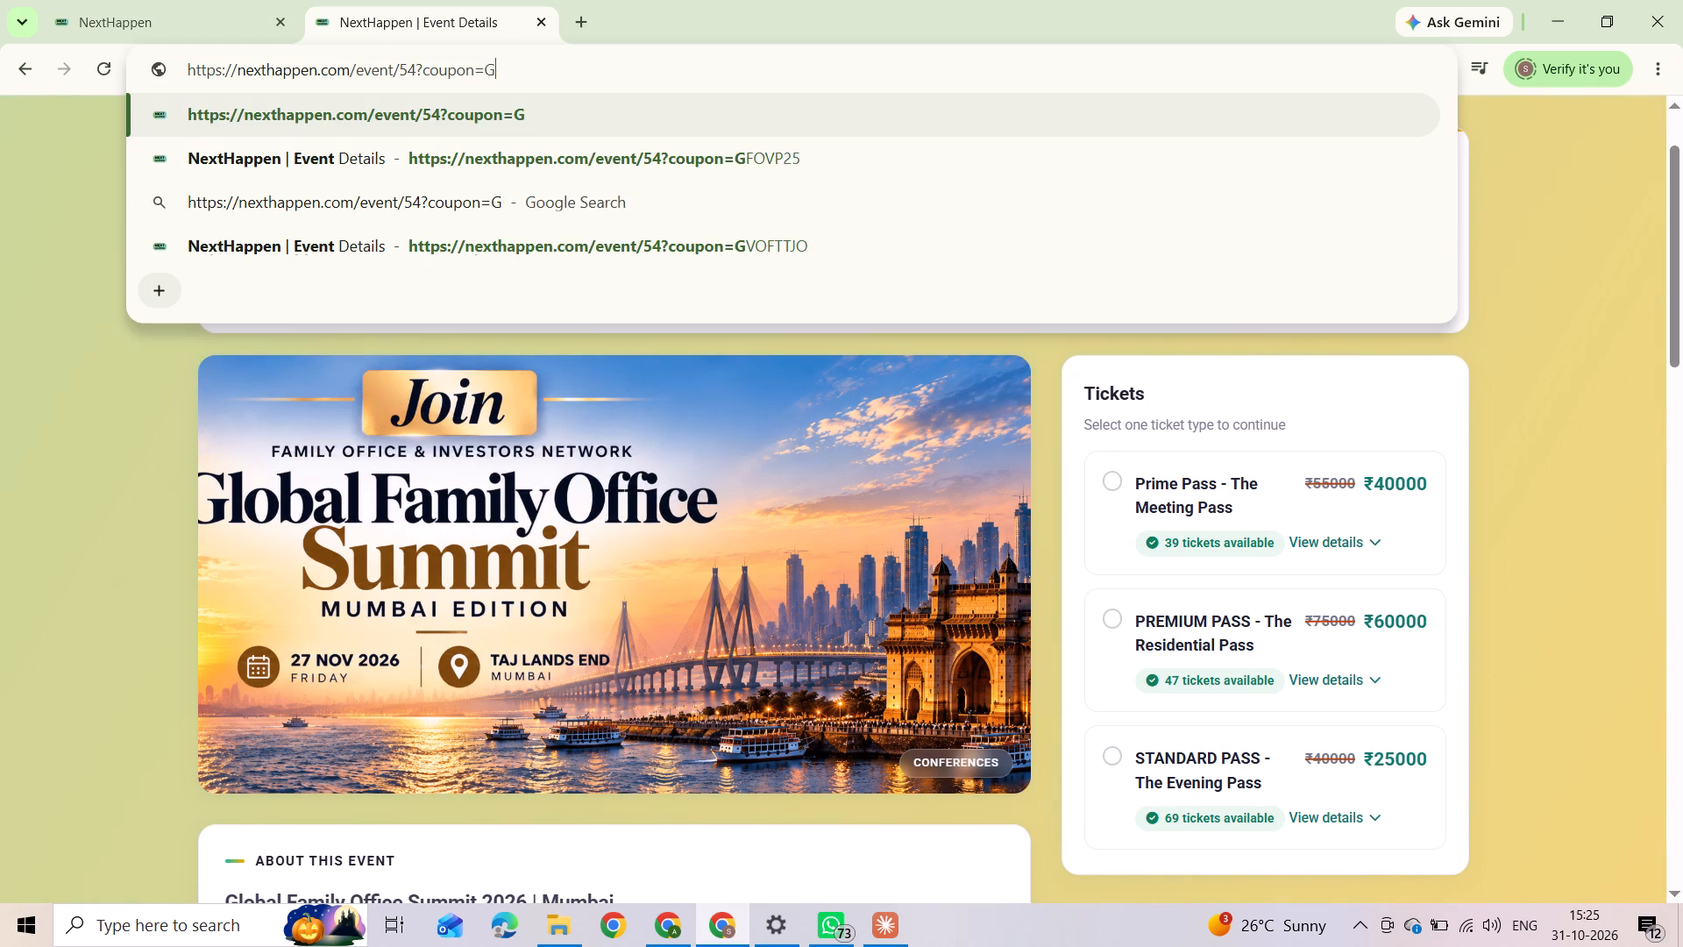
key(ctrl+v)
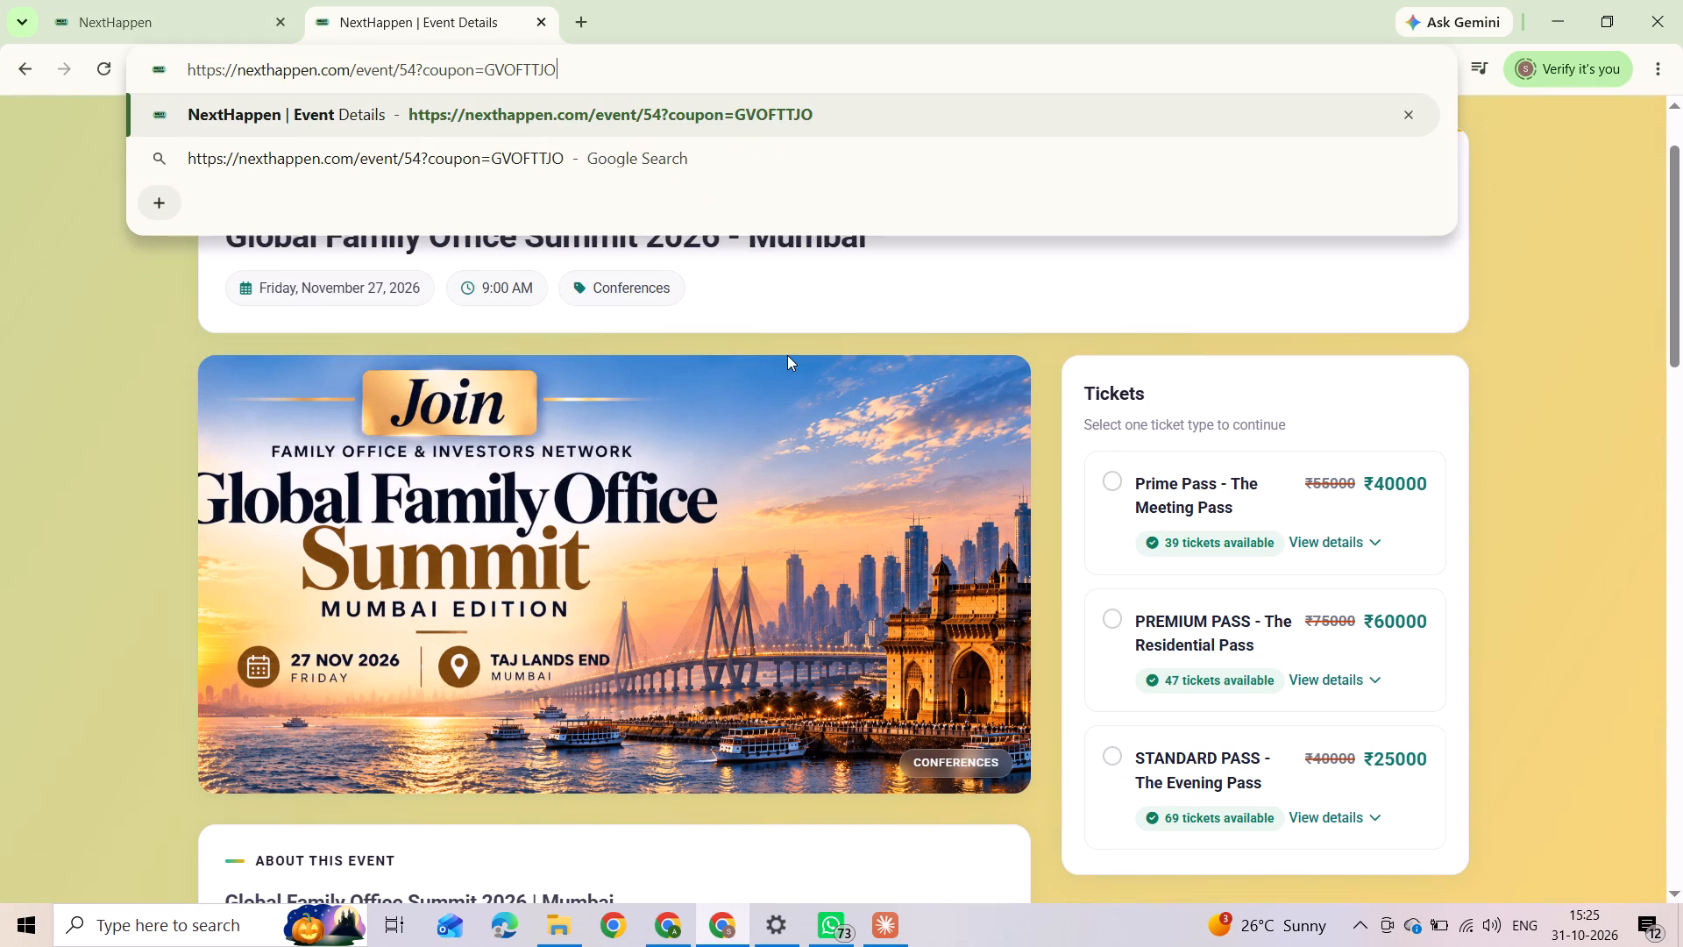
key(Return)
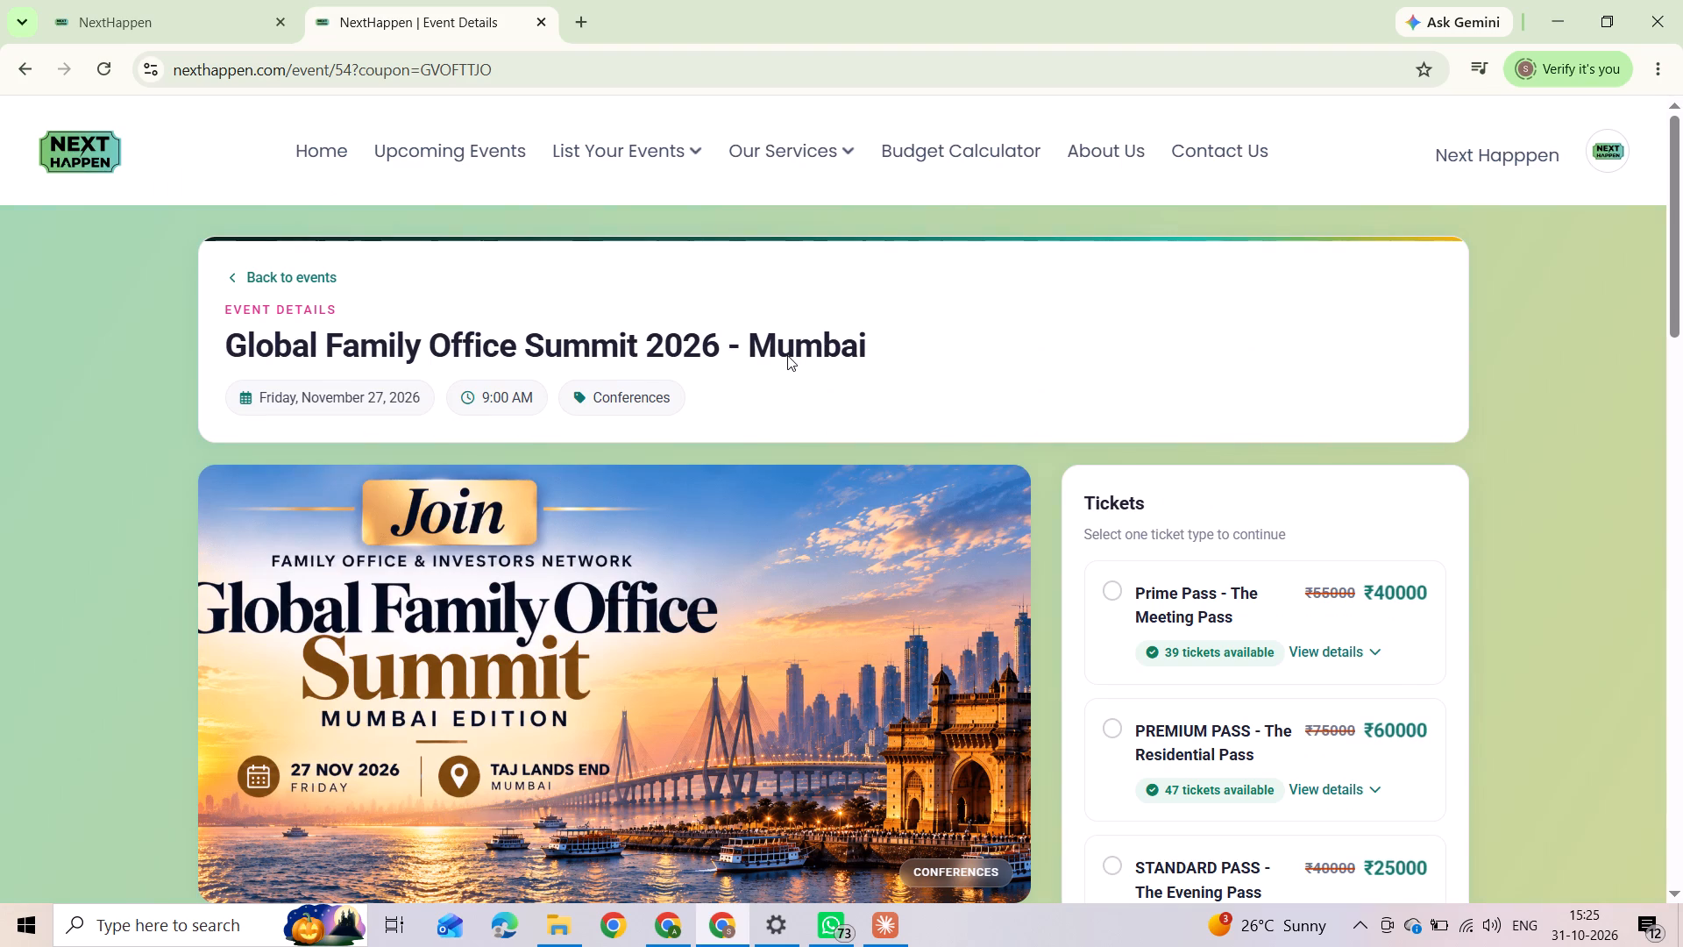
scroll(1012, 590, down, 1)
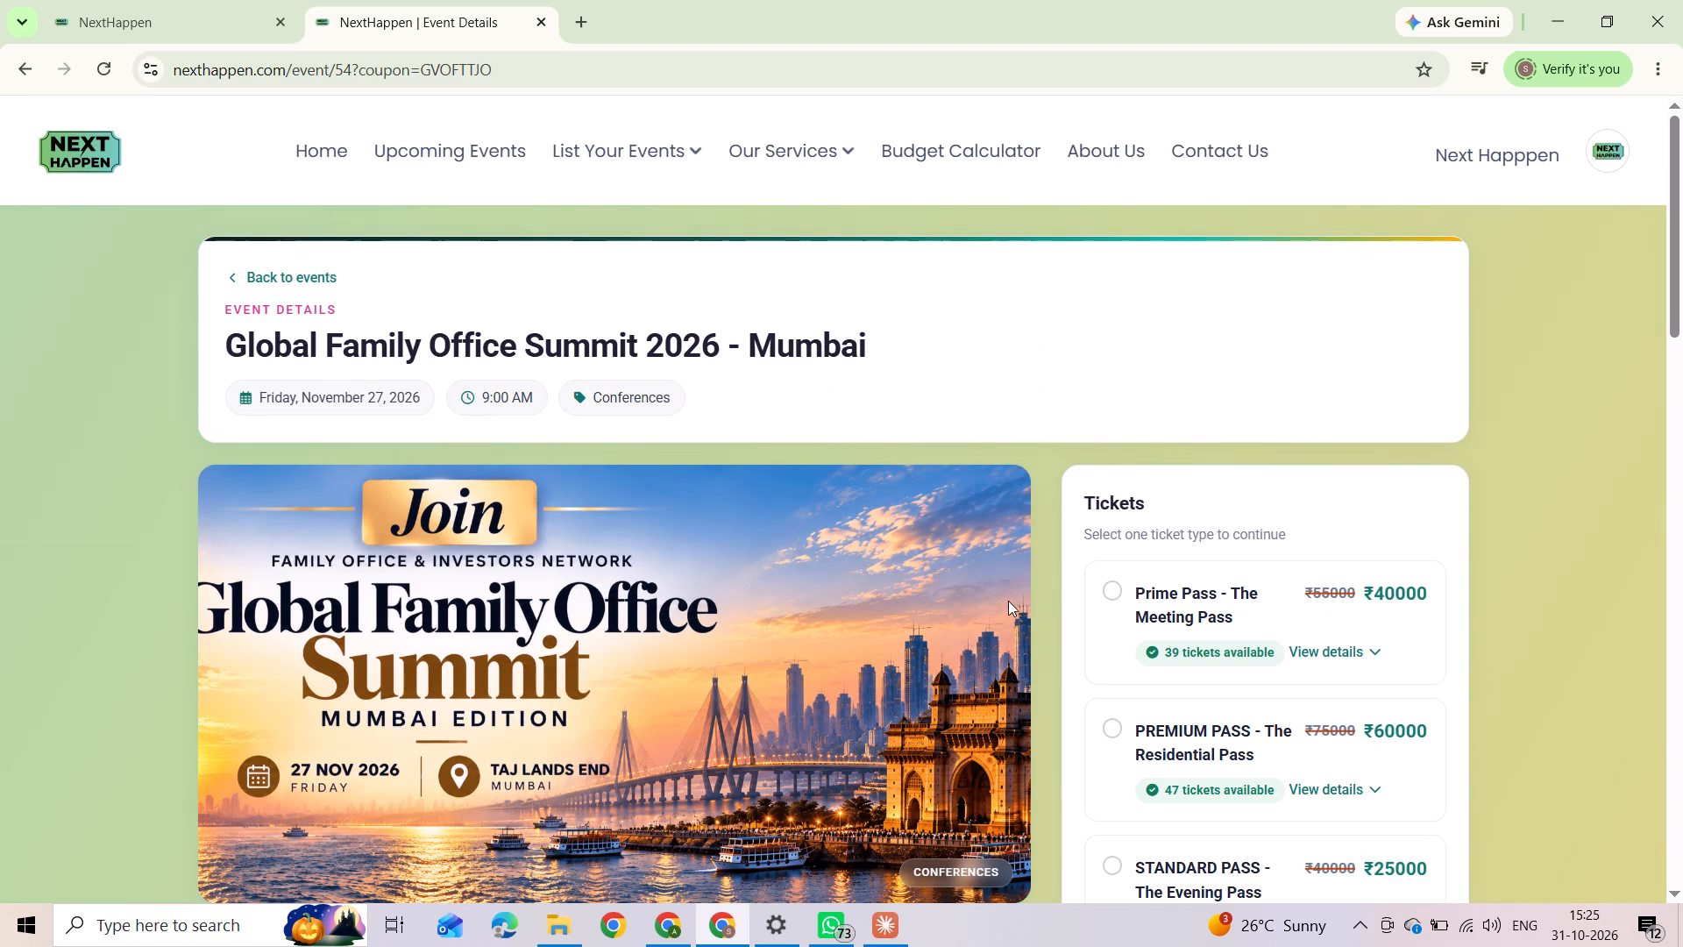
scroll(1008, 593, down, 1)
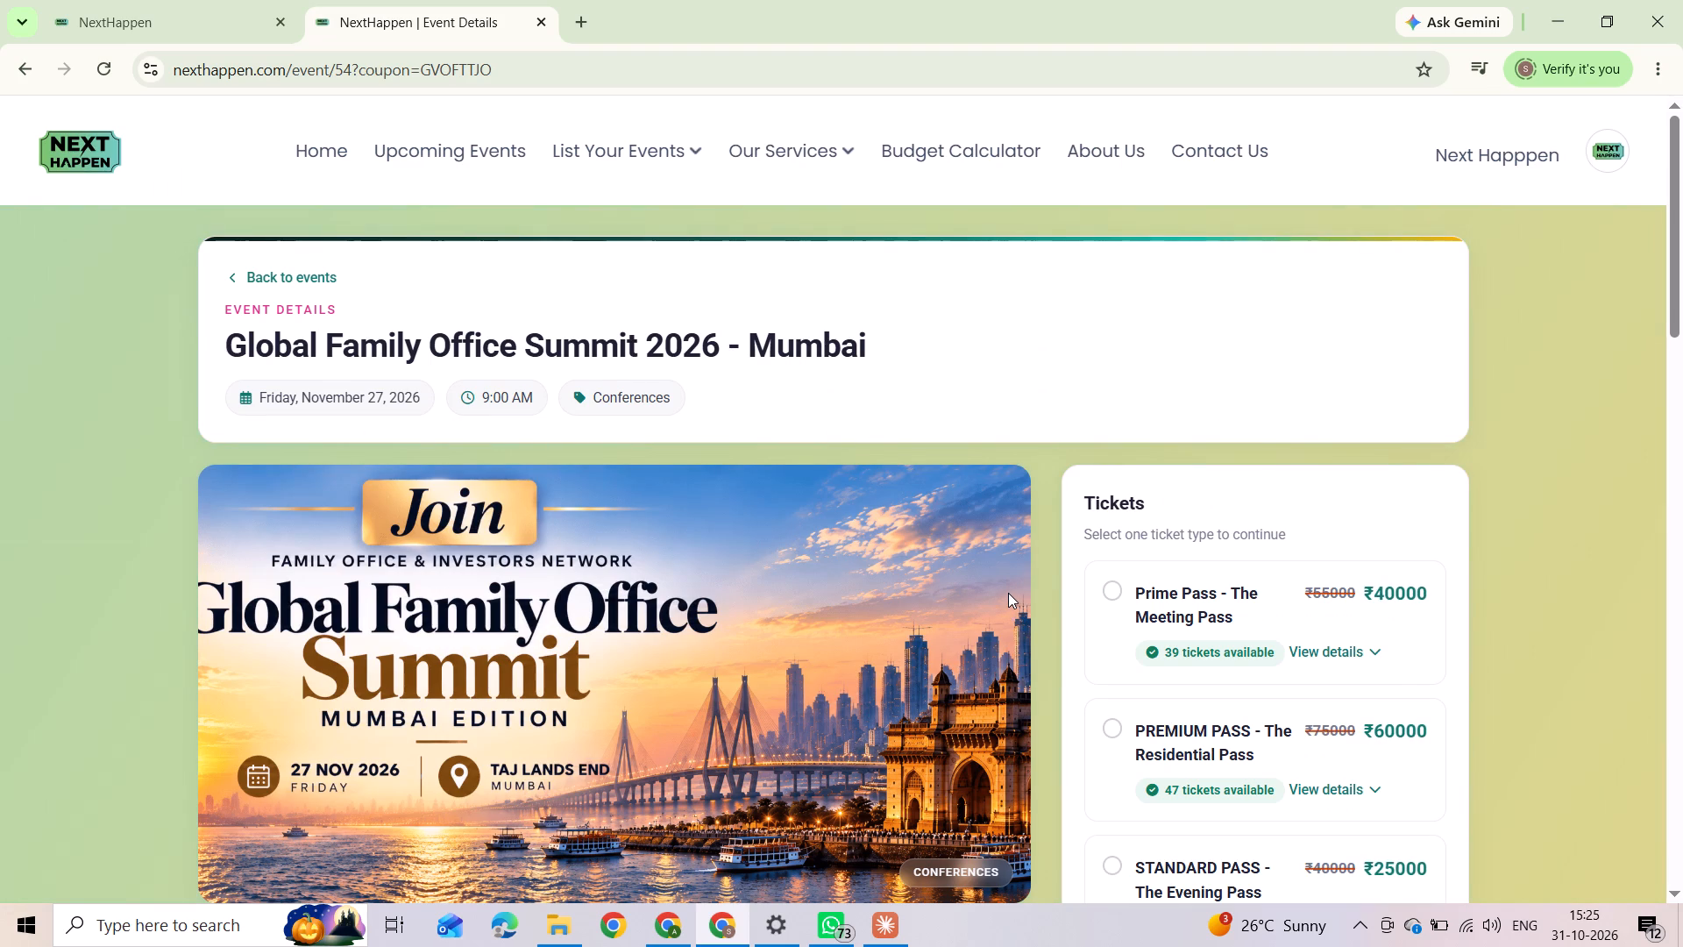
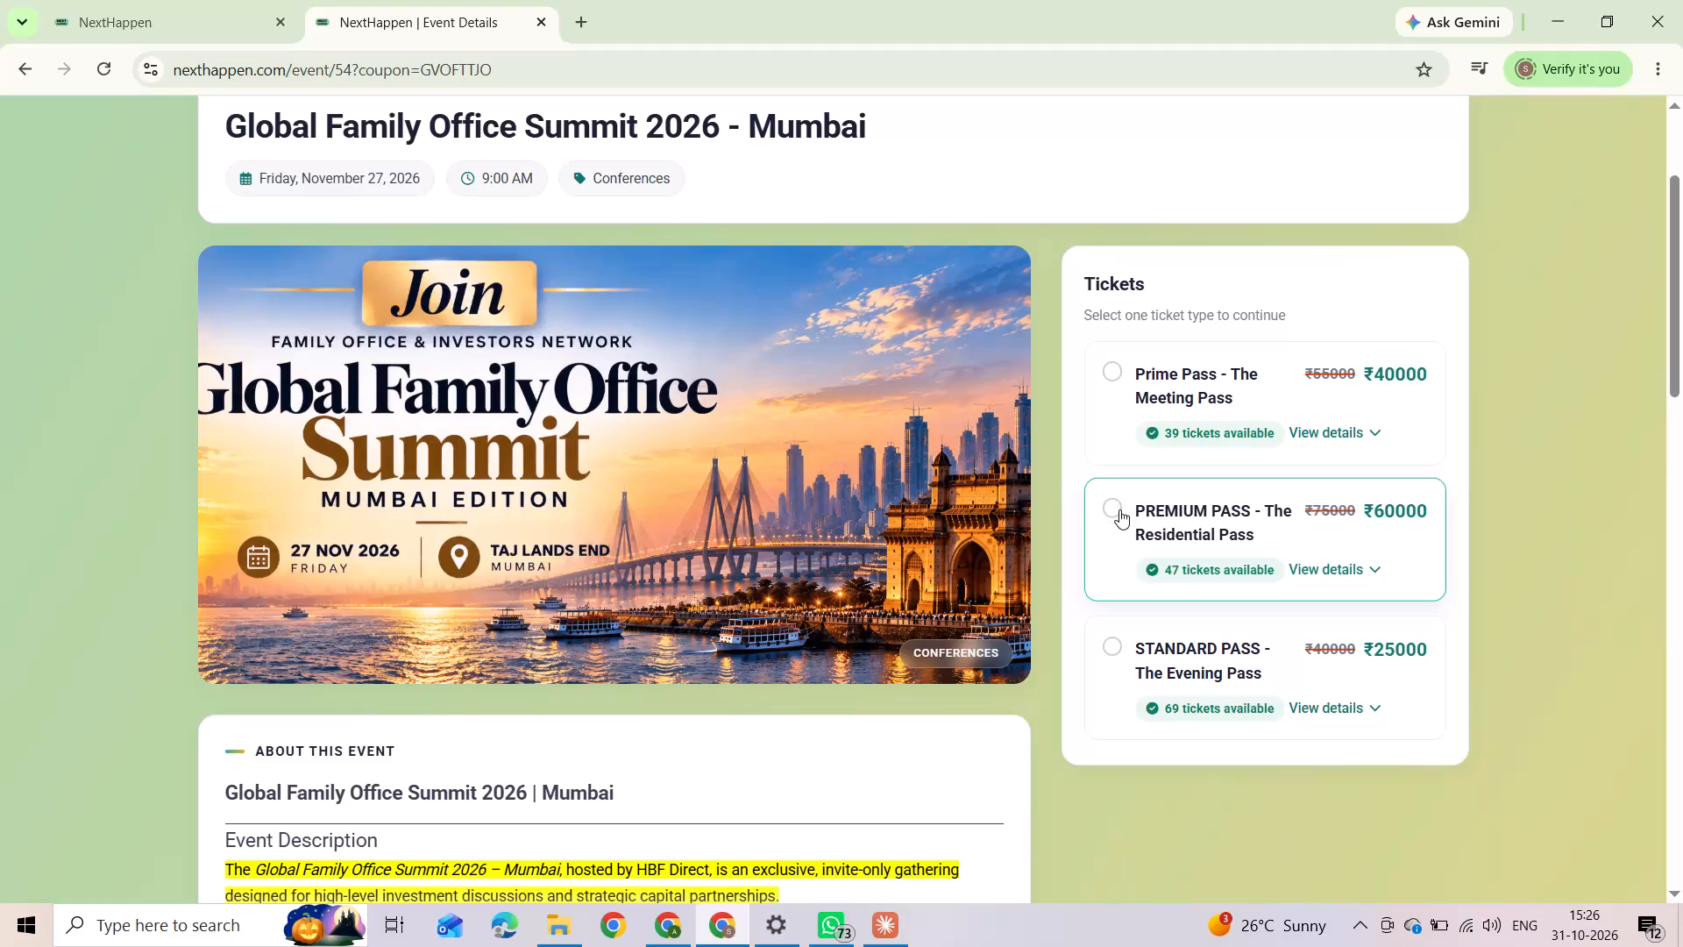
Open the checkout for the PREMIUM PASS - The Residential Pass and review its payment summary with coupon GVOFTTJO applied.
click(1118, 509)
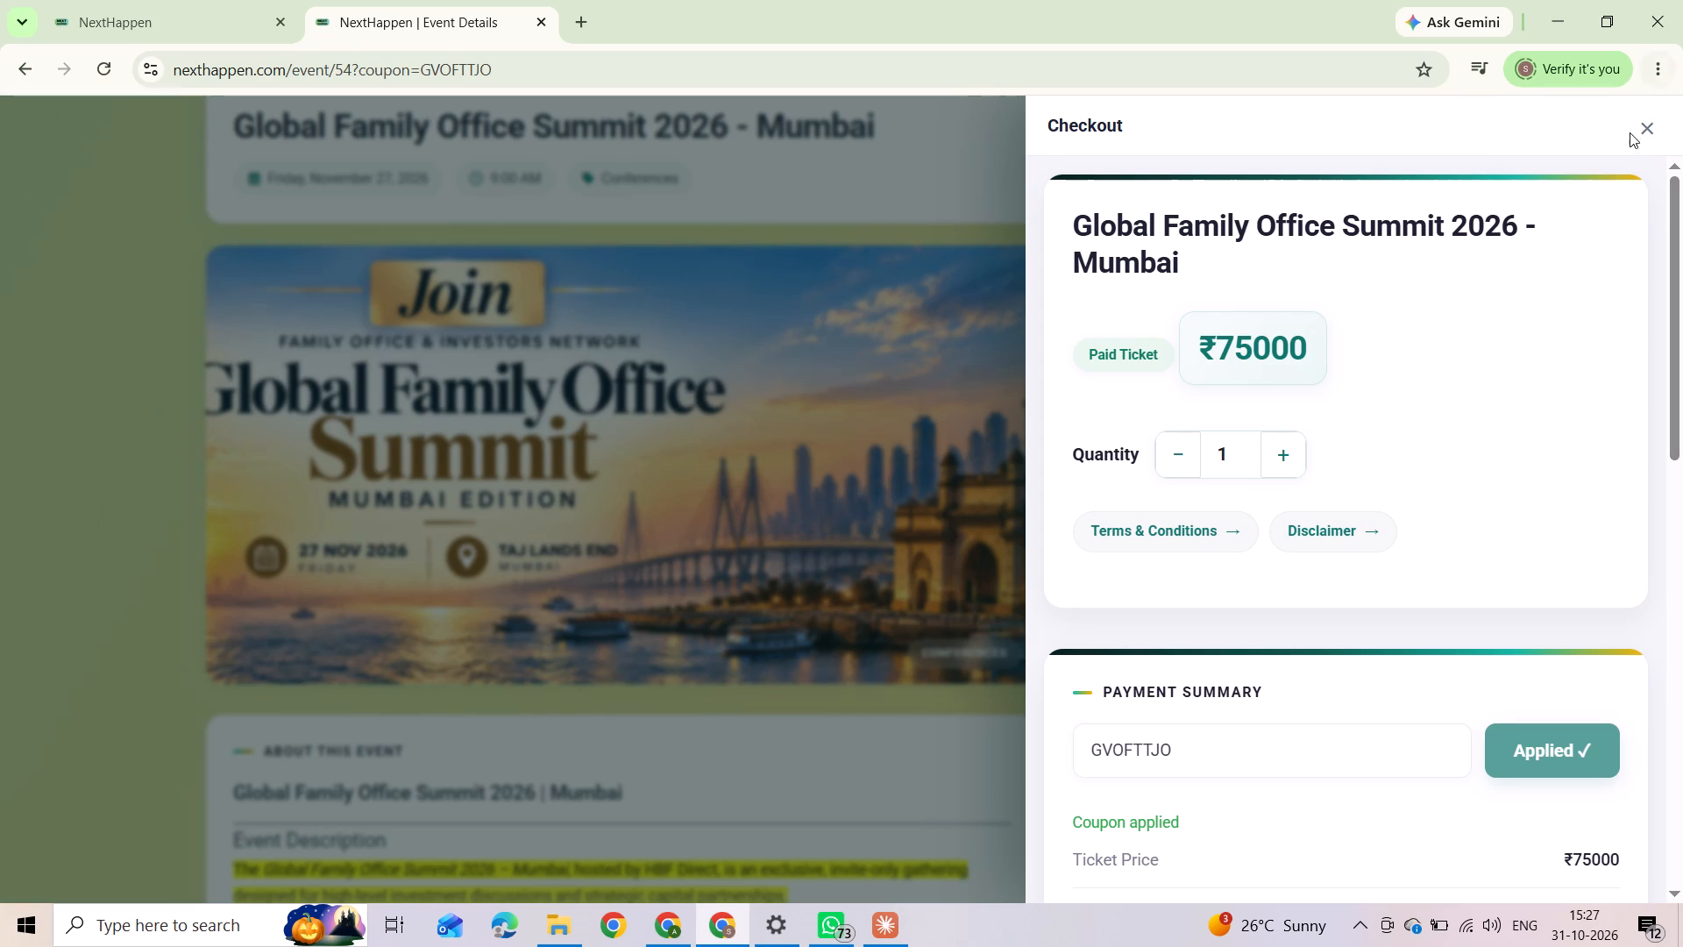
click(1643, 130)
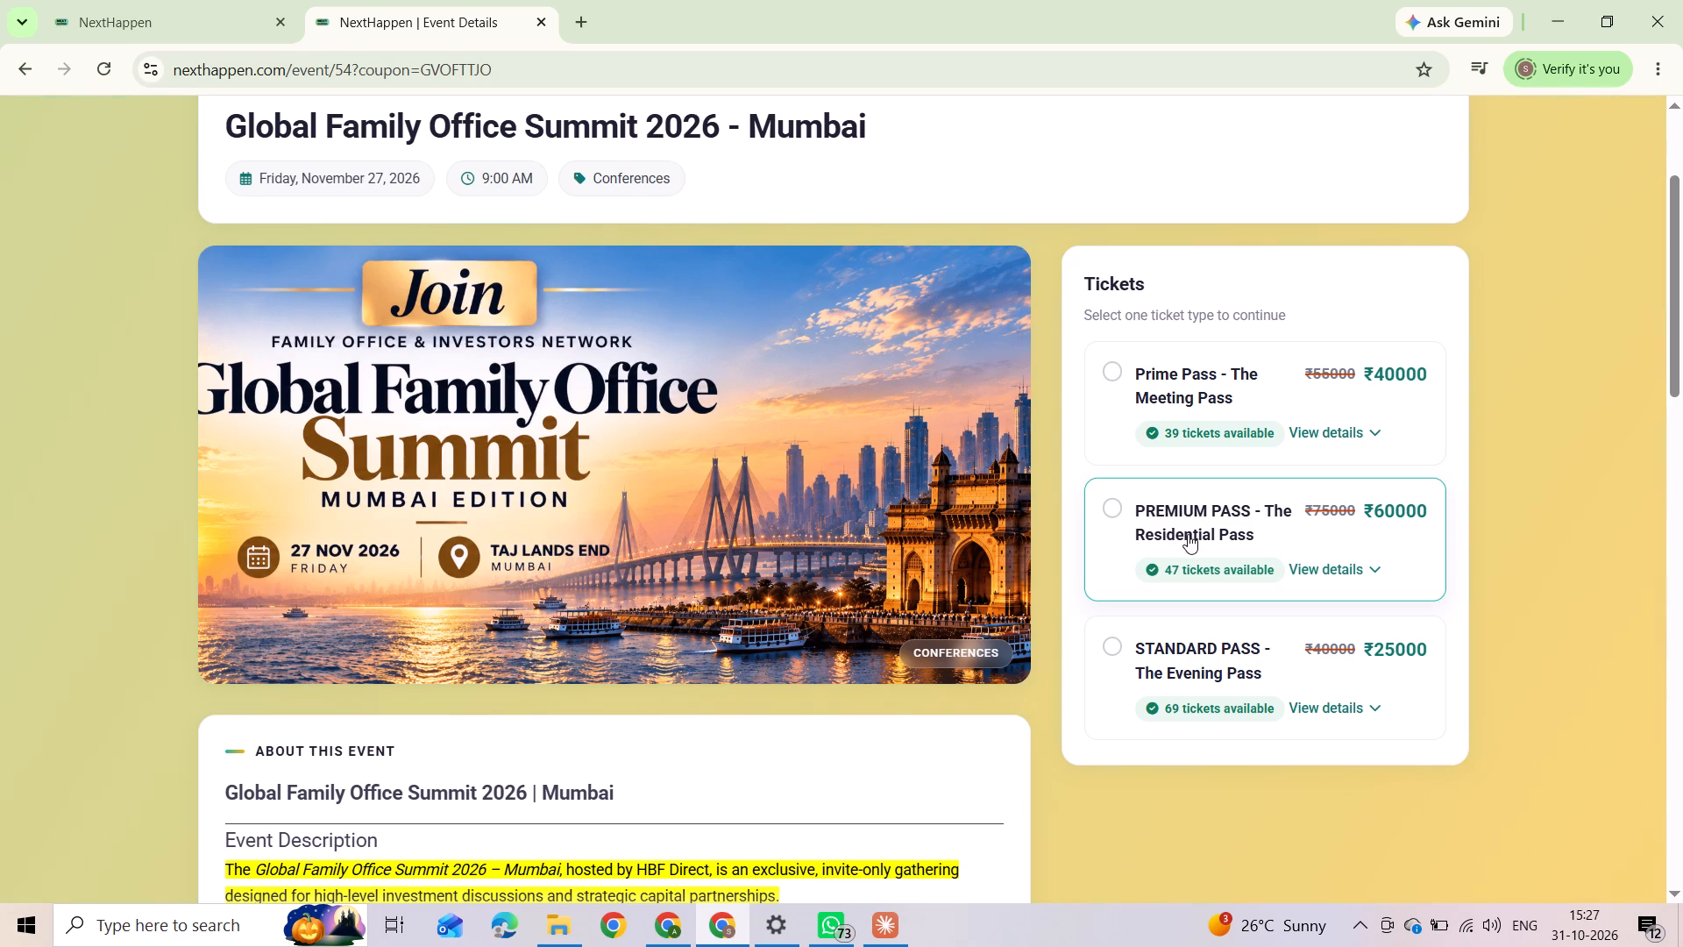
double_click(1106, 515)
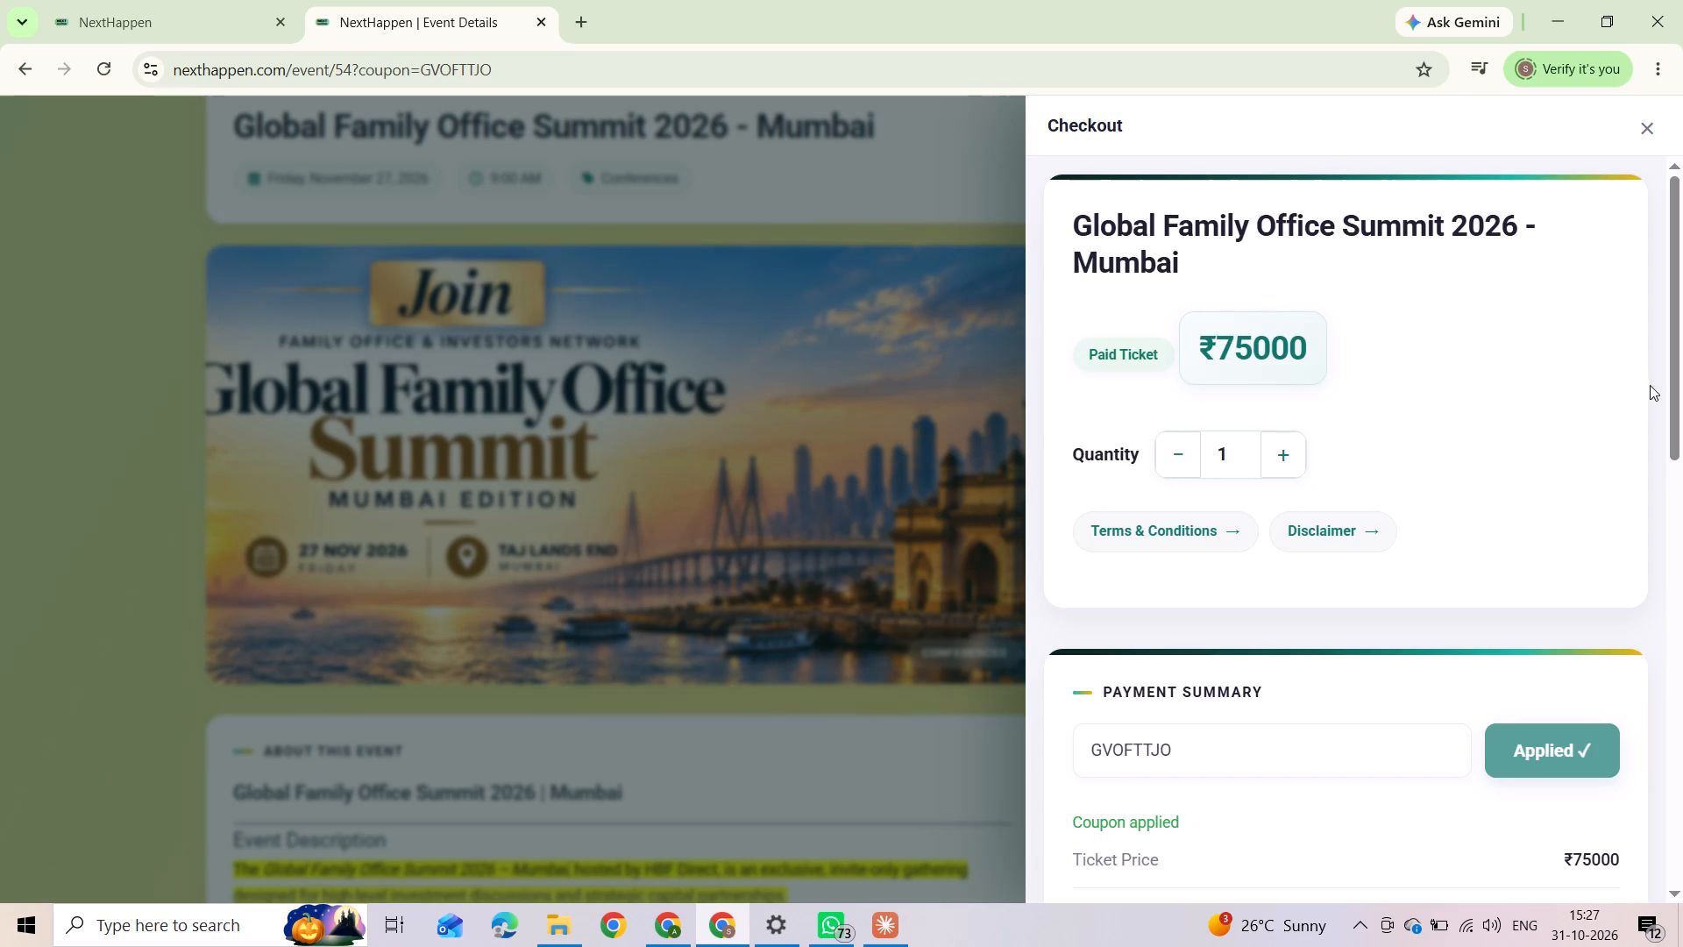
scroll(1594, 419, down, 1)
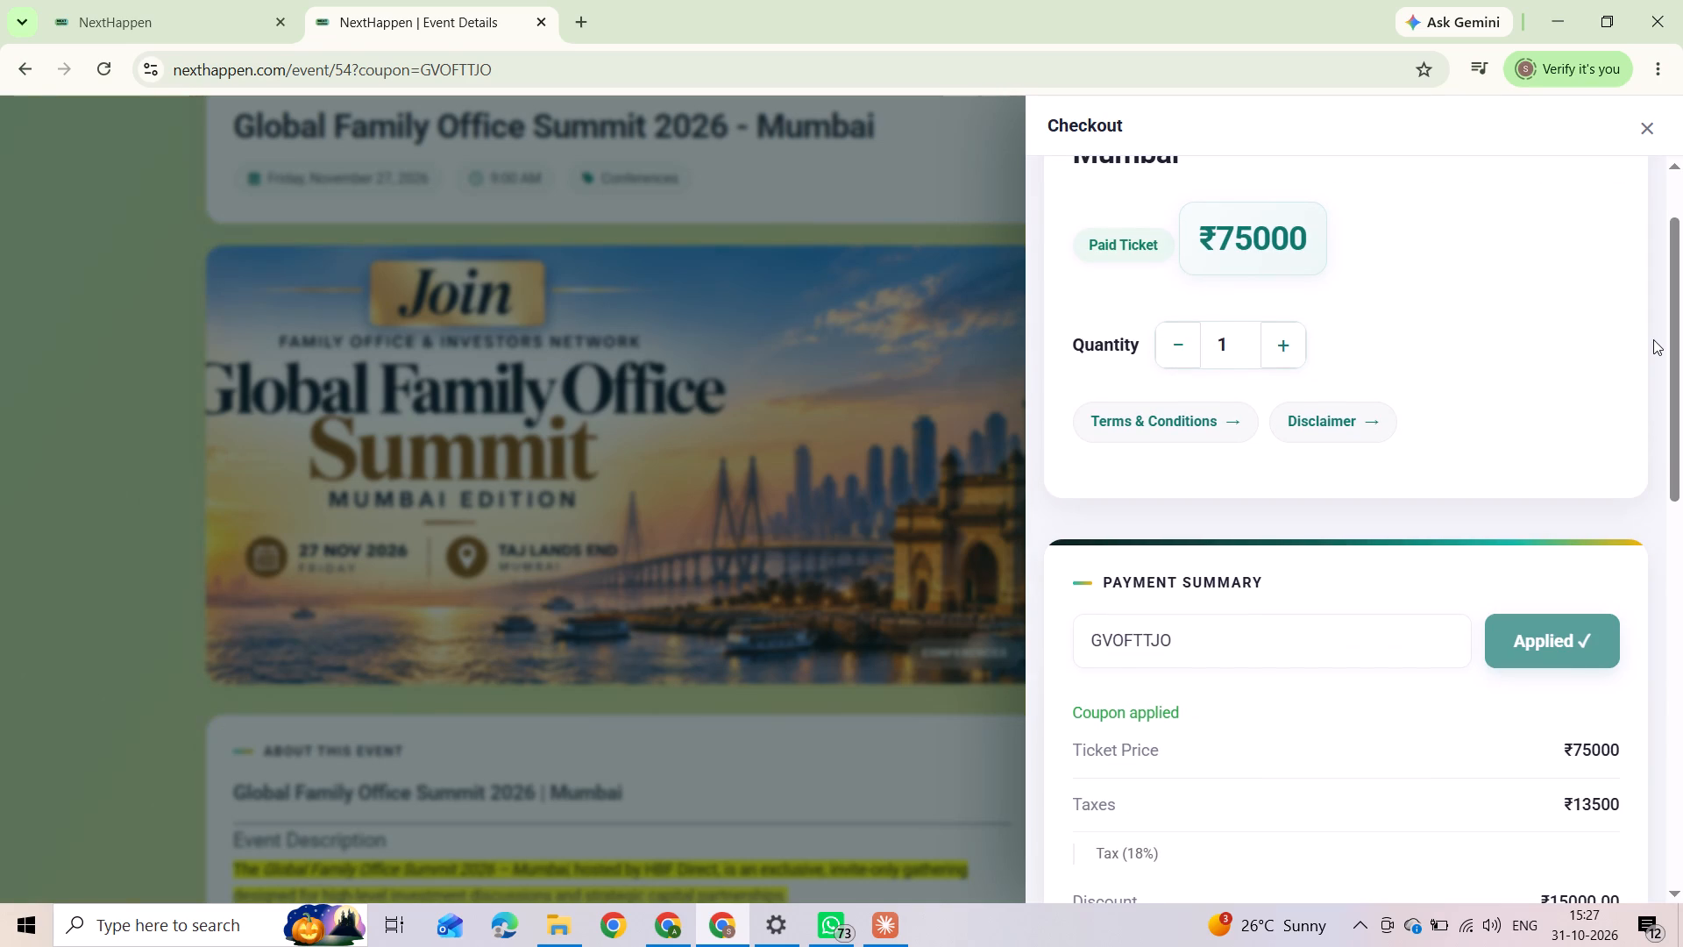
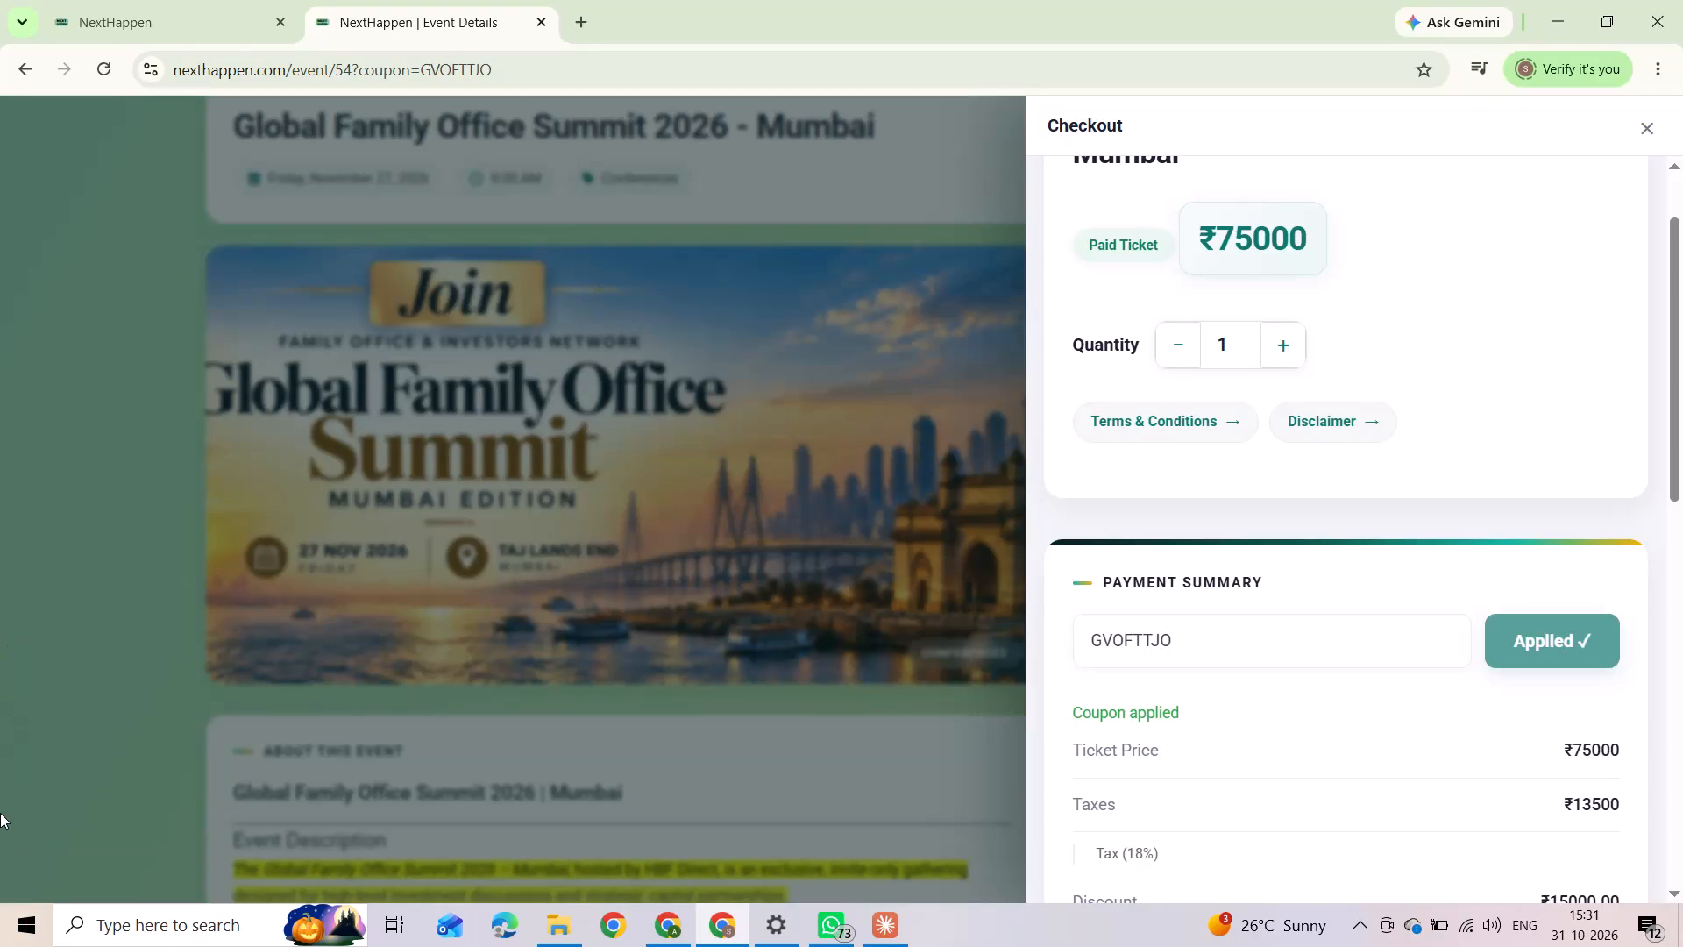
Examine the taxes, discount and total amount in the PREMIUM PASS checkout, down to the attendee details form.
scroll(1450, 530, down, 2)
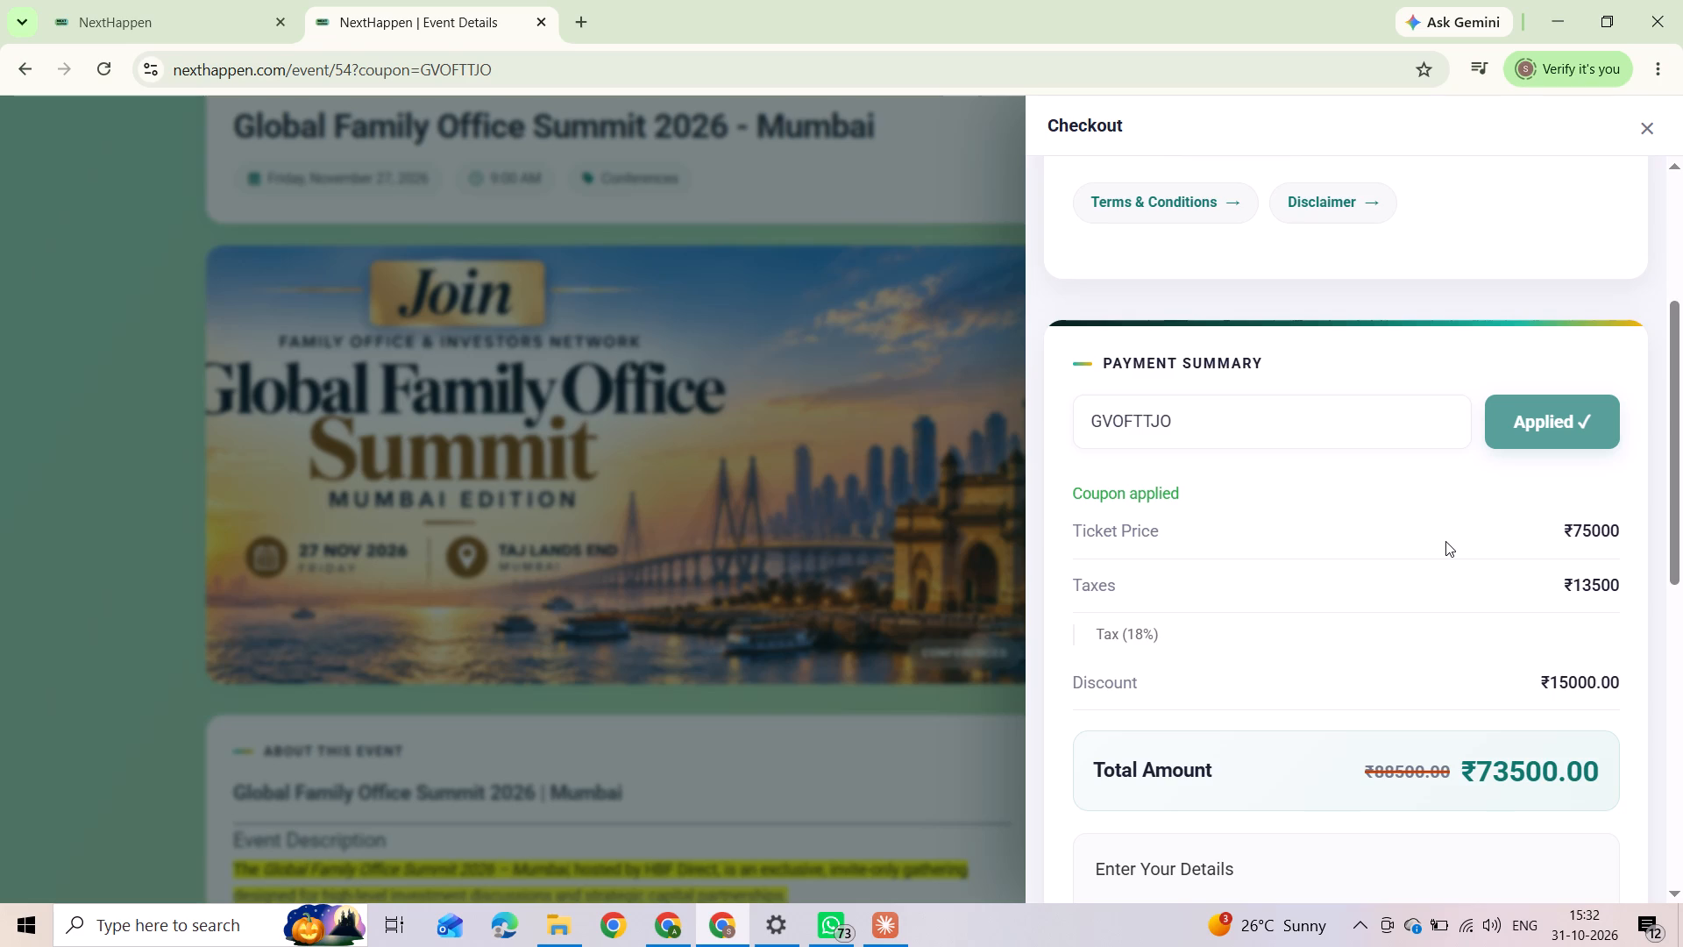
scroll(1461, 614, down, 1)
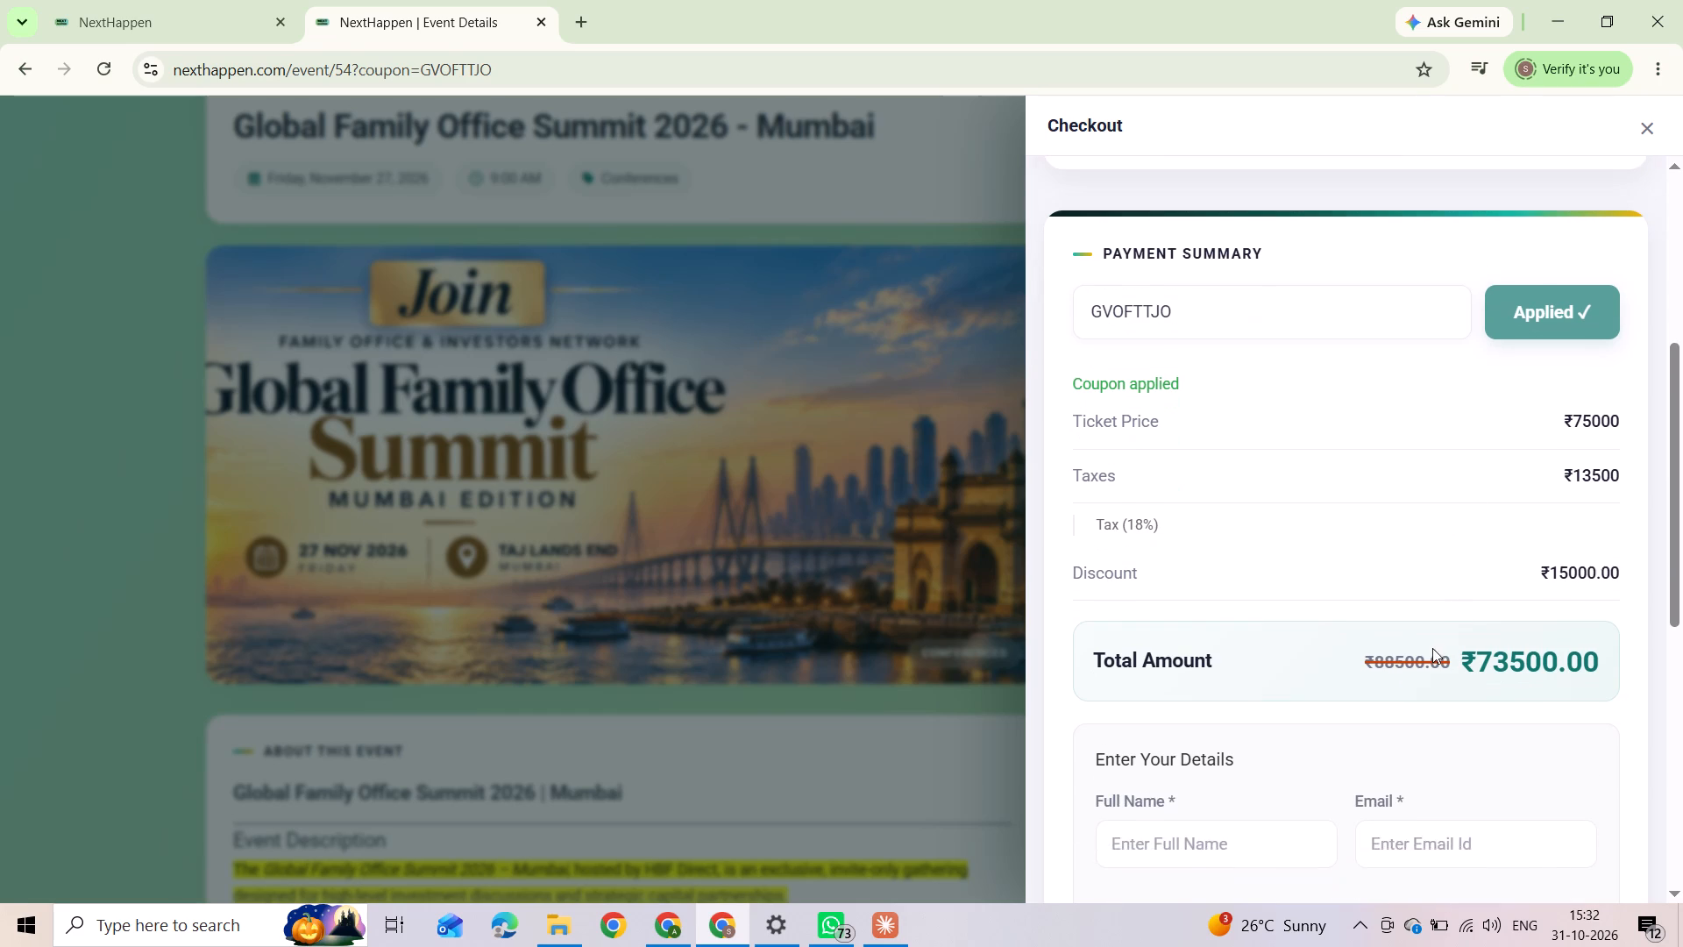
scroll(1432, 648, down, 1)
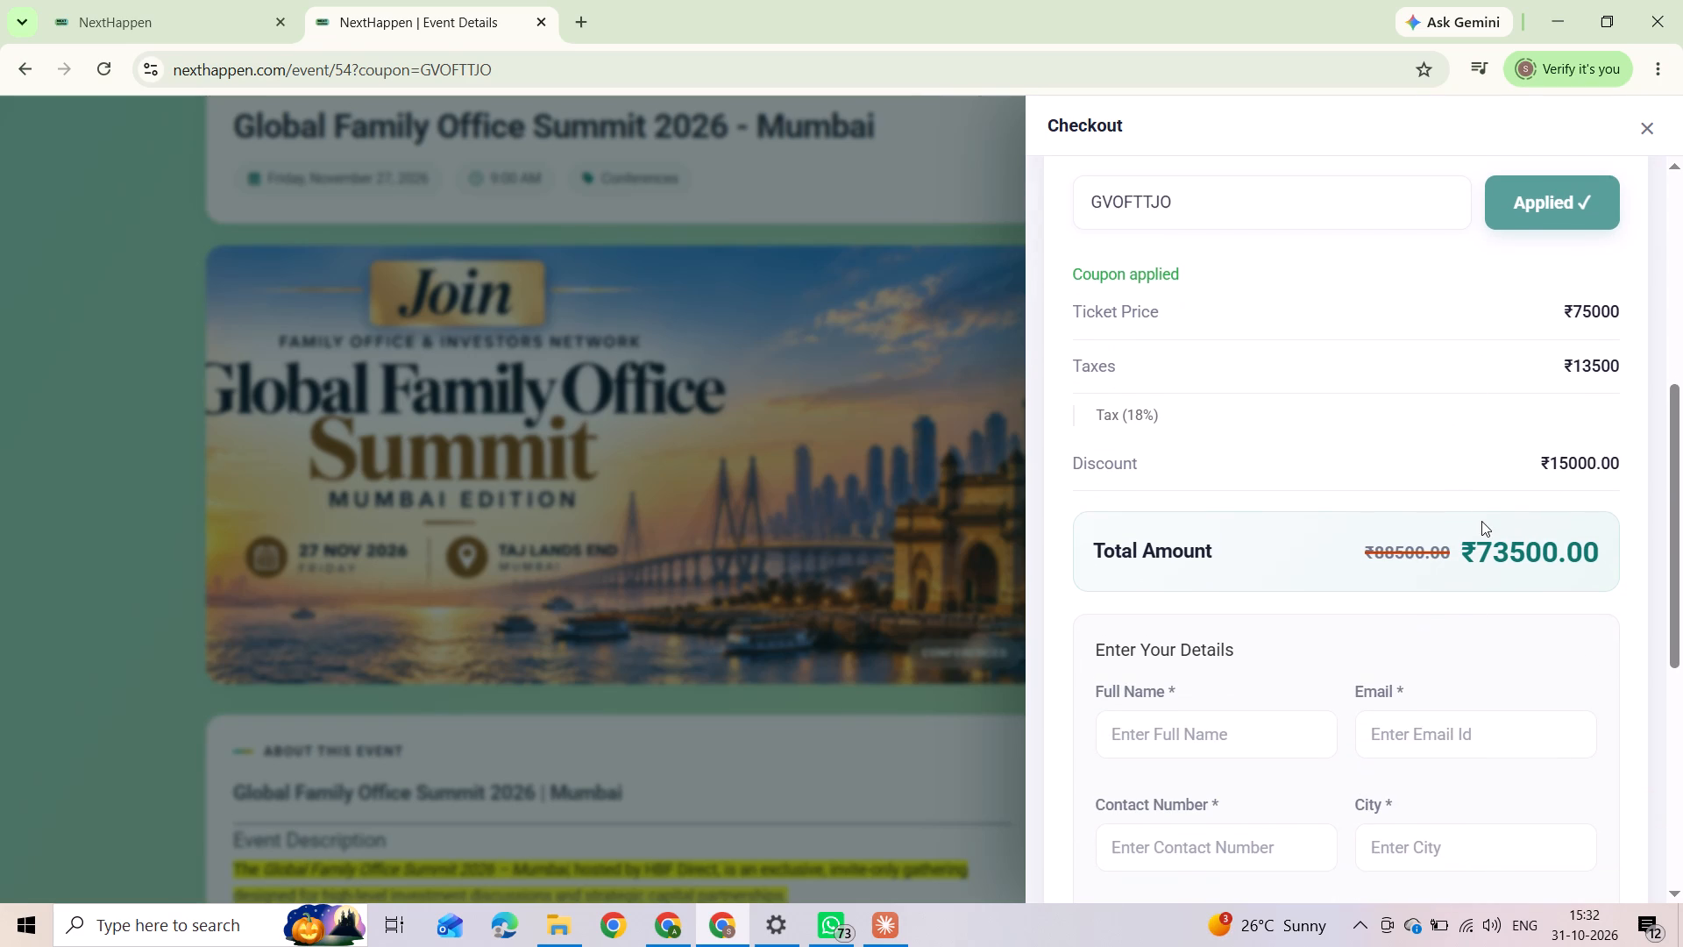
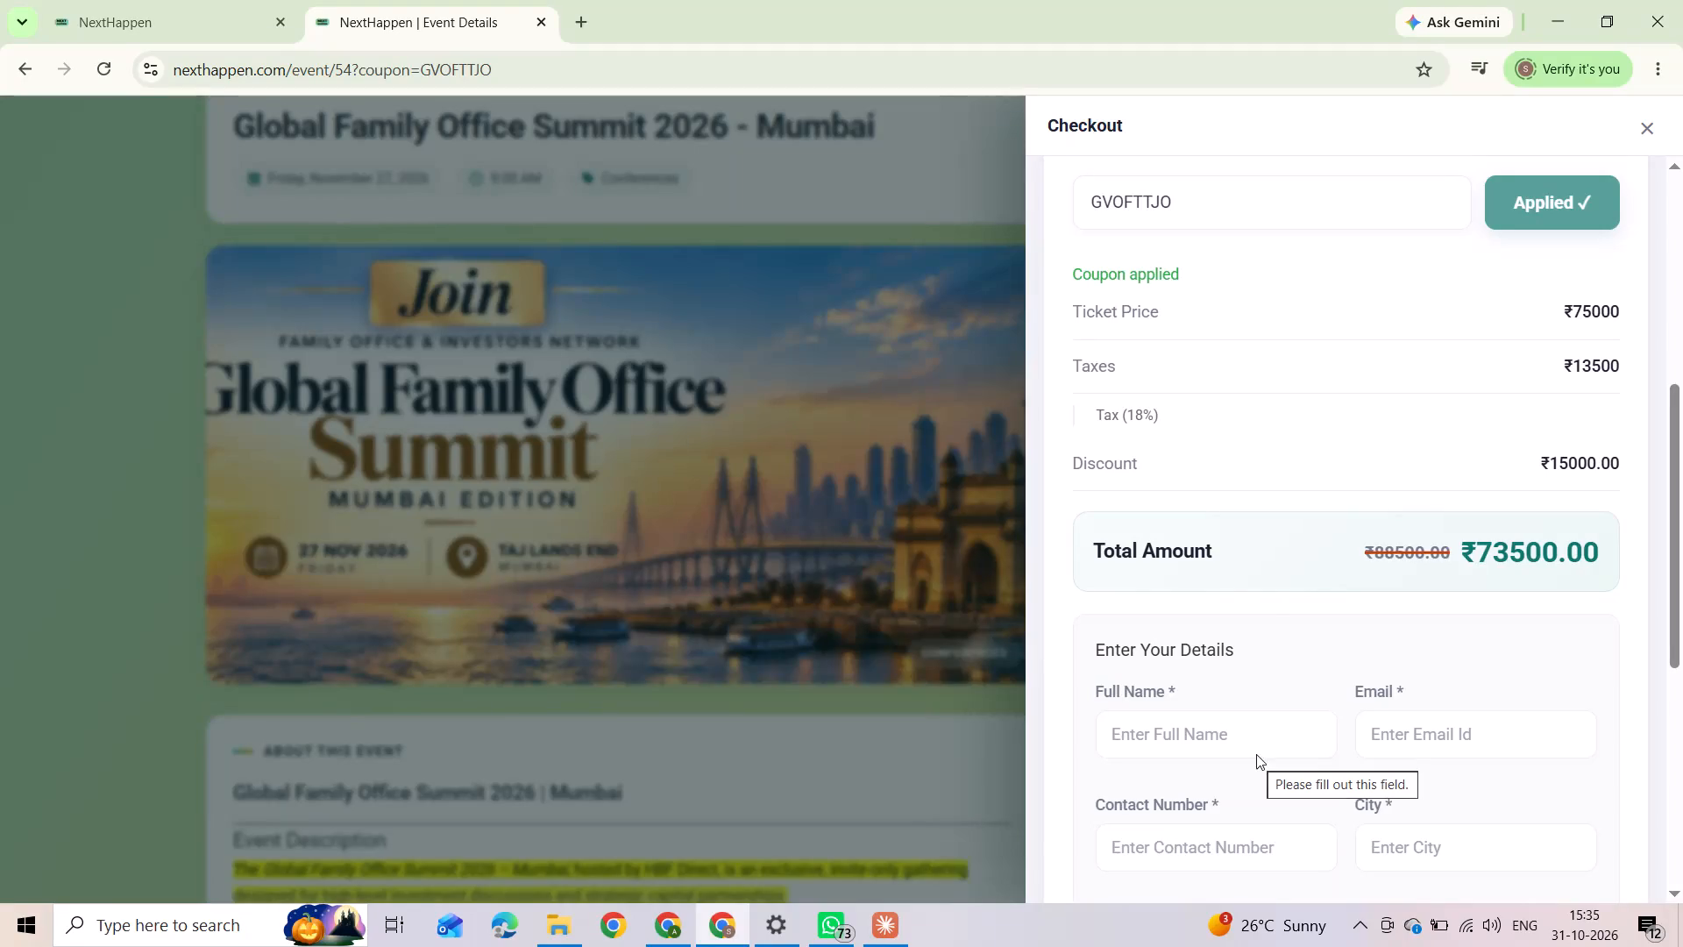
Close the PREMIUM PASS checkout and return to the summit's ticket list.
scroll(1478, 411, up, 8)
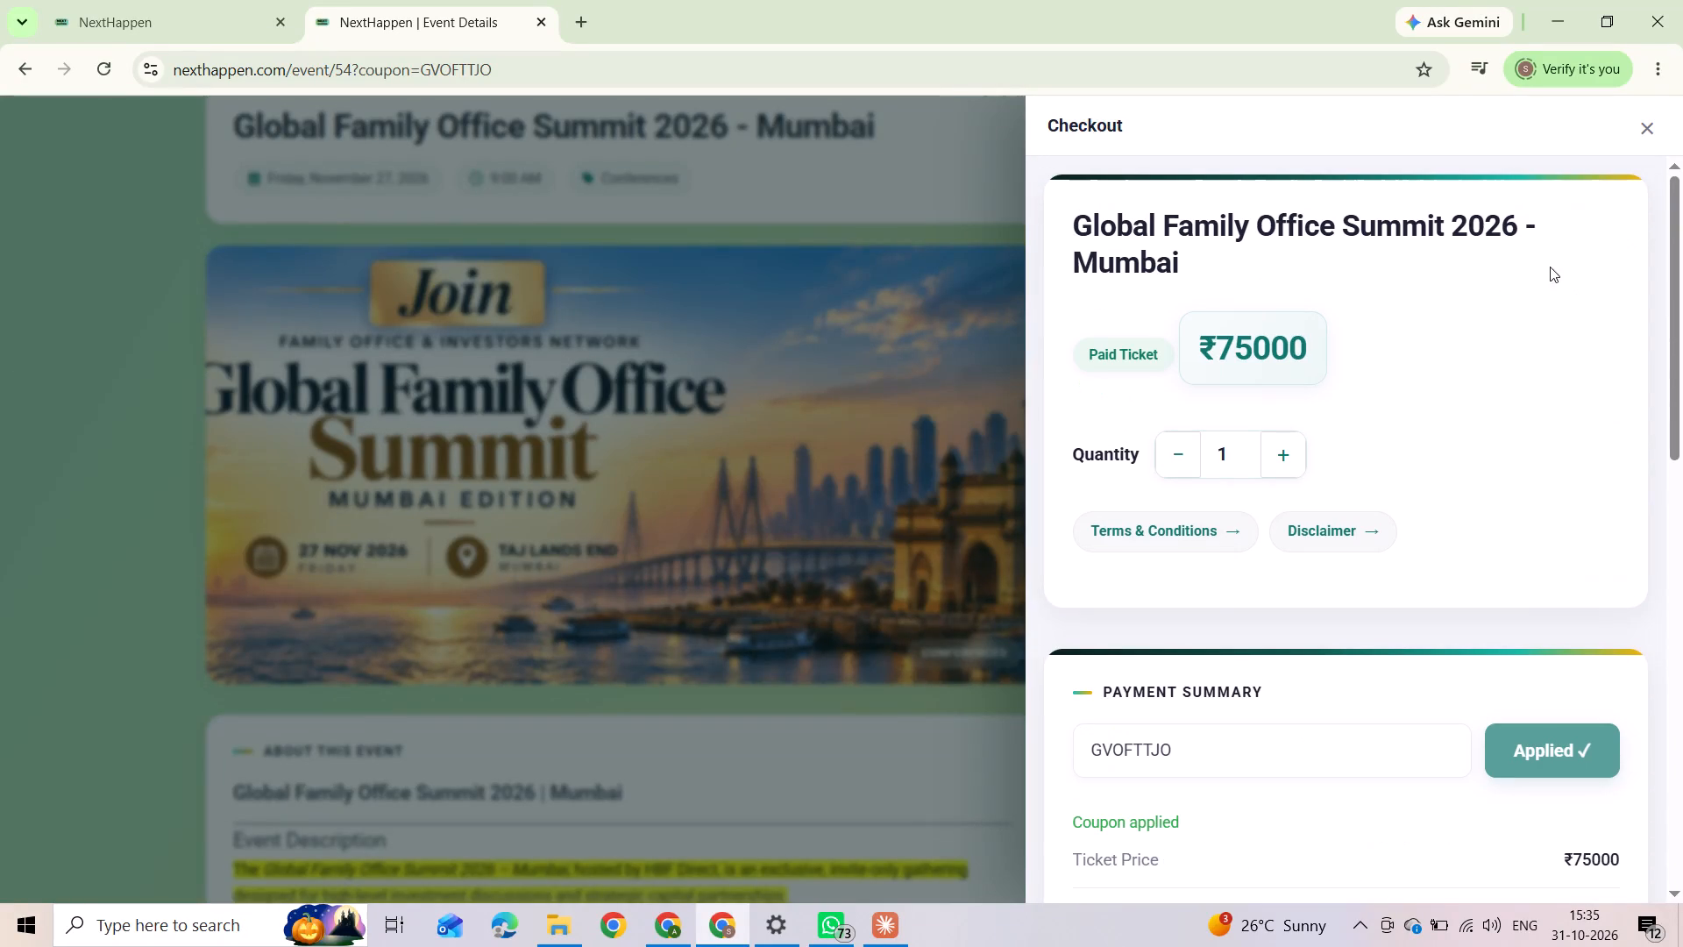
click(1650, 119)
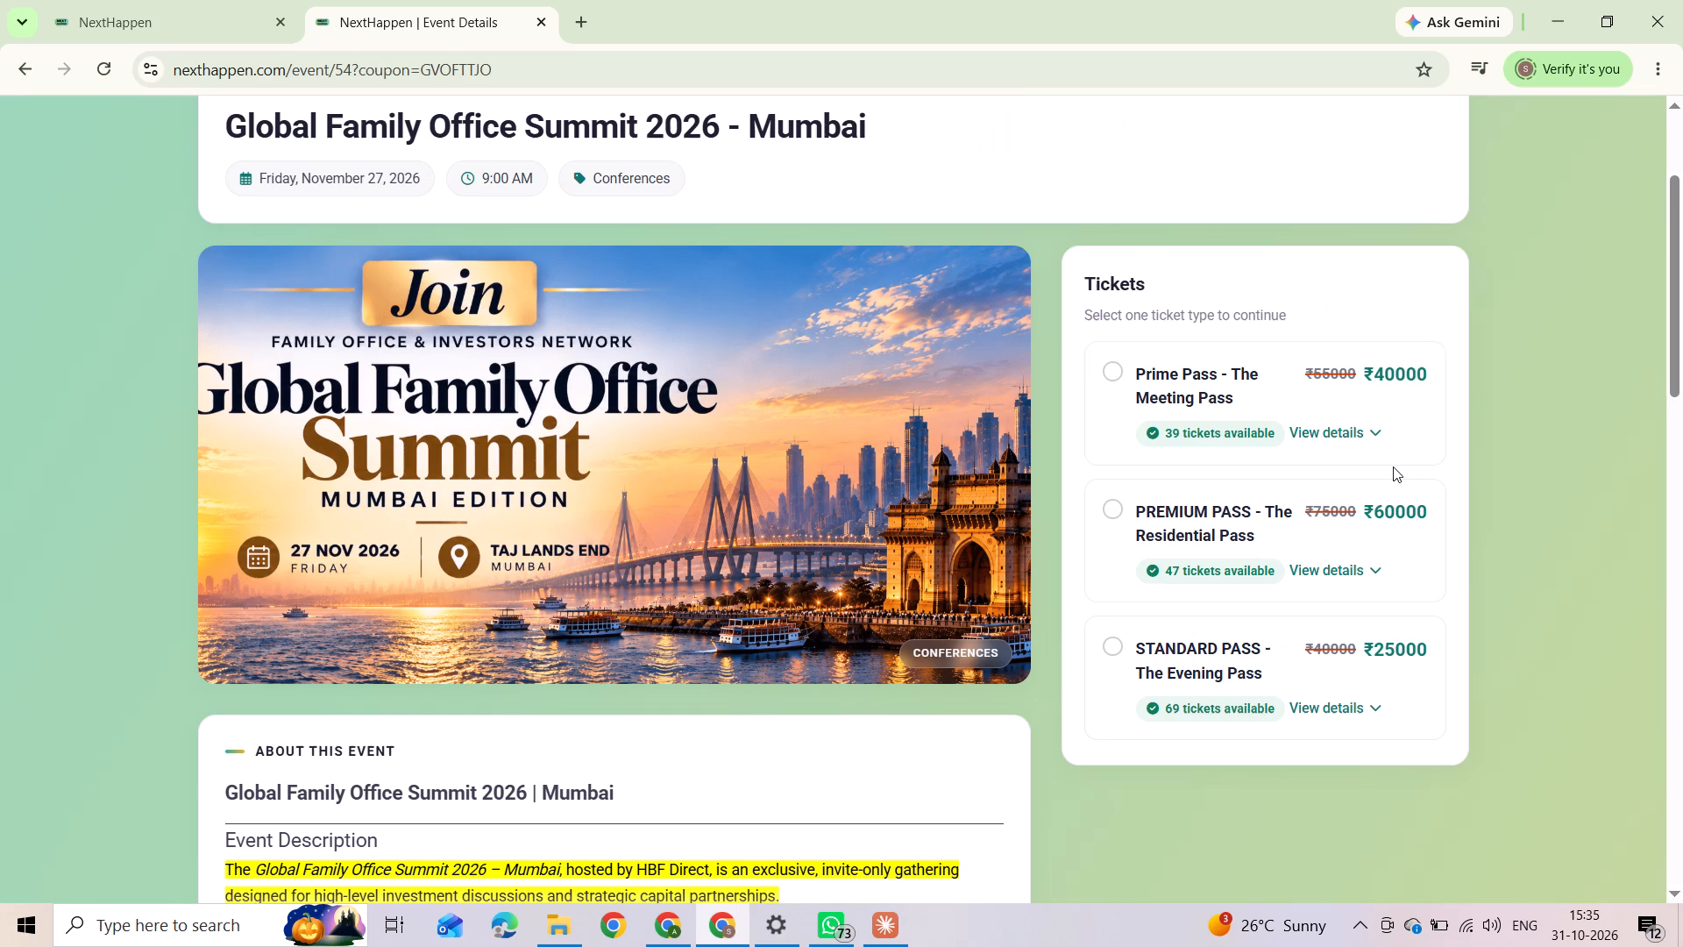
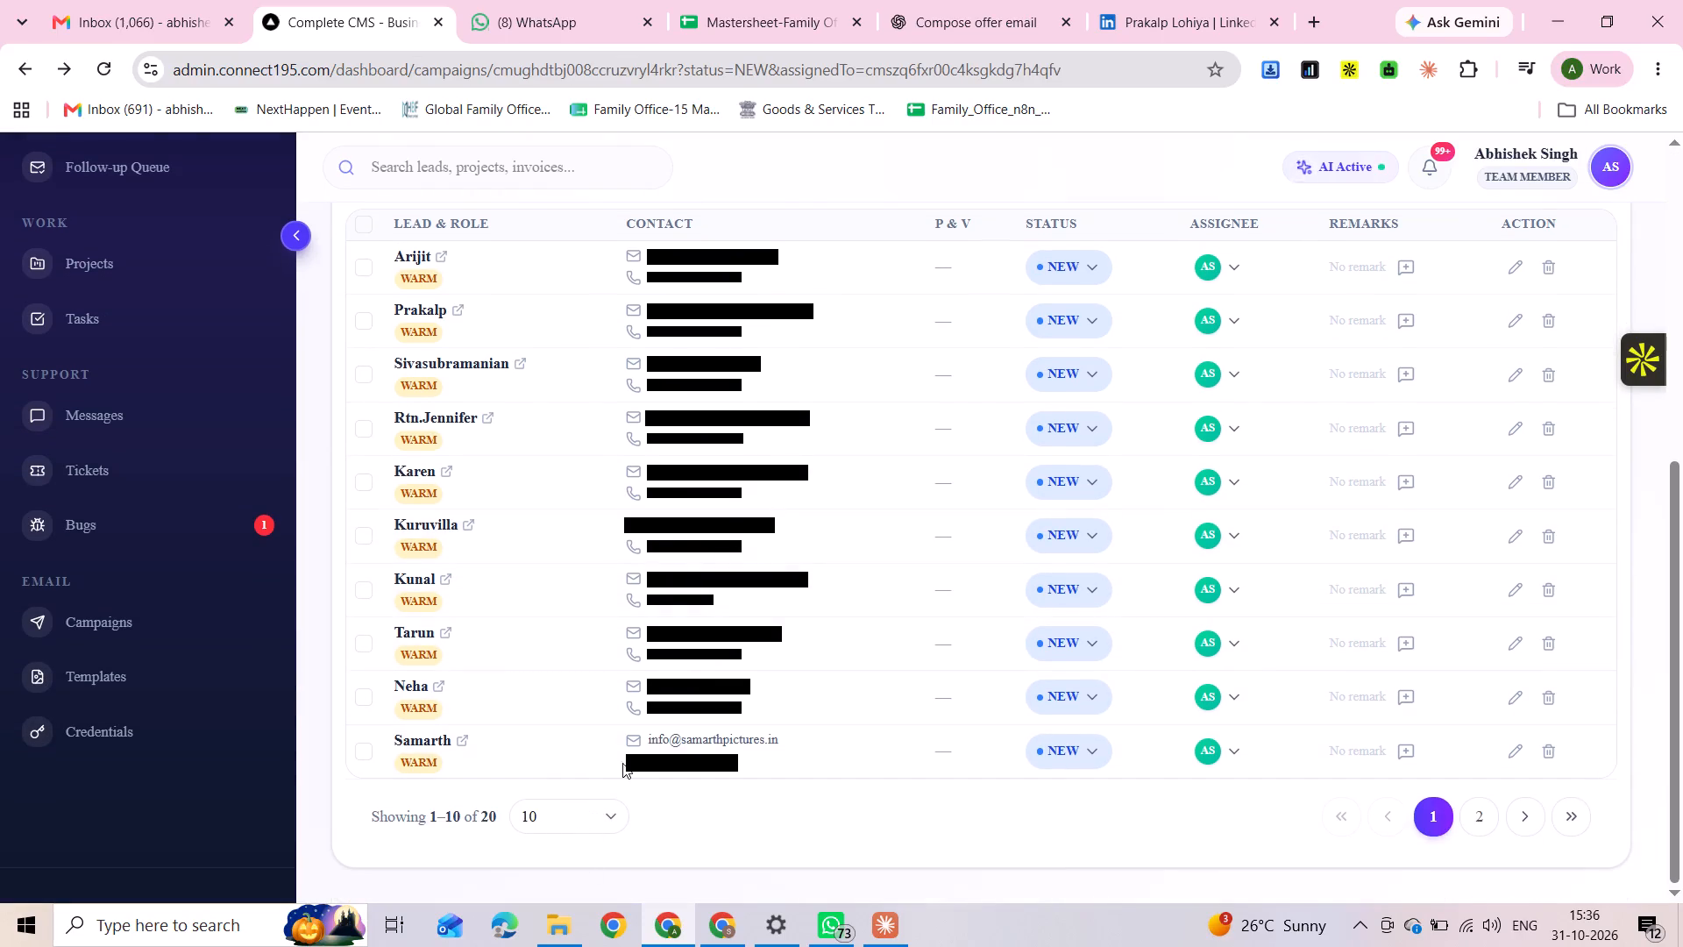
Review the Sivasubramanian lead's details and activity timeline, and return to the campaign's lead list.
double_click(479, 356)
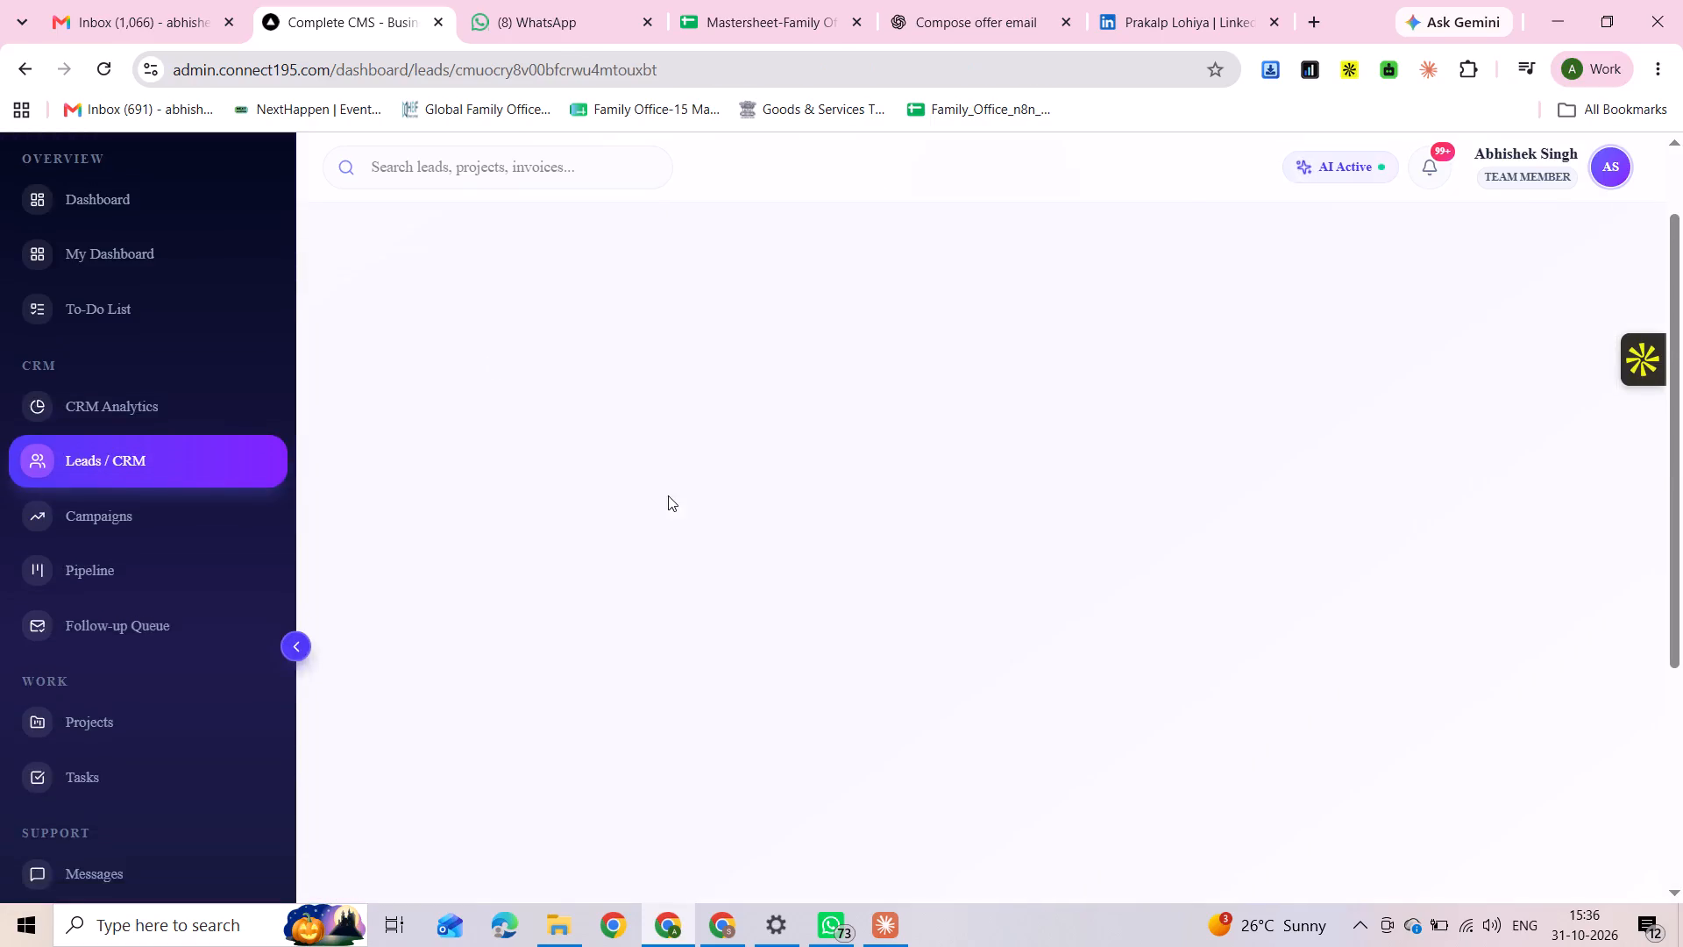
scroll(681, 526, down, 8)
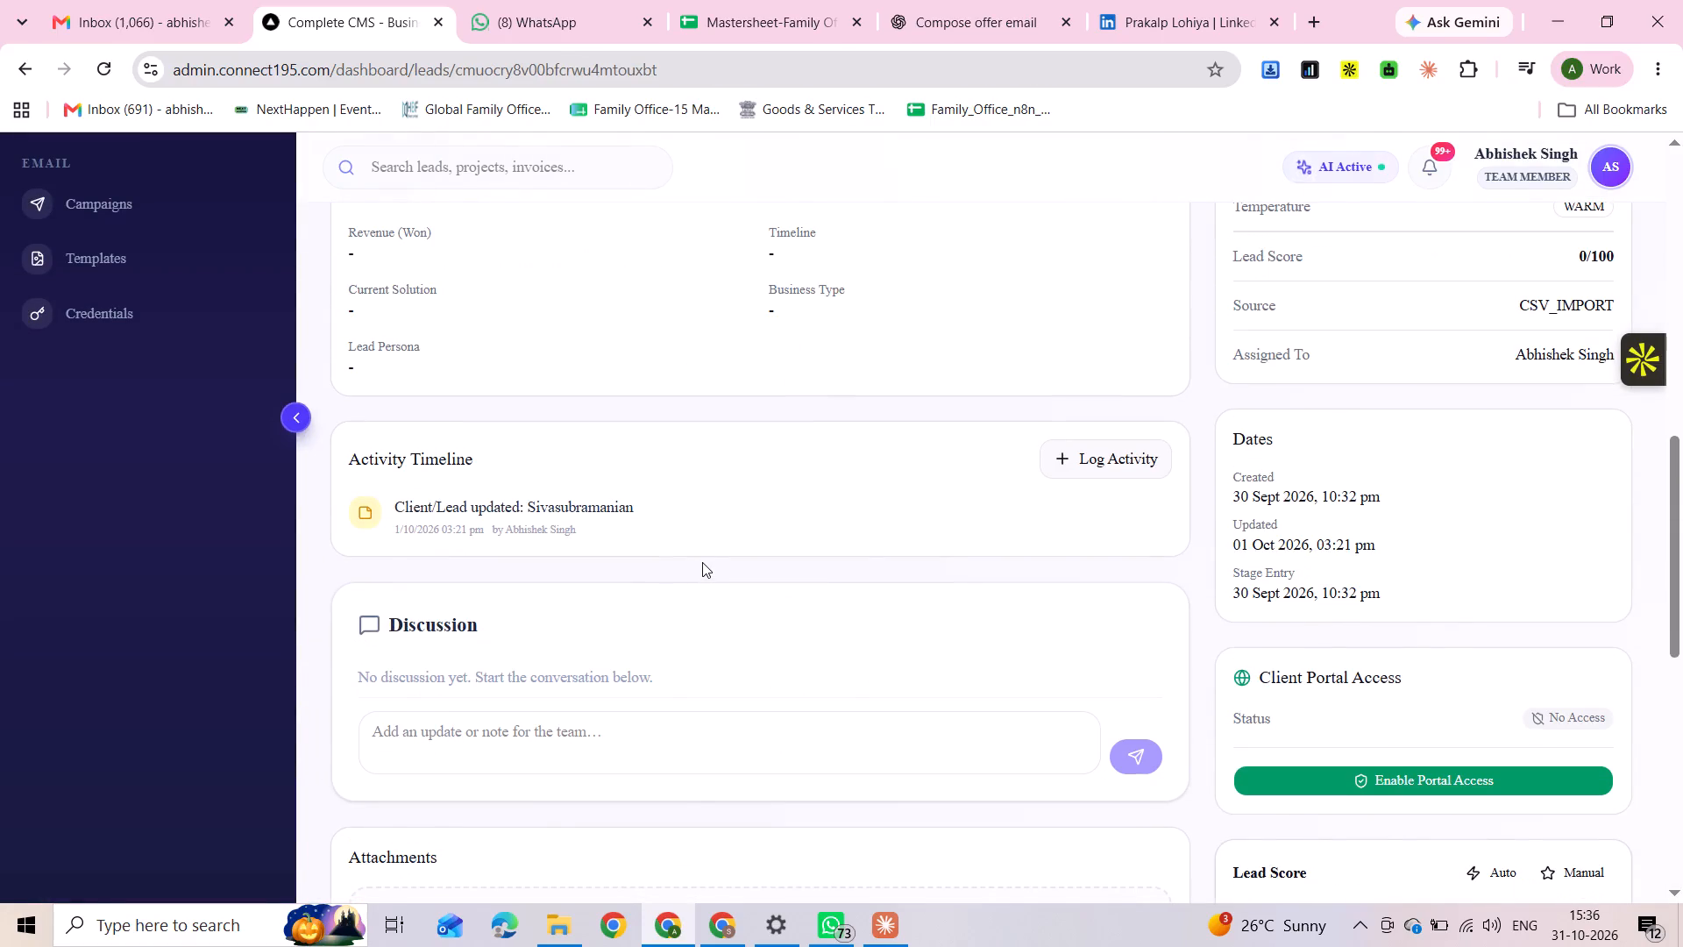
scroll(702, 562, up, 9)
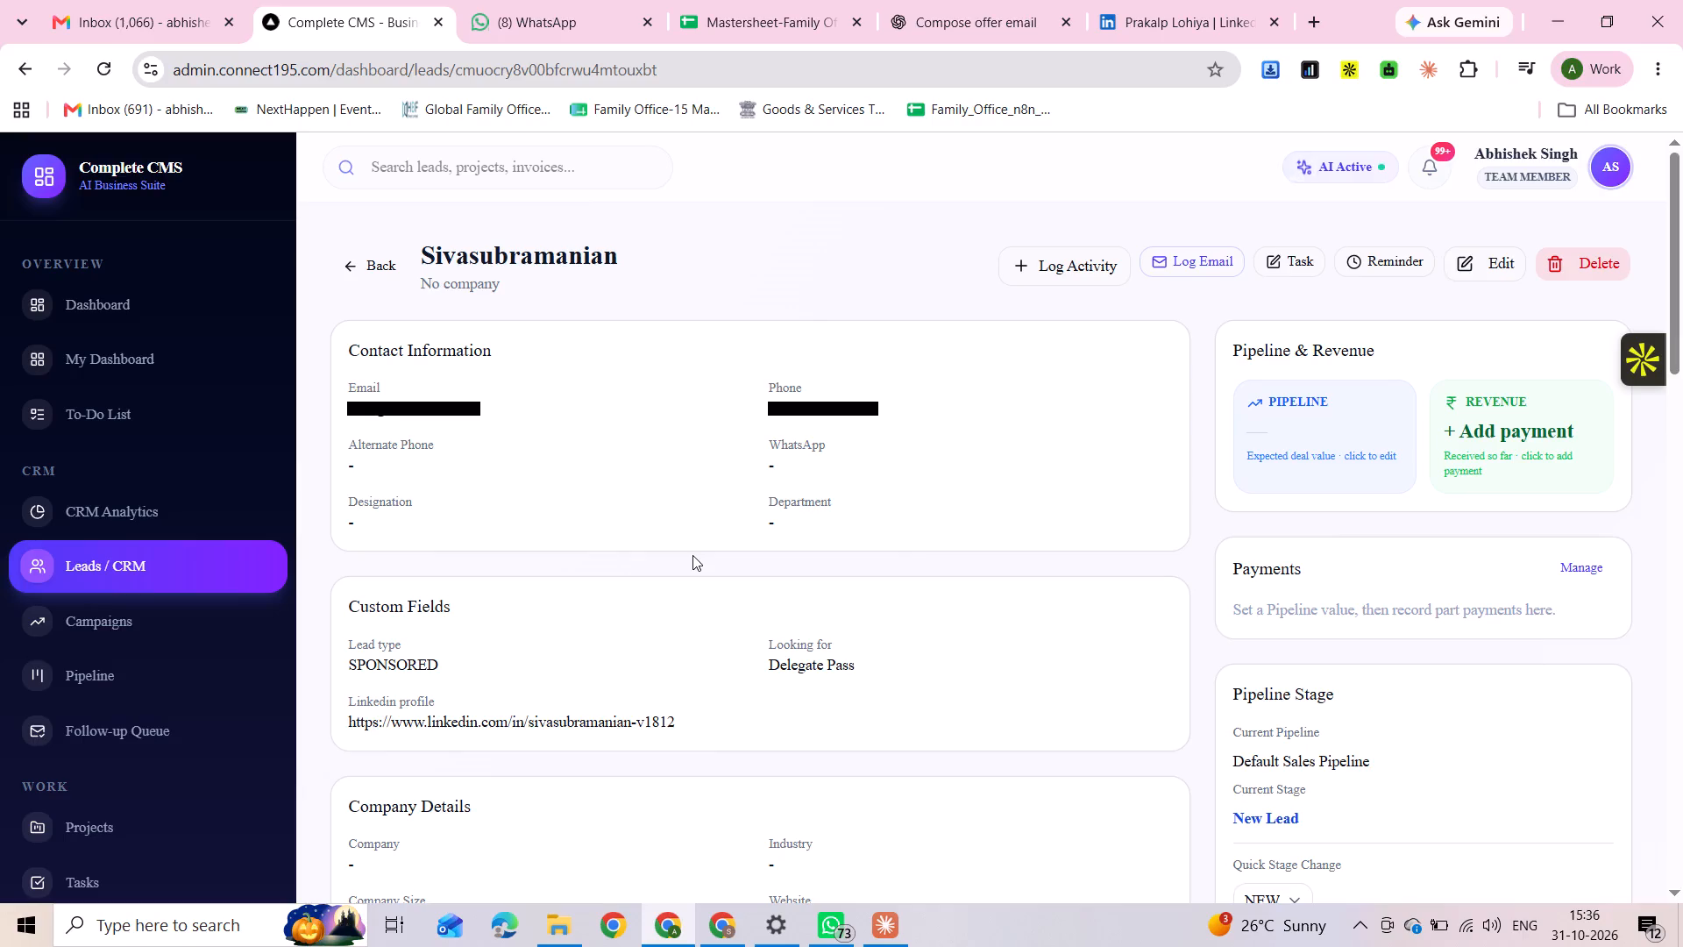
click(368, 258)
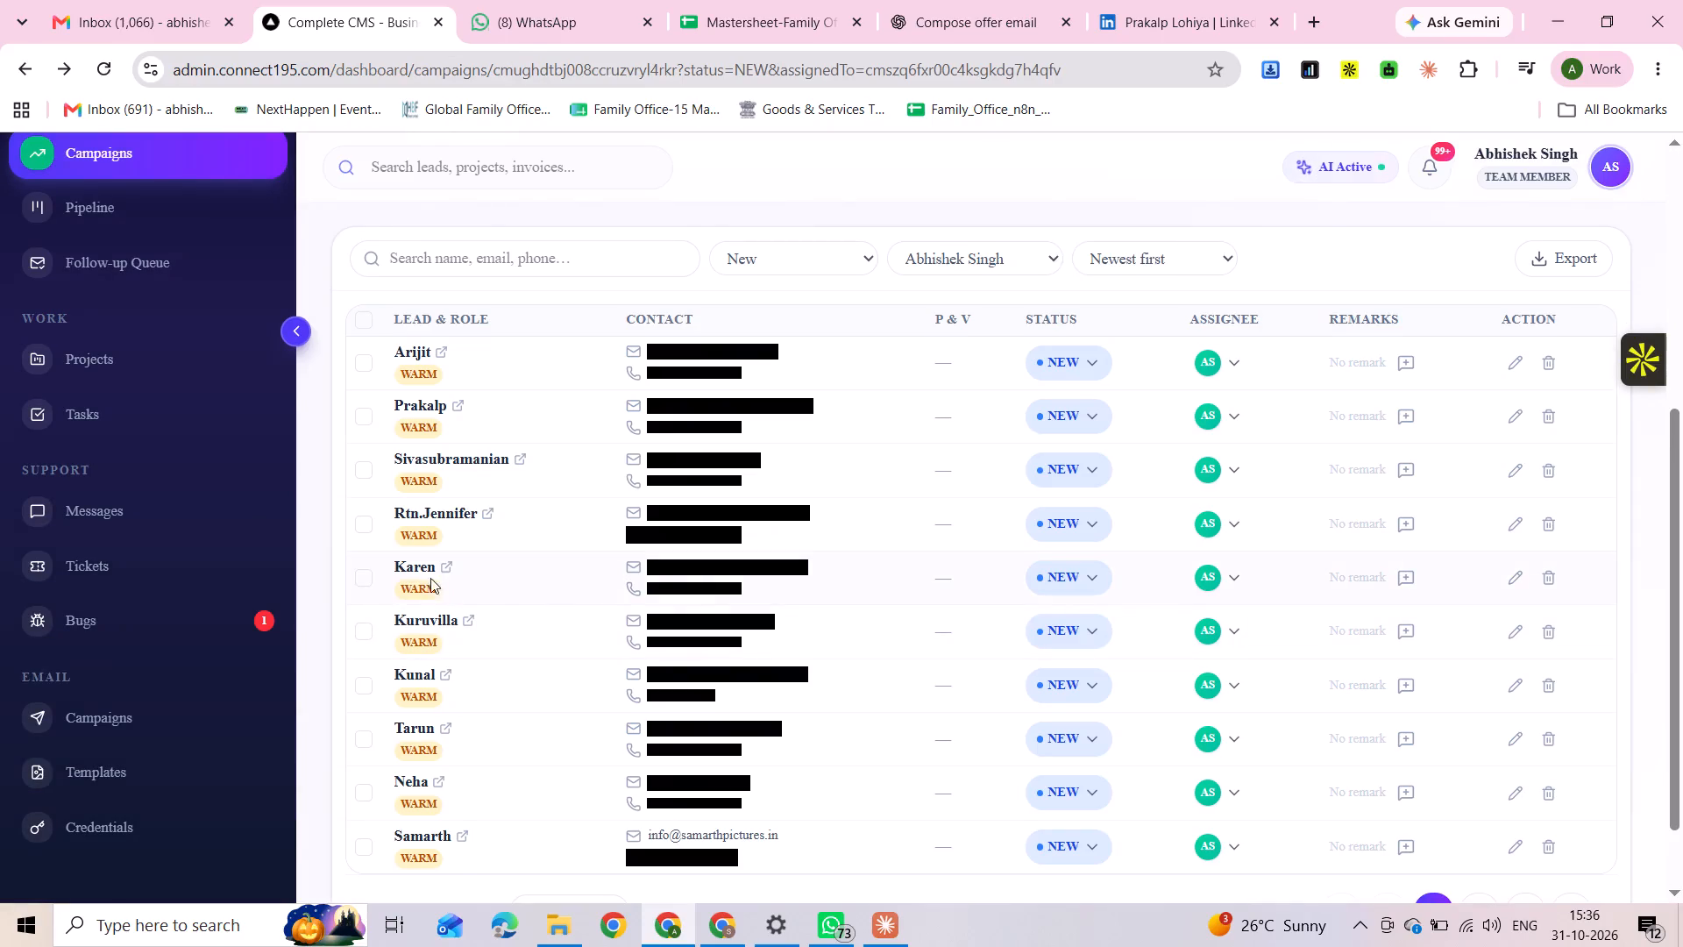
Open the Karen lead from the campaign list and review its details, activity timeline and discussion.
click(415, 569)
scroll(657, 602, down, 11)
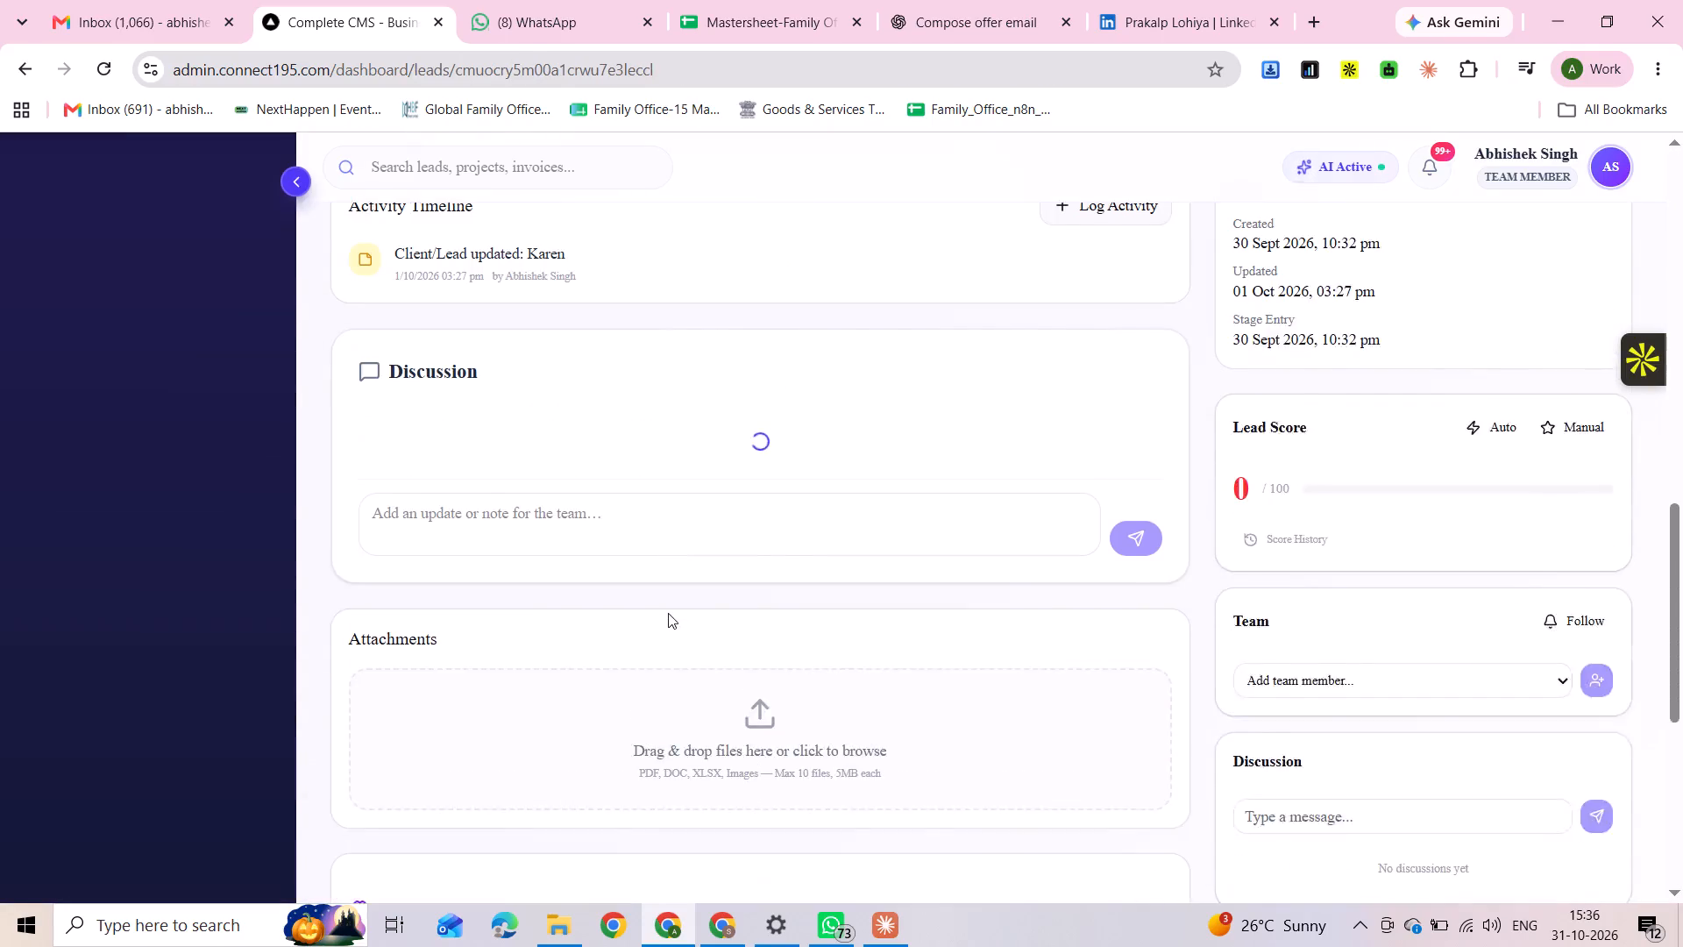
scroll(668, 614, up, 14)
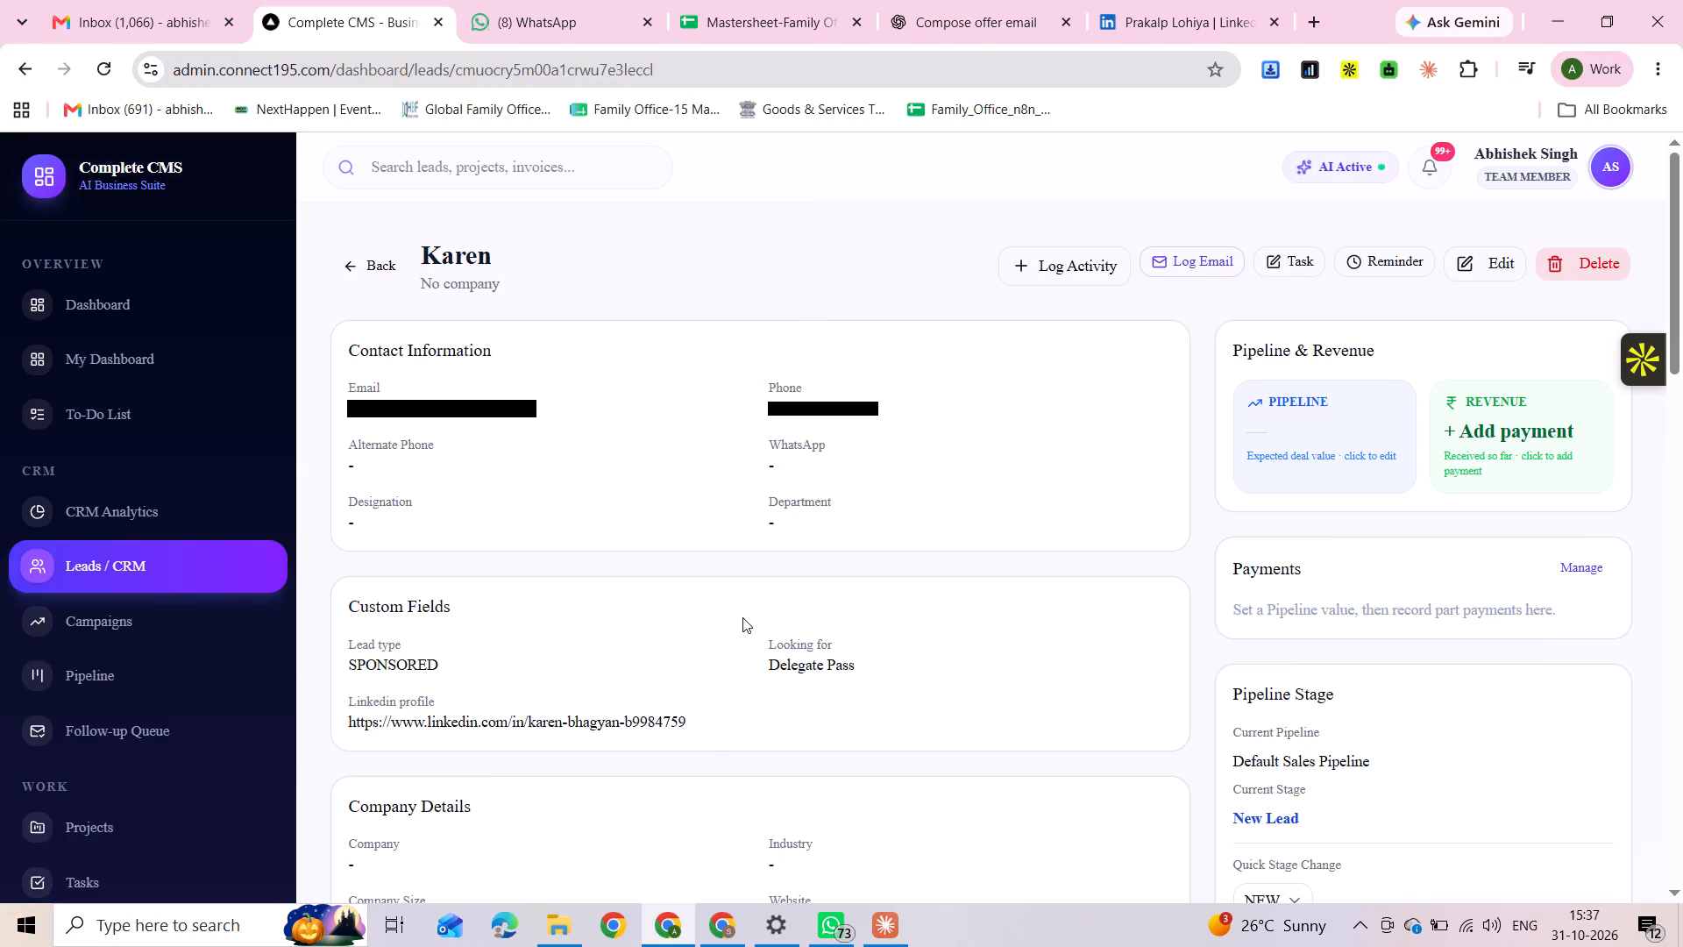
Copy the LinkedIn profile URL from Karen's custom fields and open it in the existing LinkedIn tab.
drag(735, 724, 359, 748)
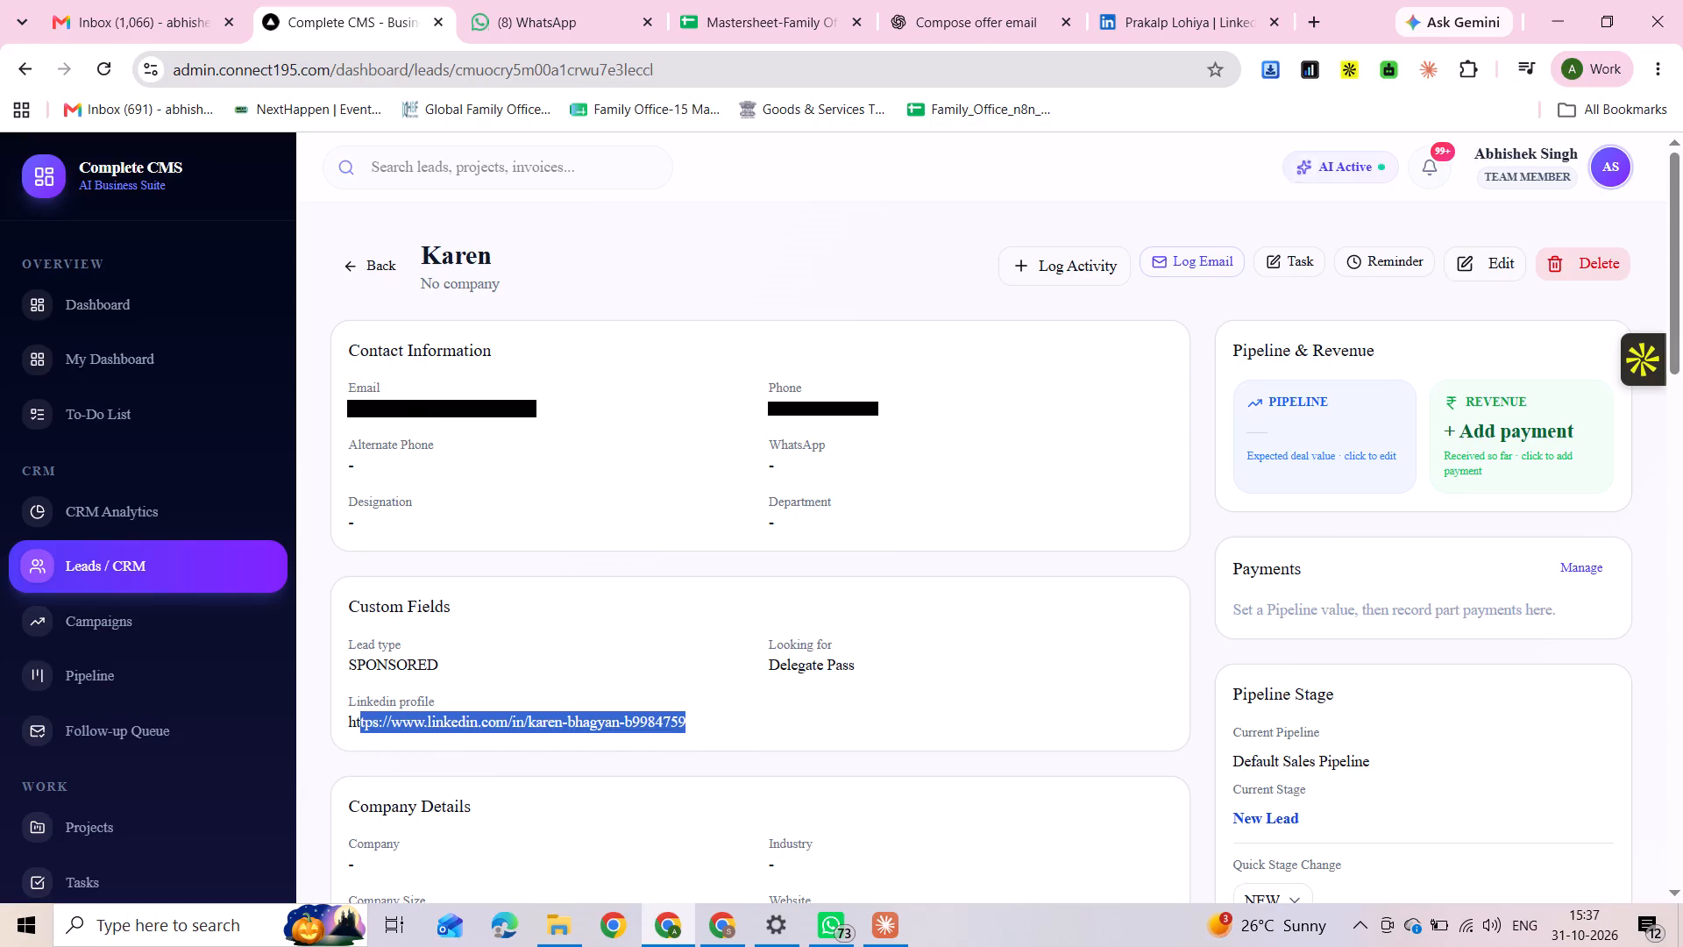
click(691, 674)
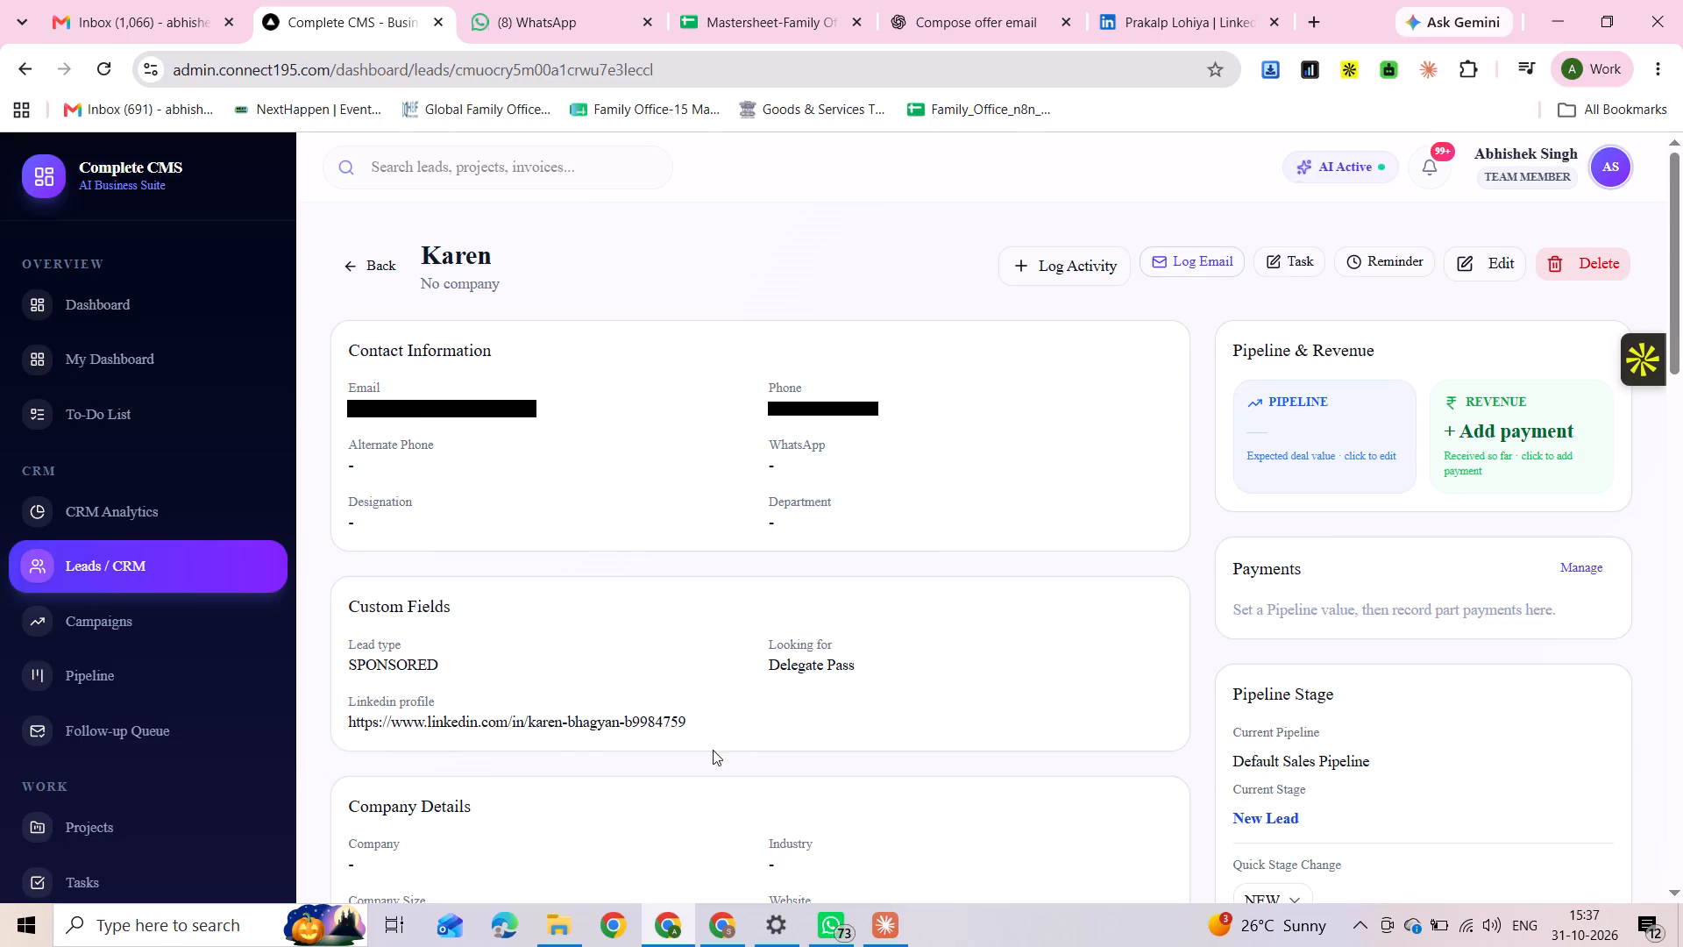
drag(693, 723, 495, 730)
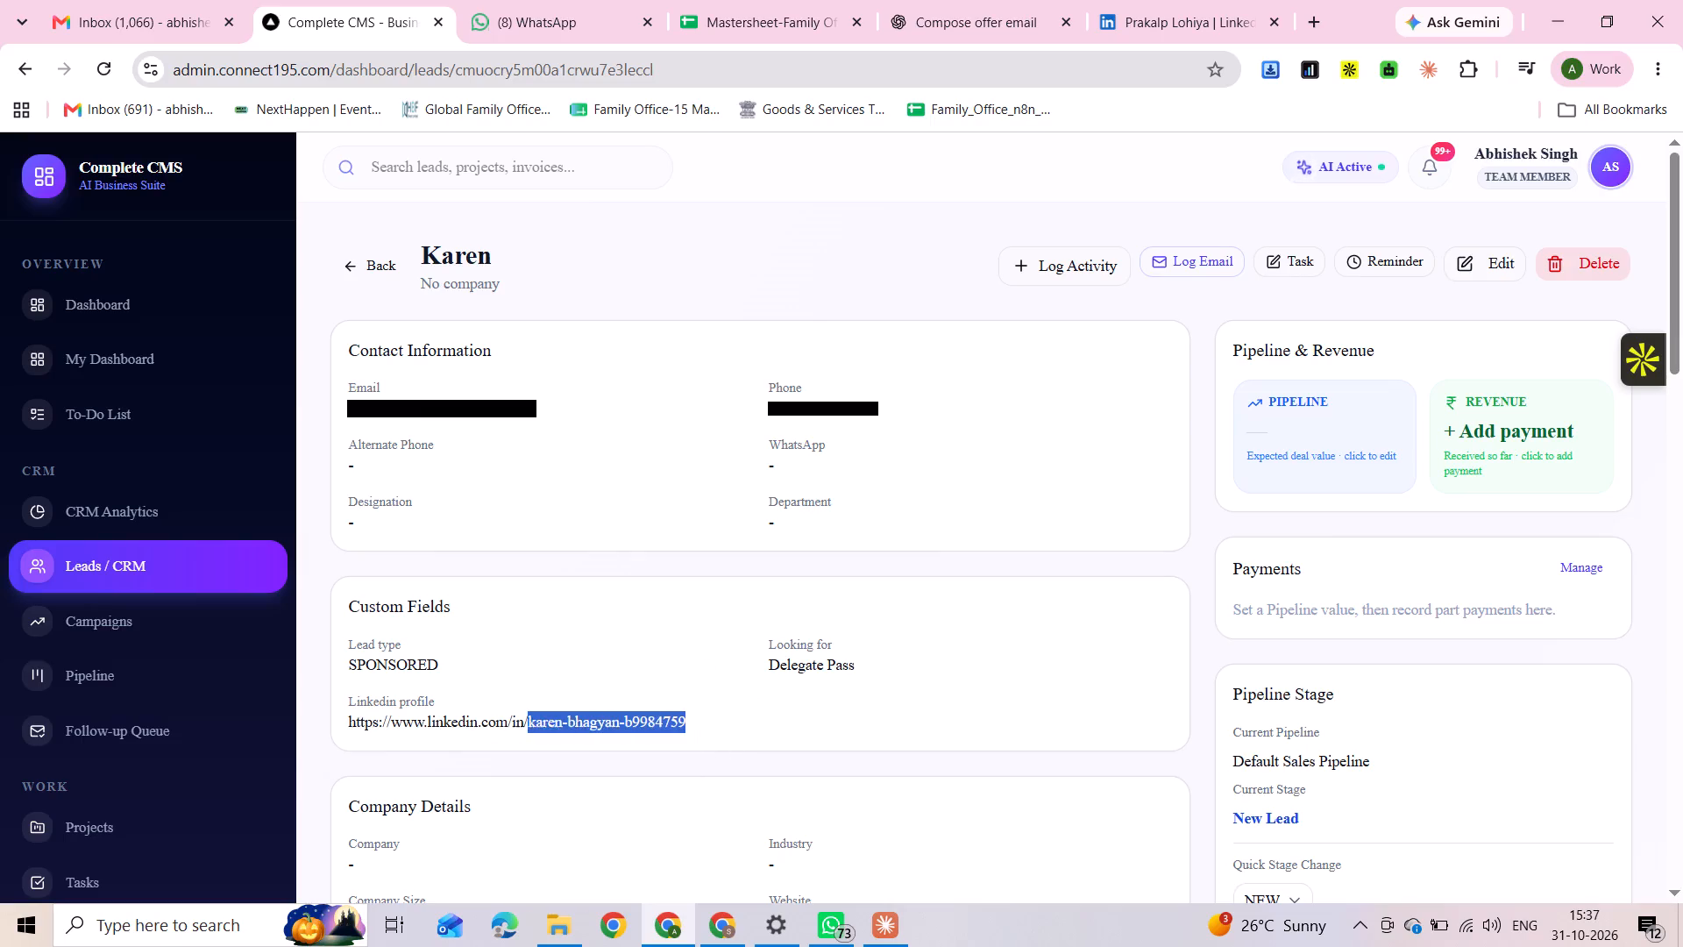
drag(495, 730, 430, 729)
drag(394, 729, 371, 733)
drag(360, 737, 345, 740)
click(350, 737)
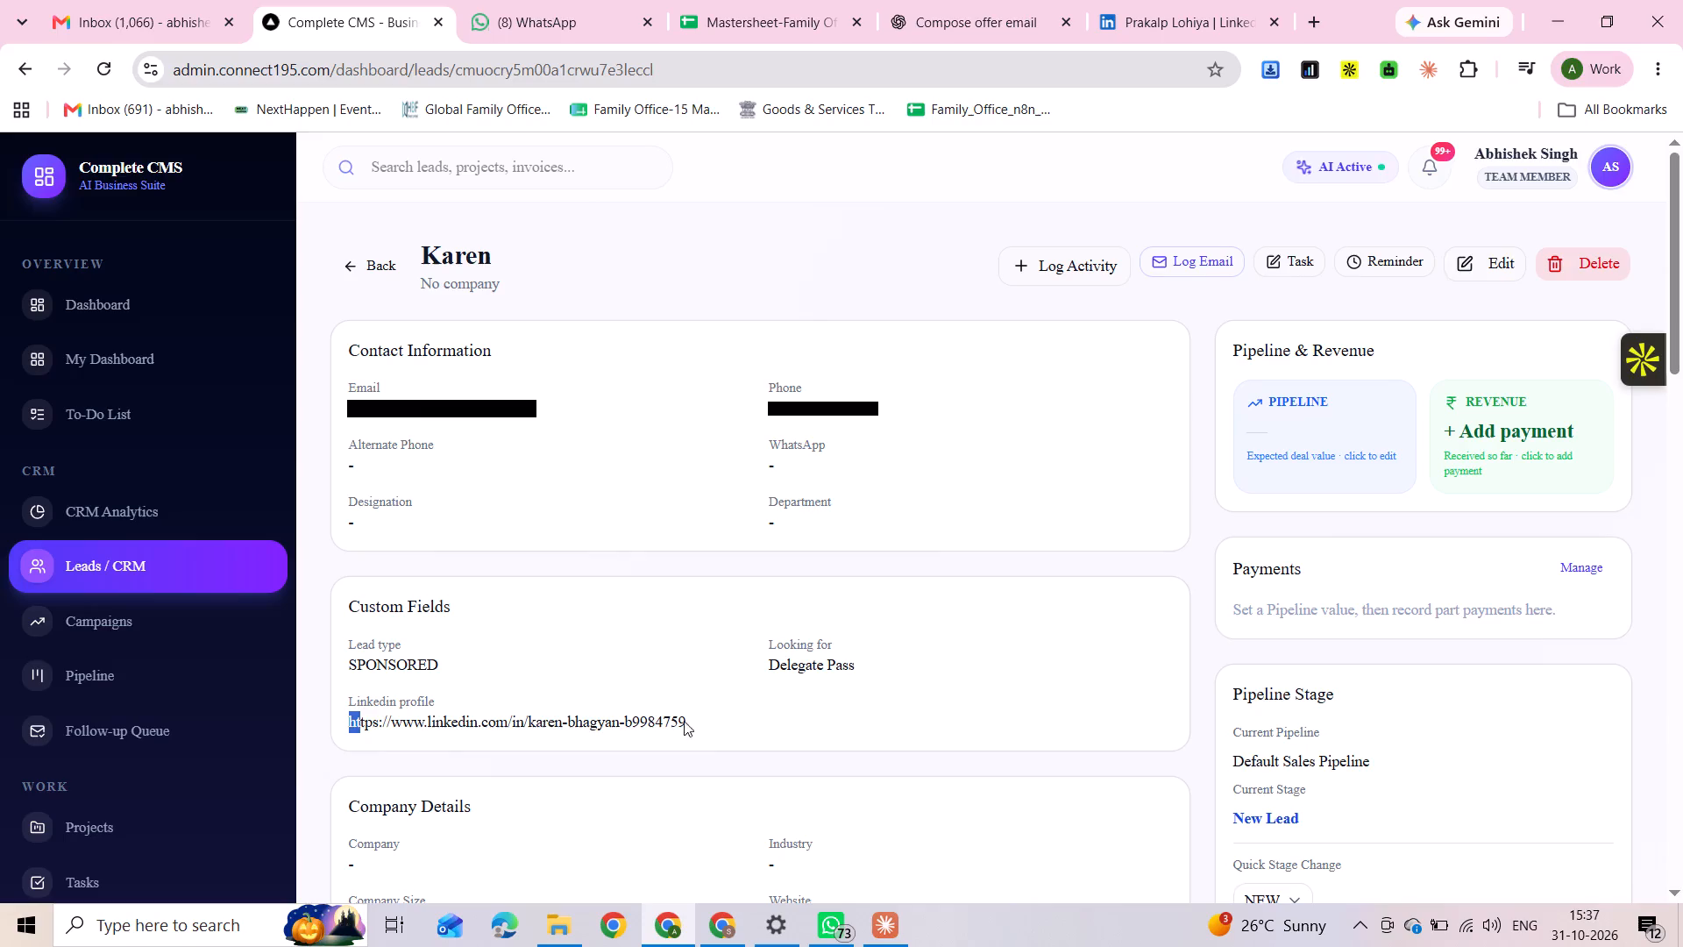
drag(698, 721, 347, 746)
drag(347, 746, 344, 740)
right_click(472, 713)
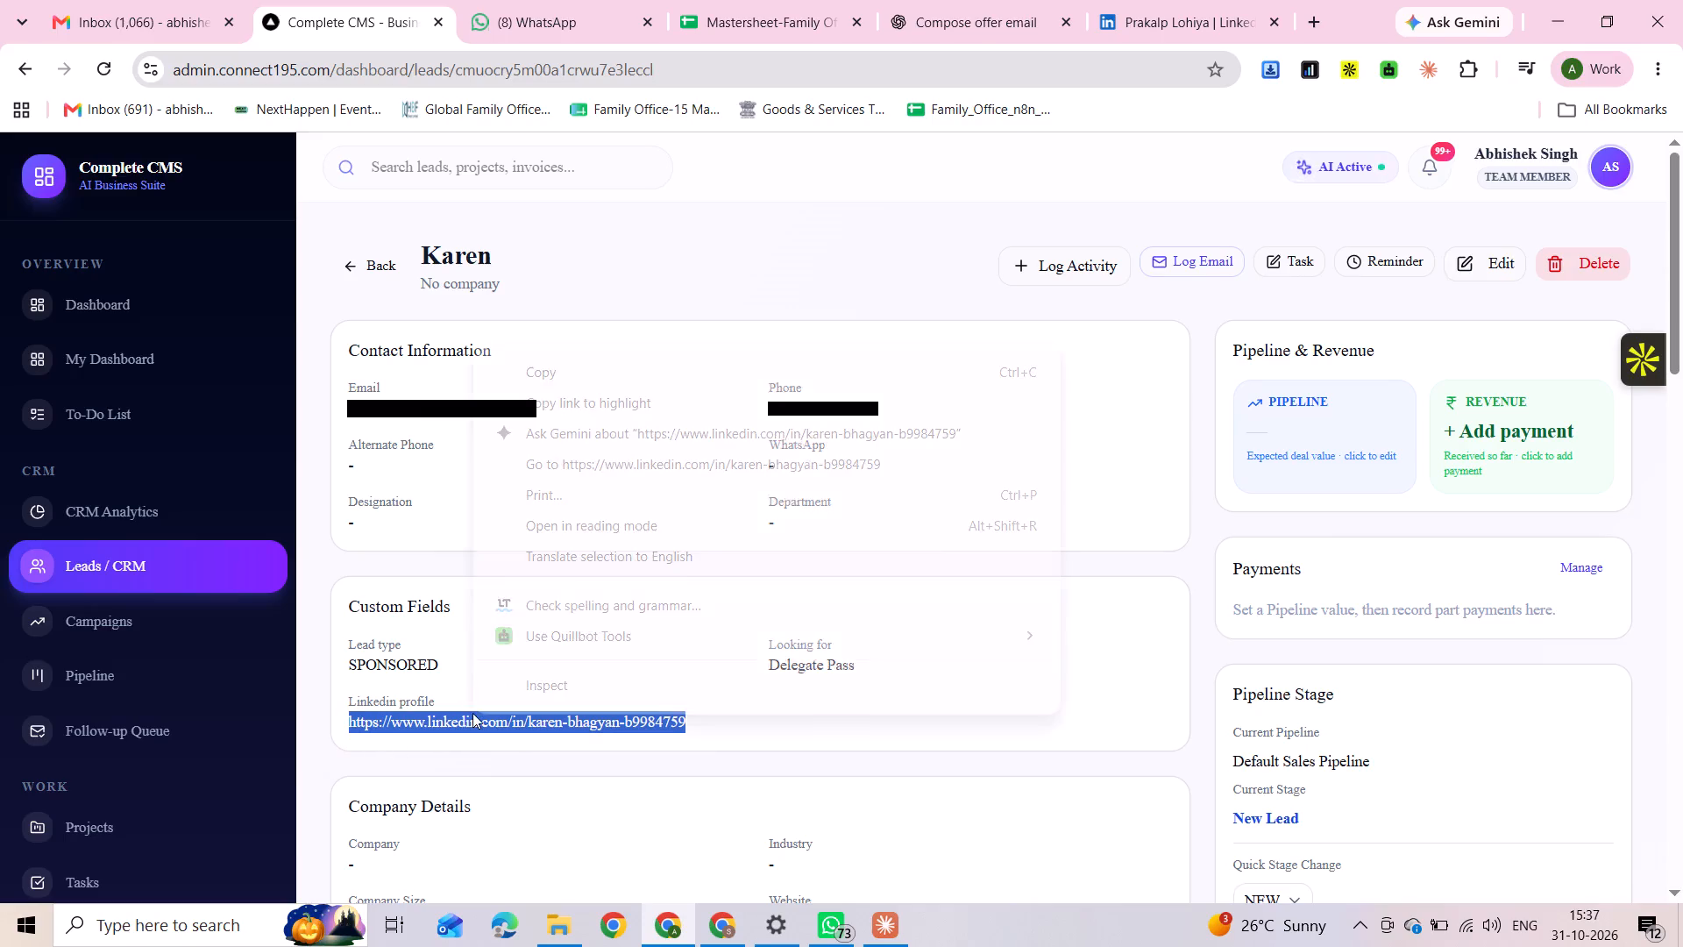
click(566, 376)
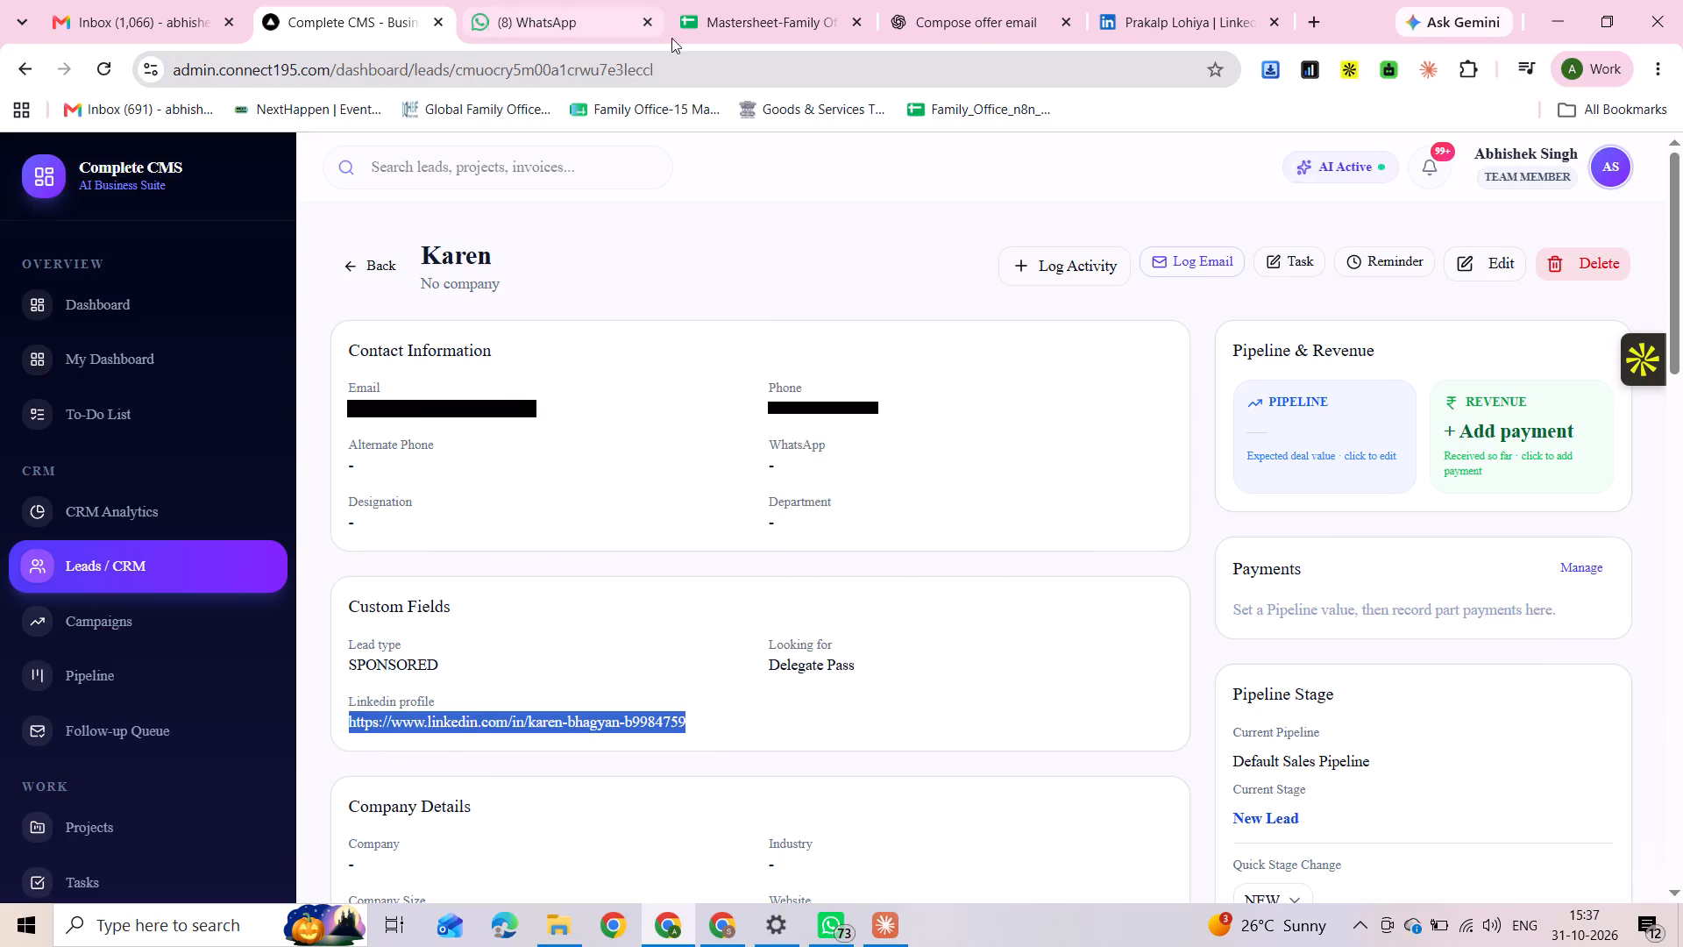
click(1186, 26)
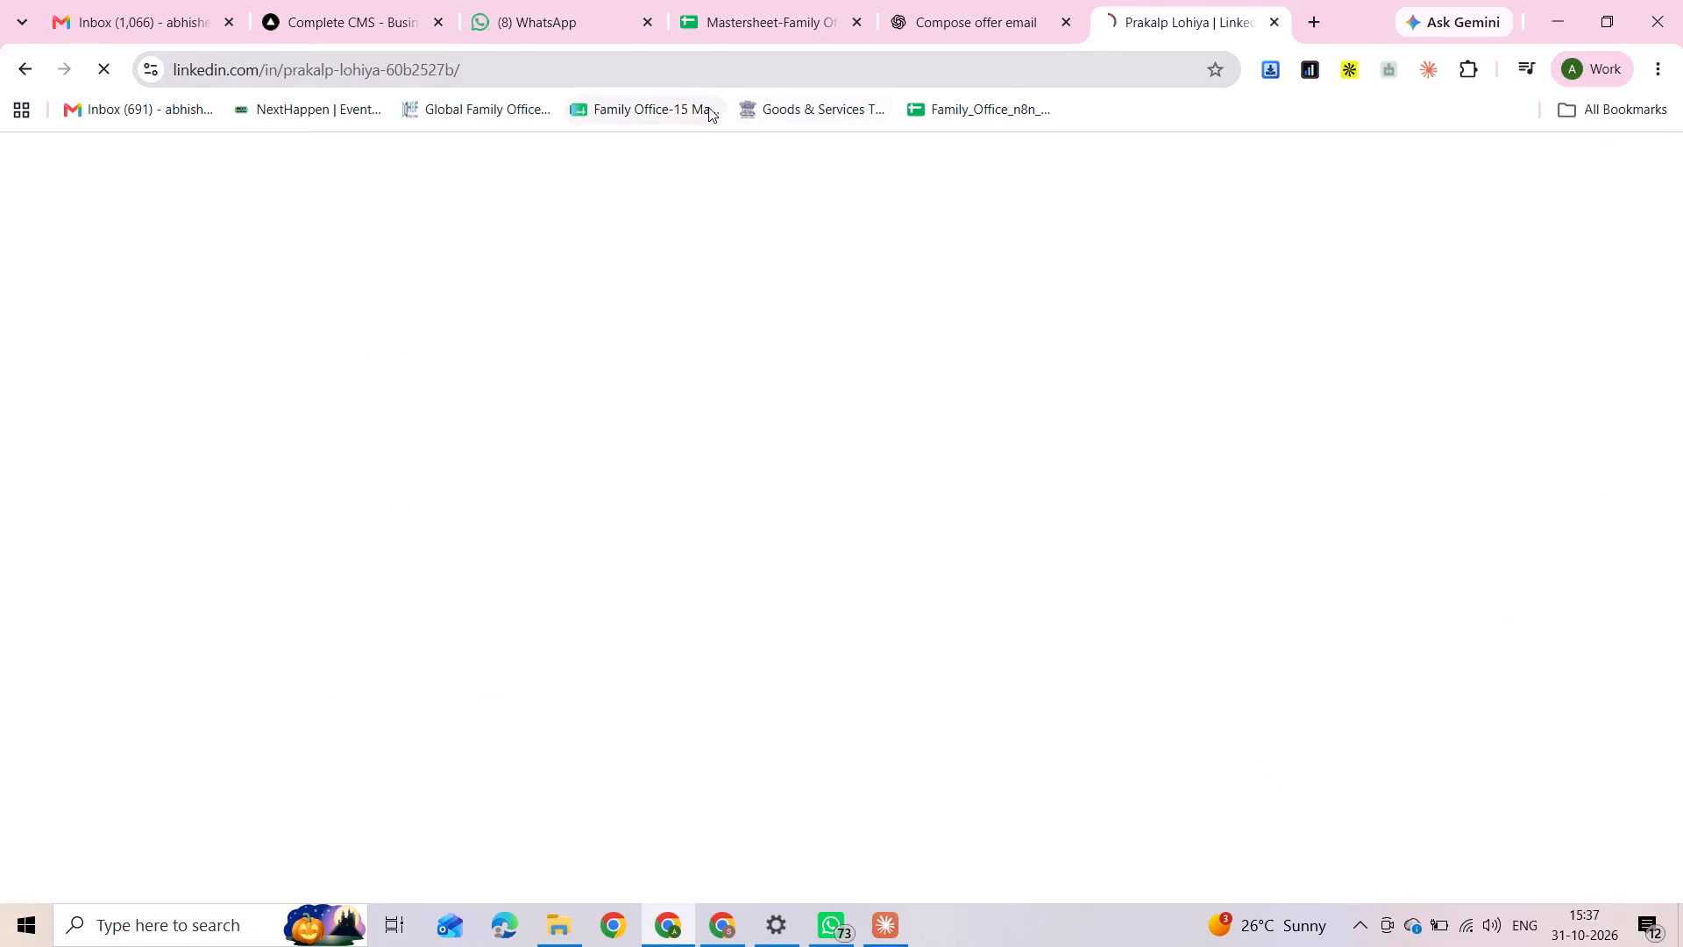
click(659, 73)
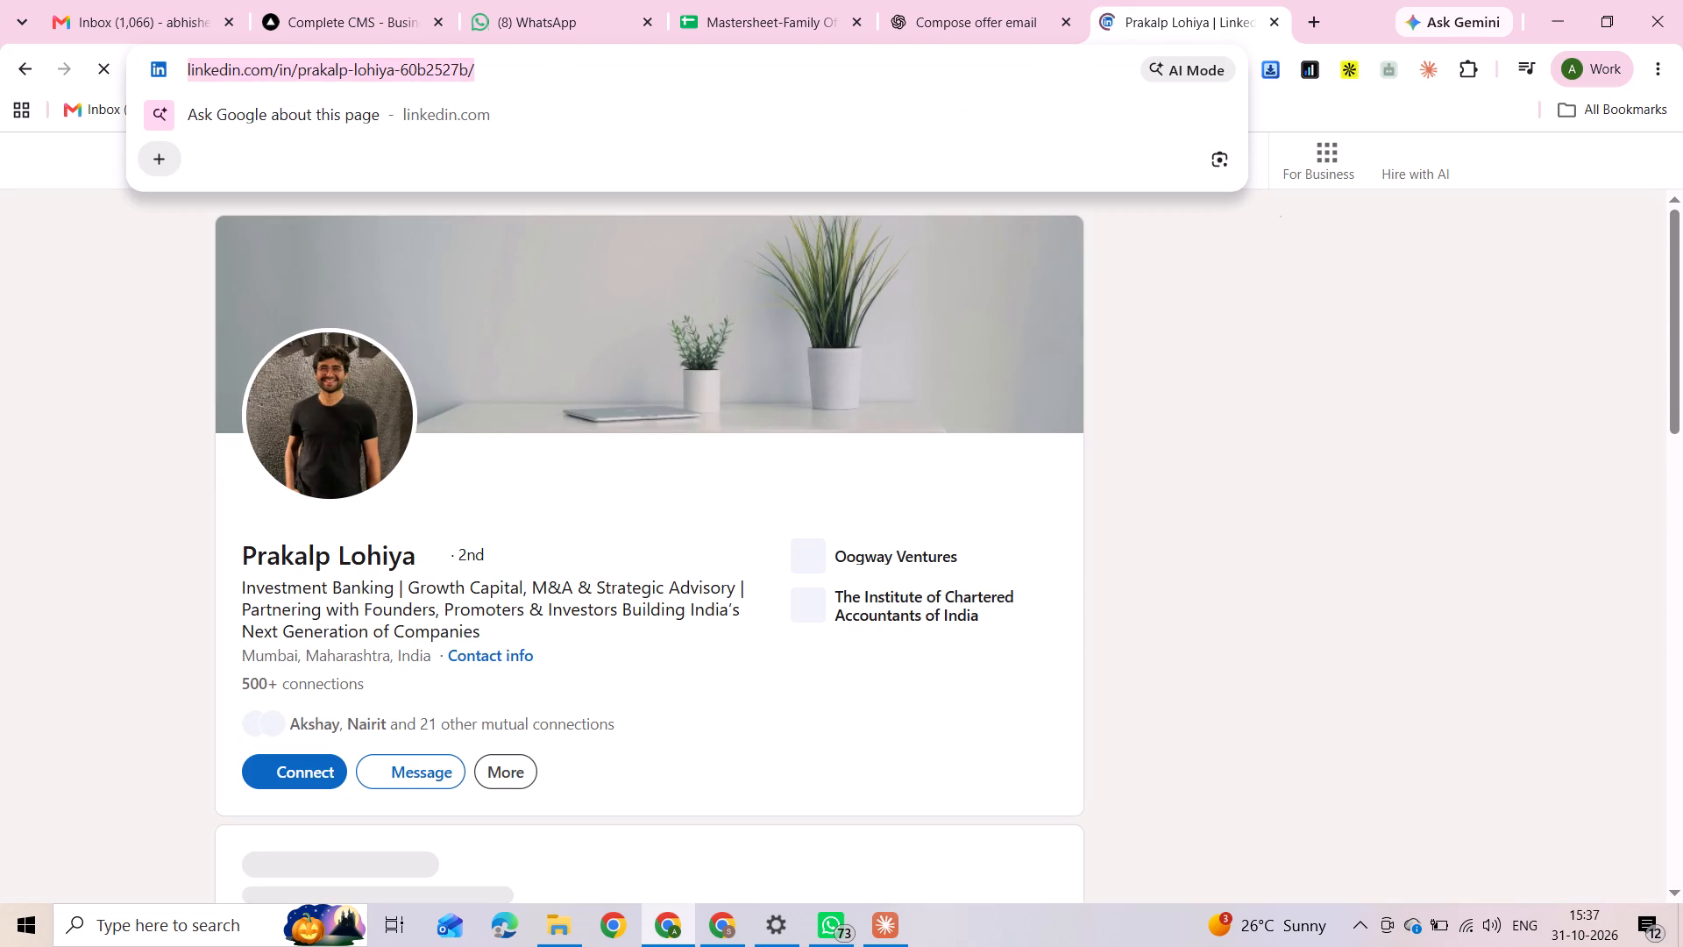
key(ctrl+v)
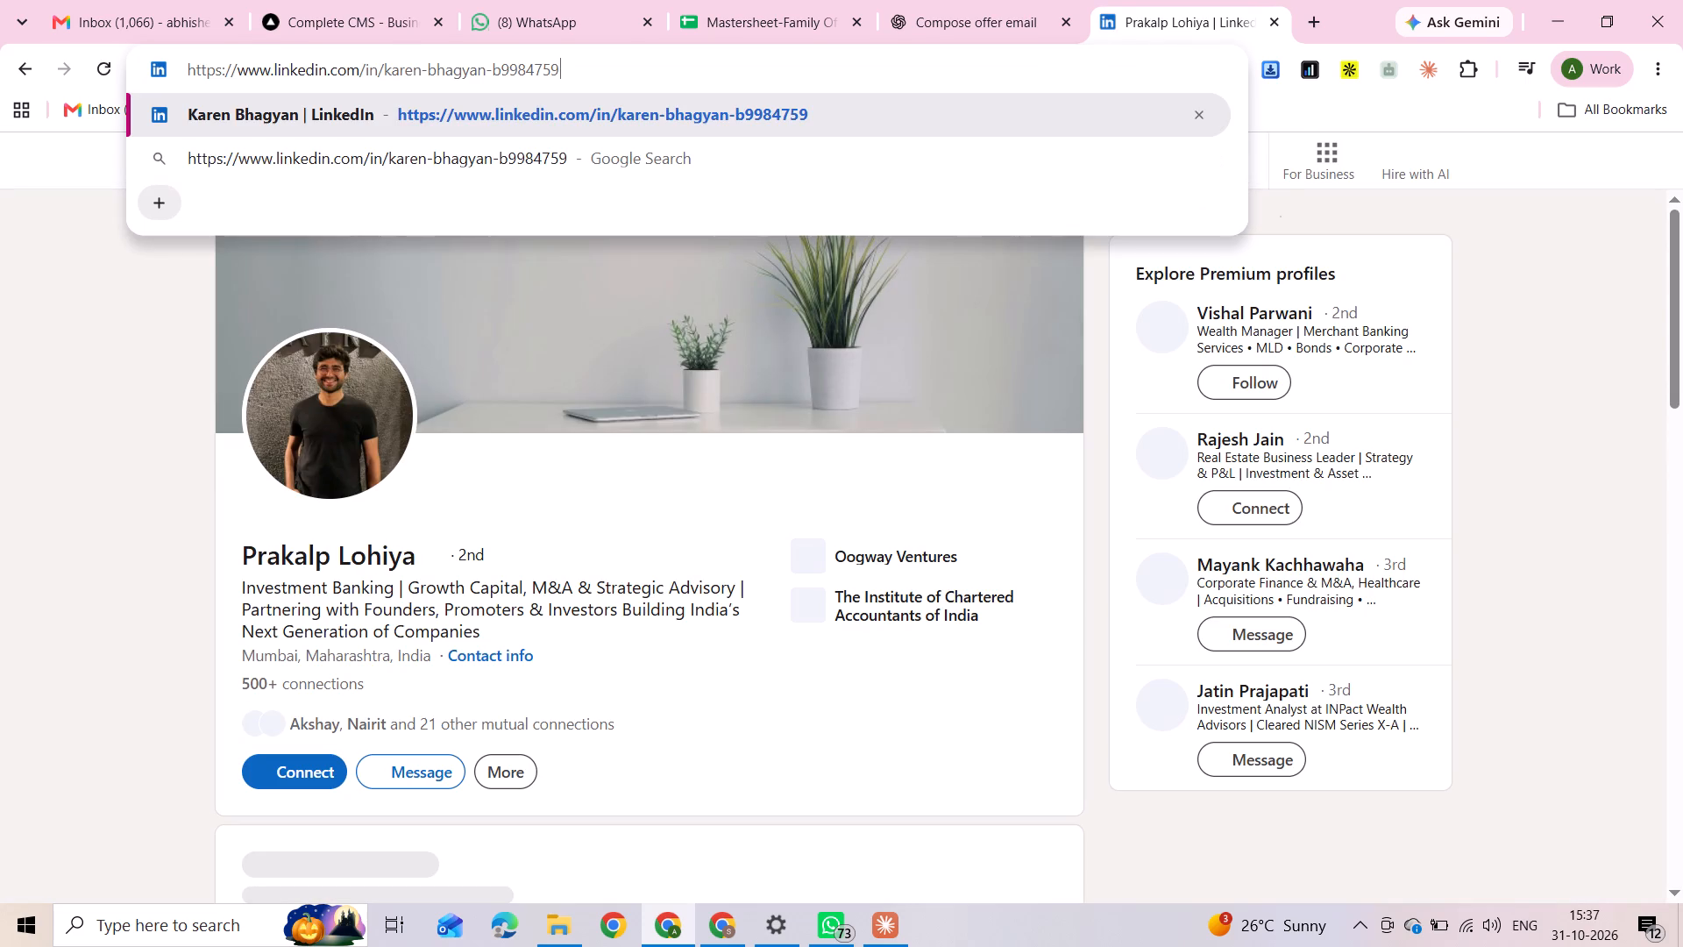
key(Return)
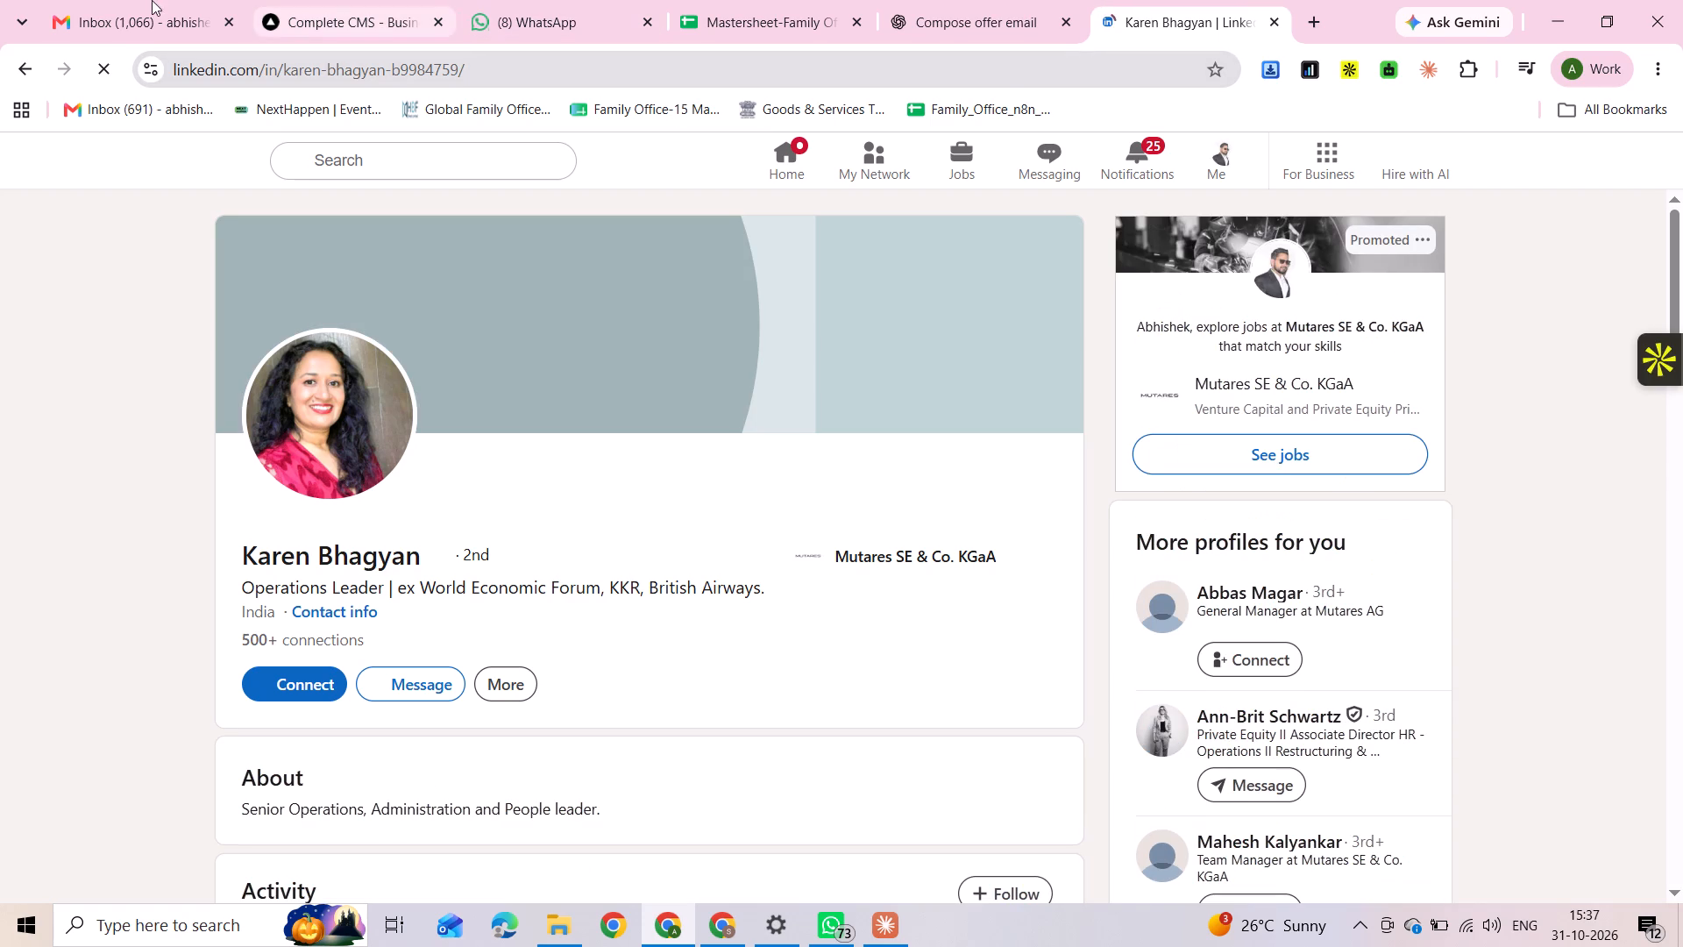
Compare Karen's CRM lead details with her LinkedIn profile and return to her lead record.
click(315, 4)
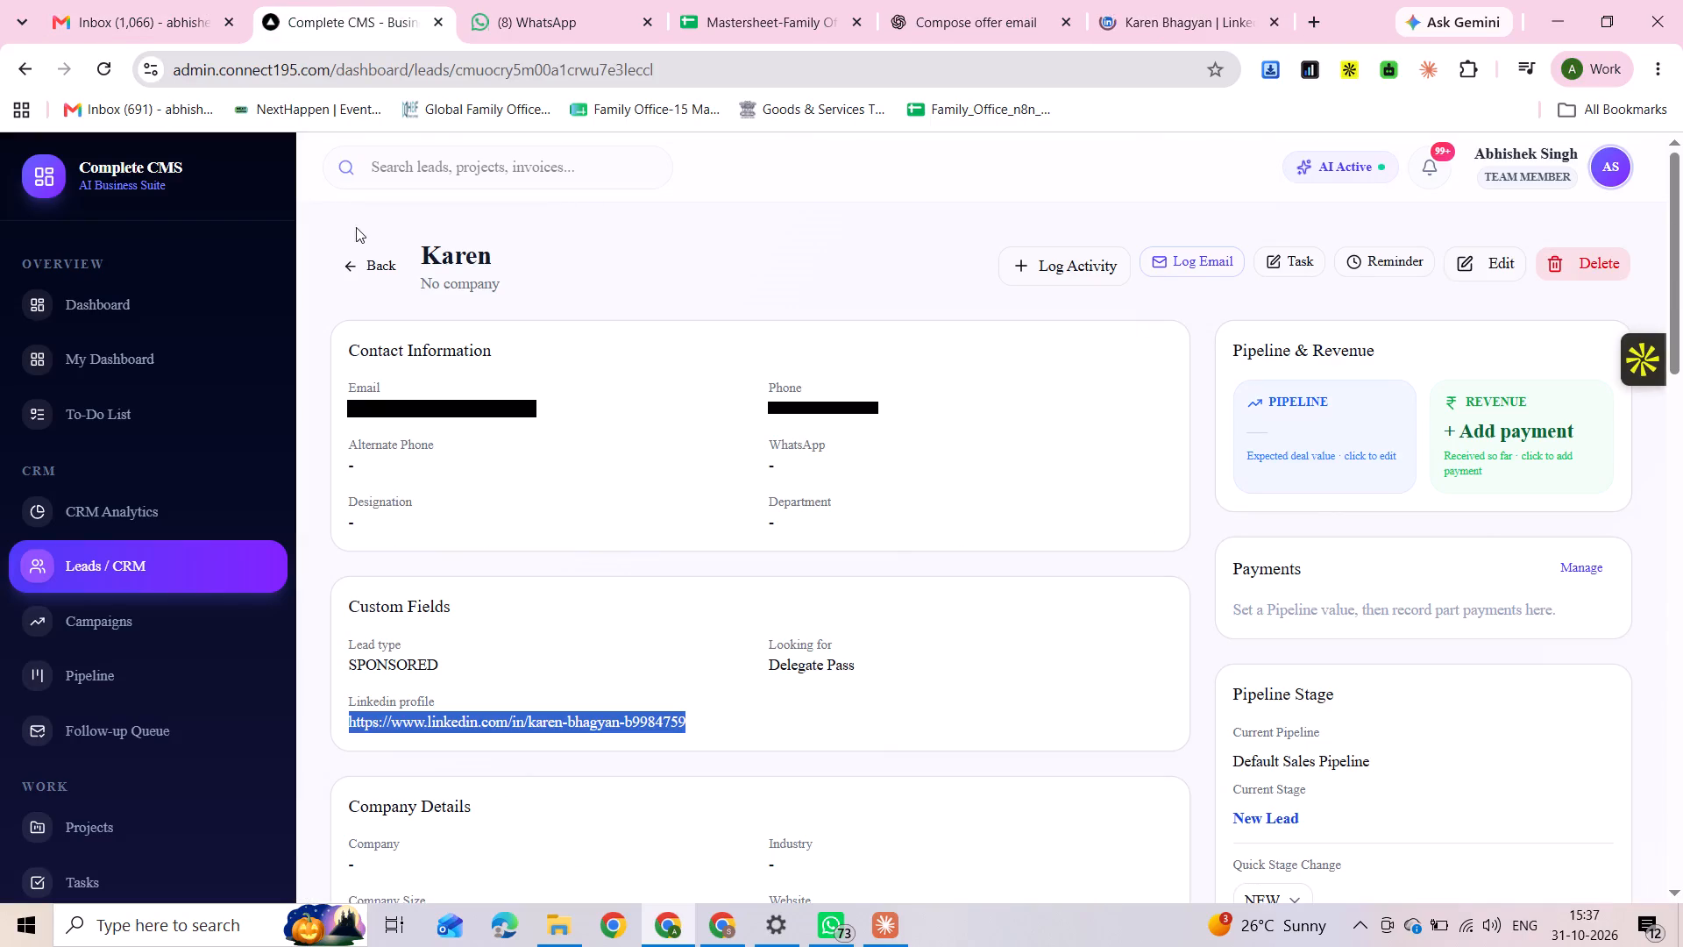
click(501, 479)
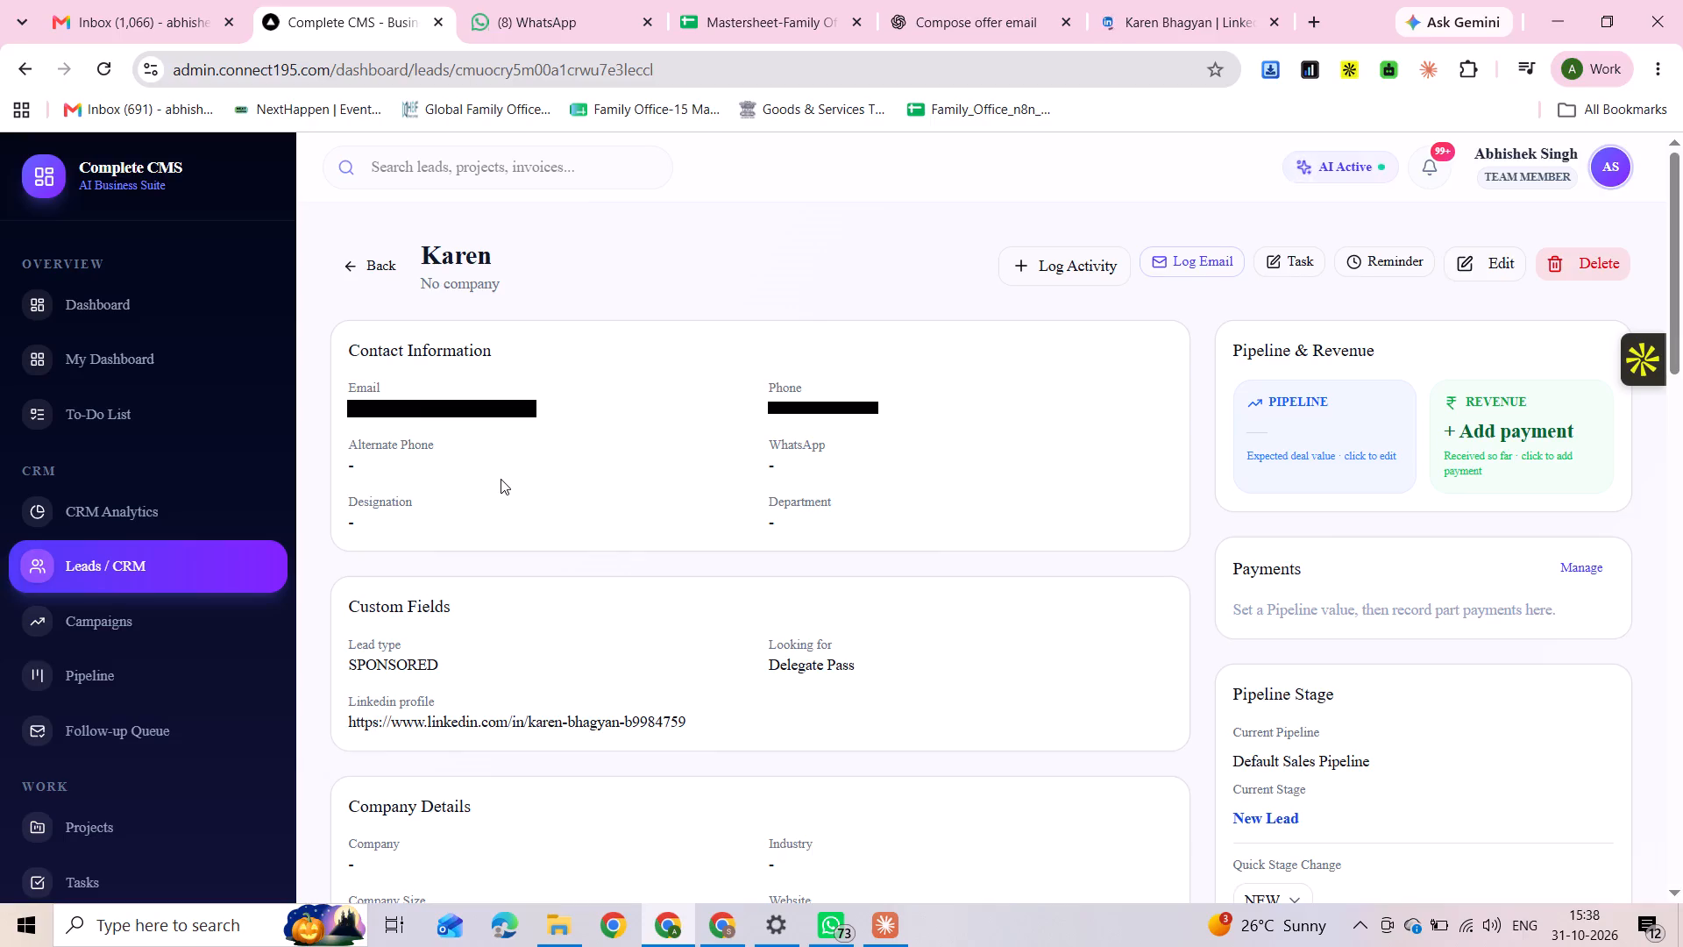
scroll(593, 572, down, 2)
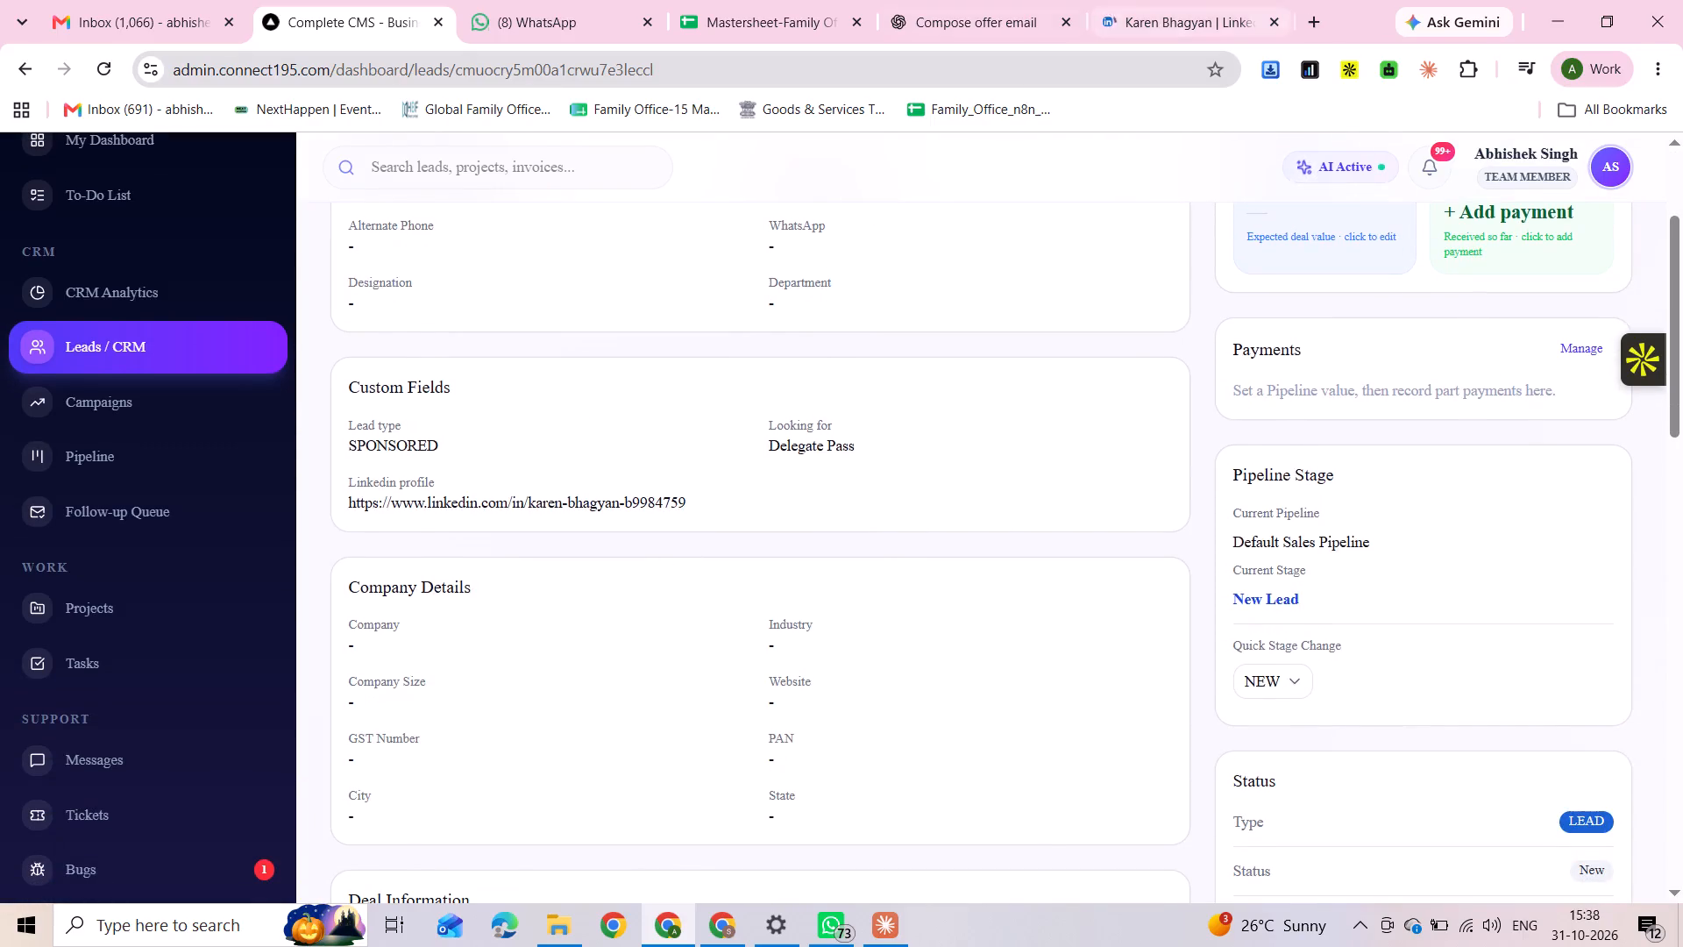
scroll(974, 181, up, 4)
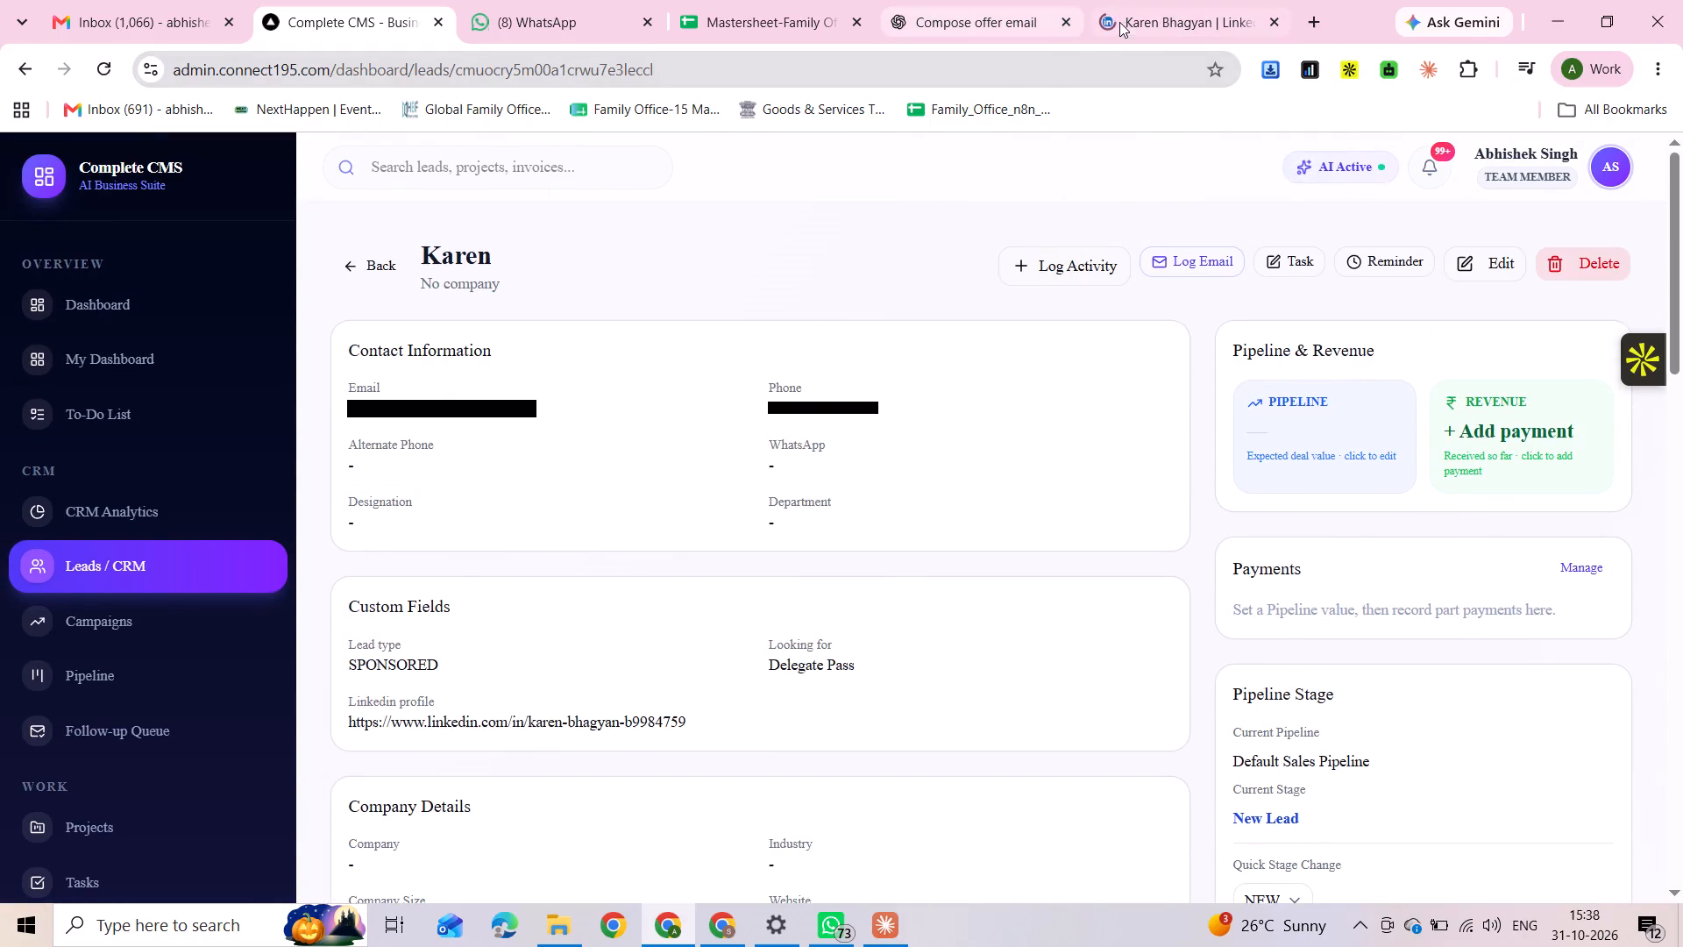
click(1160, 19)
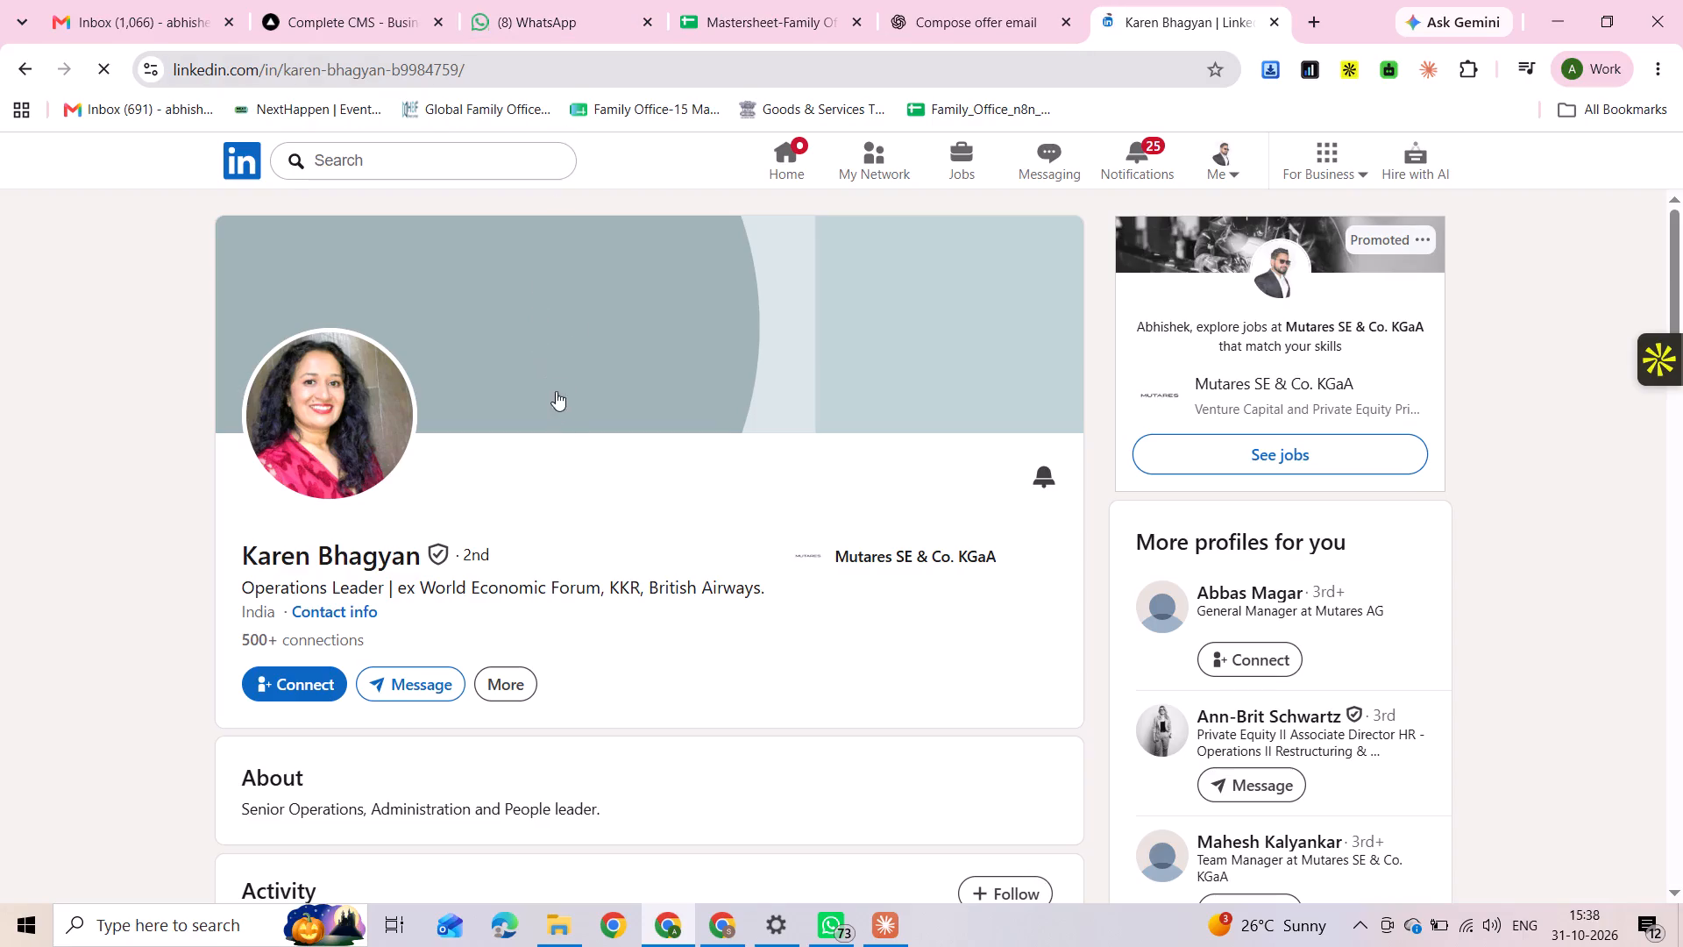
click(352, 26)
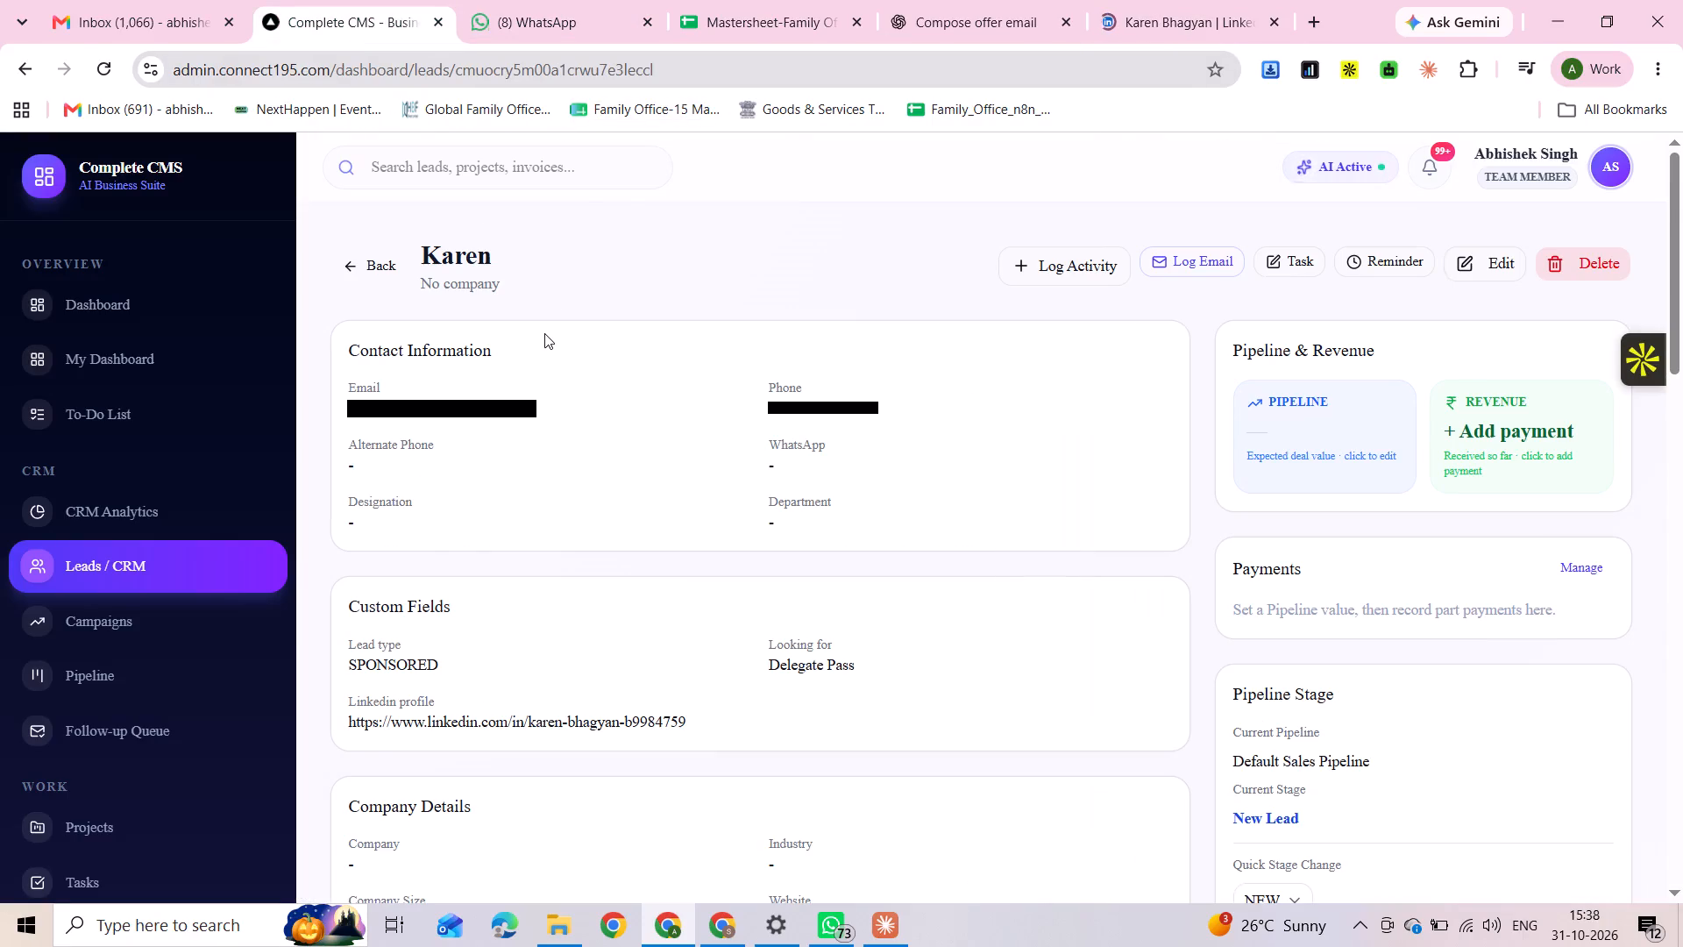
Change the Karen lead's pipeline stage from New through the quick stage change.
scroll(1245, 751, down, 2)
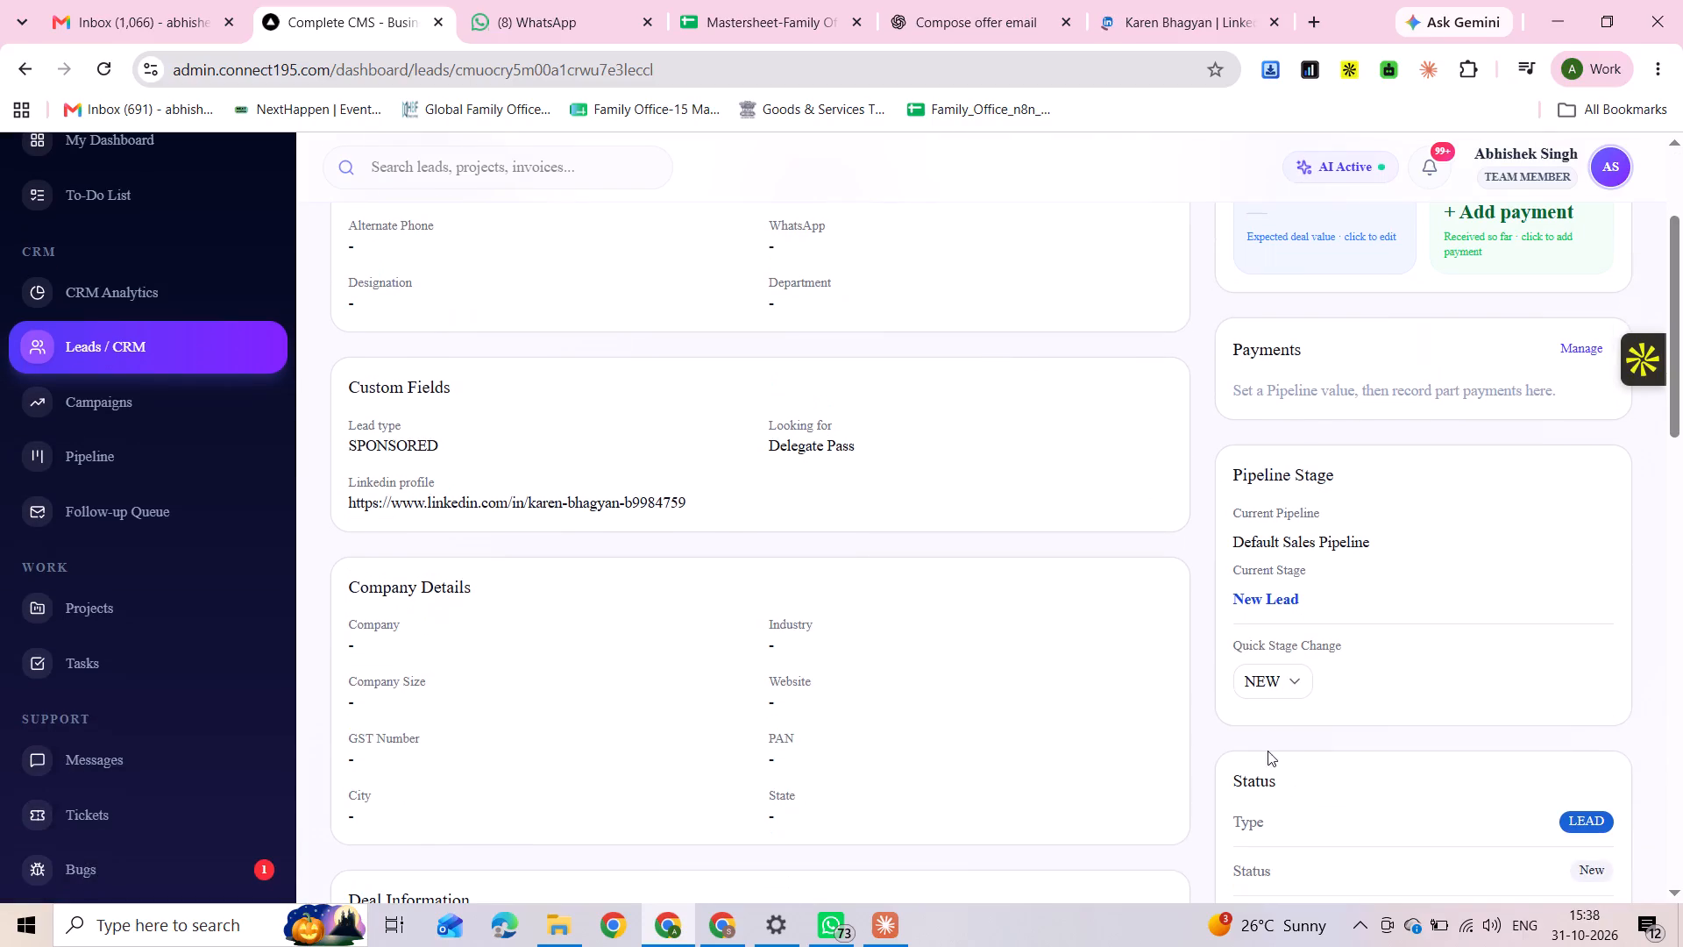
click(1274, 690)
scroll(1300, 824, down, 2)
click(1287, 872)
Write a team discussion note on the Karen lead, starting with the text "Not inters".
scroll(1127, 759, down, 3)
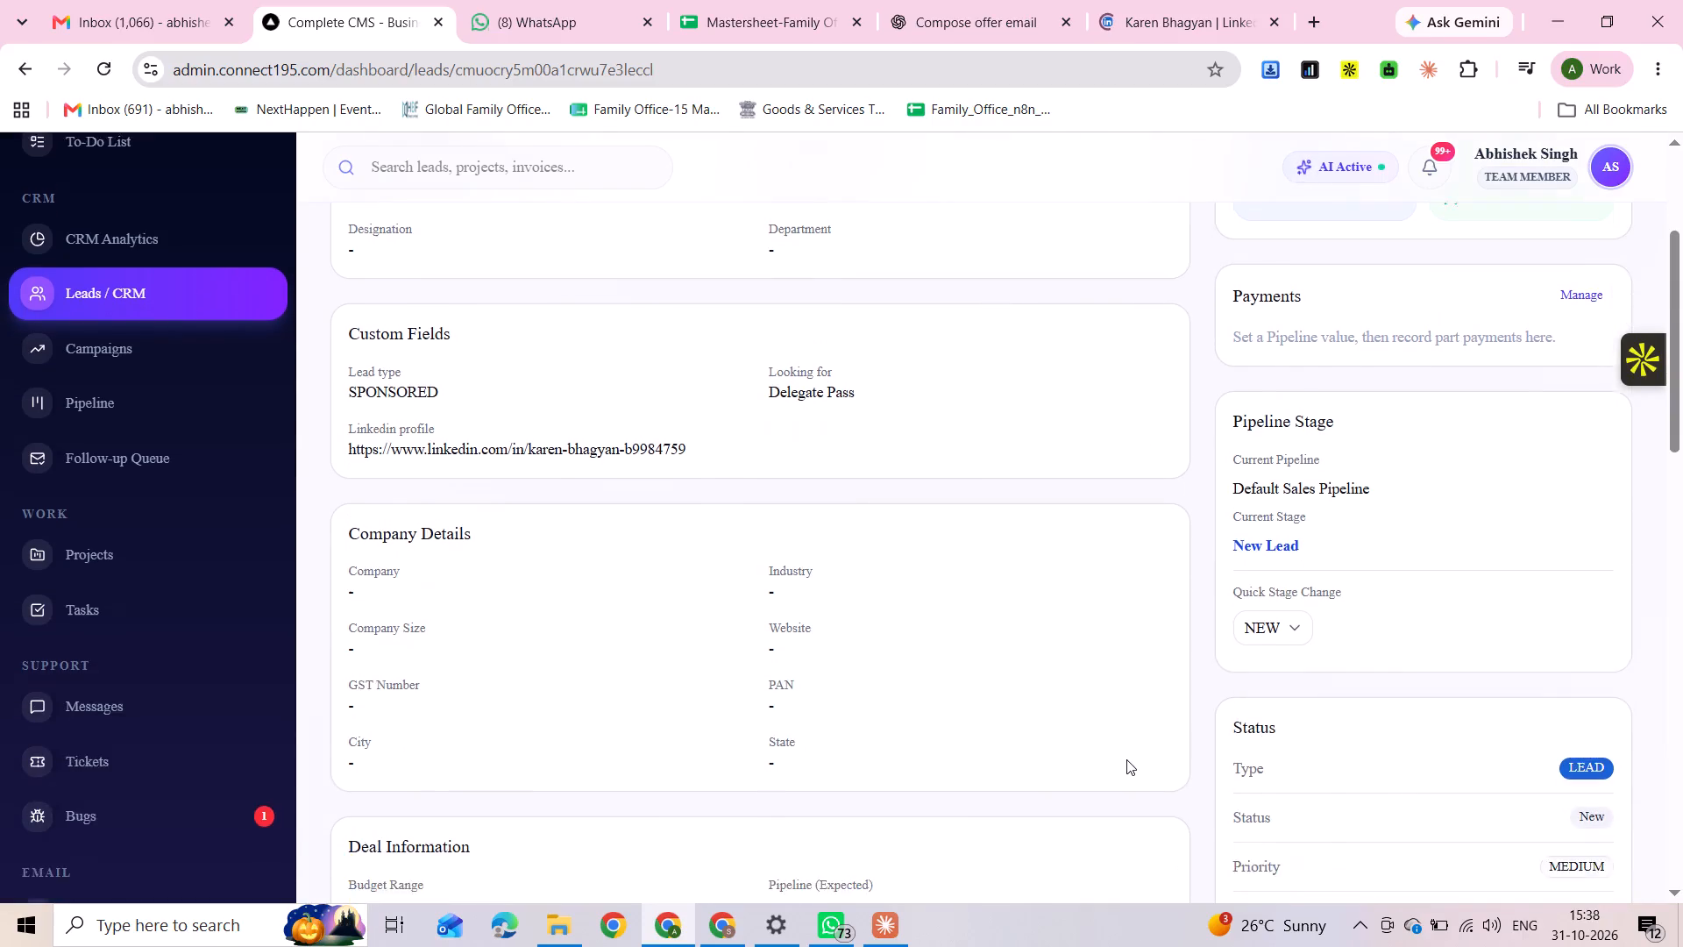
scroll(688, 752, down, 3)
scroll(501, 787, down, 2)
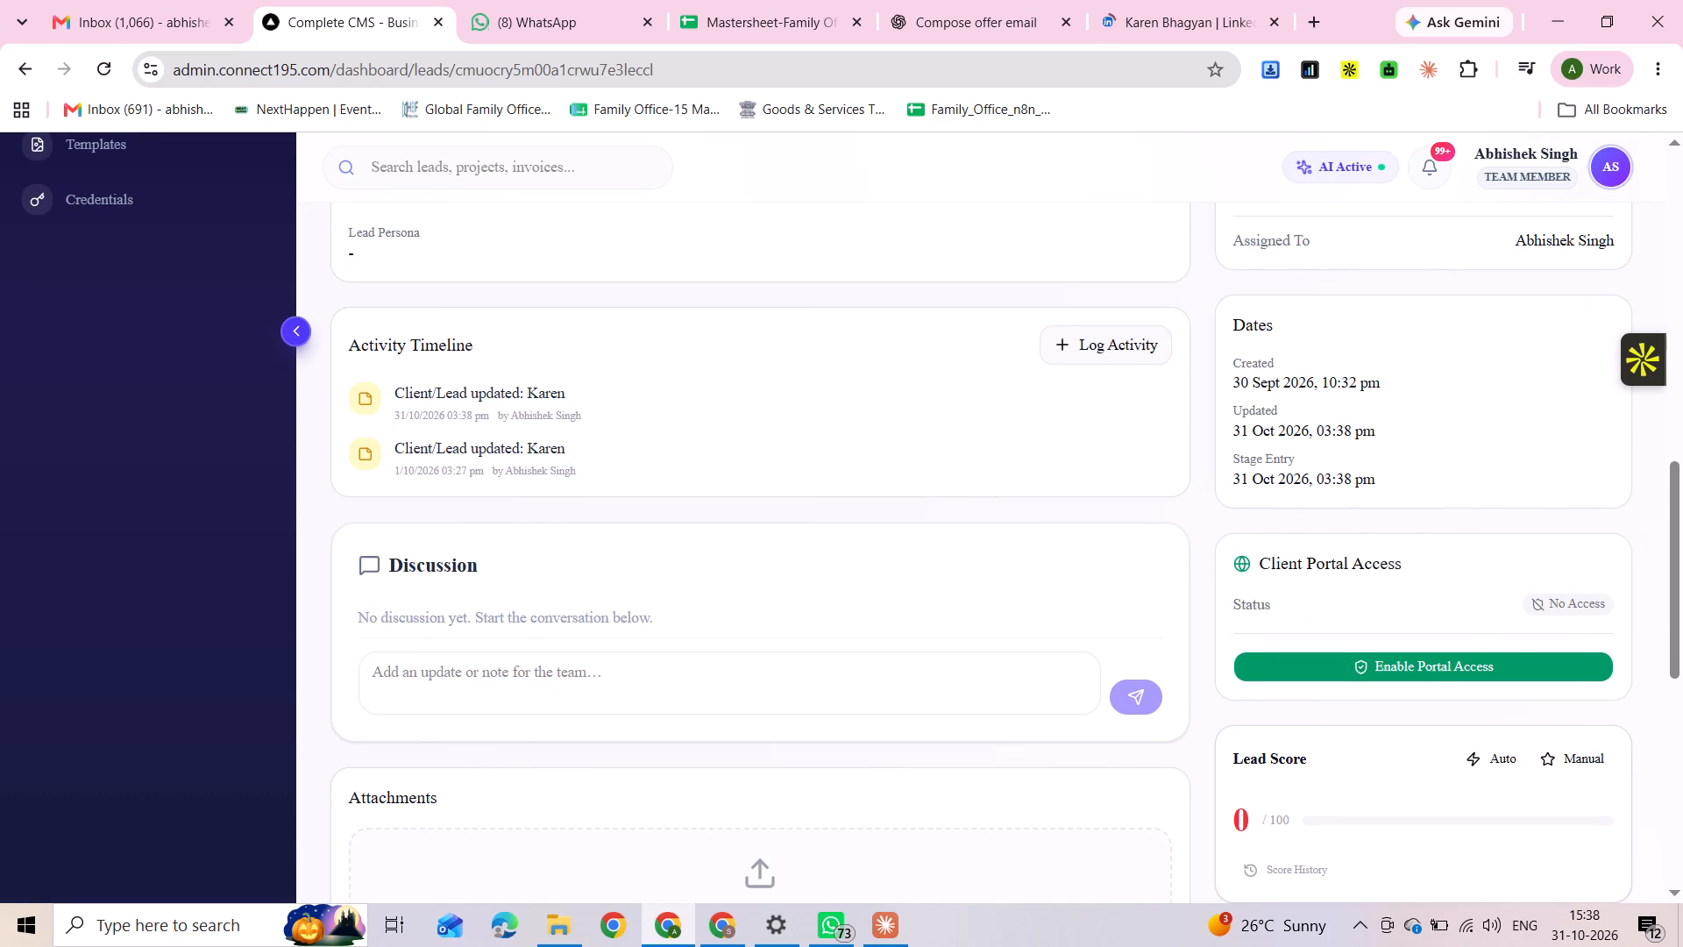
click(502, 659)
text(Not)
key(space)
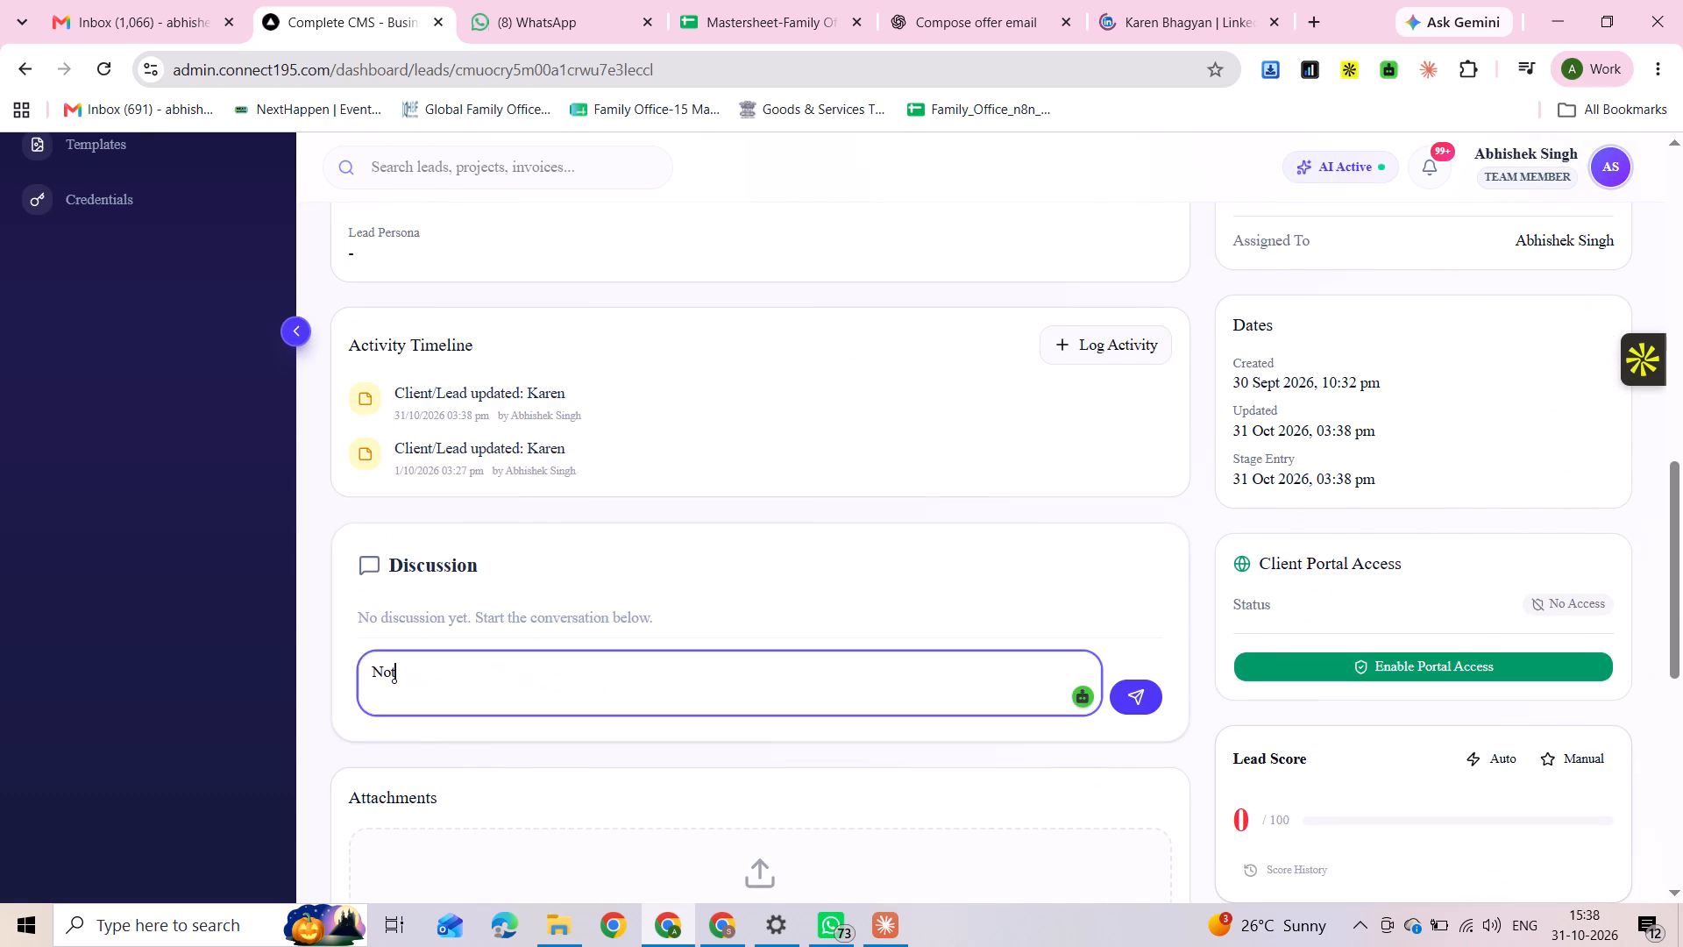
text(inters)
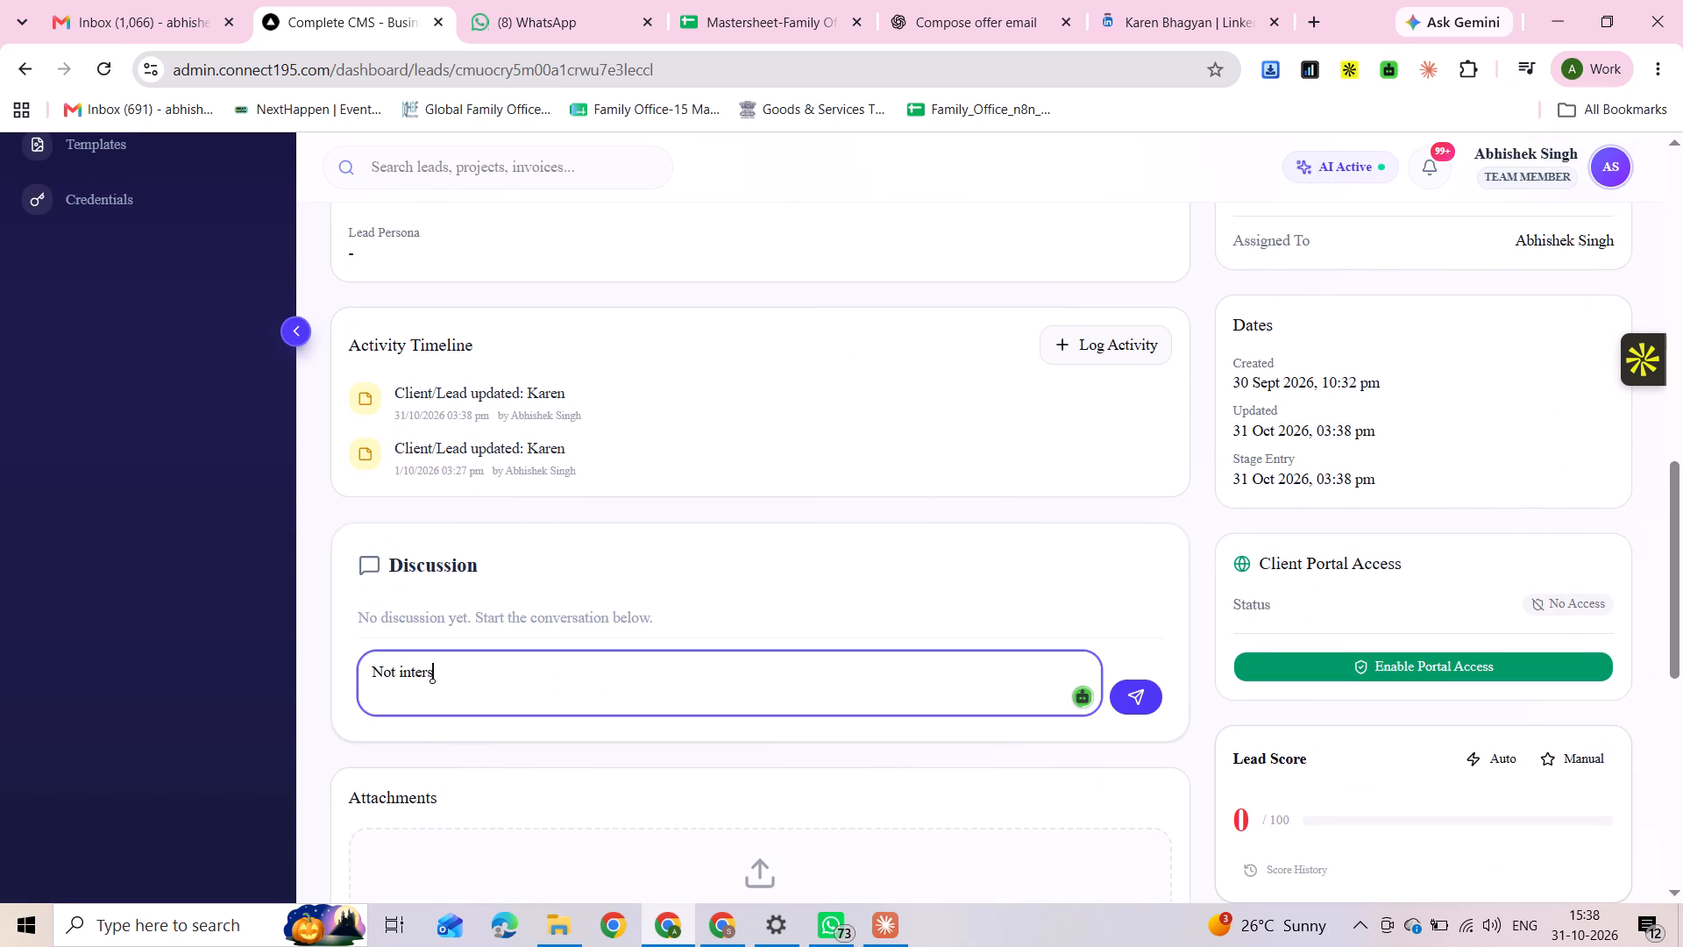
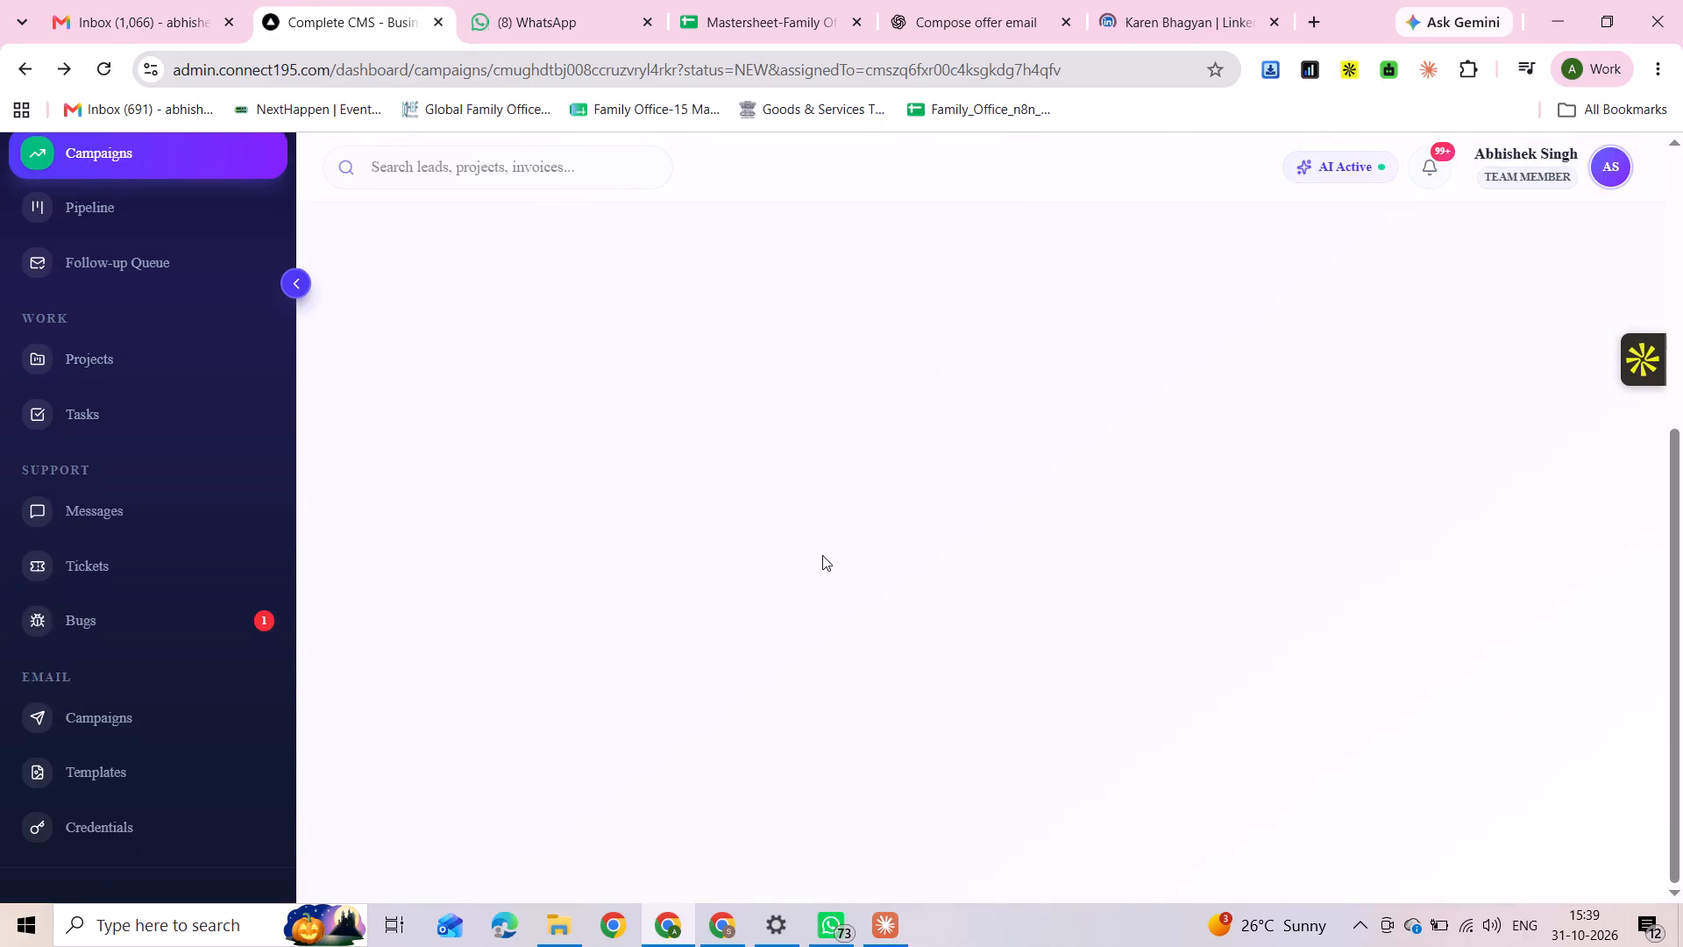
Open the Kunal lead from the campaign list and review its contact details, custom fields, deal information and activity timeline.
click(398, 629)
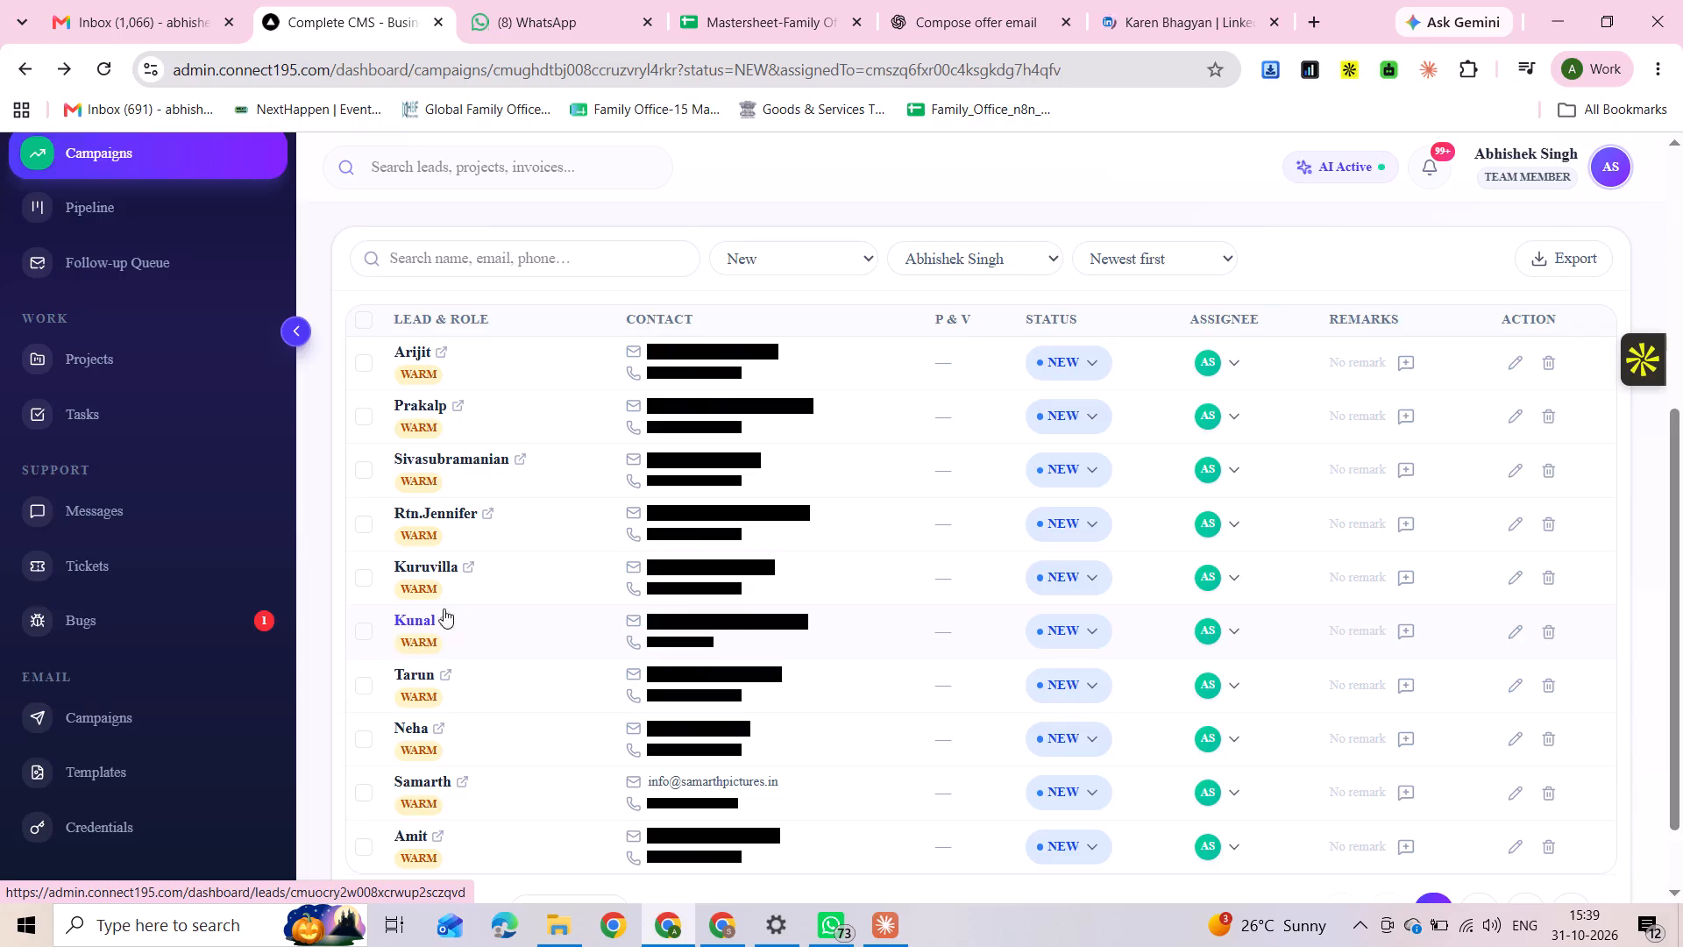
scroll(808, 514, up, 2)
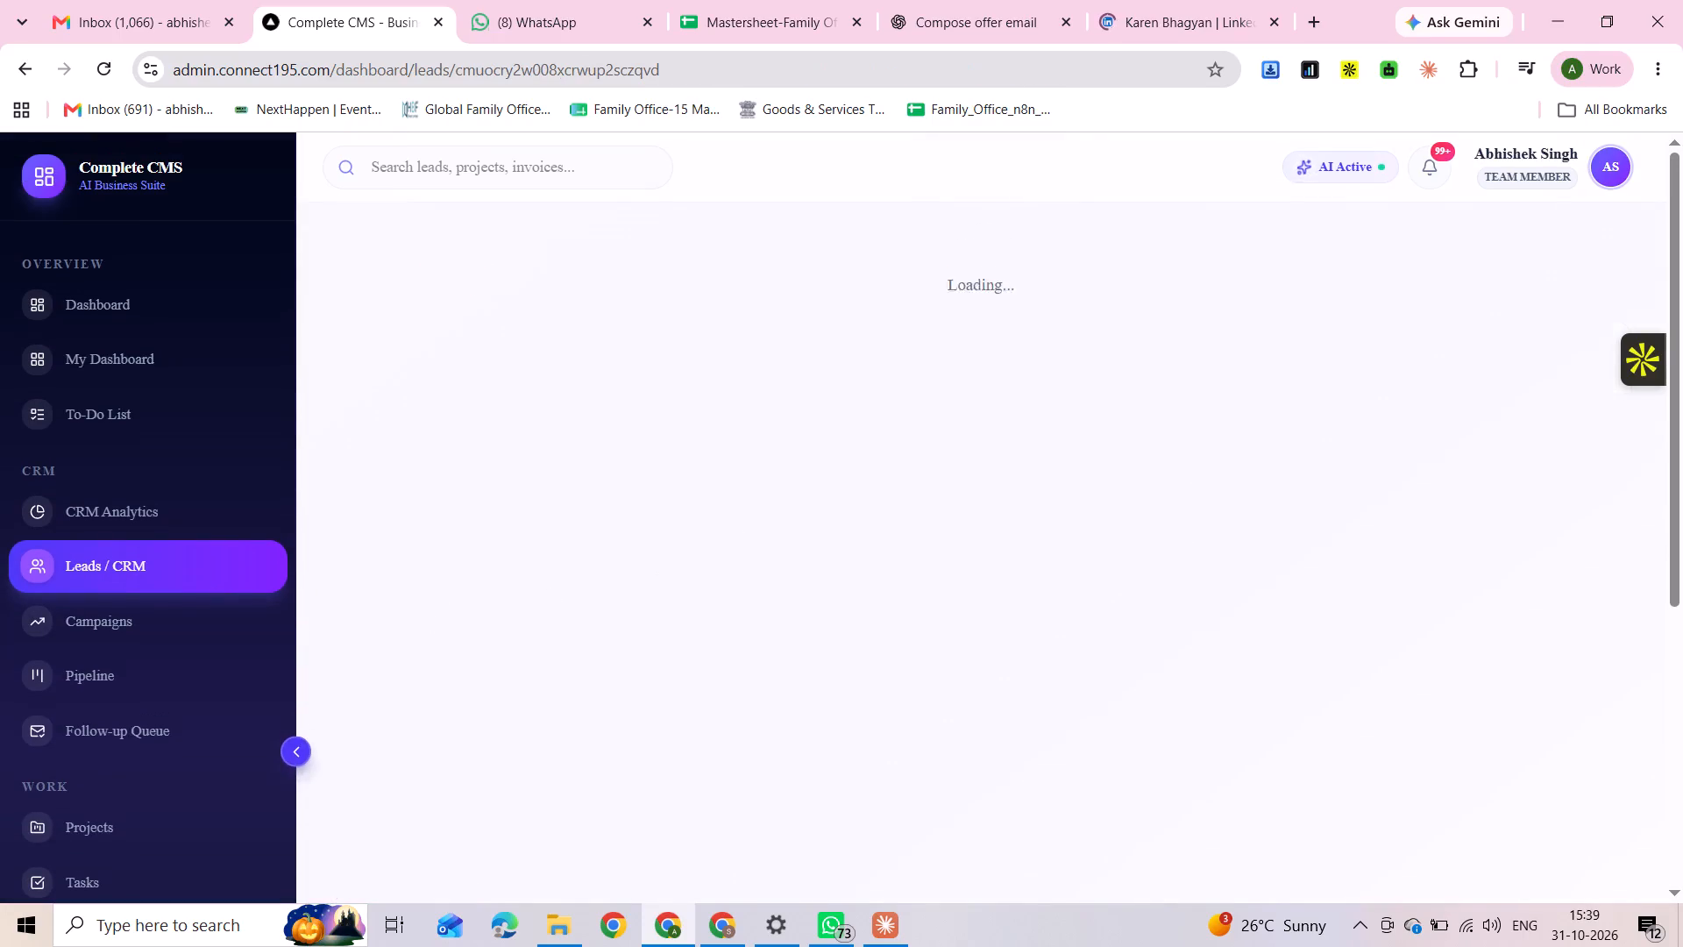
scroll(779, 507, up, 4)
scroll(768, 503, down, 8)
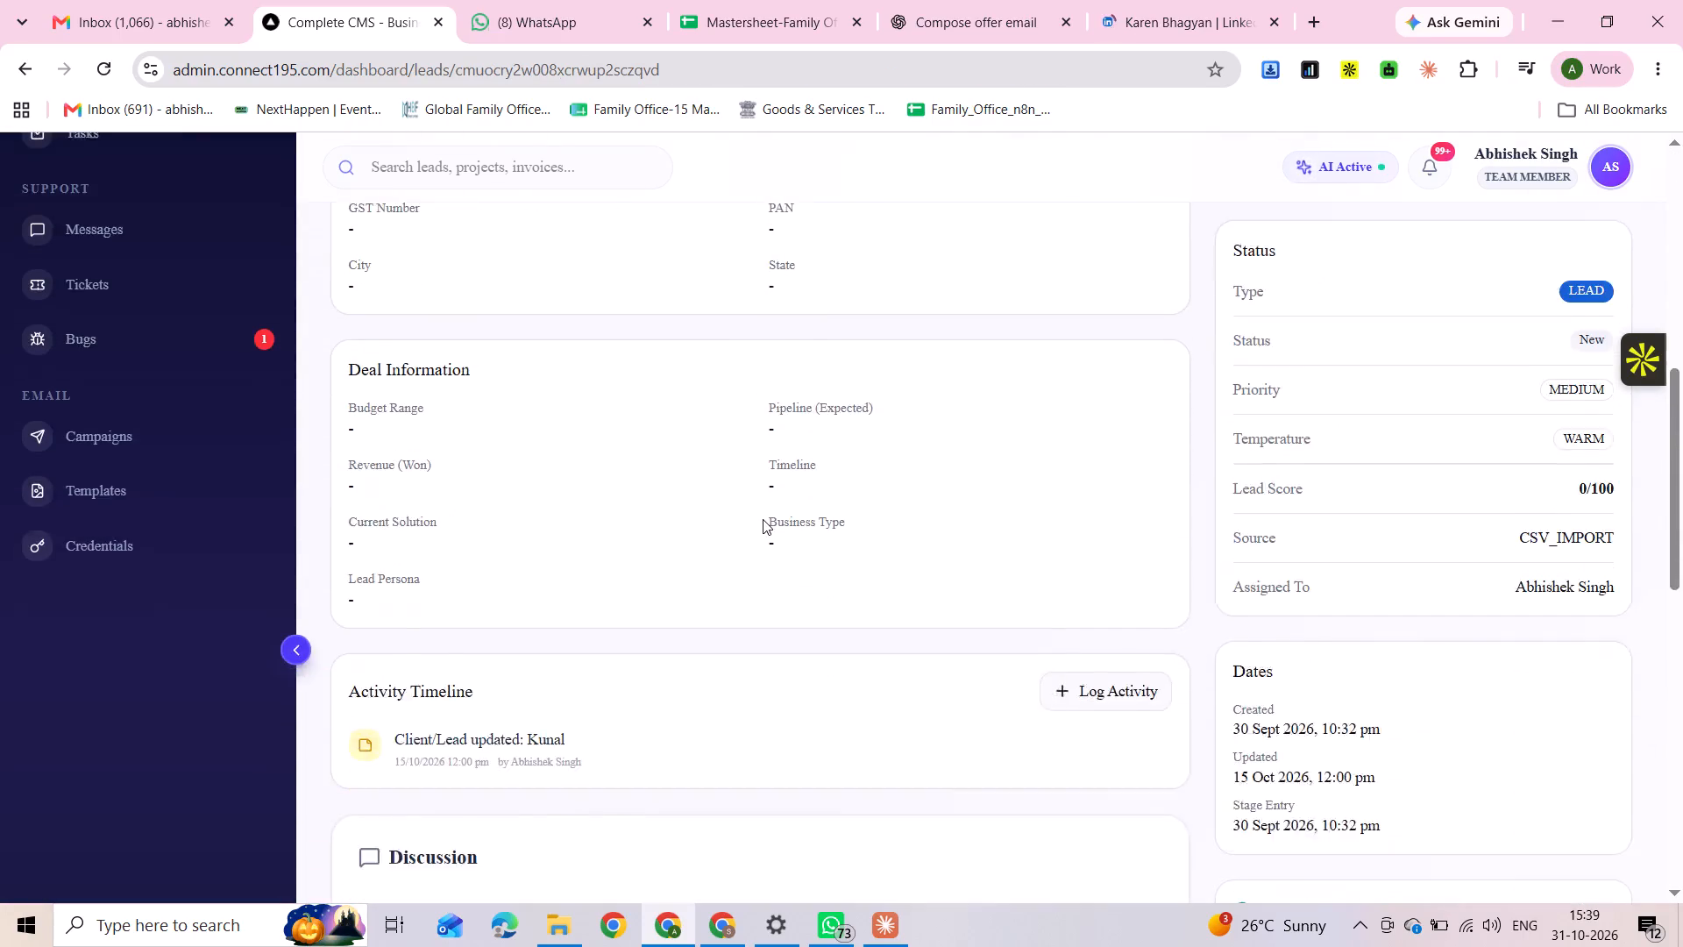
scroll(763, 519, down, 1)
scroll(763, 519, up, 11)
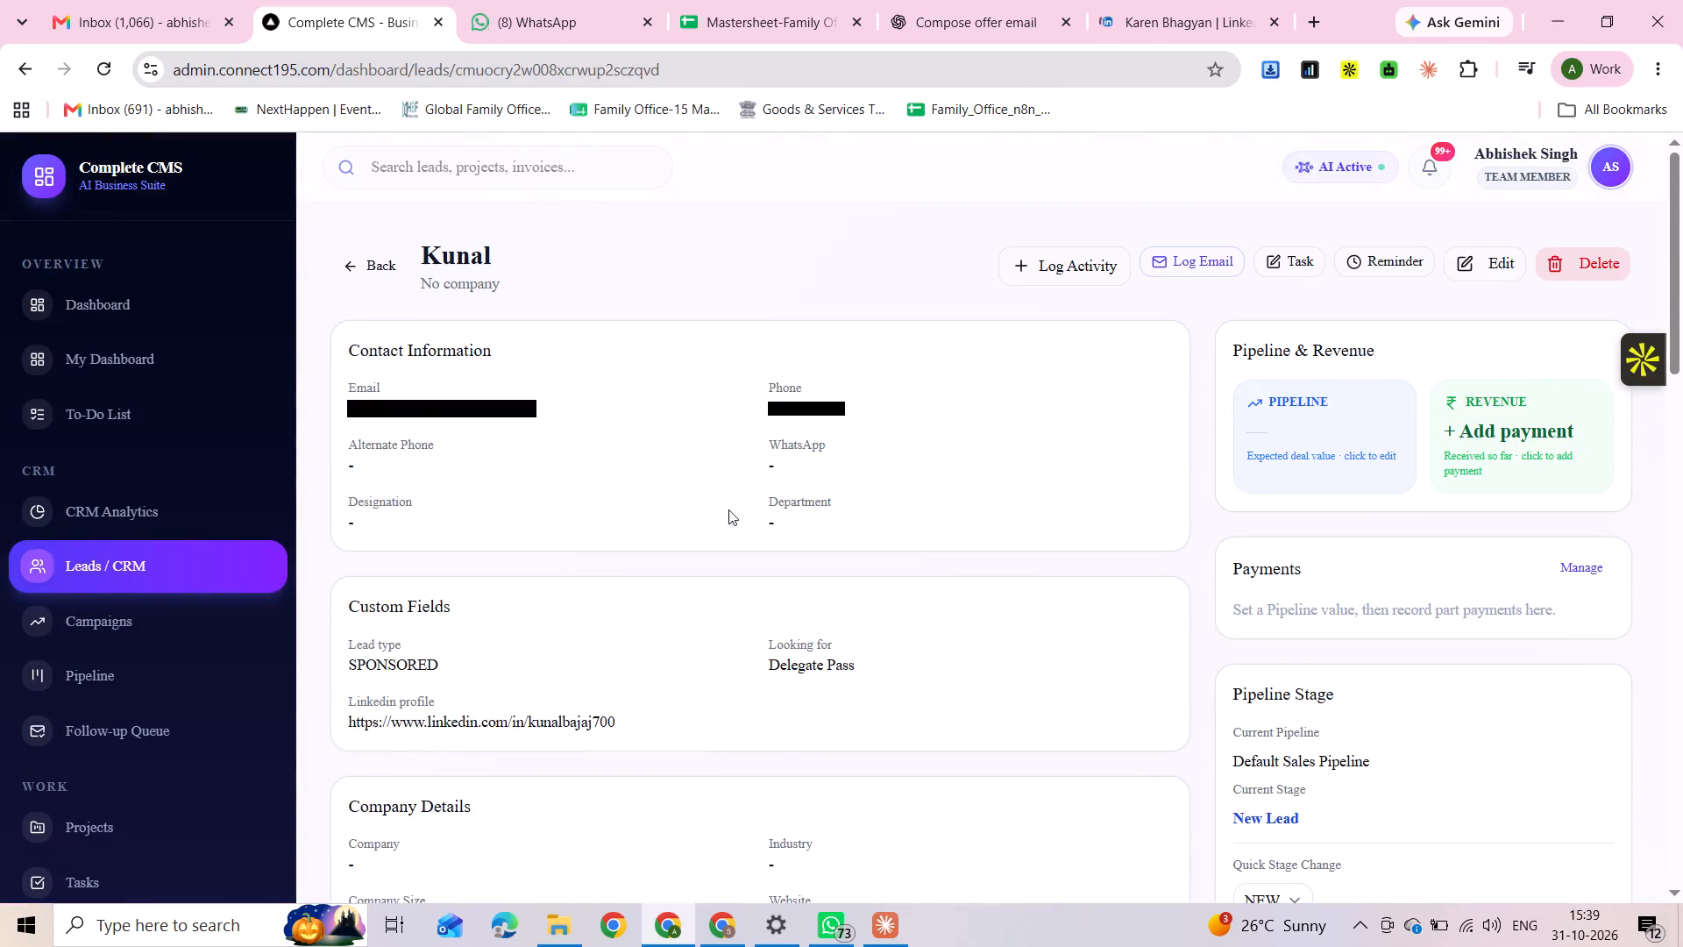
Select the LinkedIn profile URL in the custom fields of Kunal's lead record.
click(640, 730)
drag(598, 726, 249, 760)
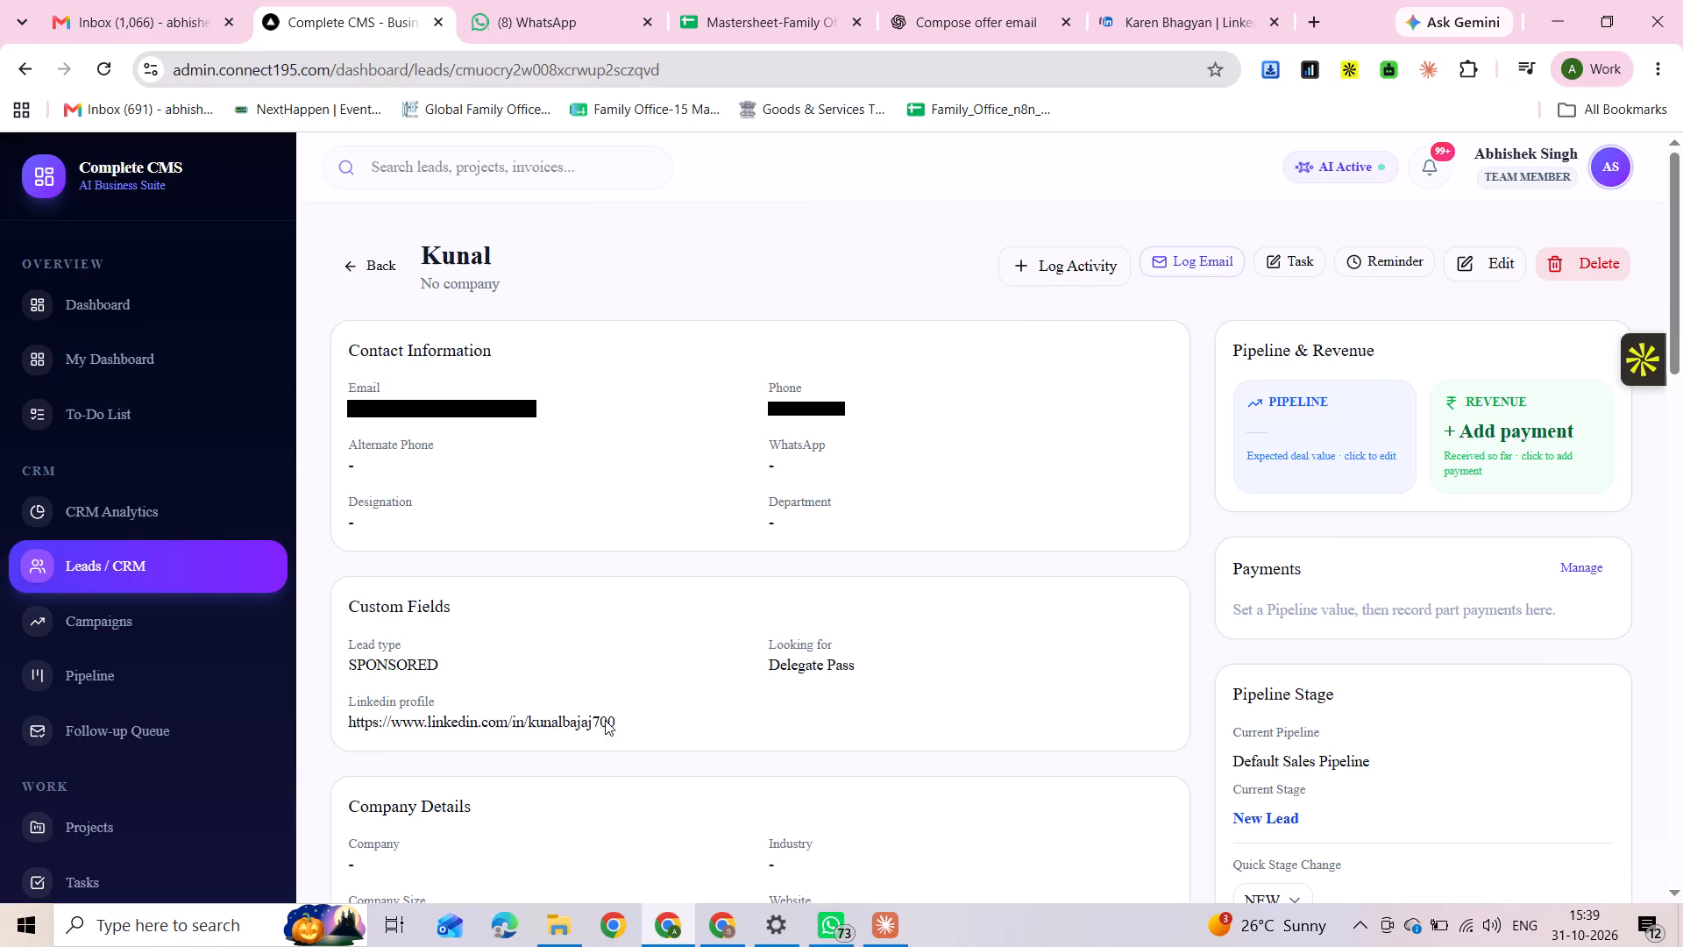
click(605, 720)
drag(628, 727, 419, 737)
click(557, 748)
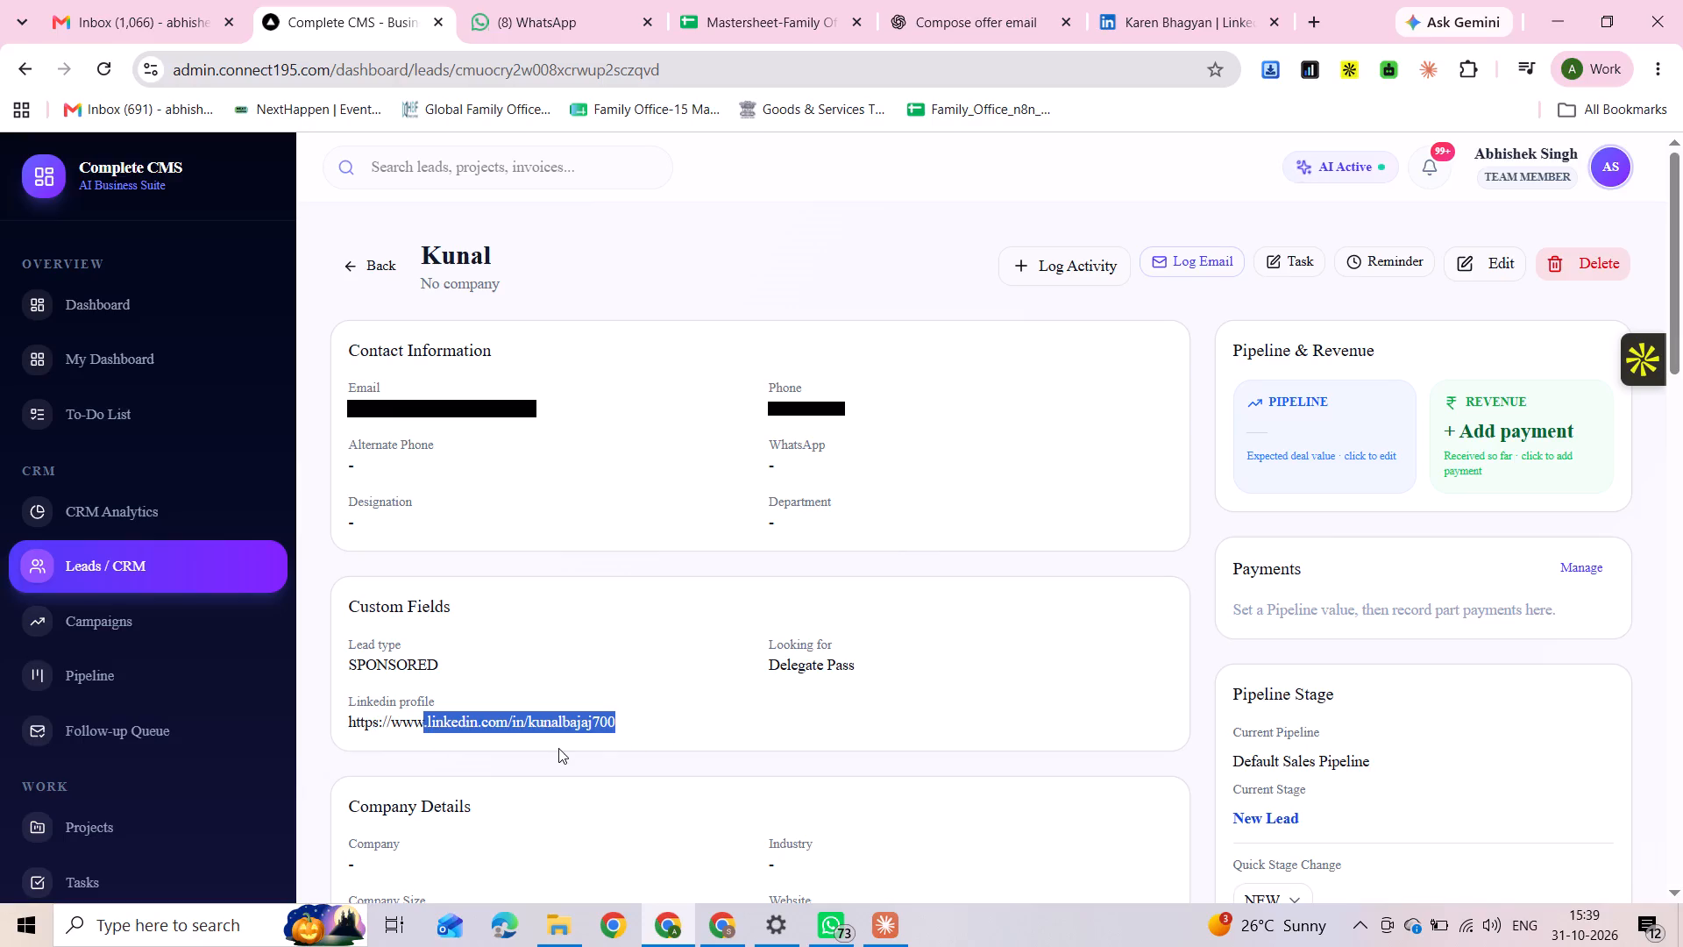
click(629, 721)
drag(626, 720, 481, 719)
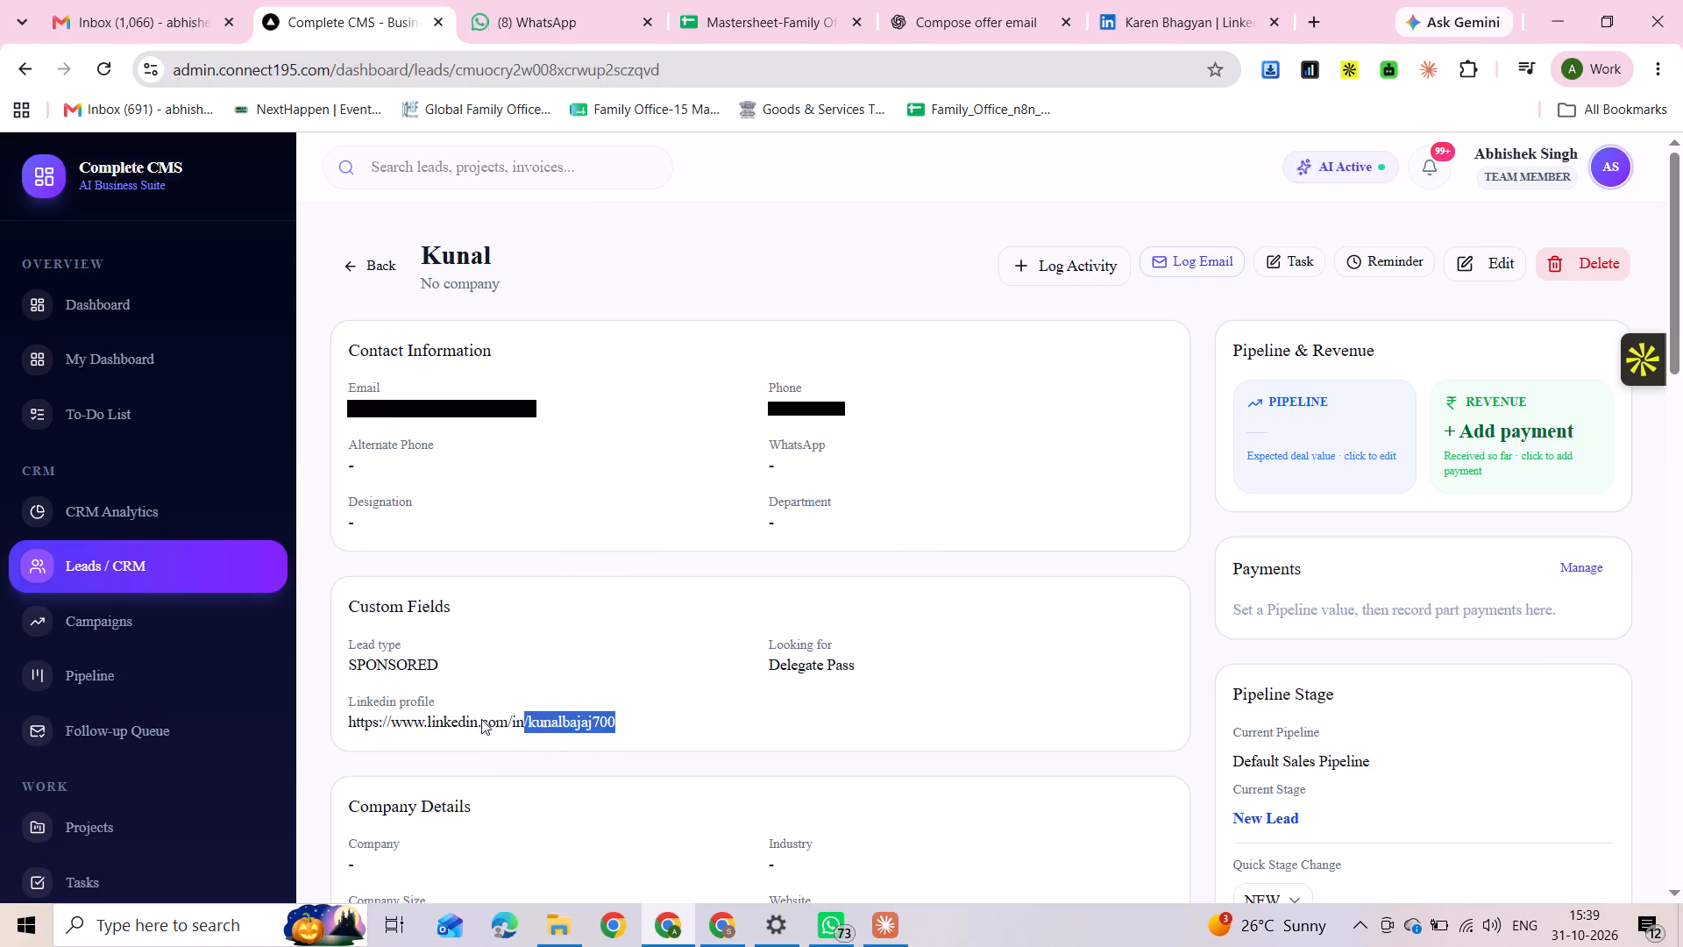
drag(481, 719, 349, 733)
right_click(387, 723)
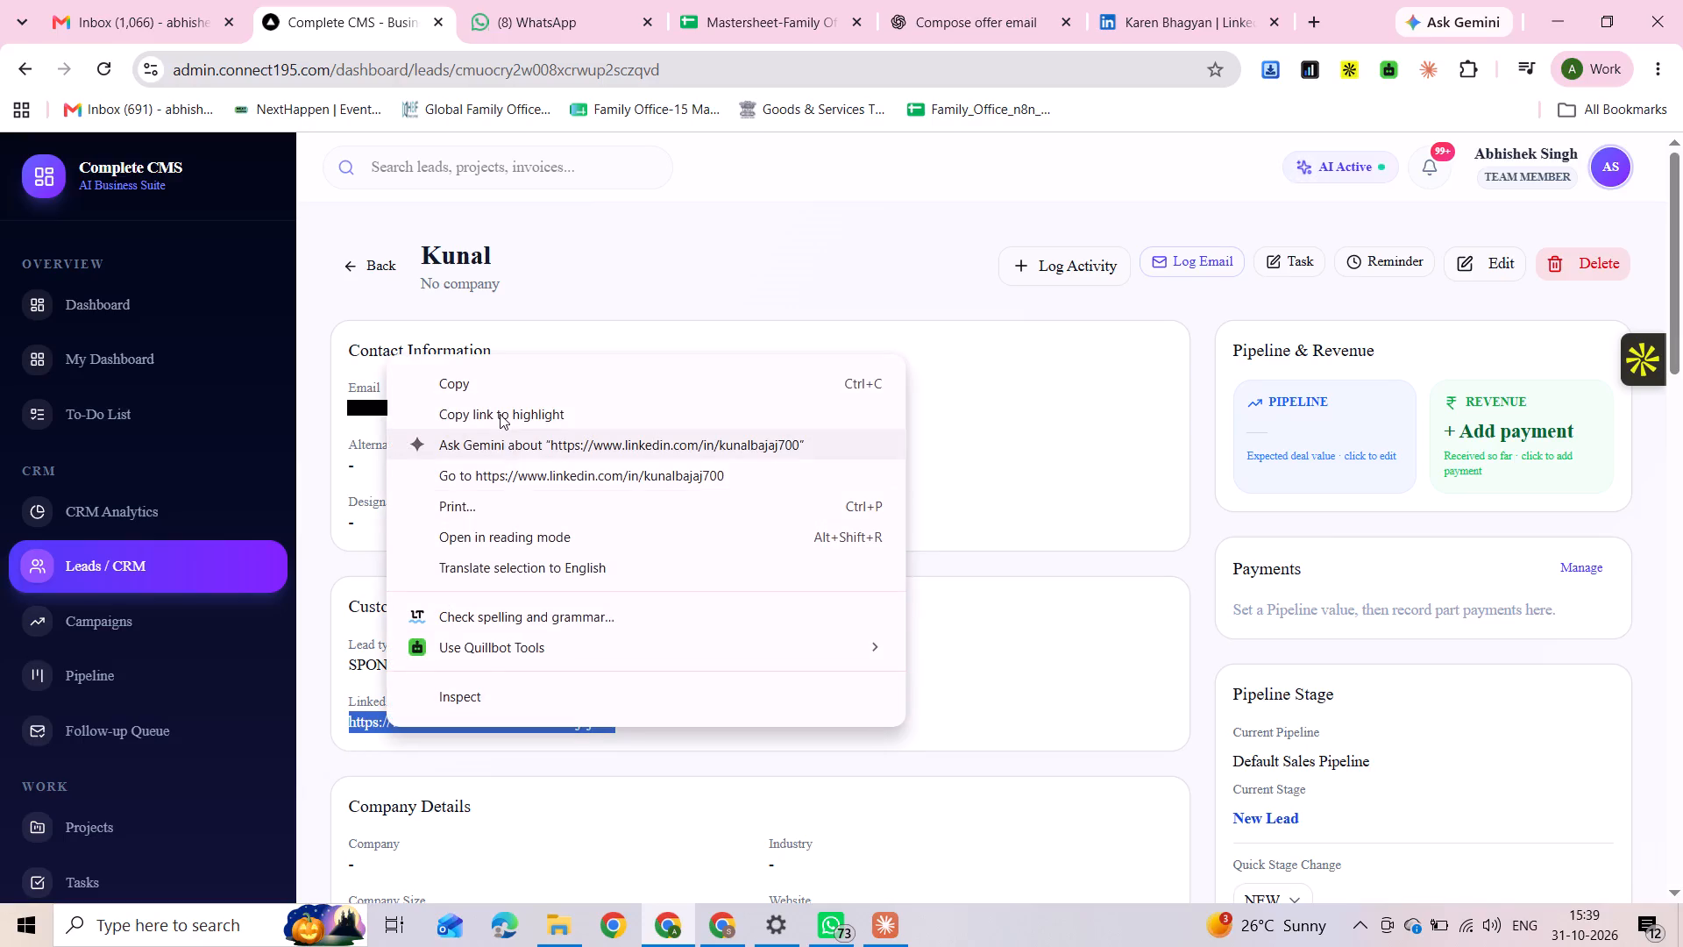
click(493, 392)
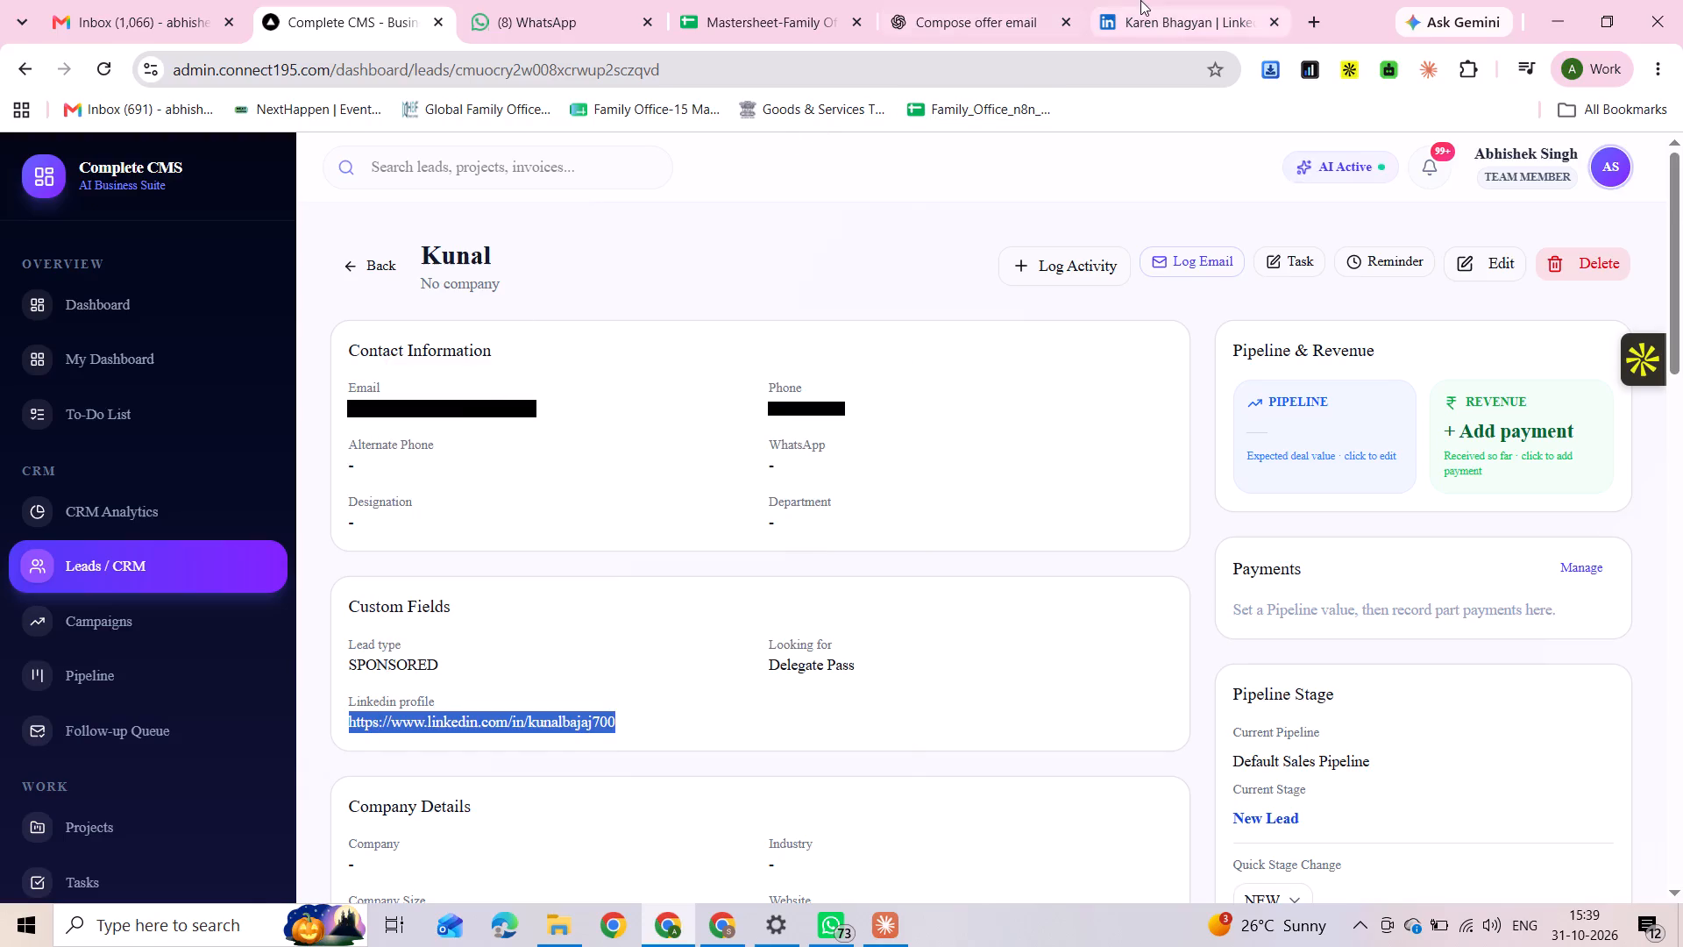
click(1141, 0)
click(636, 88)
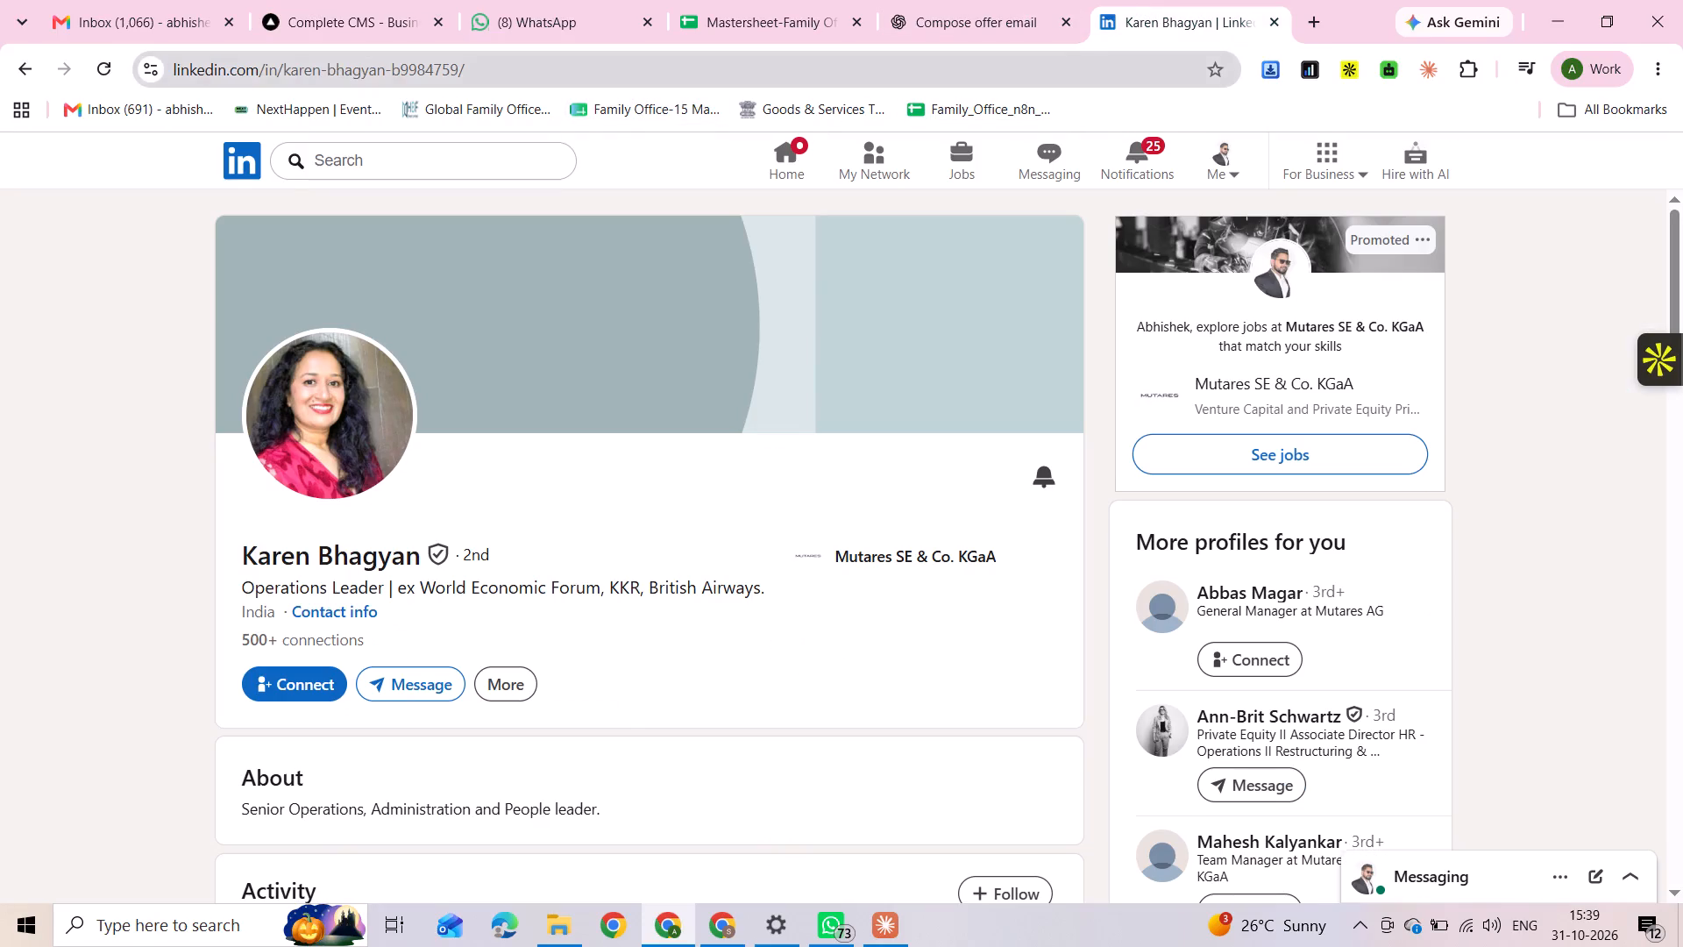
double_click(608, 73)
drag(602, 75, 46, 84)
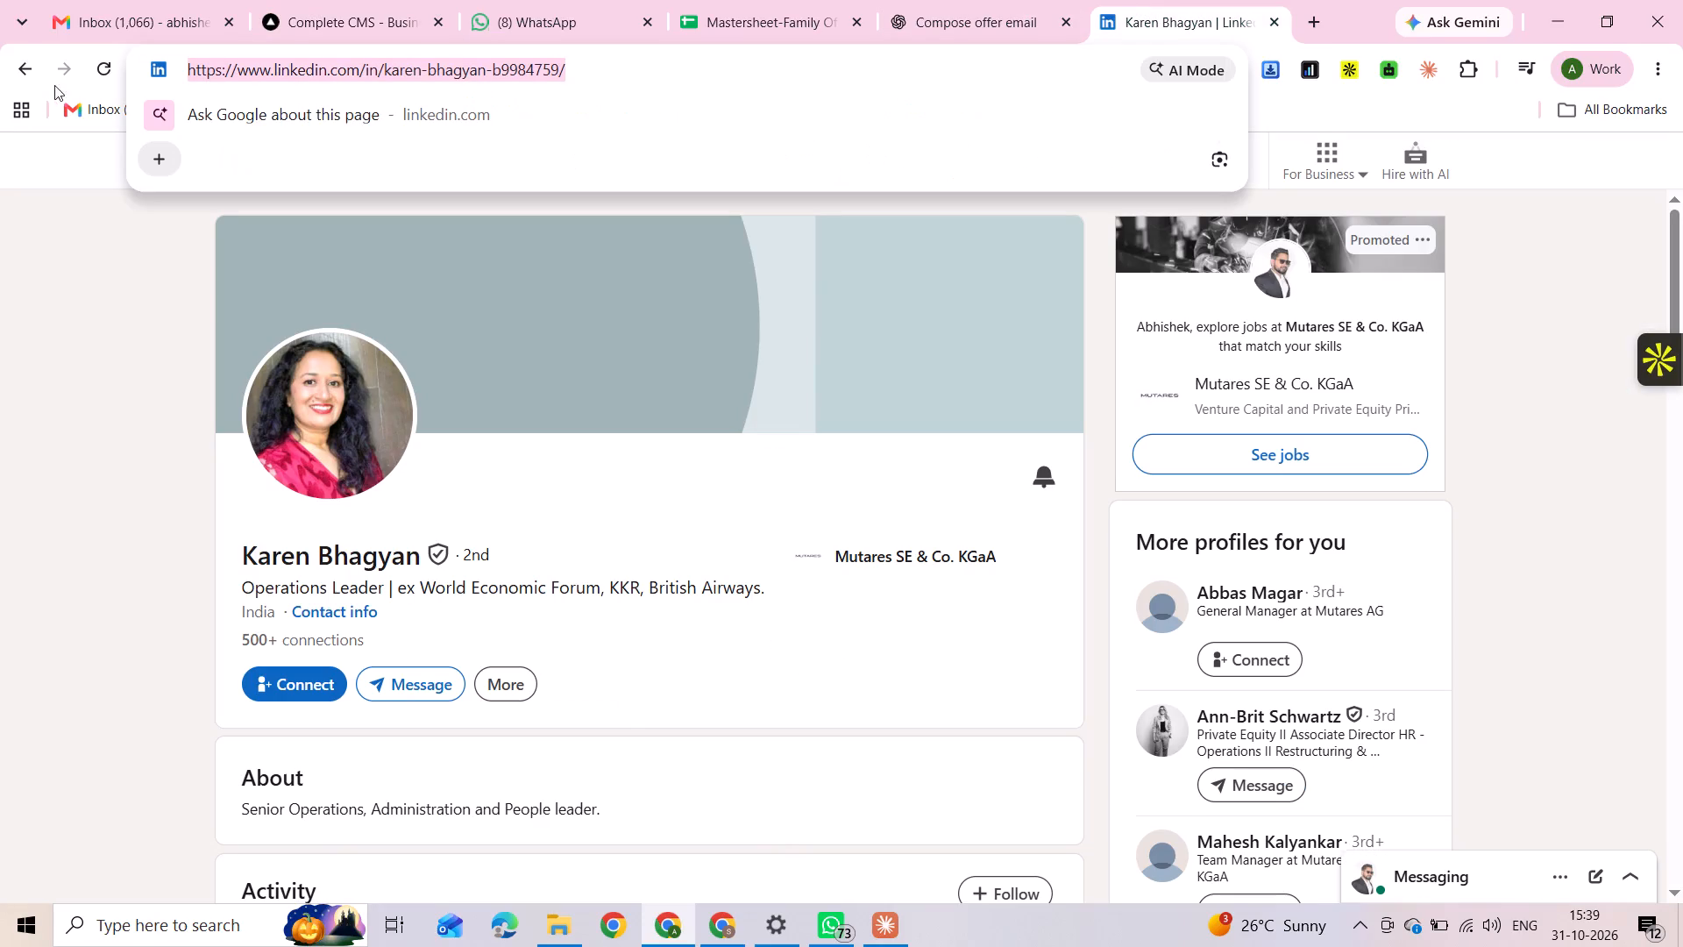
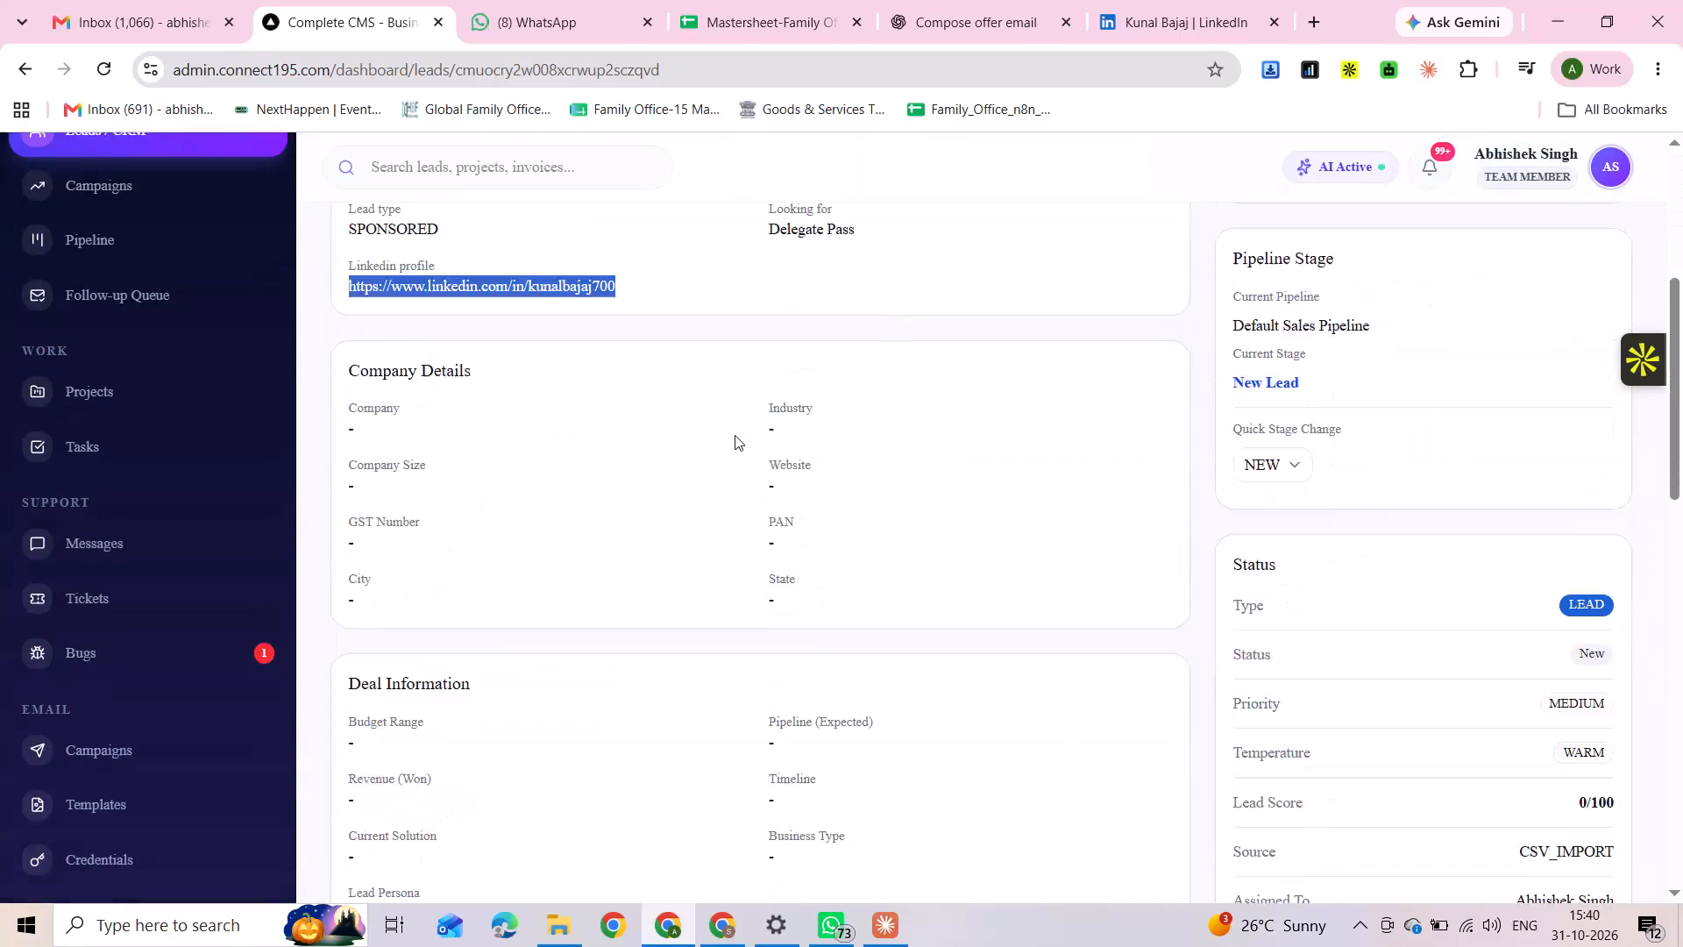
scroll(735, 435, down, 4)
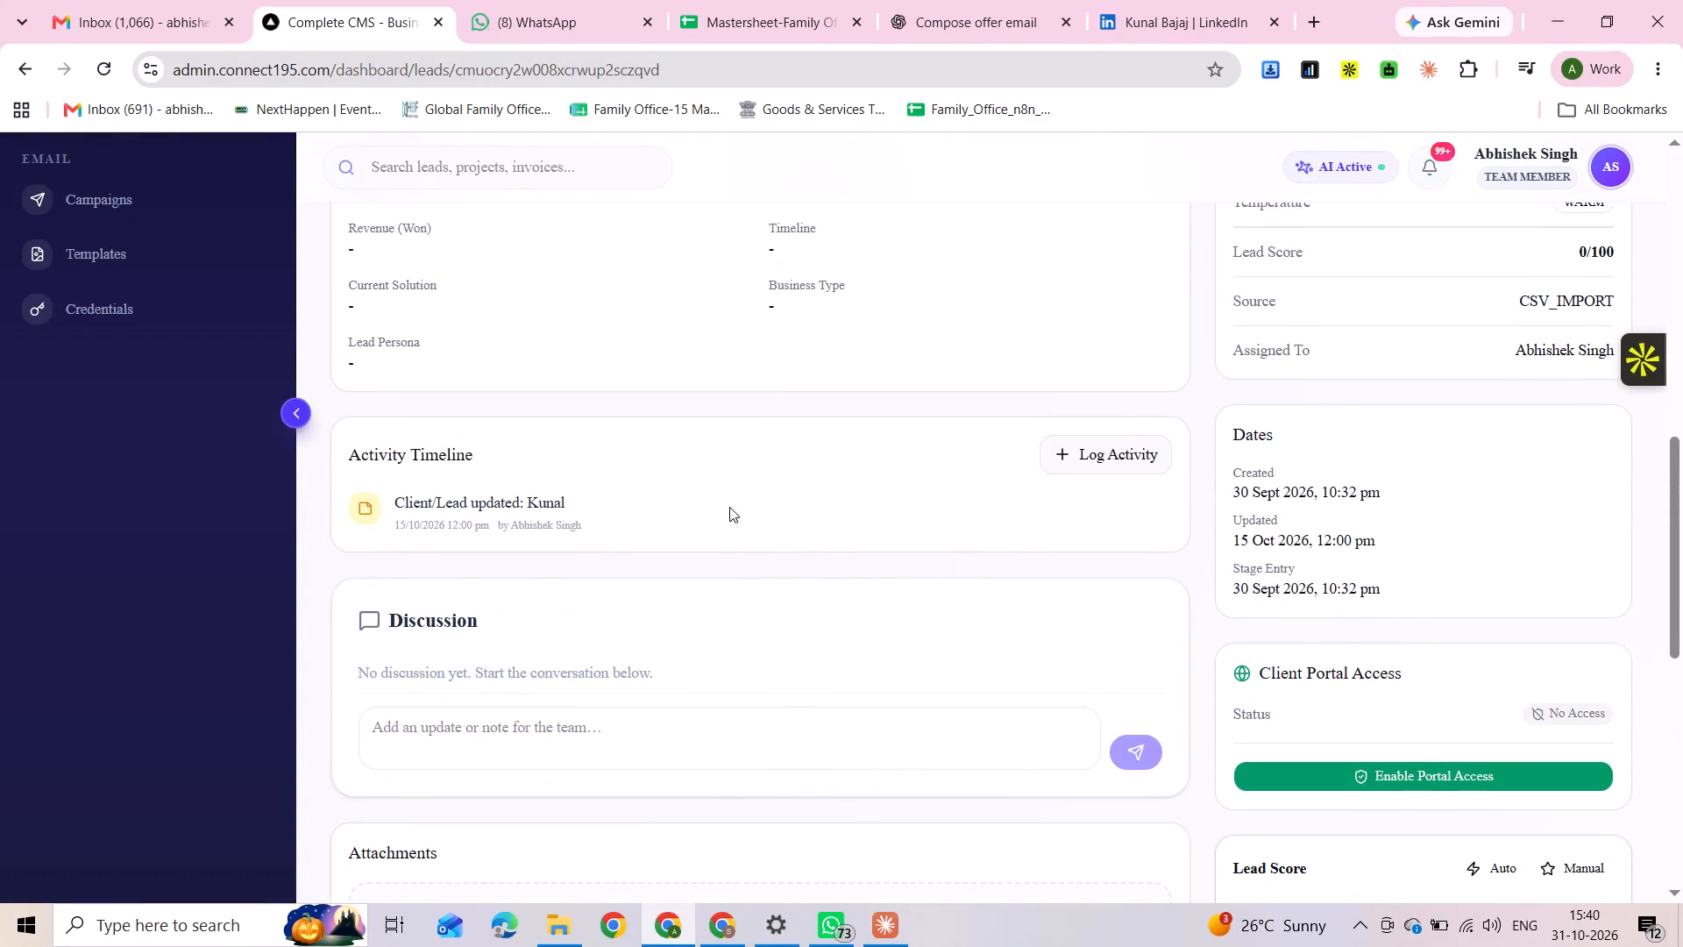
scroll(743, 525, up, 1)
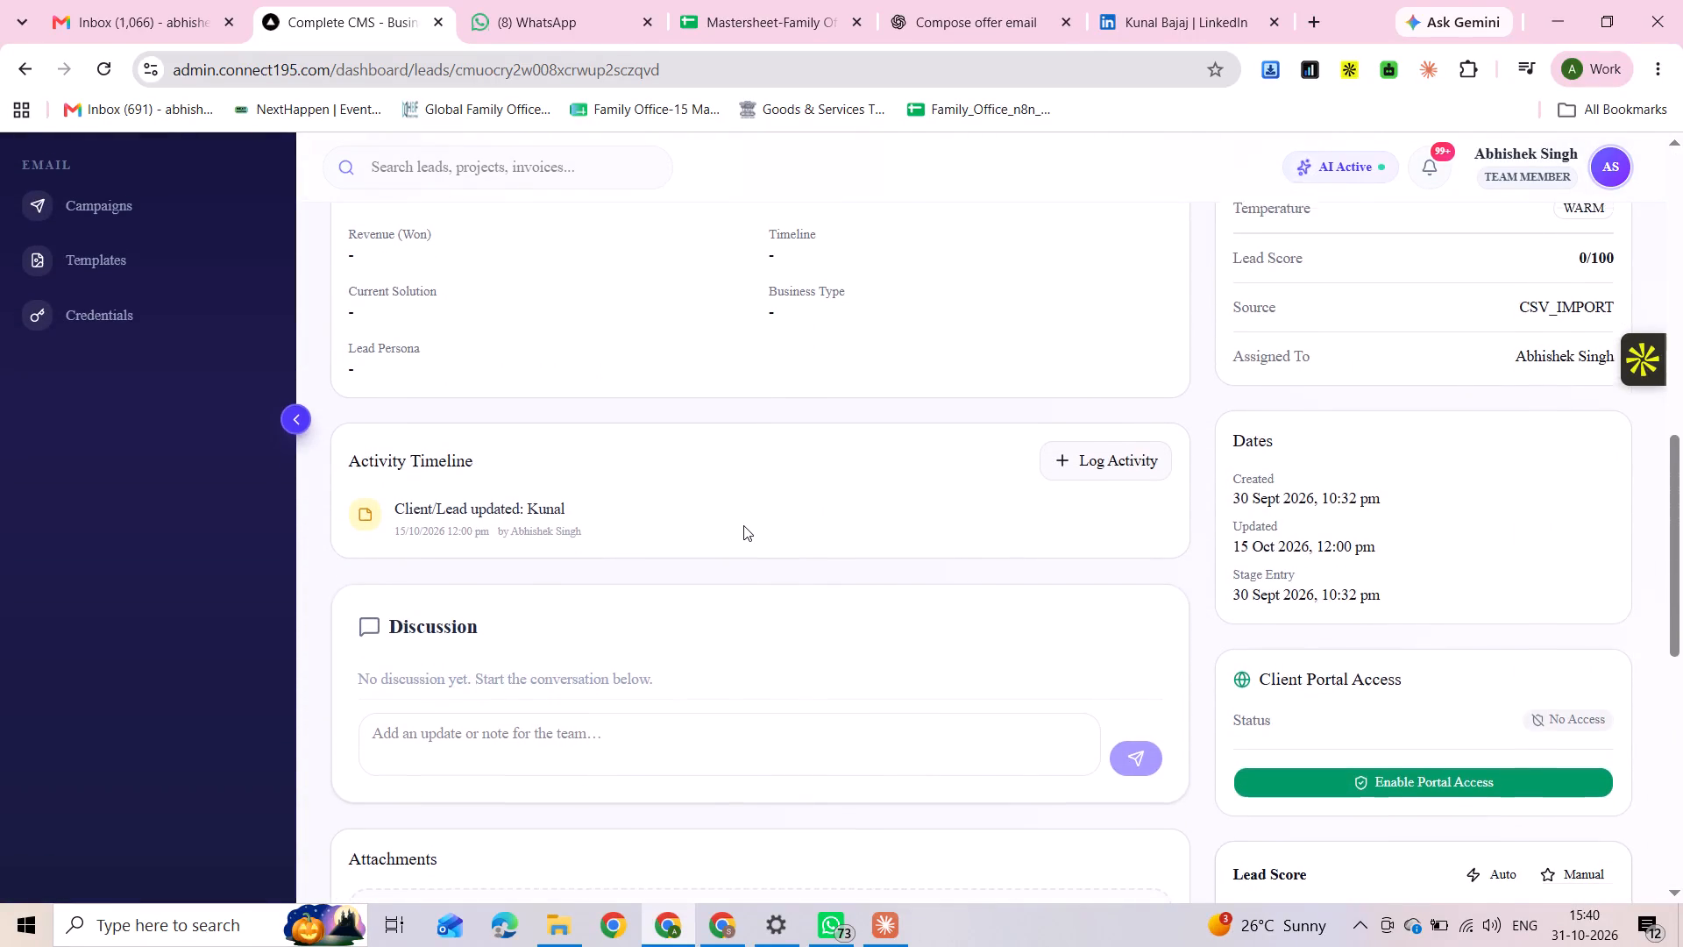
scroll(743, 525, up, 9)
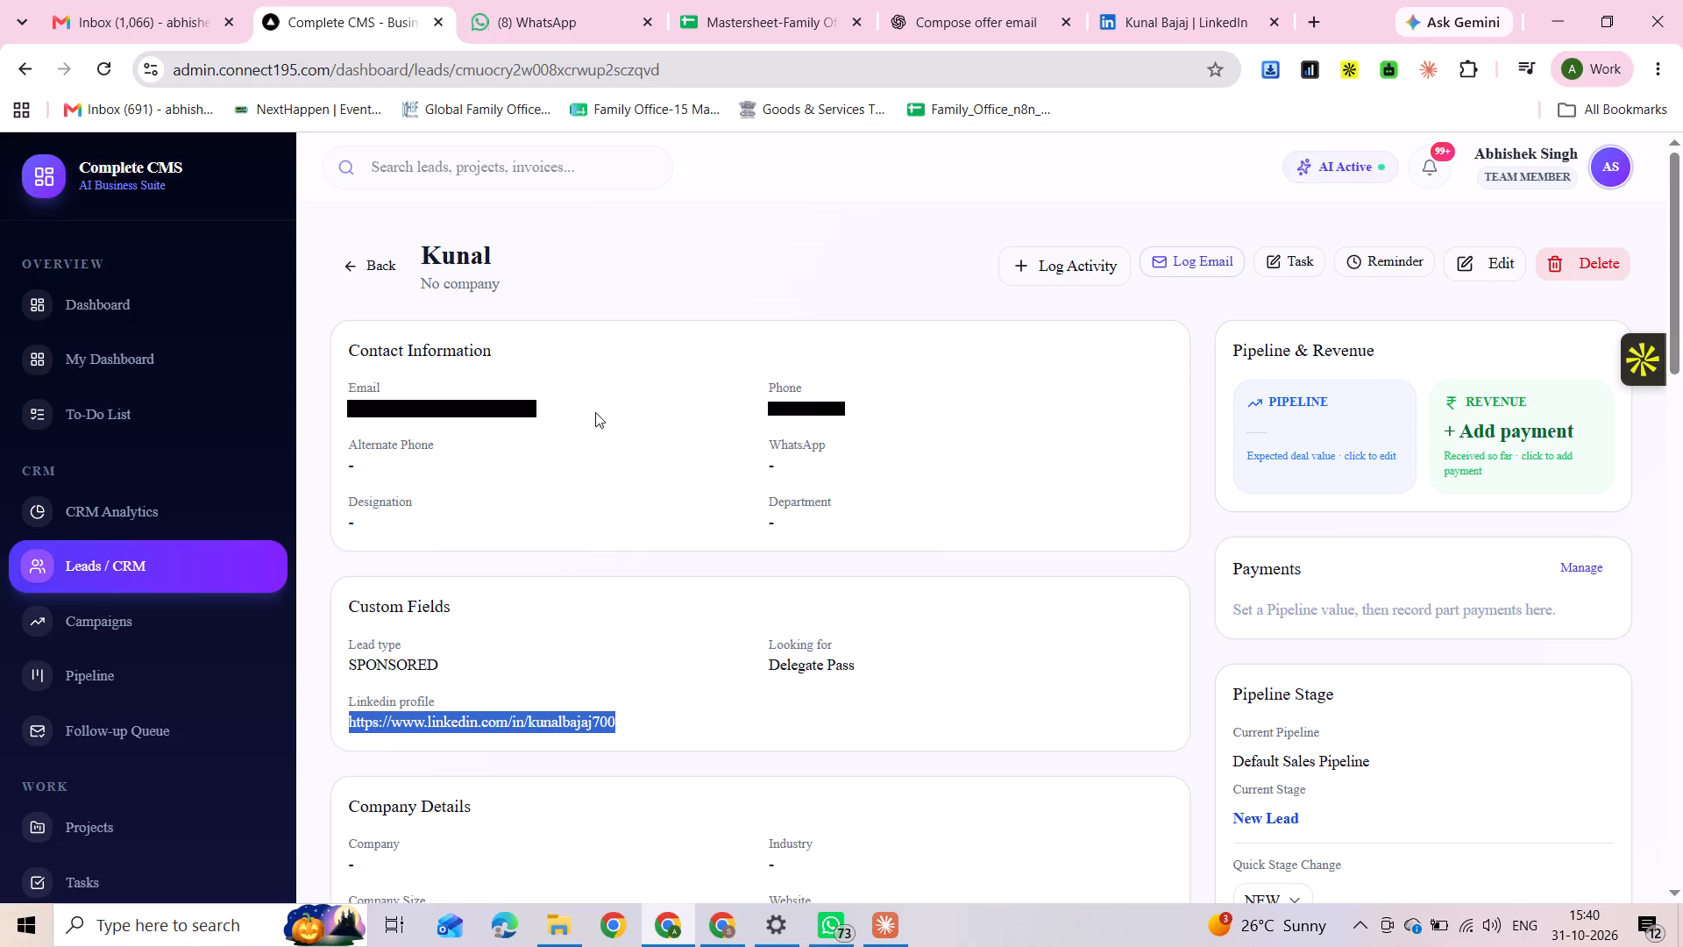
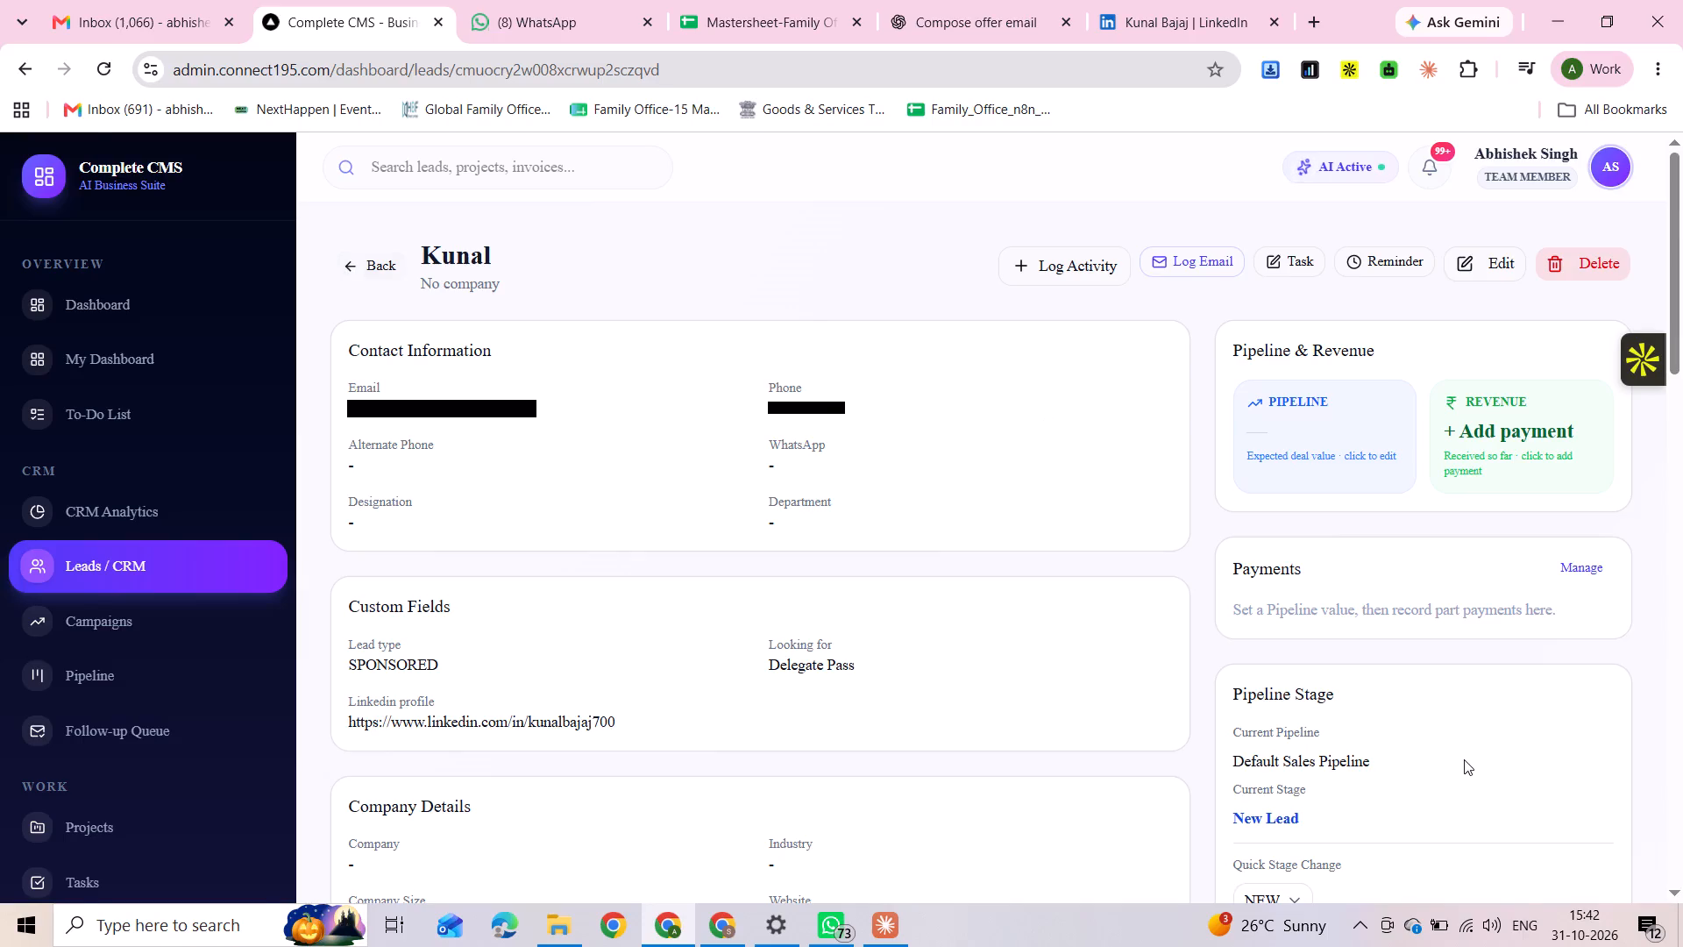
Open the quick stage change options in the pipeline stage section of Kunal's lead record.
scroll(1464, 759, down, 2)
click(1278, 688)
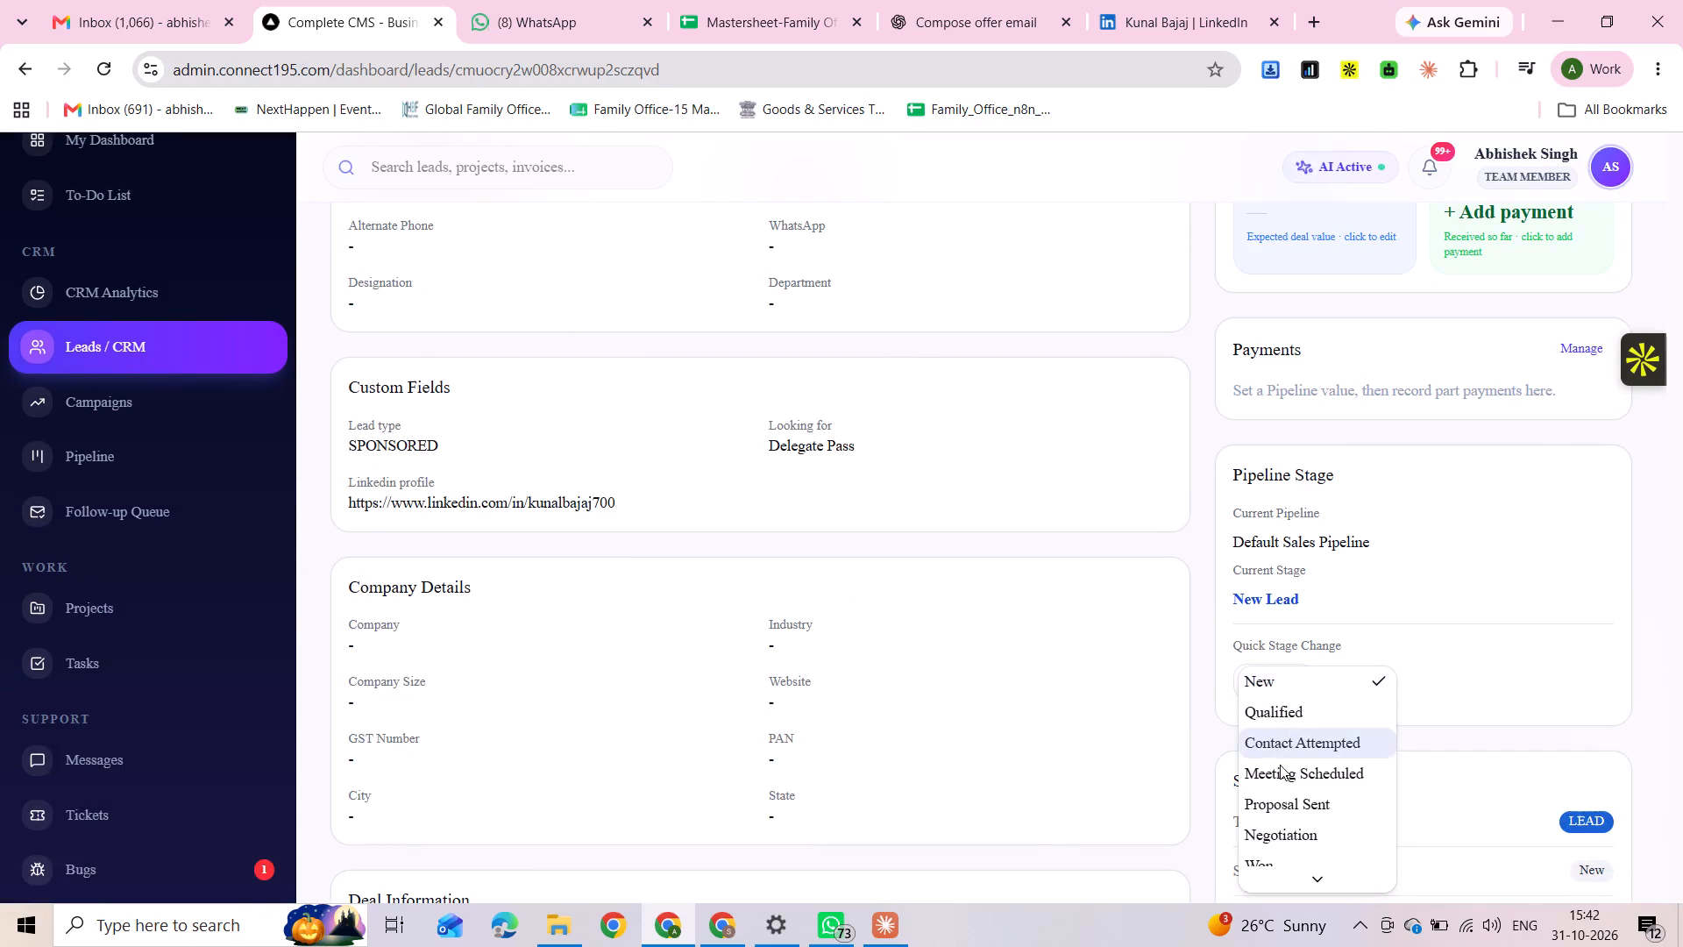
Change the open lead's pipeline stage to Contact Attempted.
click(1283, 745)
Start logging a phone call activity for this lead with outcome Connected and call notes "invitation send".
scroll(1273, 737, up, 5)
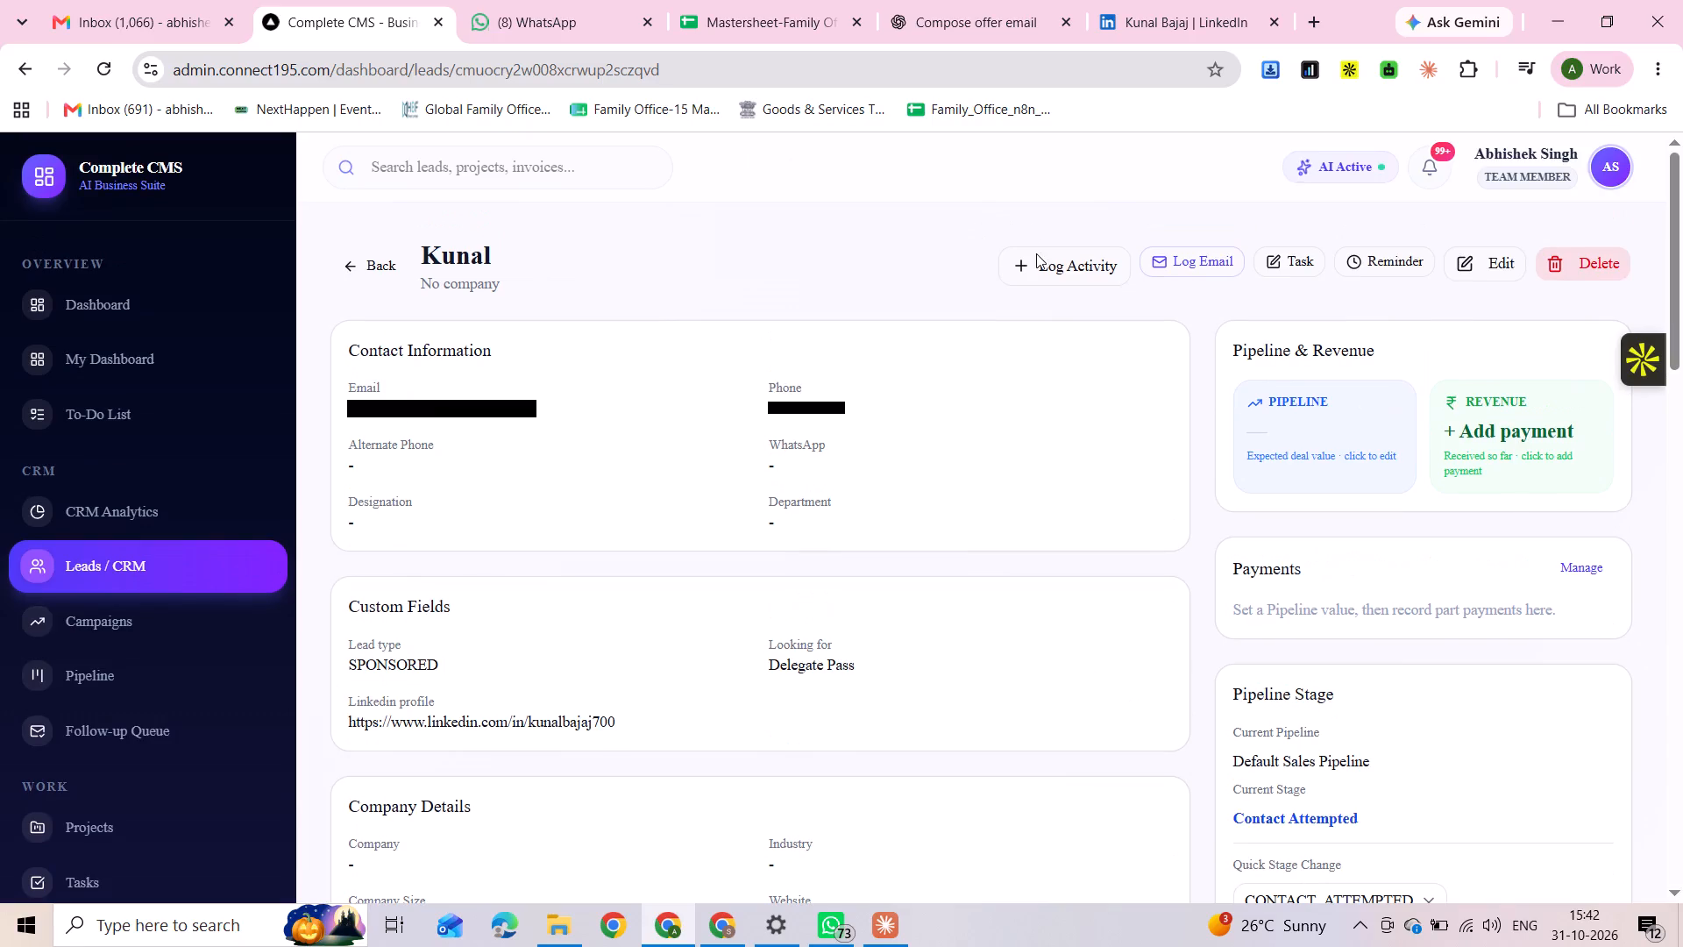
click(1047, 276)
click(655, 549)
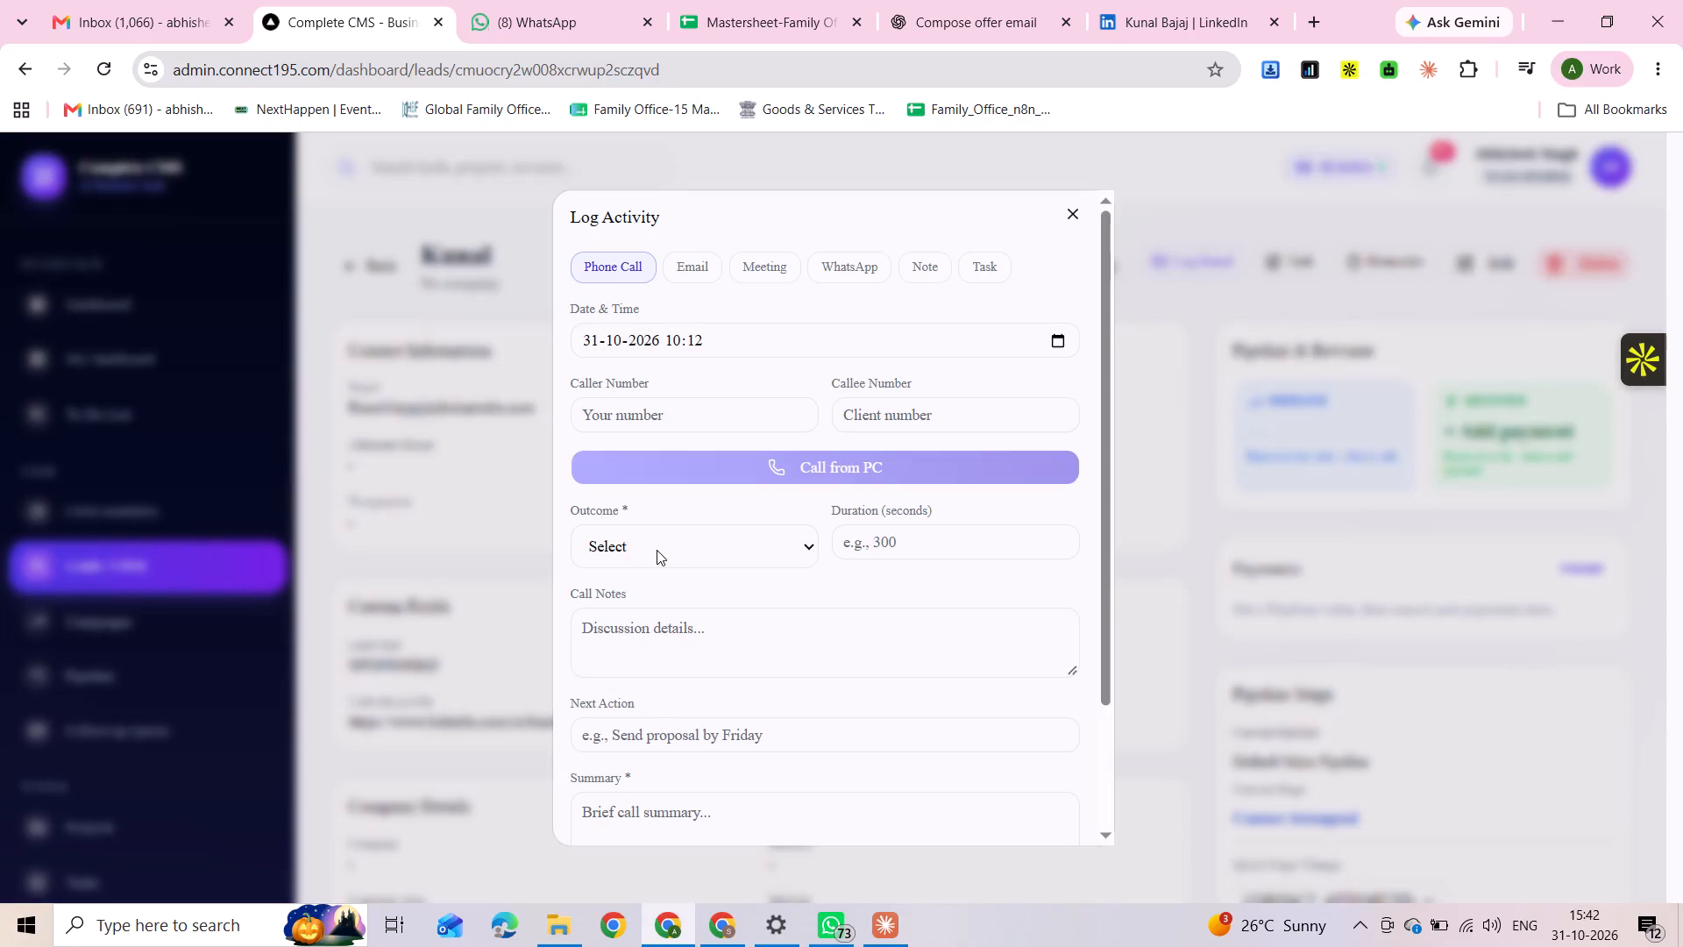
click(667, 609)
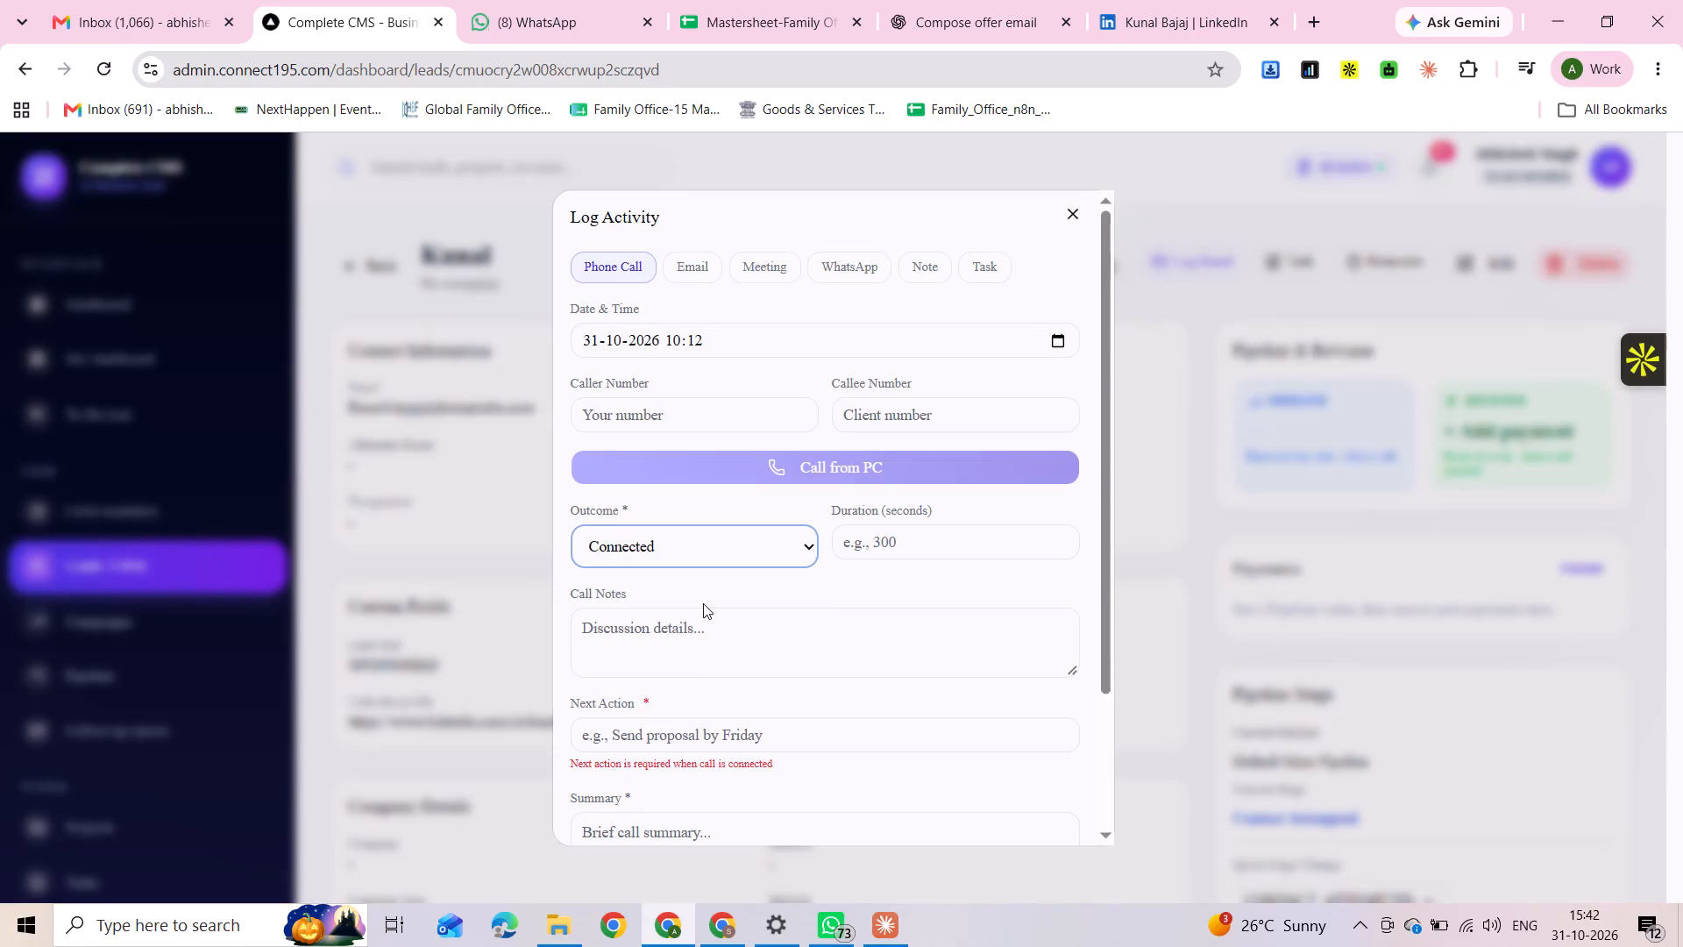
scroll(764, 644, down, 1)
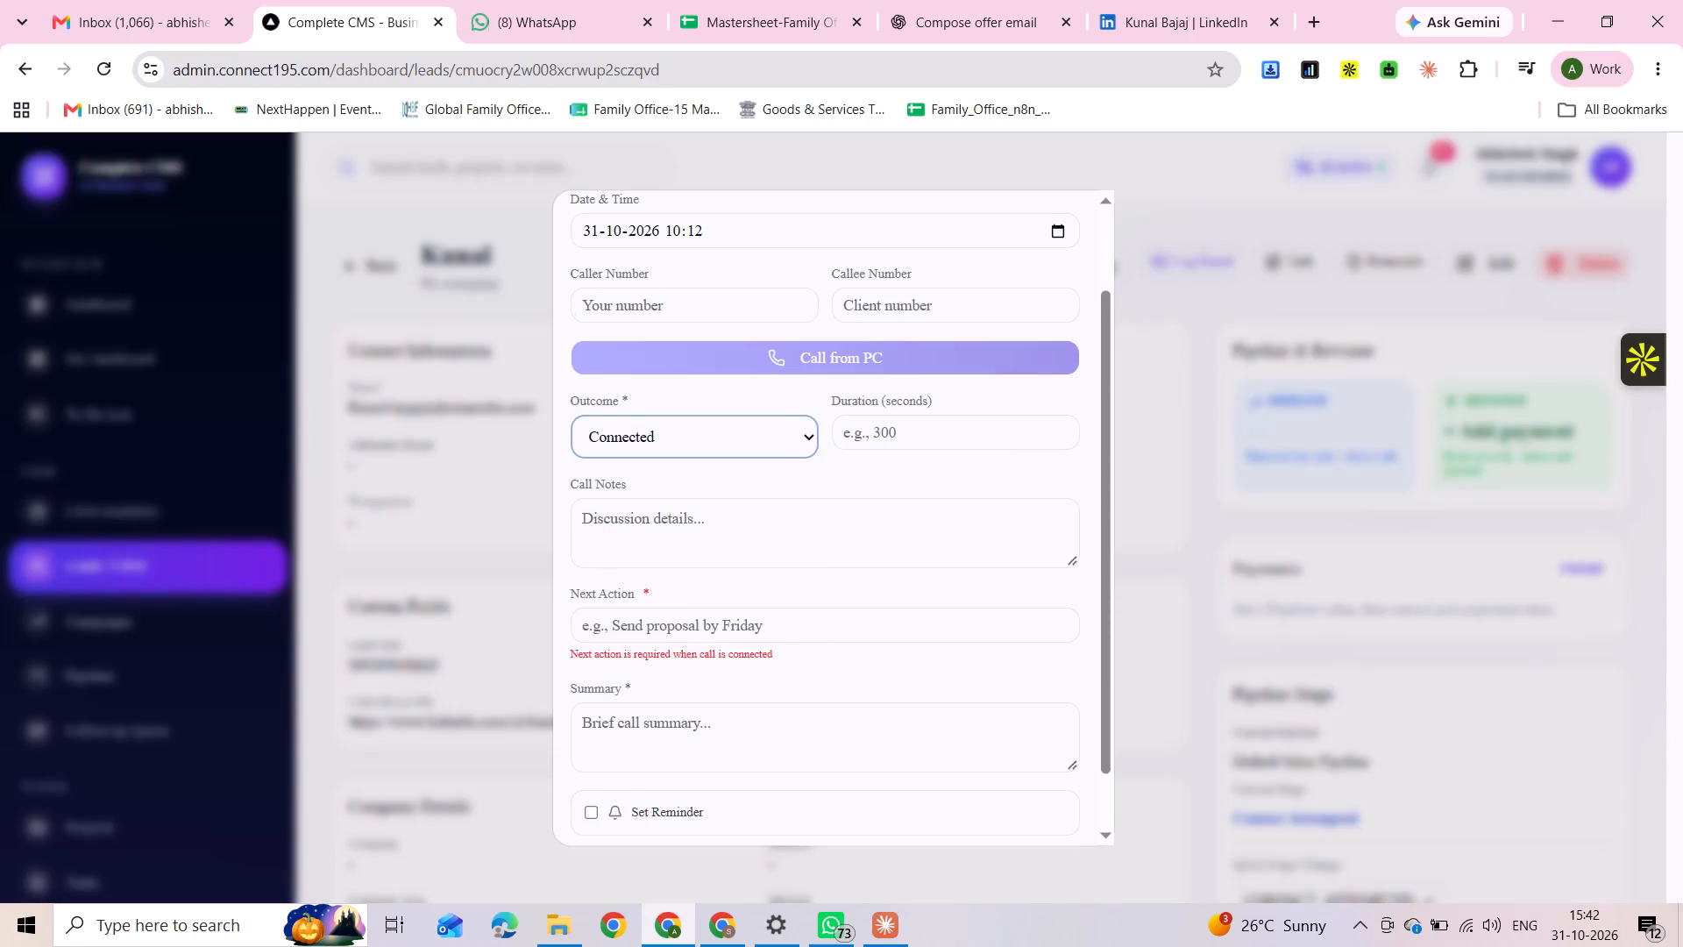
click(665, 530)
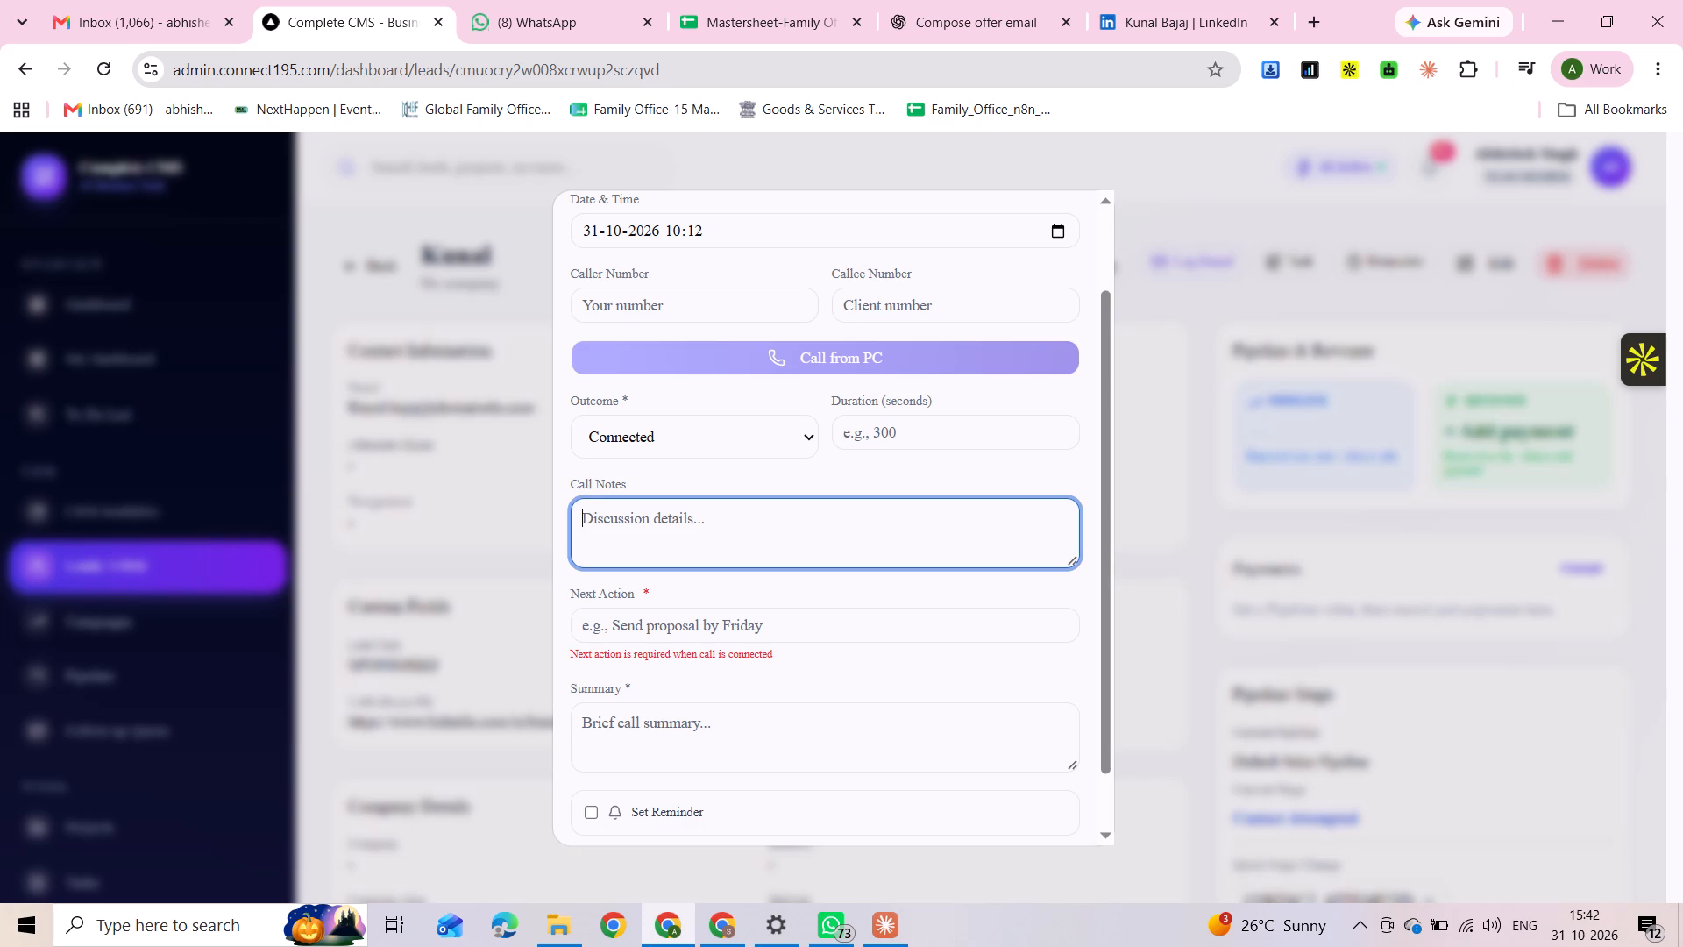
text(inc)
key(BackSpace)
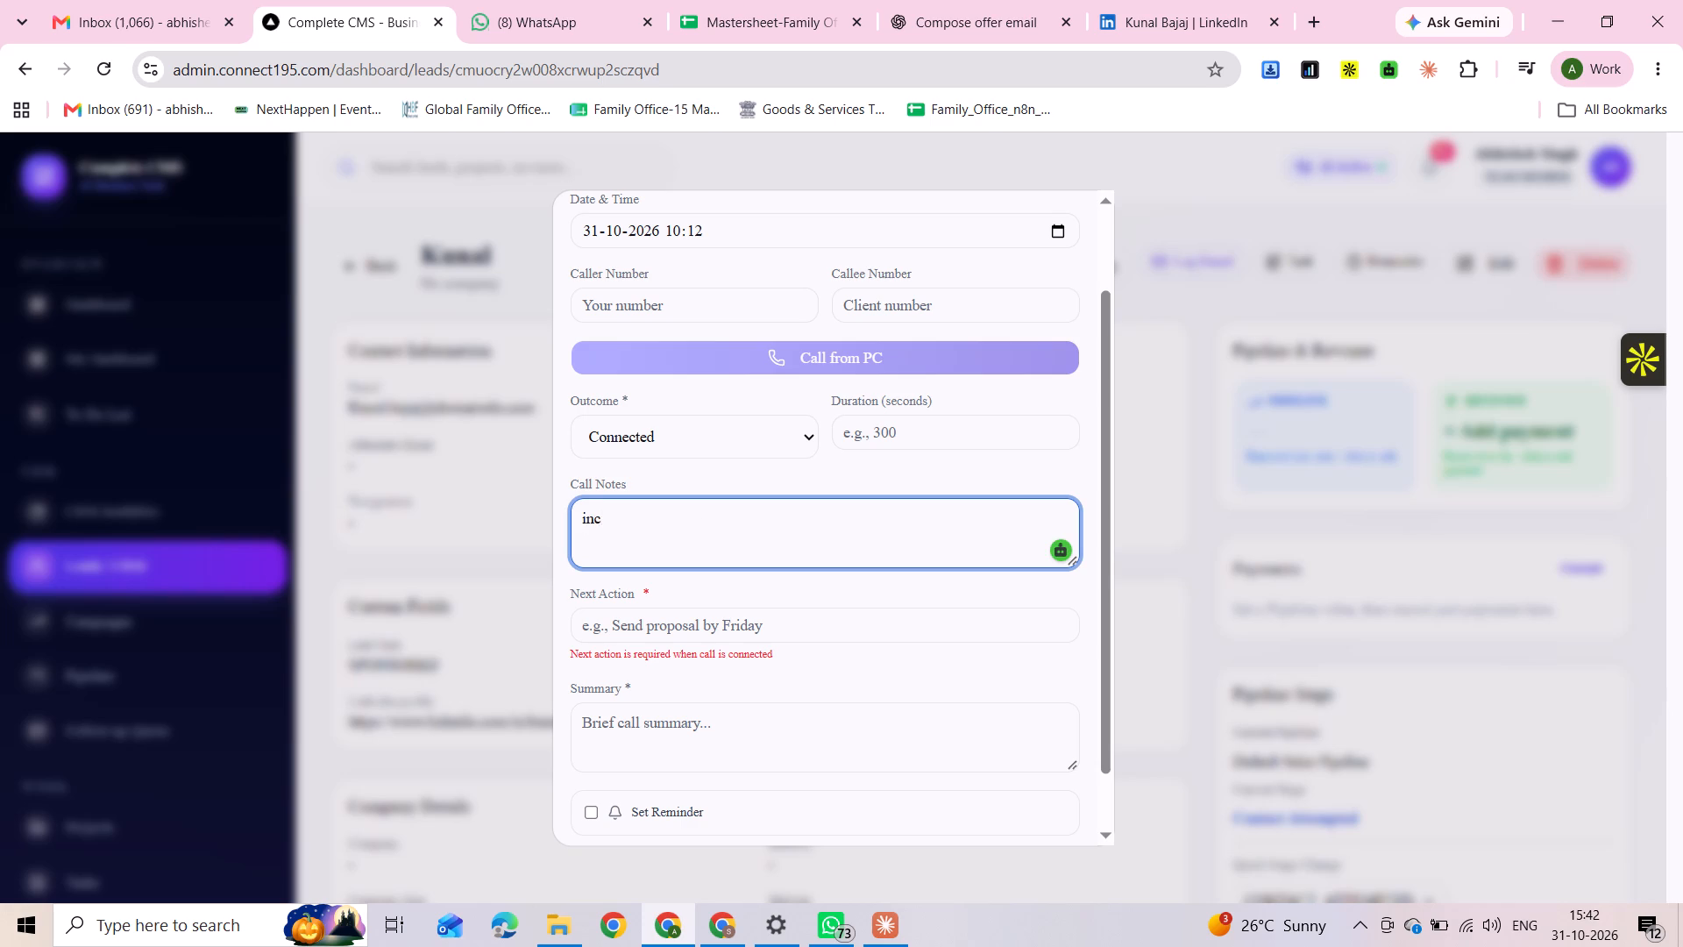
text(vitation)
key(space)
text(send)
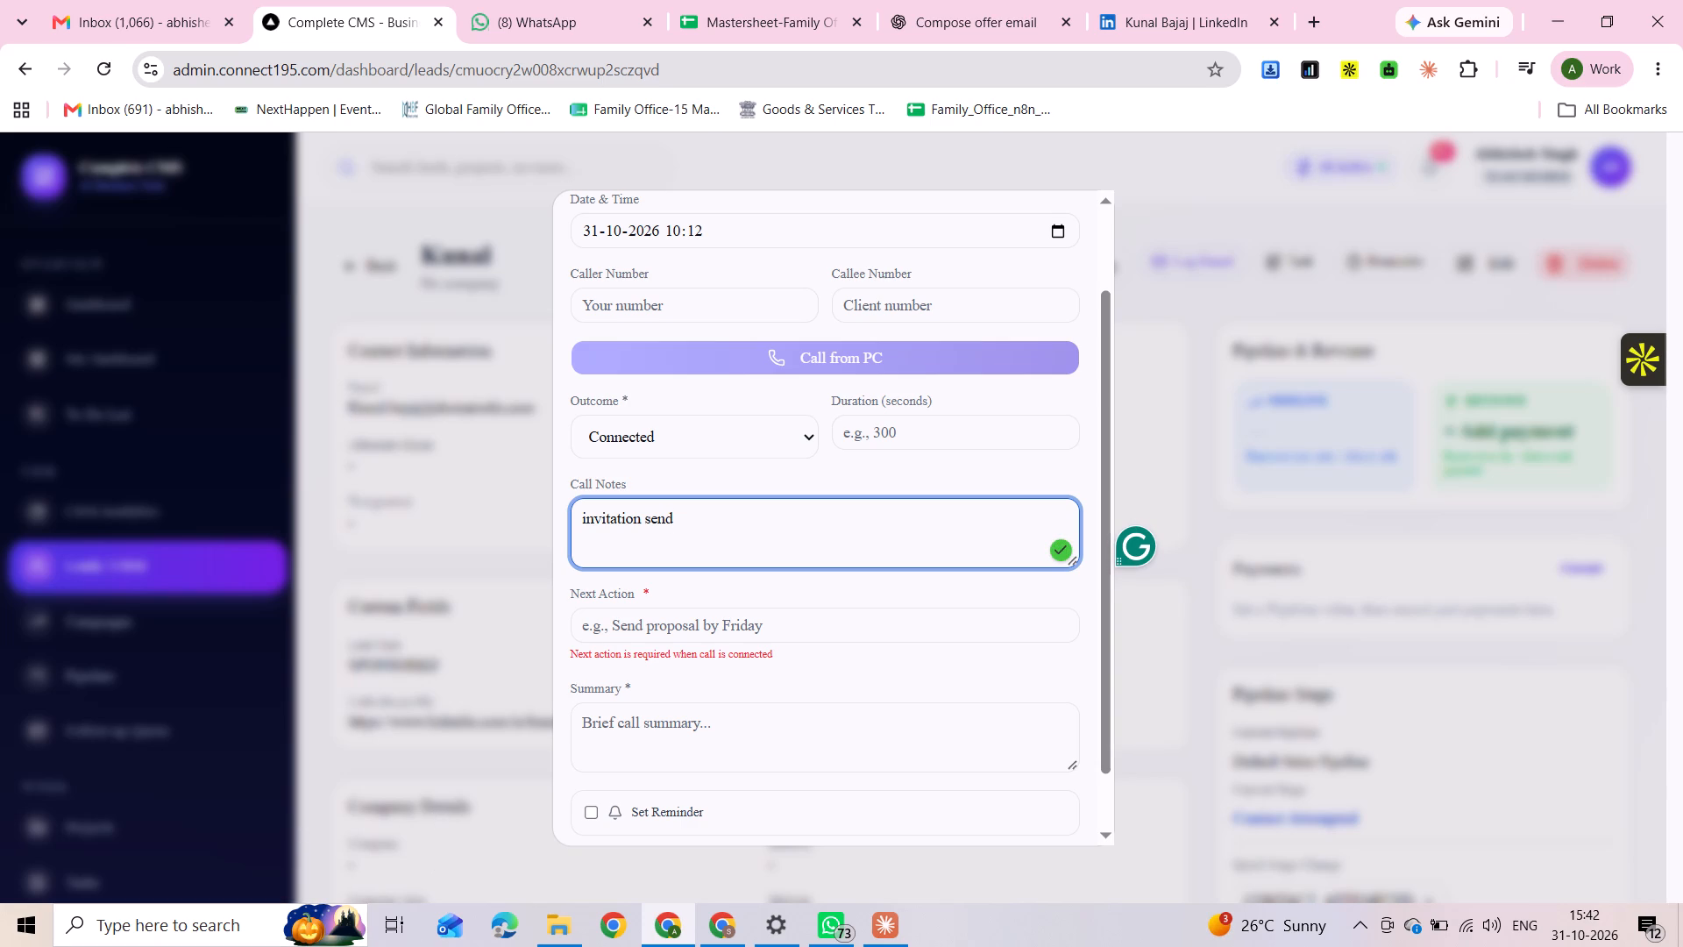
click(643, 717)
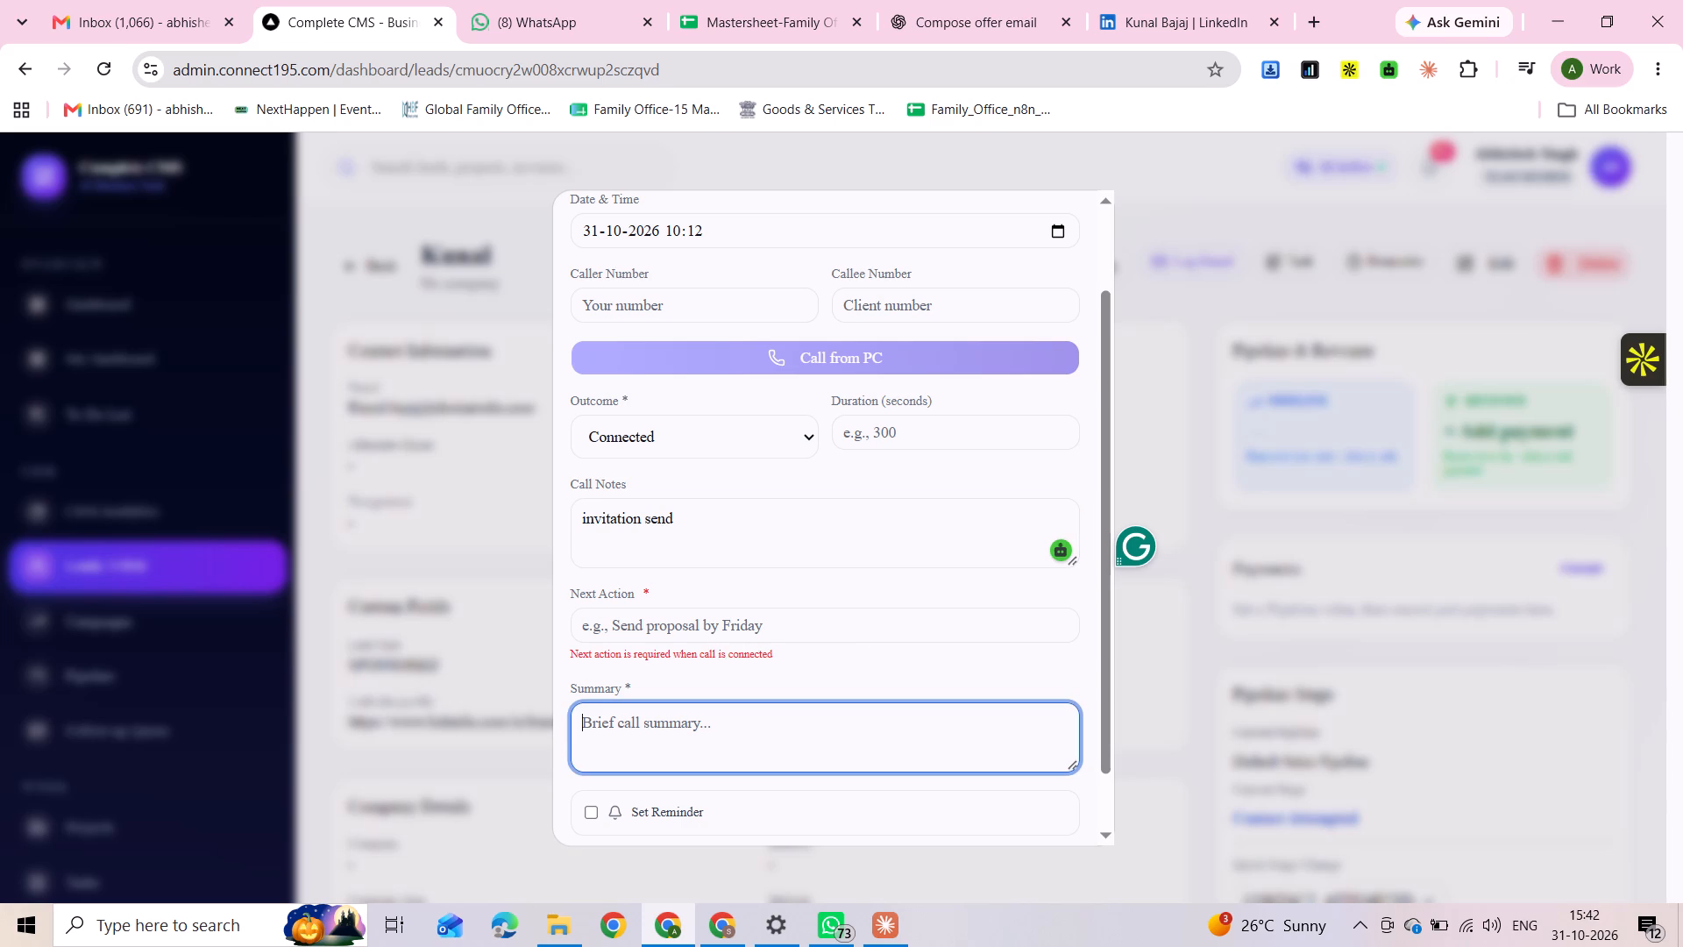
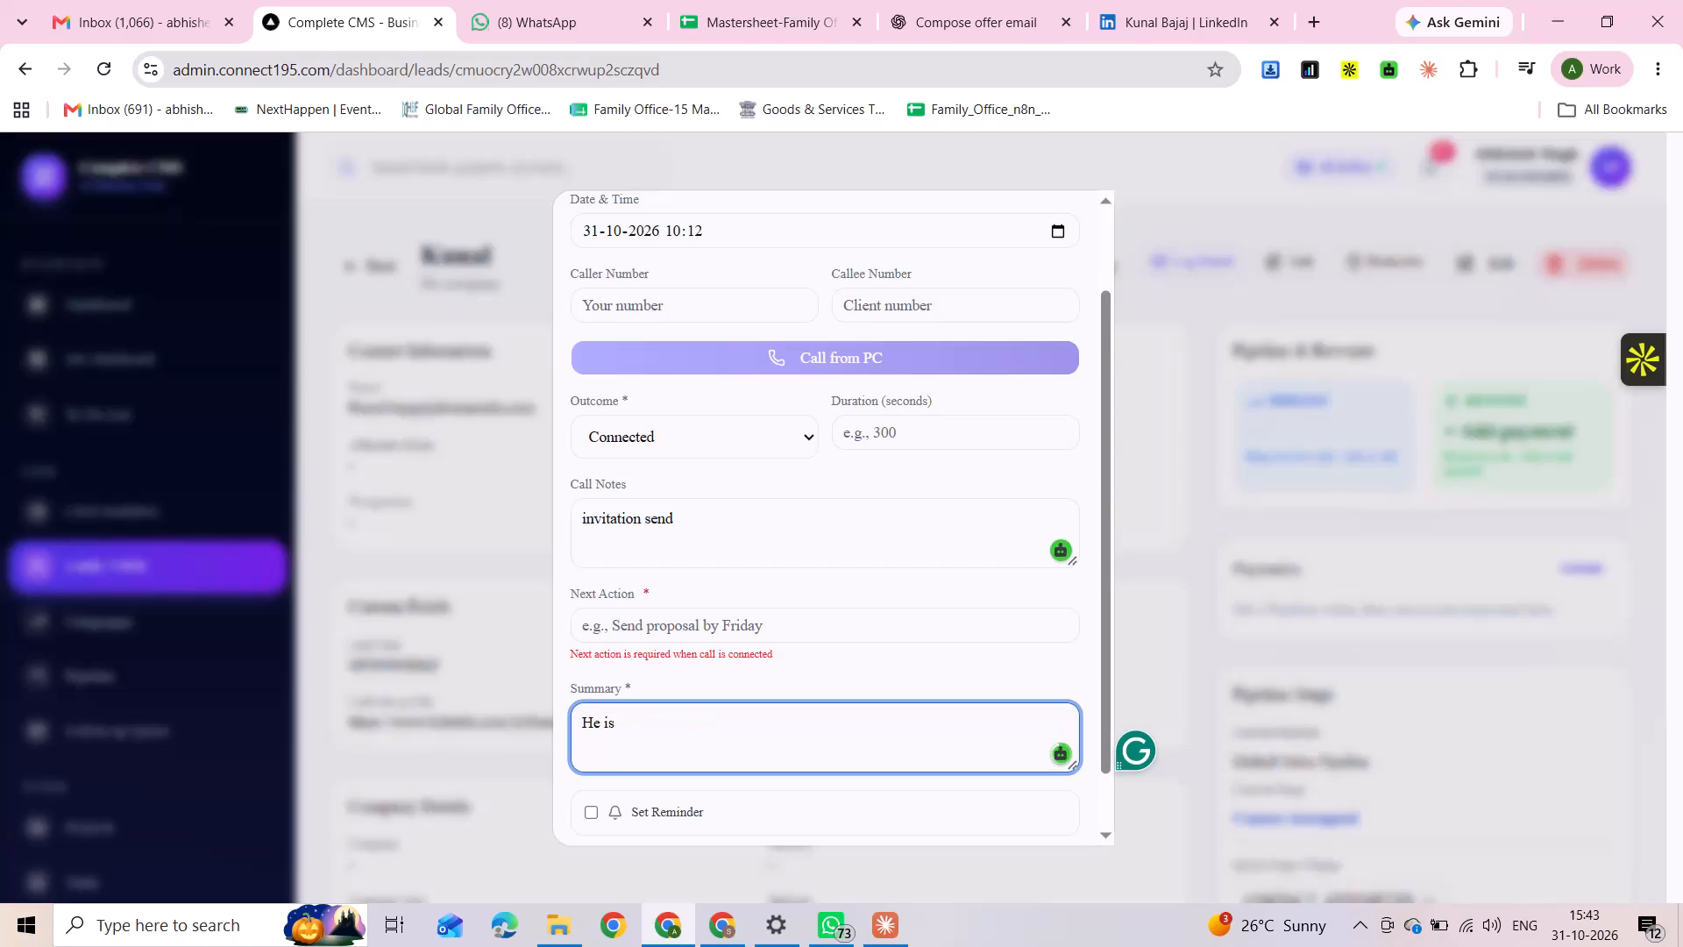
Replace the call summary text with "Gone through the details . call hi on monday".
key(BackSpace)
key(BackSpace)
key(BackSpace)
key(BackSpace)
key(BackSpace)
key(BackSpace)
key(BackSpace)
key(BackSpace)
key(BackSpace)
key(BackSpace)
key(BackSpace)
key(BackSpace)
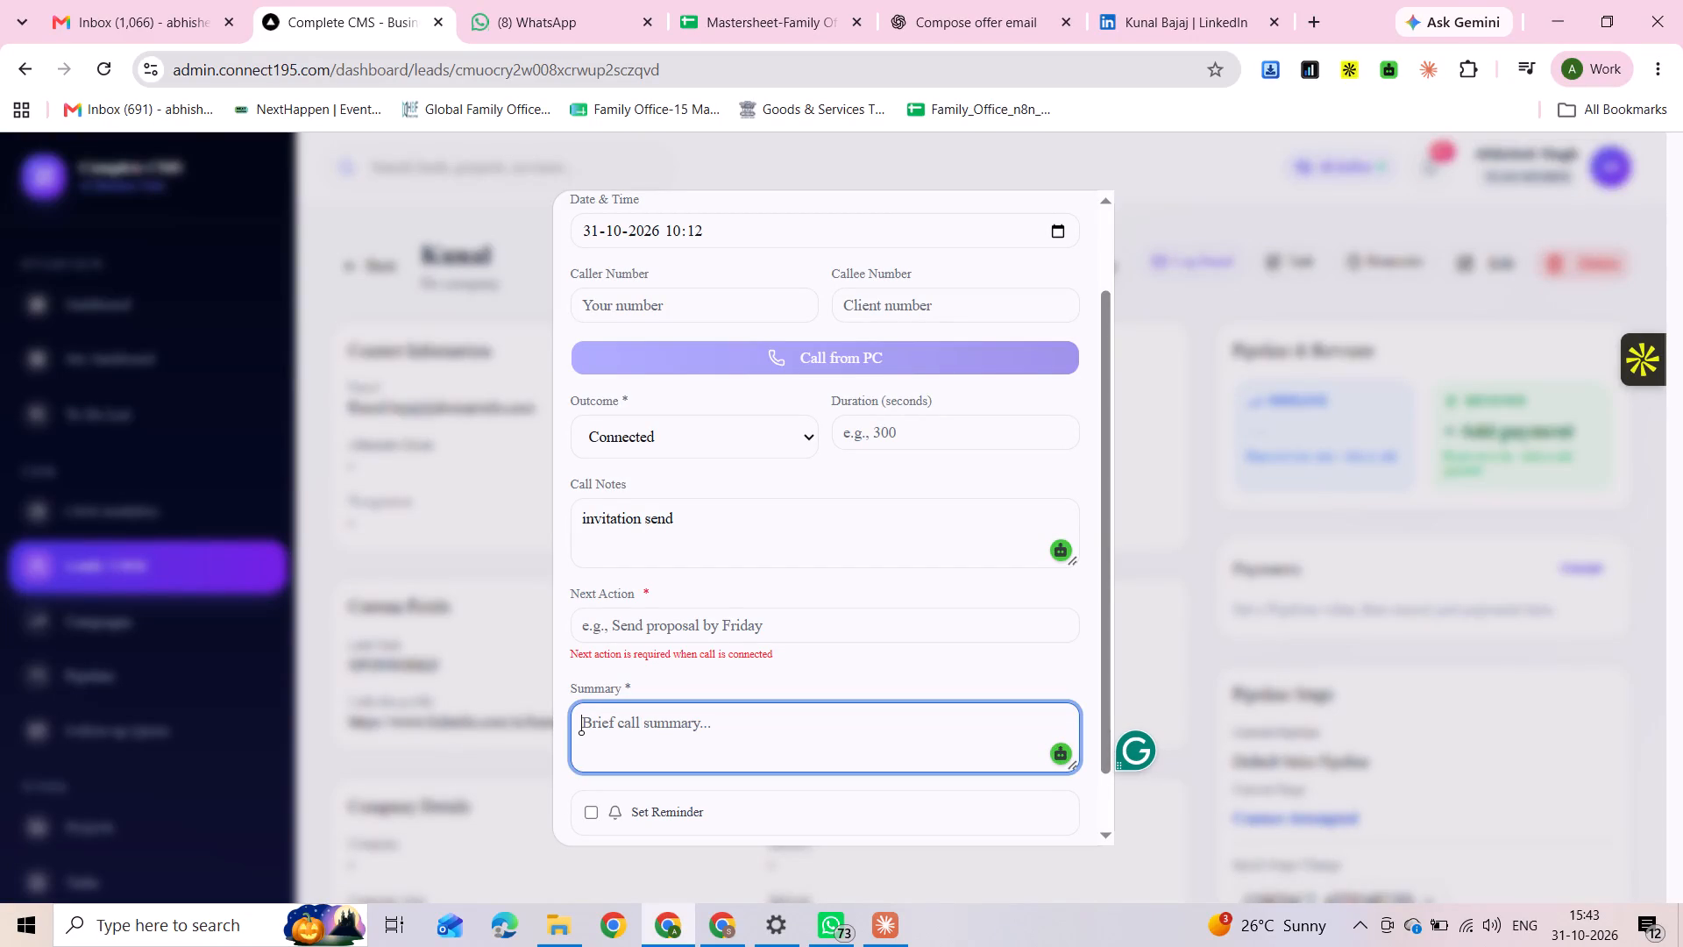
text(Gone thro)
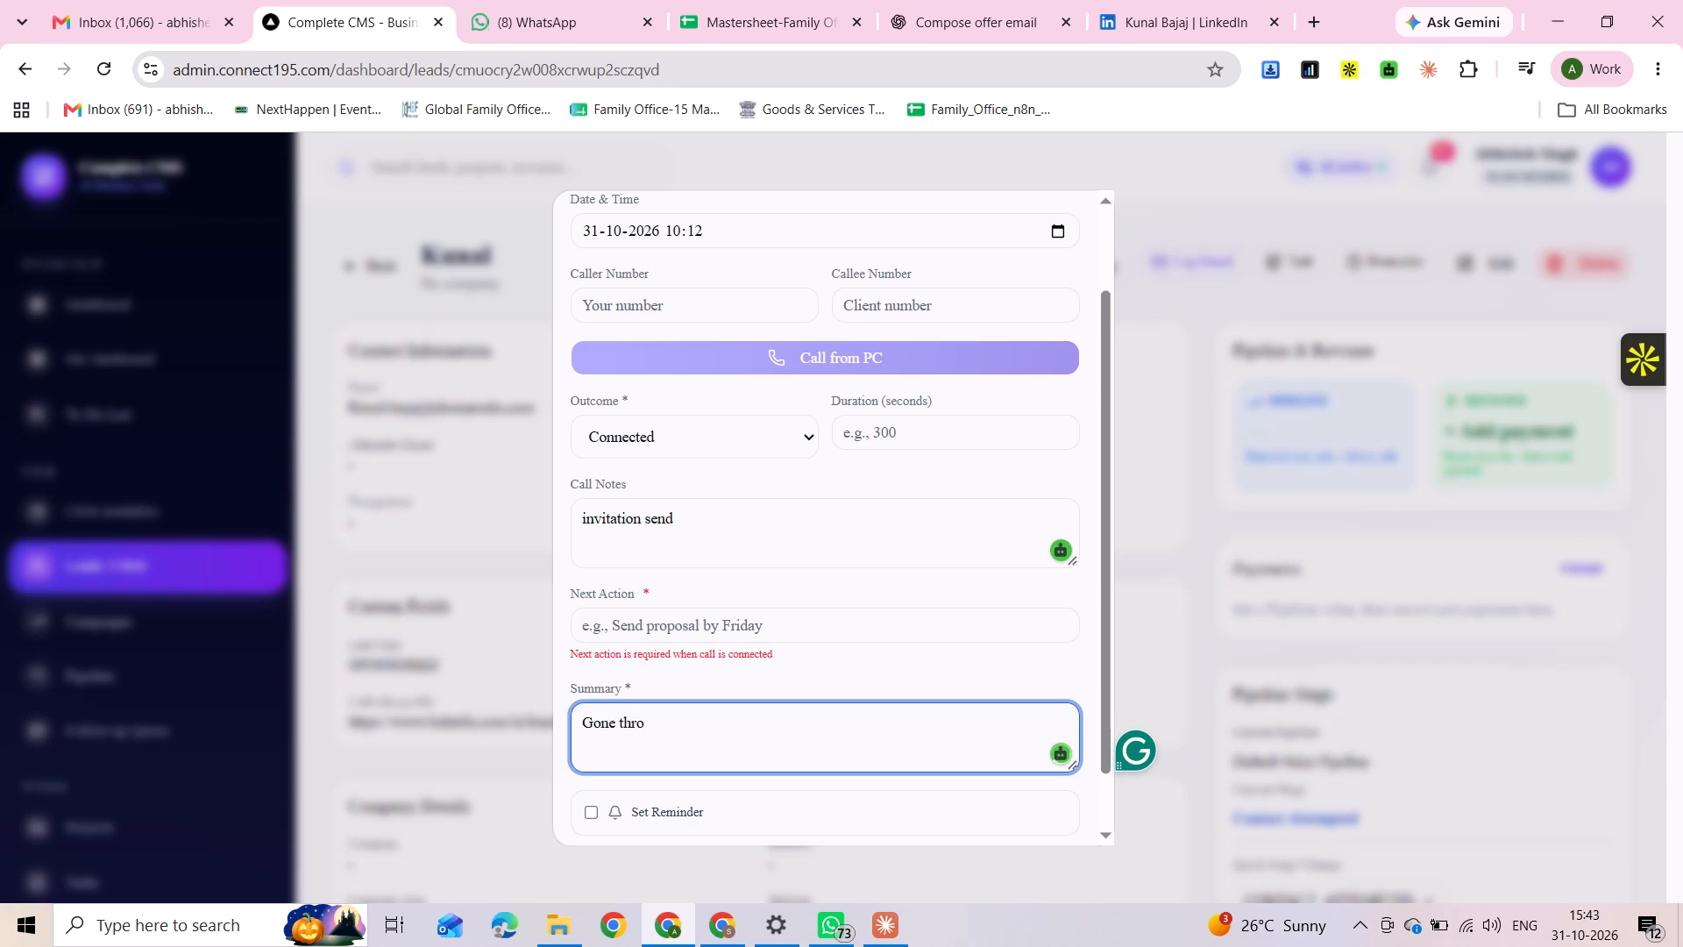
text(ugh the details . call hi on mond)
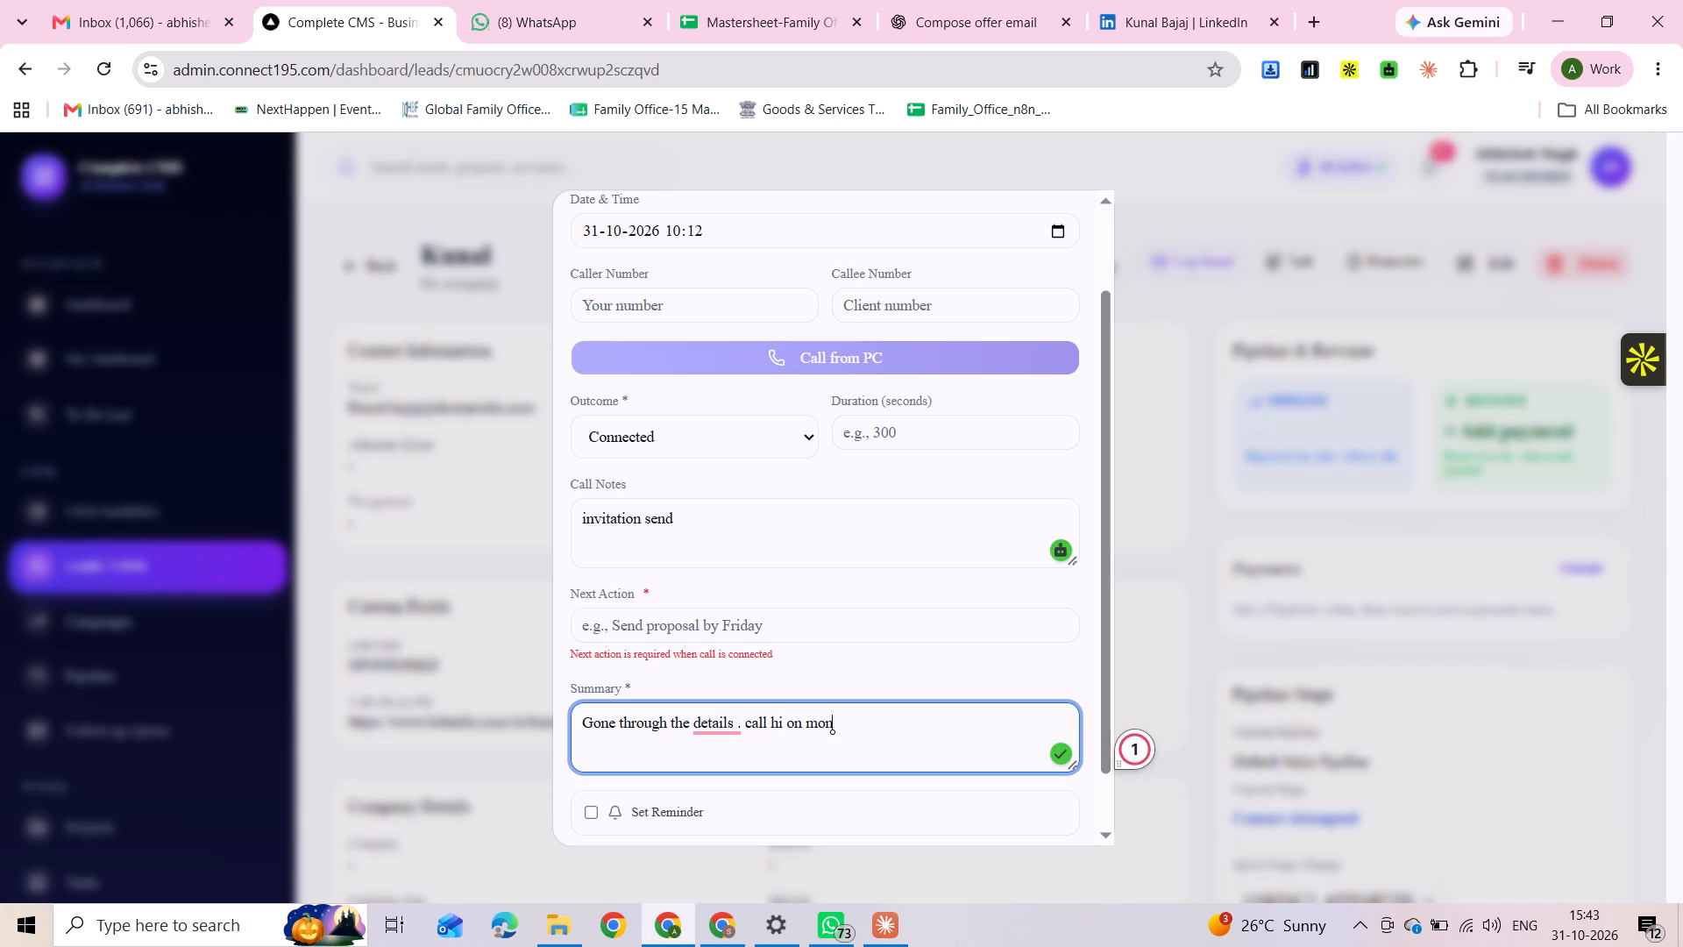
text(ay)
Set the call's next action to "Follow up on Monday" and save the activity.
click(719, 619)
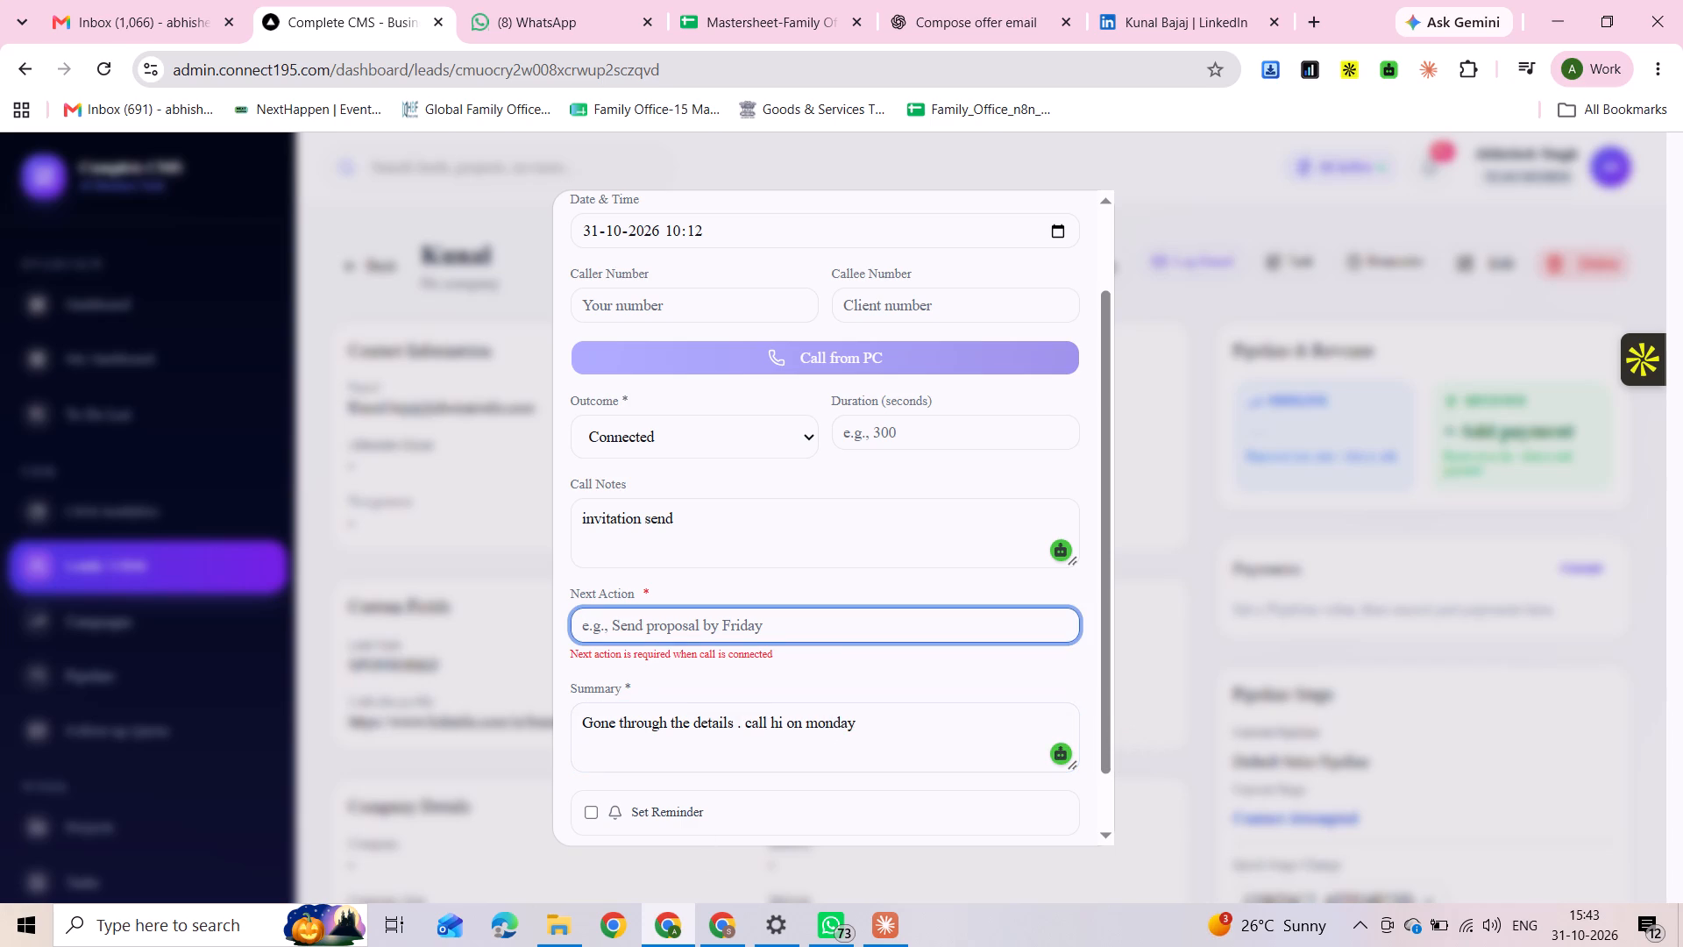
text(Follow up on Monday)
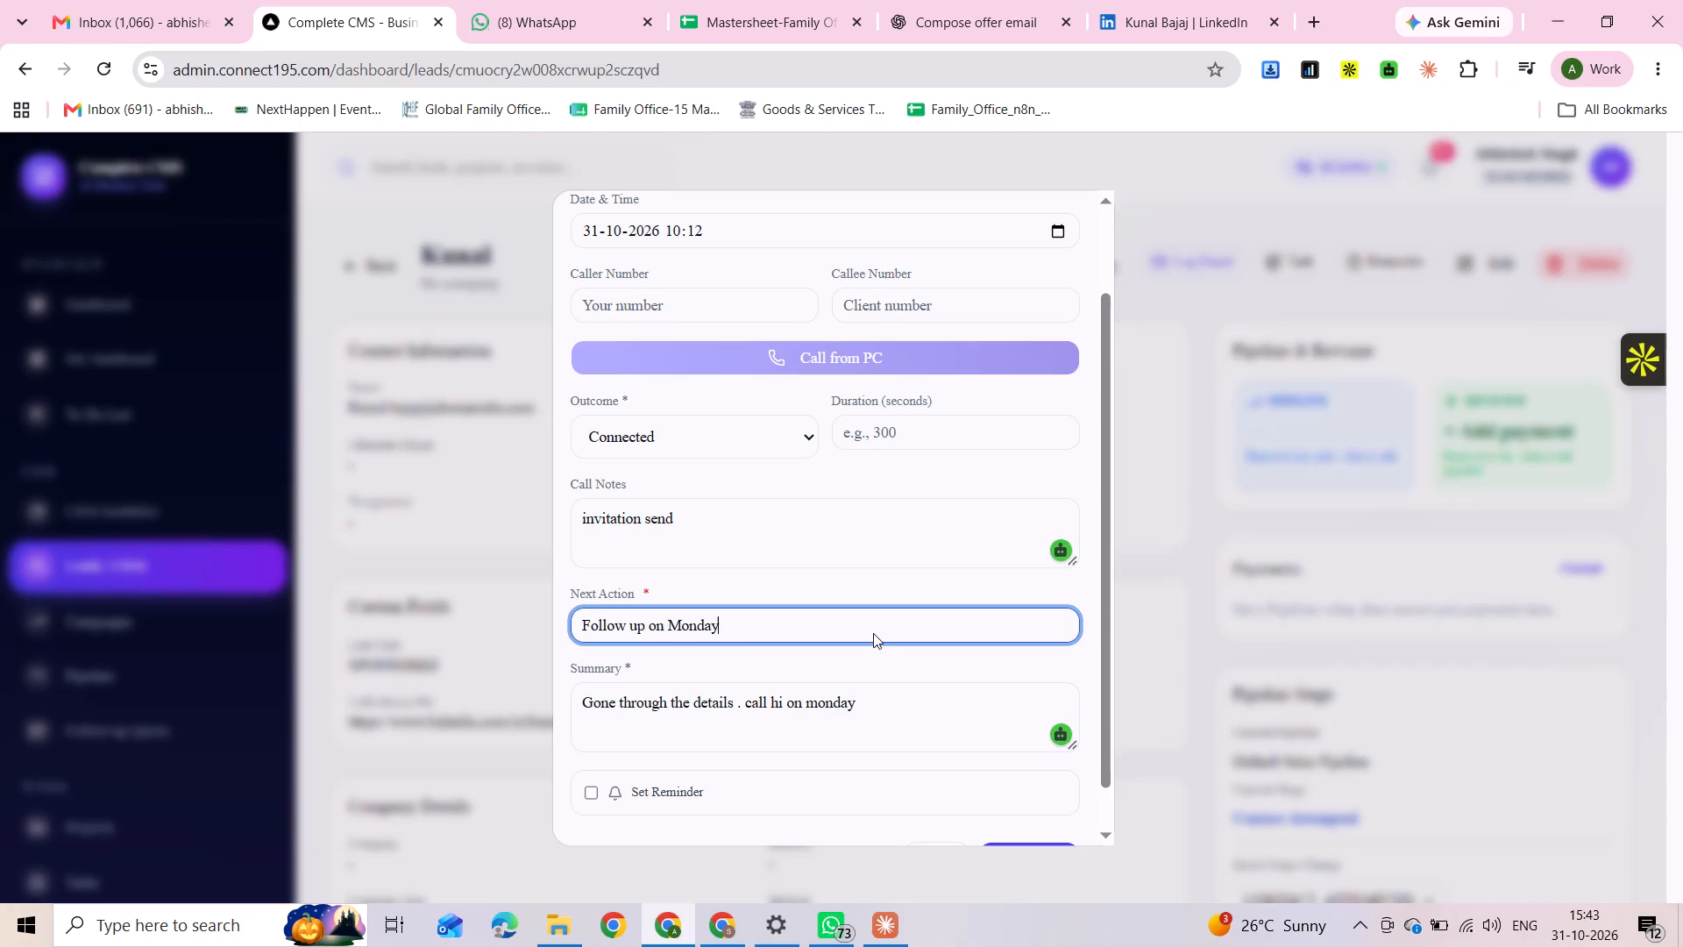
scroll(932, 639, down, 4)
click(1012, 805)
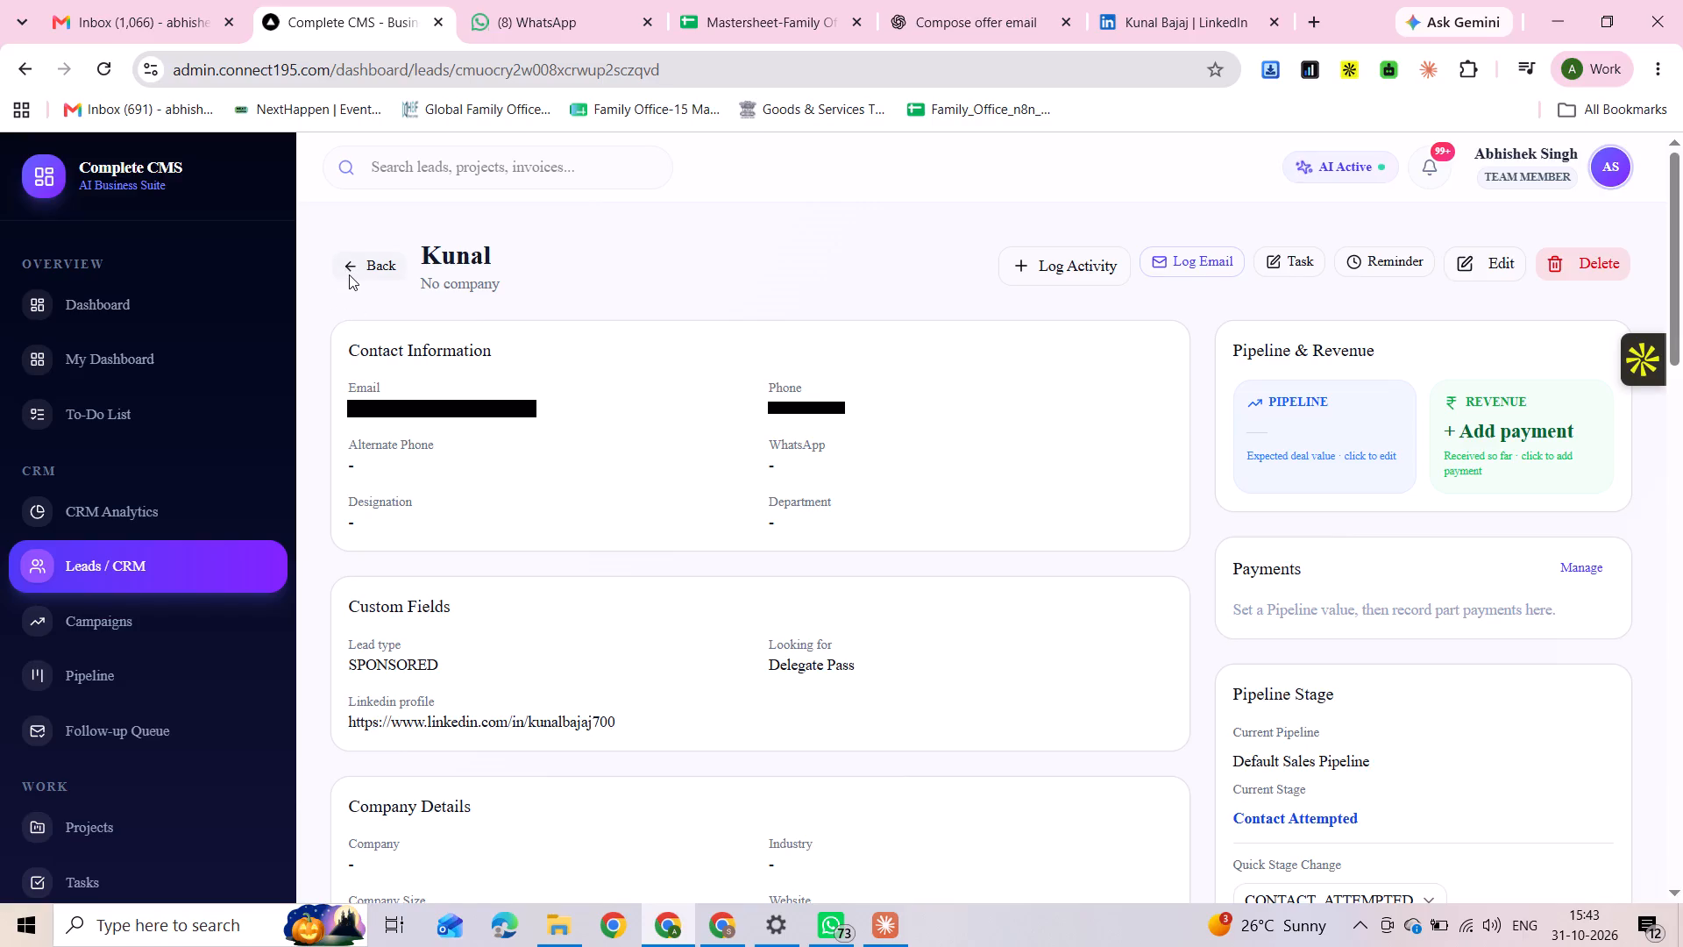
Return to the campaign's list of new leads and open the lead Samarth.
click(350, 274)
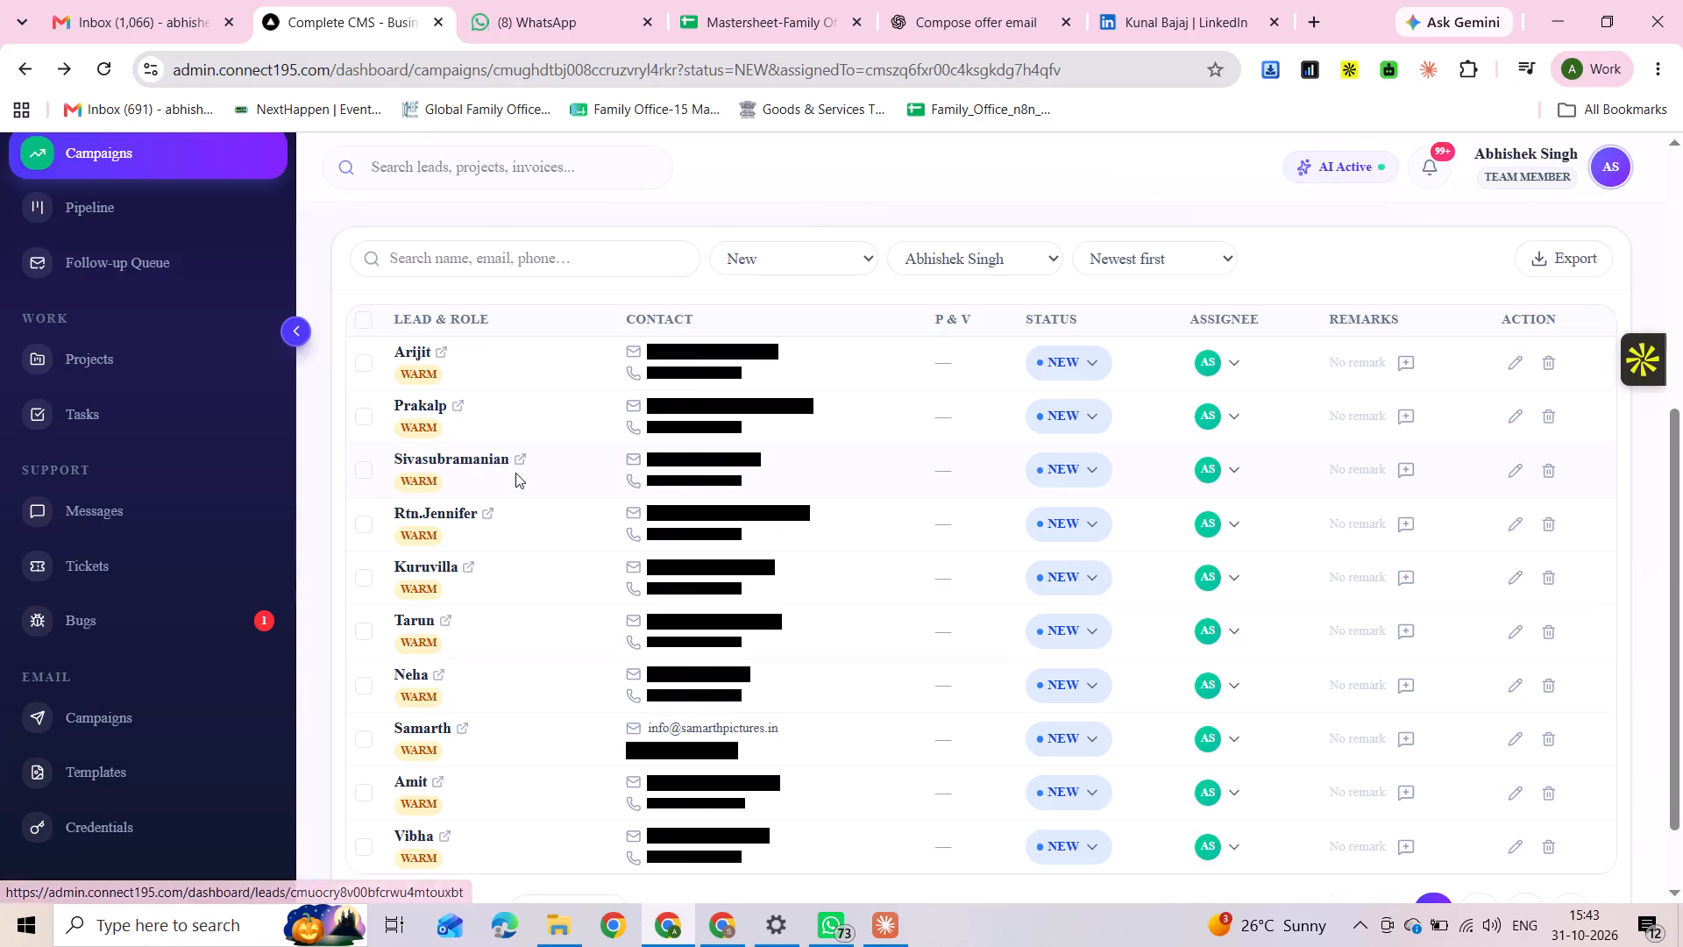
scroll(496, 479, down, 2)
scroll(455, 600, down, 1)
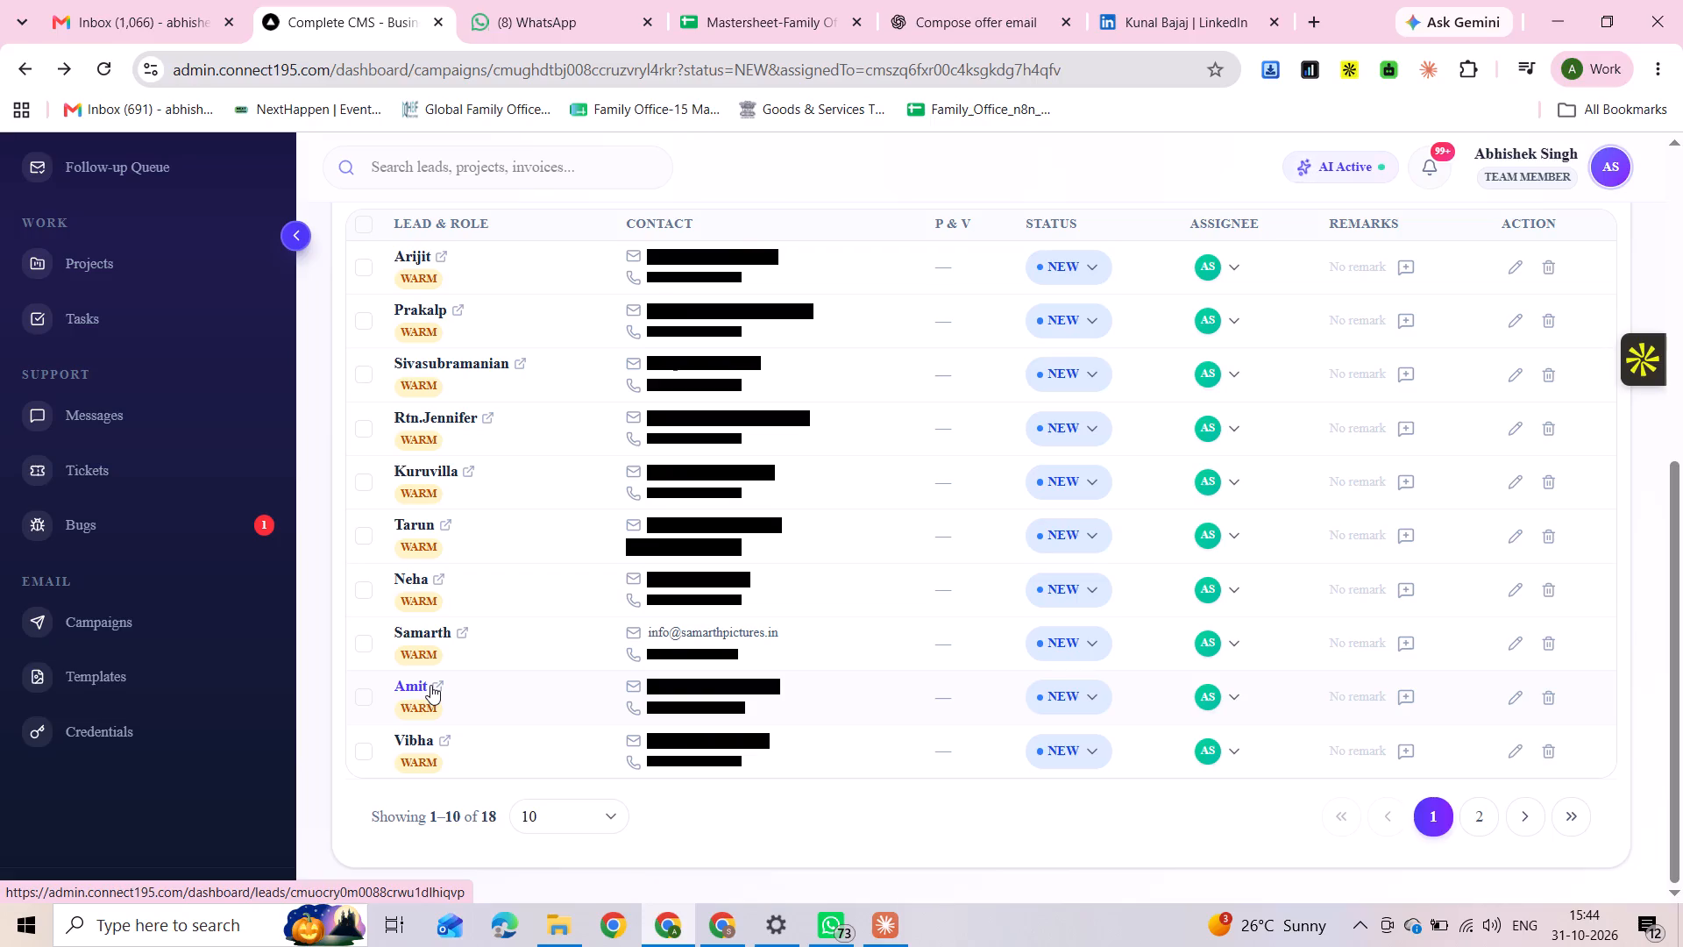
scroll(430, 685, down, 1)
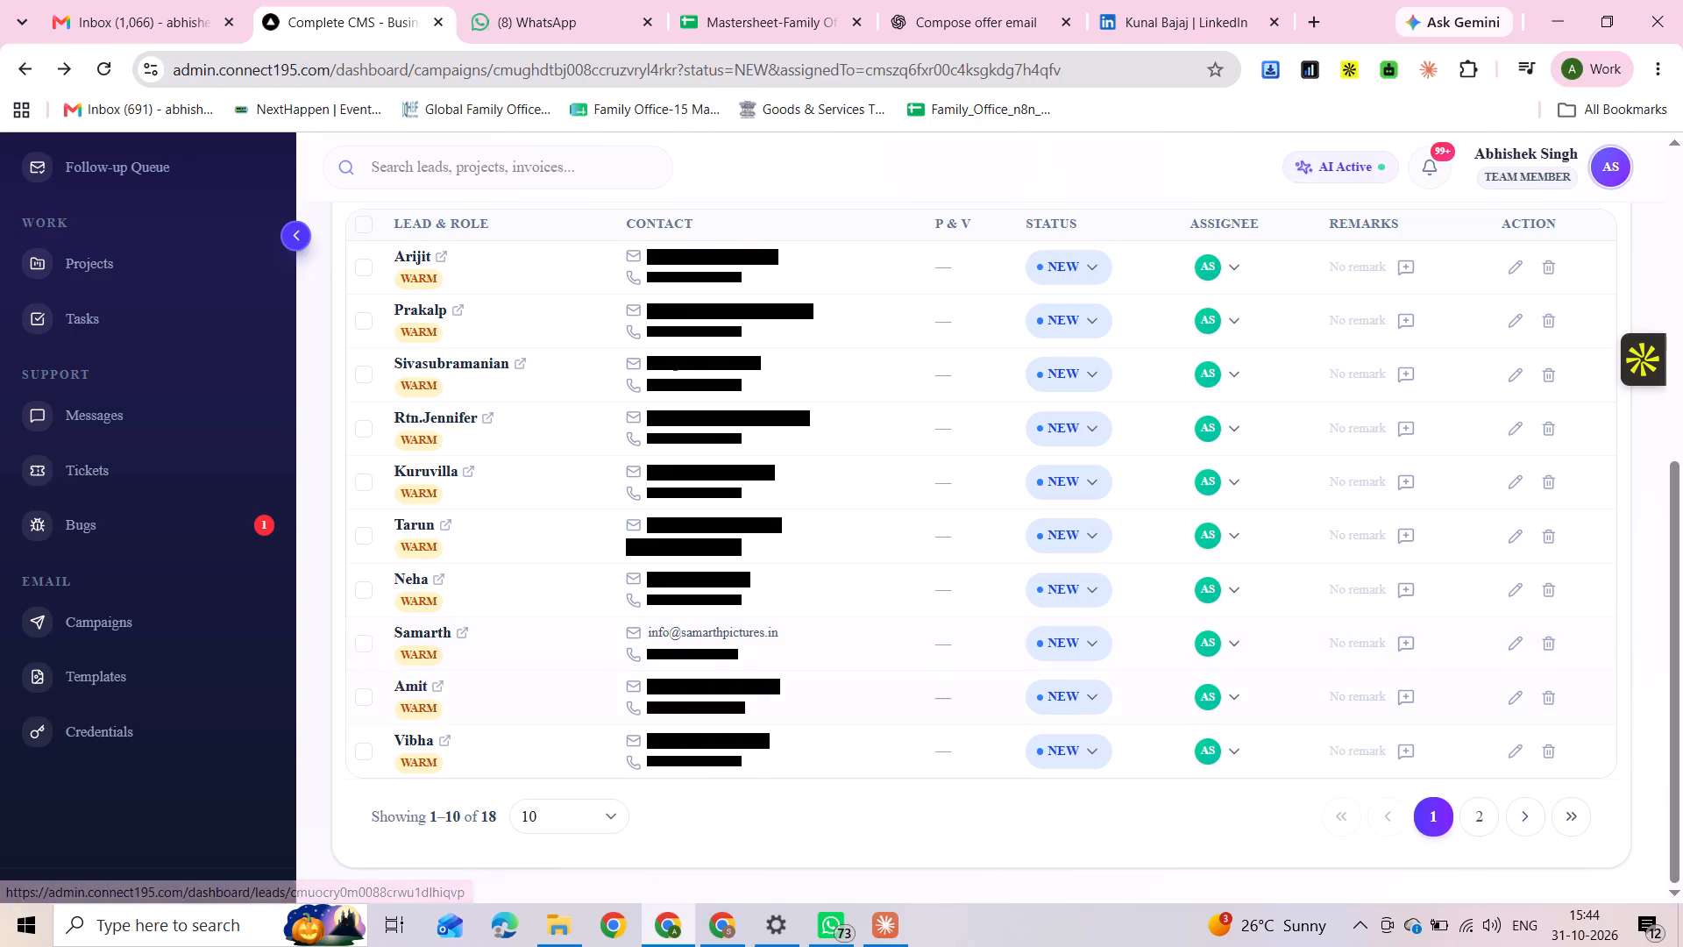
scroll(417, 702, up, 2)
scroll(418, 703, down, 2)
scroll(419, 703, up, 1)
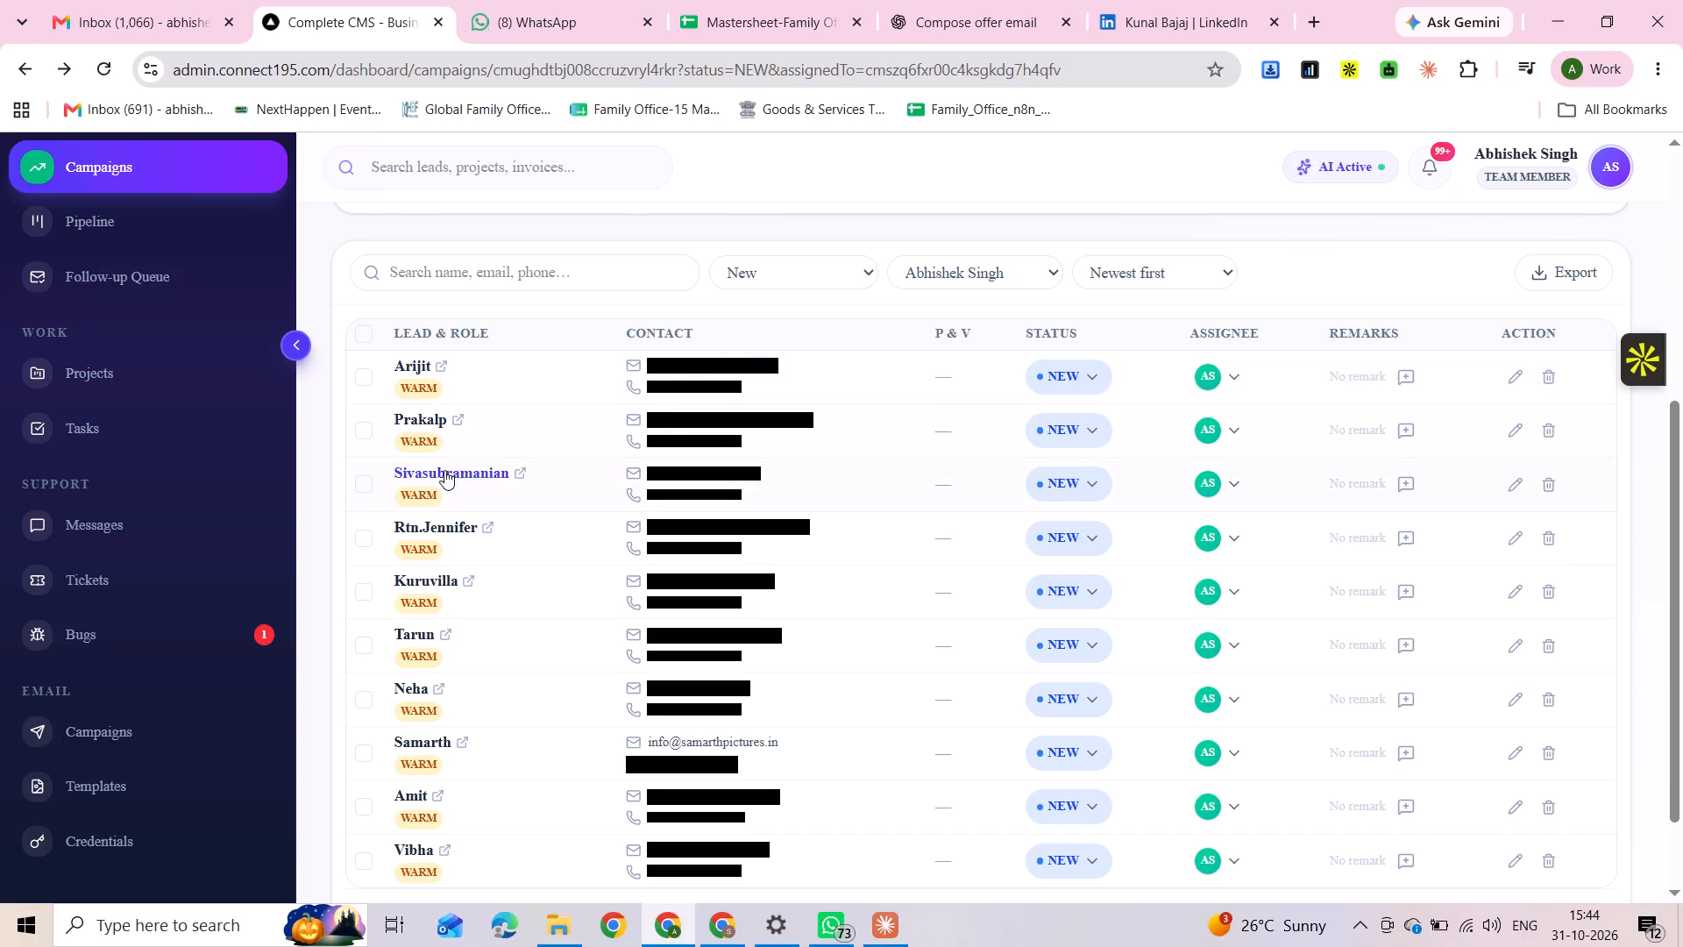
scroll(444, 634, down, 1)
click(414, 632)
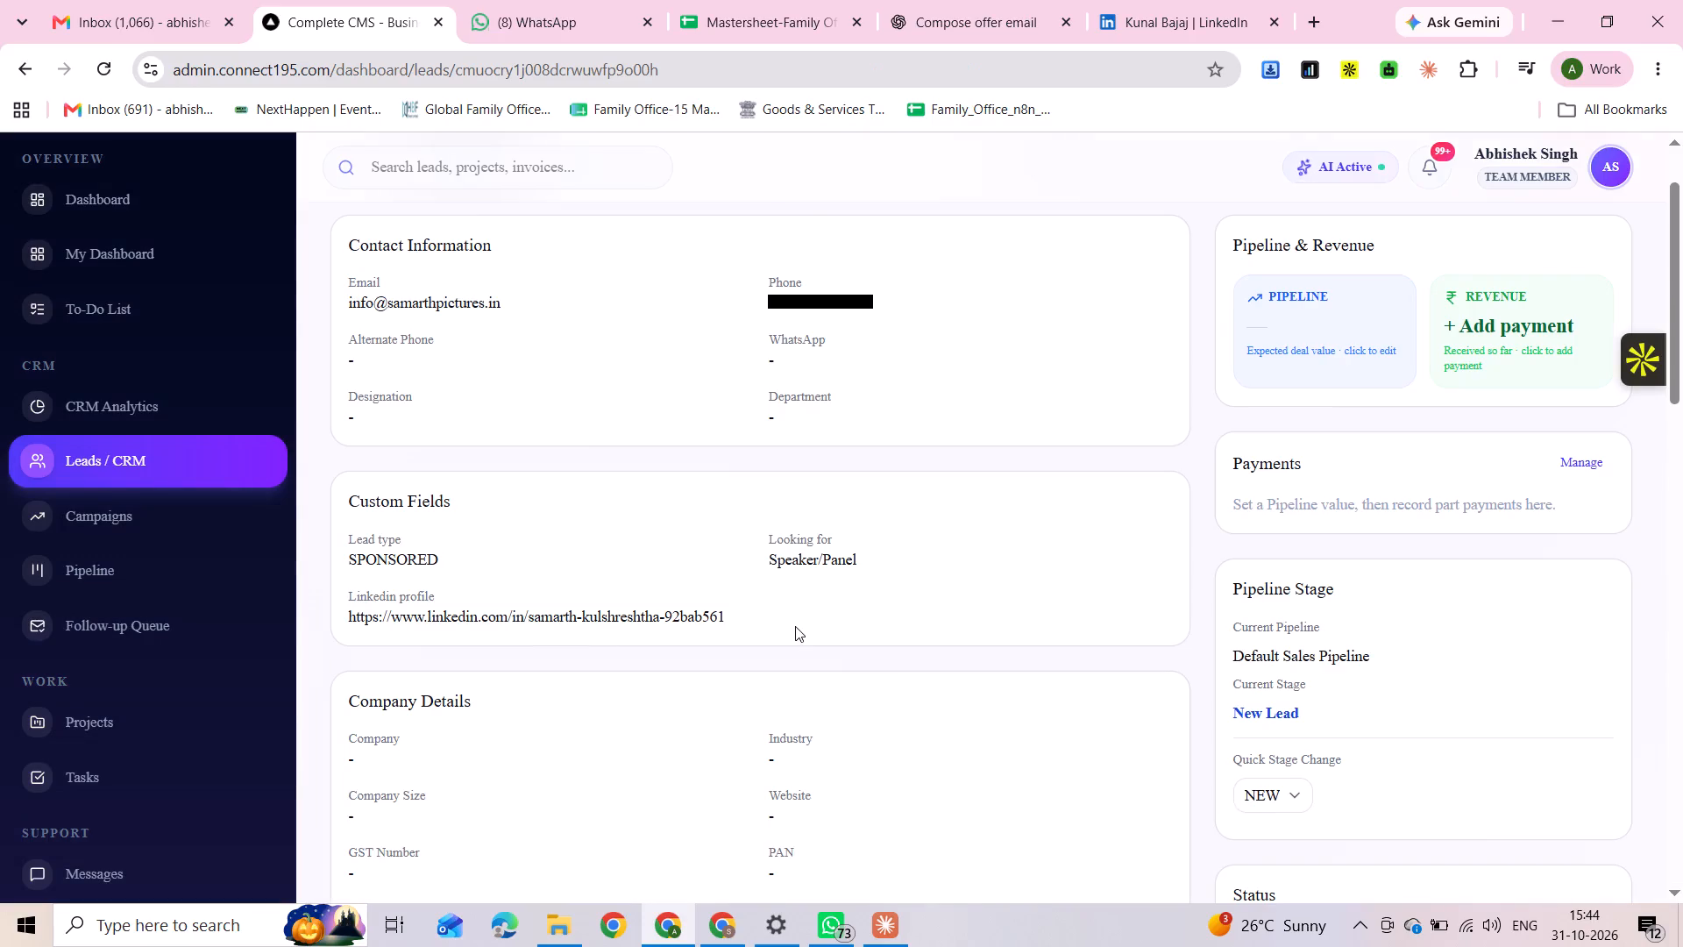
Review Samarth's lead record, examining the contact details, custom fields, activity timeline and discussion.
scroll(795, 626, down, 8)
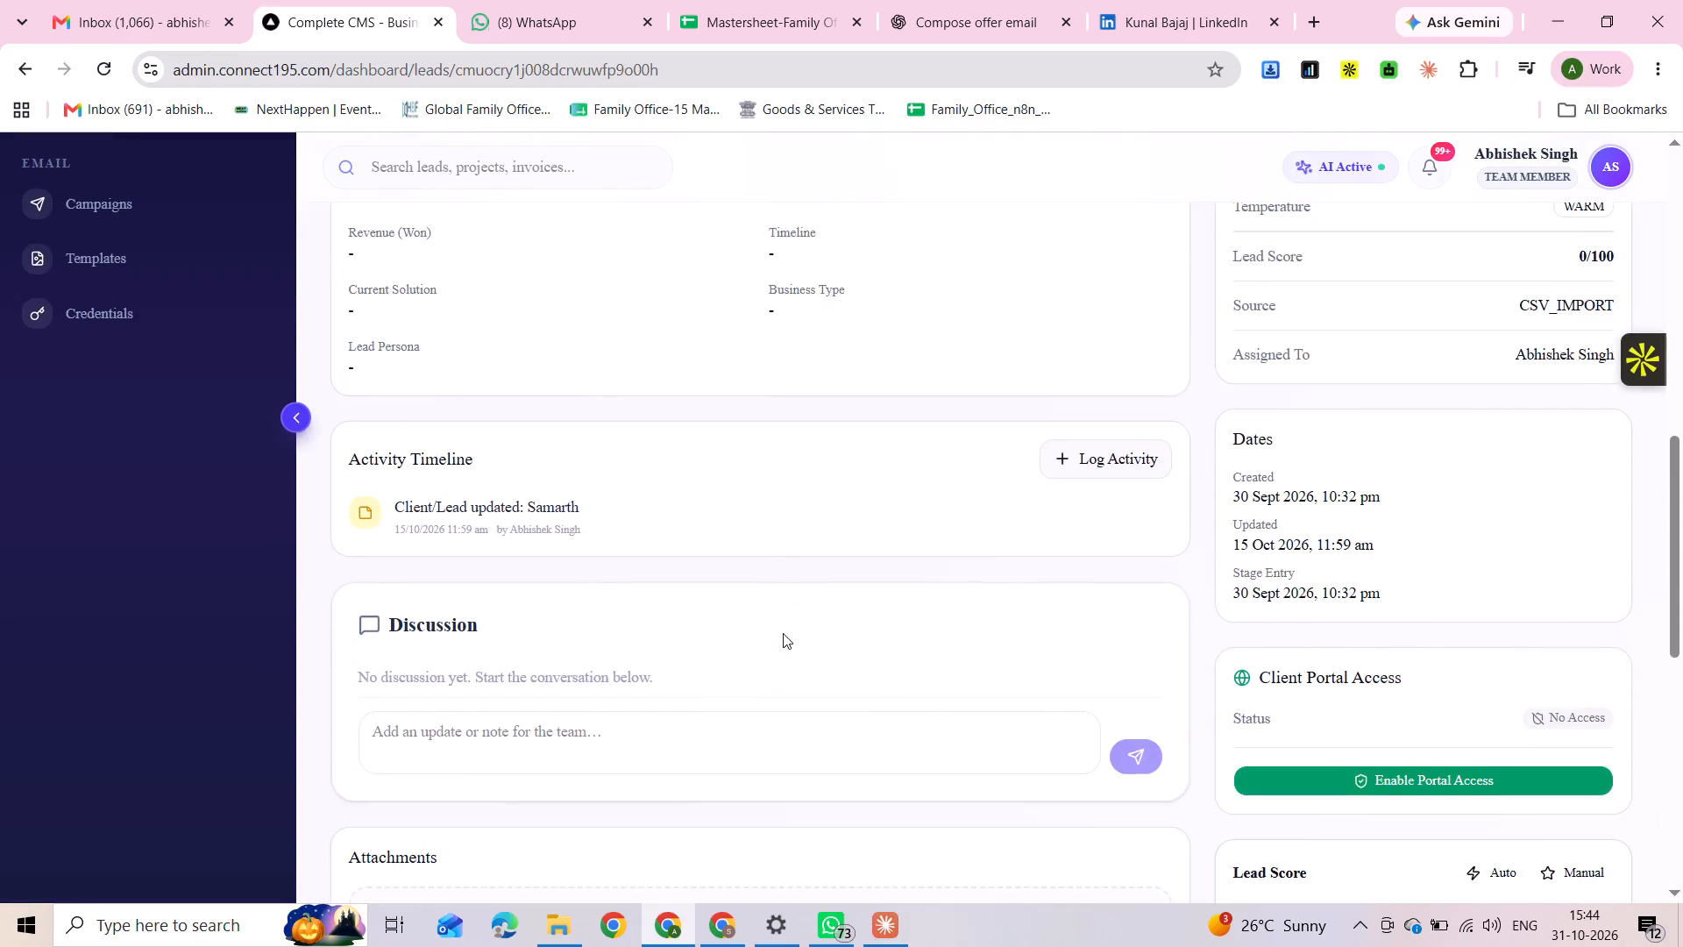
scroll(783, 633, up, 14)
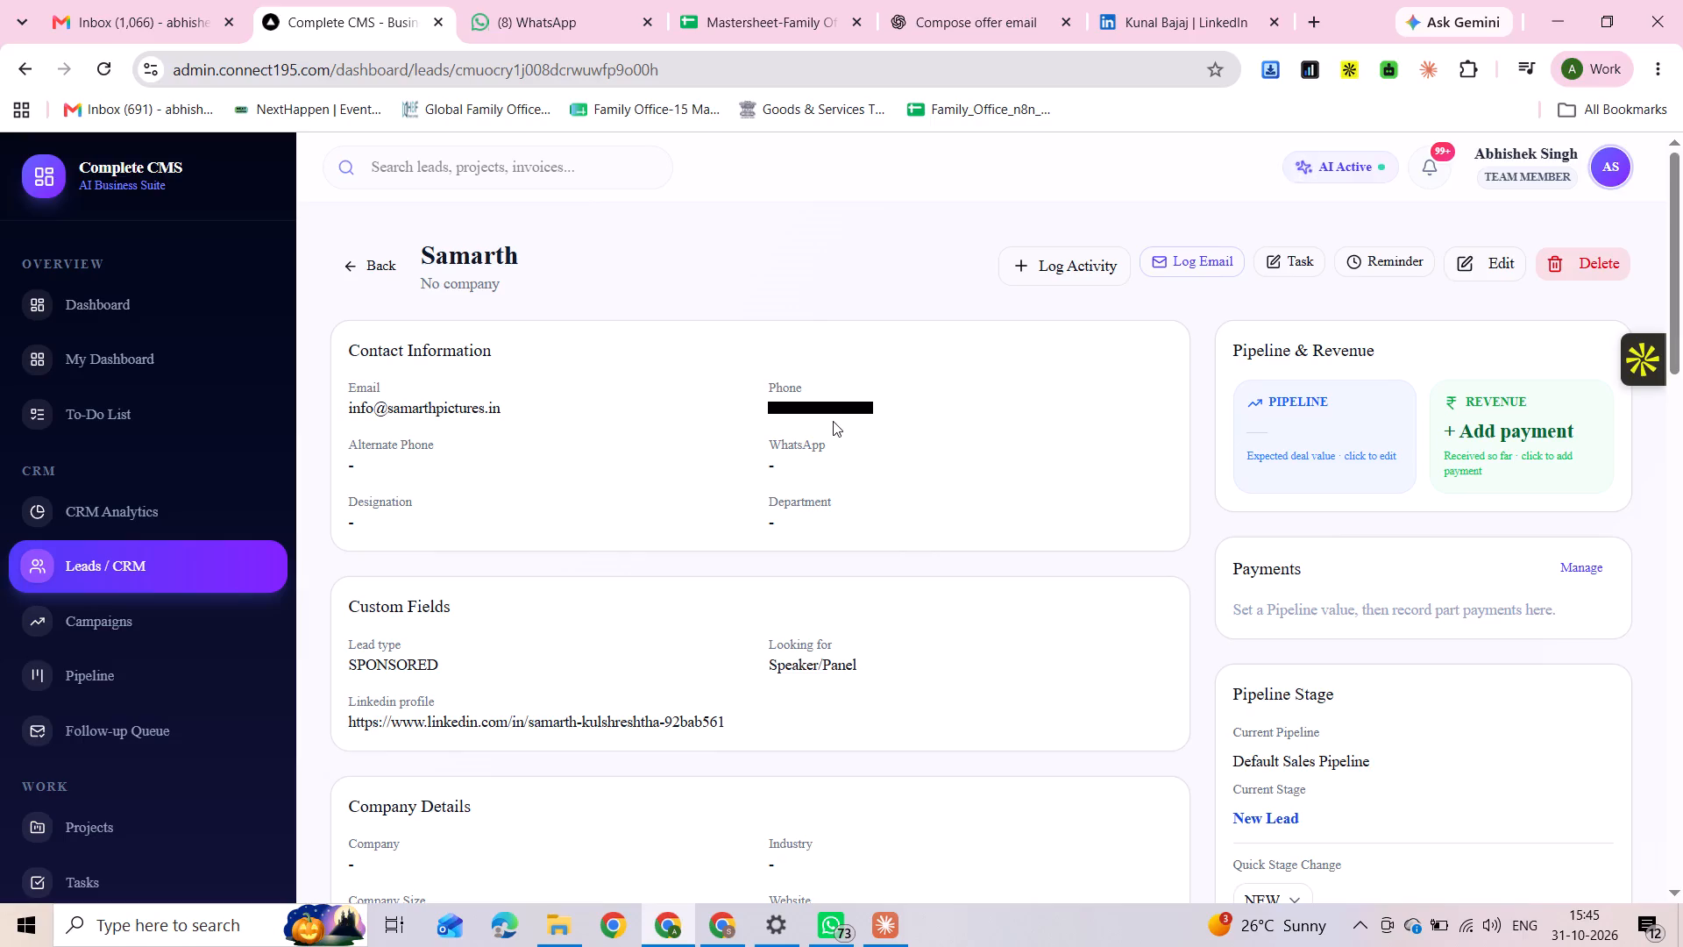
scroll(770, 499, down, 8)
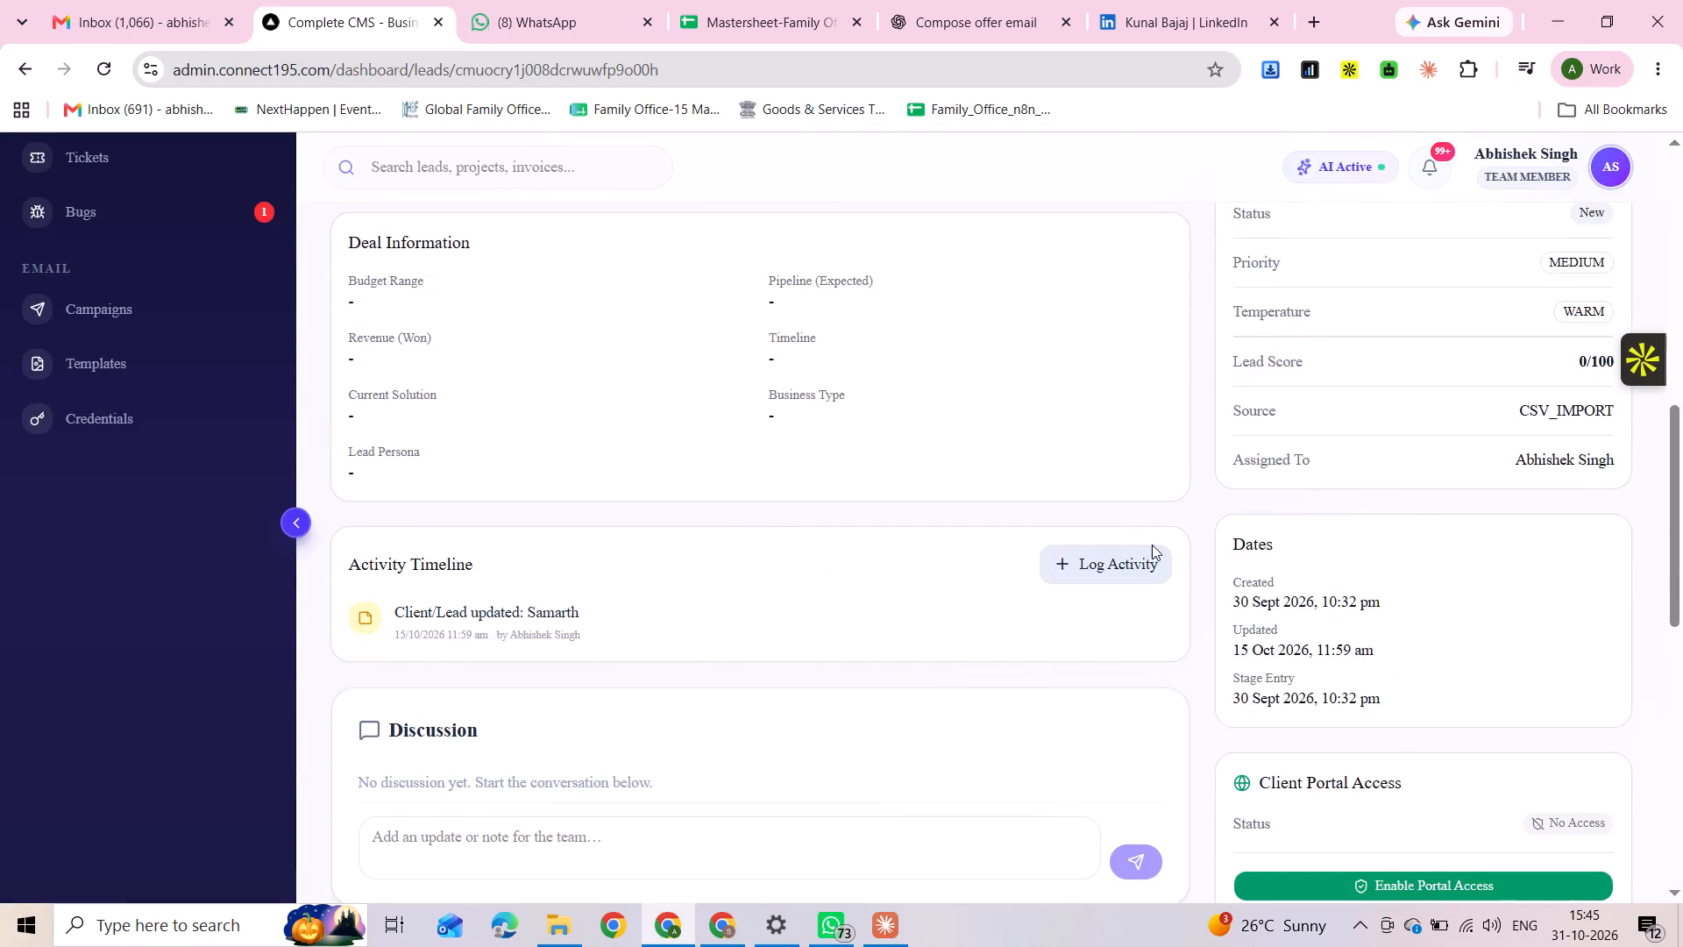
scroll(1153, 545, up, 3)
scroll(1169, 476, down, 5)
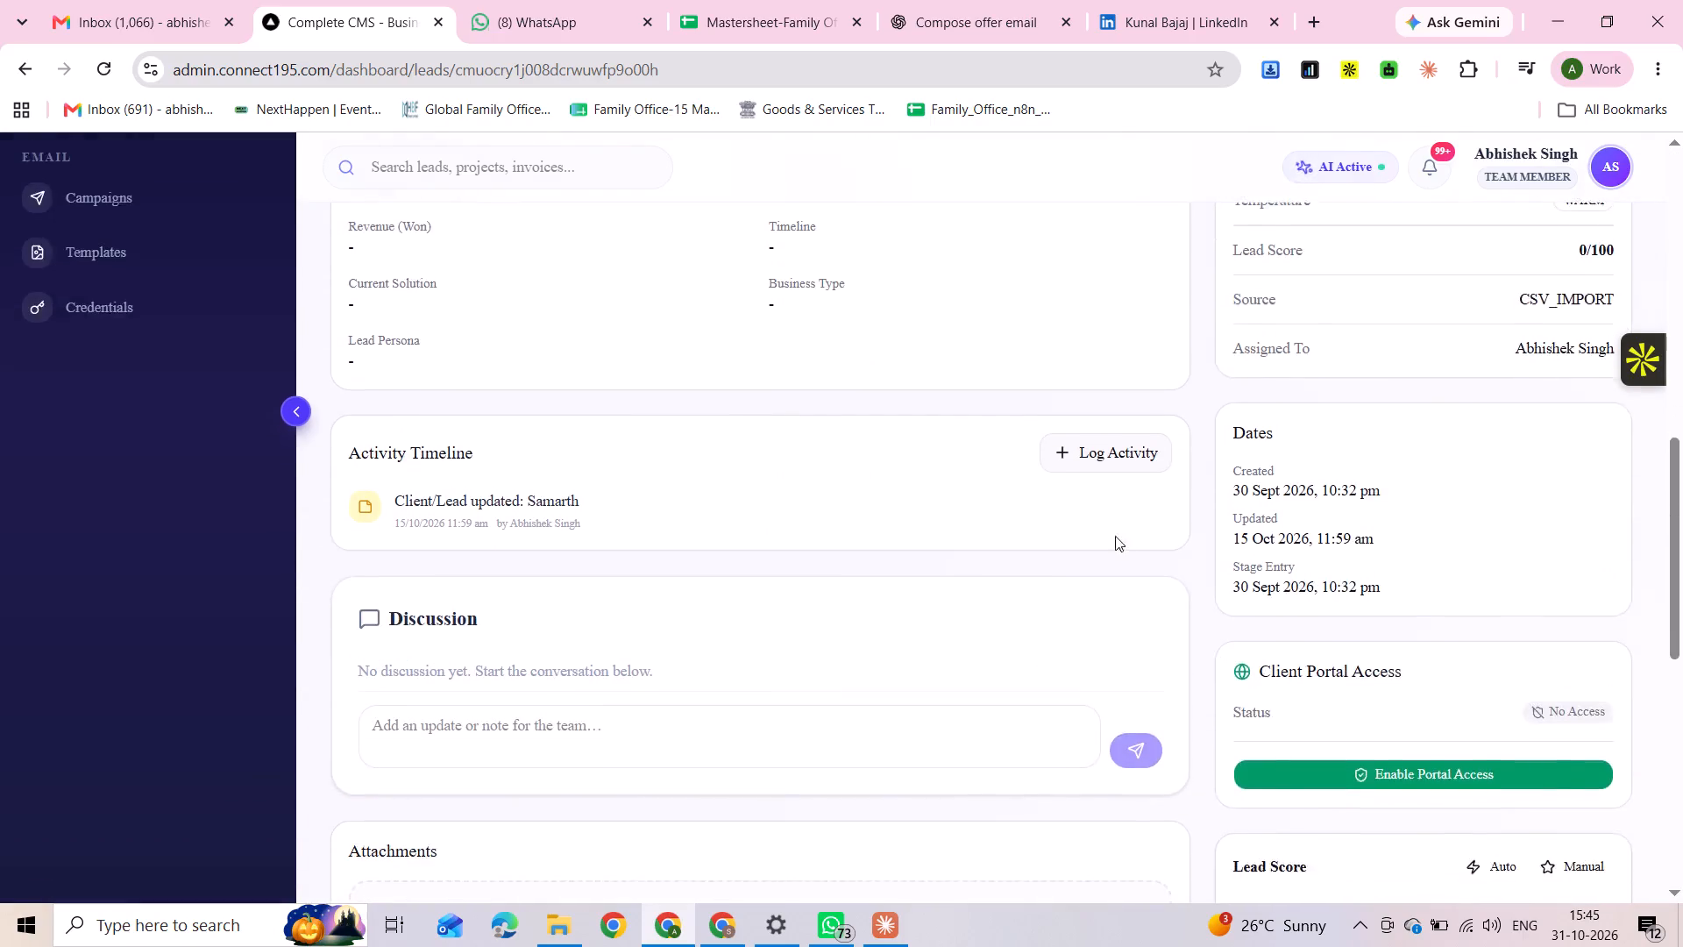
scroll(1115, 536, down, 1)
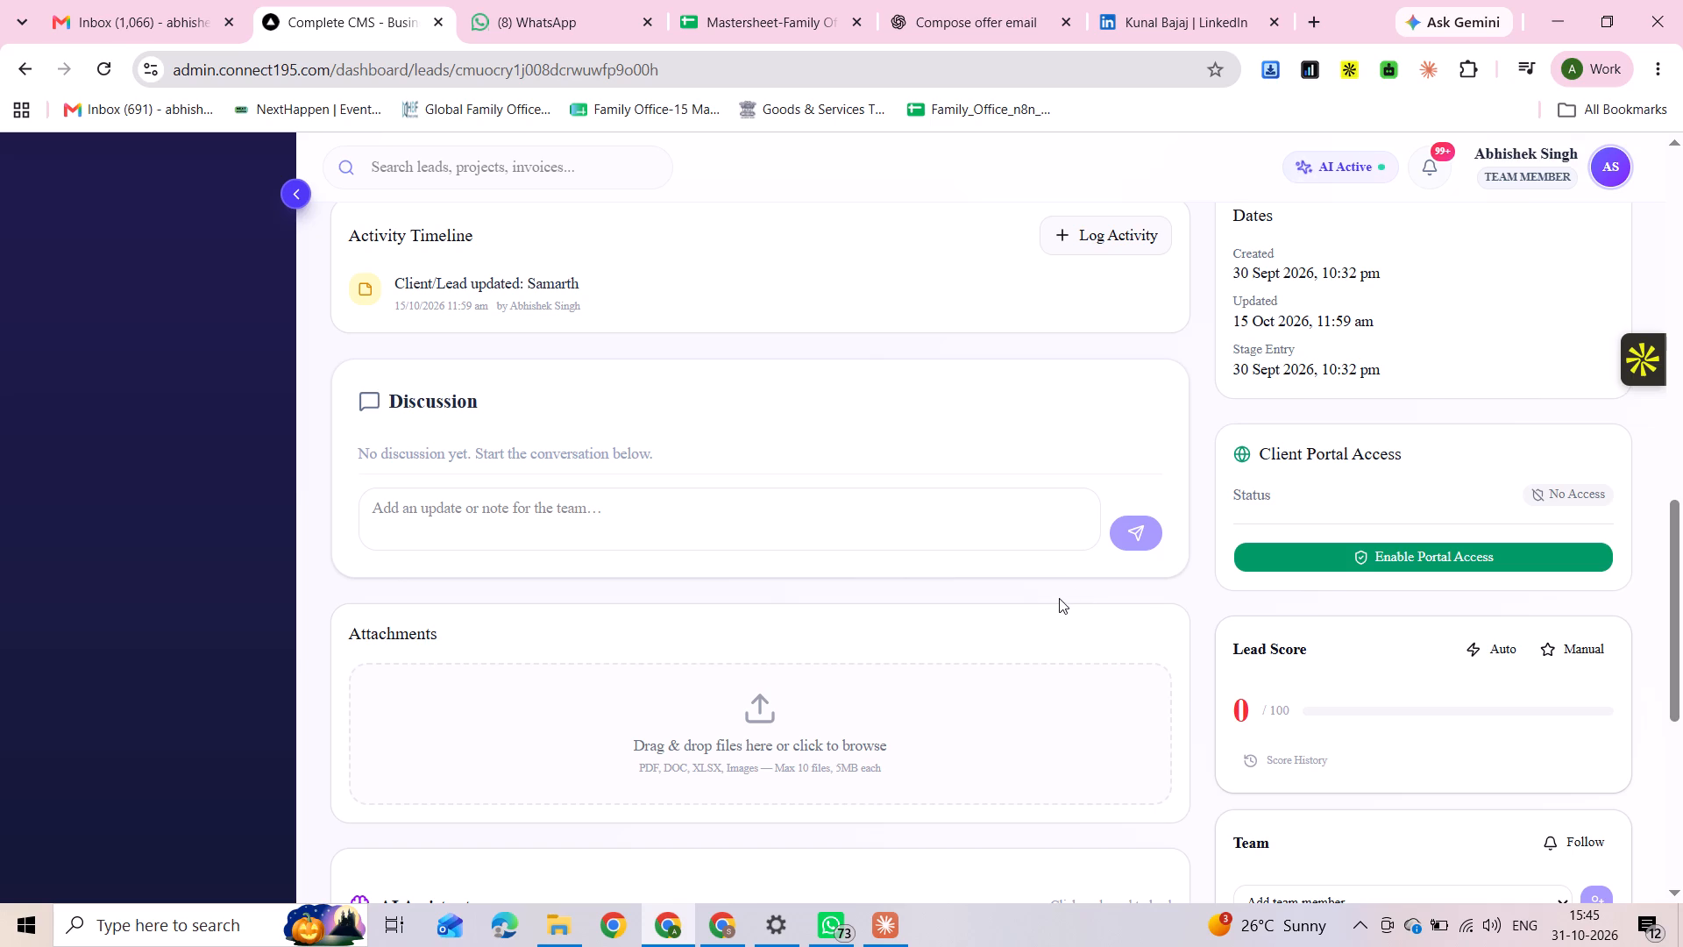
scroll(1047, 600, up, 4)
scroll(672, 611, up, 3)
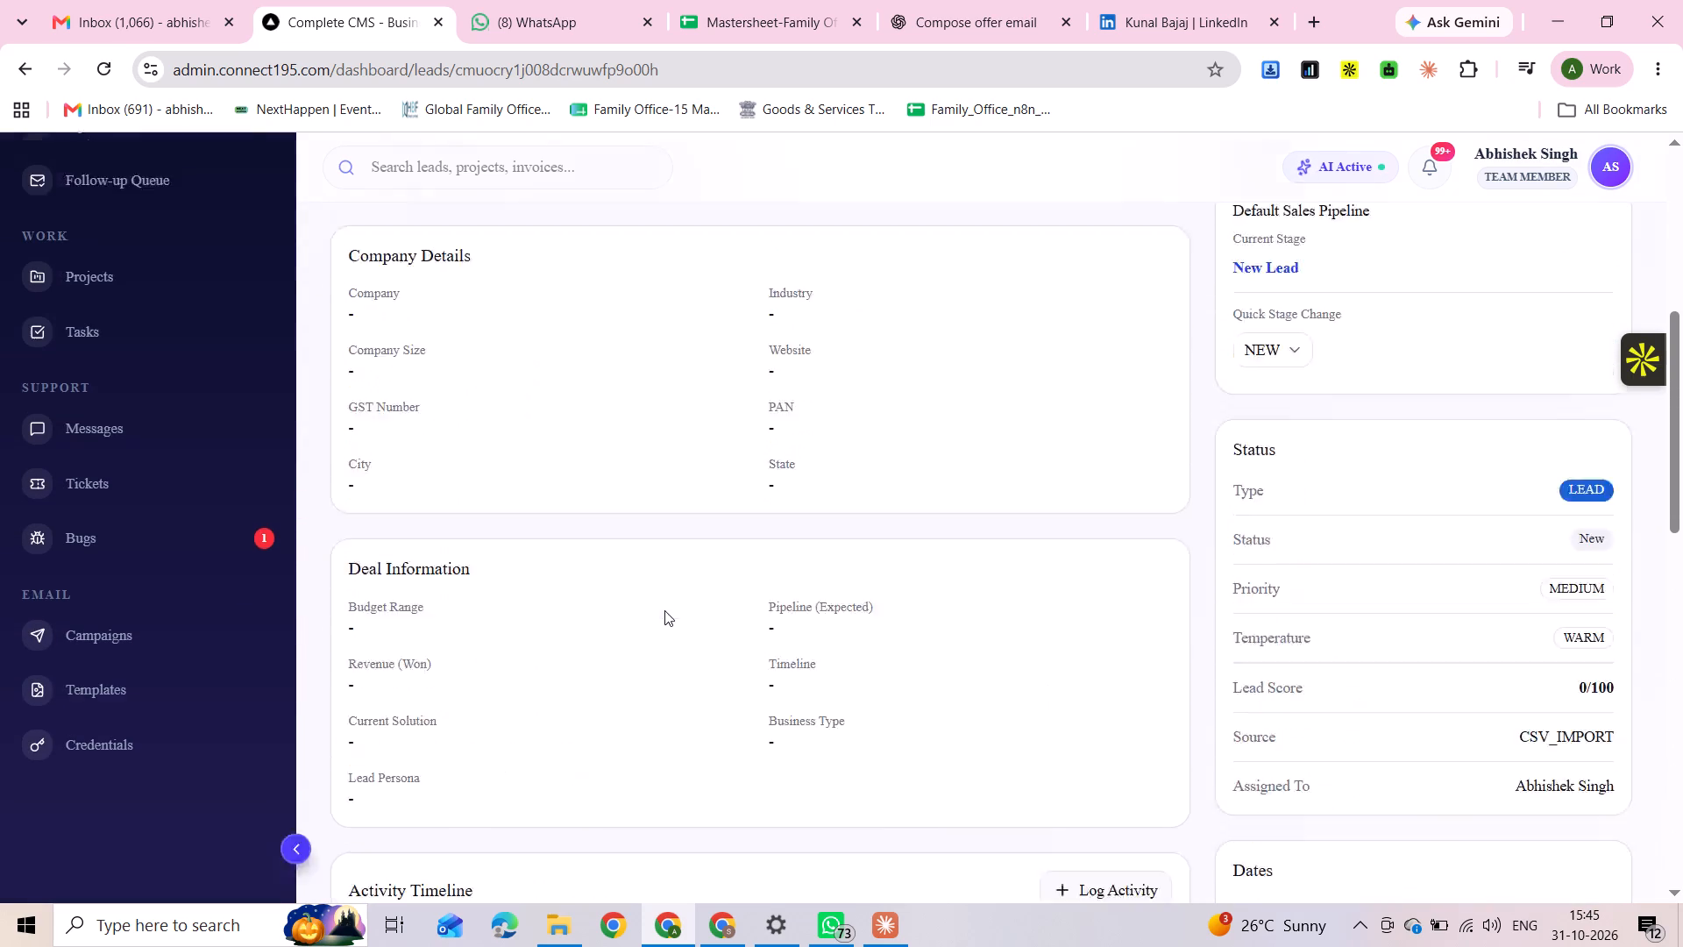
Copy Samarth's LinkedIn profile URL from the custom fields and load it in place of the LinkedIn profile already open.
scroll(633, 578, up, 1)
drag(749, 400, 708, 417)
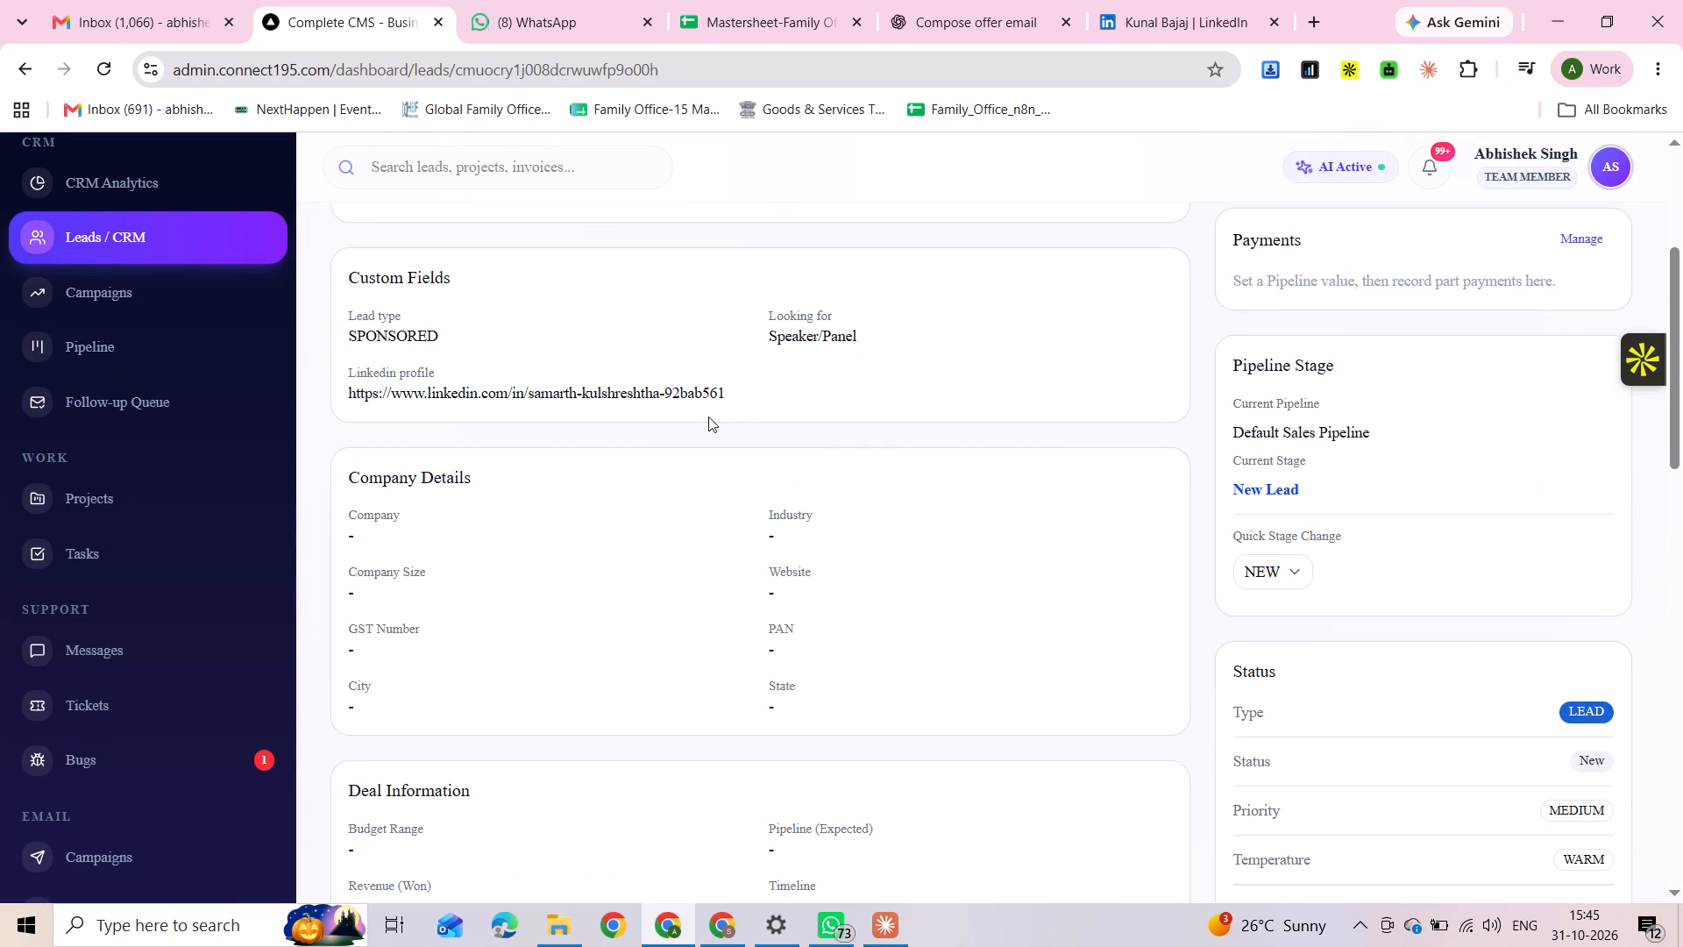
drag(708, 417, 366, 413)
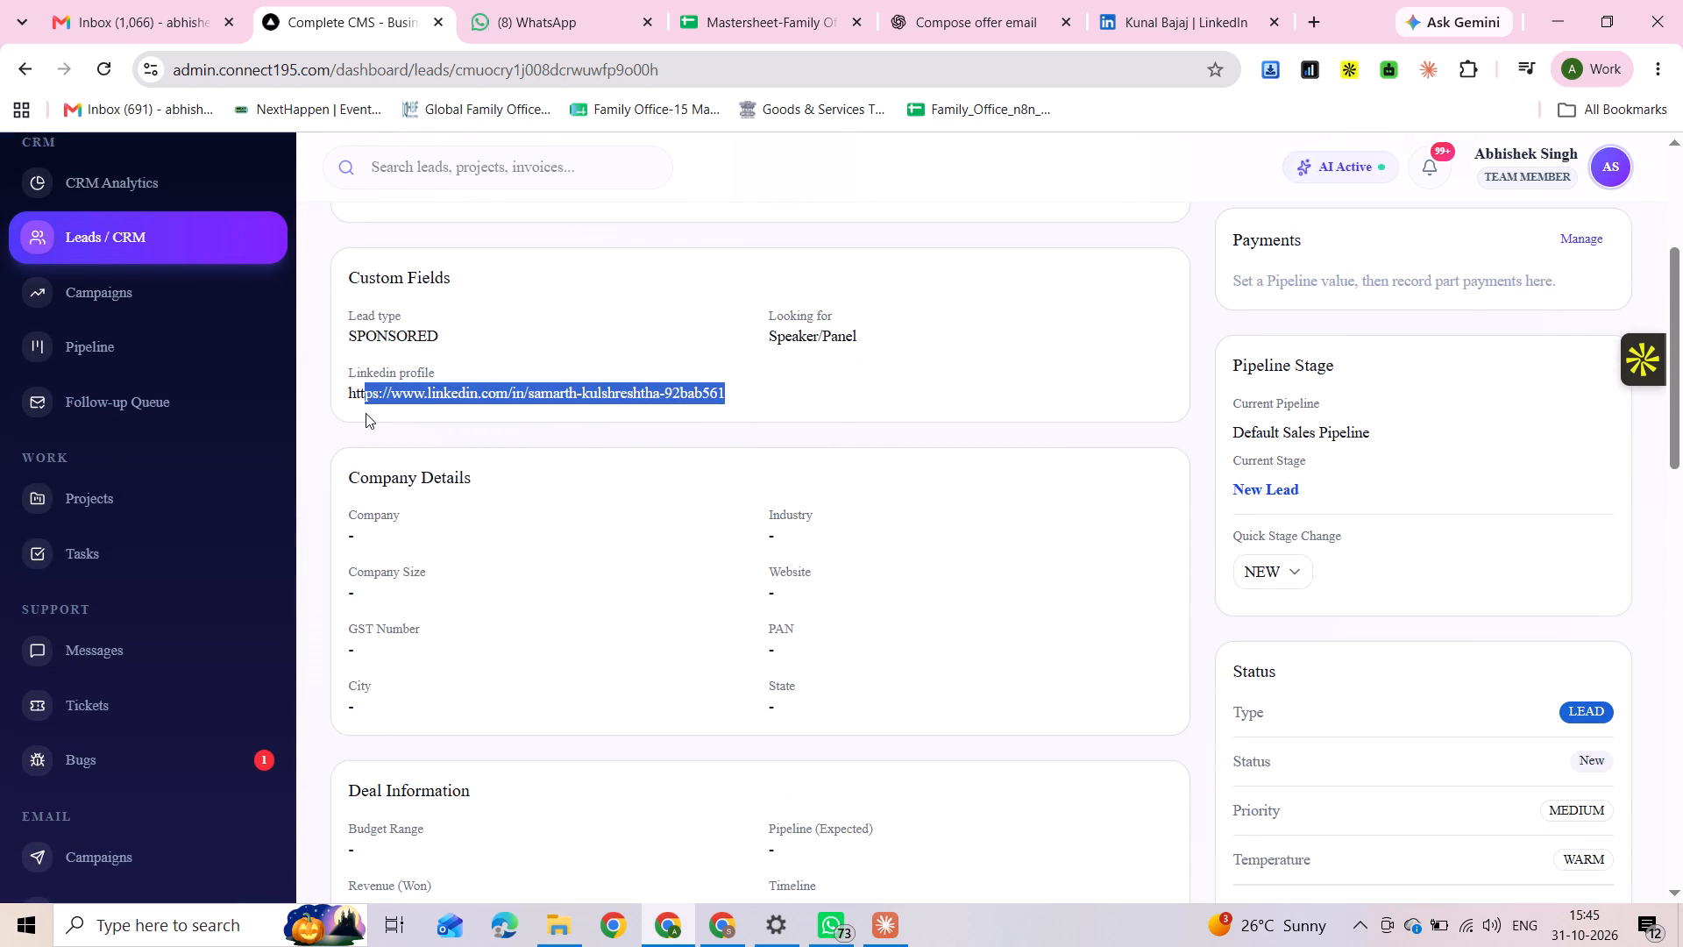
drag(366, 413, 350, 416)
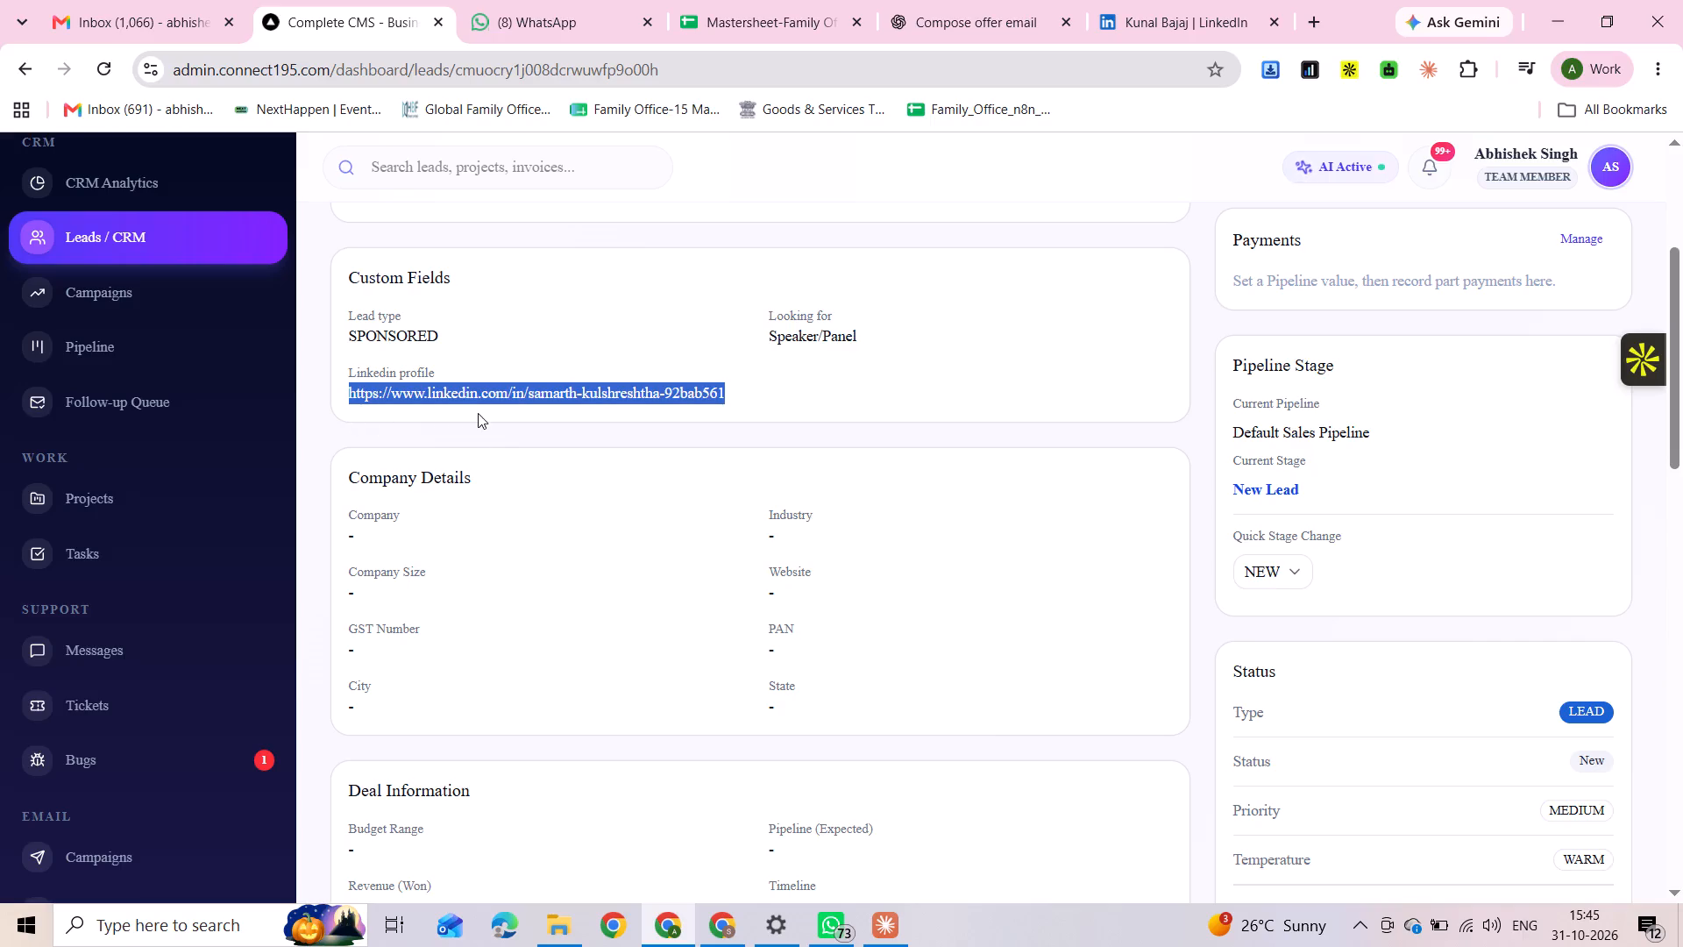
right_click(550, 389)
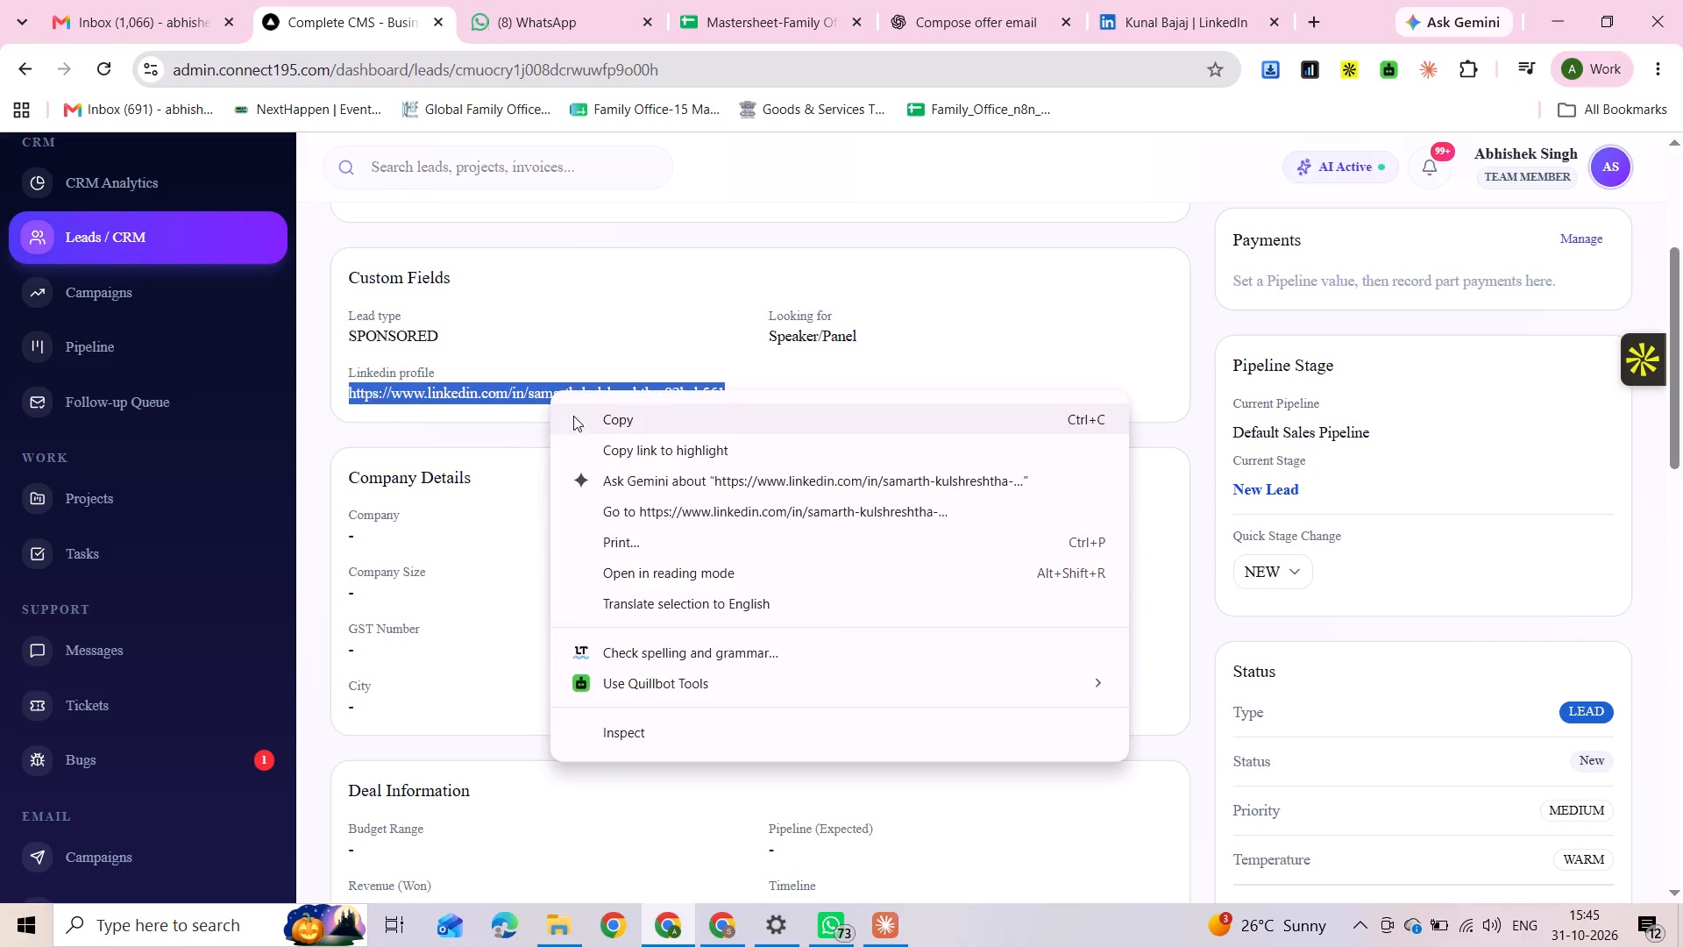
click(582, 418)
scroll(682, 348, up, 4)
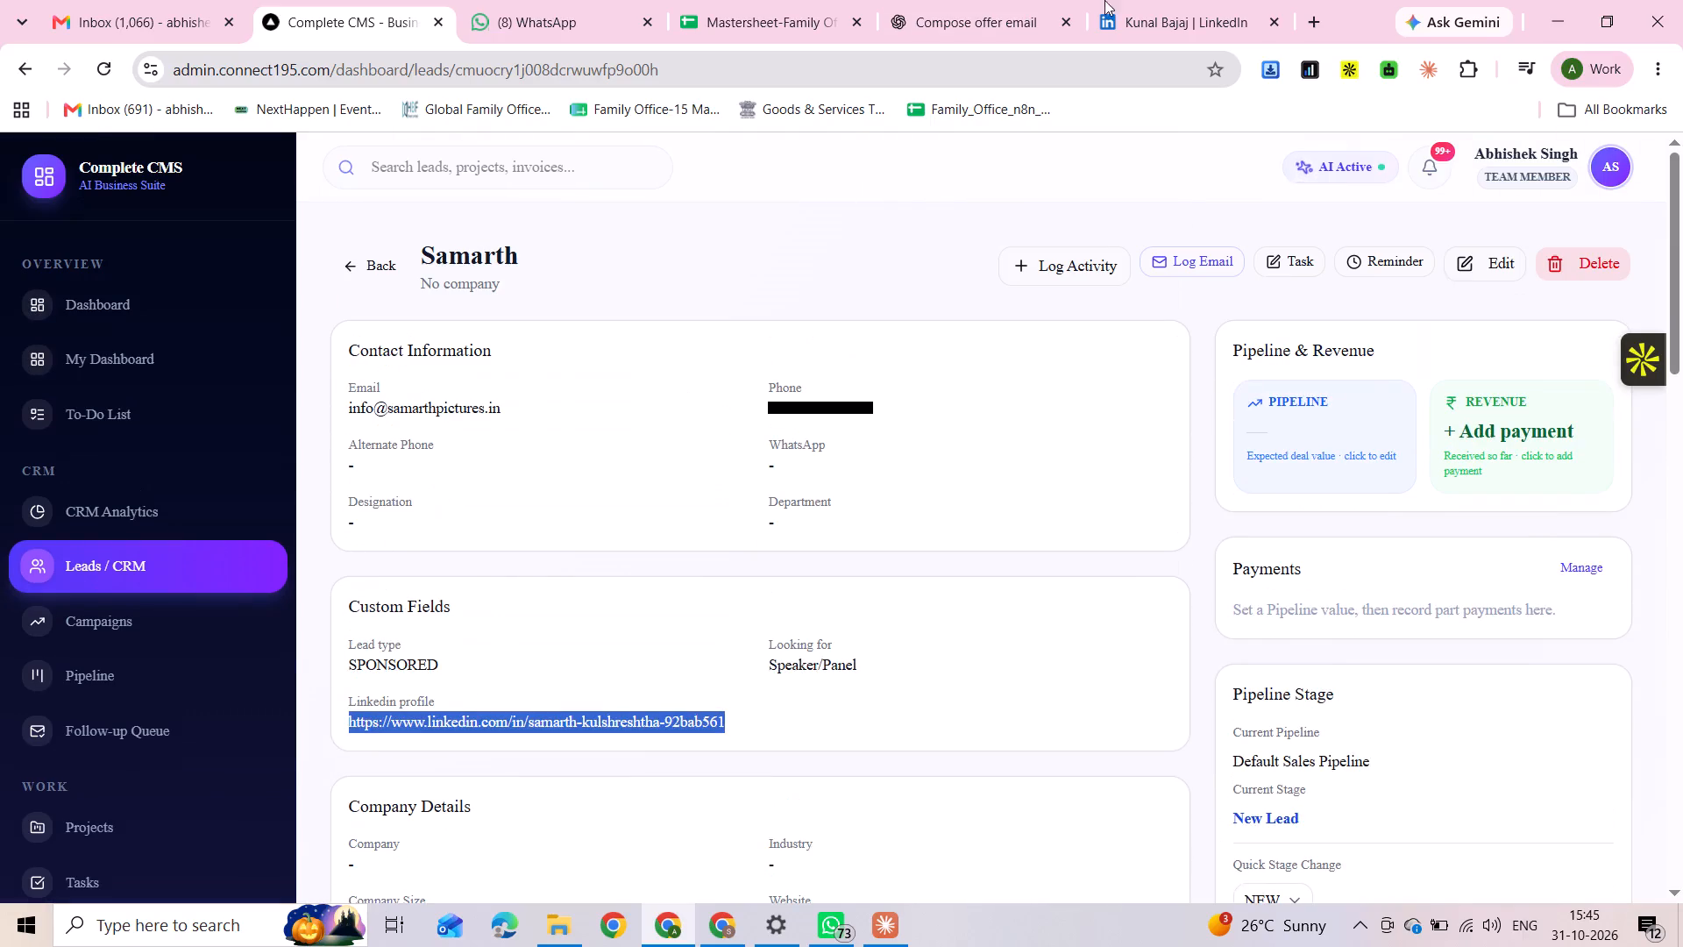
click(1163, 32)
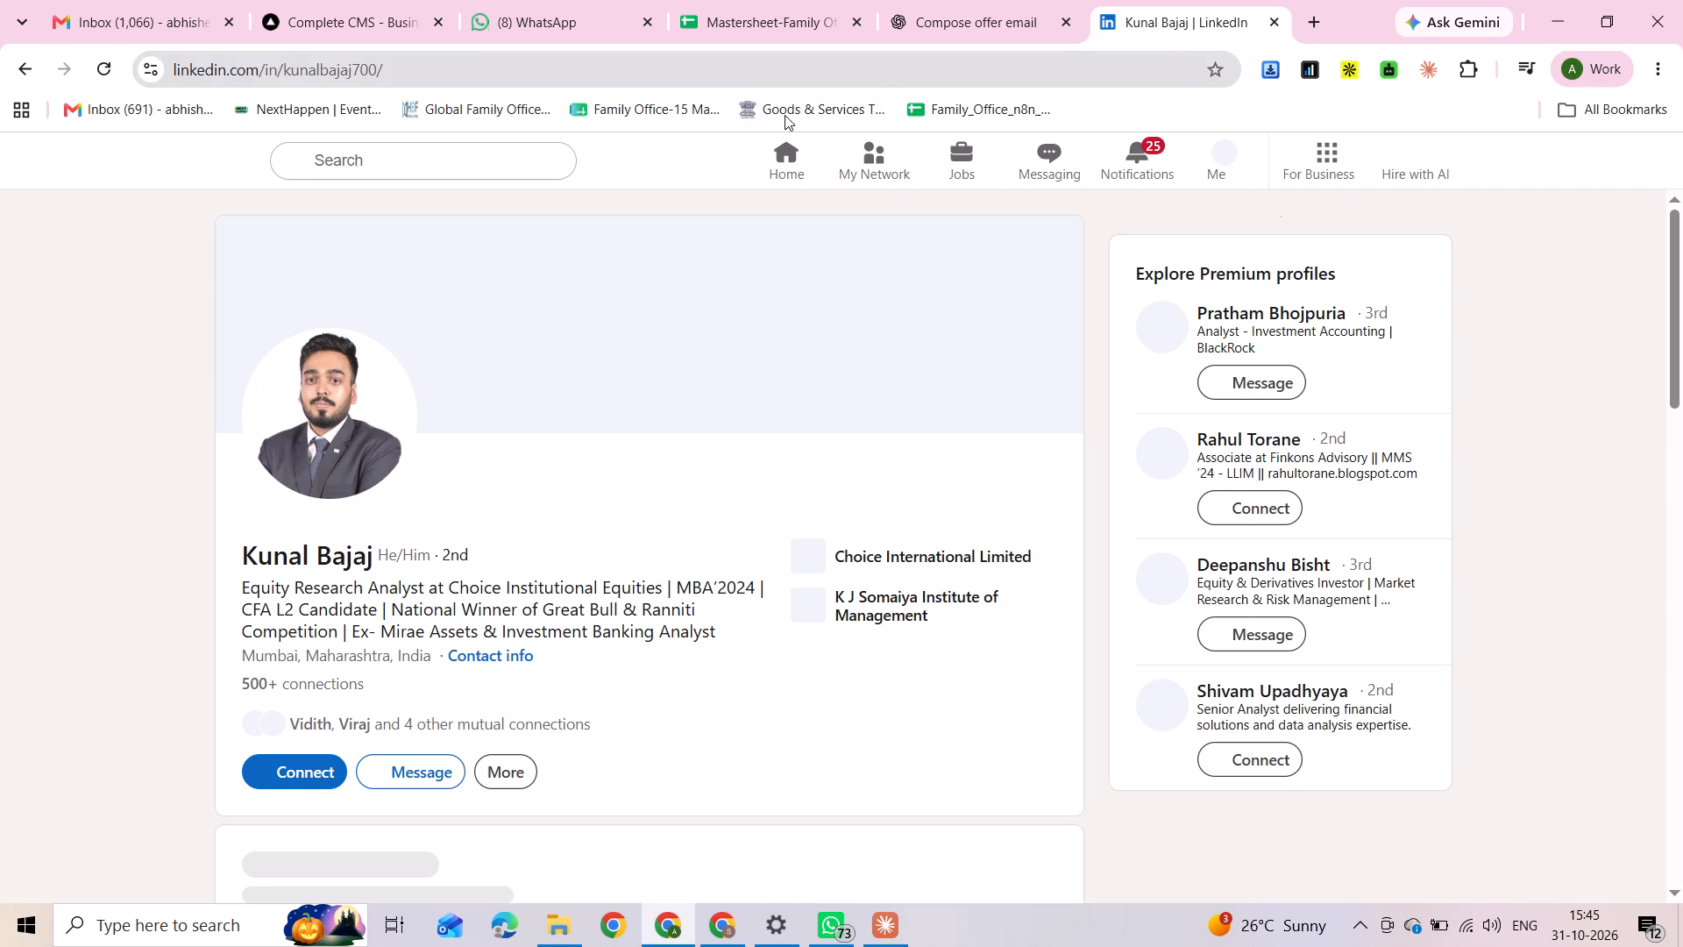
click(643, 68)
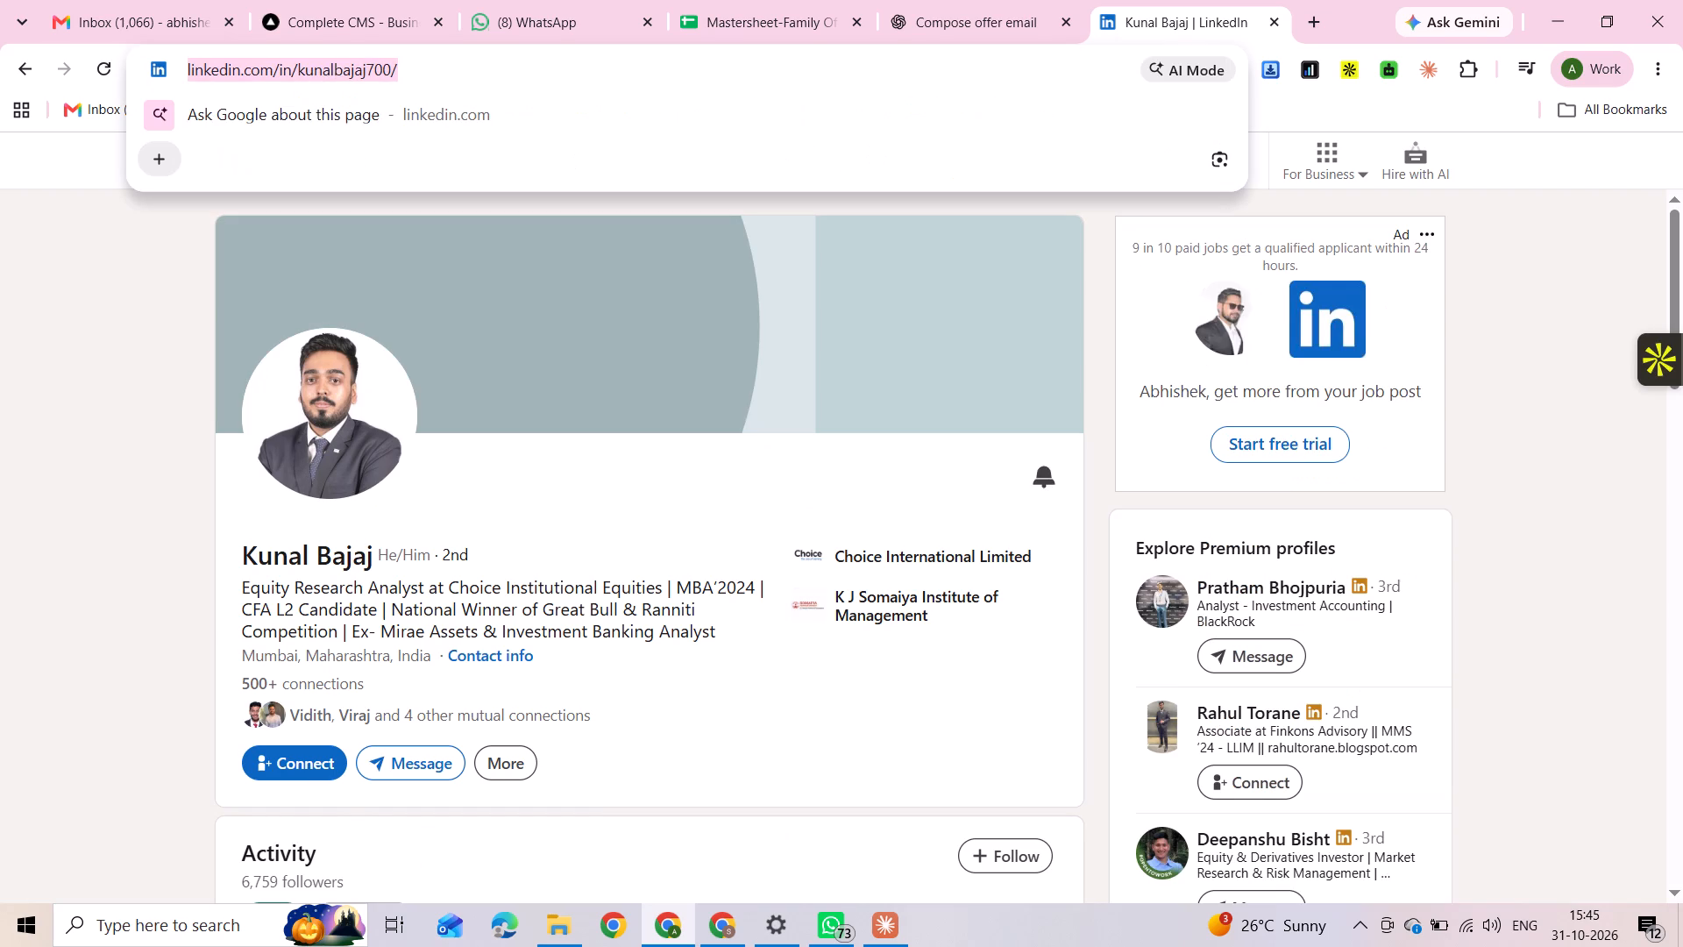
key(ctrl+v)
key(Return)
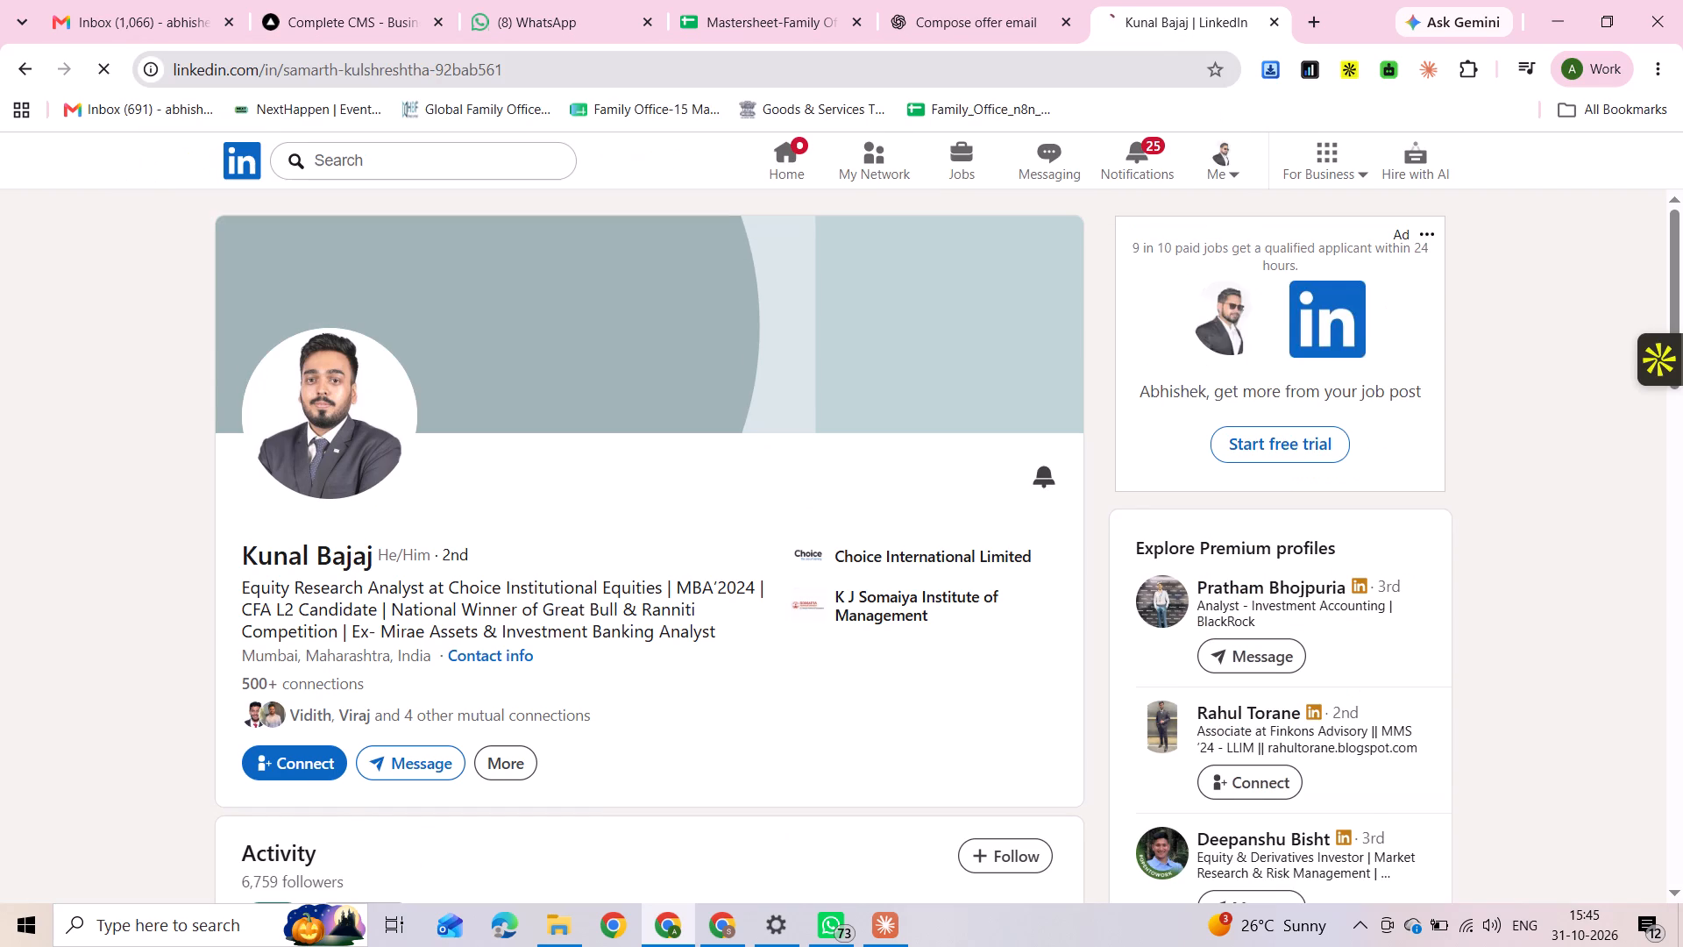
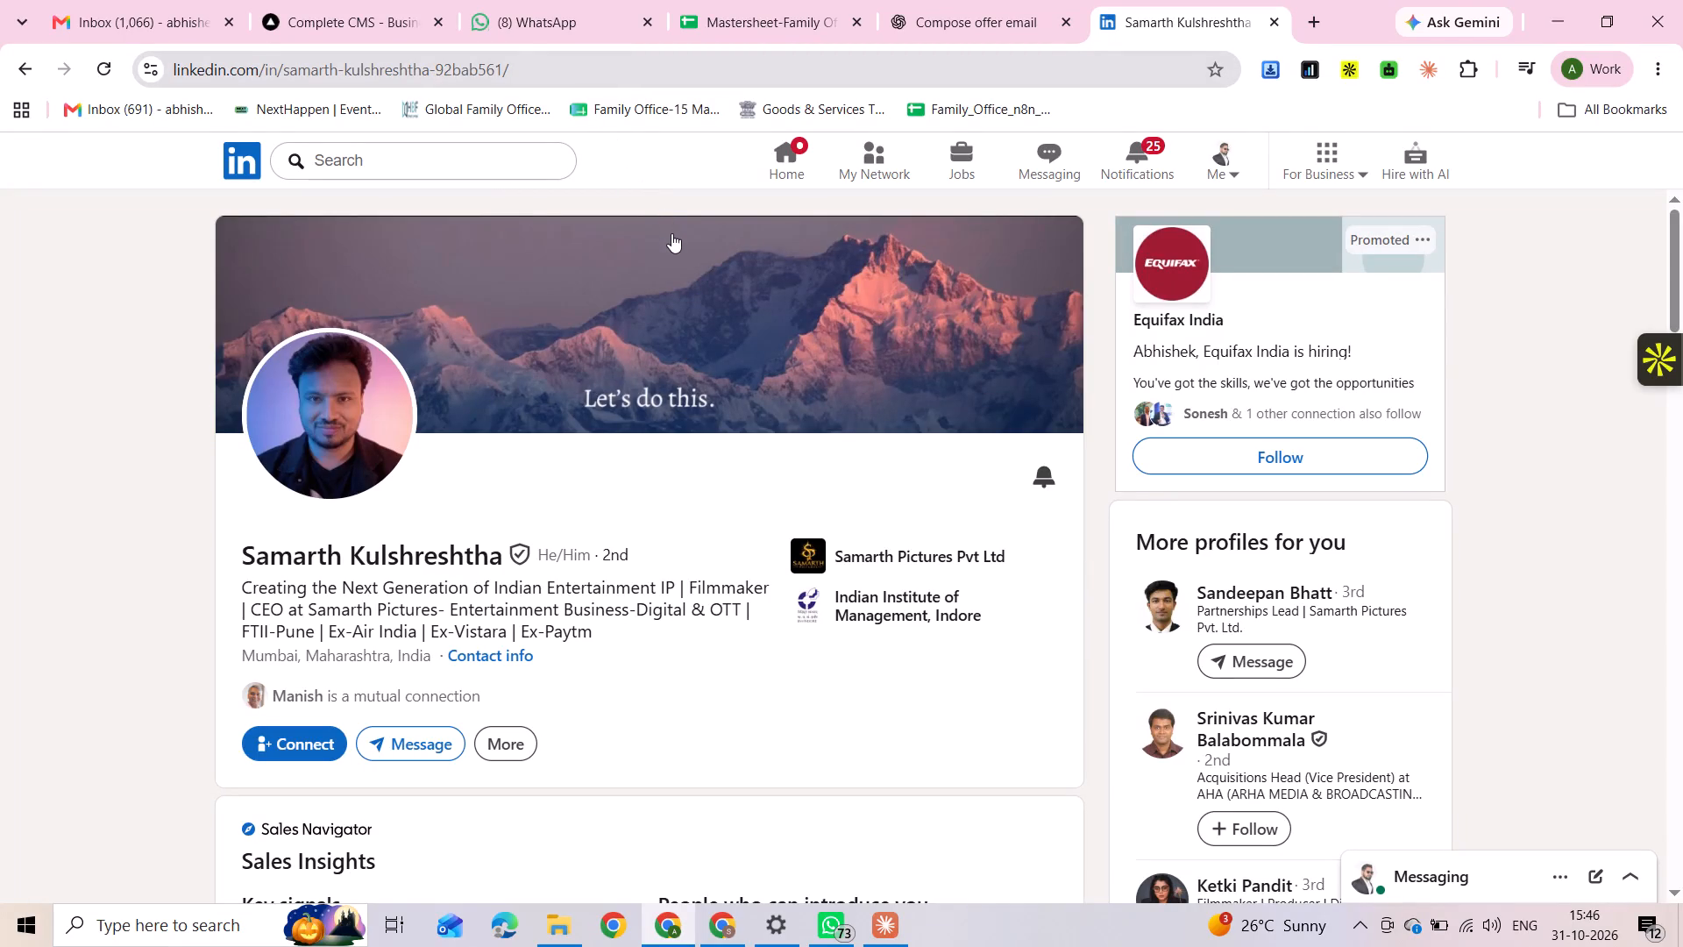
Switch from the LinkedIn profile back to Samarth's lead record in the CRM.
scroll(675, 365, up, 3)
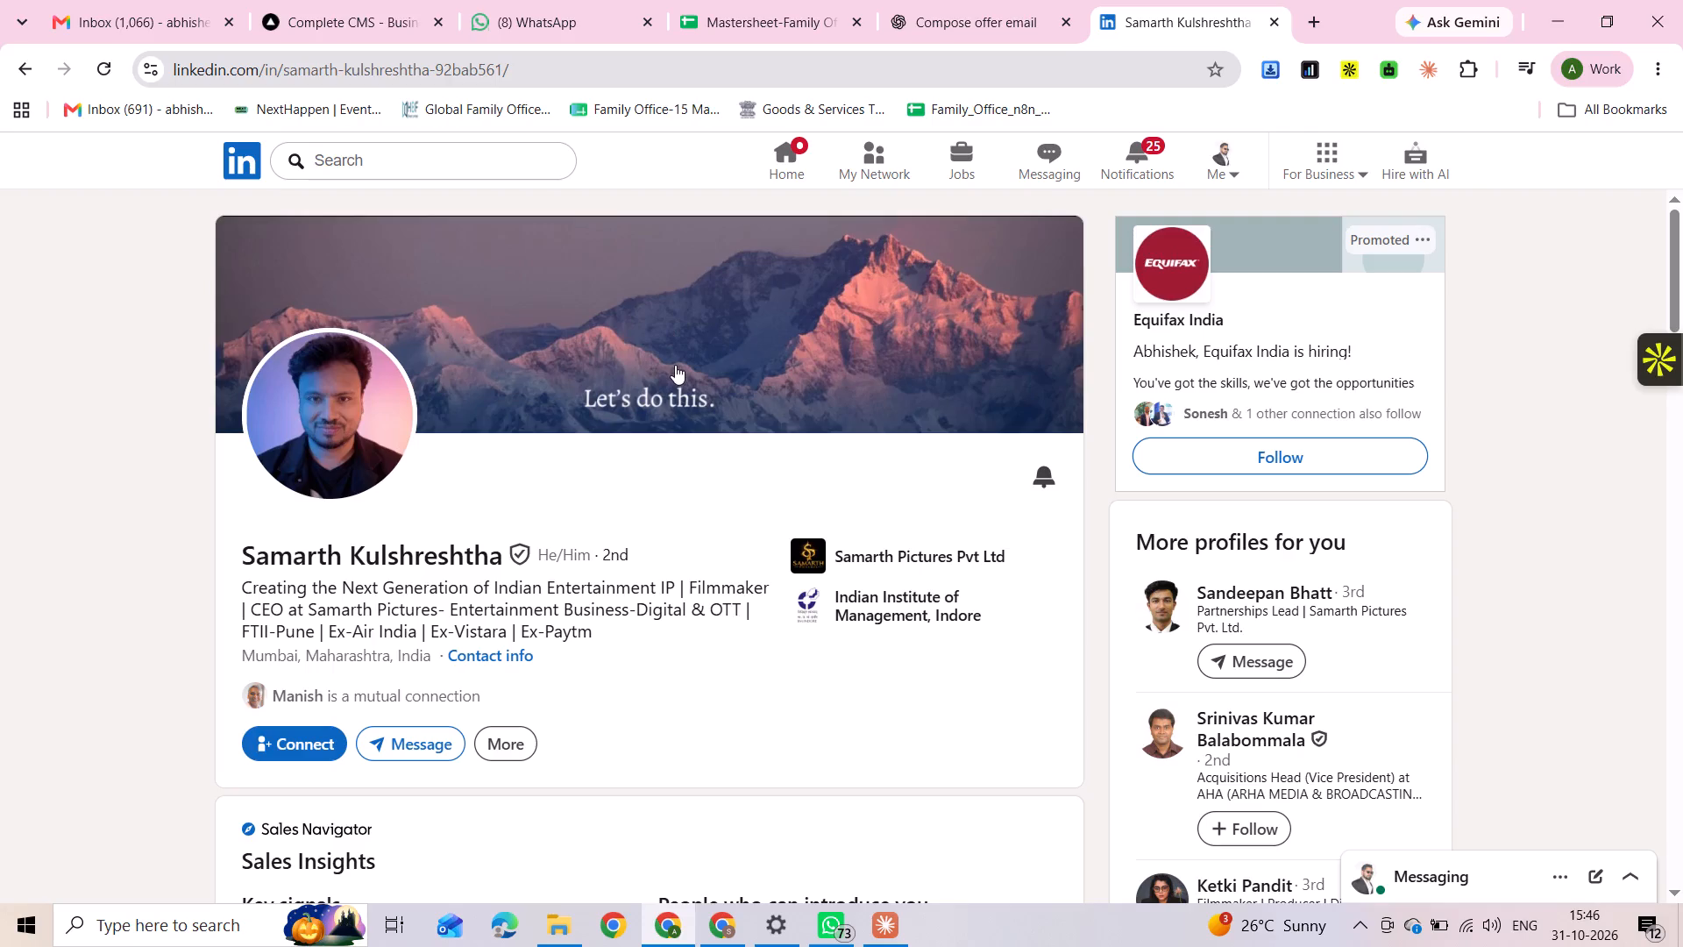
click(309, 7)
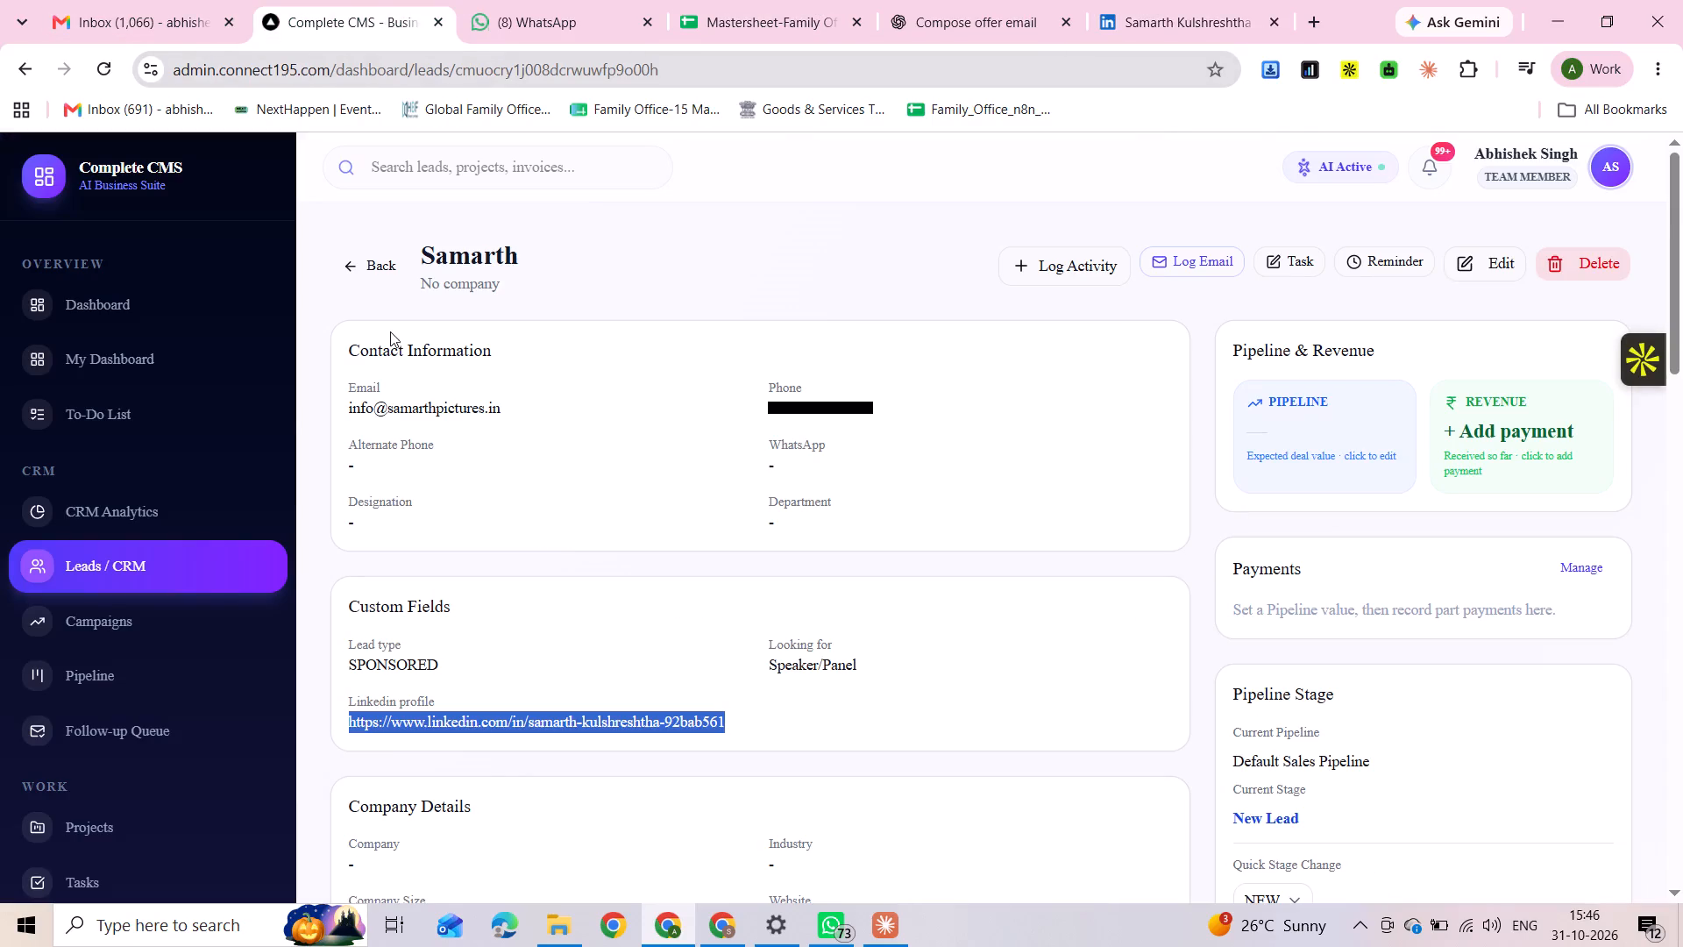
click(558, 588)
scroll(735, 613, down, 4)
scroll(867, 587, up, 1)
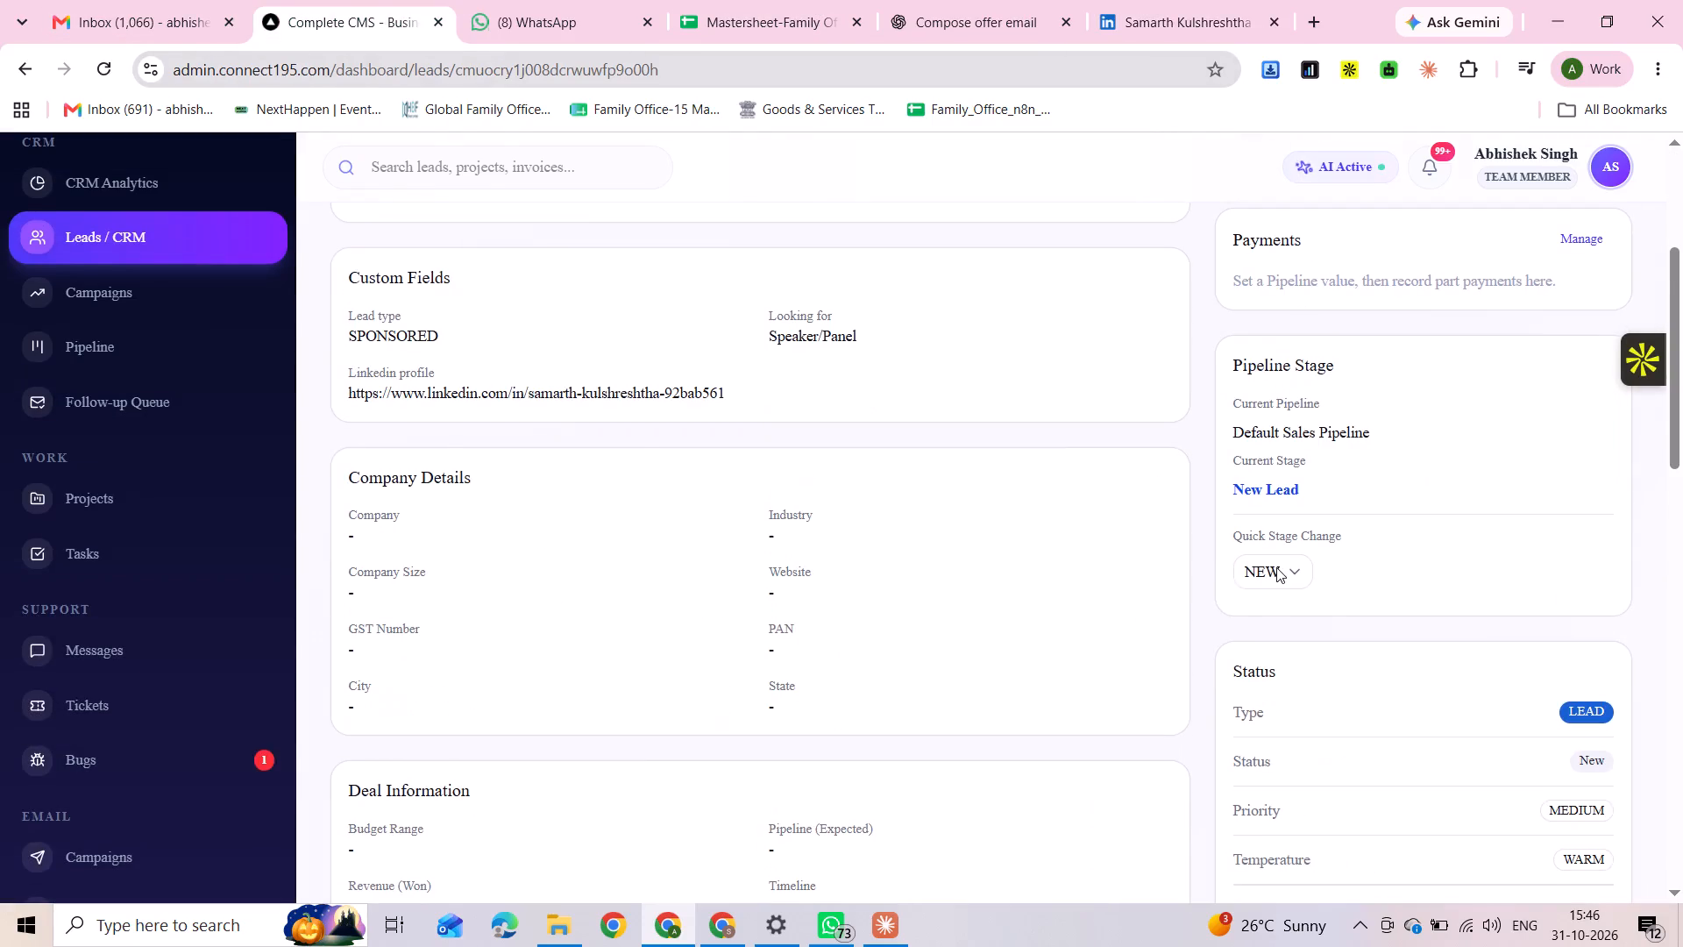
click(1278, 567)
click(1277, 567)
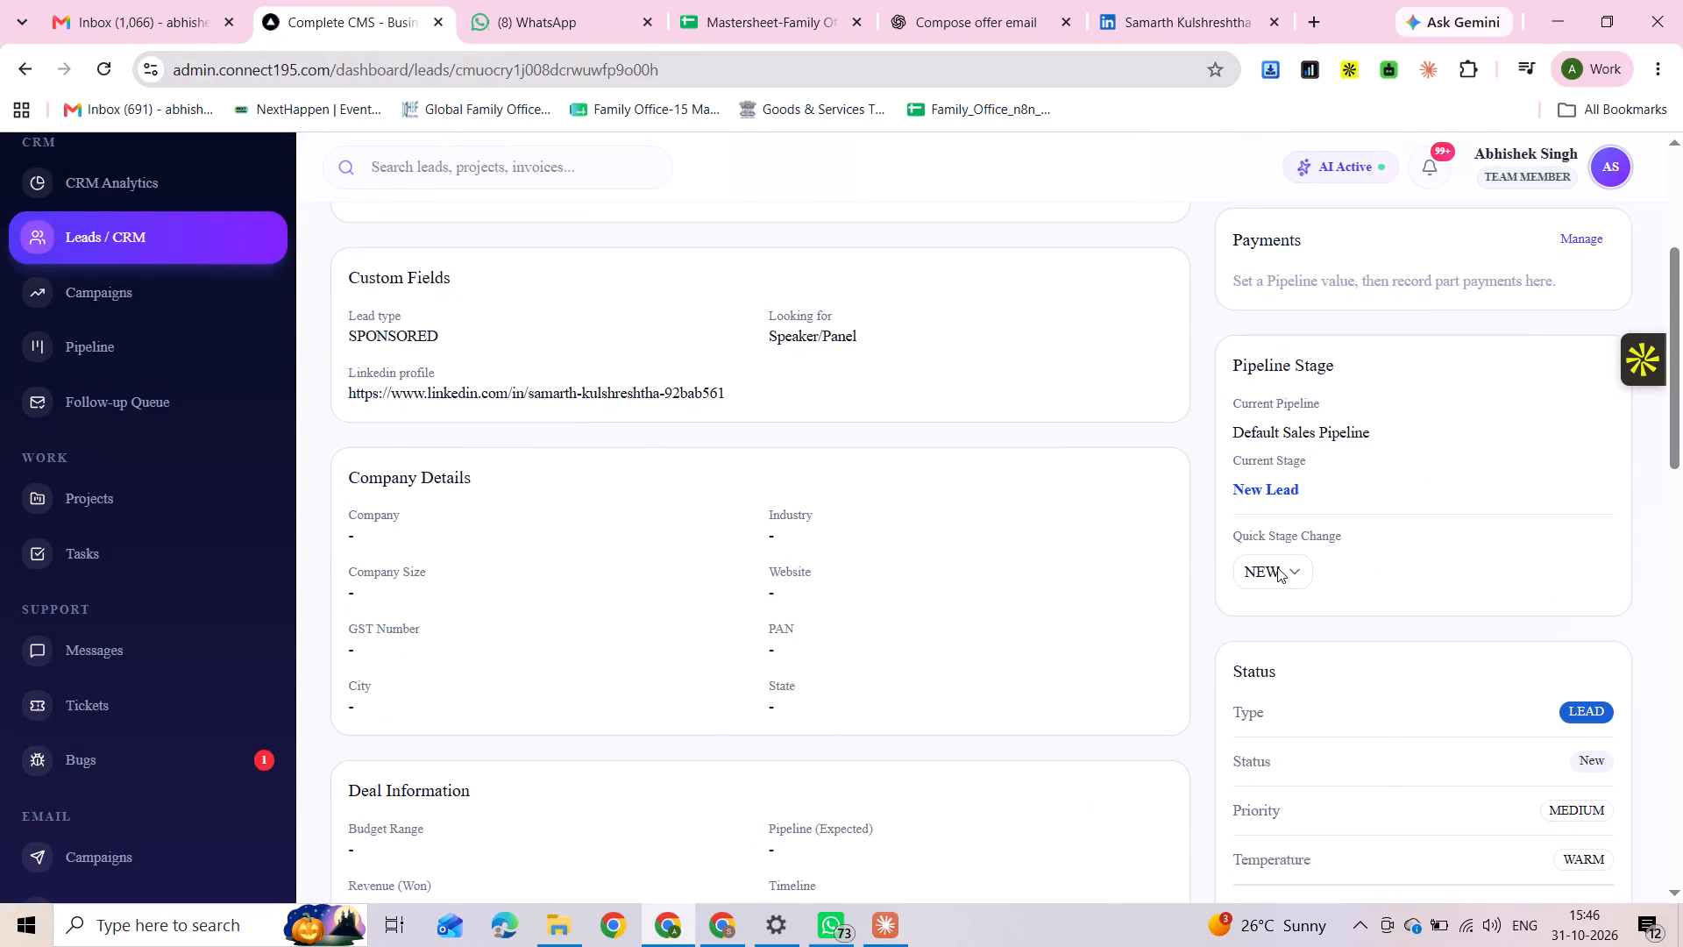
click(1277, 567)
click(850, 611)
Post the discussion note "Media house, Intrested in covering the summit" on Samarth's lead record.
scroll(851, 632, down, 5)
scroll(786, 650, up, 1)
scroll(670, 655, down, 2)
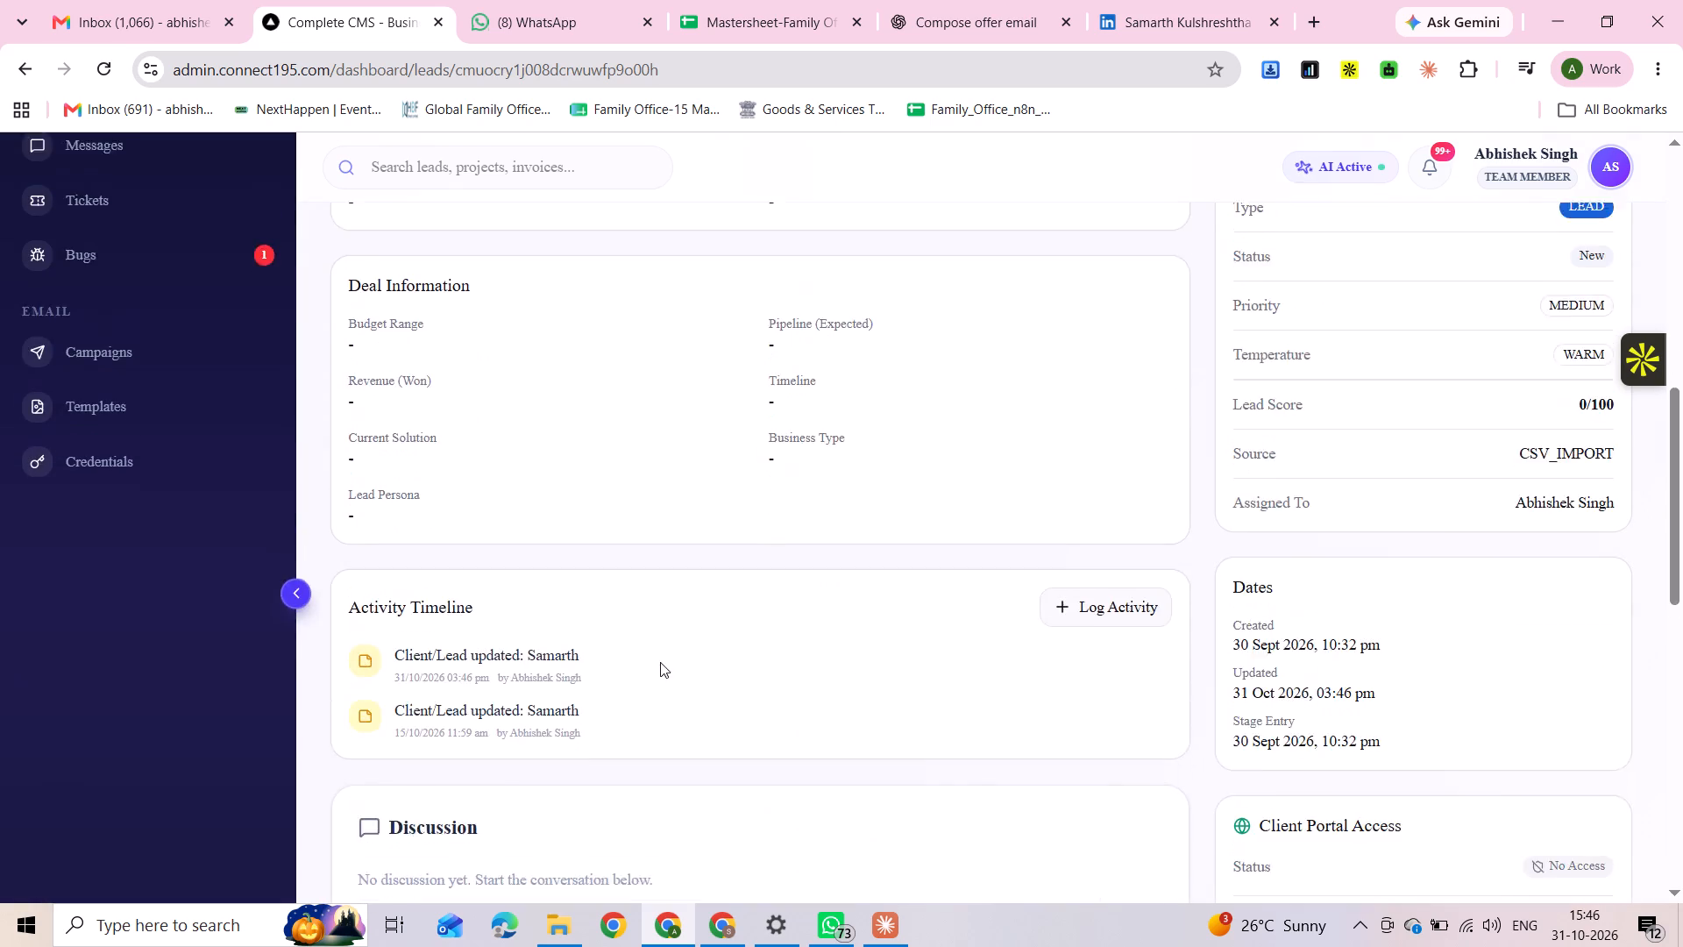
scroll(660, 662, down, 1)
click(472, 677)
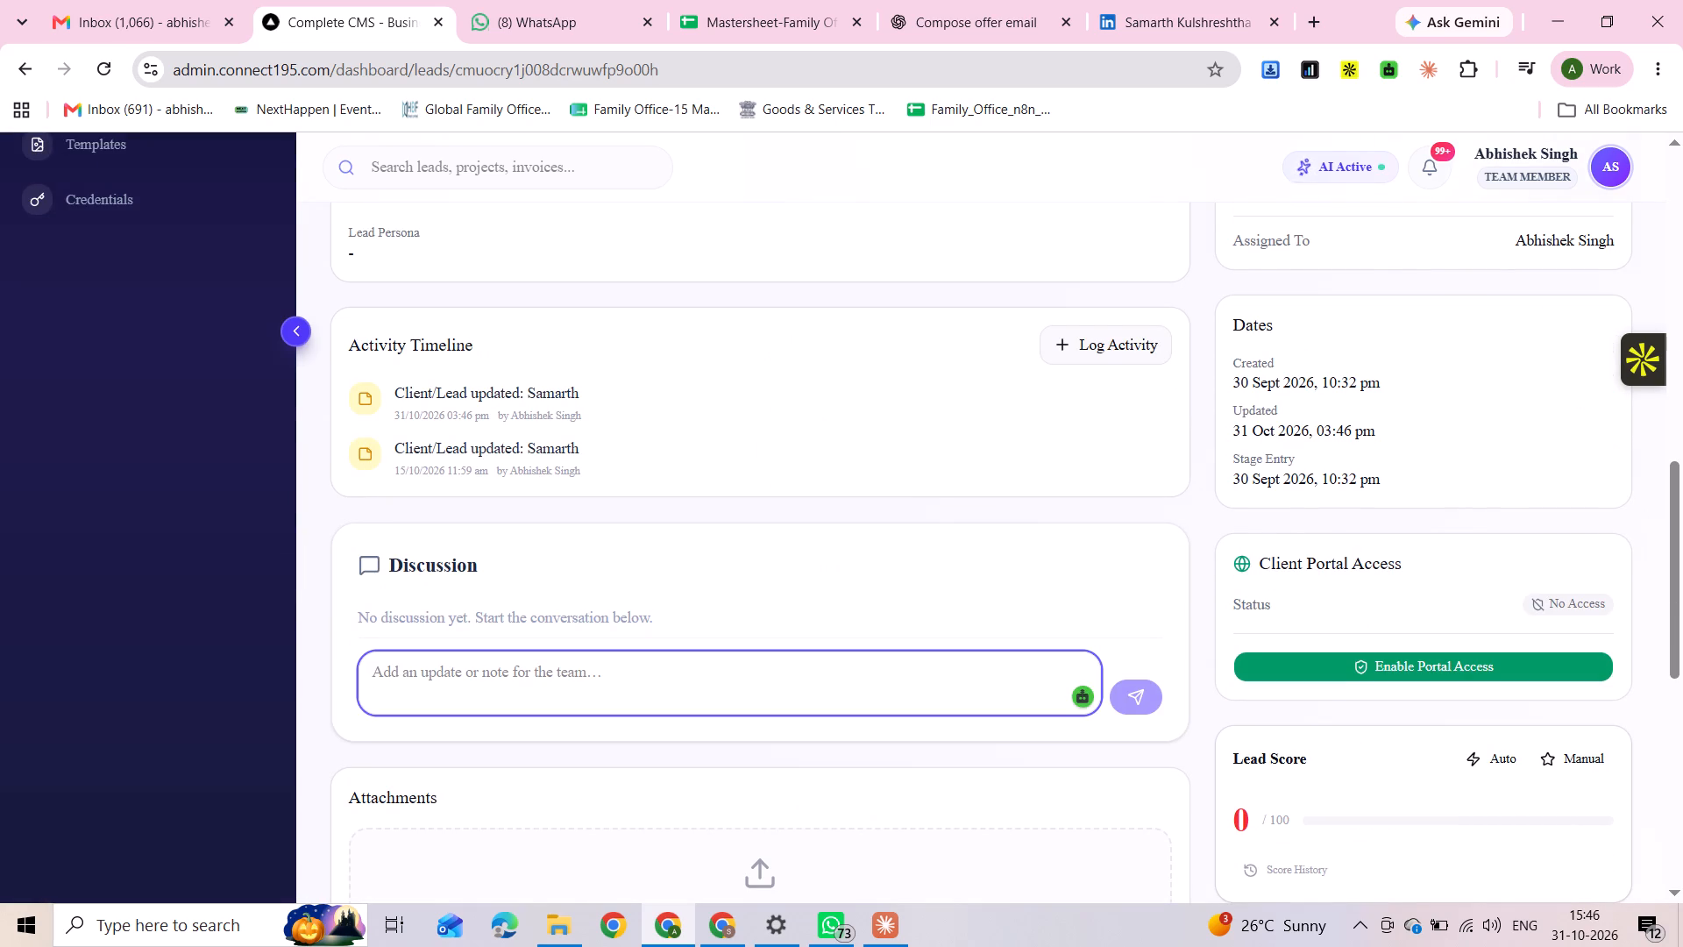
text(Medisa)
key(BackSpace)
key(BackSpace)
text(a house)
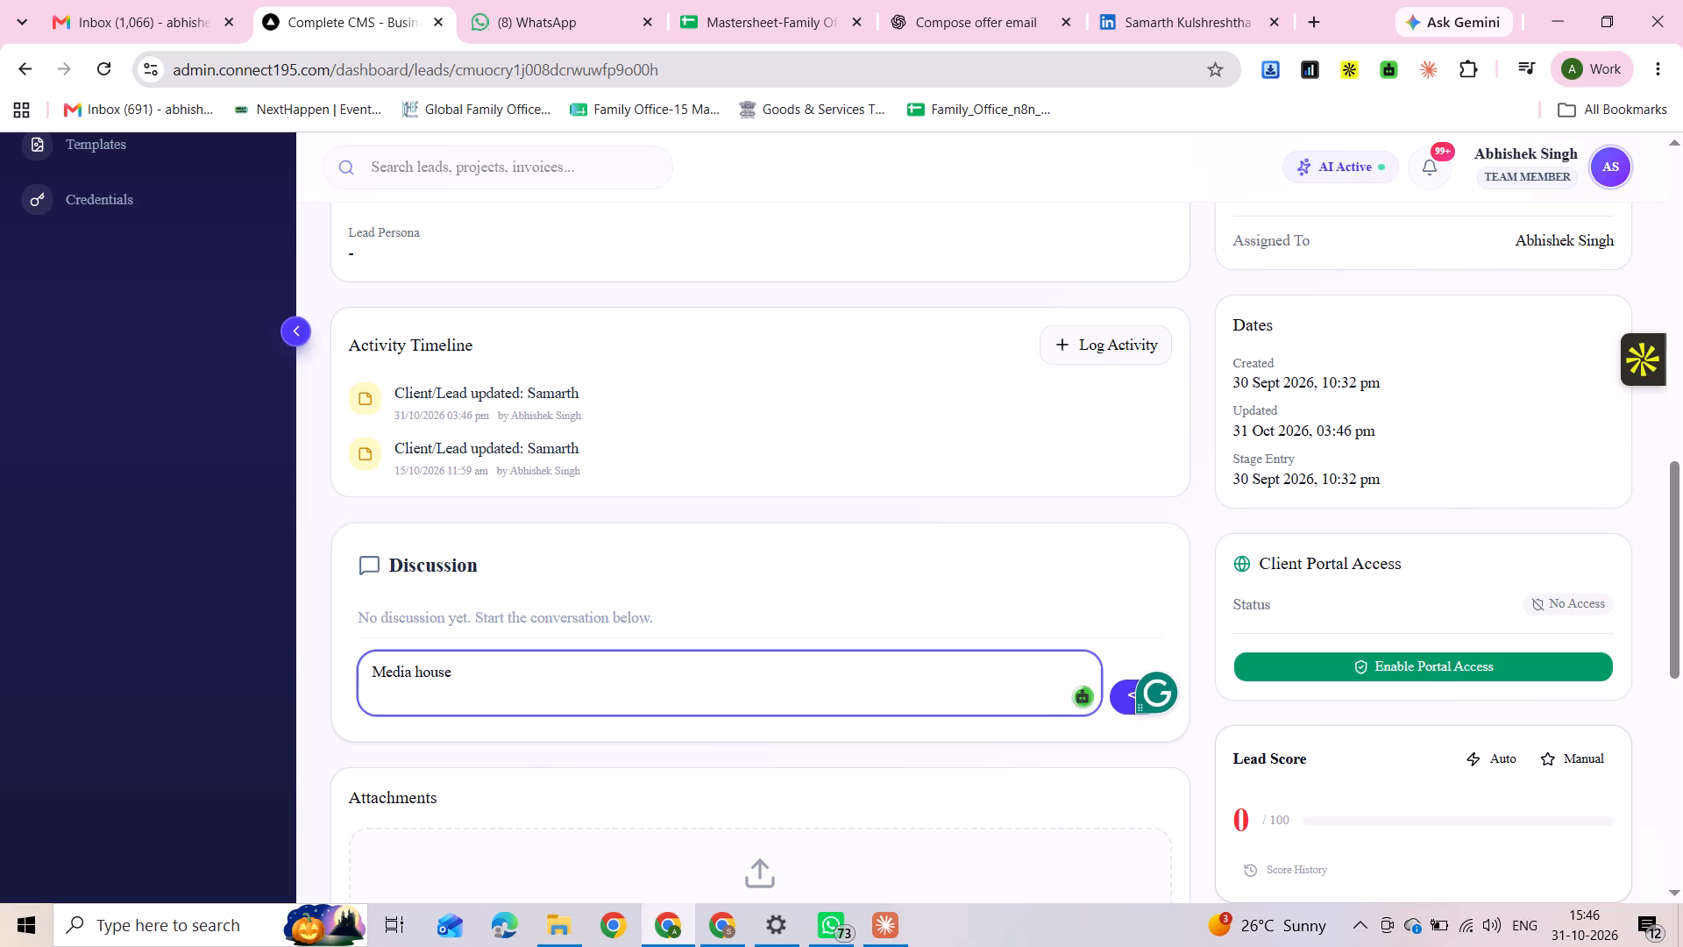
text(, Intrested in covering)
key(space)
text(the sun)
key(BackSpace)
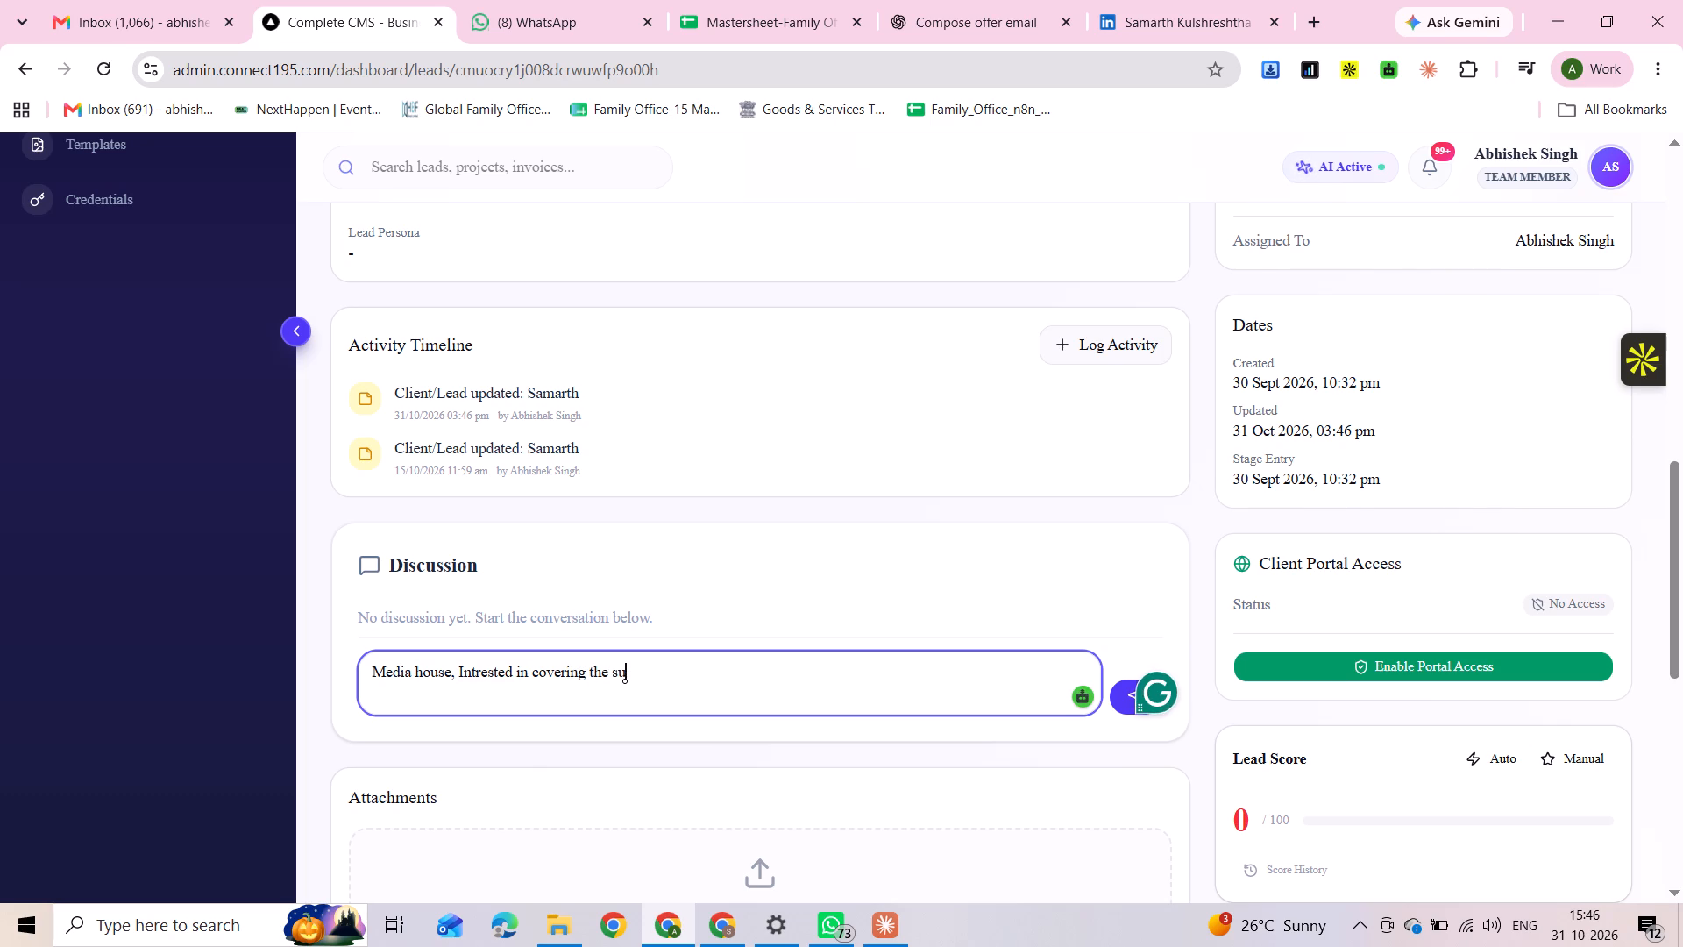
text(mmit)
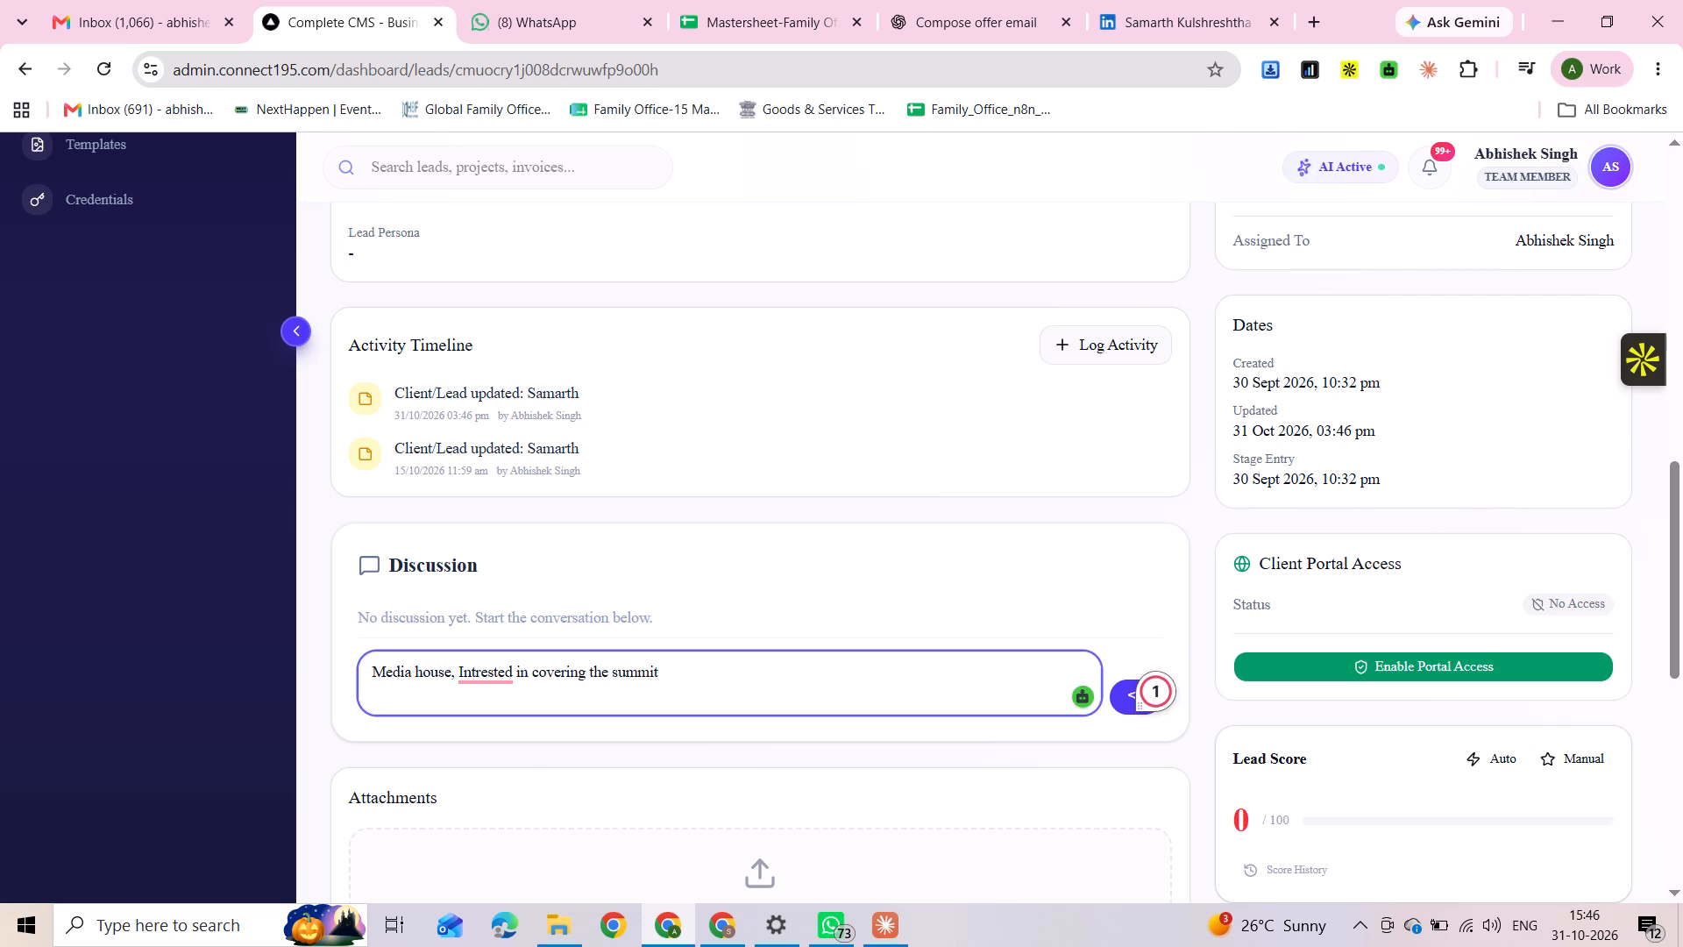
click(1127, 688)
Return to the campaign's list of new leads and open the lead Tarun.
scroll(801, 601, up, 17)
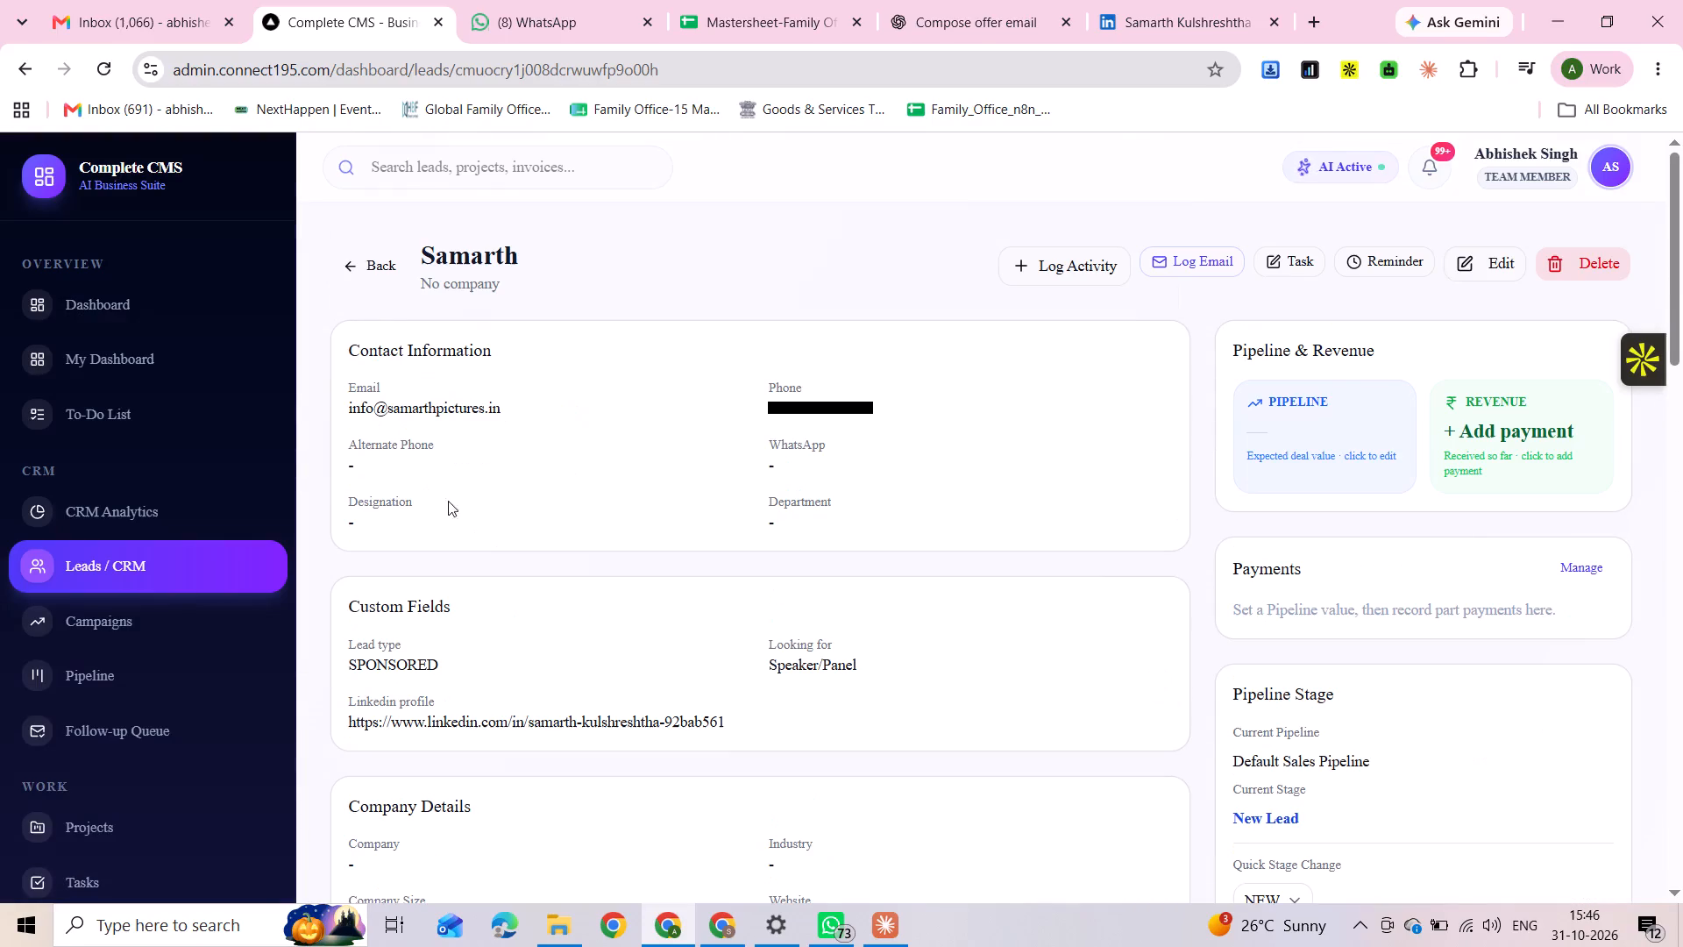
click(357, 270)
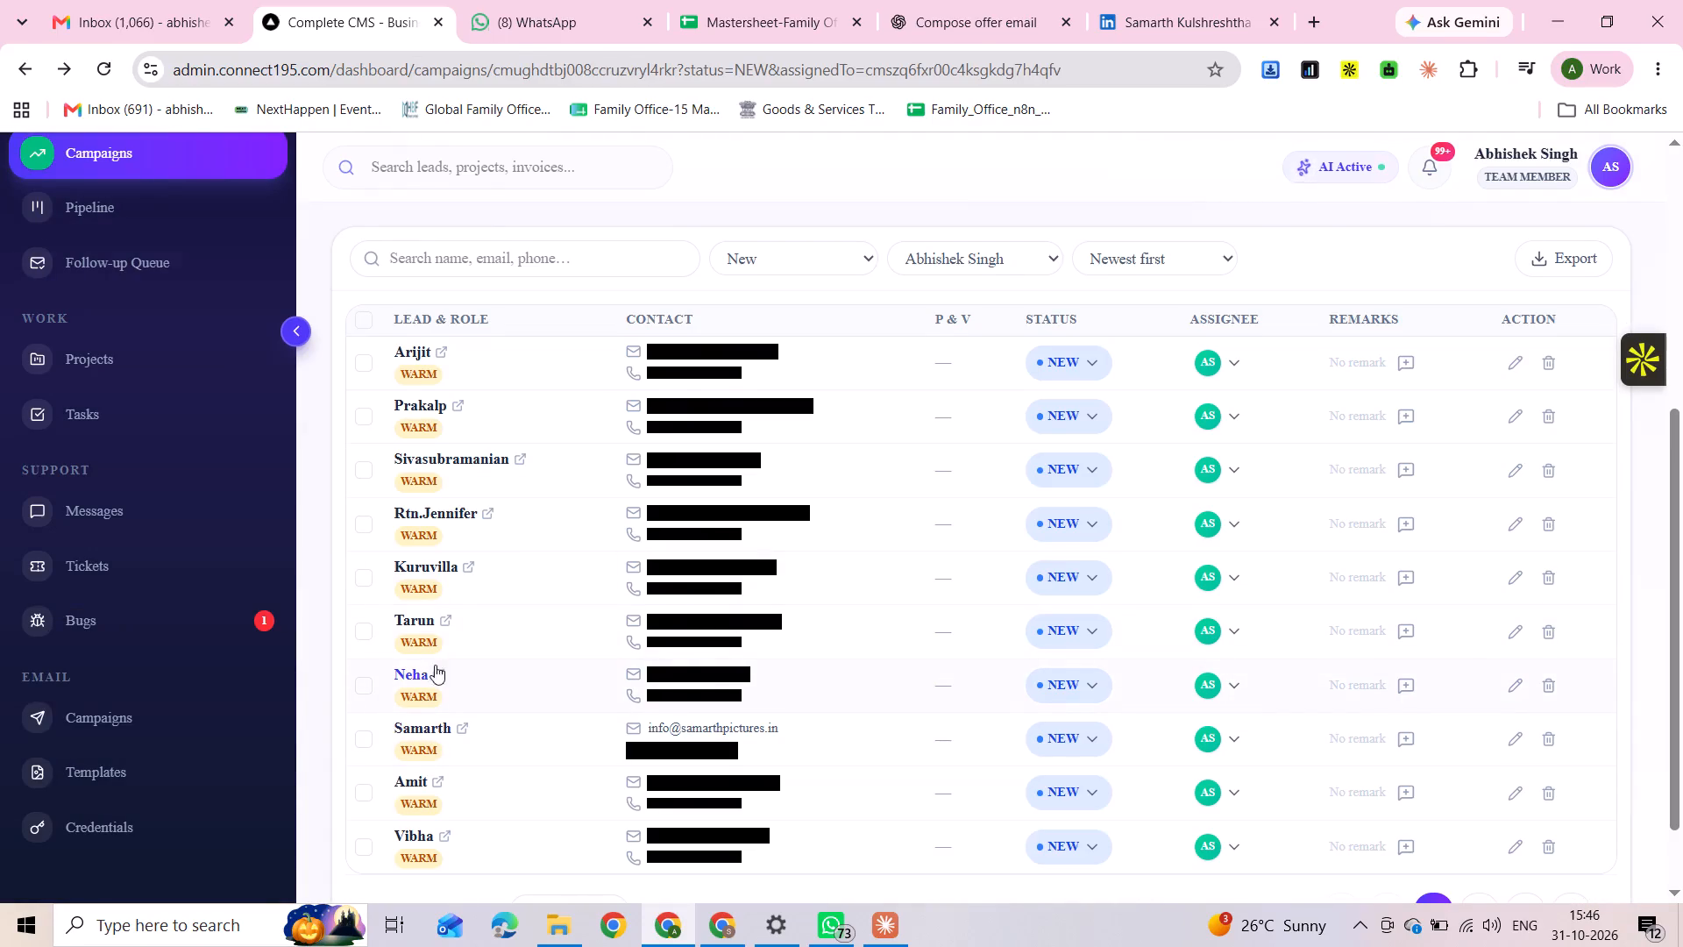
scroll(423, 691, down, 2)
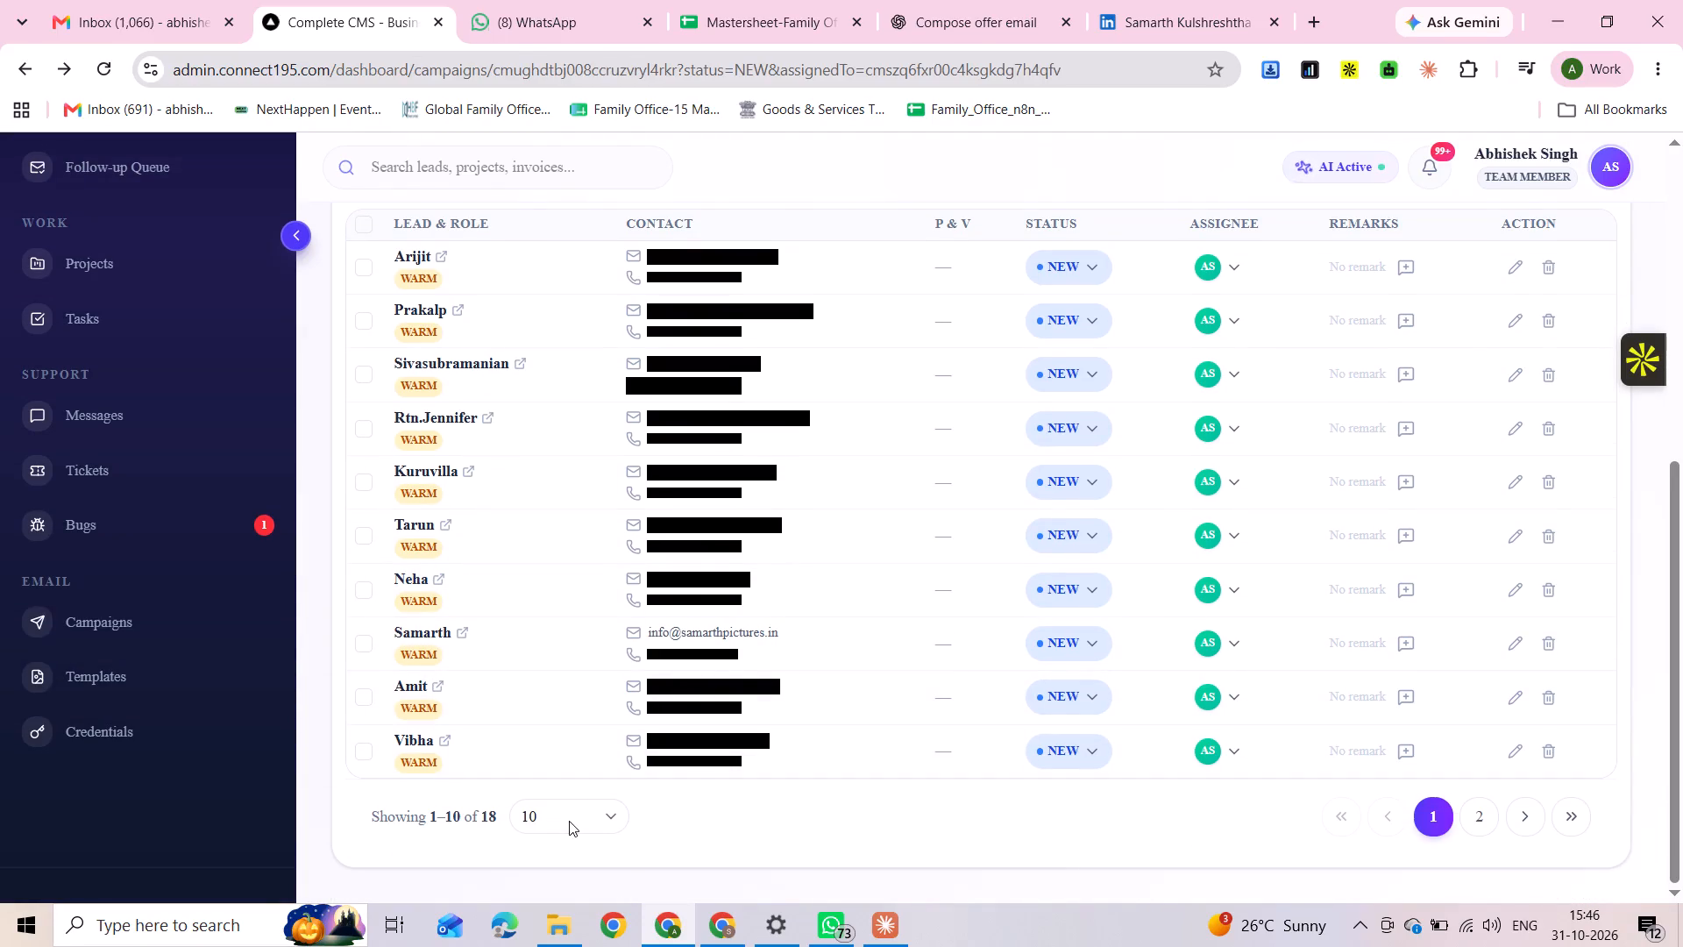
scroll(460, 704, up, 1)
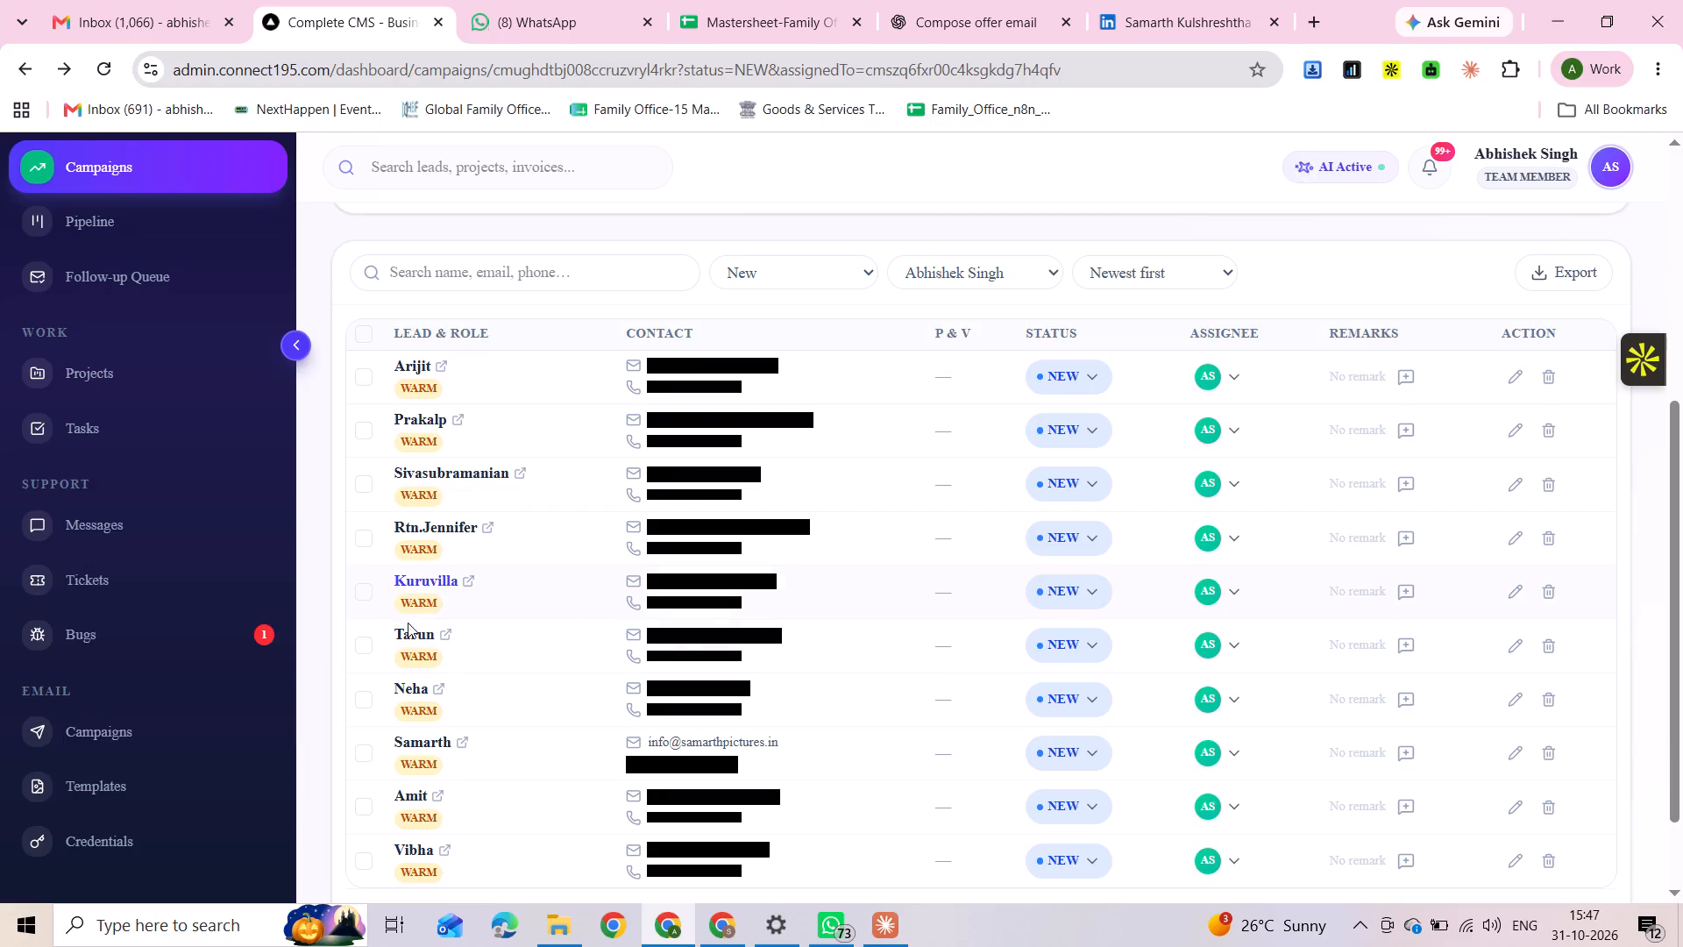
click(418, 641)
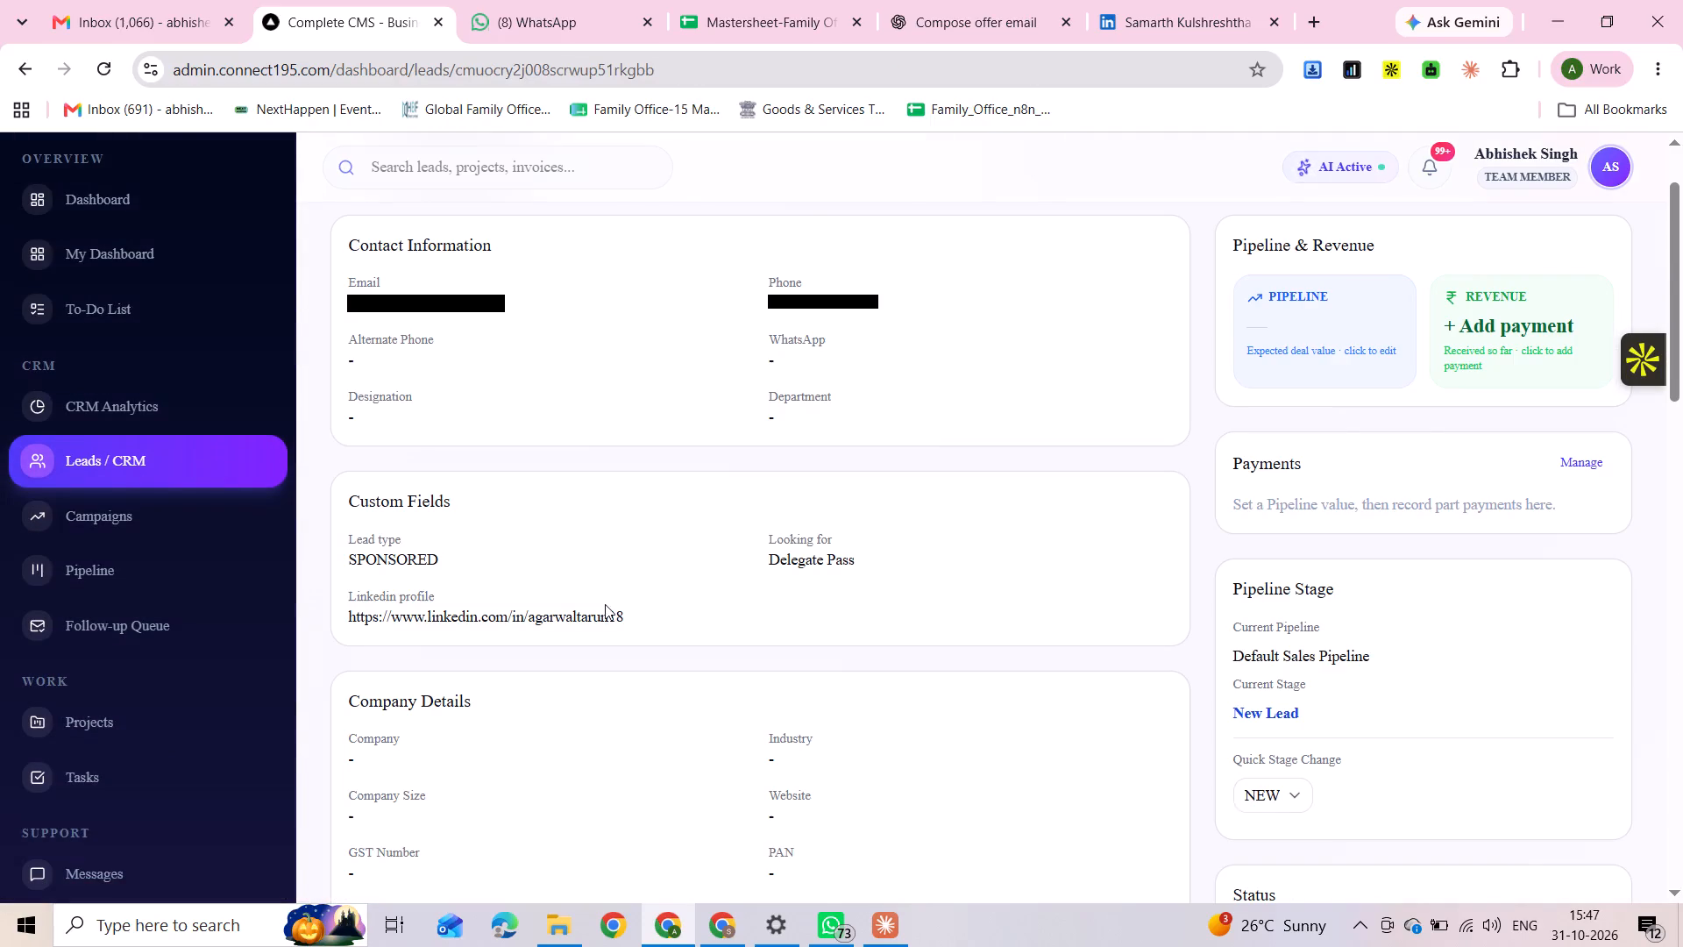
Review Tarun's lead record, examining the contact information, custom fields, company details and pipeline stage.
scroll(610, 610, up, 4)
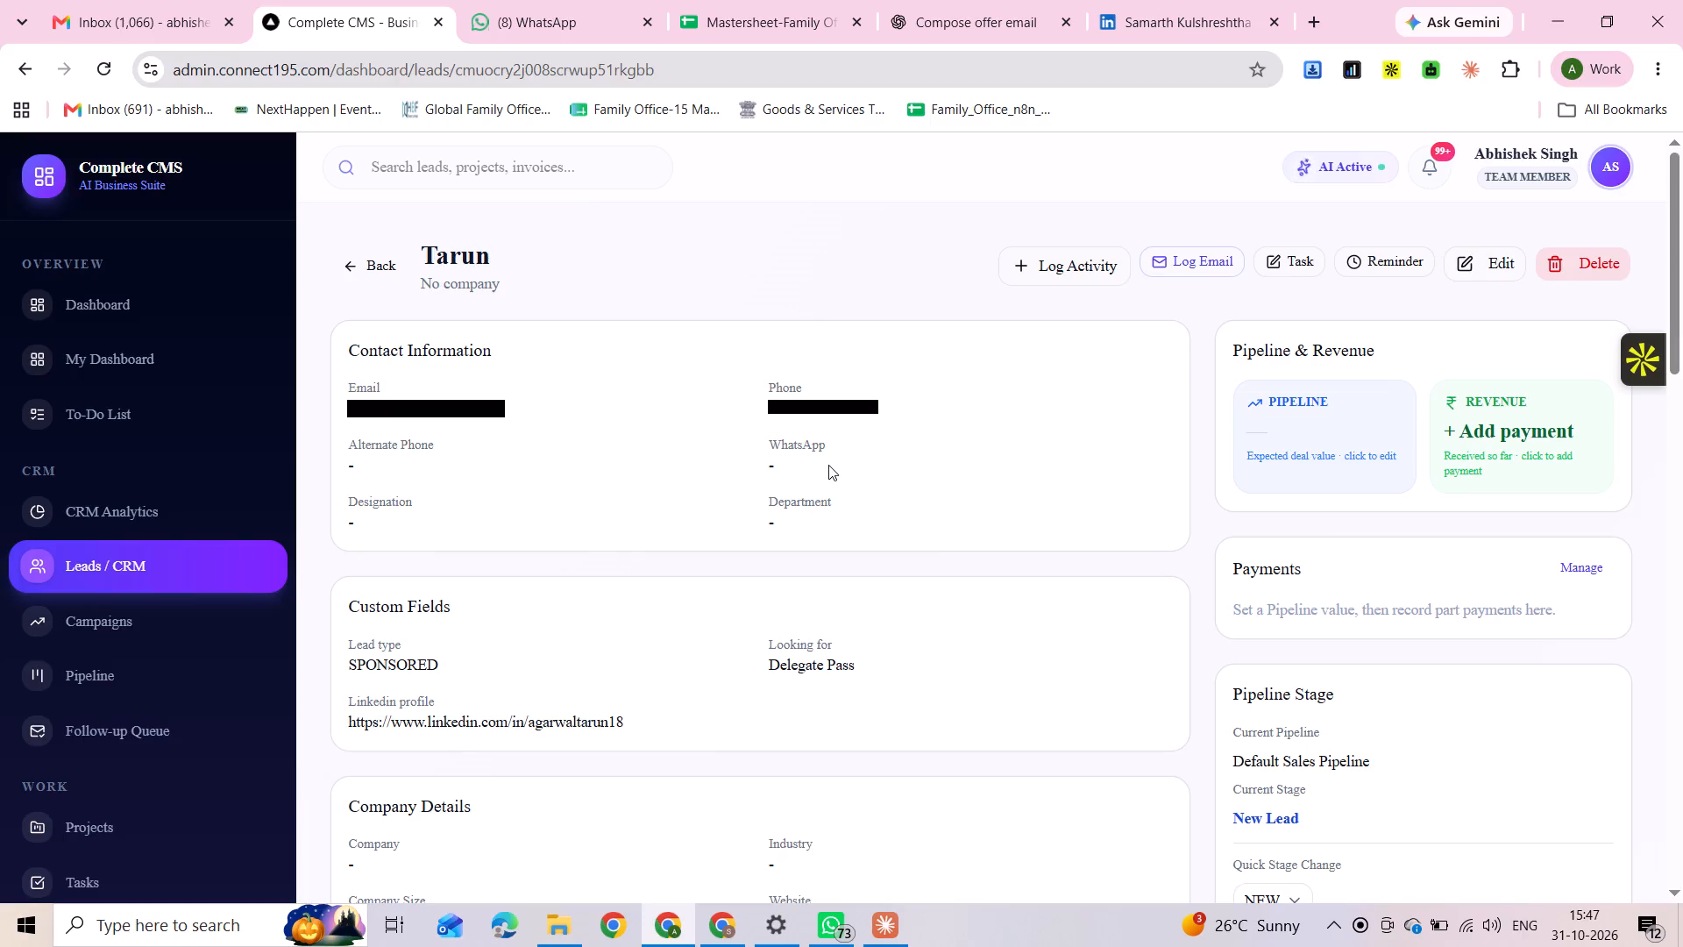
scroll(828, 465, up, 2)
scroll(828, 465, down, 1)
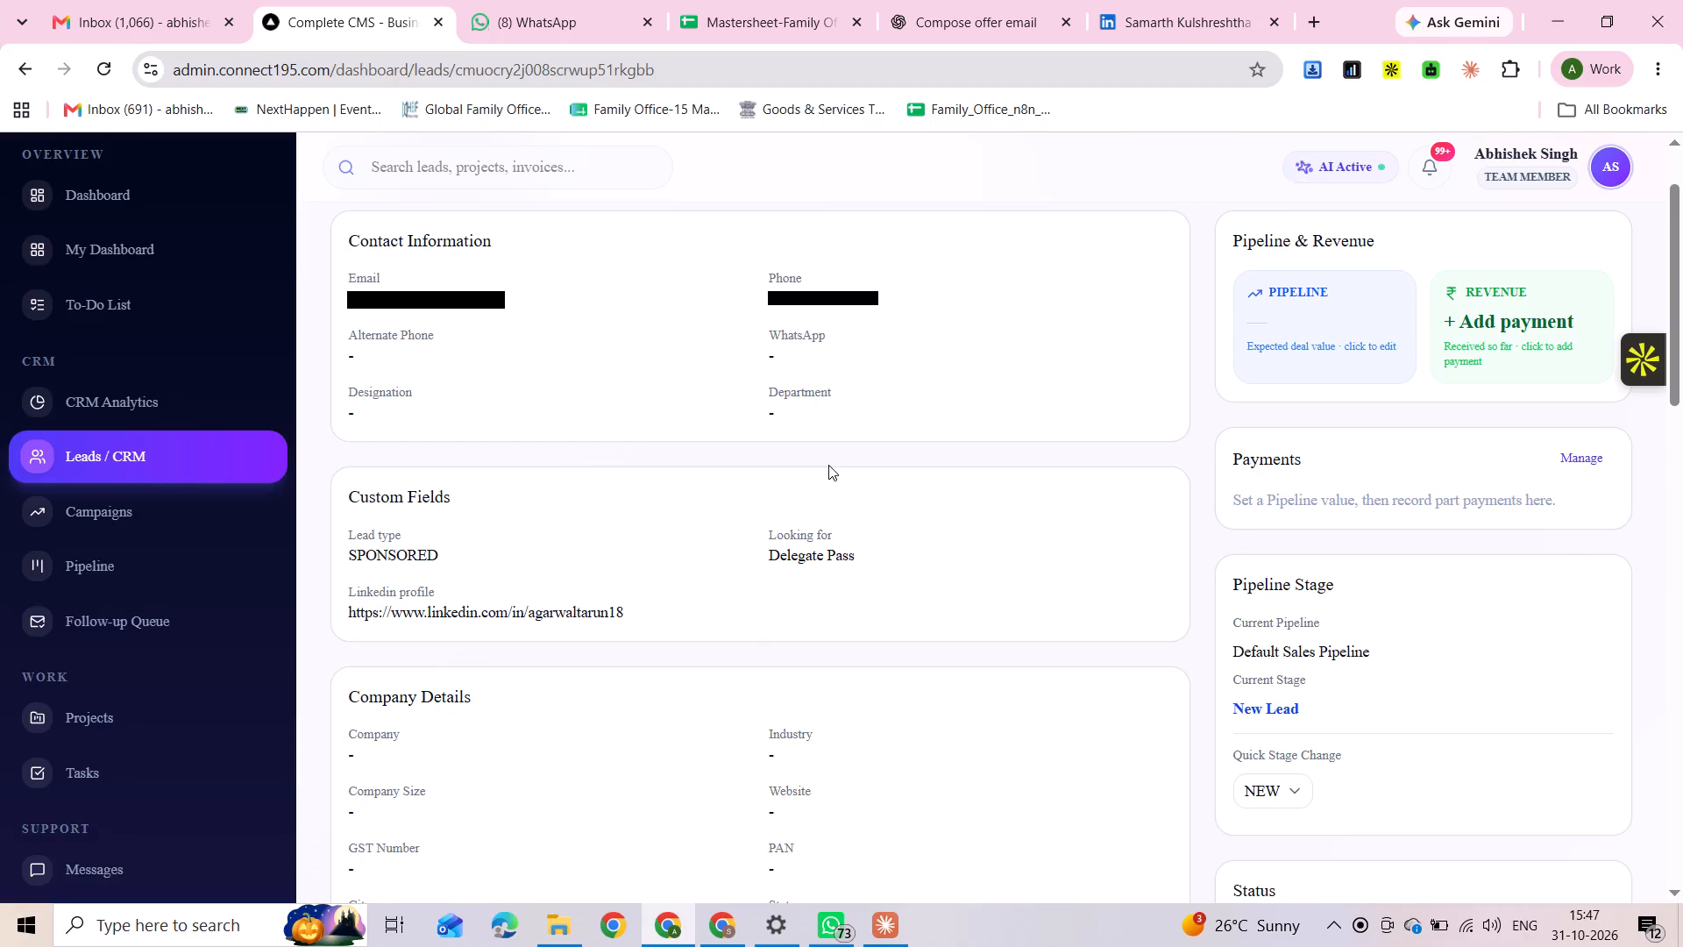
scroll(828, 465, up, 2)
scroll(827, 466, down, 4)
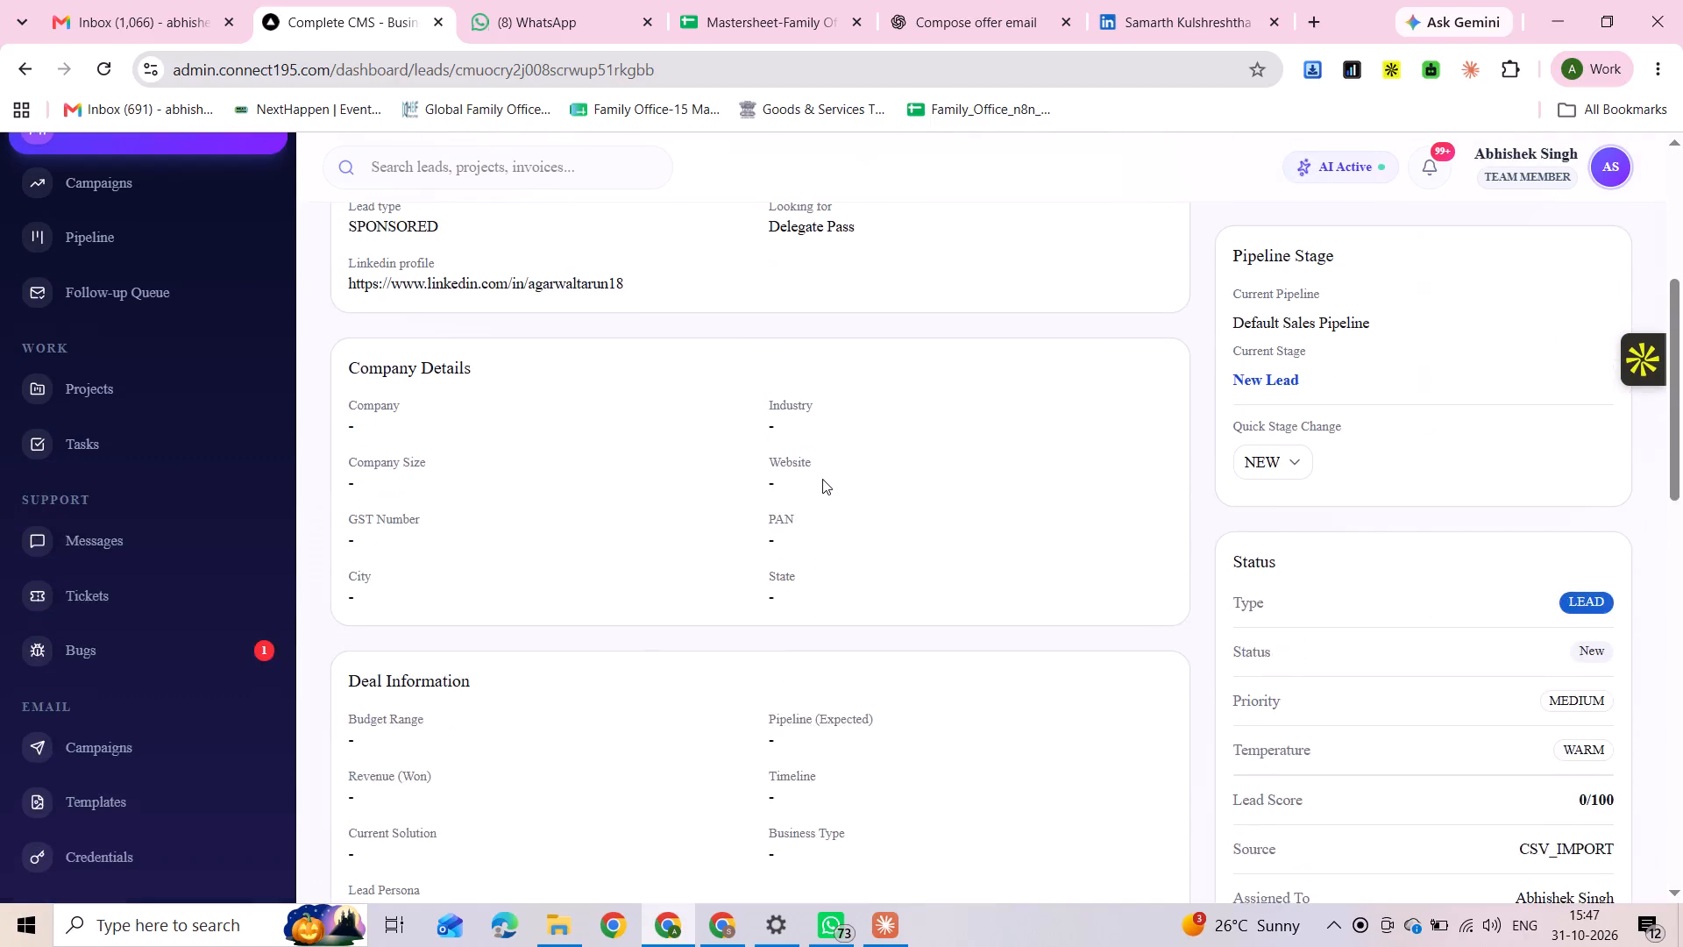
scroll(822, 480, down, 3)
scroll(822, 480, up, 4)
Copy Tarun's LinkedIn profile URL from the custom fields.
drag(662, 391, 607, 396)
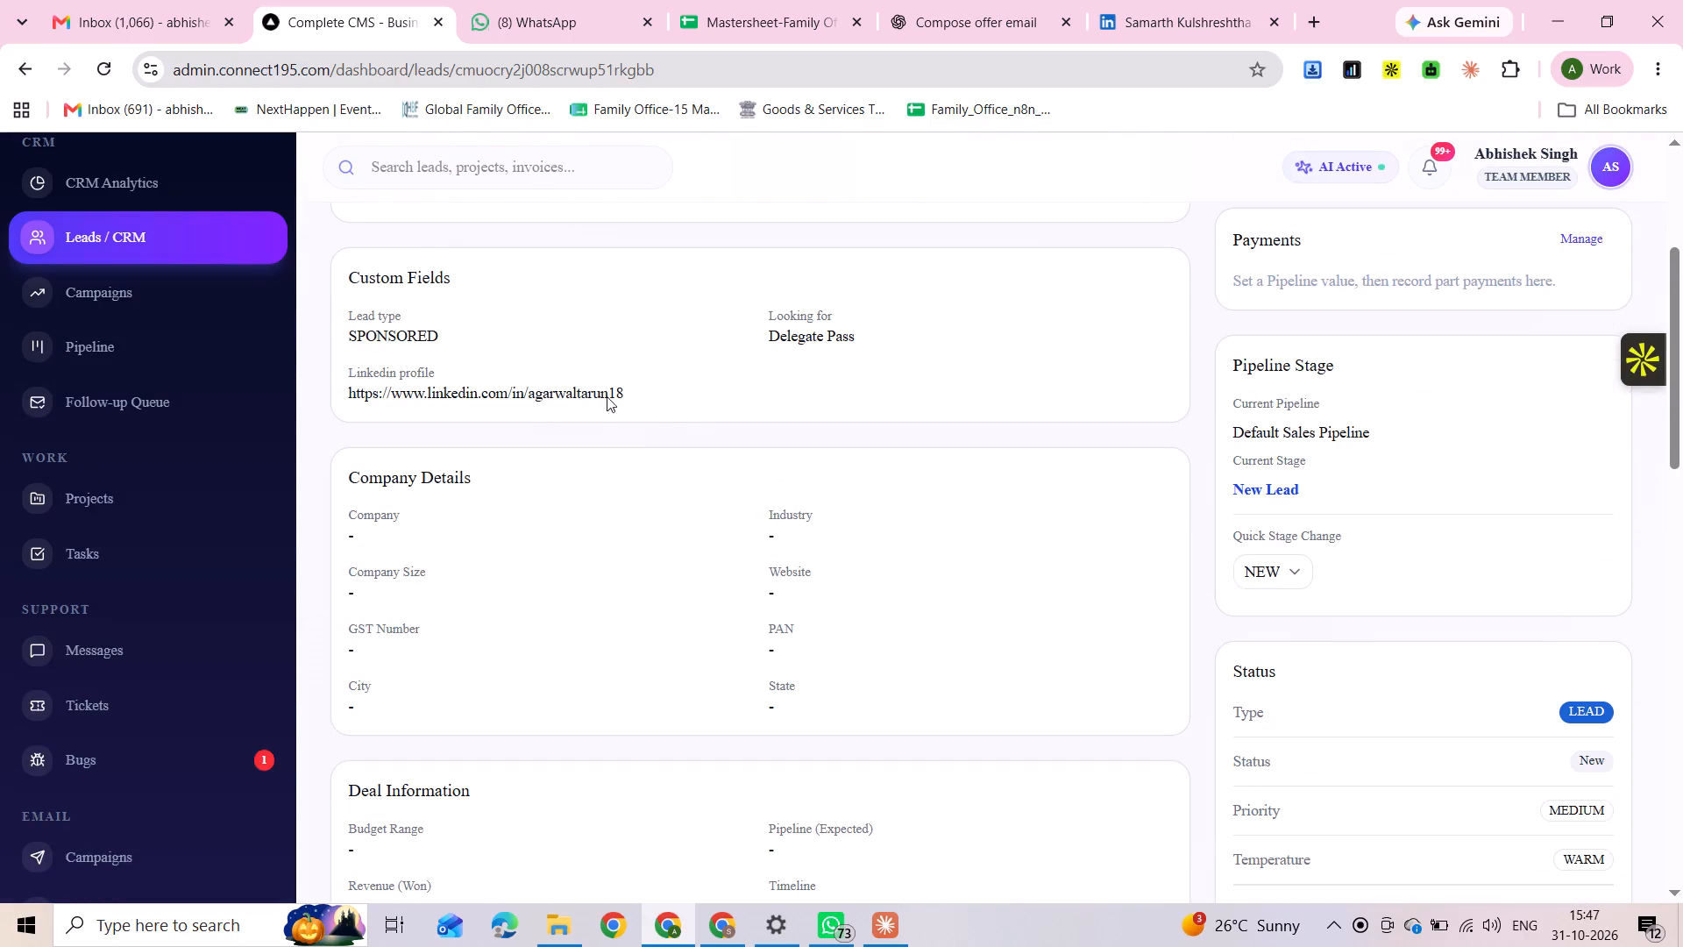
drag(607, 396, 346, 401)
right_click(444, 377)
right_click(445, 377)
click(386, 457)
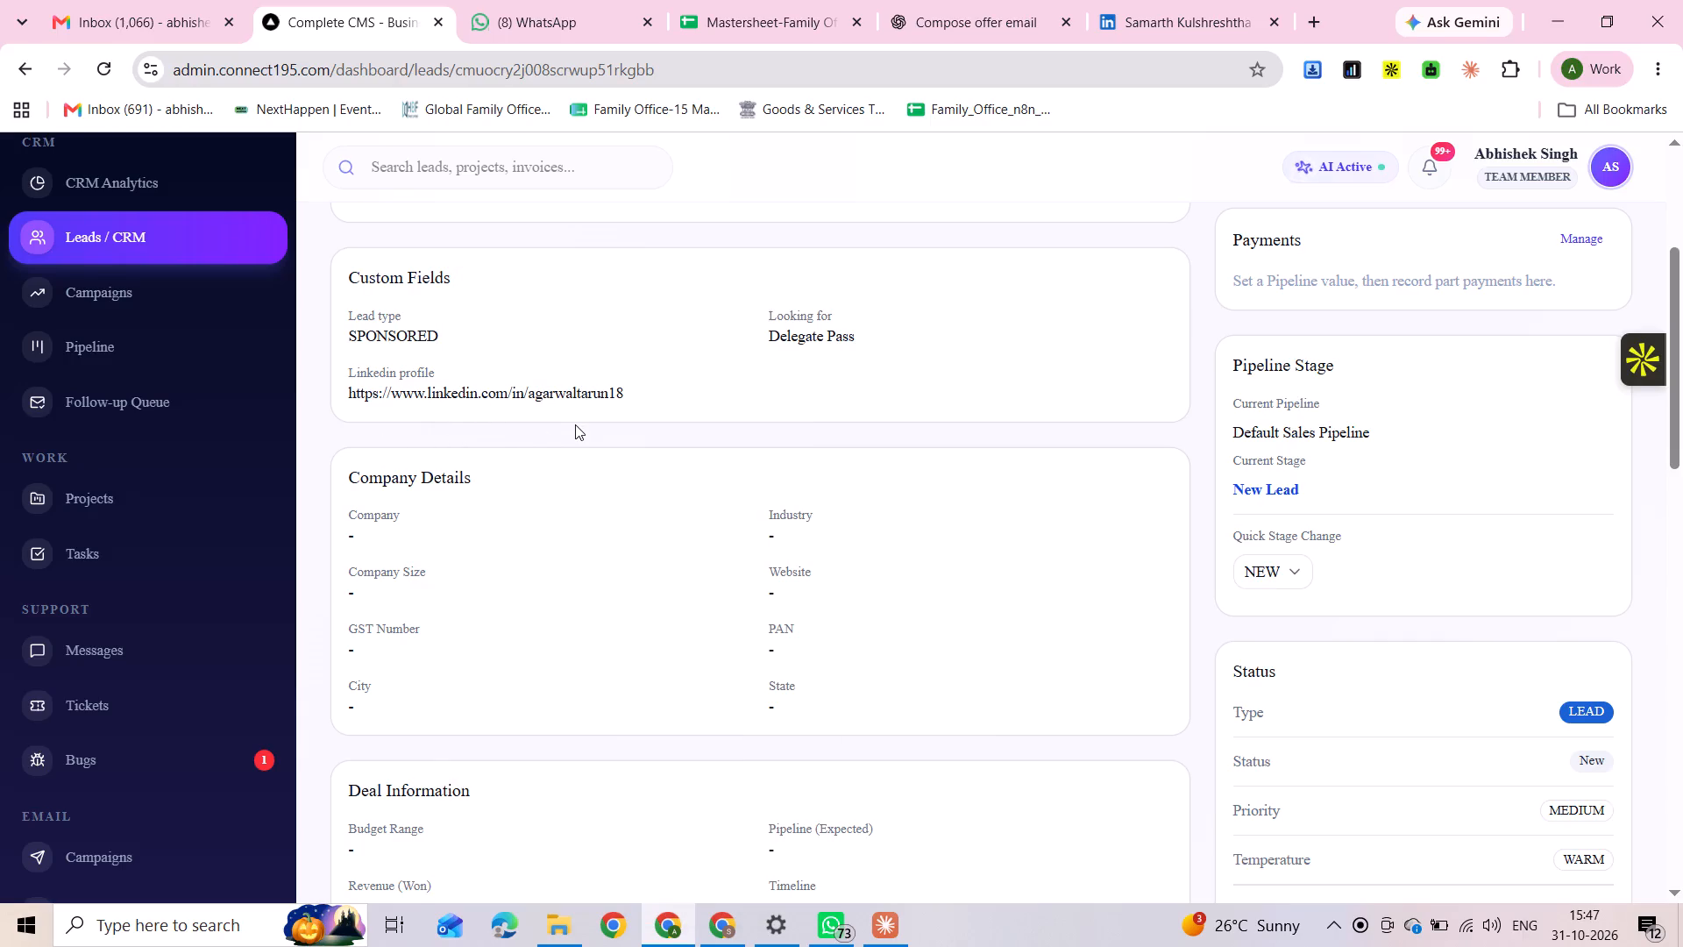
scroll(575, 427, up, 4)
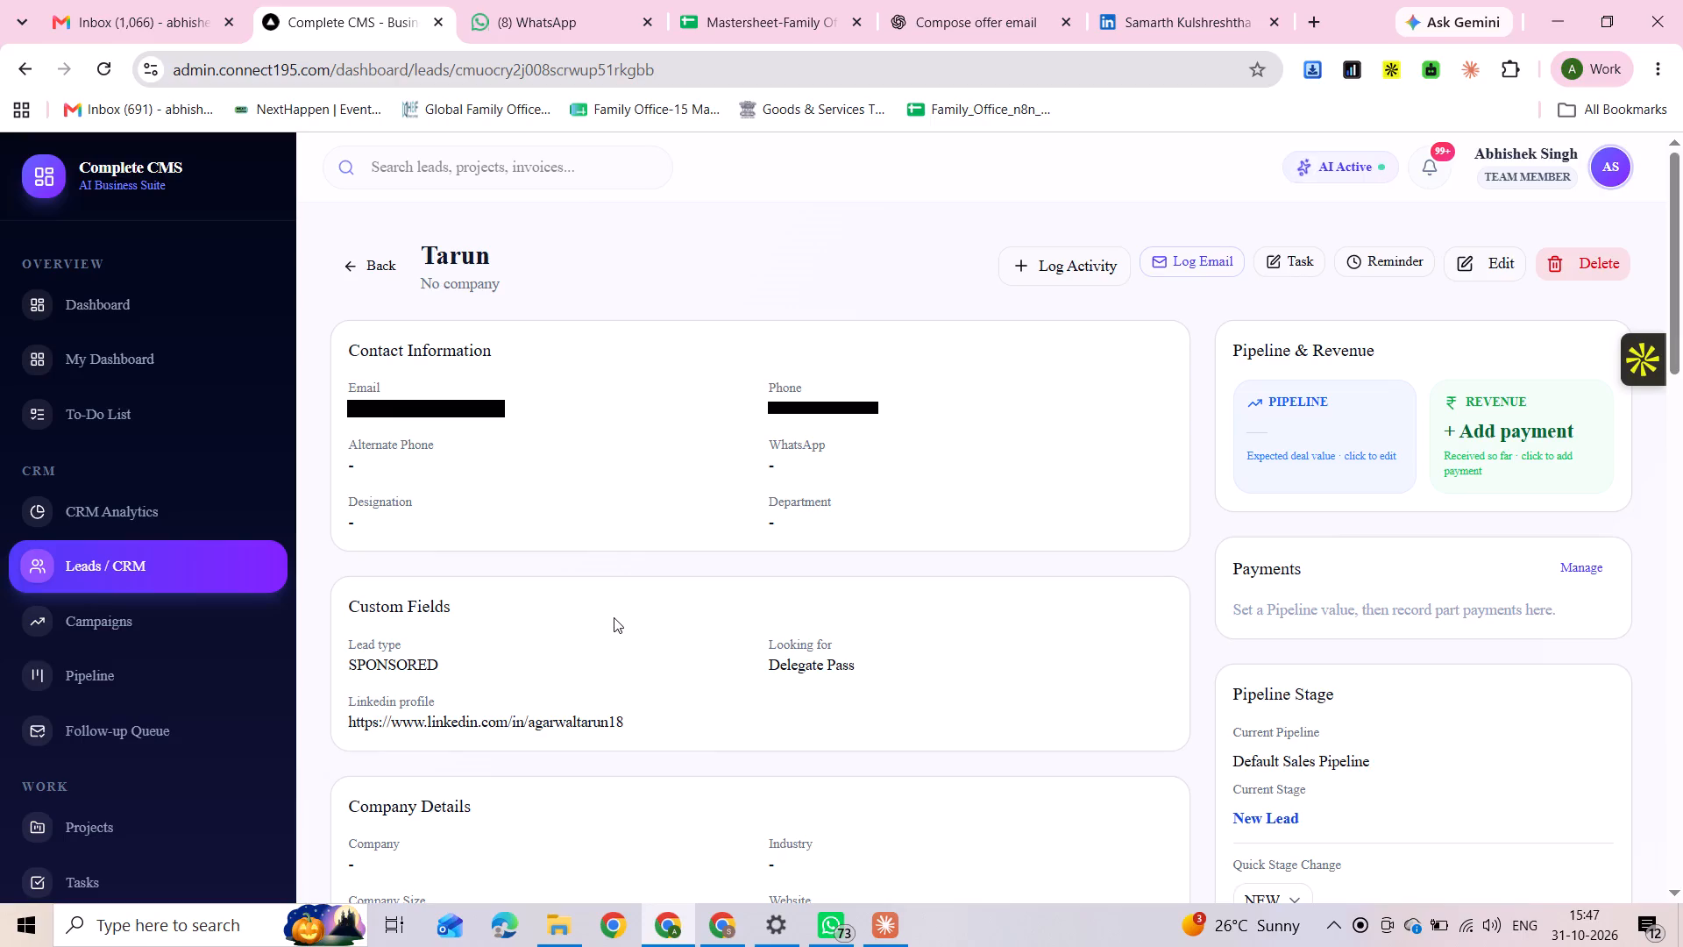
drag(639, 722, 625, 730)
drag(625, 730, 350, 746)
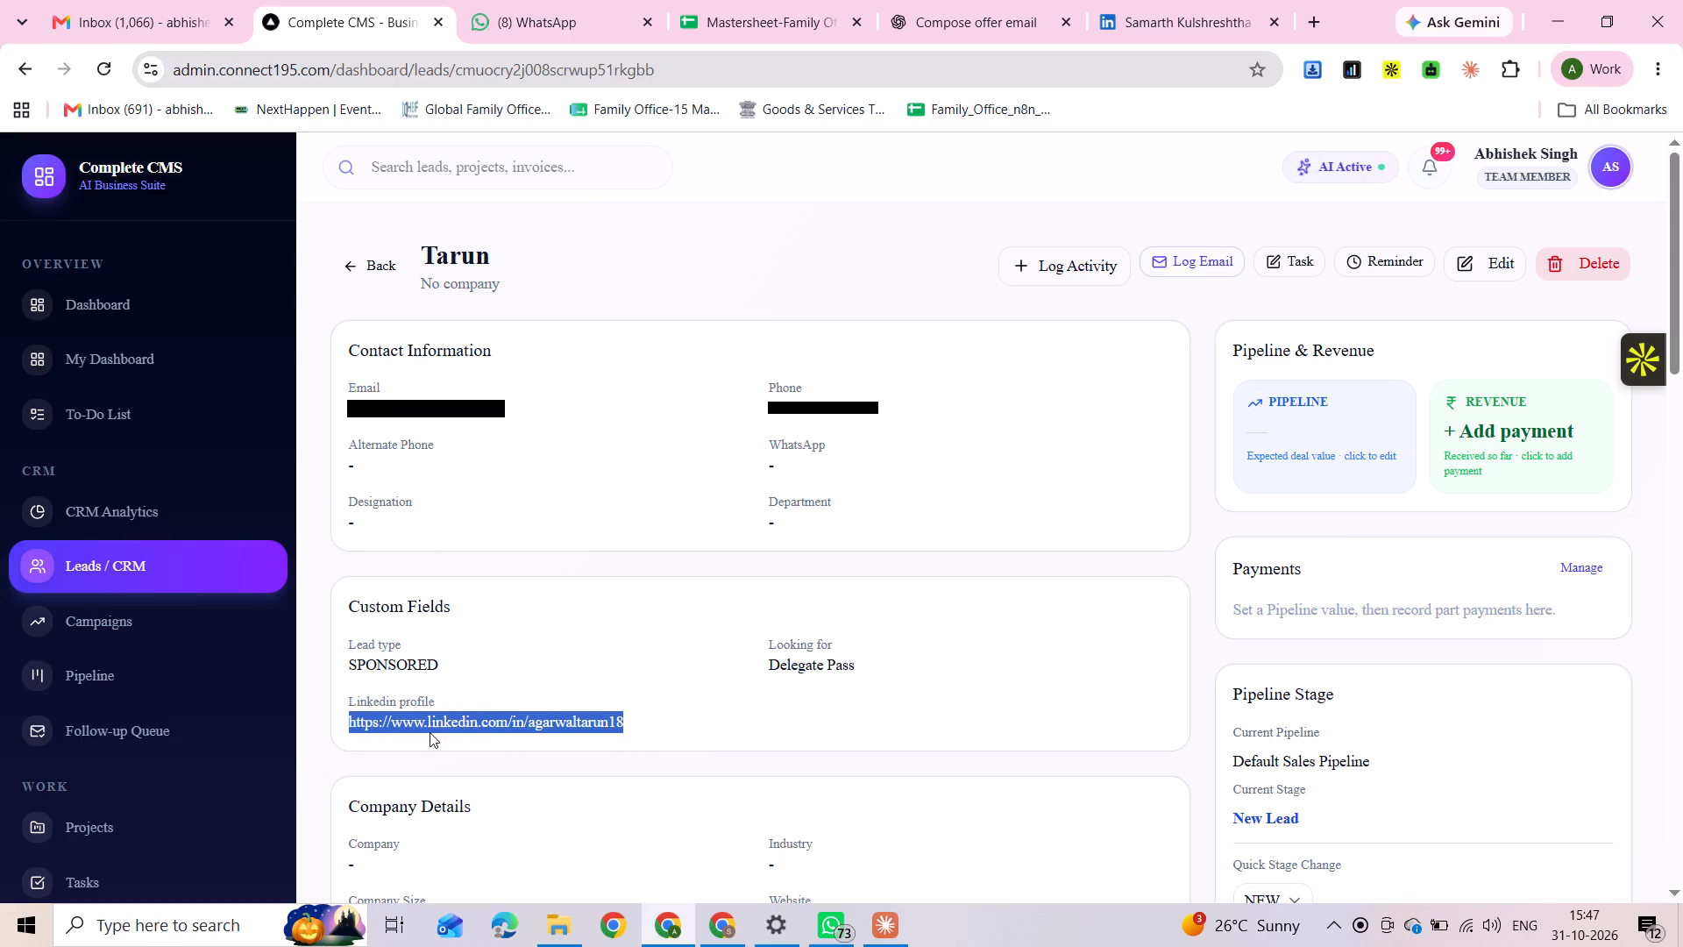
right_click(437, 734)
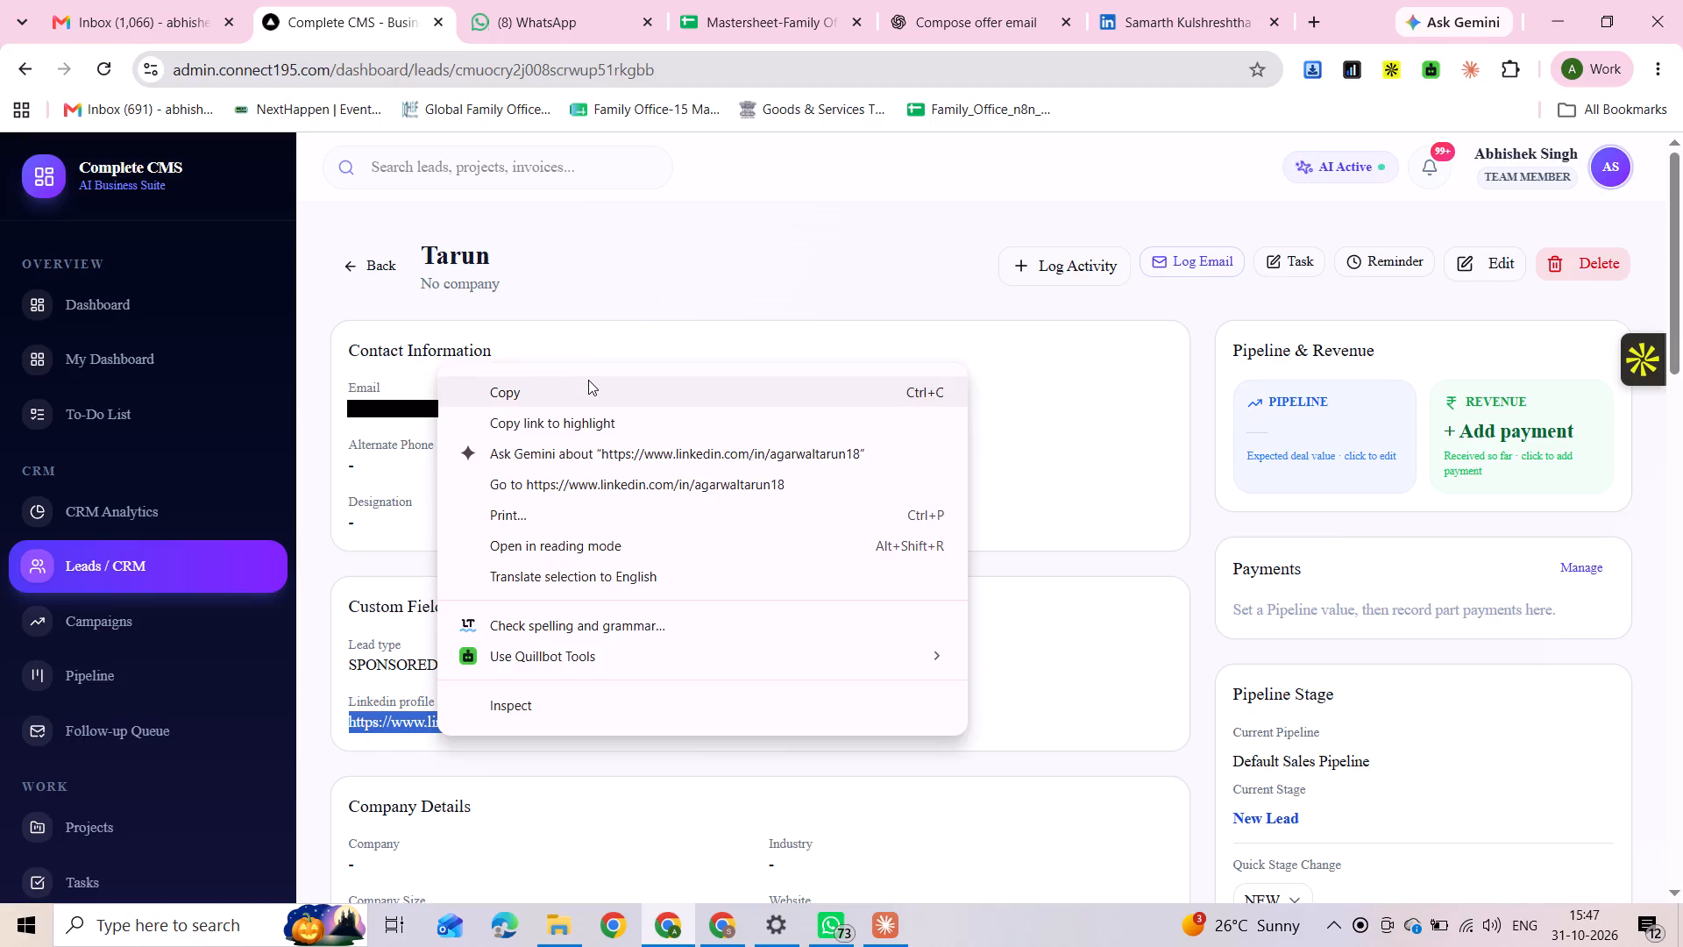
click(589, 381)
click(1165, 0)
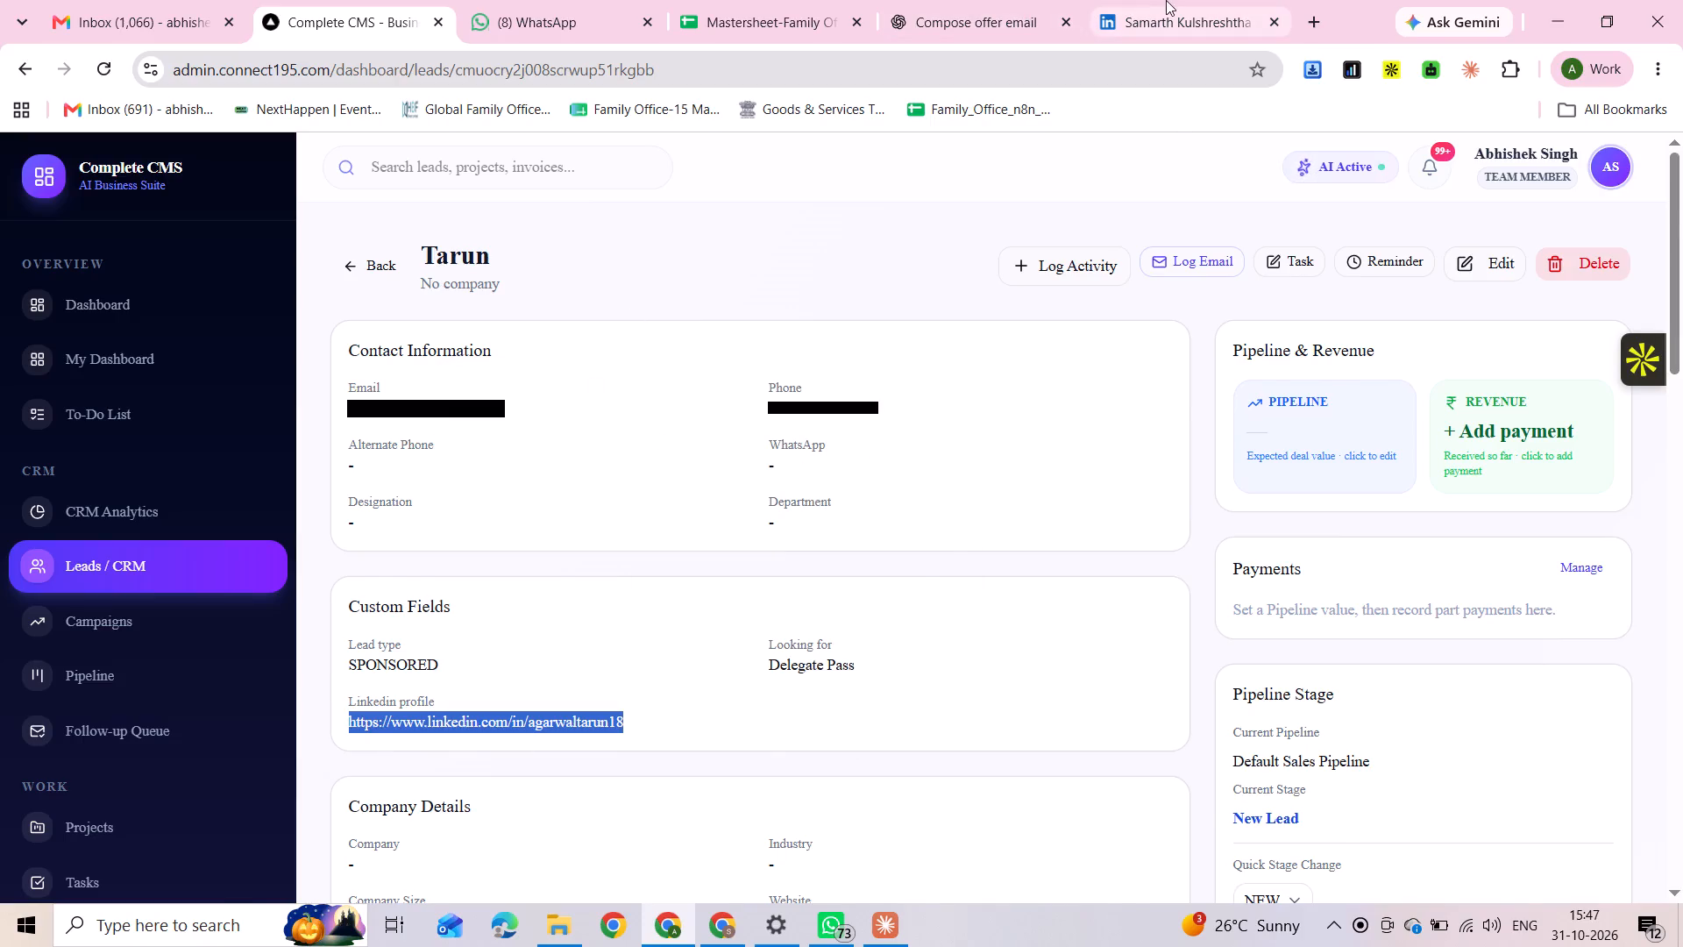
click(684, 56)
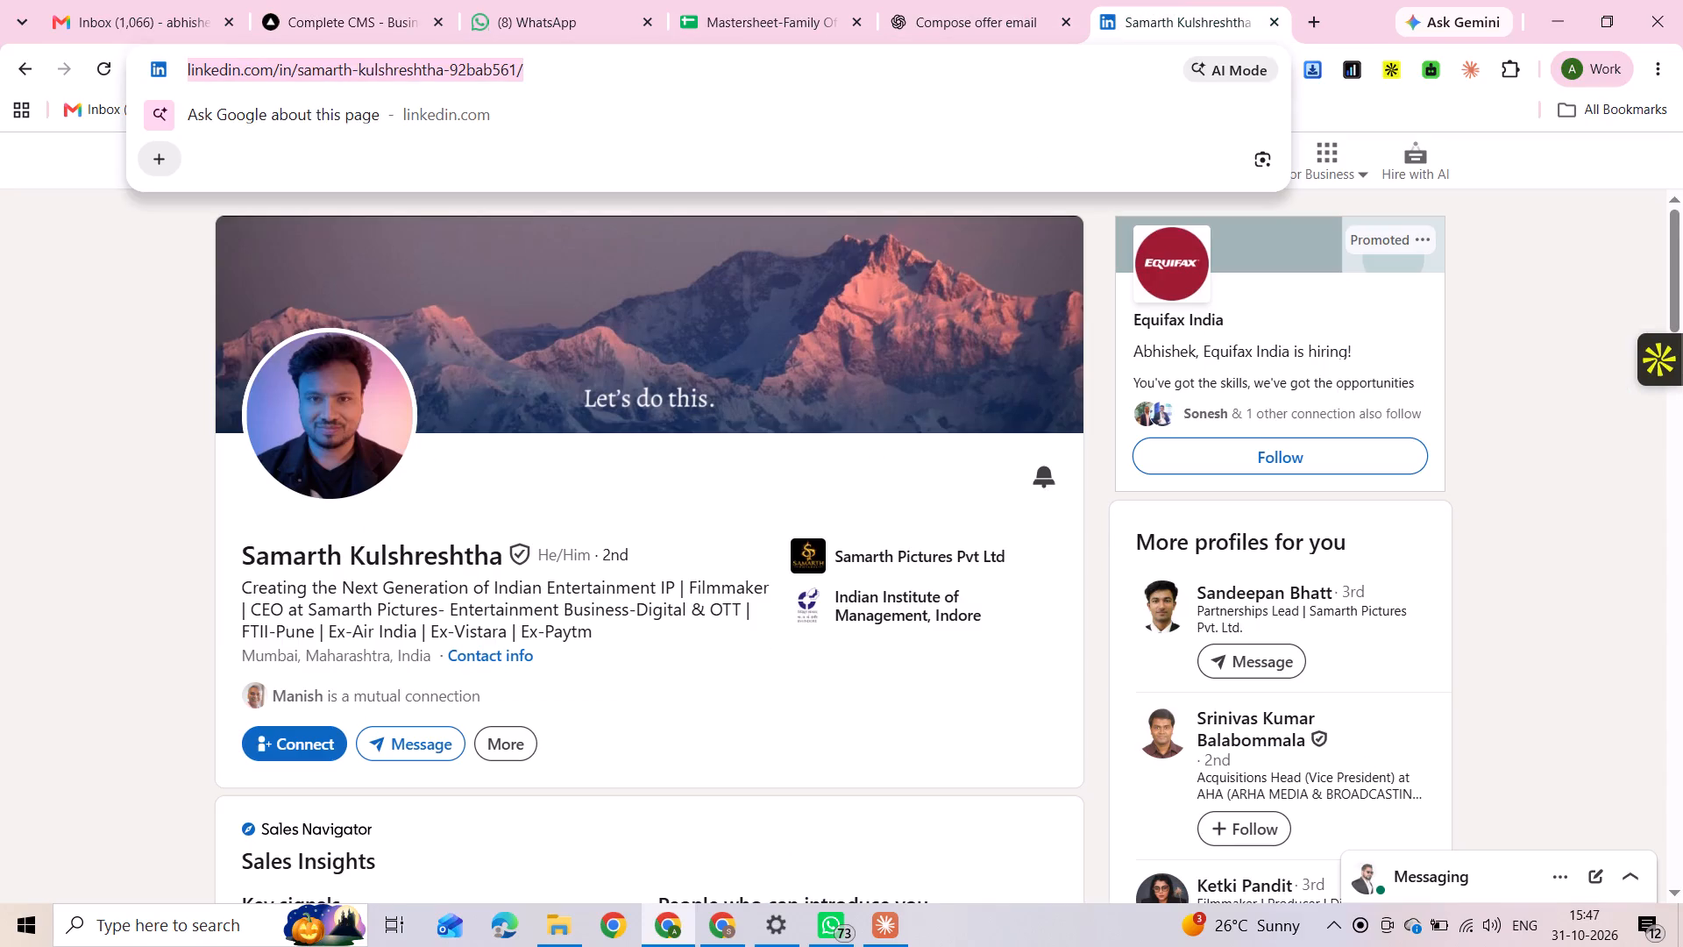
key(ctrl+v)
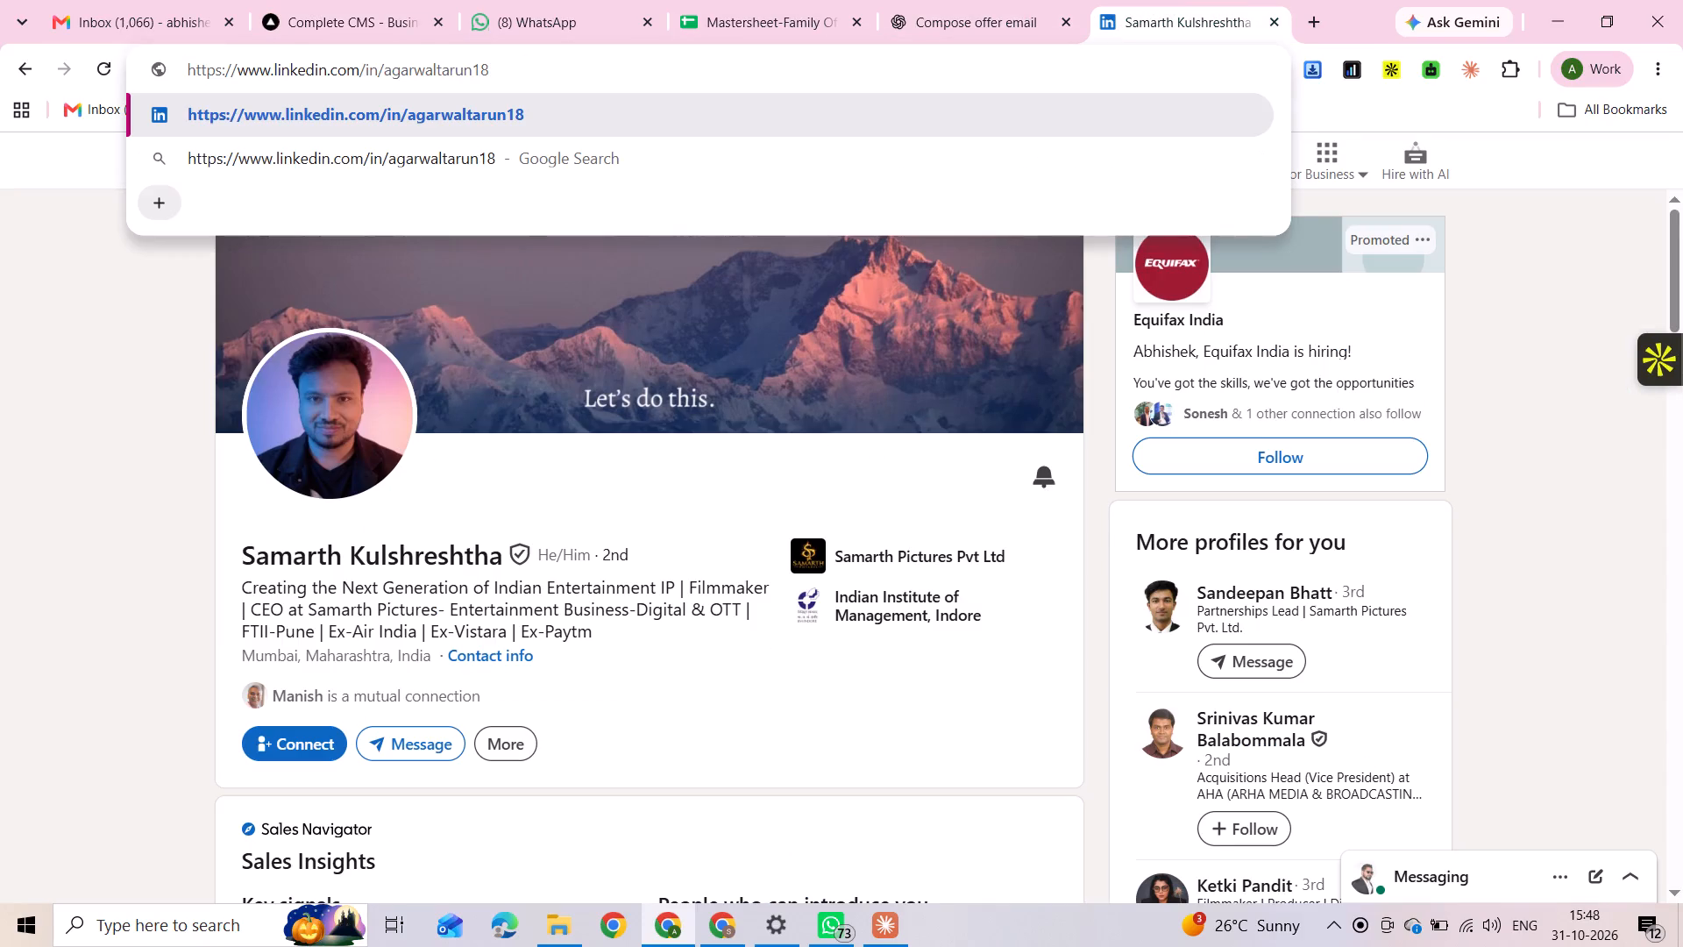
key(Return)
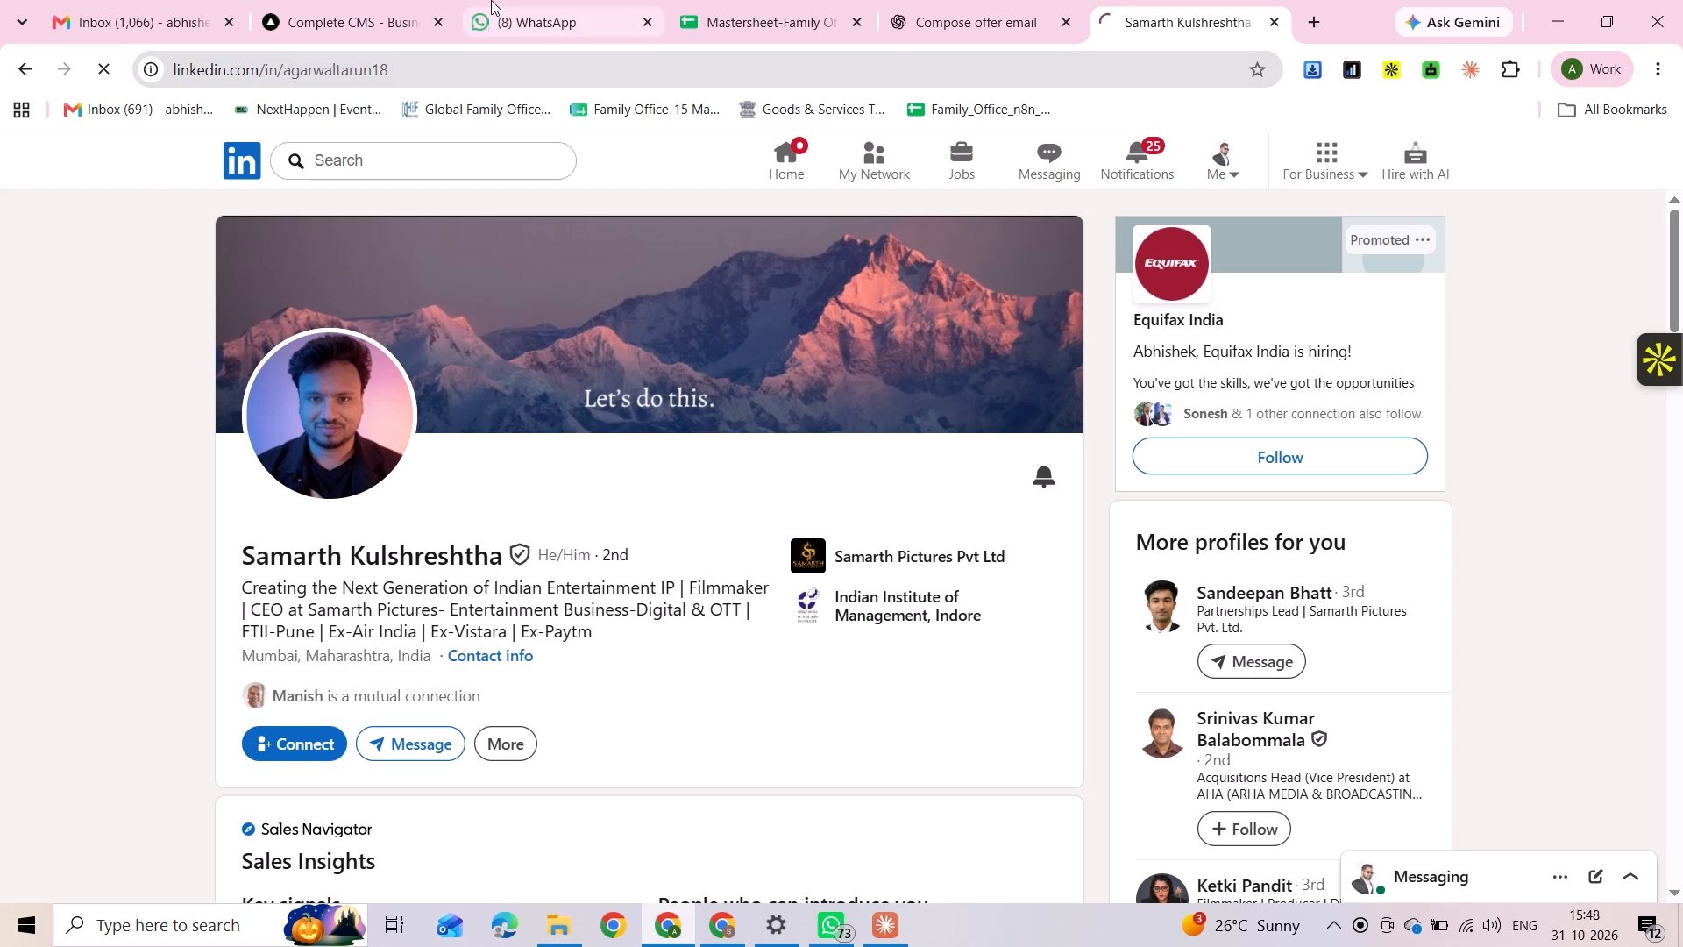
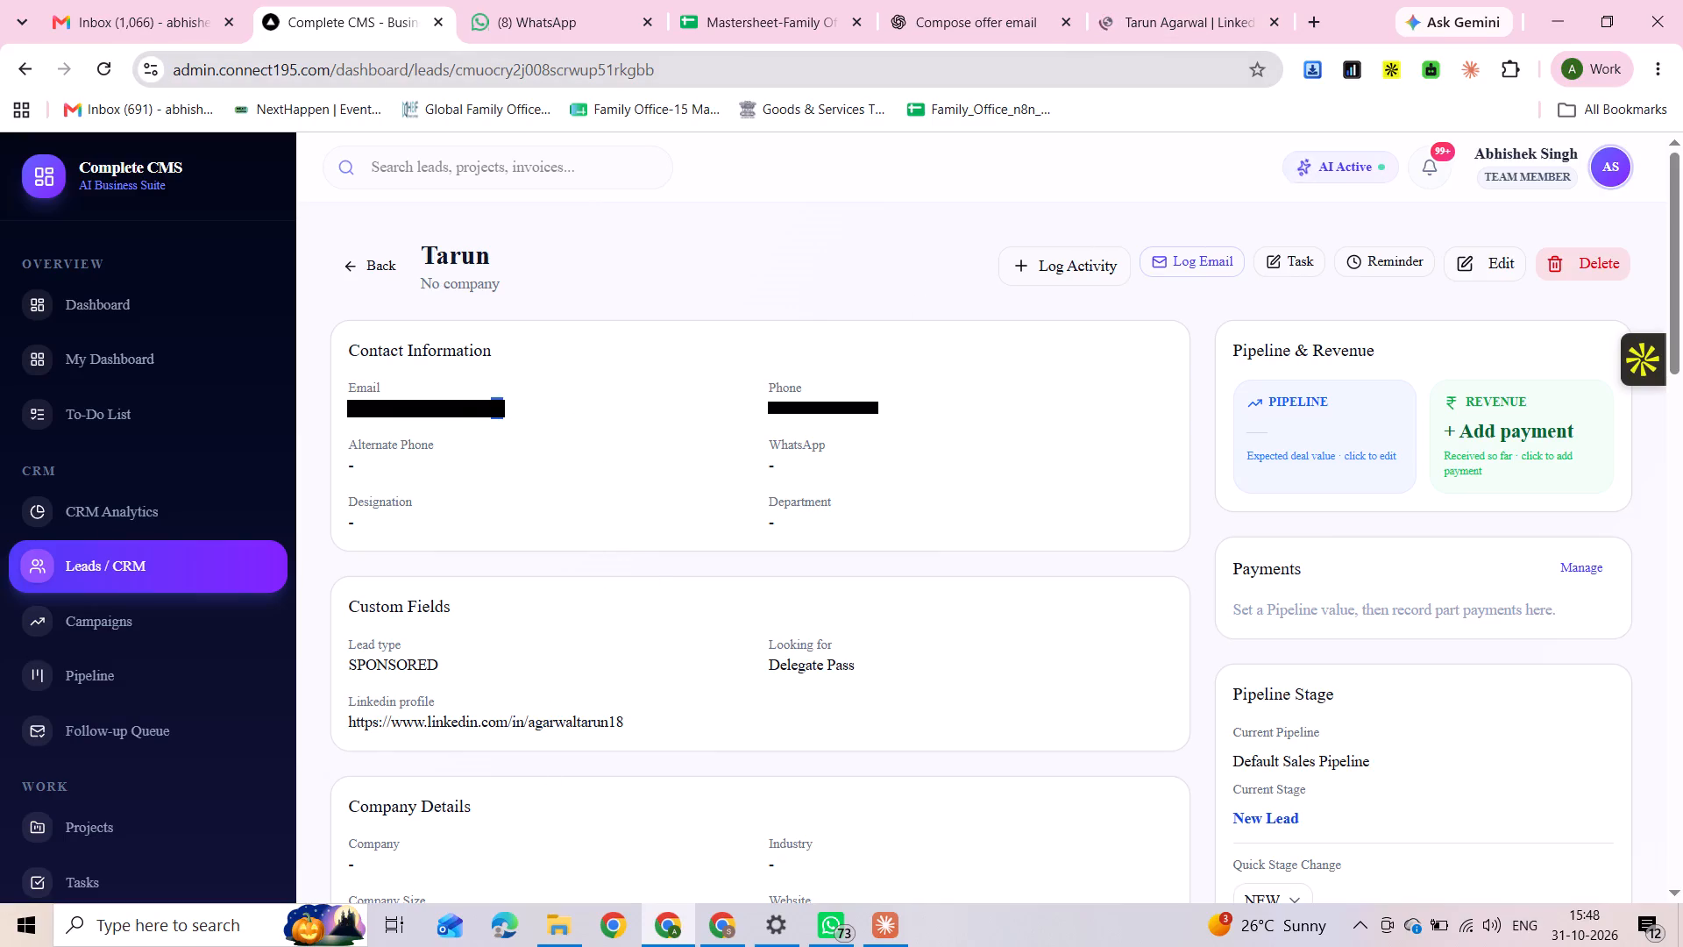
drag(451, 403, 341, 408)
right_click(452, 402)
right_click(452, 402)
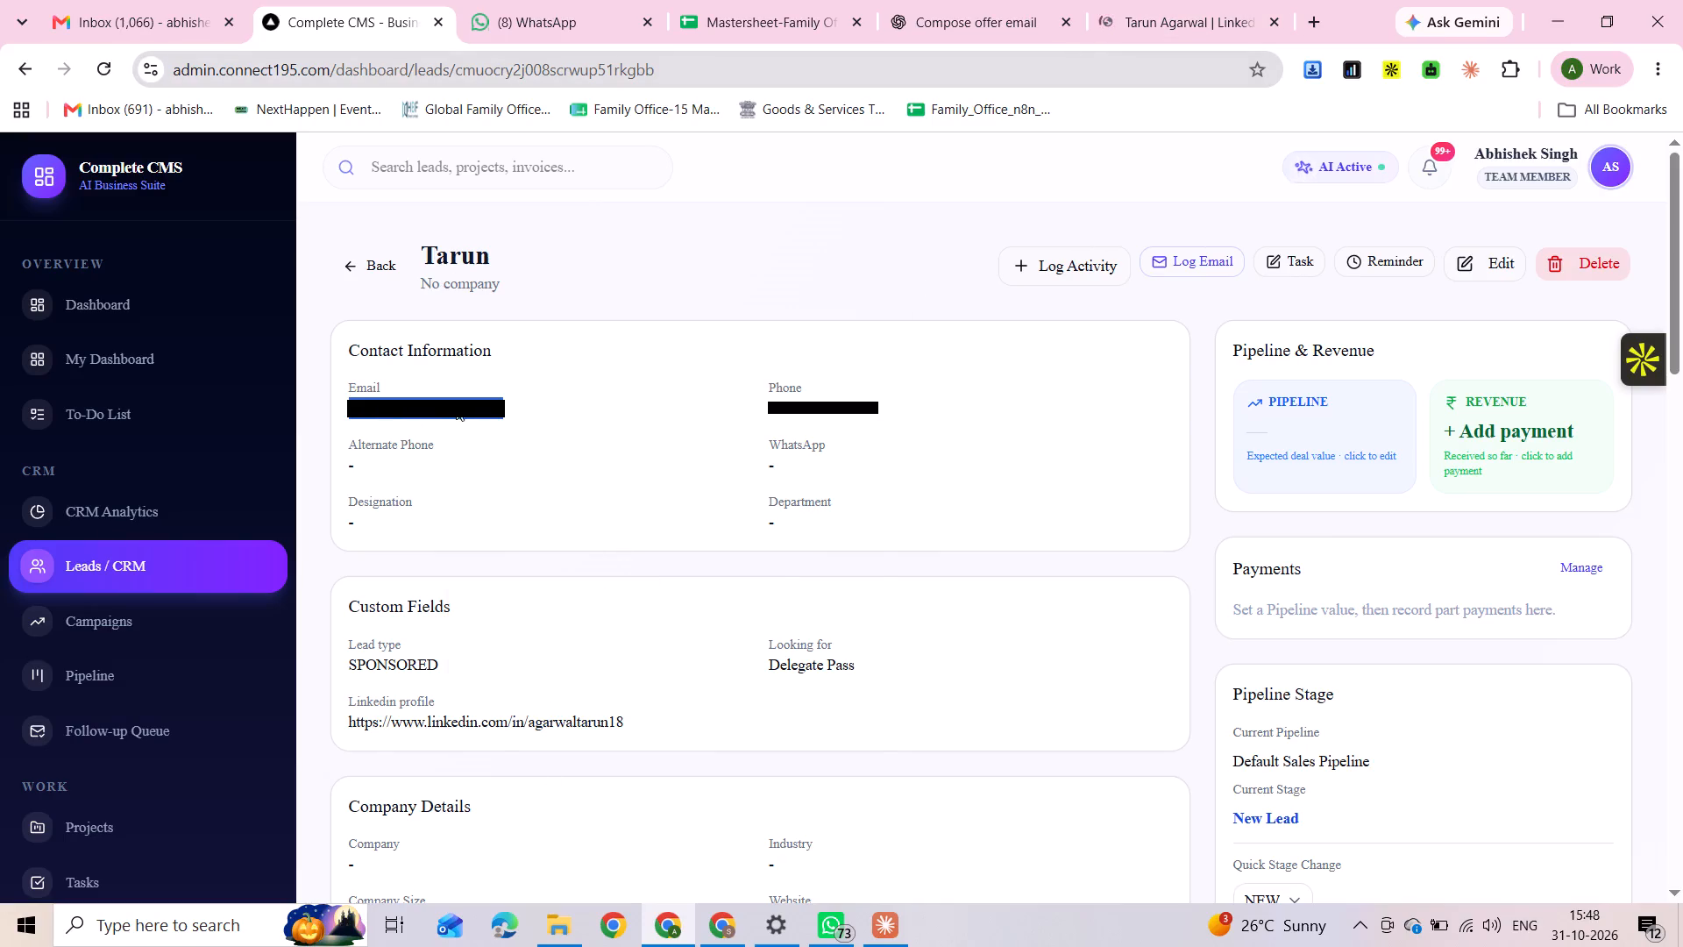
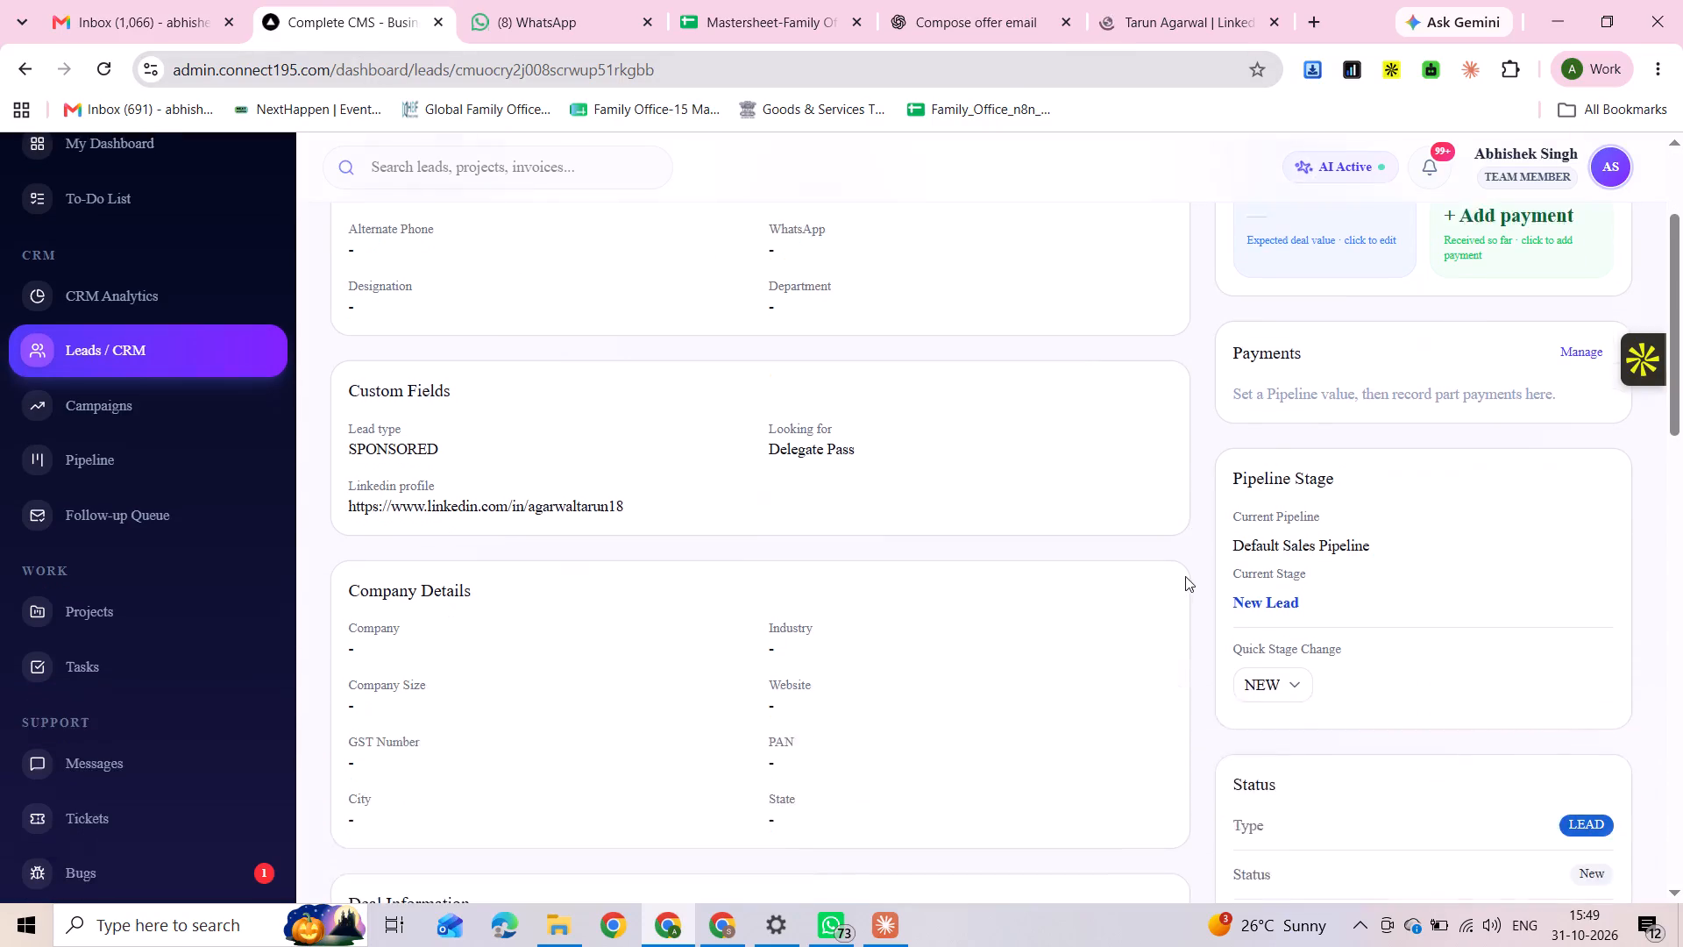
Change Tarun's pipeline stage to Contact Attempted.
click(1269, 682)
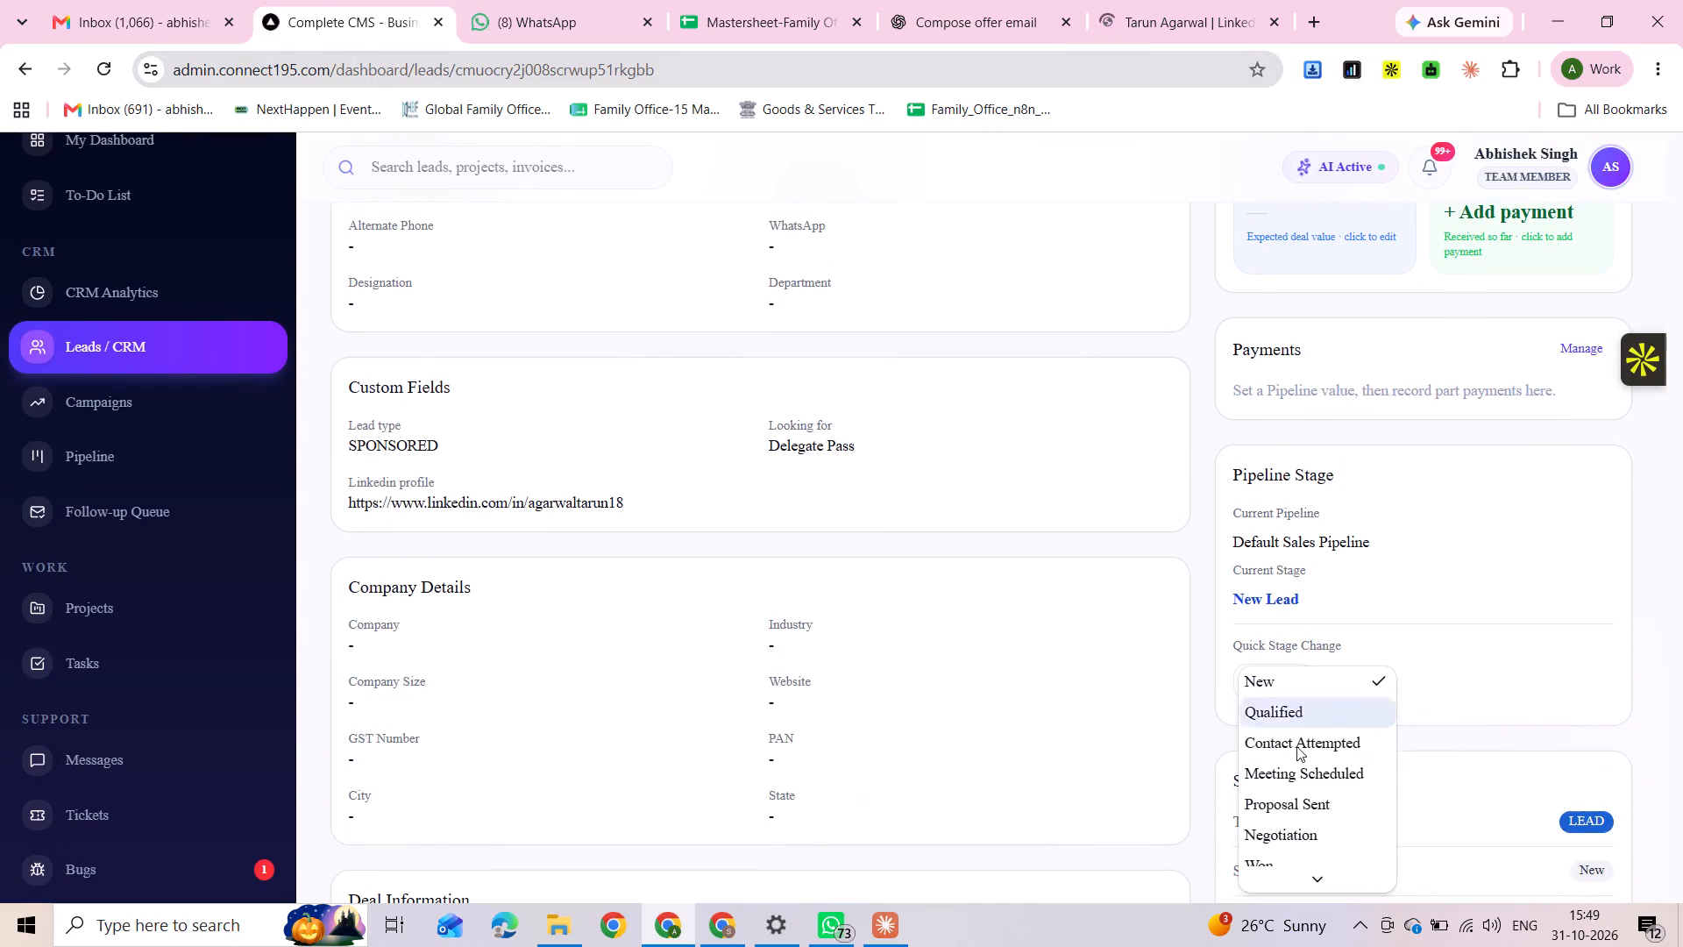
click(1261, 750)
Log a phone call for Tarun with outcome Connected, next action "invitation note send" and summary "Take follow up on monday".
scroll(909, 698, up, 8)
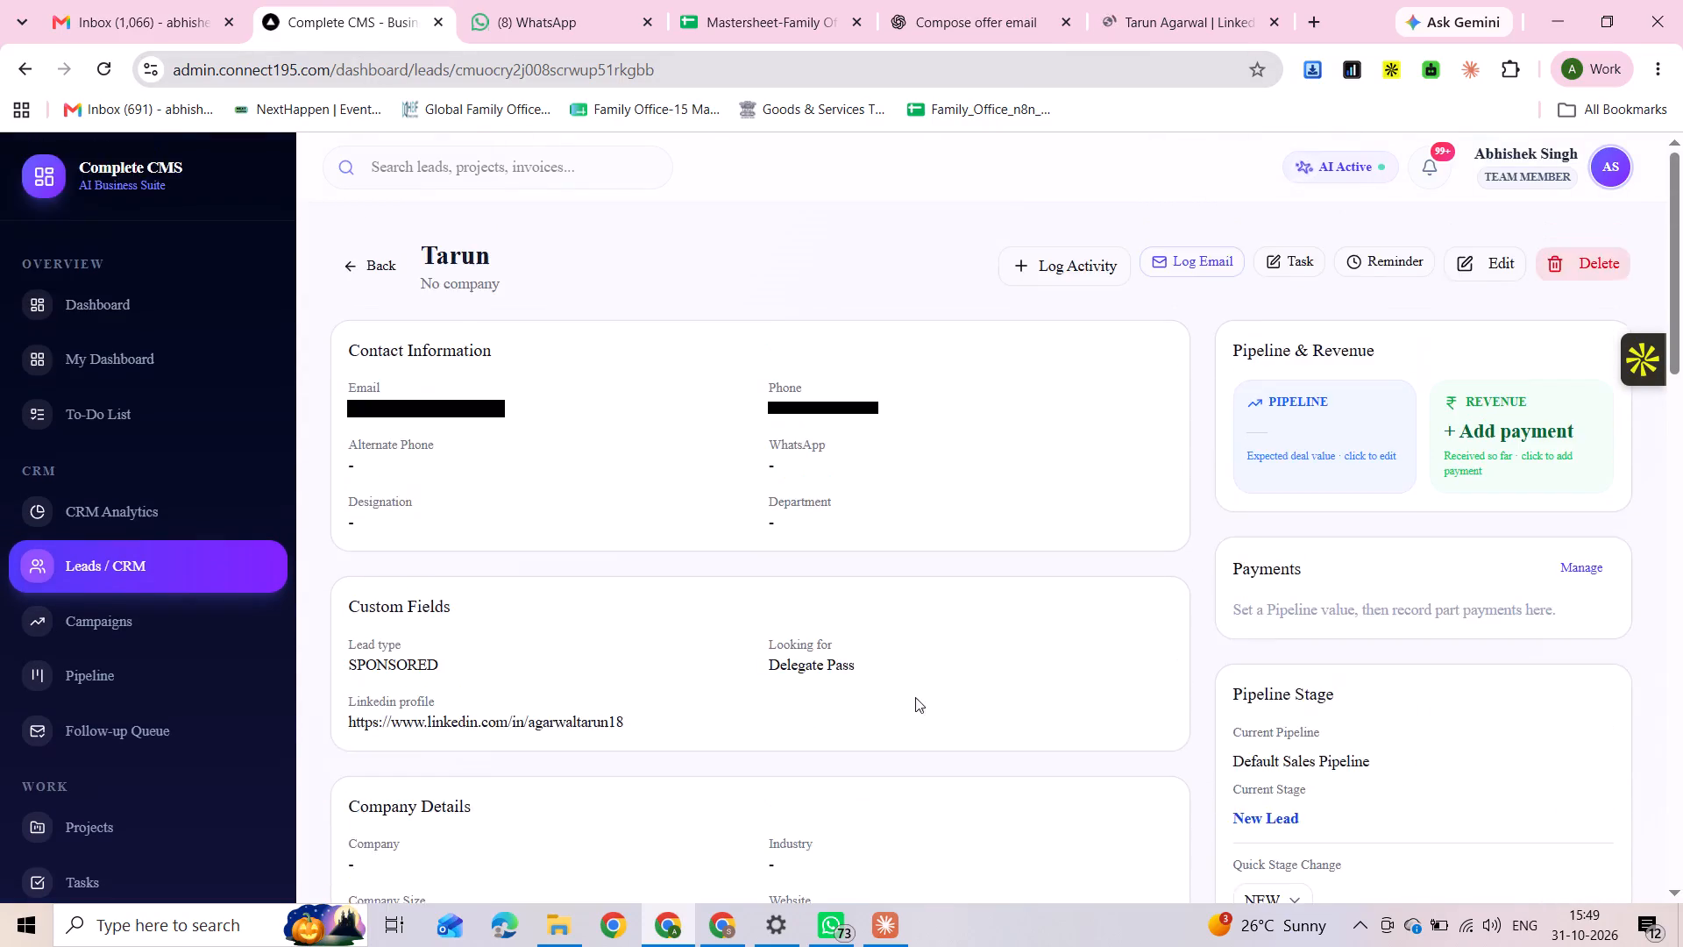
click(1035, 276)
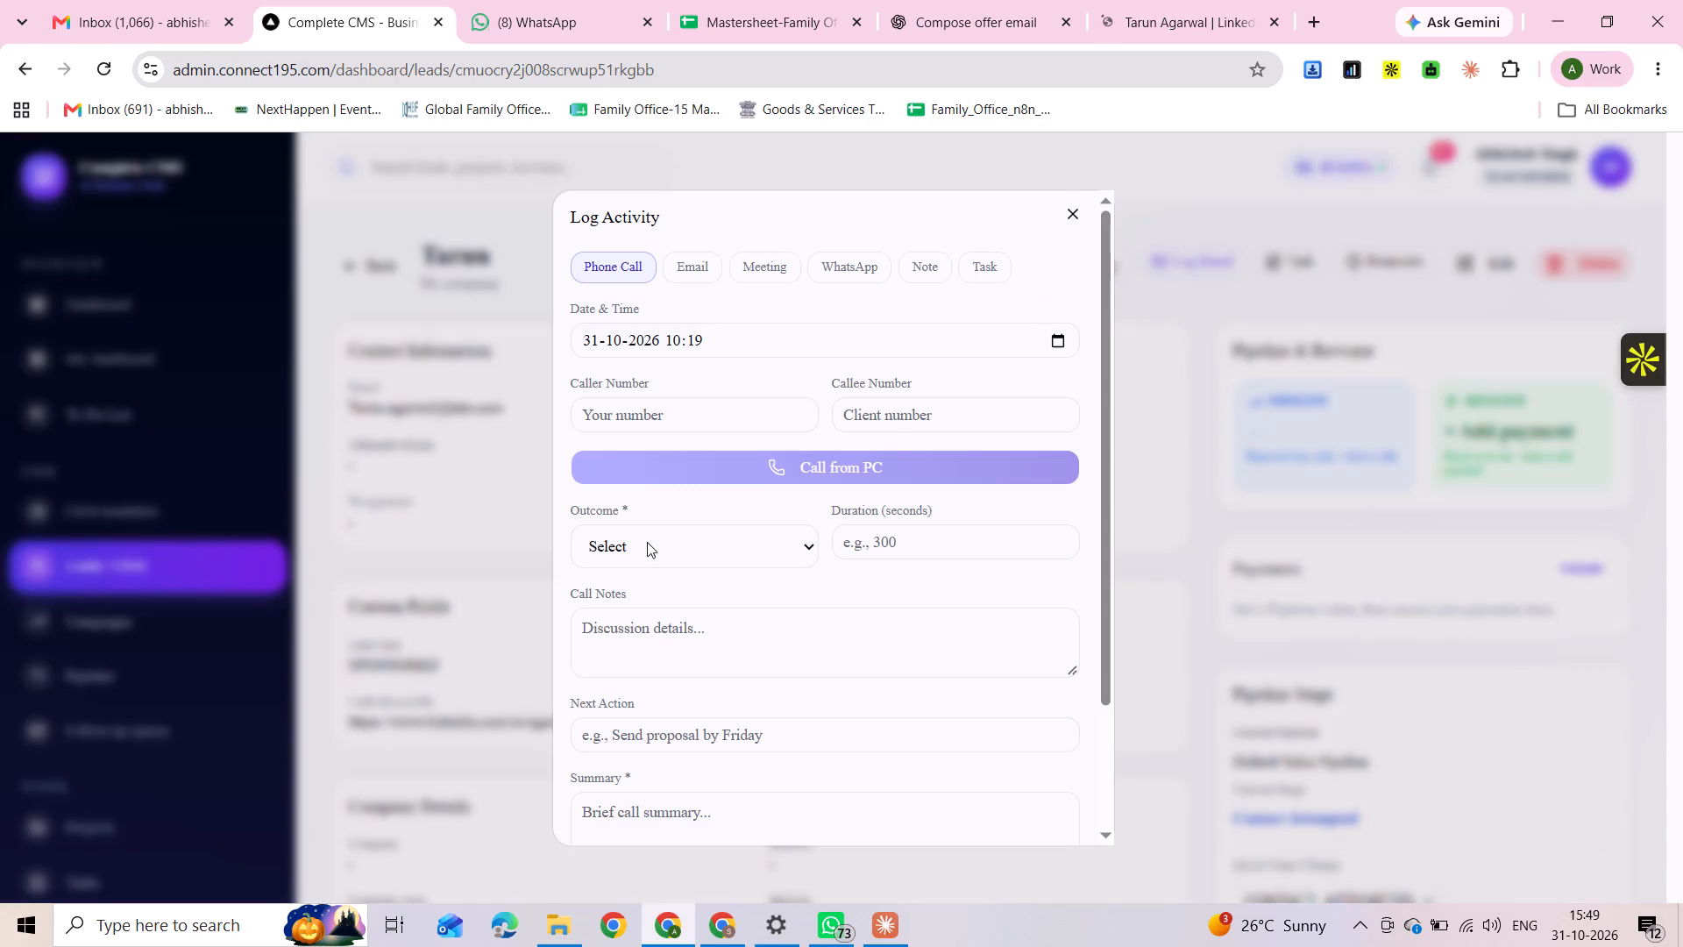
click(654, 555)
click(639, 598)
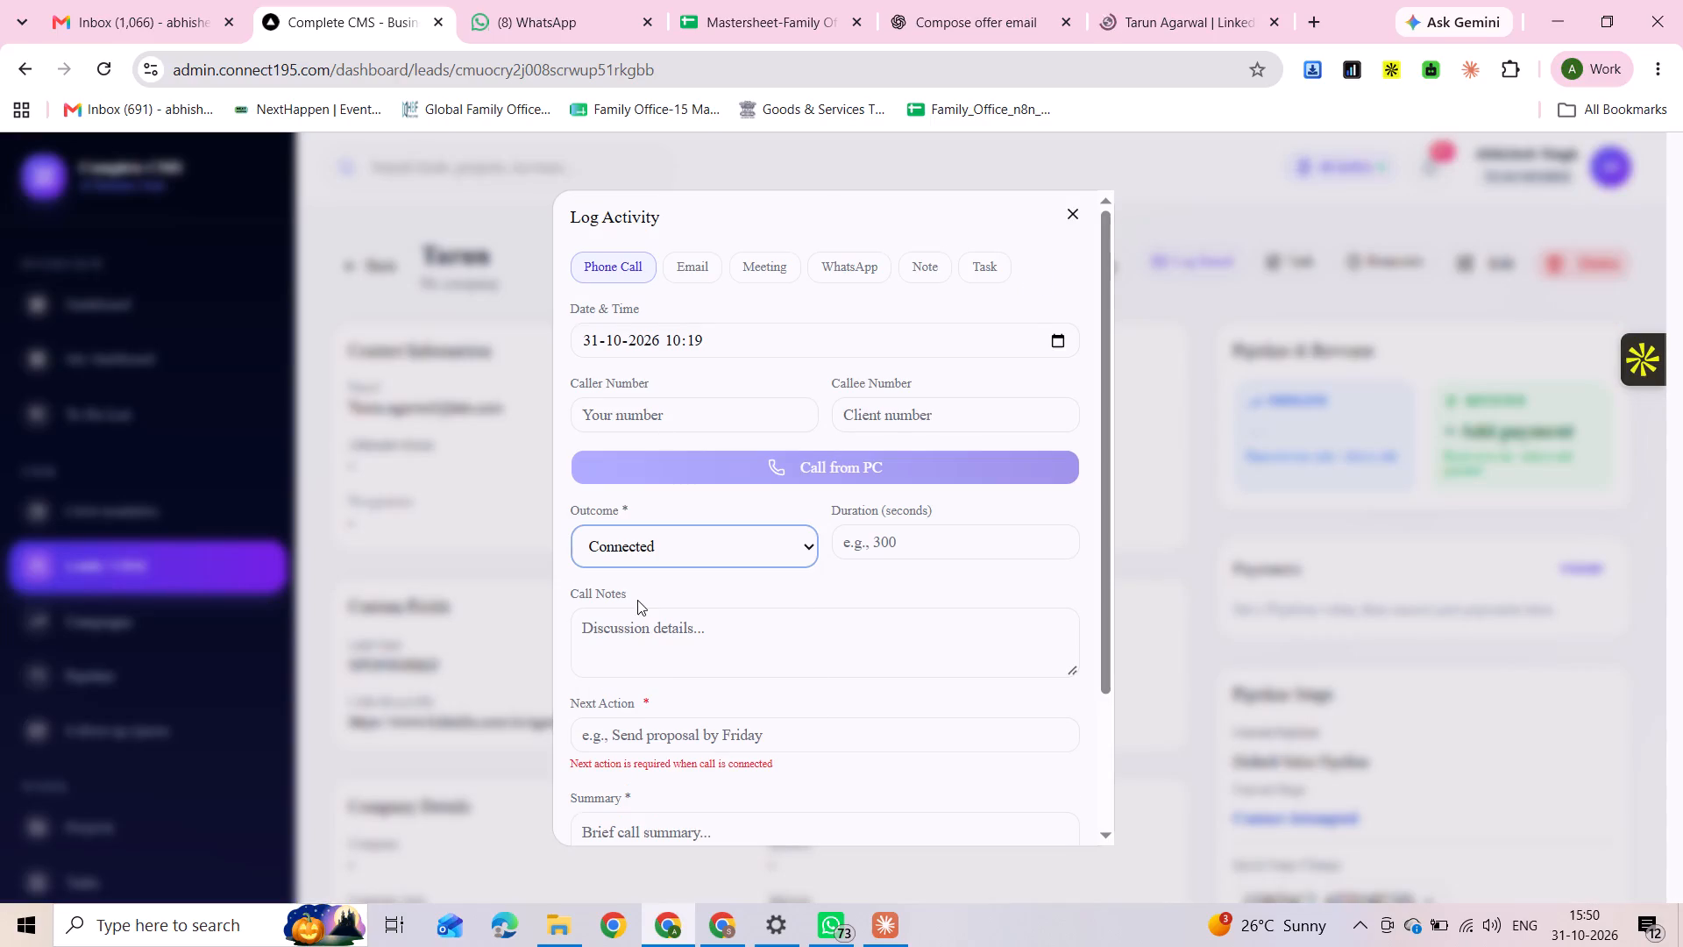
click(664, 643)
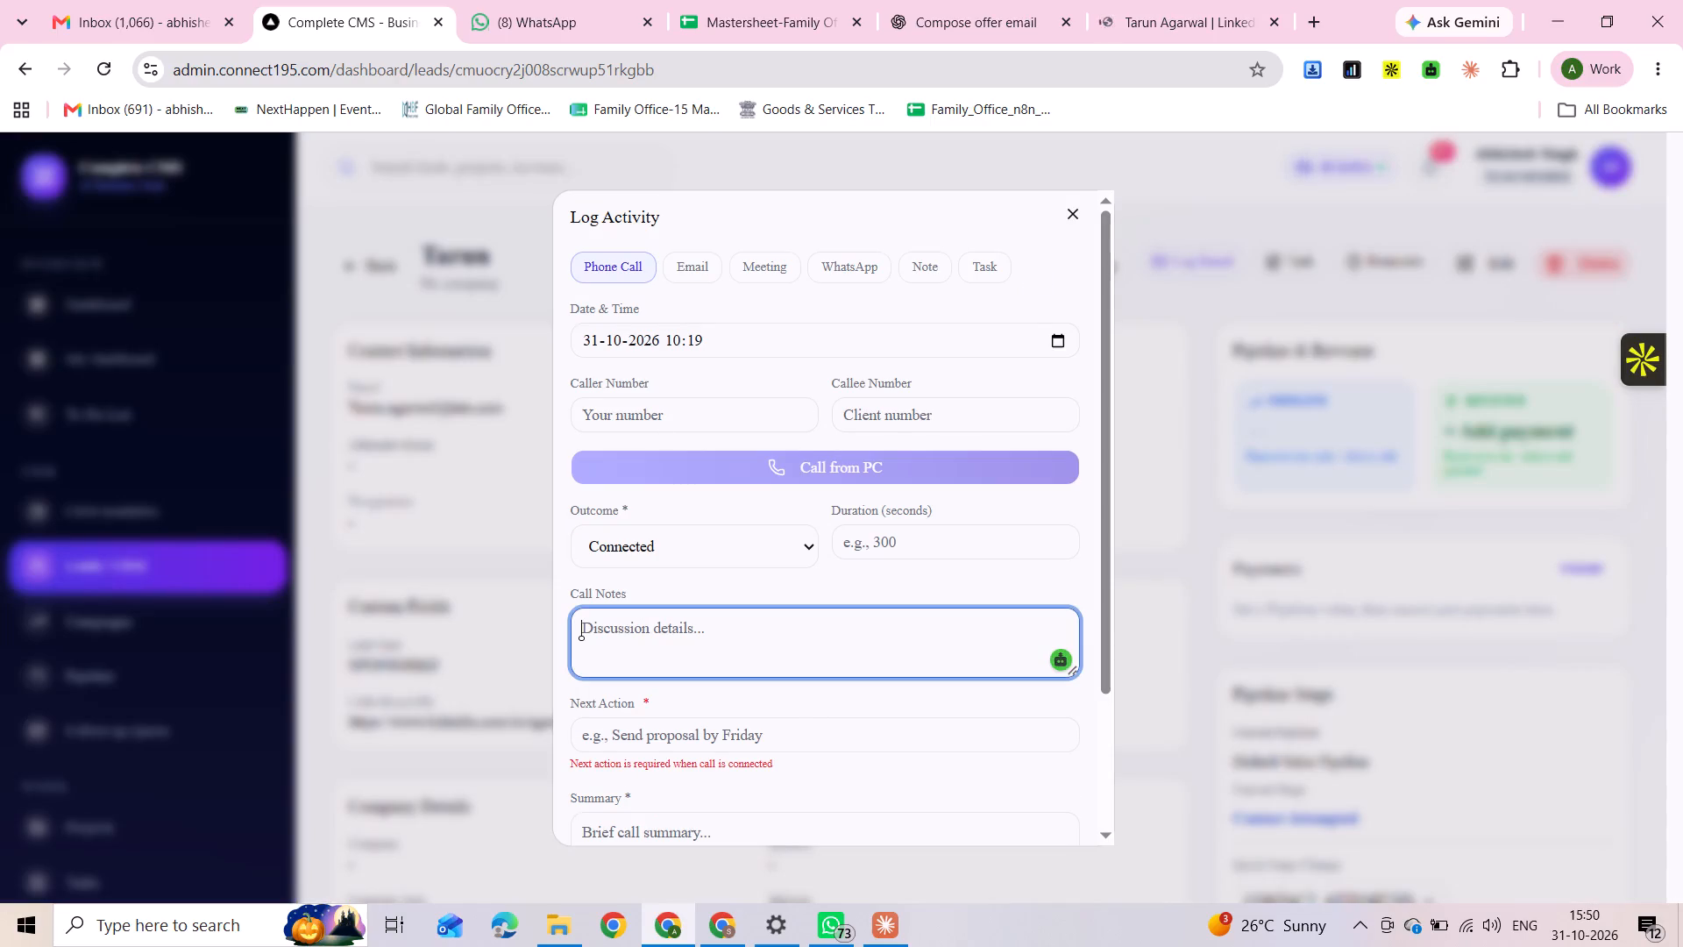
click(646, 729)
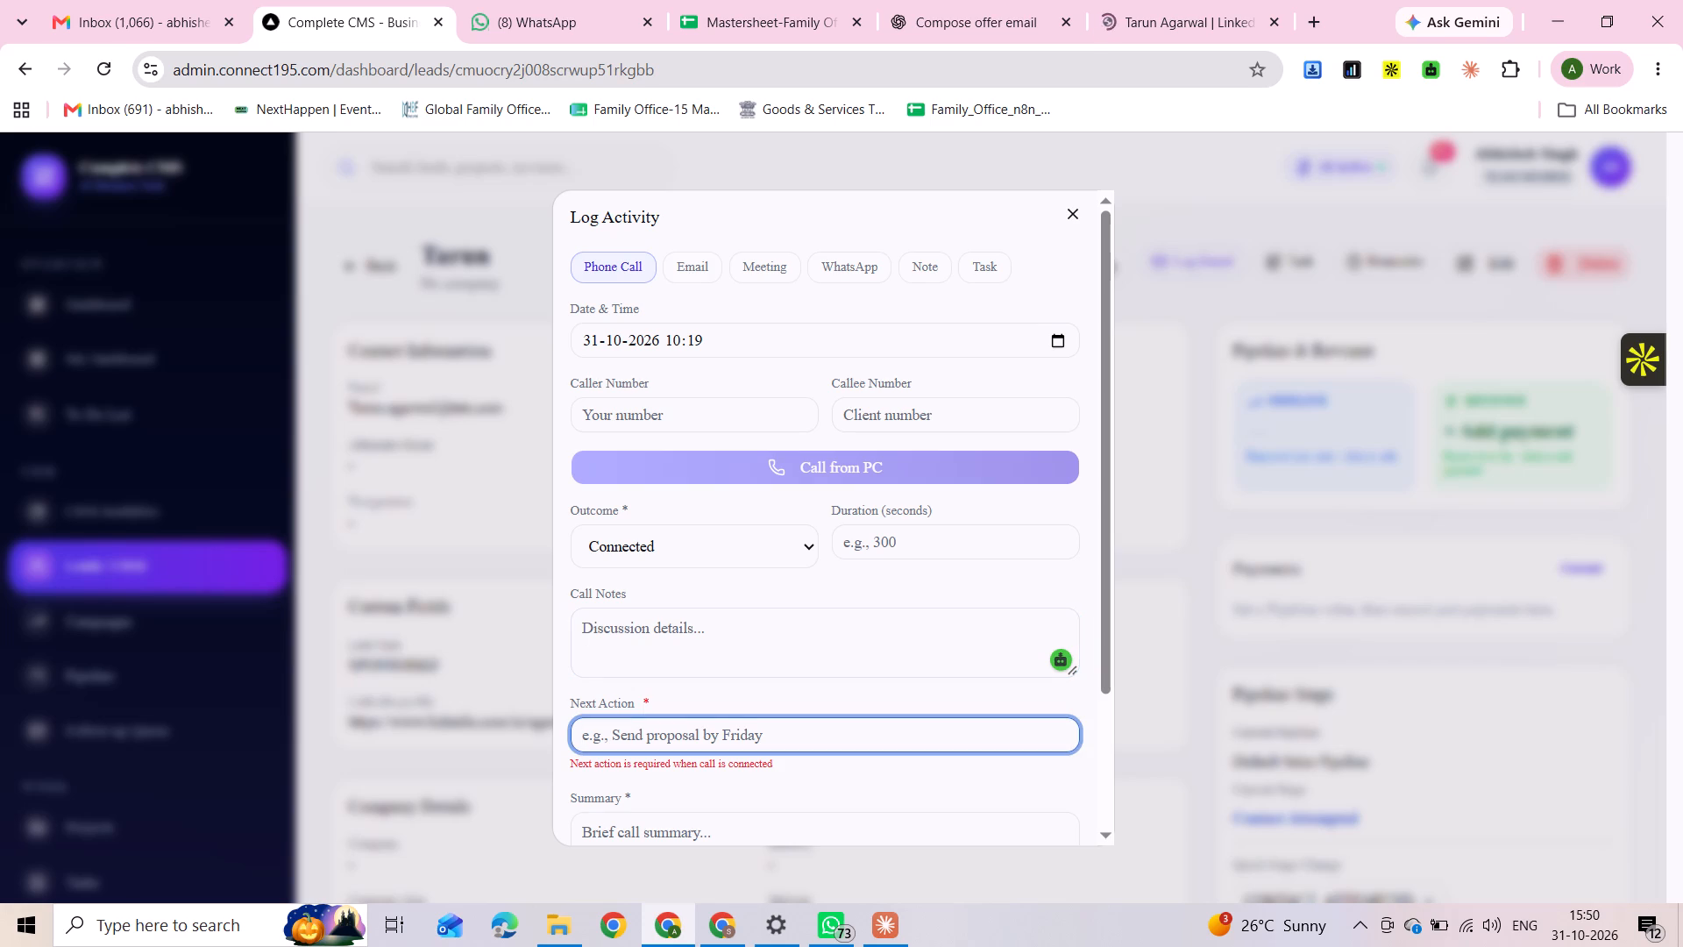
text(invitation note send)
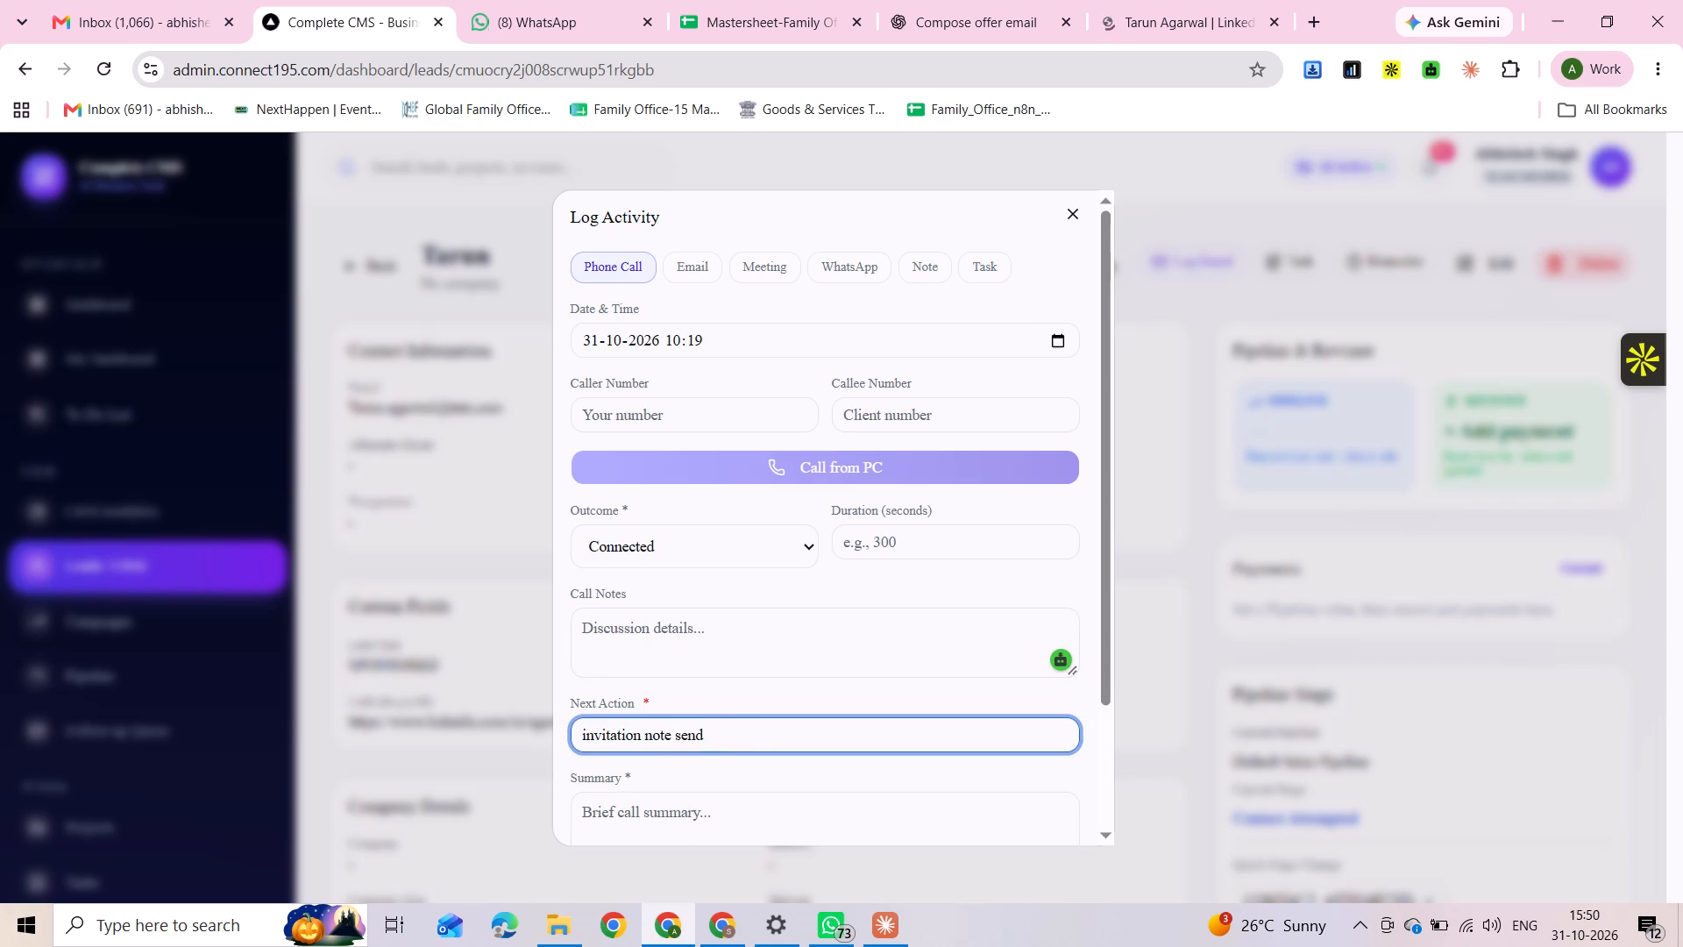
scroll(665, 781, down, 3)
click(707, 694)
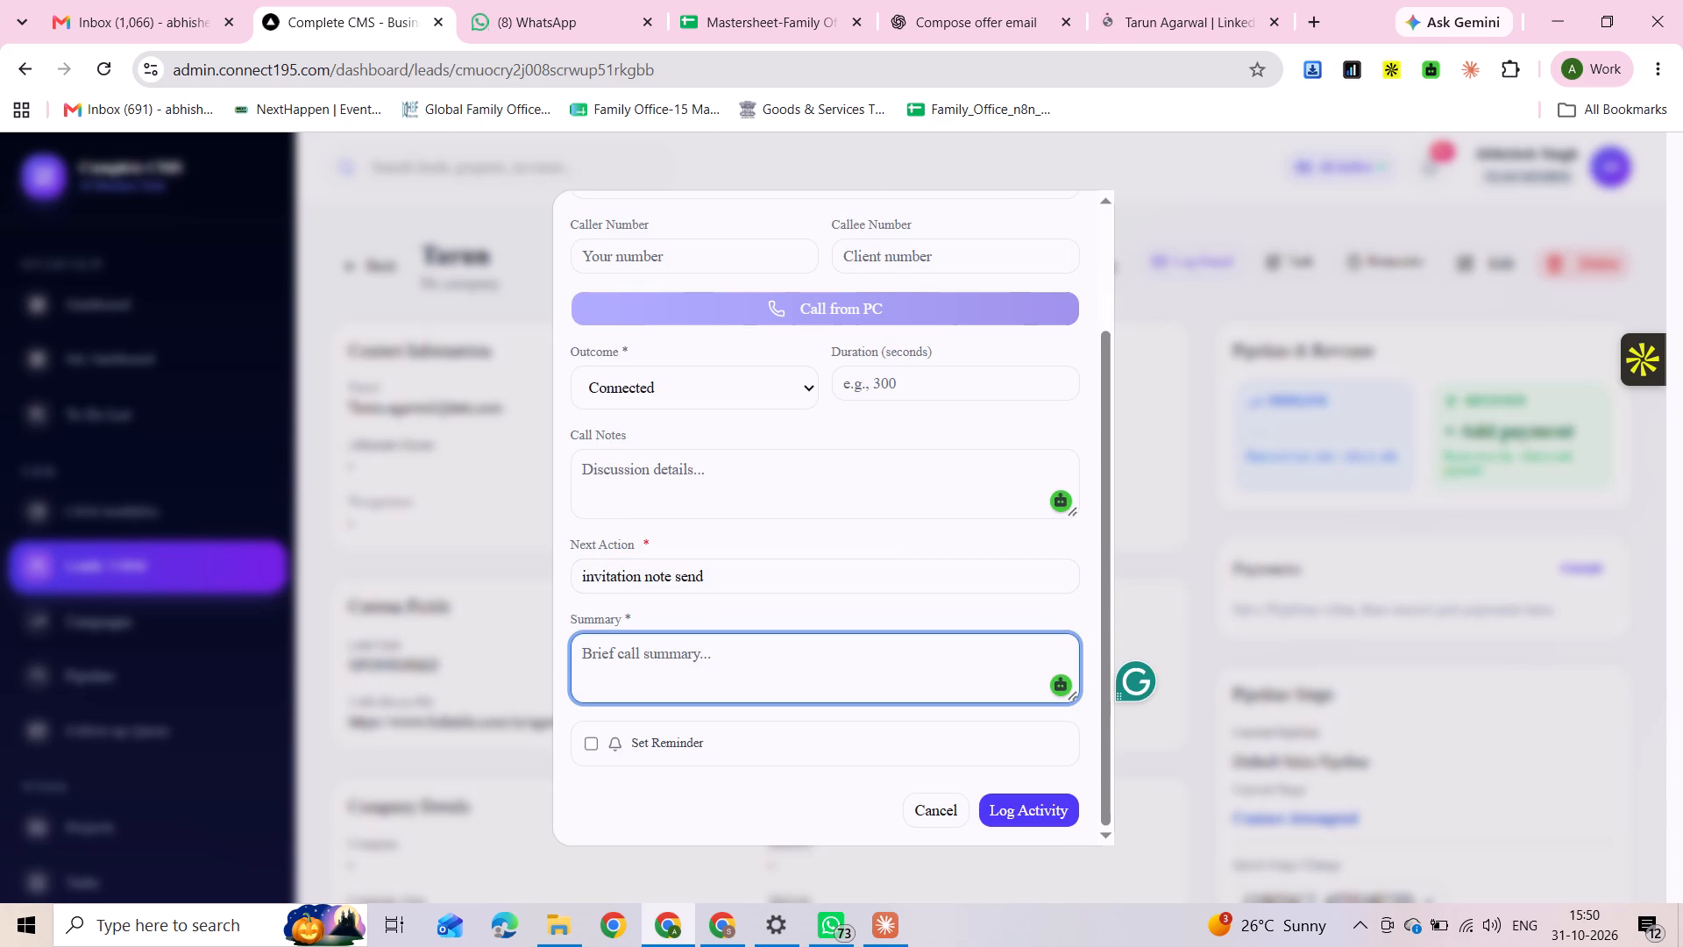
text(Take)
key(space)
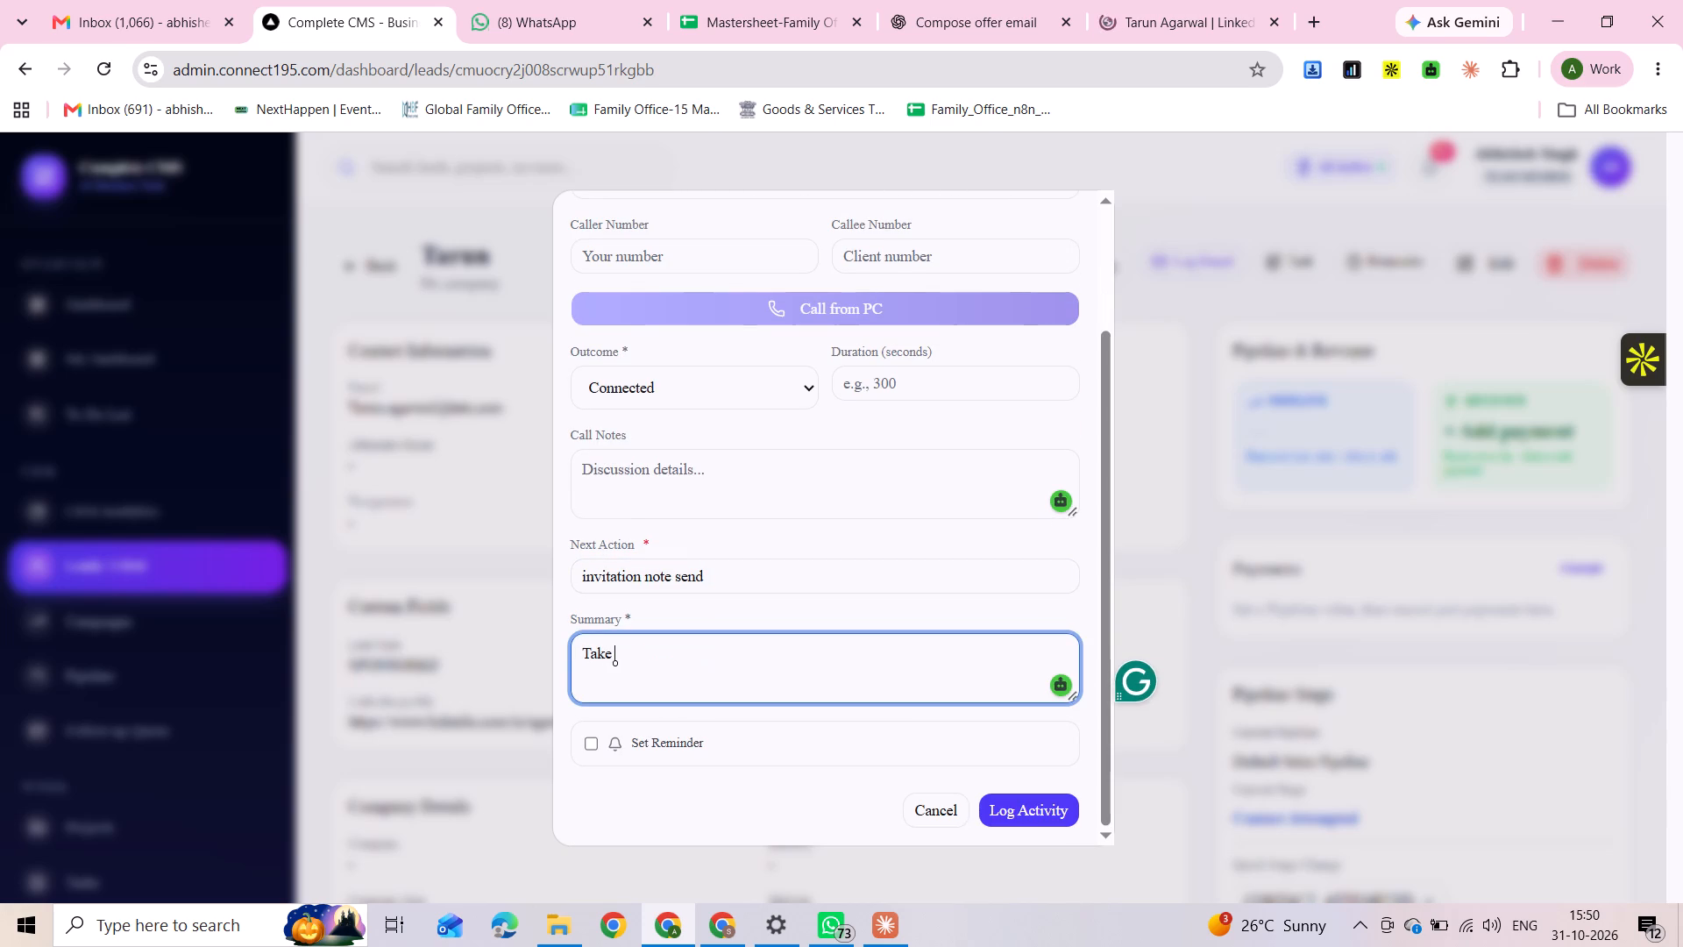
text(folo)
key(BackSpace)
text(low up on monday)
key(space)
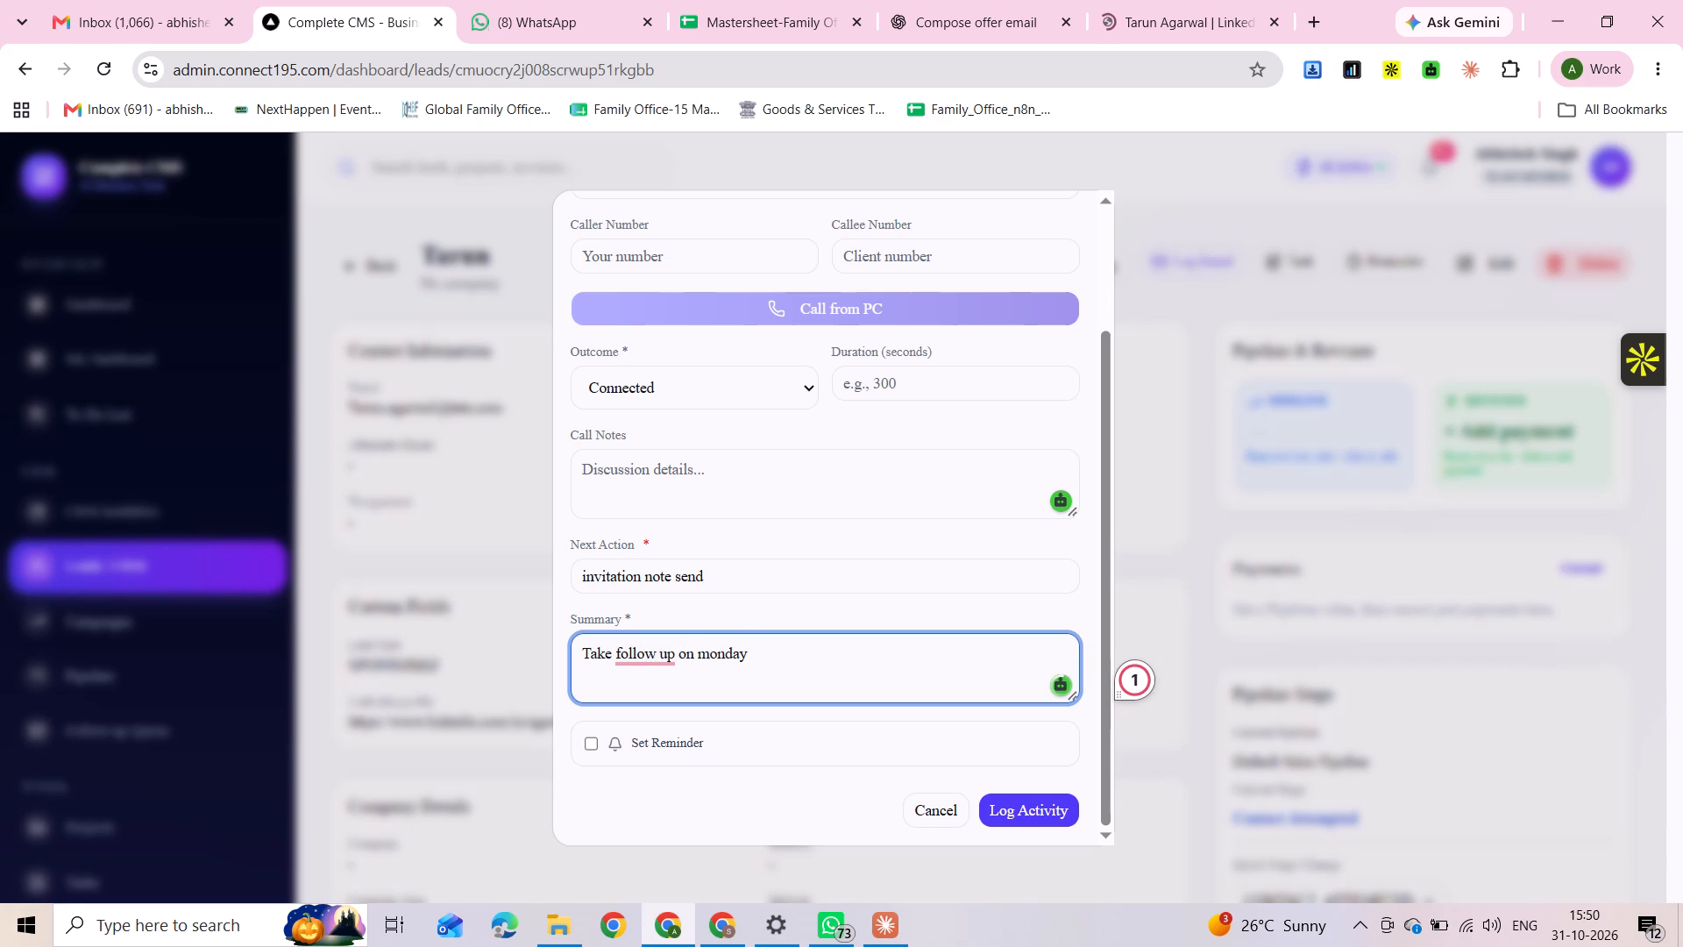
click(1012, 802)
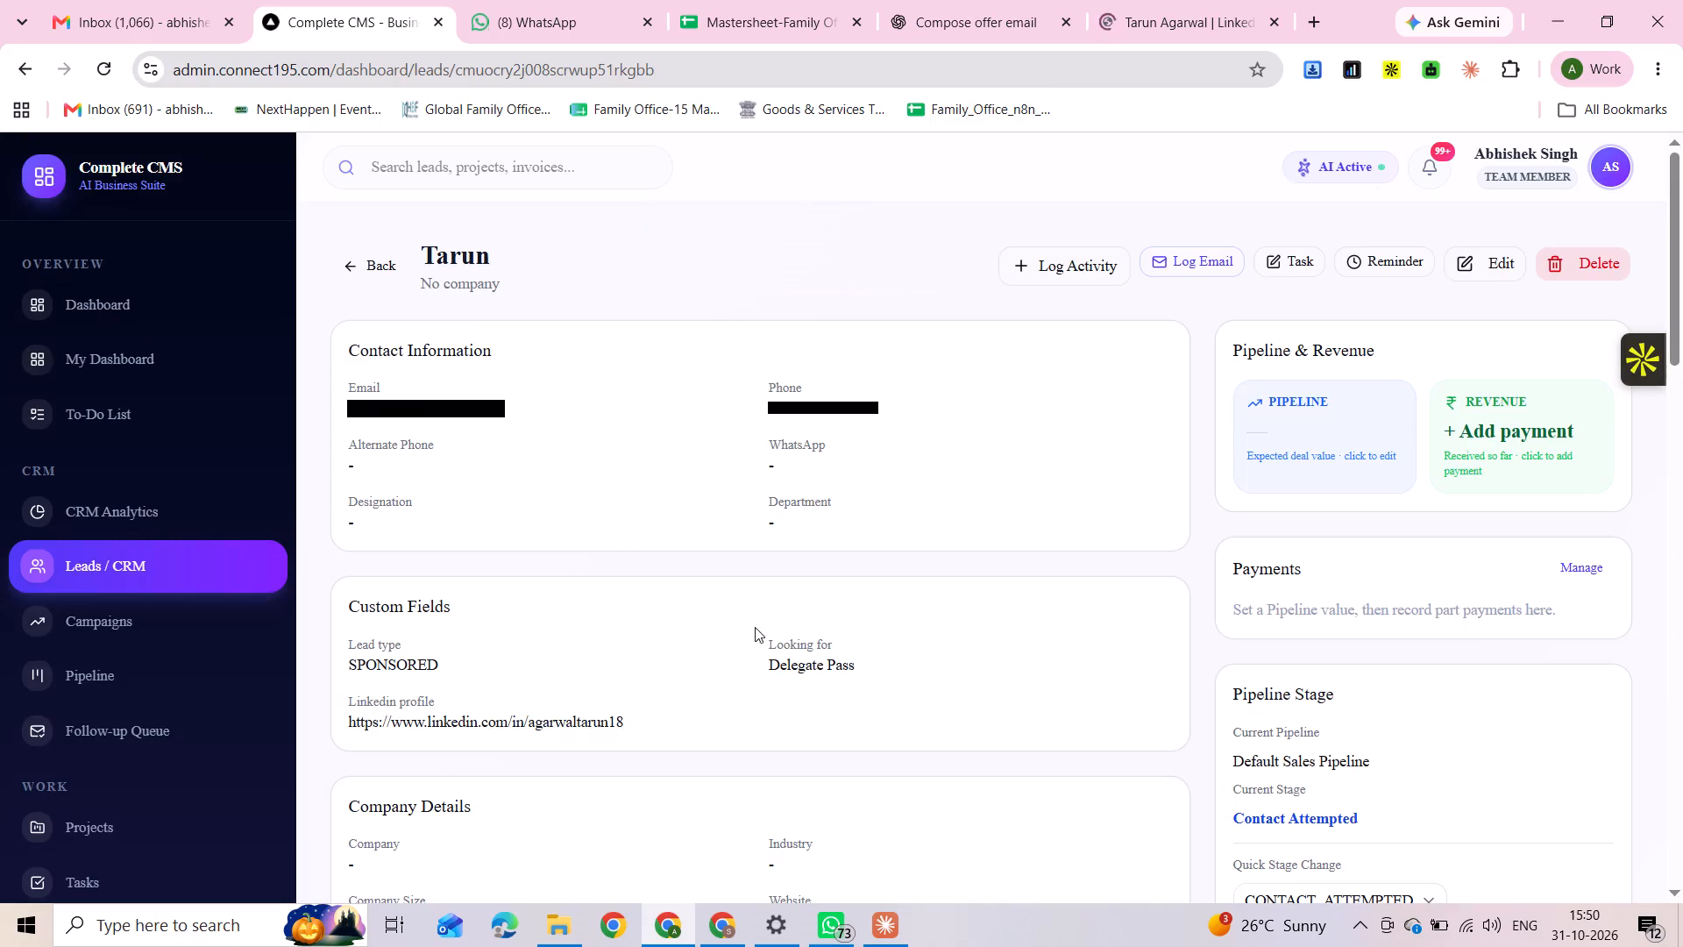
Review Tarun's lead record, examining the activity timeline, discussion, deal information, dates and contact details.
scroll(773, 506, down, 9)
scroll(823, 580, down, 8)
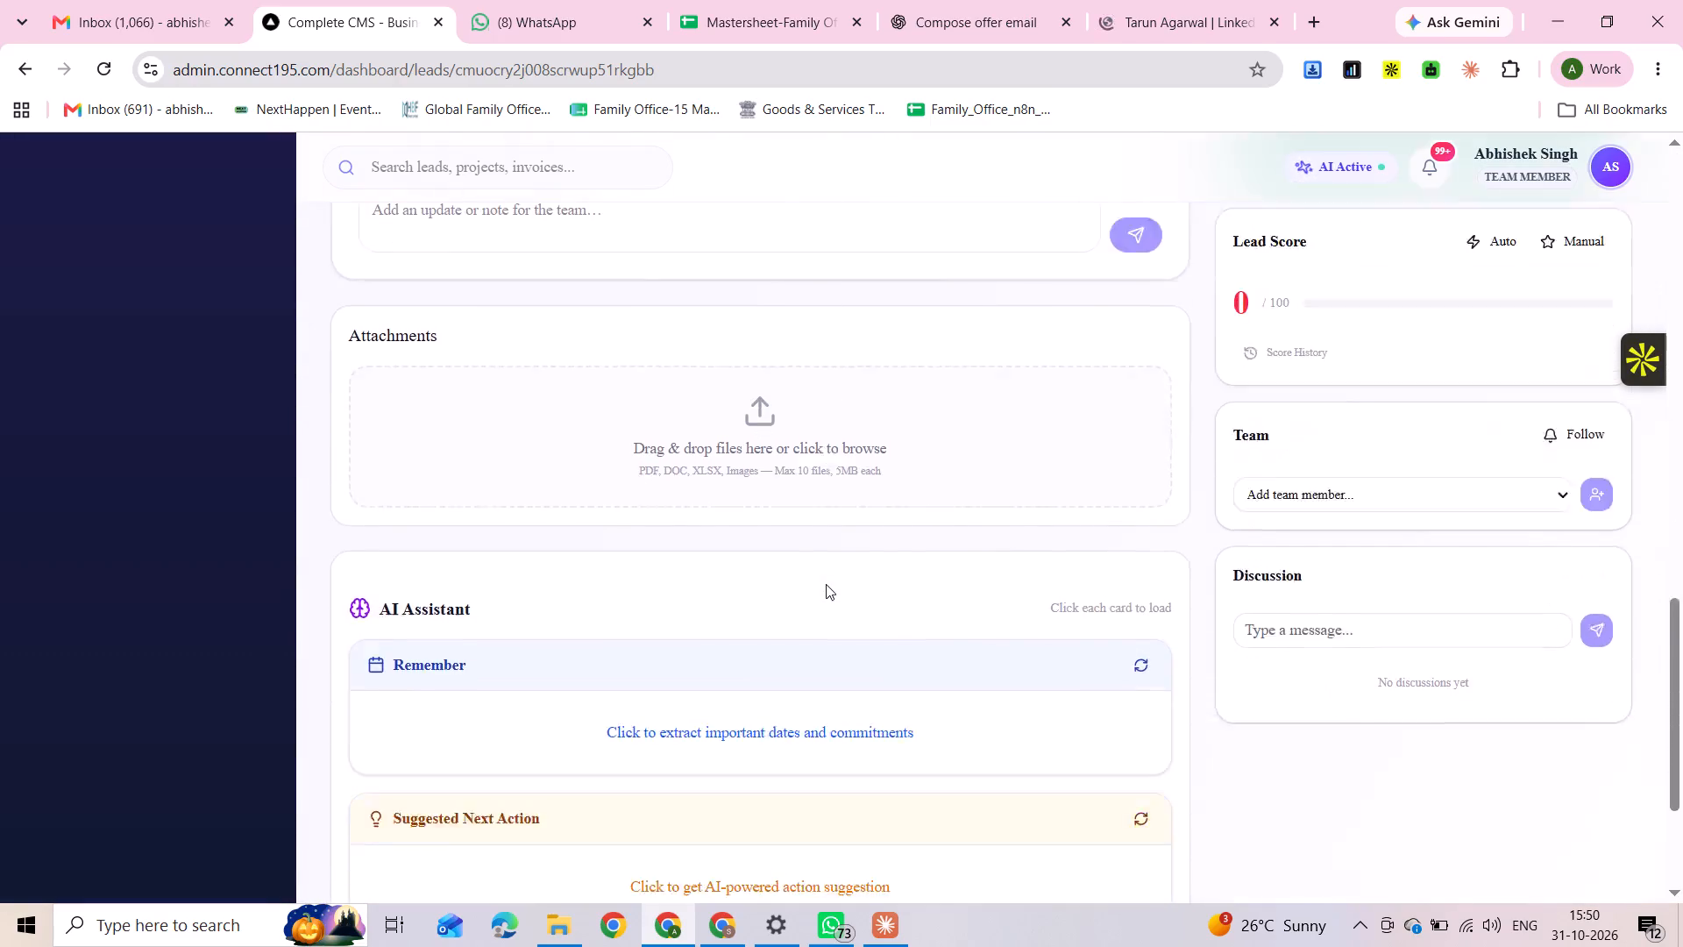
scroll(826, 584, down, 2)
scroll(828, 584, up, 3)
scroll(830, 587, down, 1)
scroll(837, 592, up, 8)
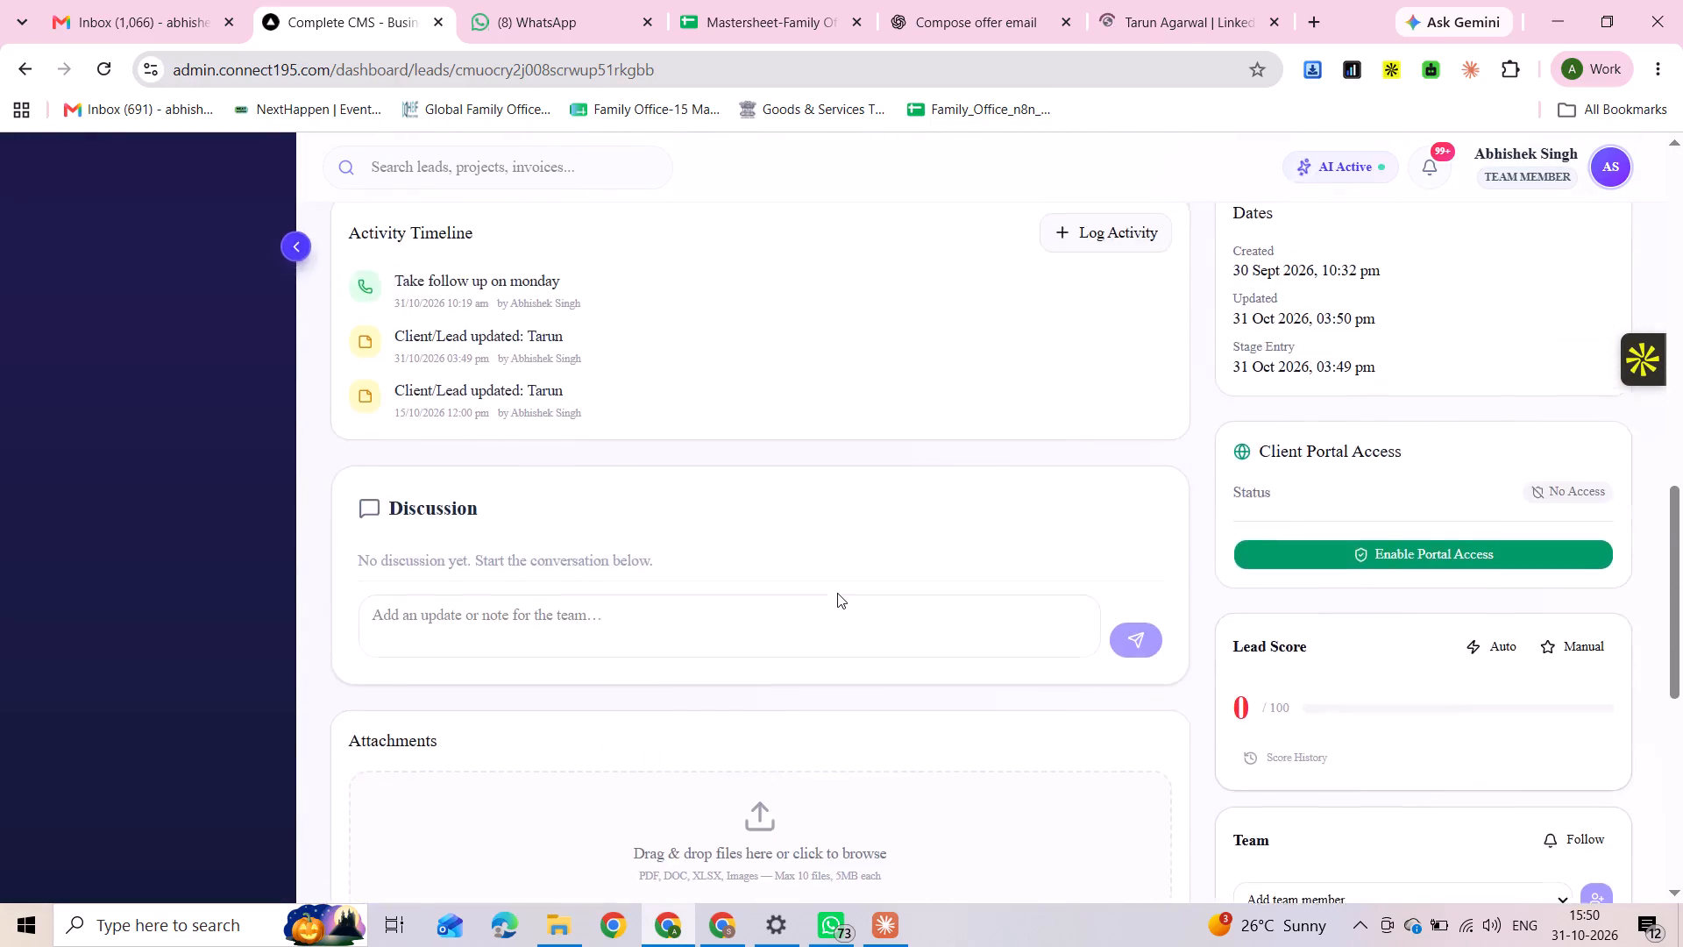
scroll(837, 593, up, 2)
scroll(837, 594, down, 3)
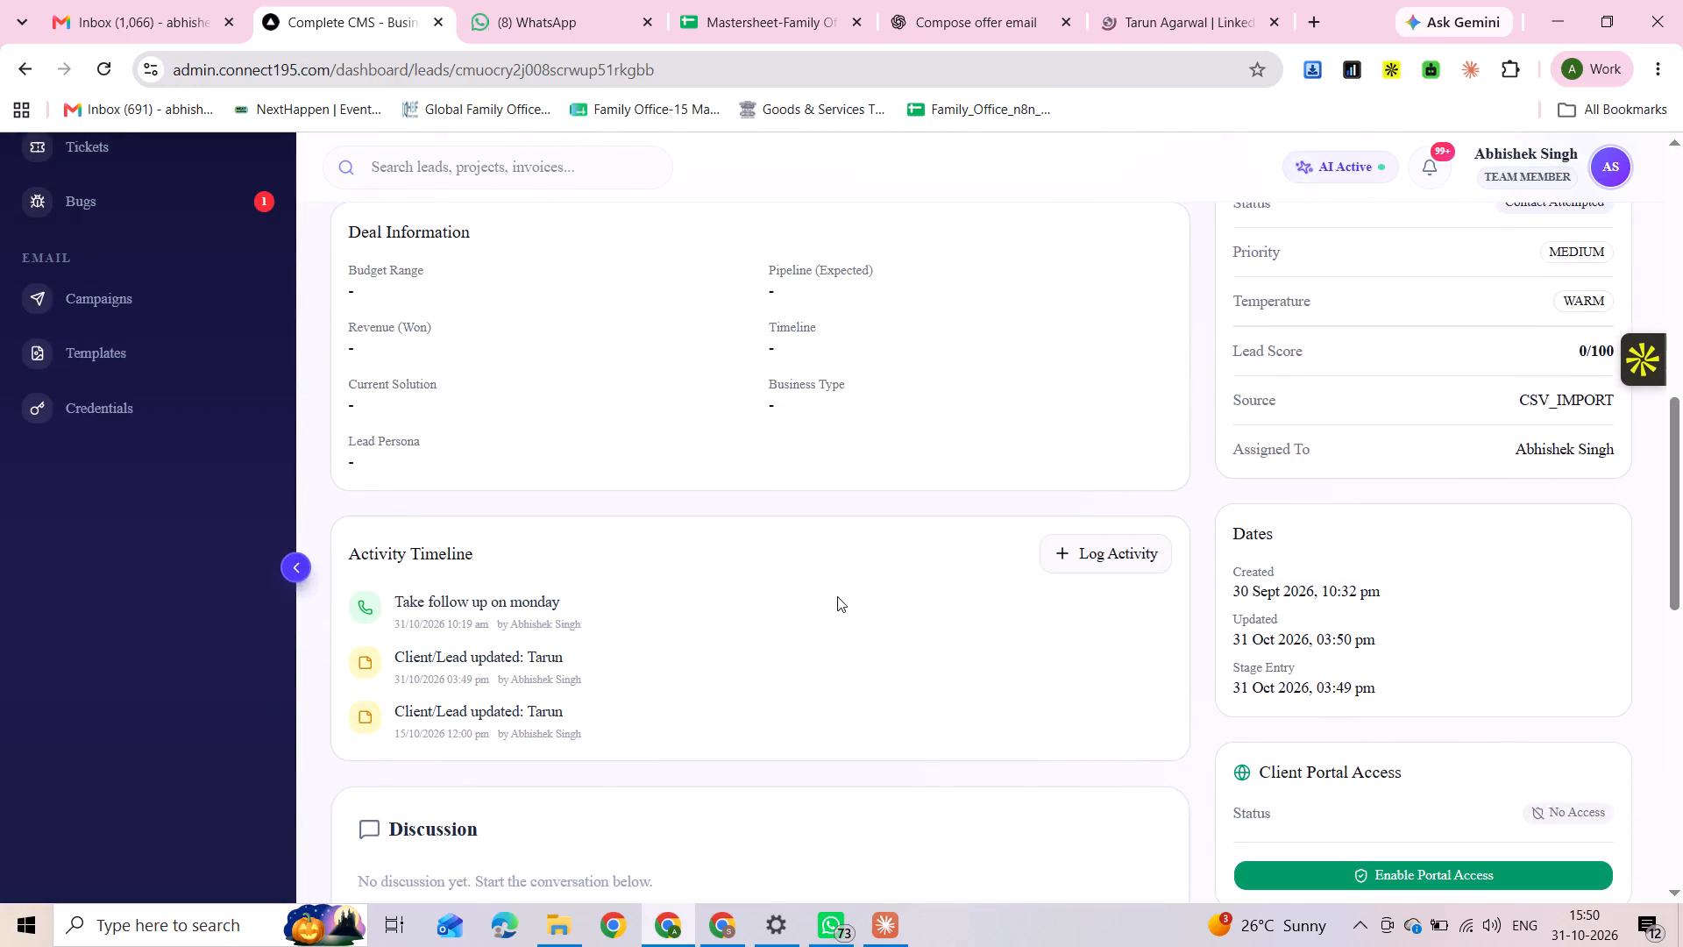
scroll(837, 596, up, 12)
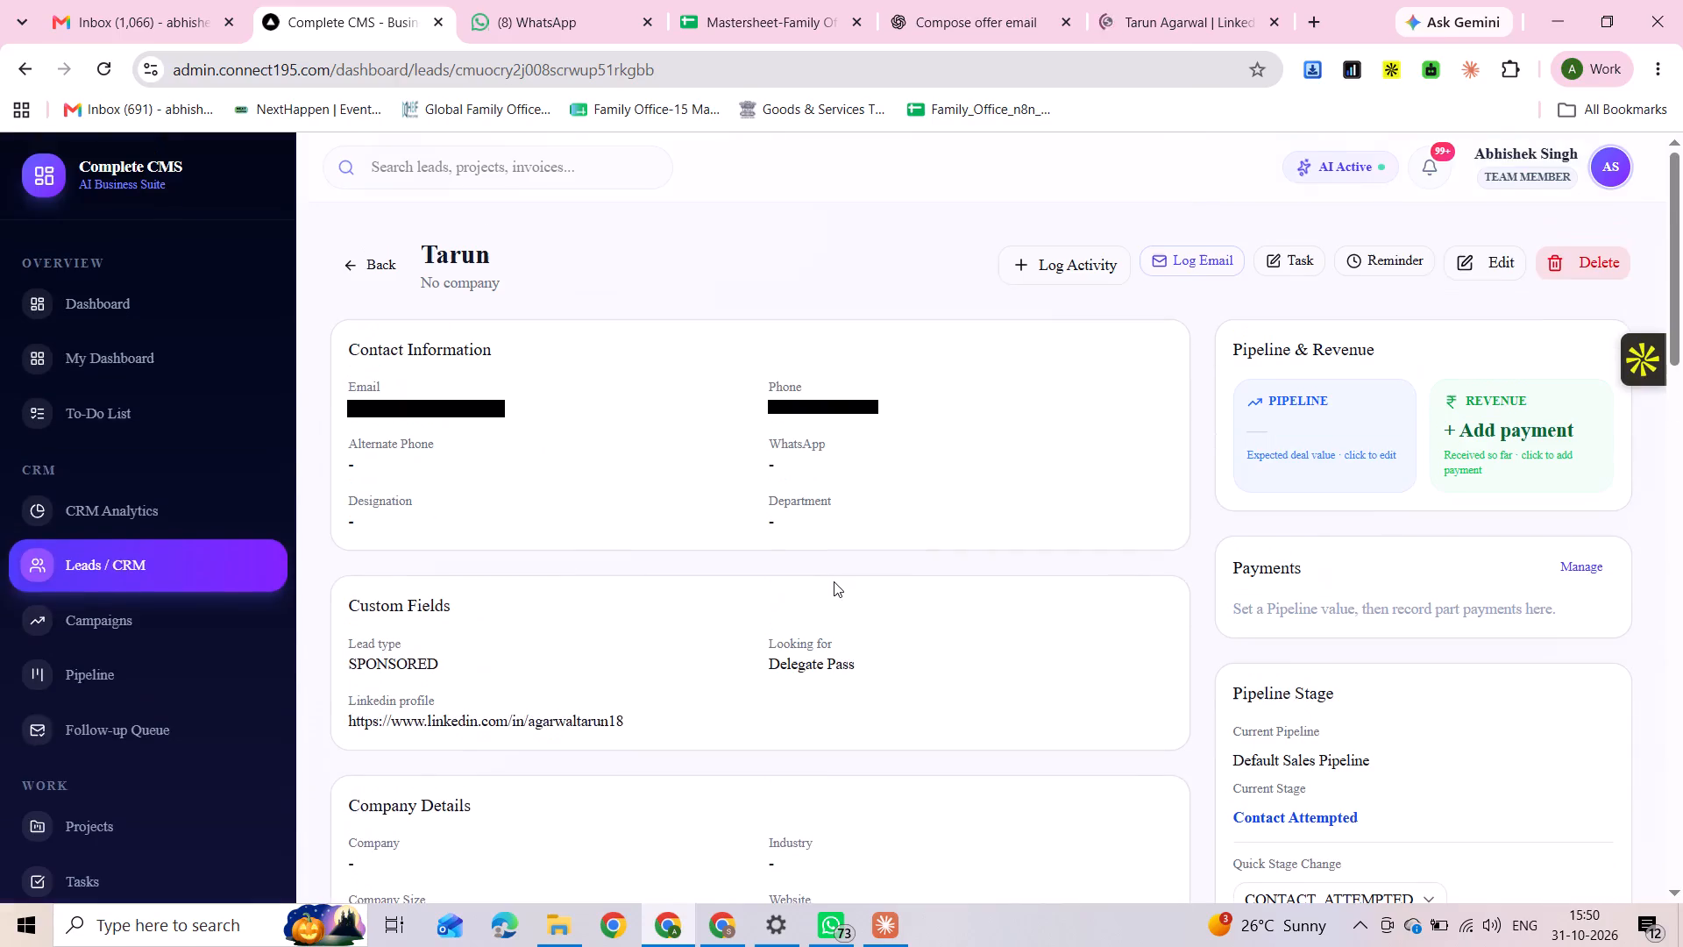
scroll(836, 575, up, 4)
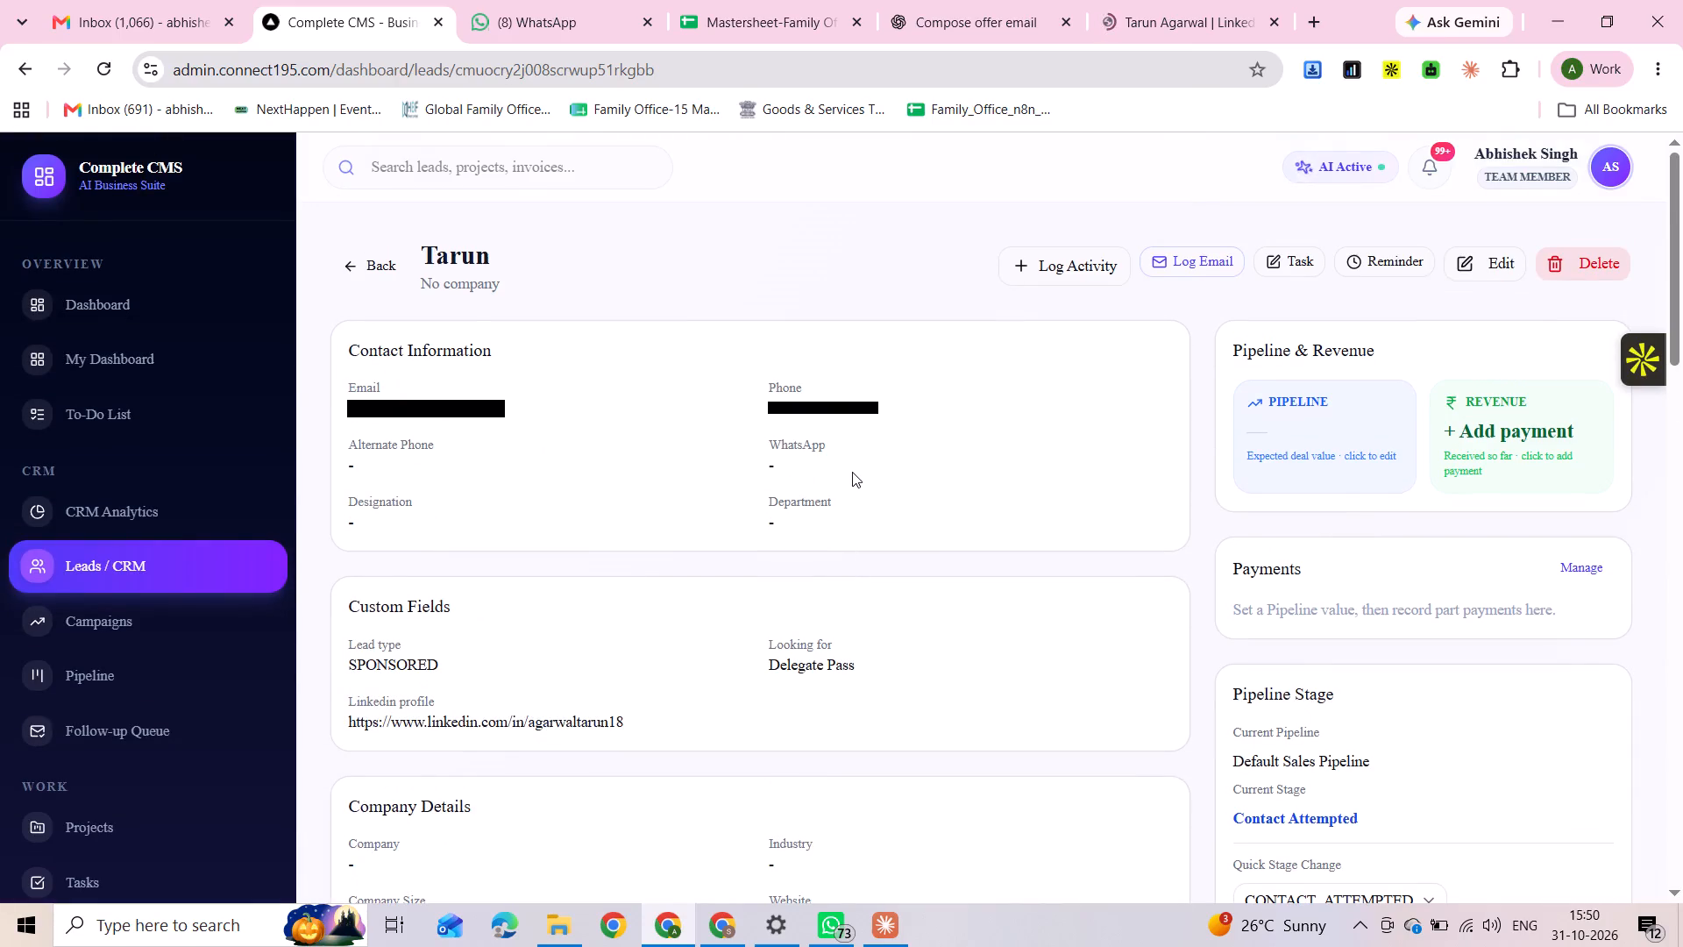